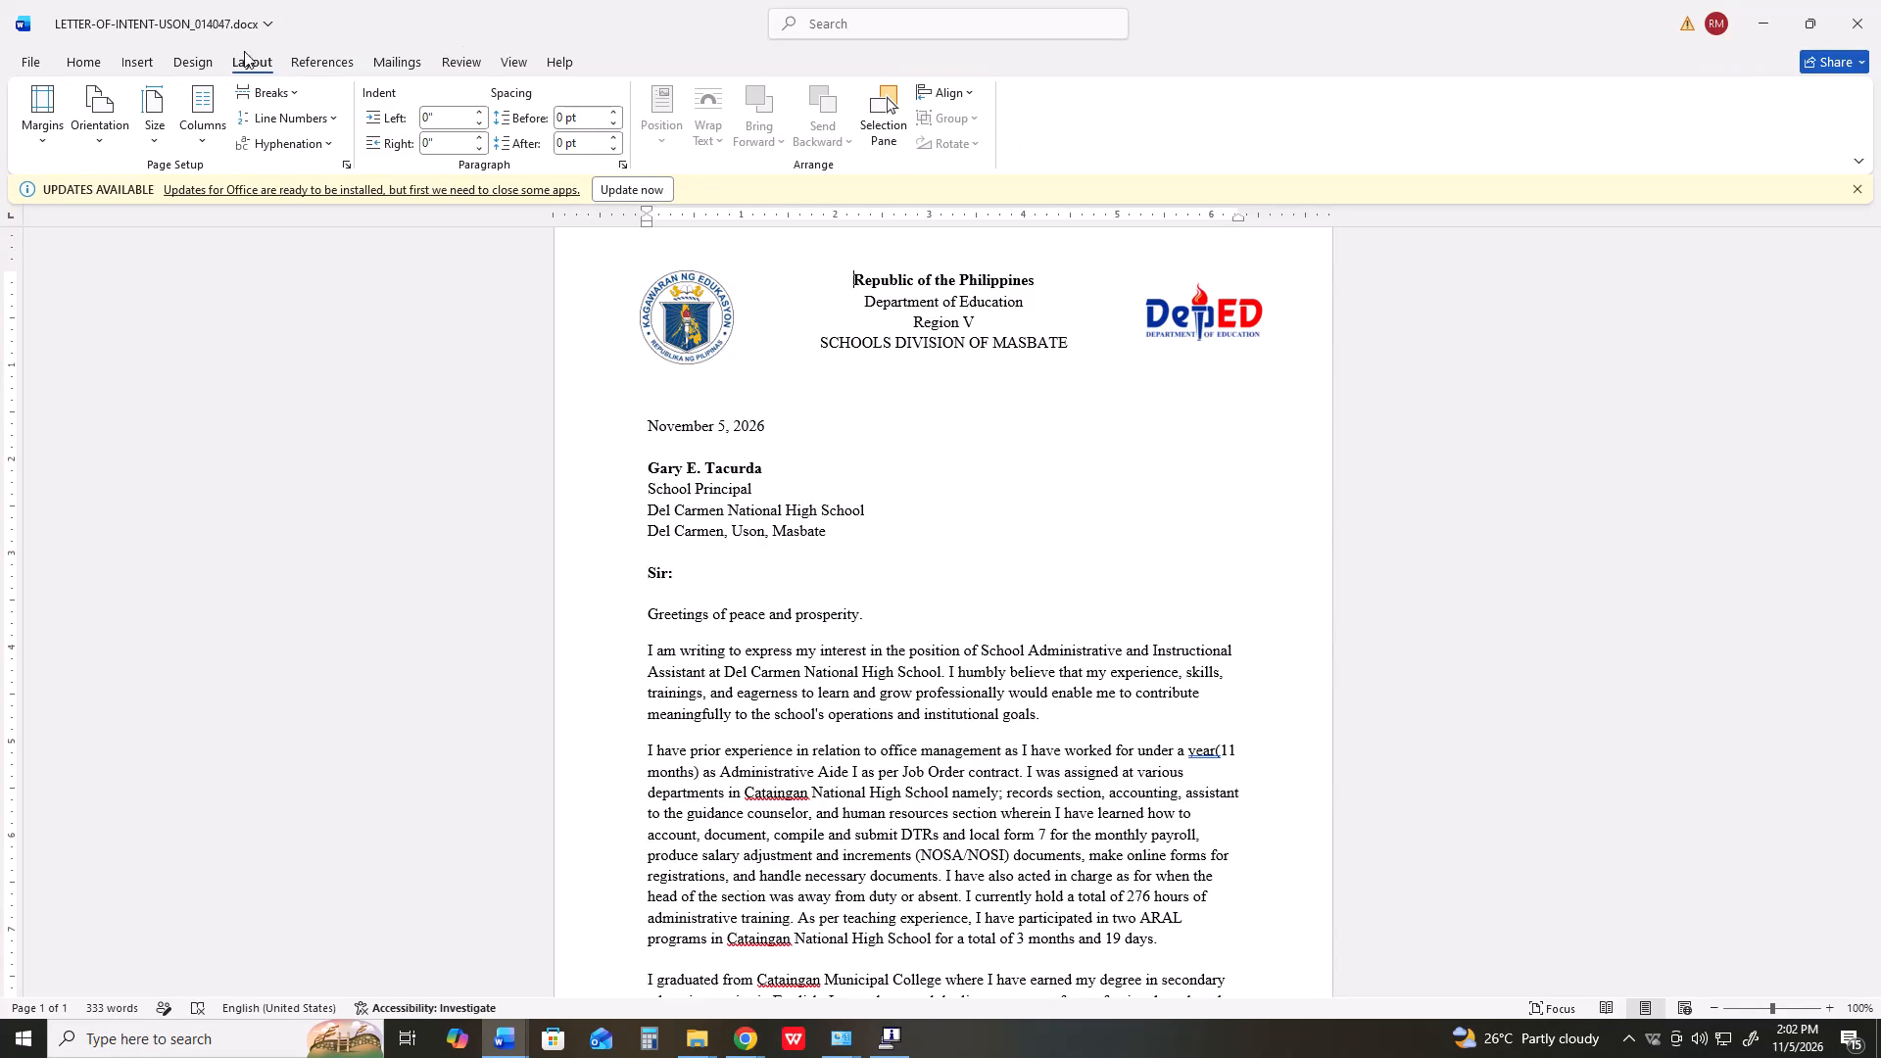
# Close the LETTER-OF-INTENT-USON_014047.docx letter without saving its changes.
pyautogui.click(1840, 24)
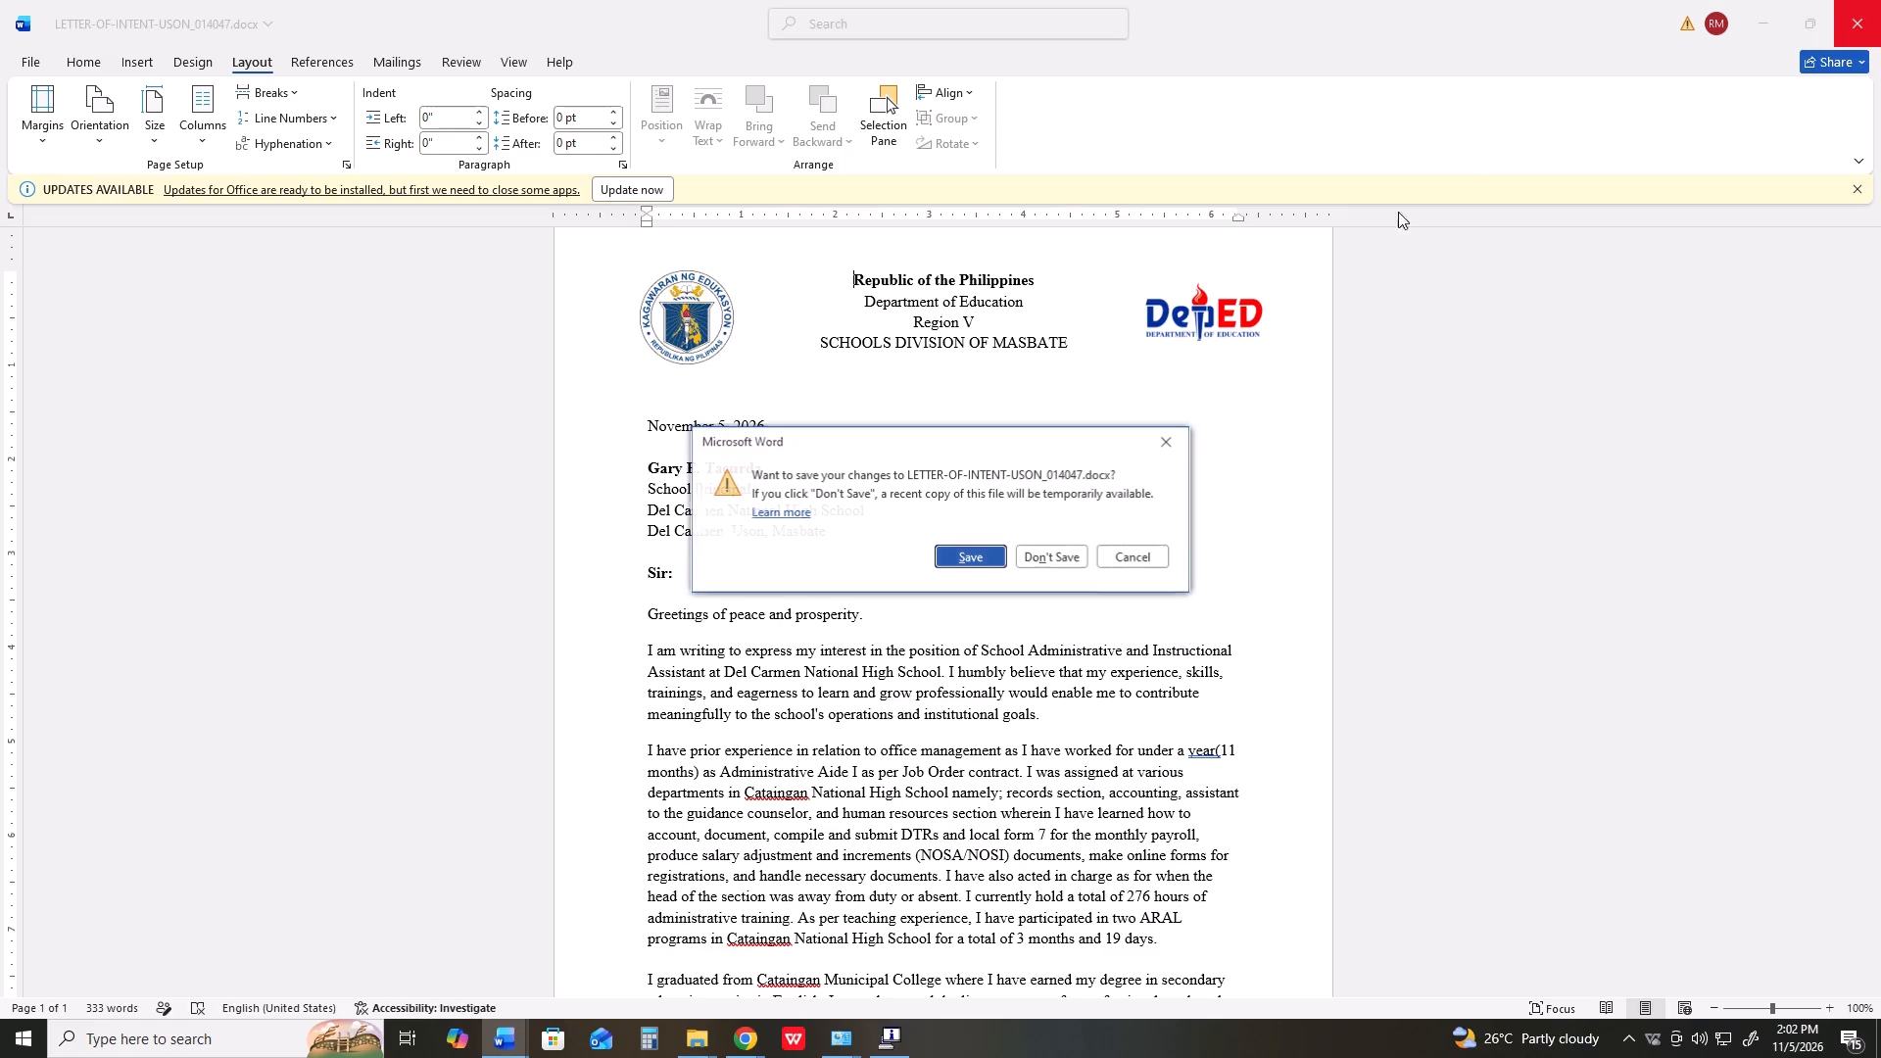
pyautogui.click(1049, 557)
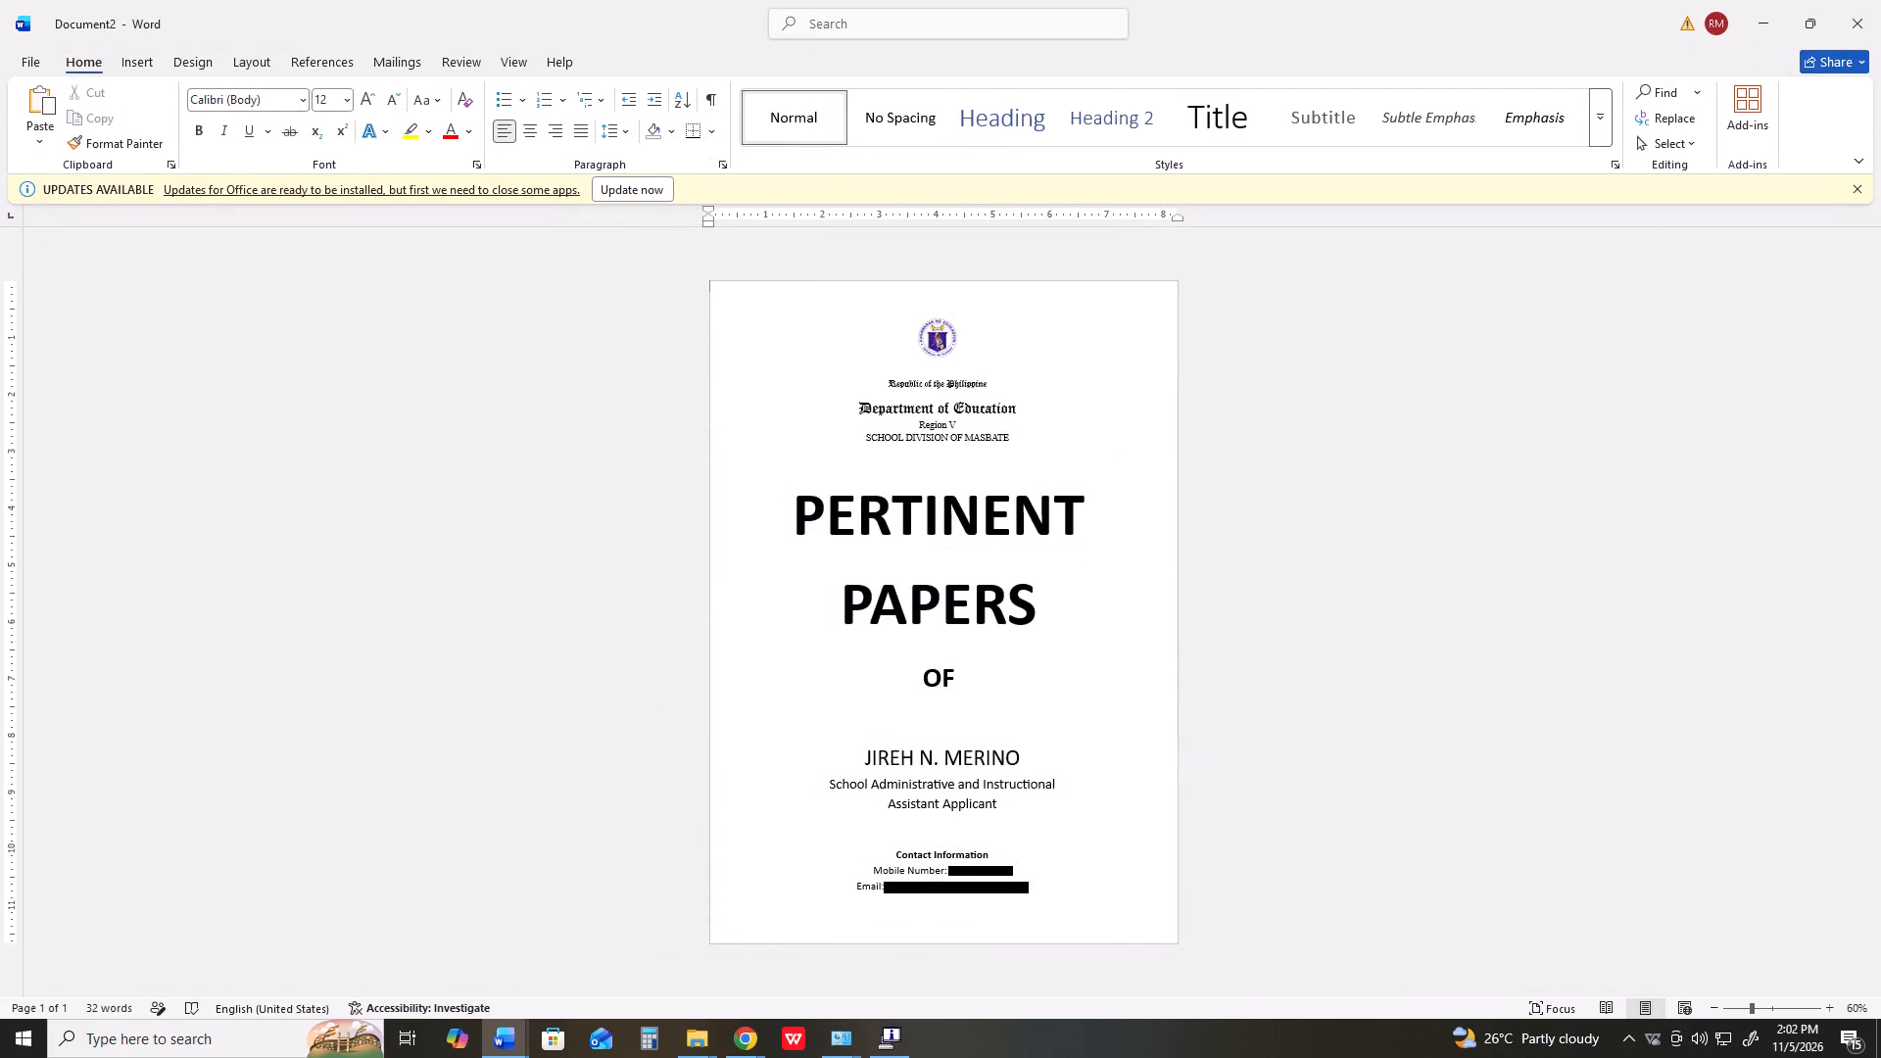
# Create a new blank document.
pyautogui.click(30, 54)
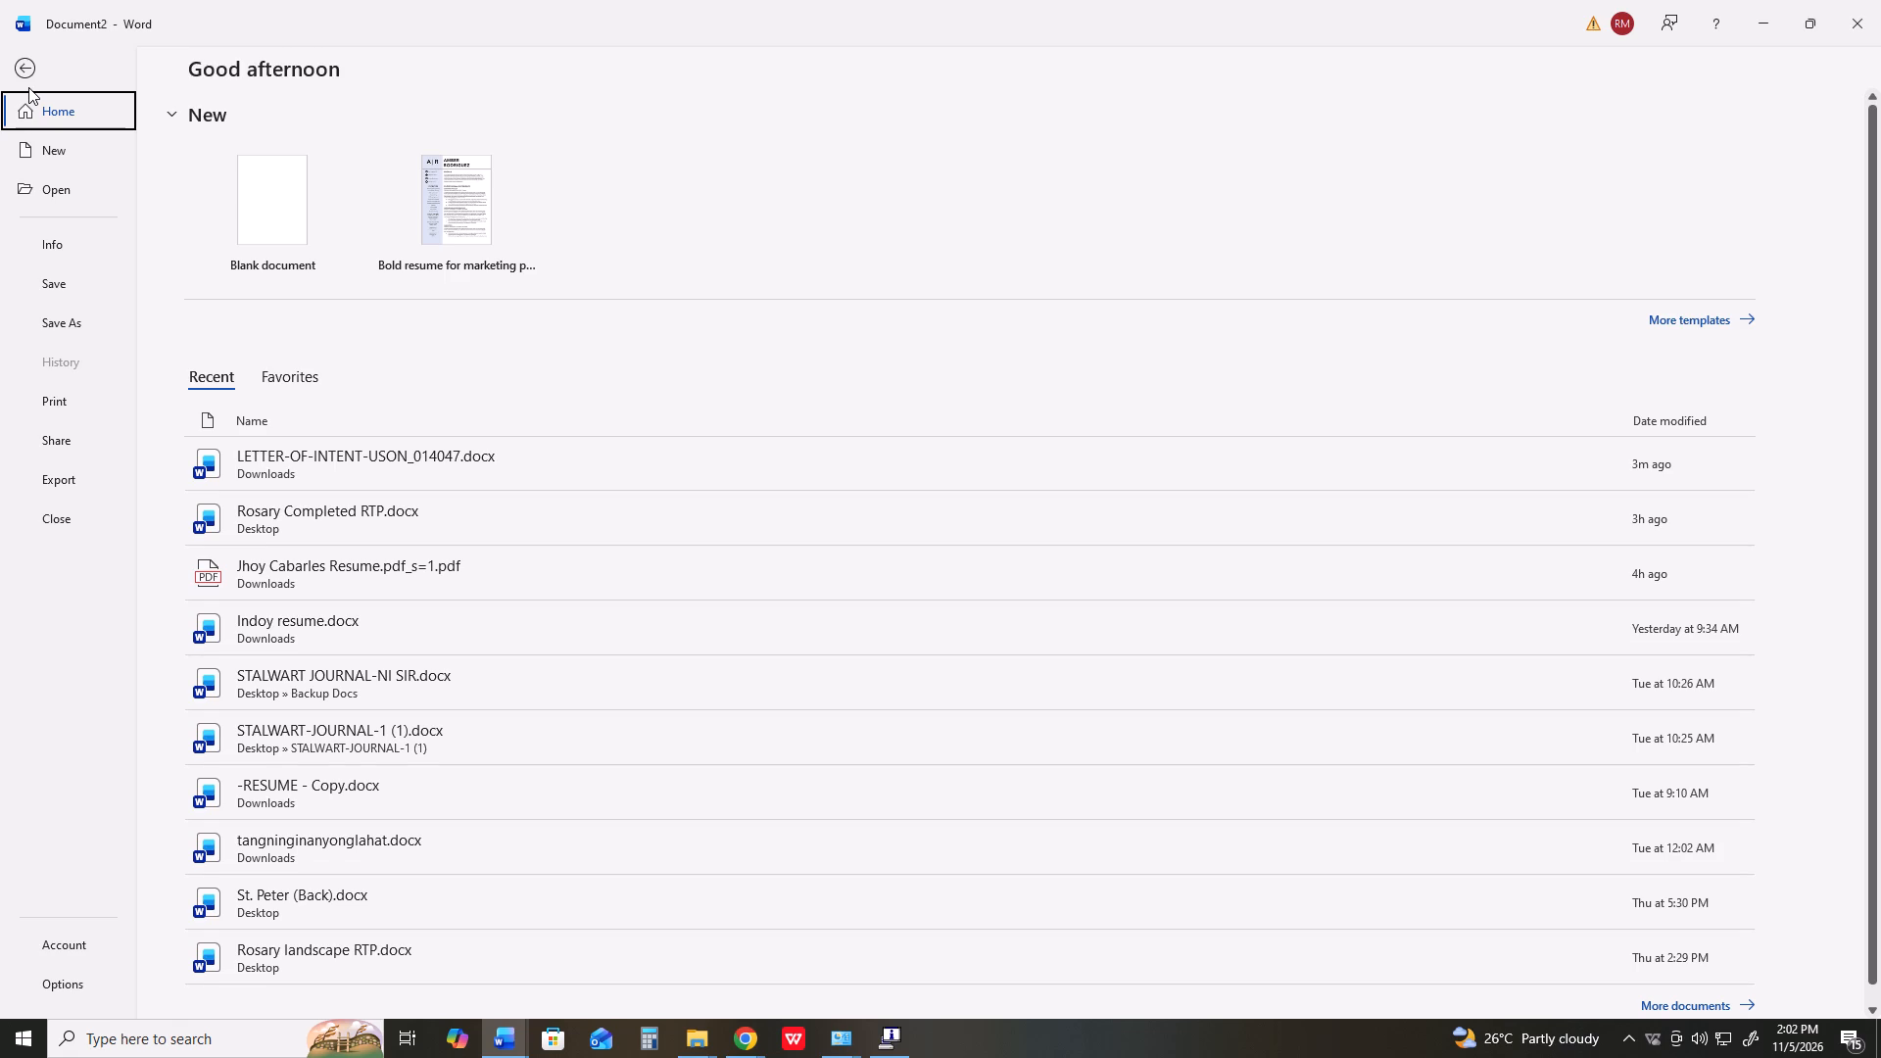
pyautogui.doubleClick(218, 198)
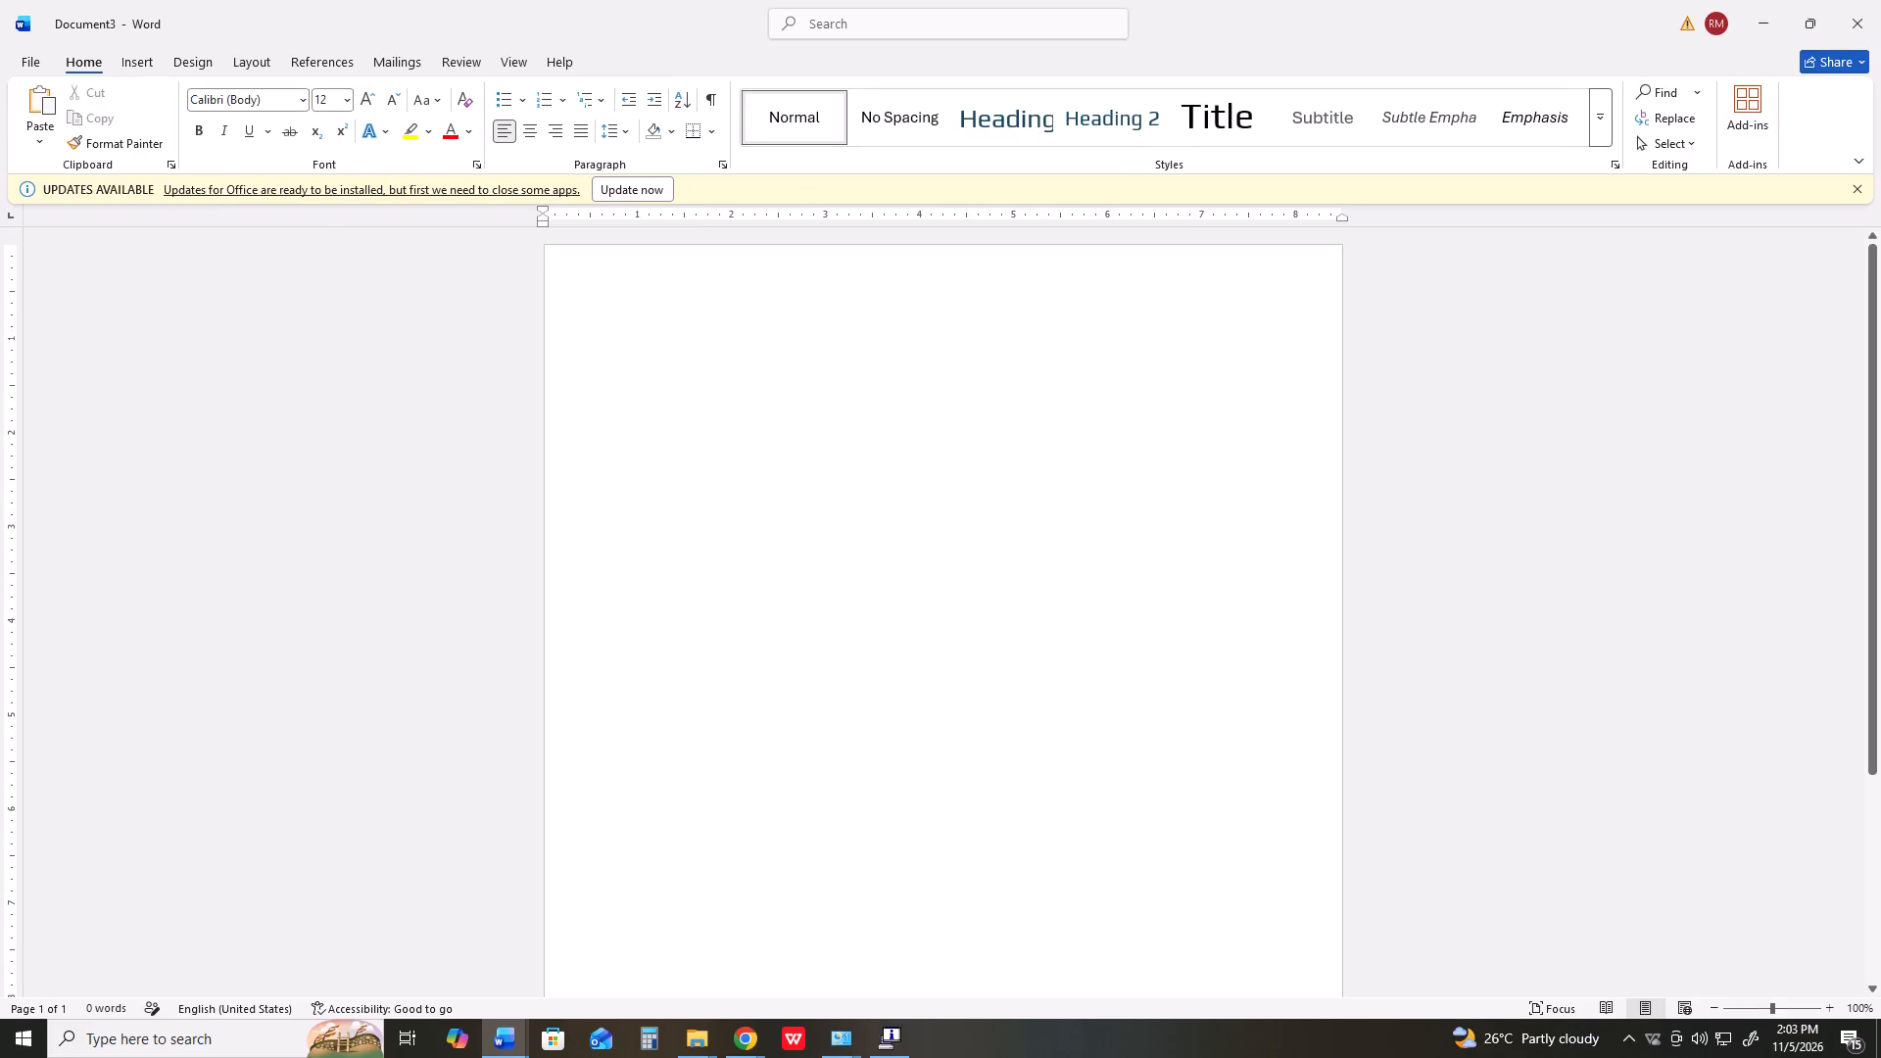
# Switch to Facebook in Chrome, open the motor vehicle deed of sale photo from the Shop NAC (JZ) chat, and download it.
pyautogui.hotkey('alt', 'Tab')
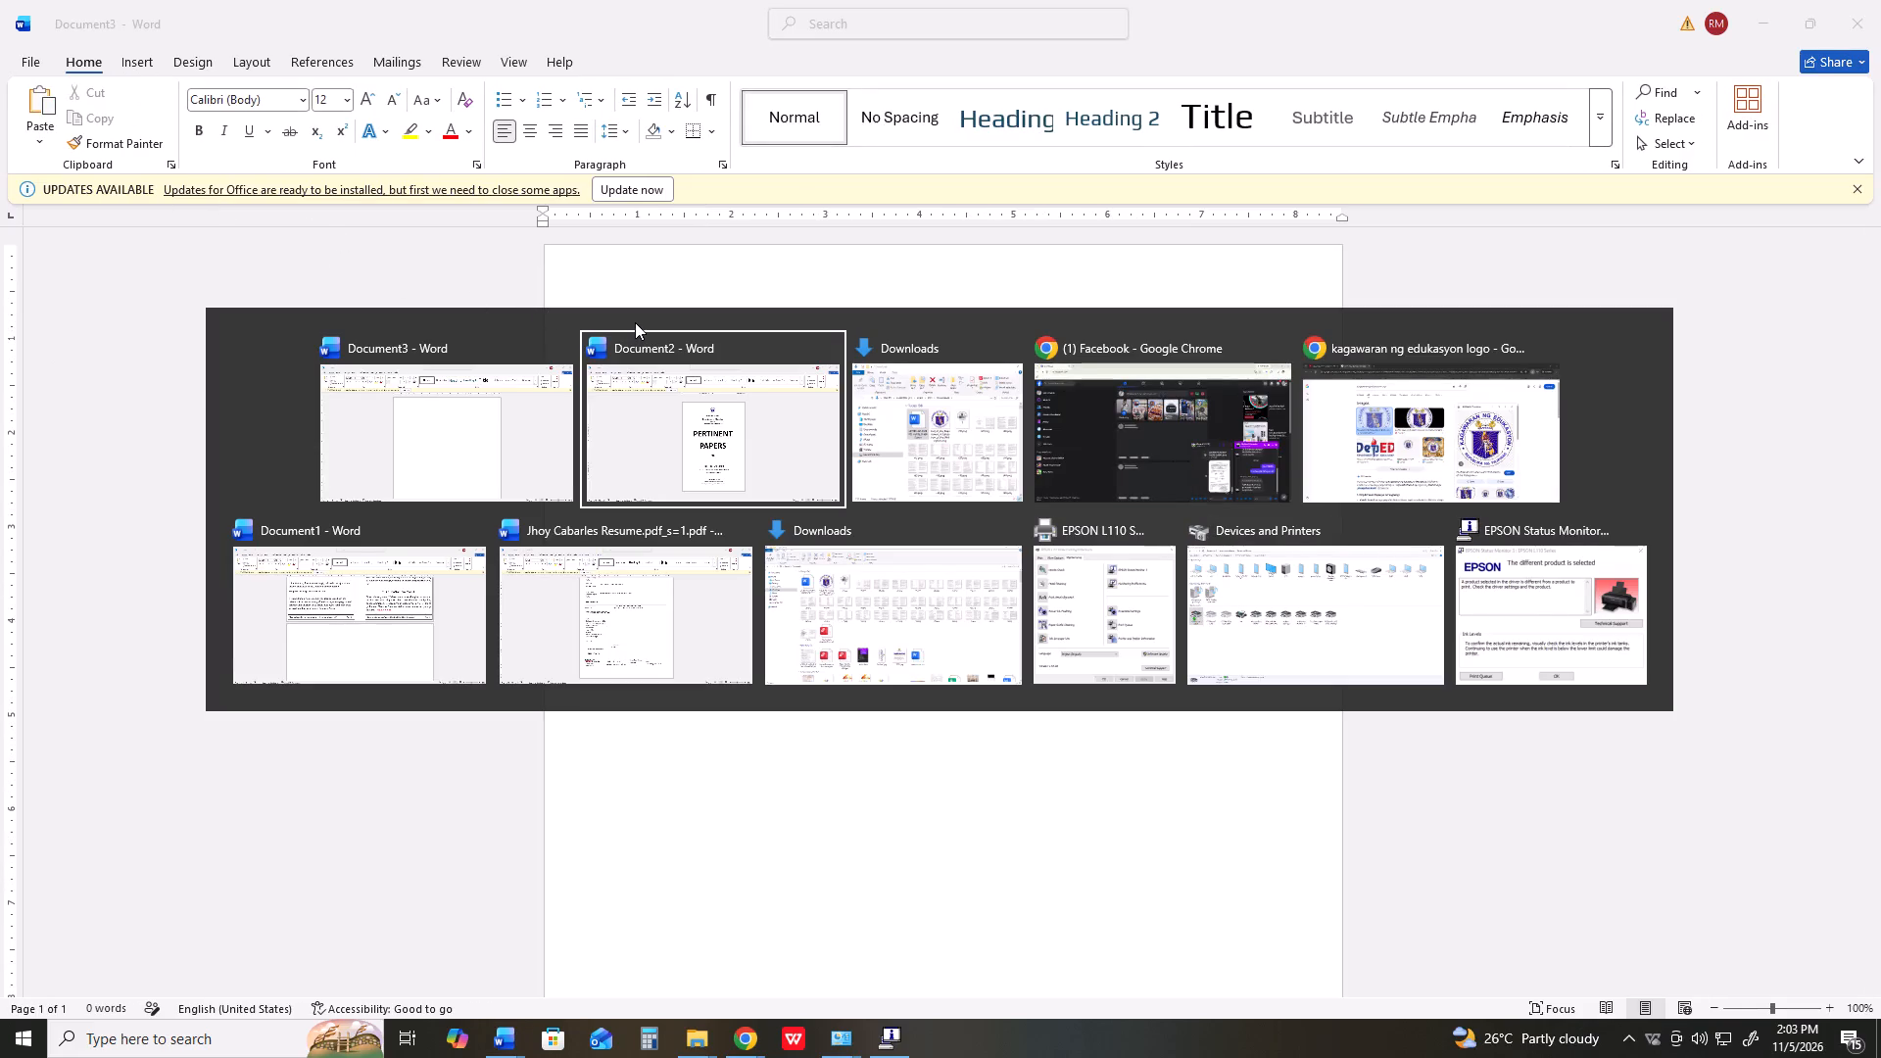
pyautogui.hotkey('alt', 'Tab')
pyautogui.hotkey('alt', 'Tab')
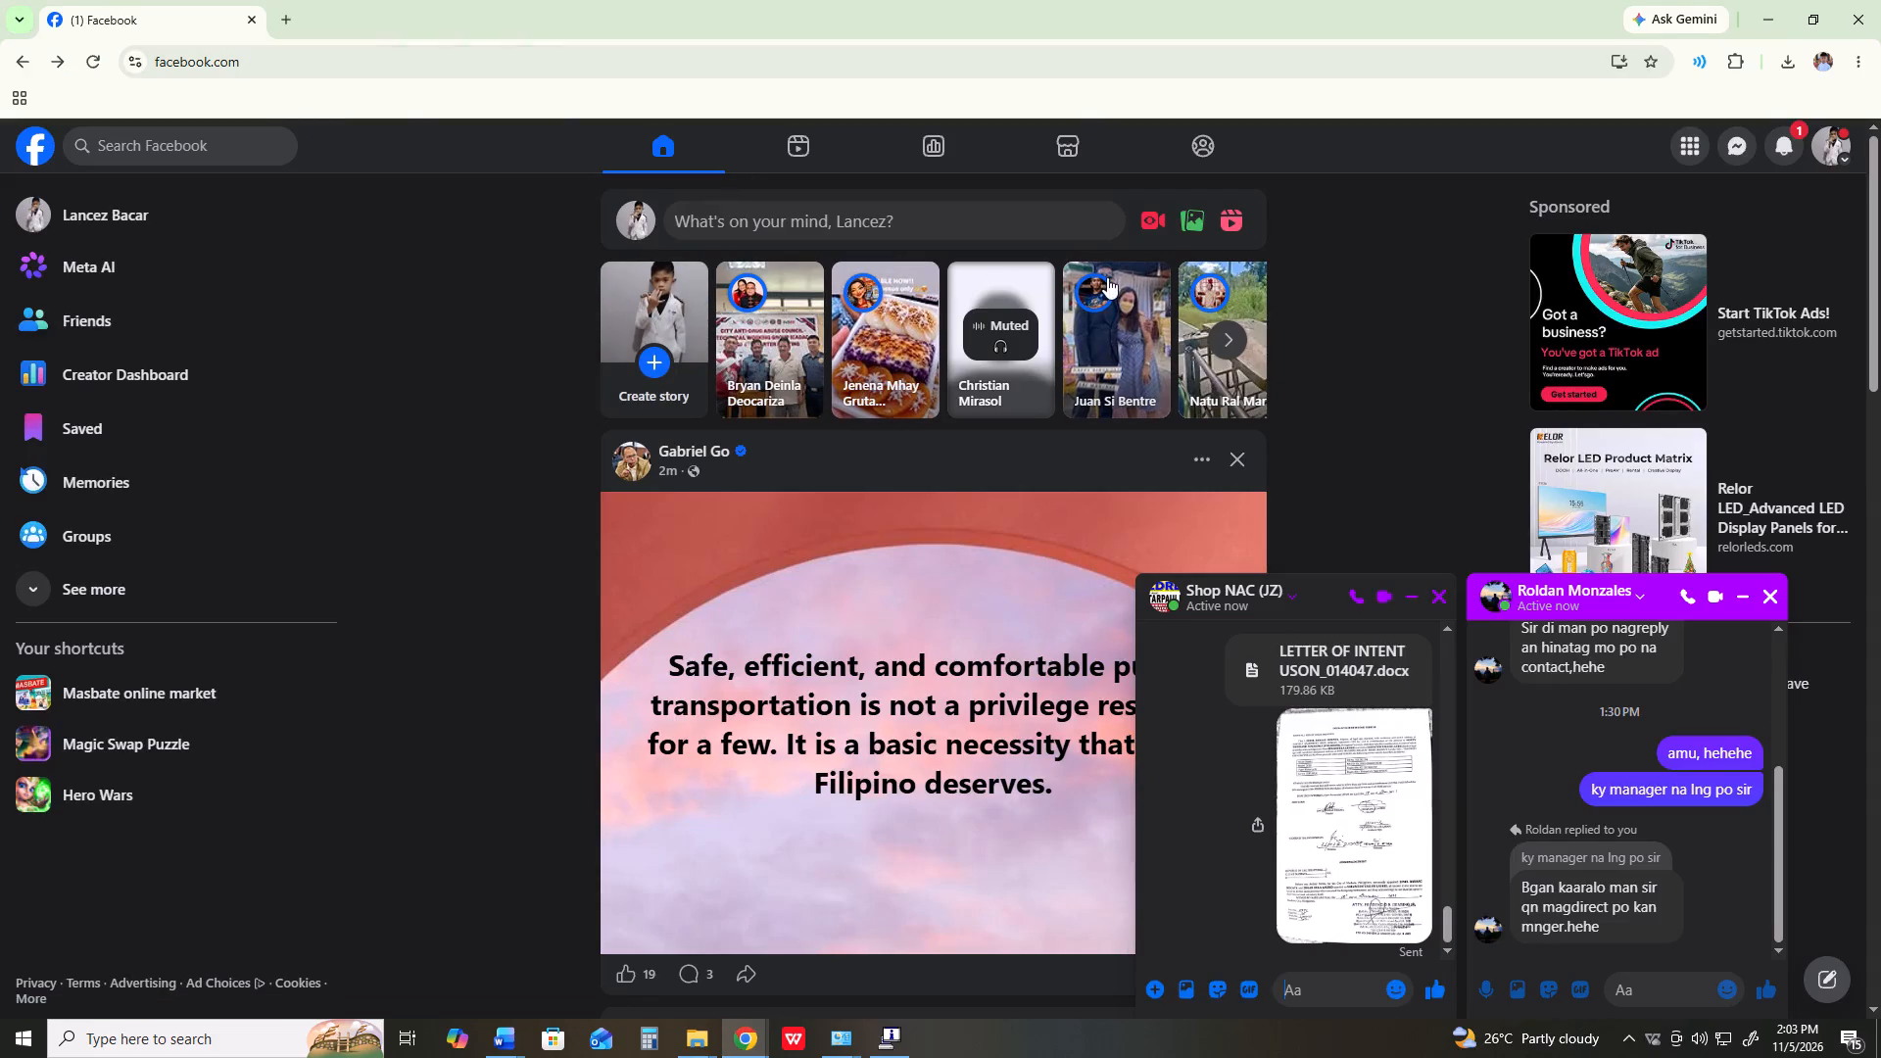
pyautogui.click(1376, 838)
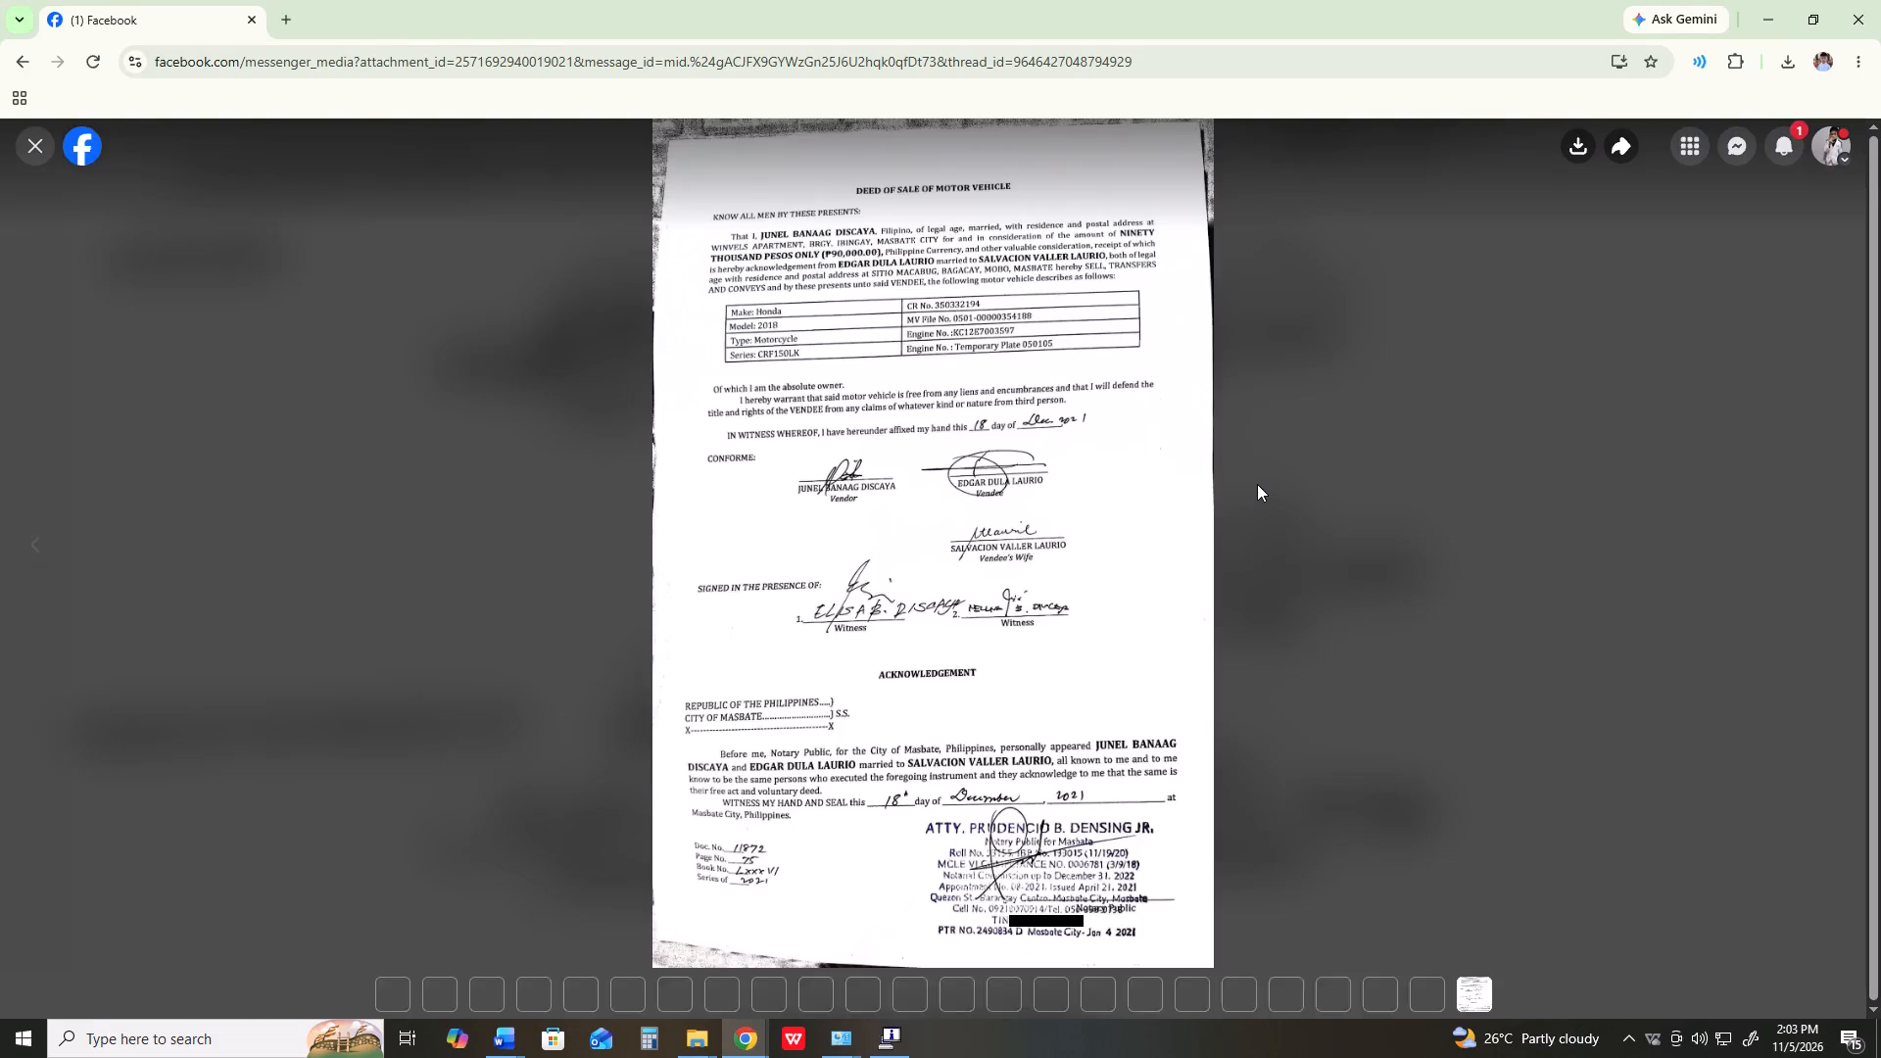
pyautogui.click(1570, 149)
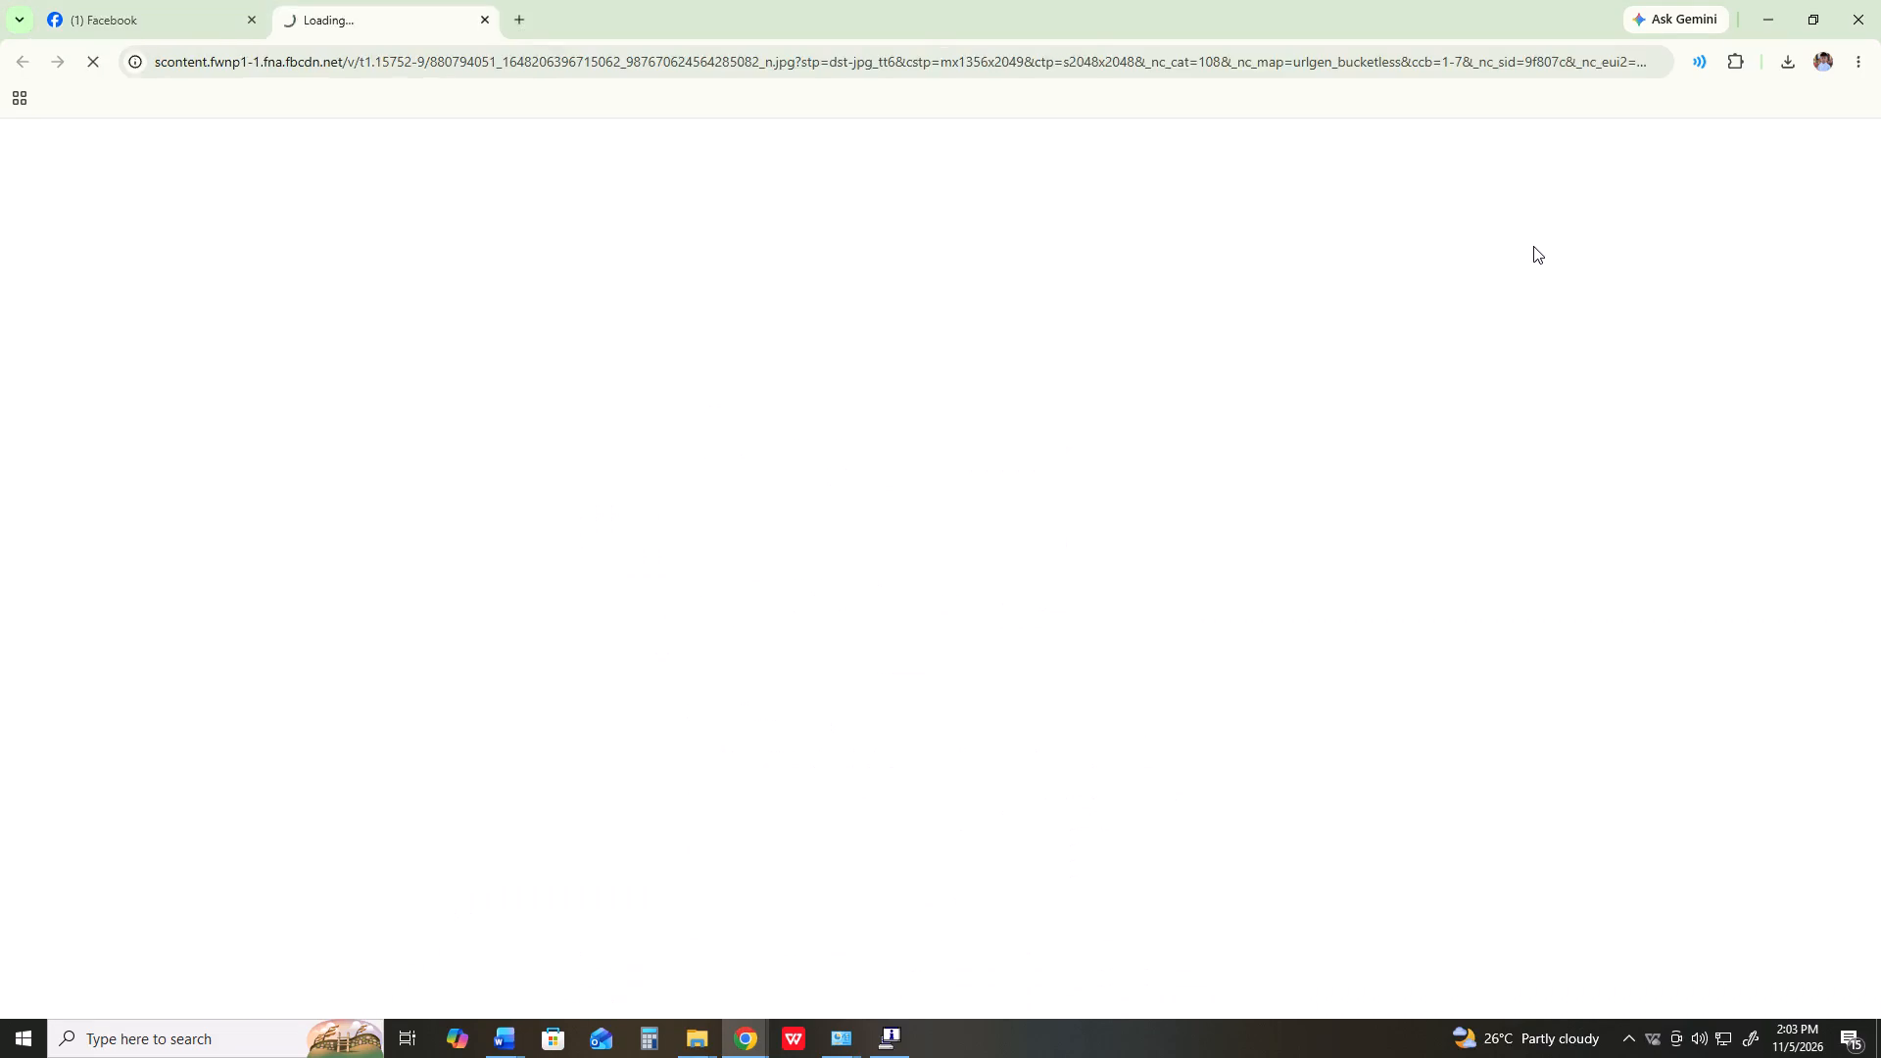
# Switch to the blank Document3 in Word and back to the deed of sale photo in Chrome for reference.
pyautogui.hotkey('alt', 'Tab')
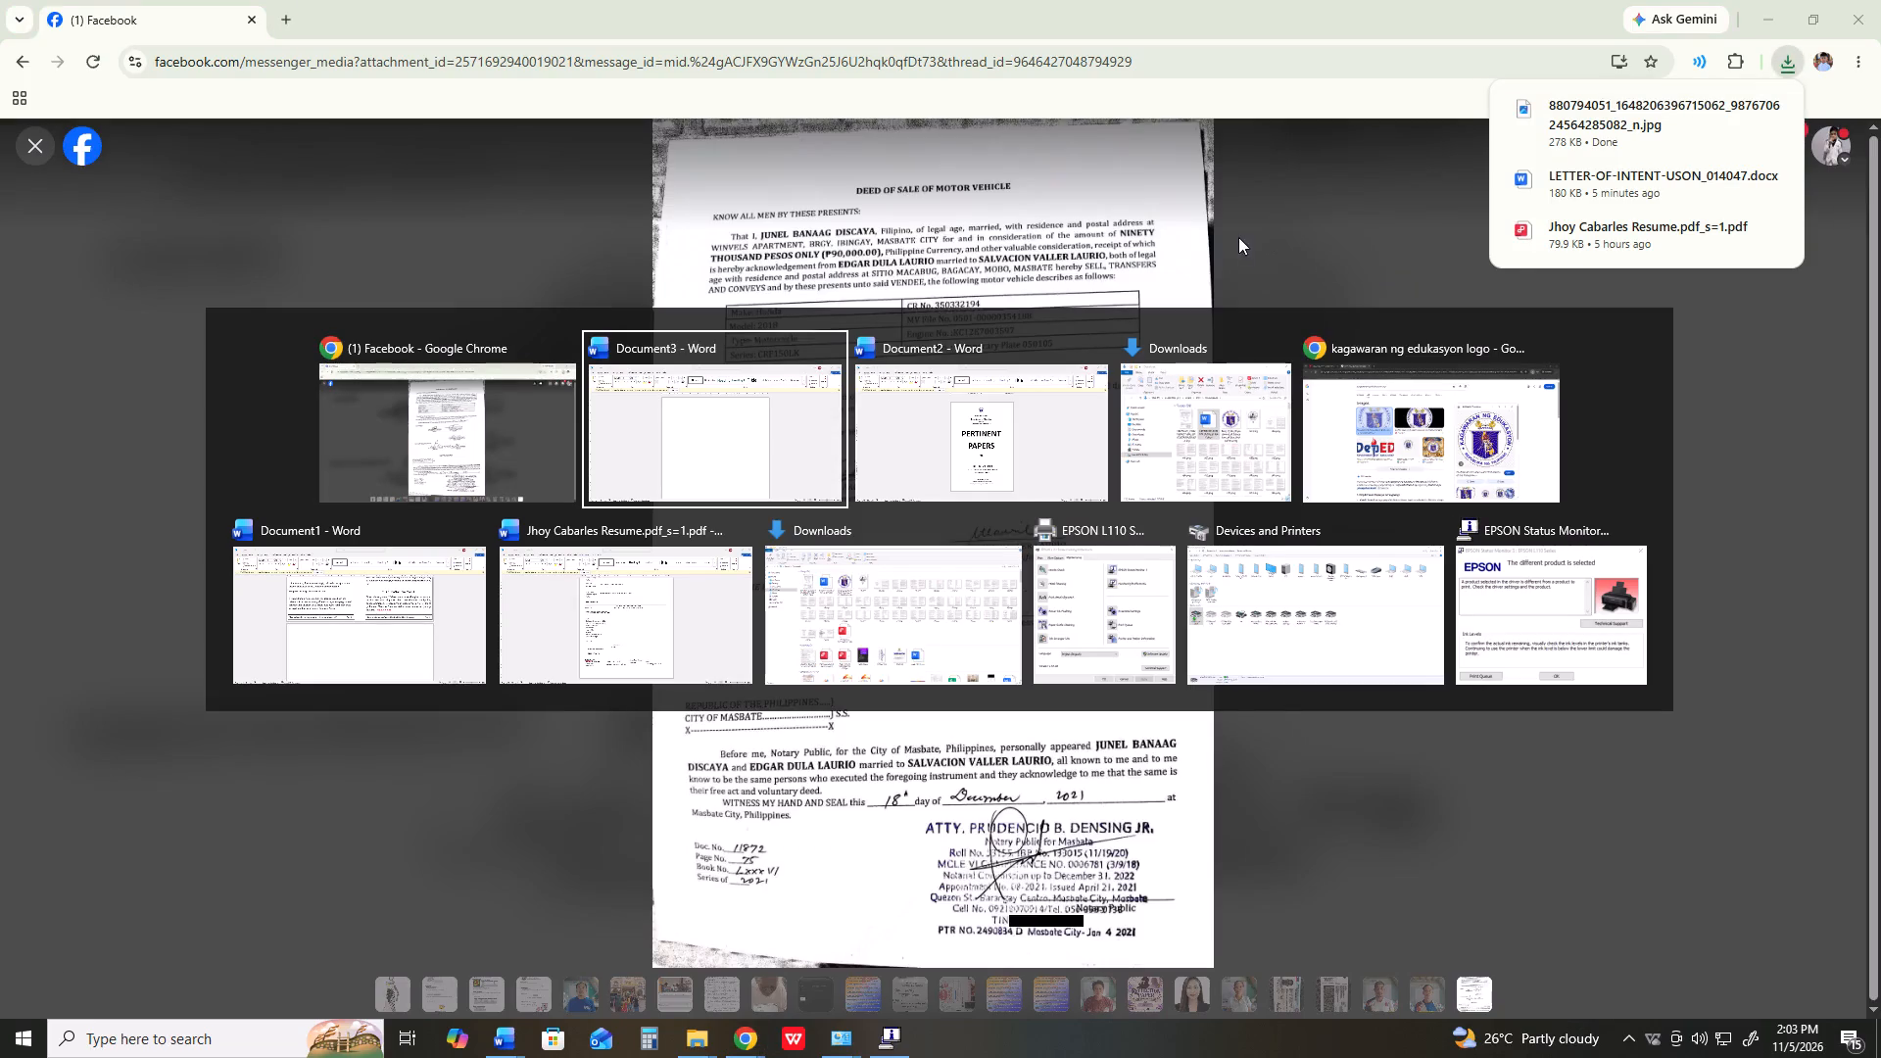
pyautogui.hotkey('alt', 'Tab')
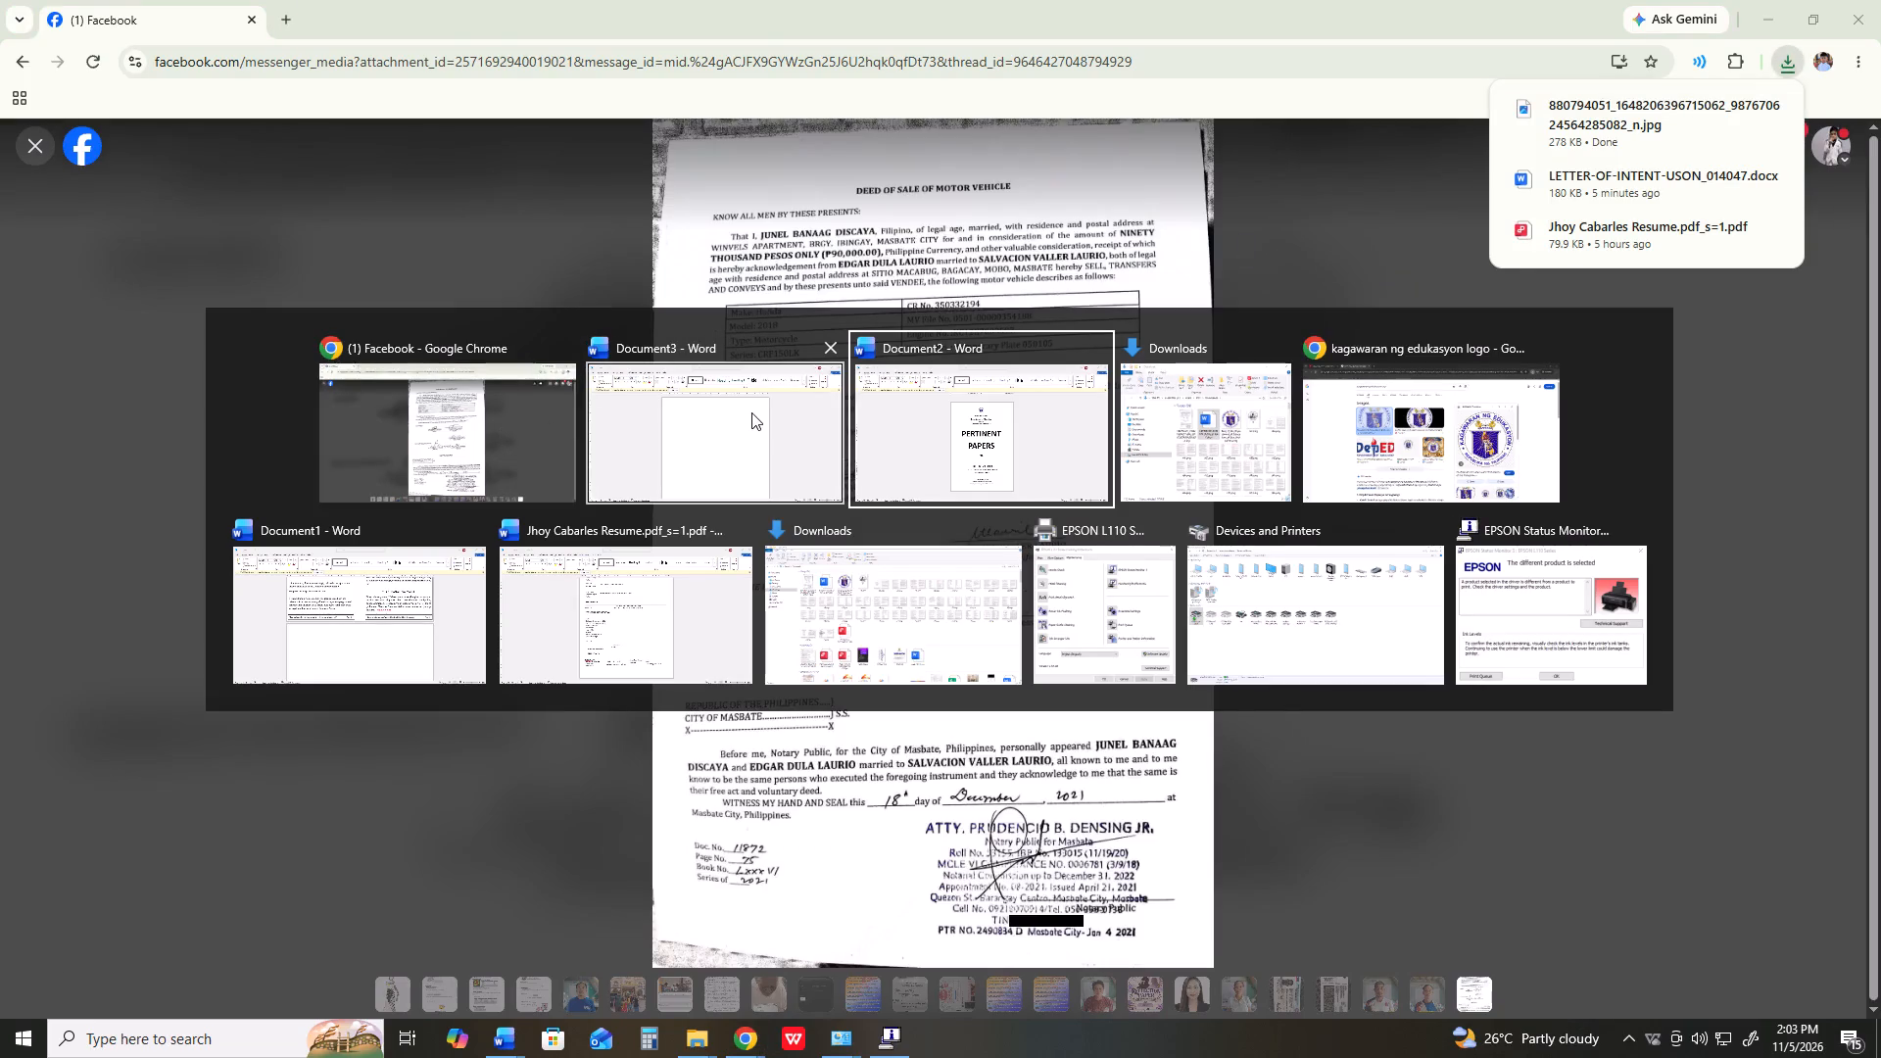
pyautogui.keyDown('alt'); pyautogui.click(751, 412); pyautogui.keyUp('alt')
pyautogui.hotkey('alt', 'Tab')
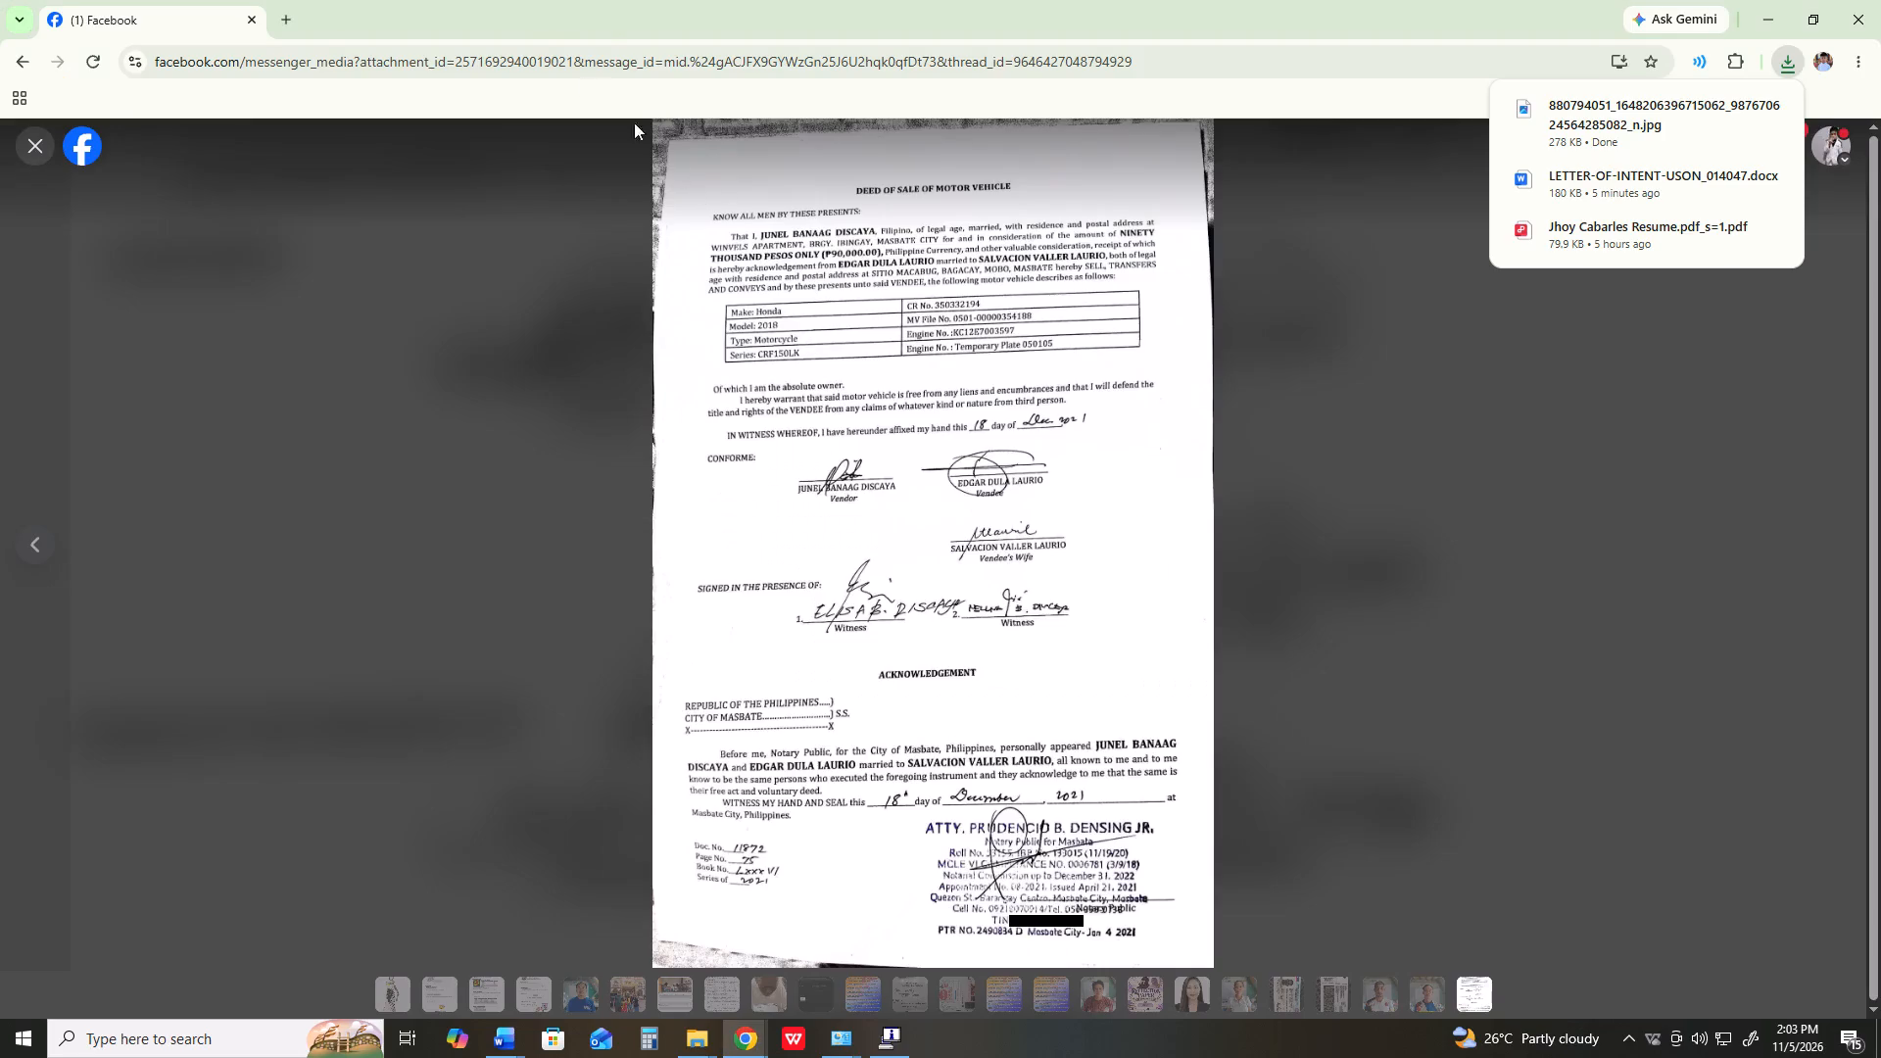
# In Chrome, open Google in a new tab and search by image with the deed of sale photo from the Downloads folder.
pyautogui.click(279, 21)
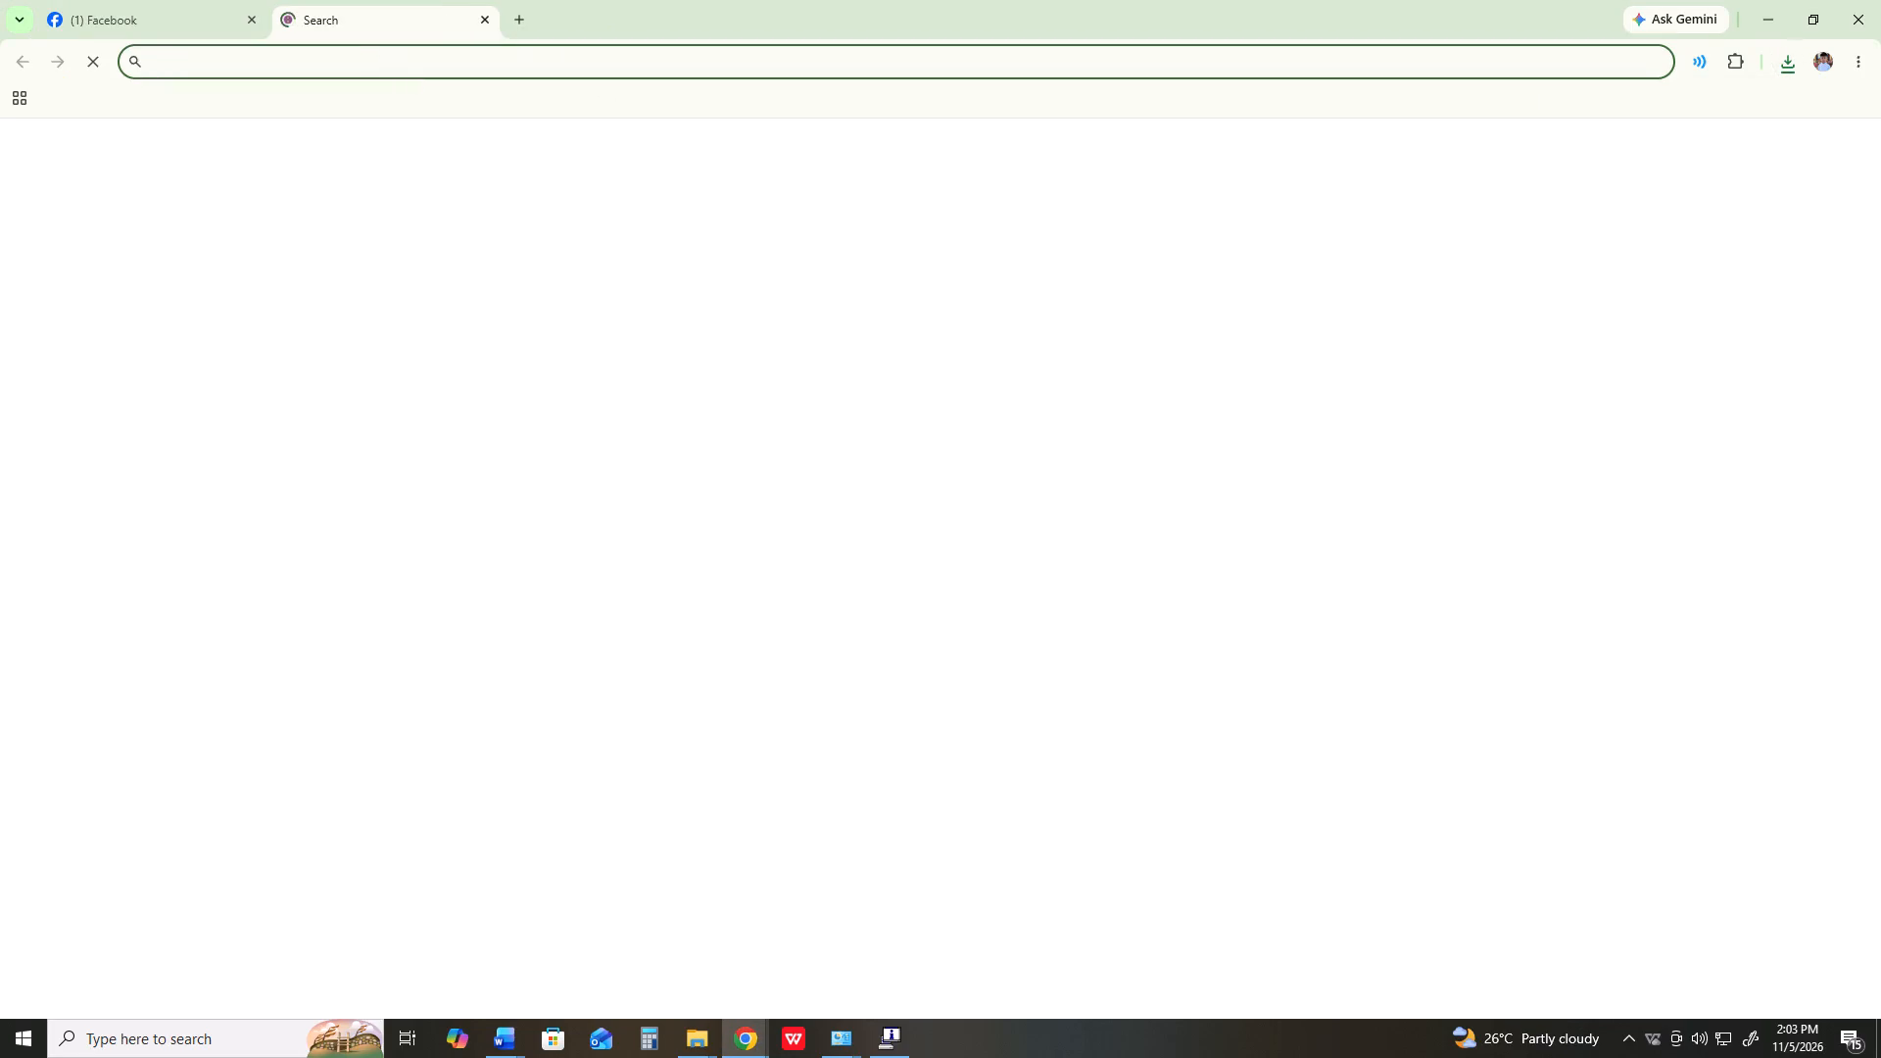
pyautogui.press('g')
pyautogui.press('Return')
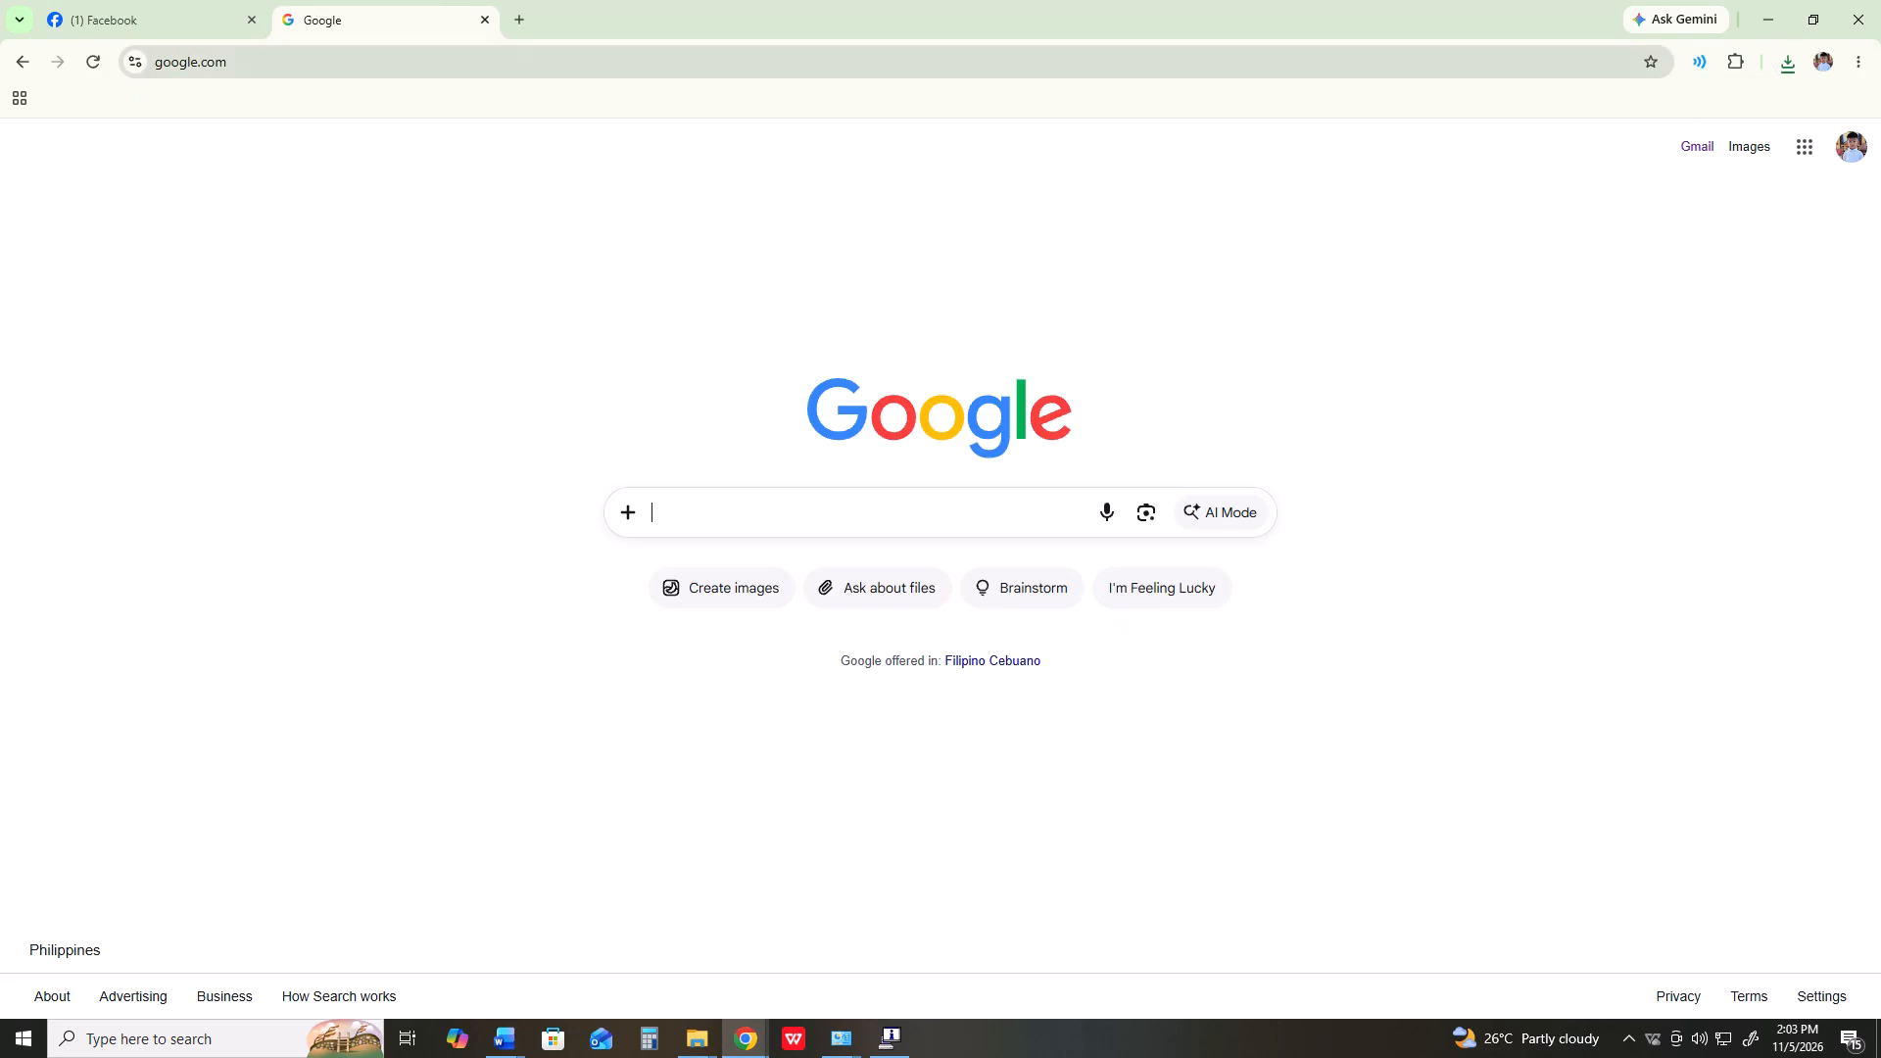
pyautogui.click(1149, 513)
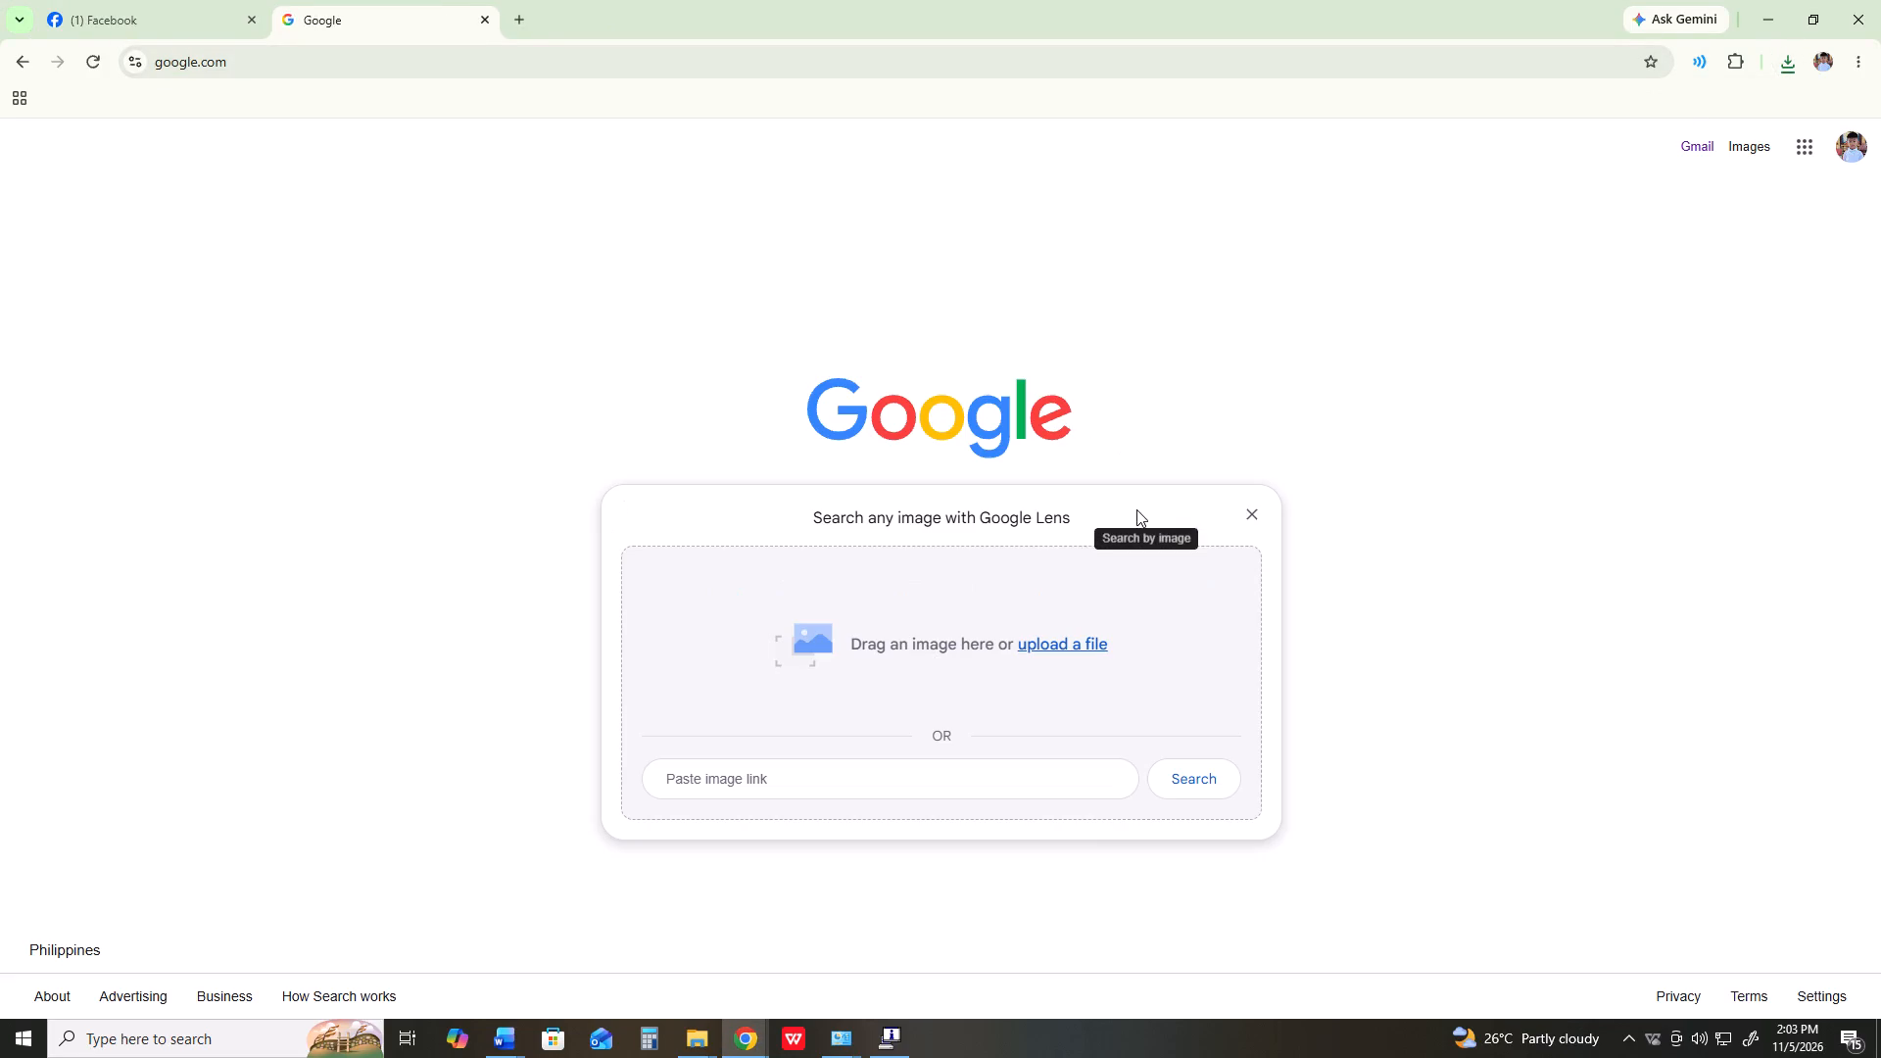
pyautogui.click(1048, 647)
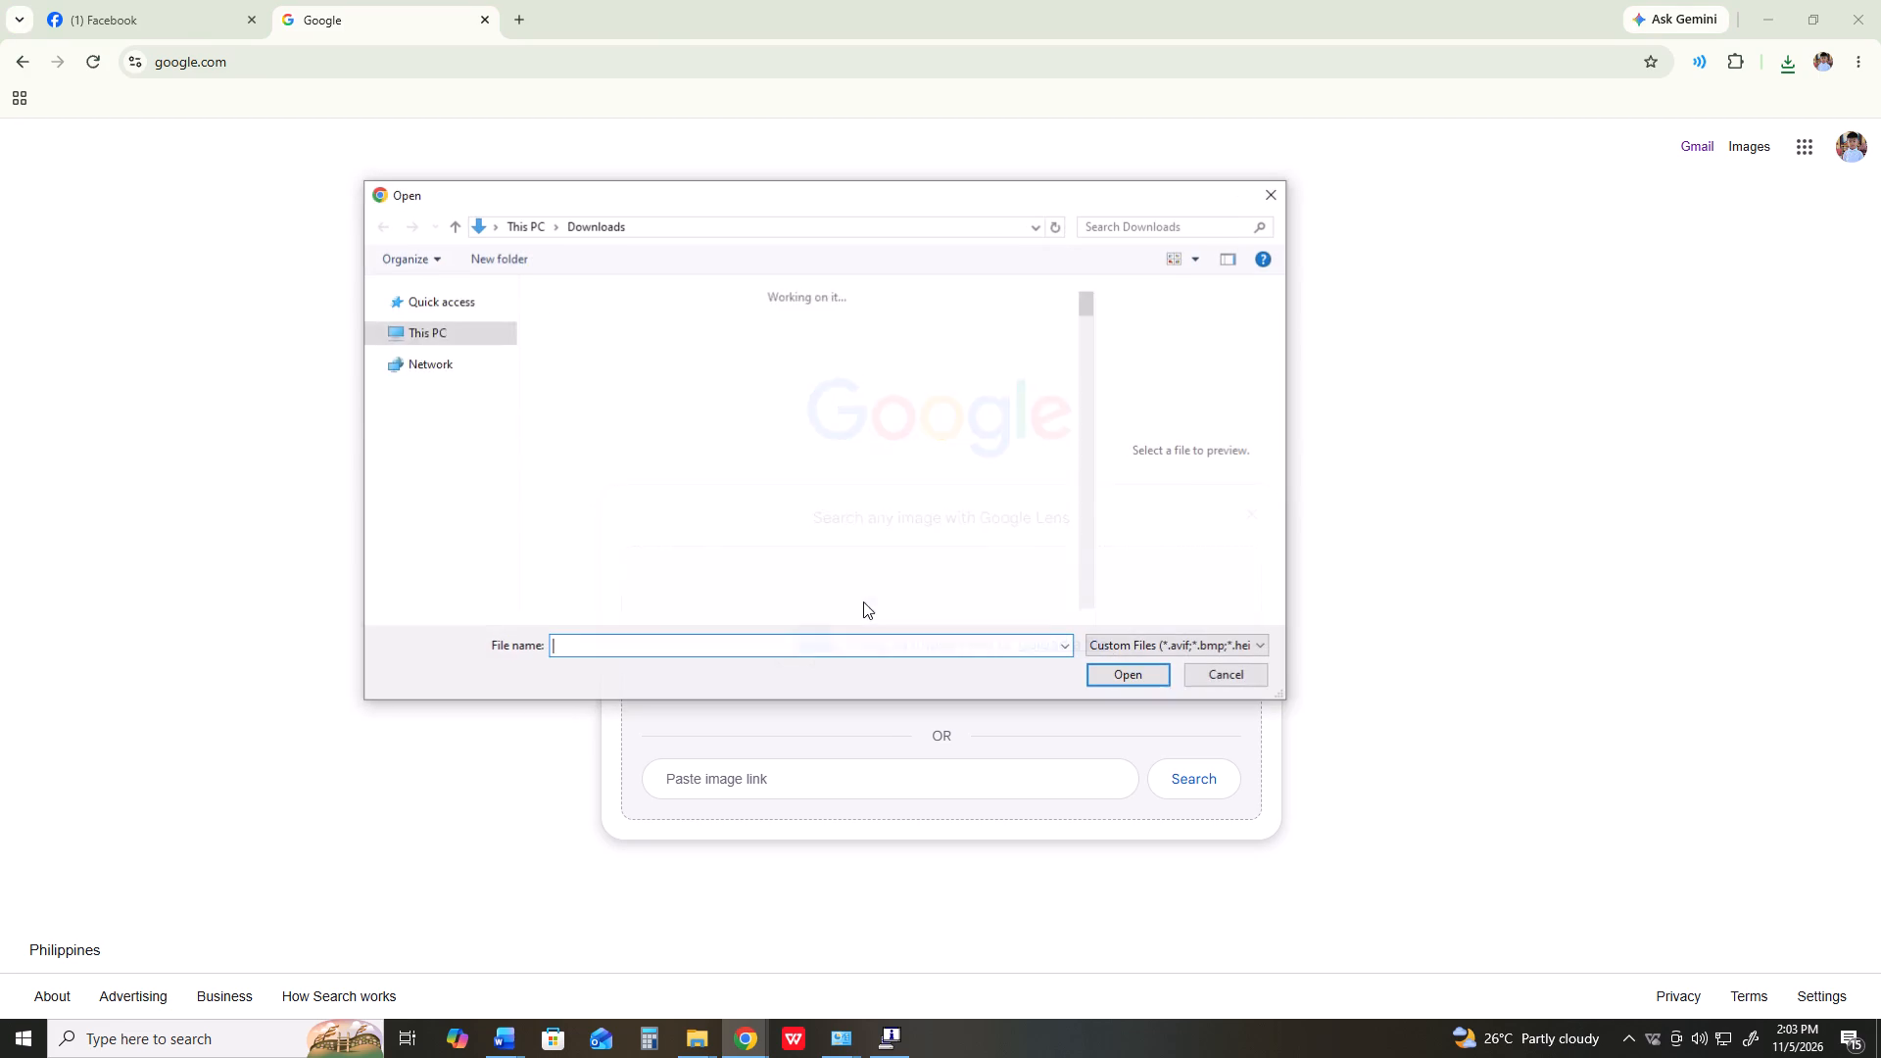
pyautogui.click(1267, 195)
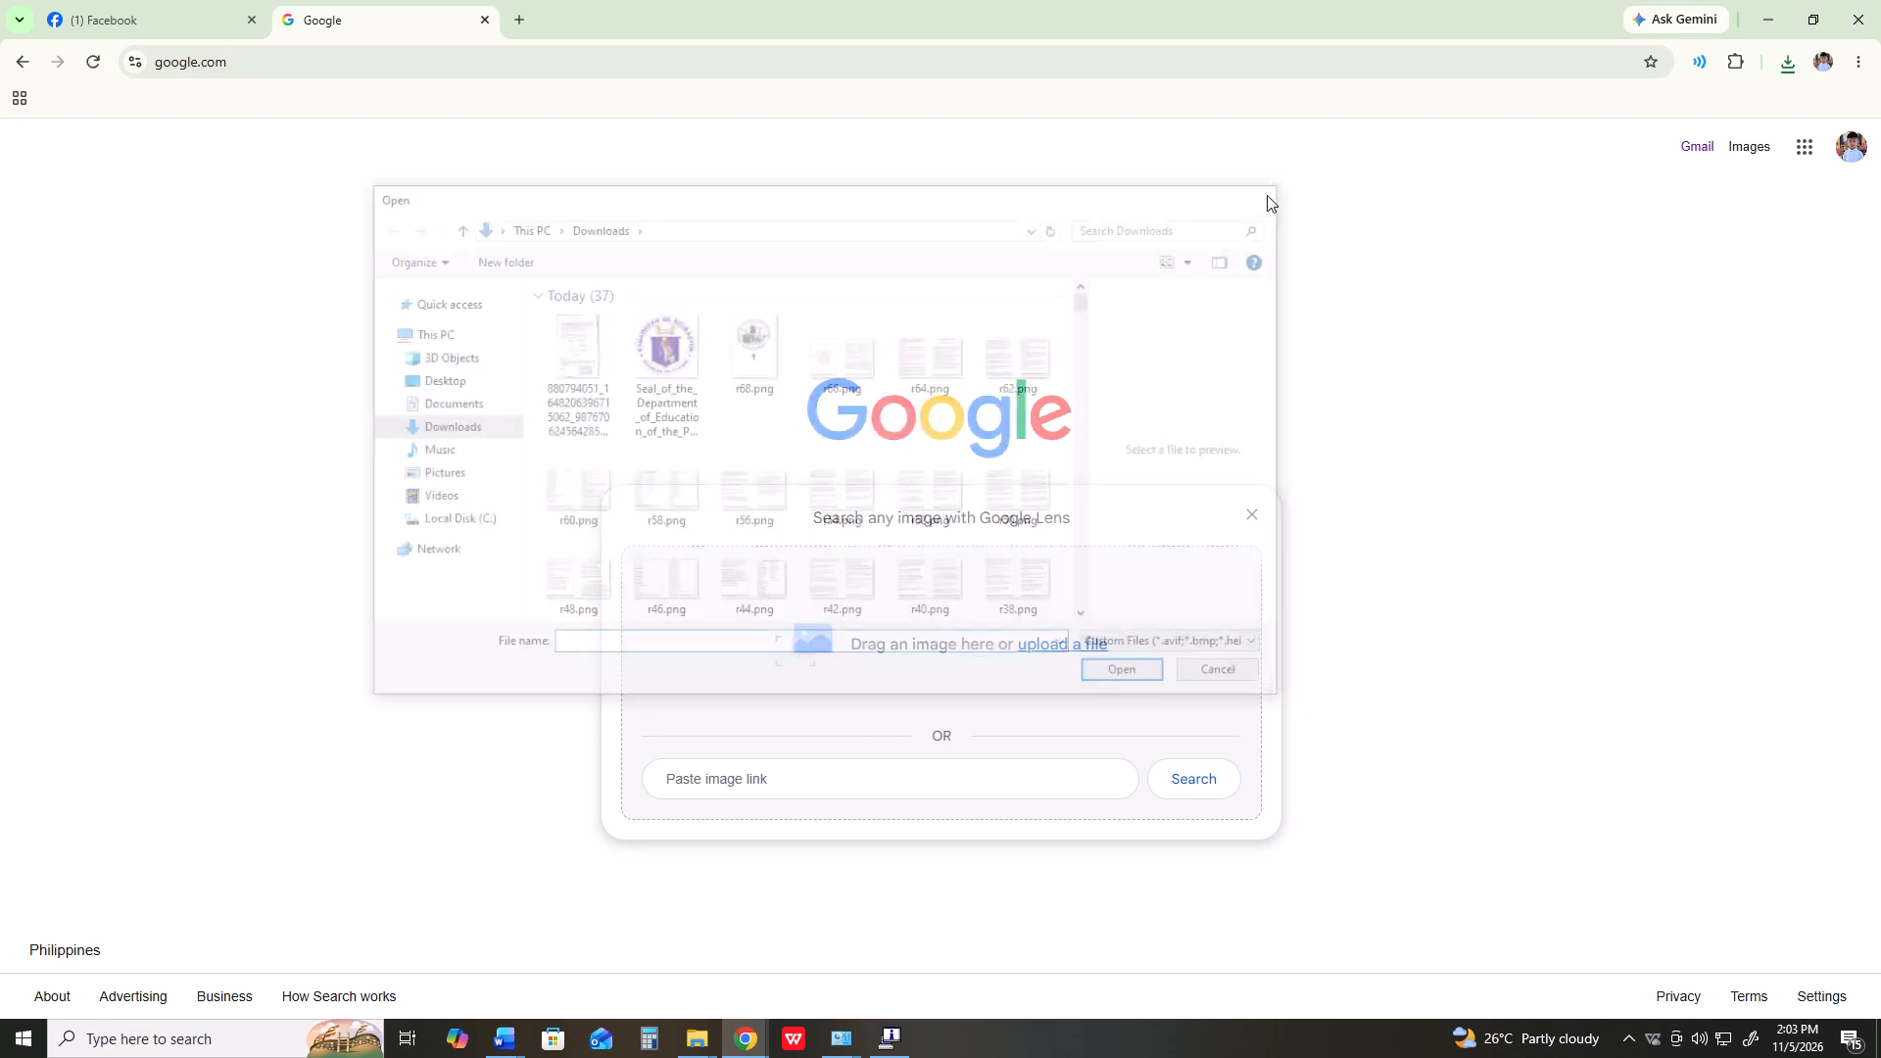
pyautogui.click(1076, 642)
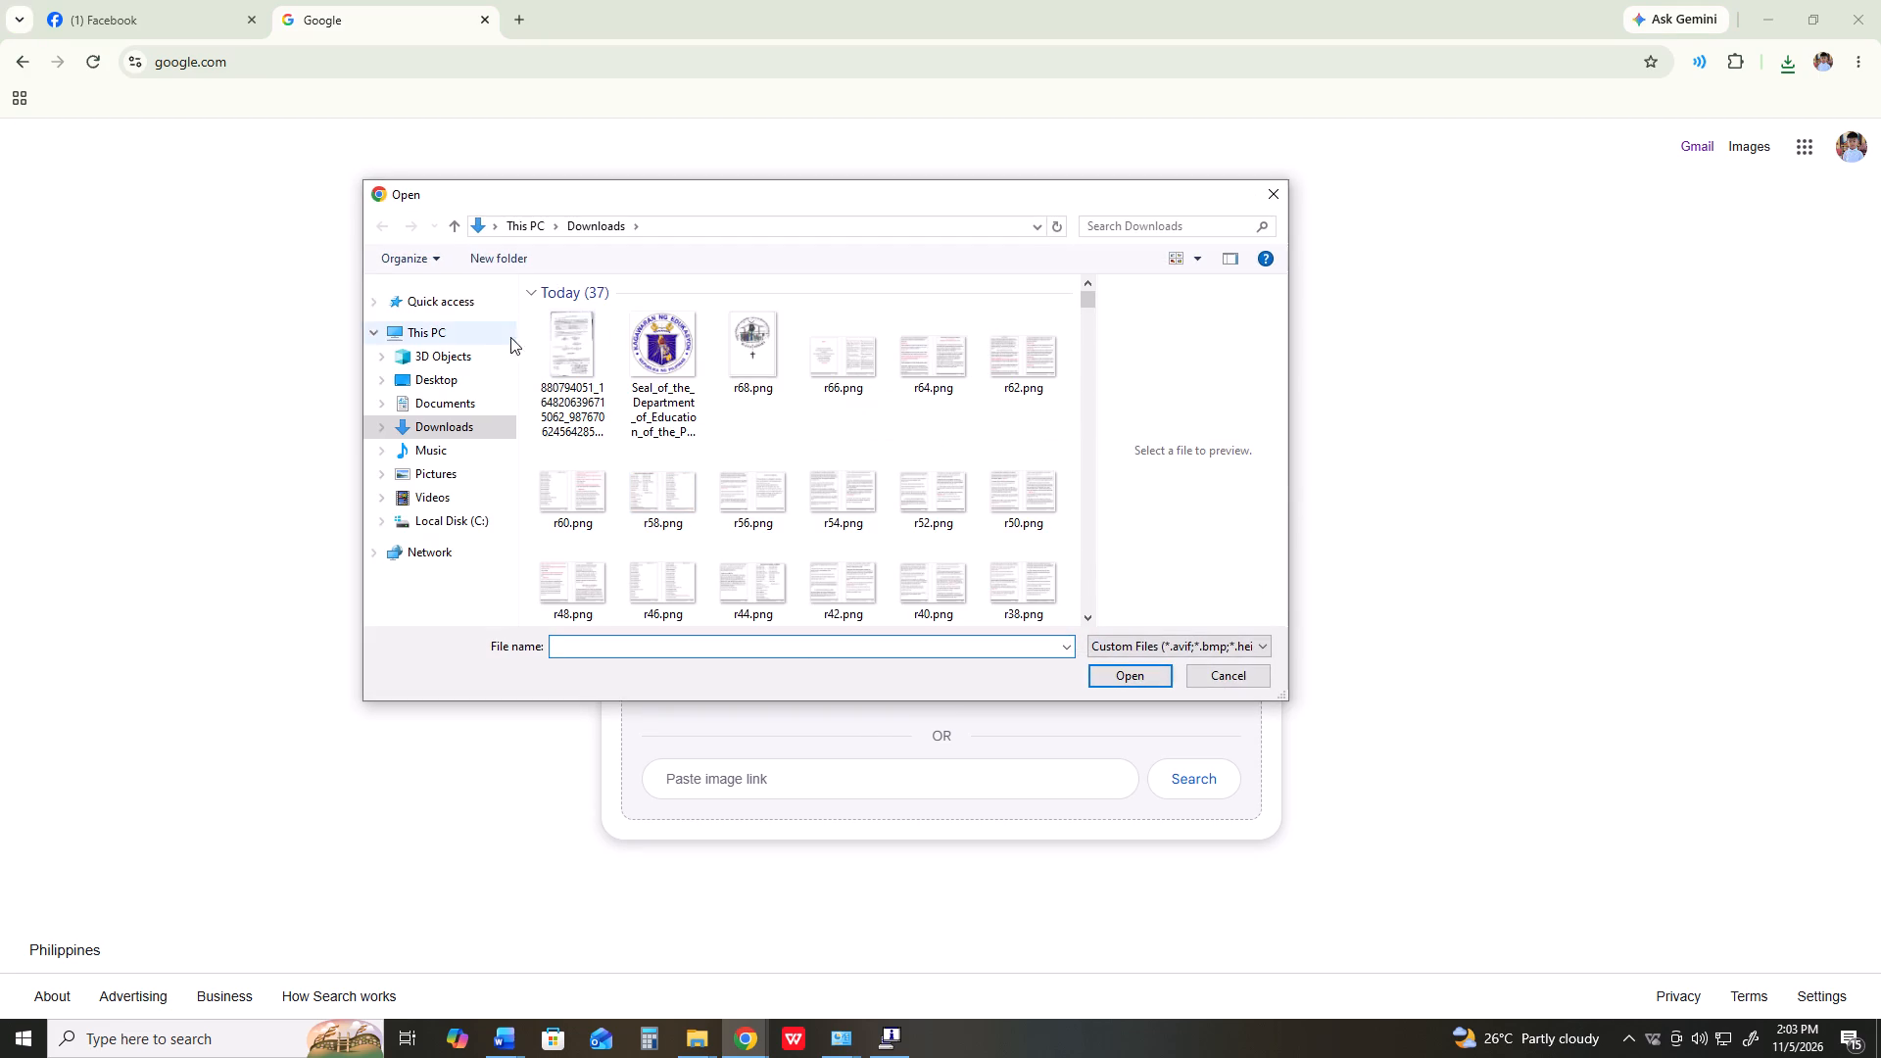
pyautogui.doubleClick(590, 338)
pyautogui.press('Return')
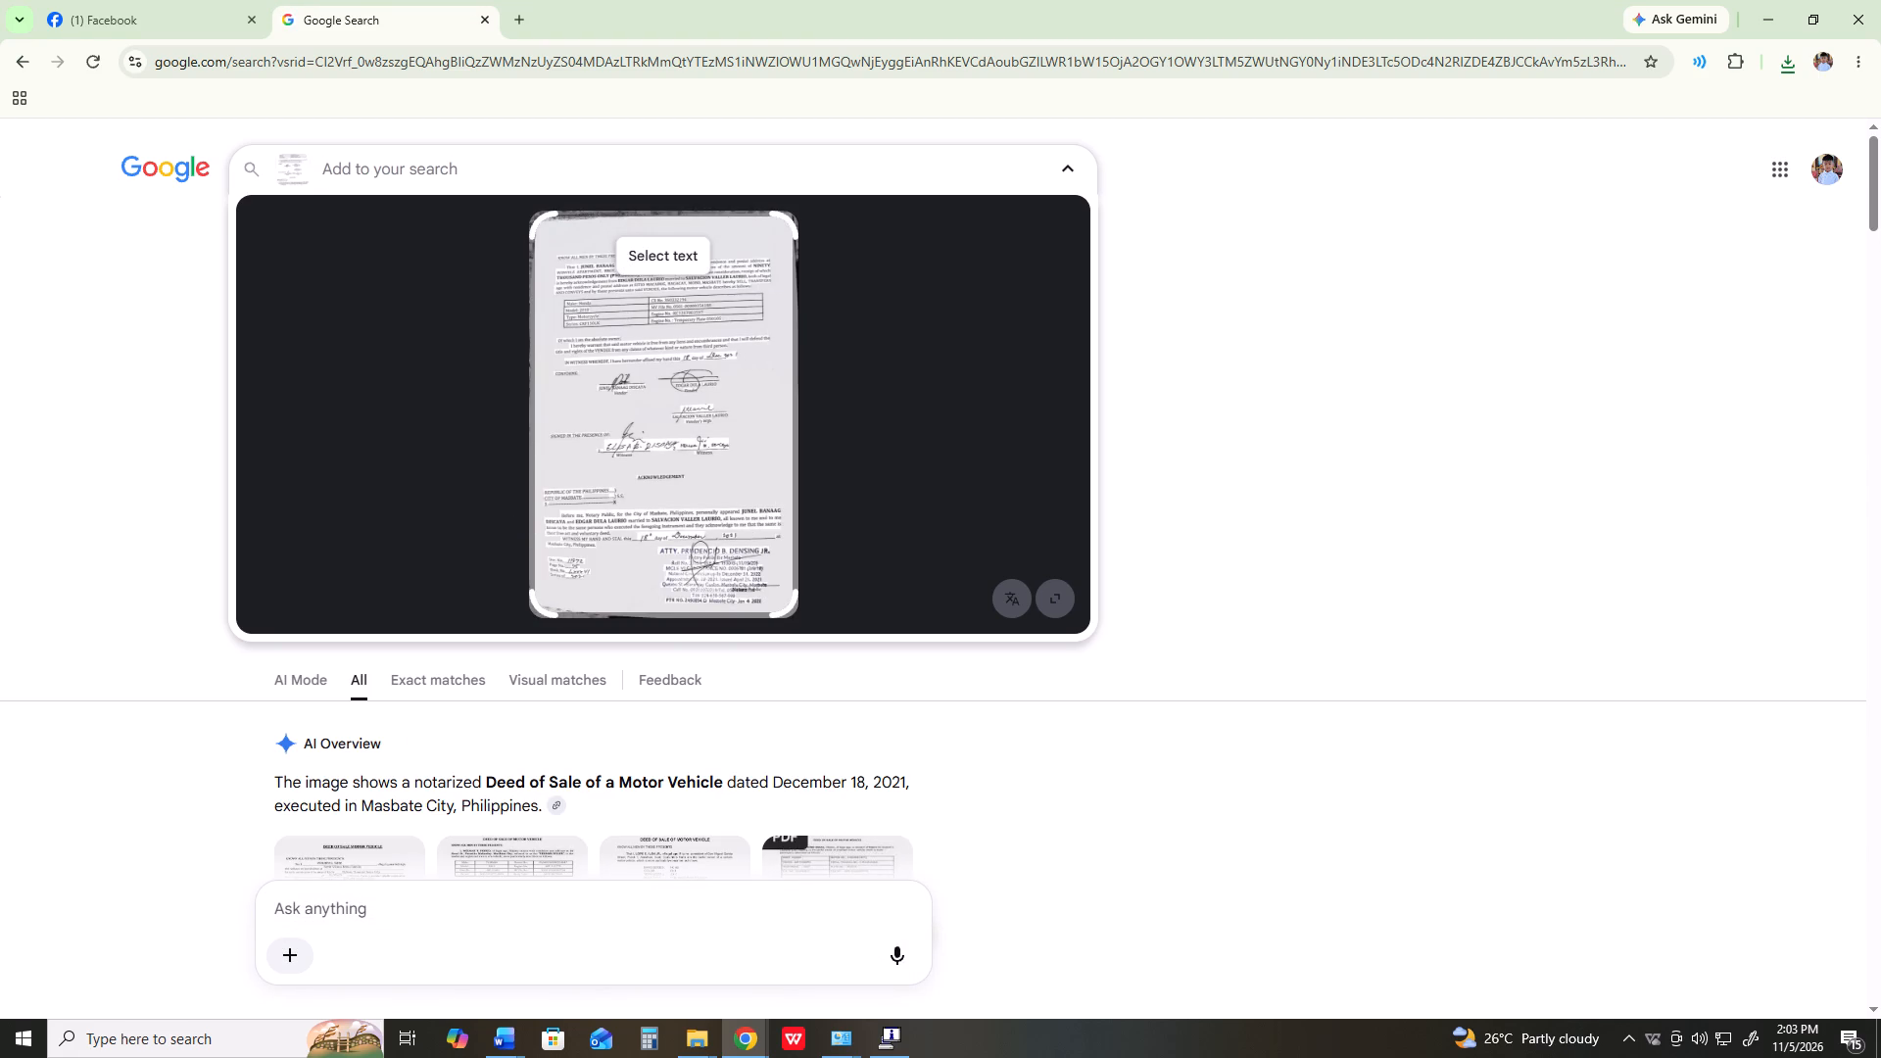
# Copy the deed's opening text, from "KNOW ALL MEN BY THESE PRESENTS" through the introductory paragraph, from the image into the blank Word document.
pyautogui.moveTo(558, 258); pyautogui.dragTo(622, 291)
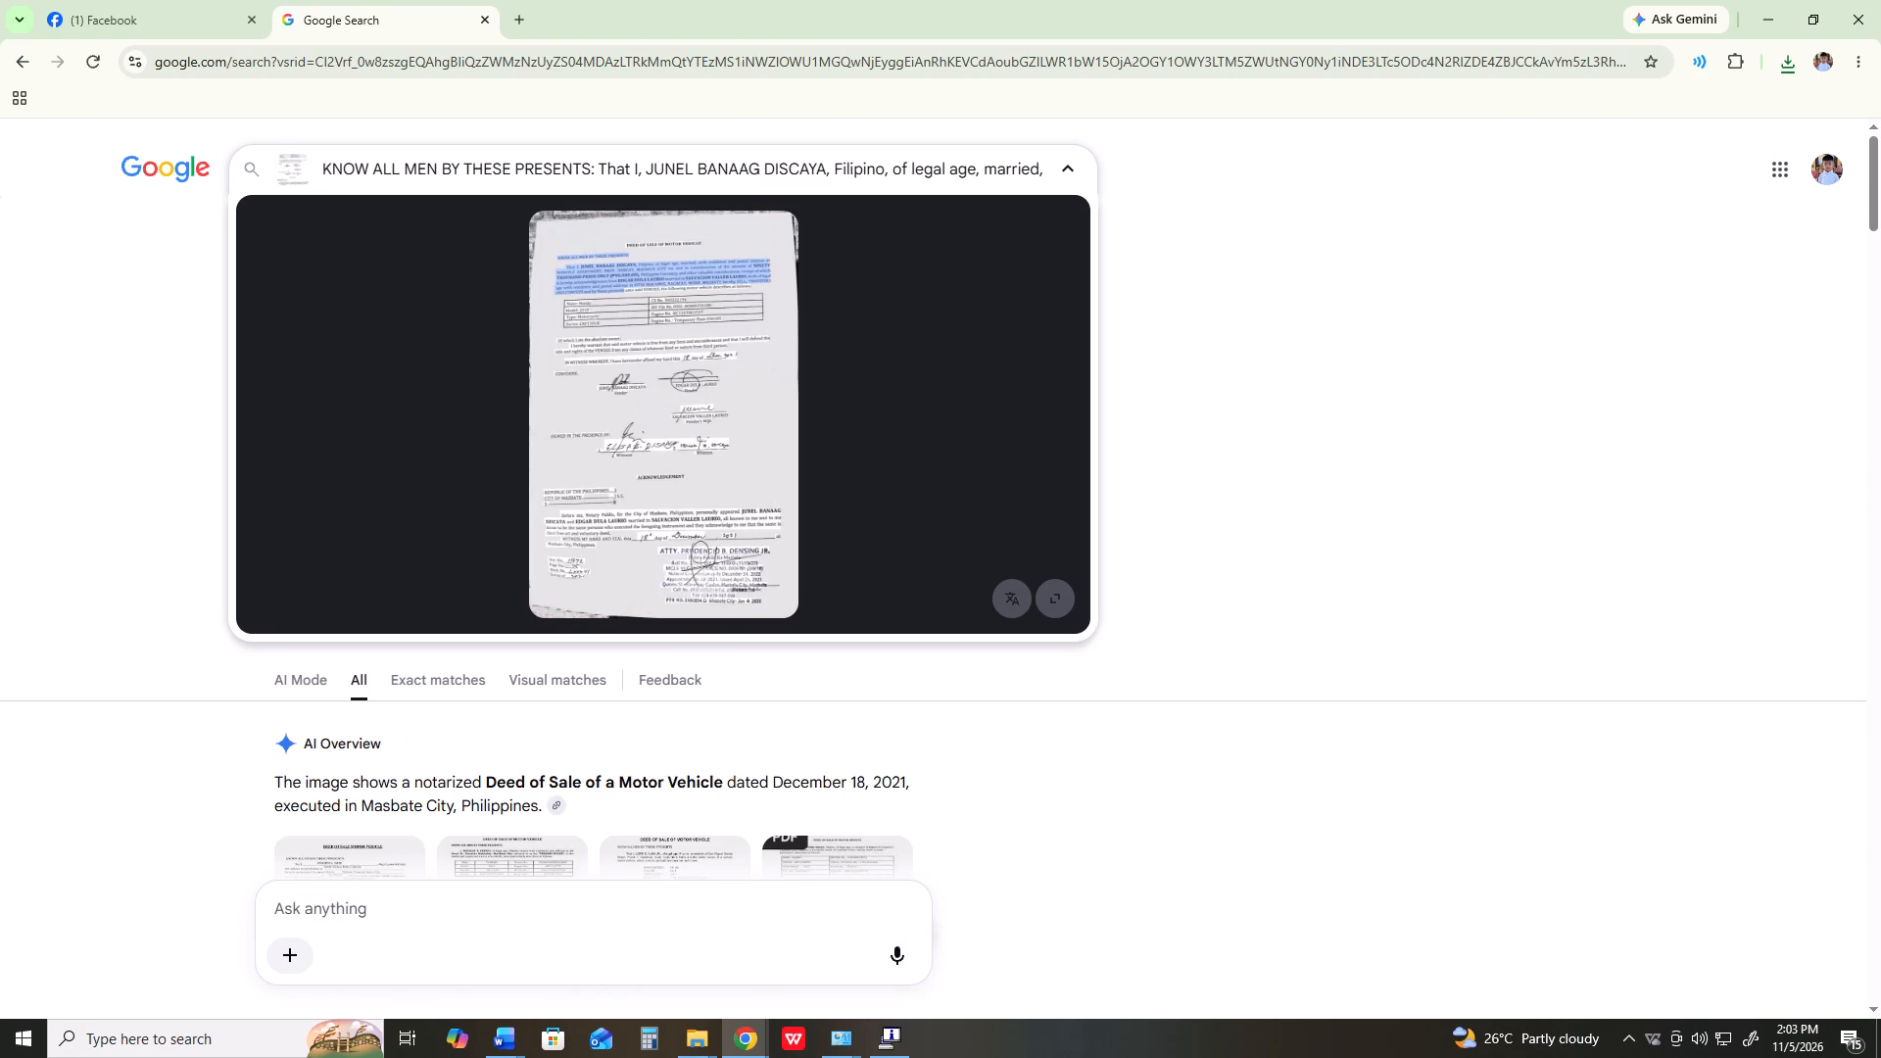
pyautogui.moveTo(622, 291); pyautogui.dragTo(755, 282)
pyautogui.moveTo(755, 282); pyautogui.dragTo(751, 285)
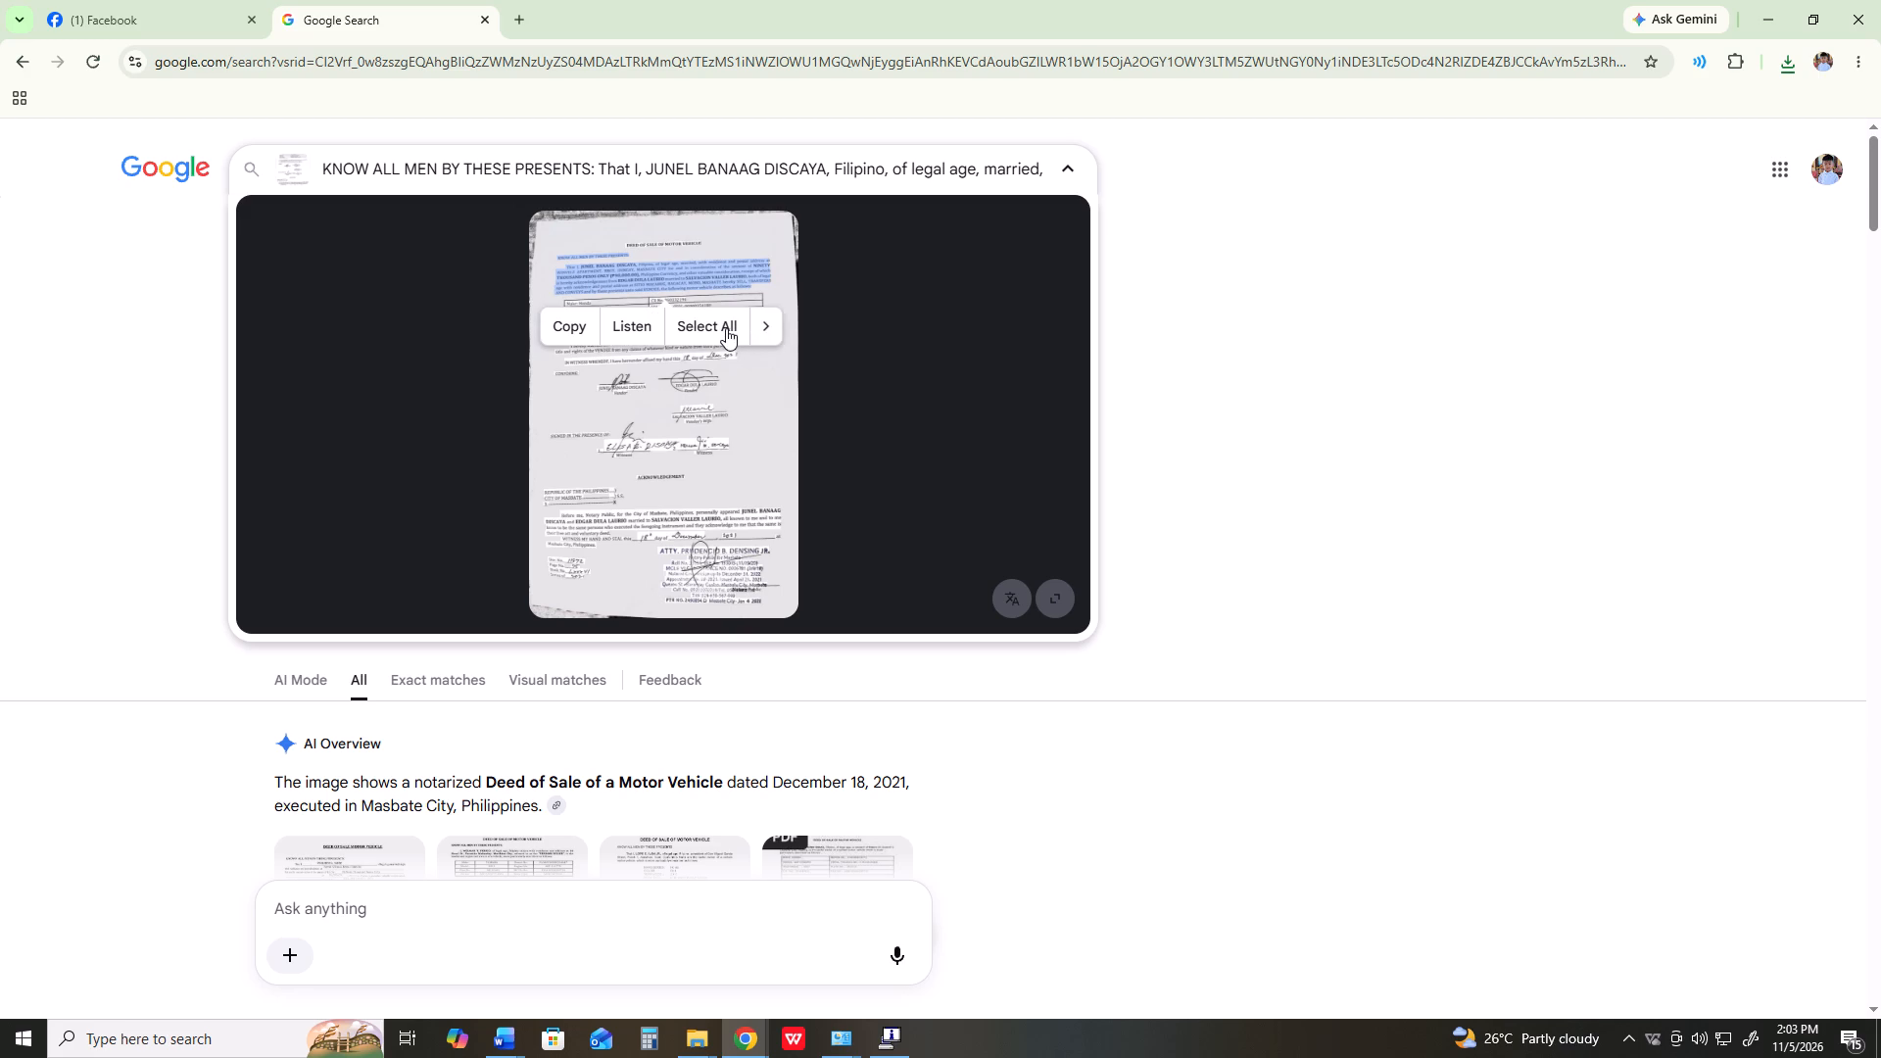
pyautogui.hotkey('ctrl', 'c')
pyautogui.hotkey('ctrl', 'c')
pyautogui.hotkey('ctrl', 'c')
pyautogui.hotkey('ctrl', 'c')
pyautogui.hotkey('ctrl', 'c')
pyautogui.hotkey('ctrl', 'c')
pyautogui.hotkey('ctrl', 'c')
pyautogui.hotkey('ctrl', 'c')
pyautogui.hotkey('ctrl', 'c')
pyautogui.hotkey('alt', 'Tab')
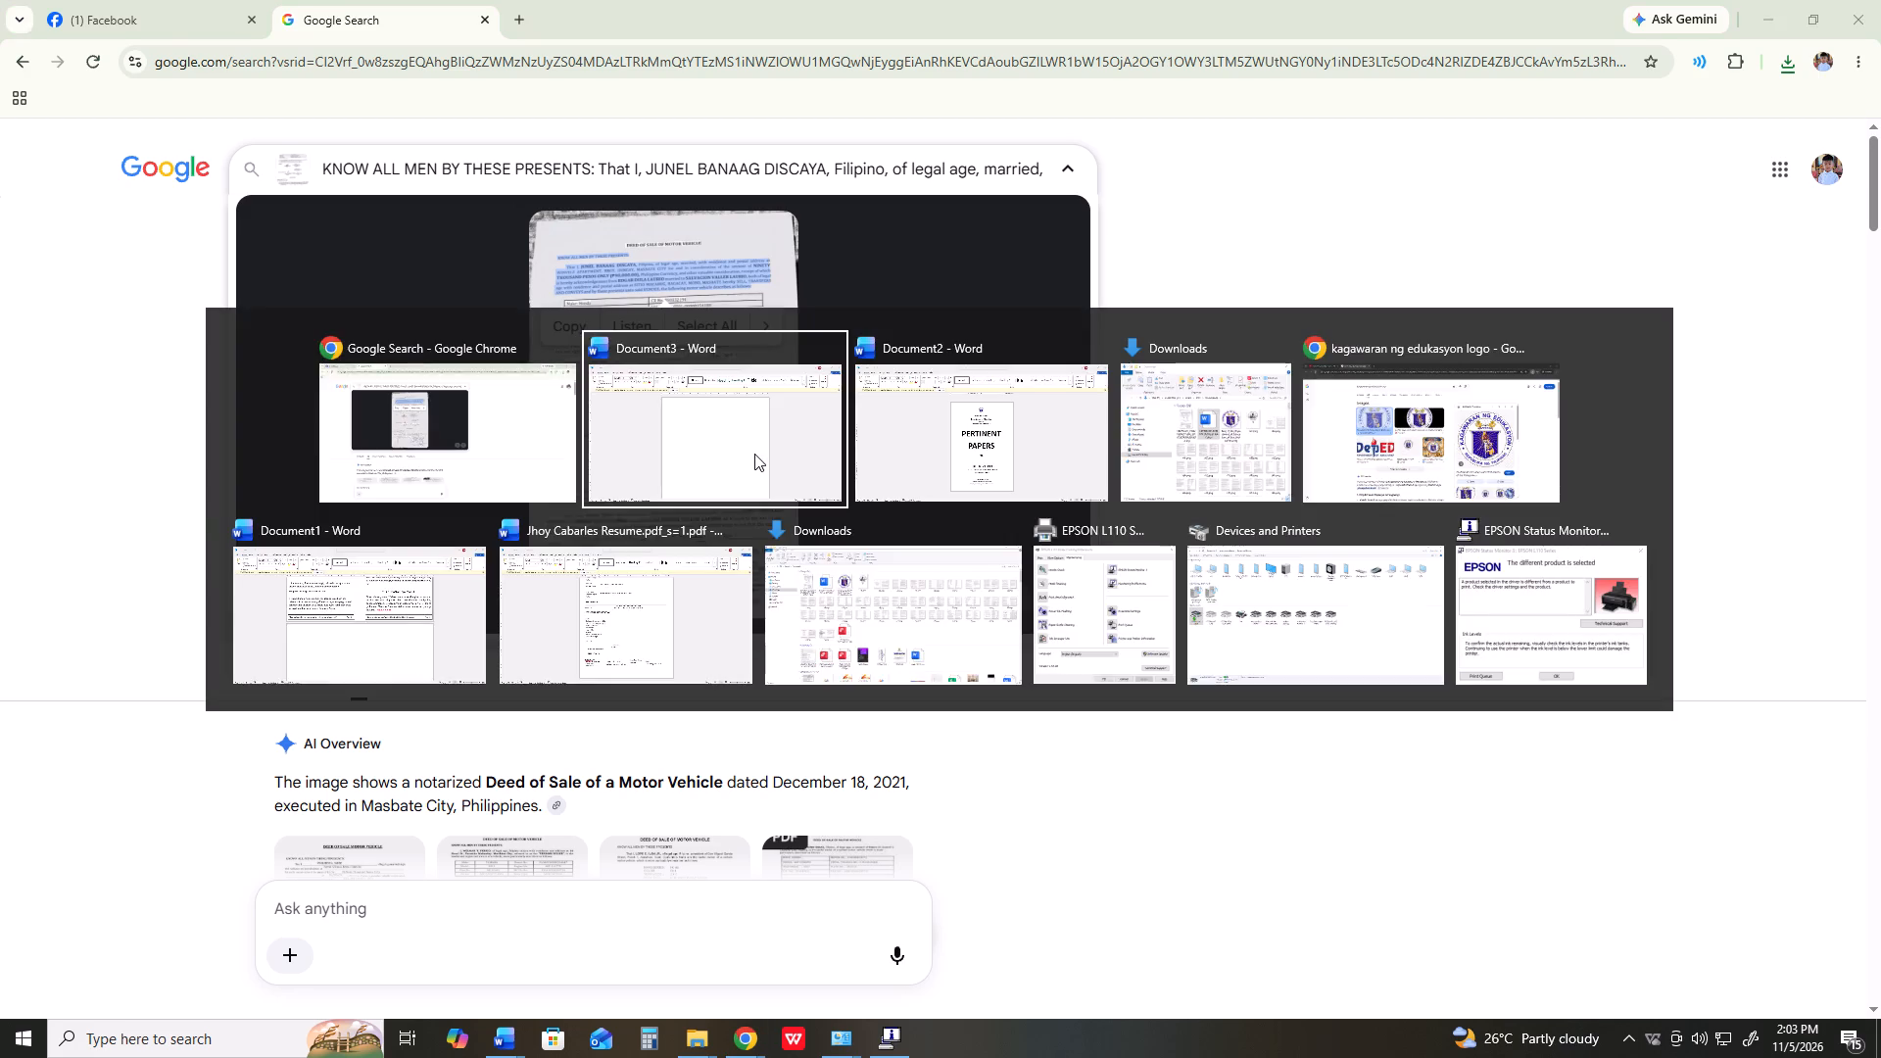
pyautogui.click(755, 388)
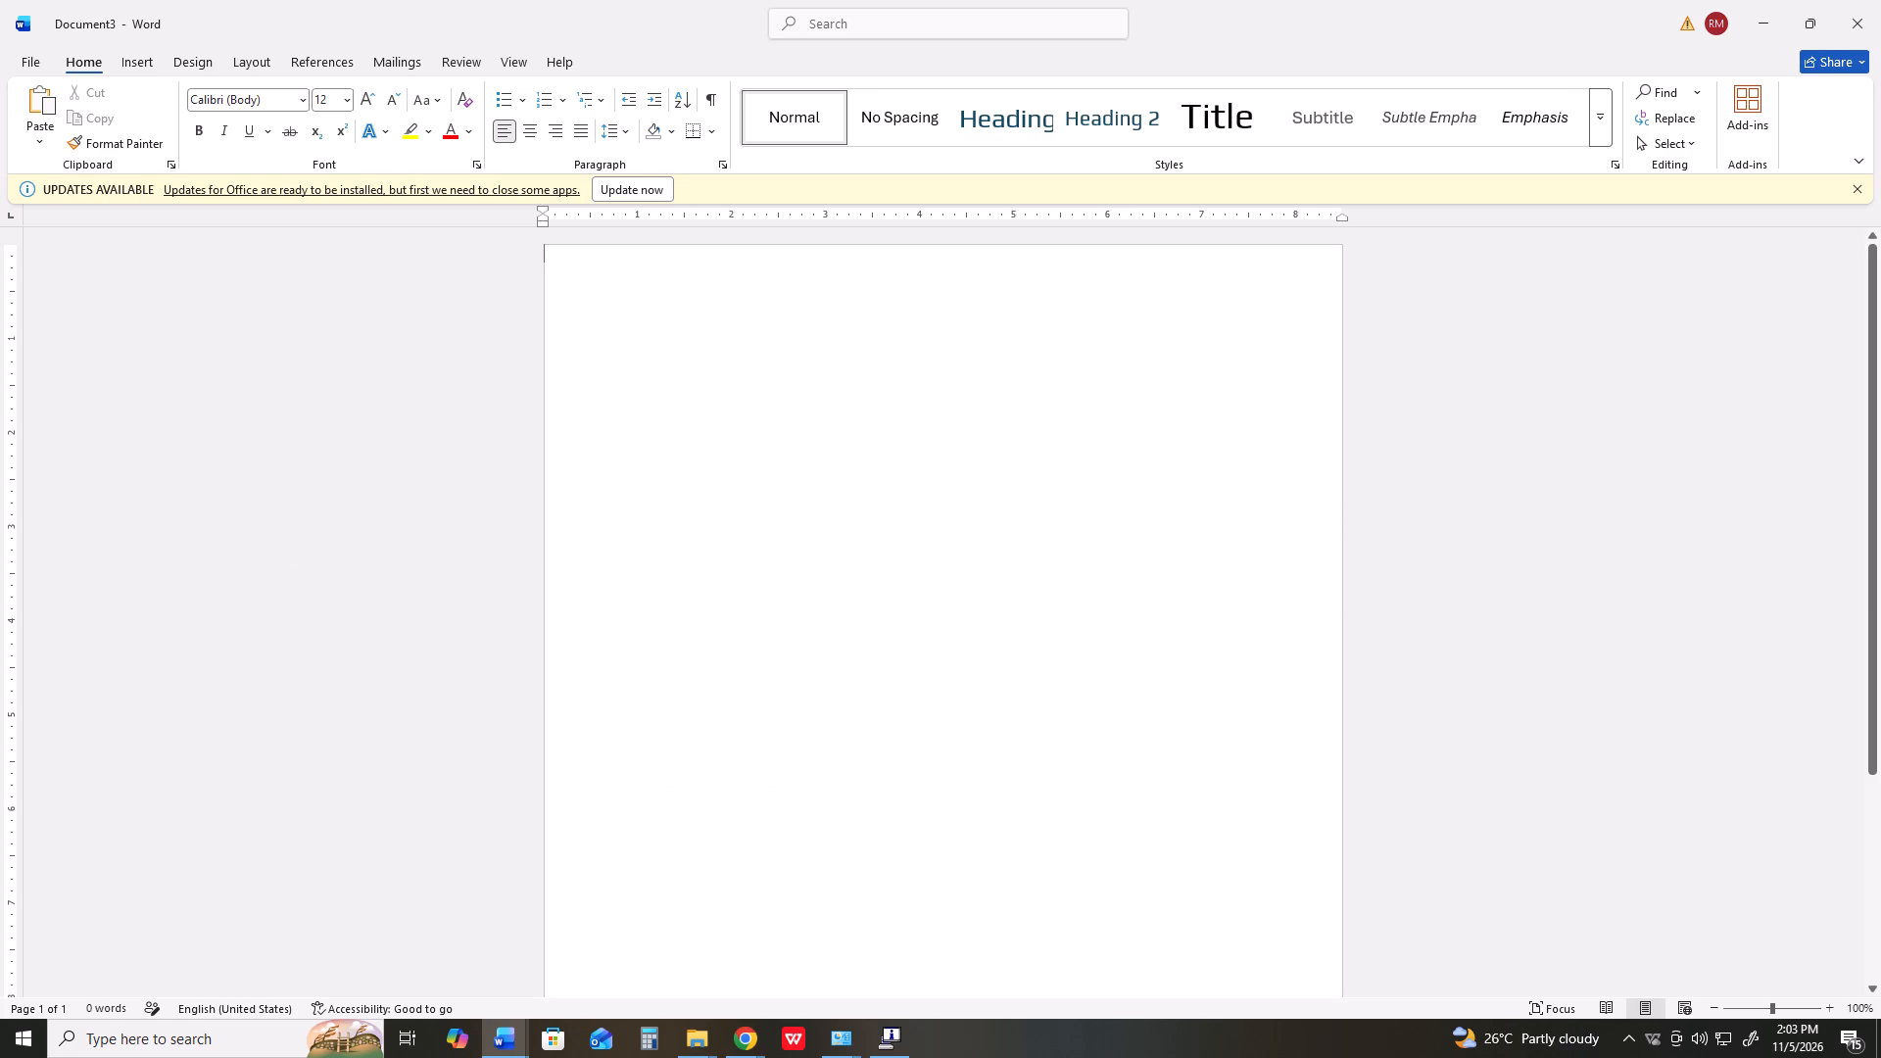
pyautogui.hotkey('ctrl', 'v')
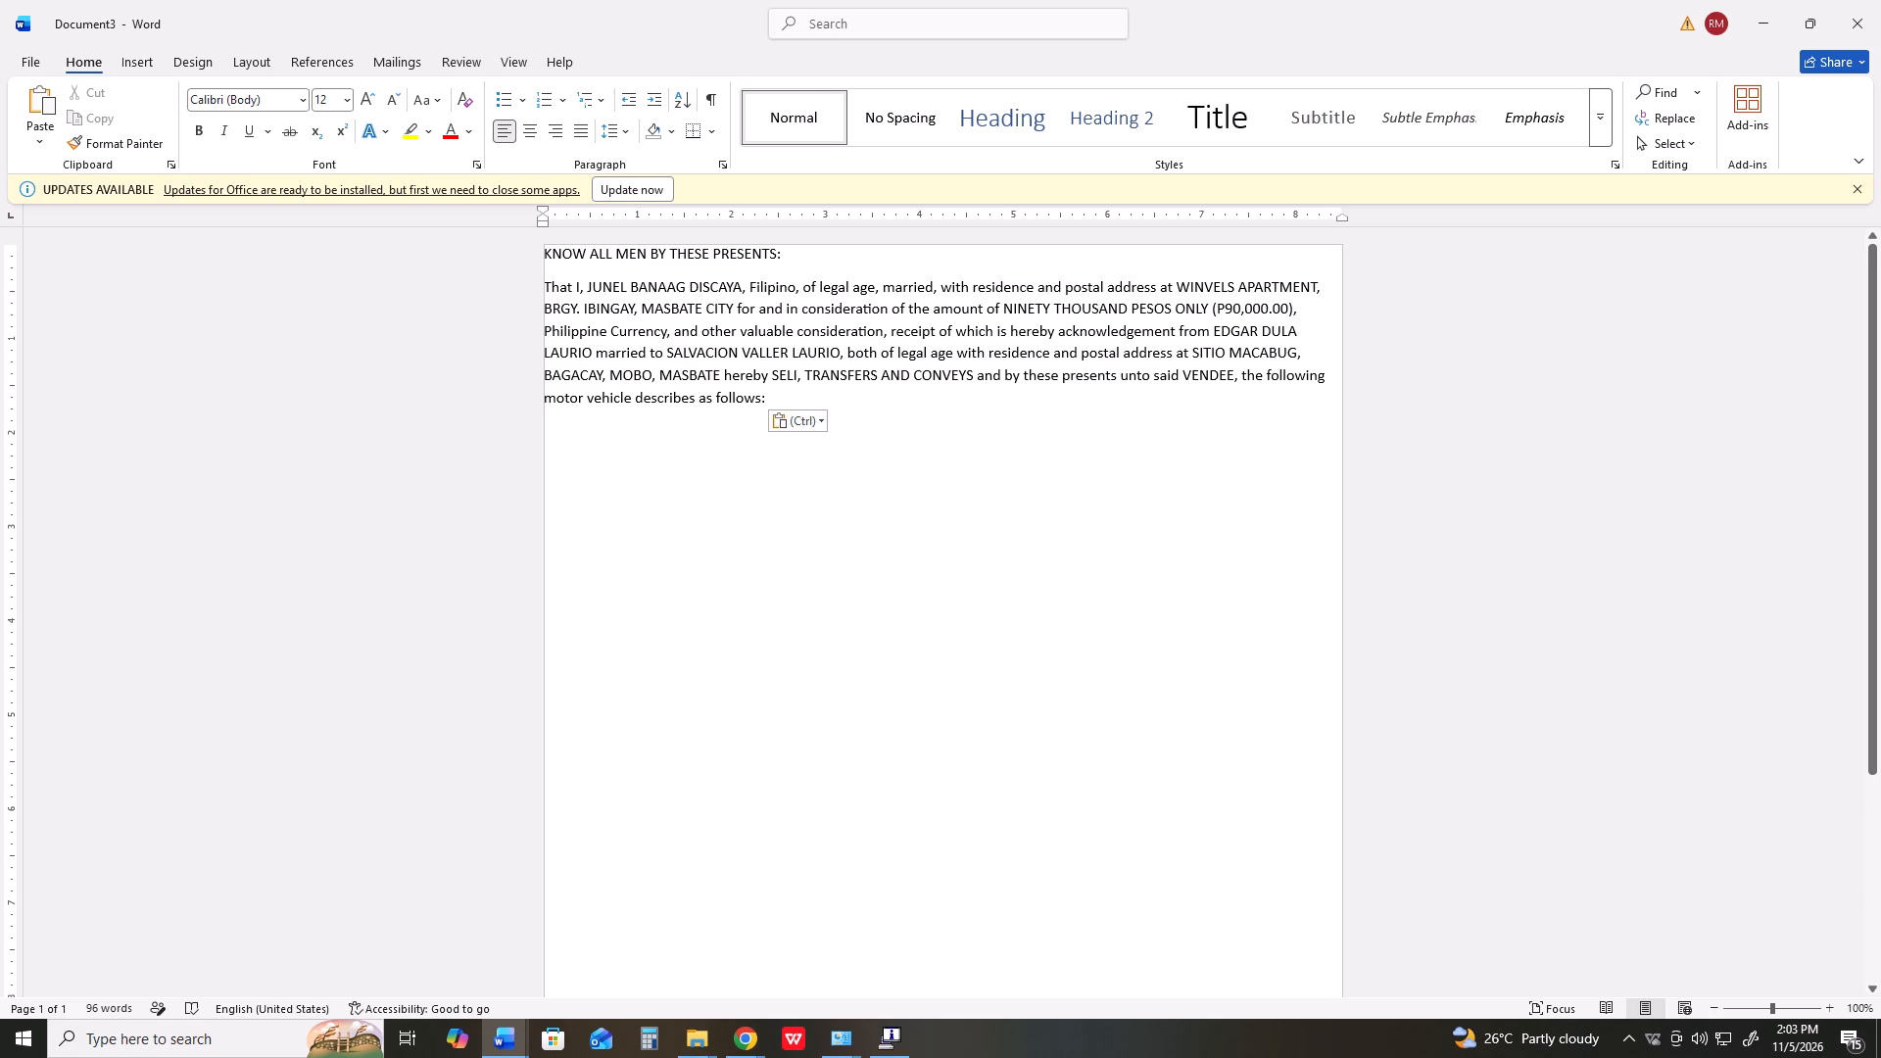
# Indent the first line of the paragraph beginning "That I".
pyautogui.click(545, 290)
pyautogui.press('Tab')
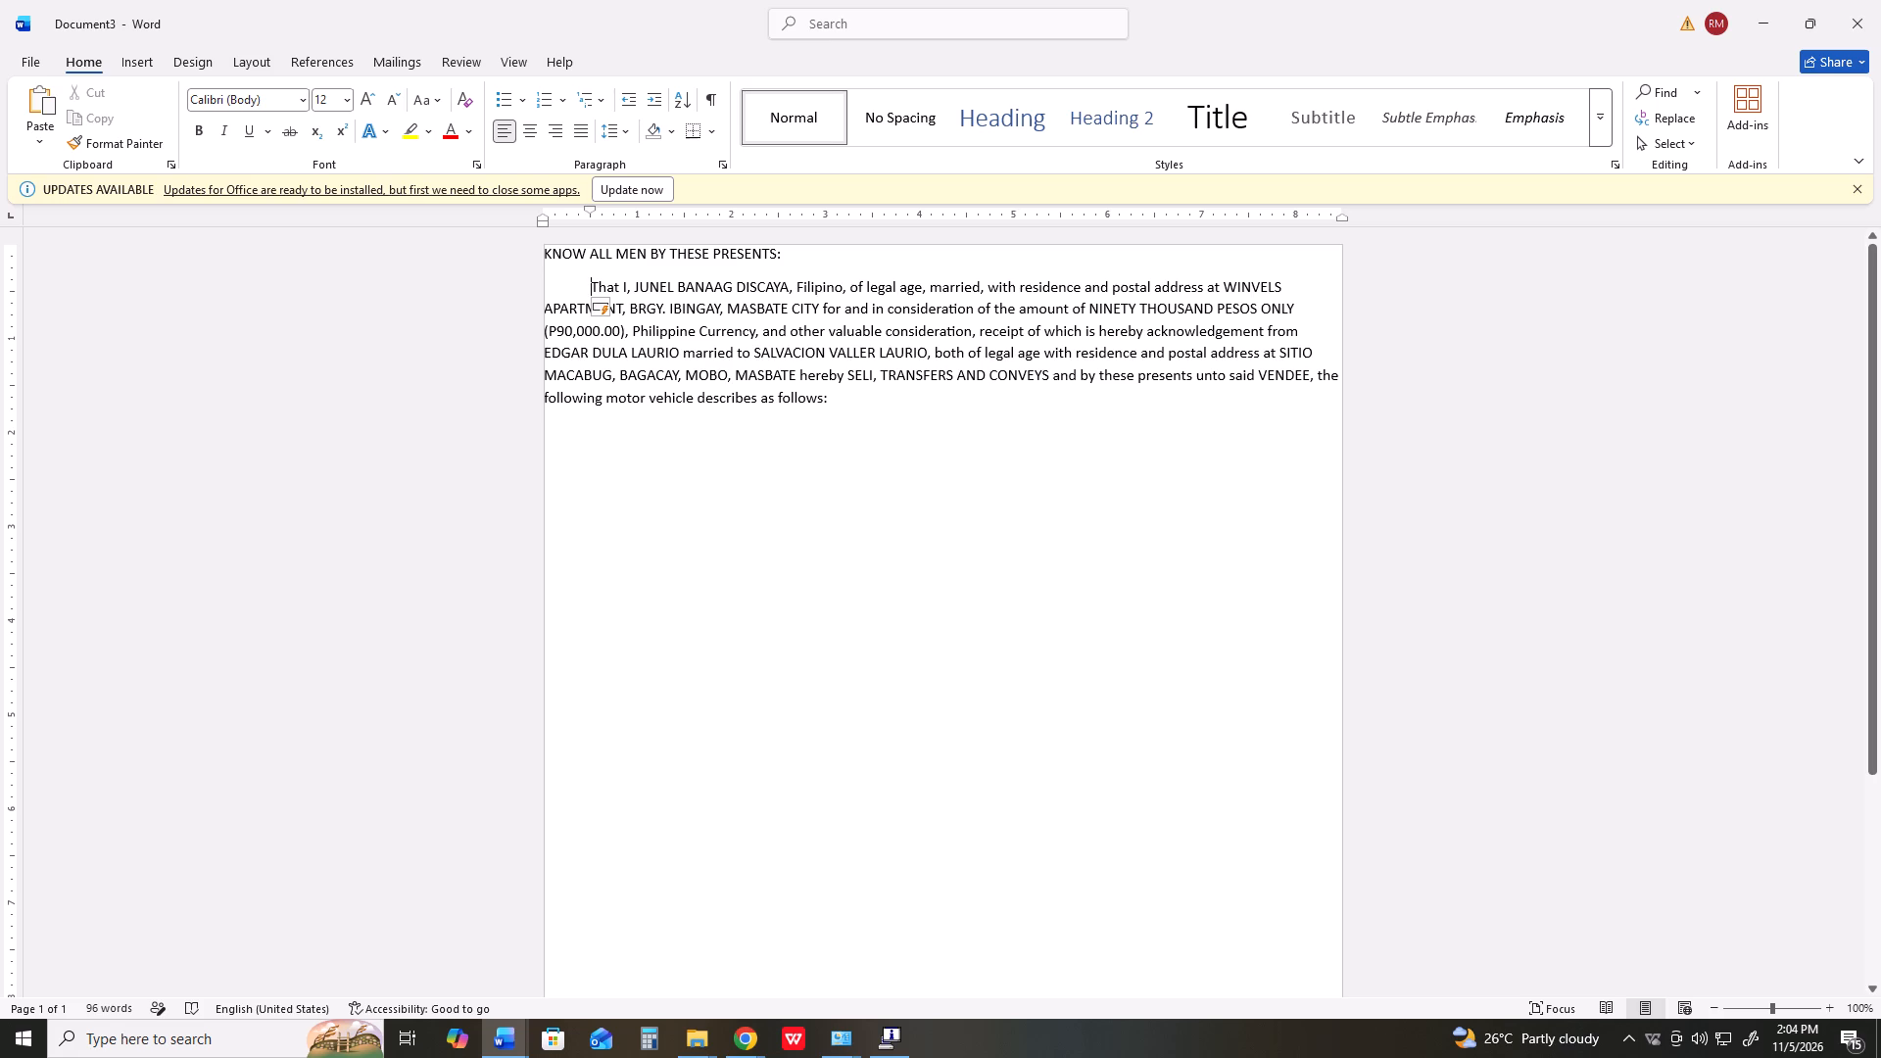
# Add a line above "KNOW ALL MEN BY THESE PRESENTS:" and enter the title text "DEED OF SALE OF" on it.
pyautogui.click(543, 256)
pyautogui.press('Return')
pyautogui.press('Return')
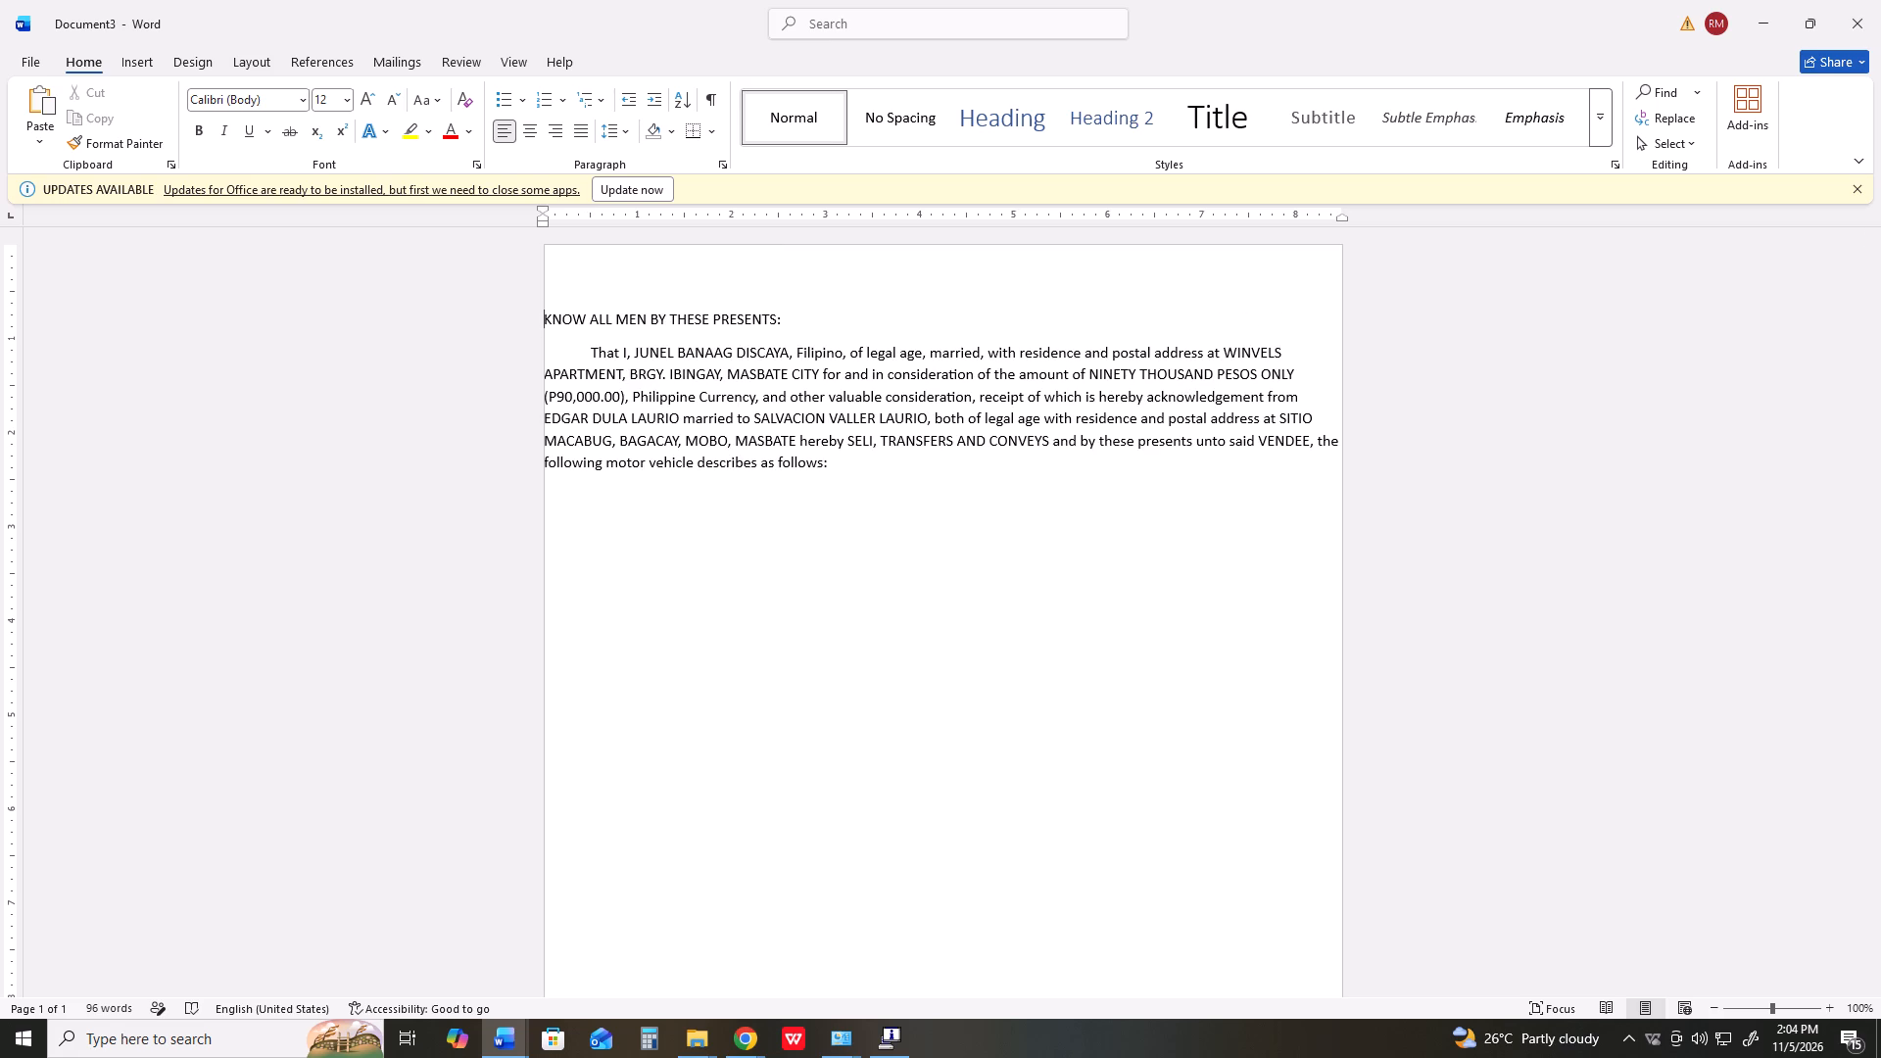
pyautogui.press('BackSpace')
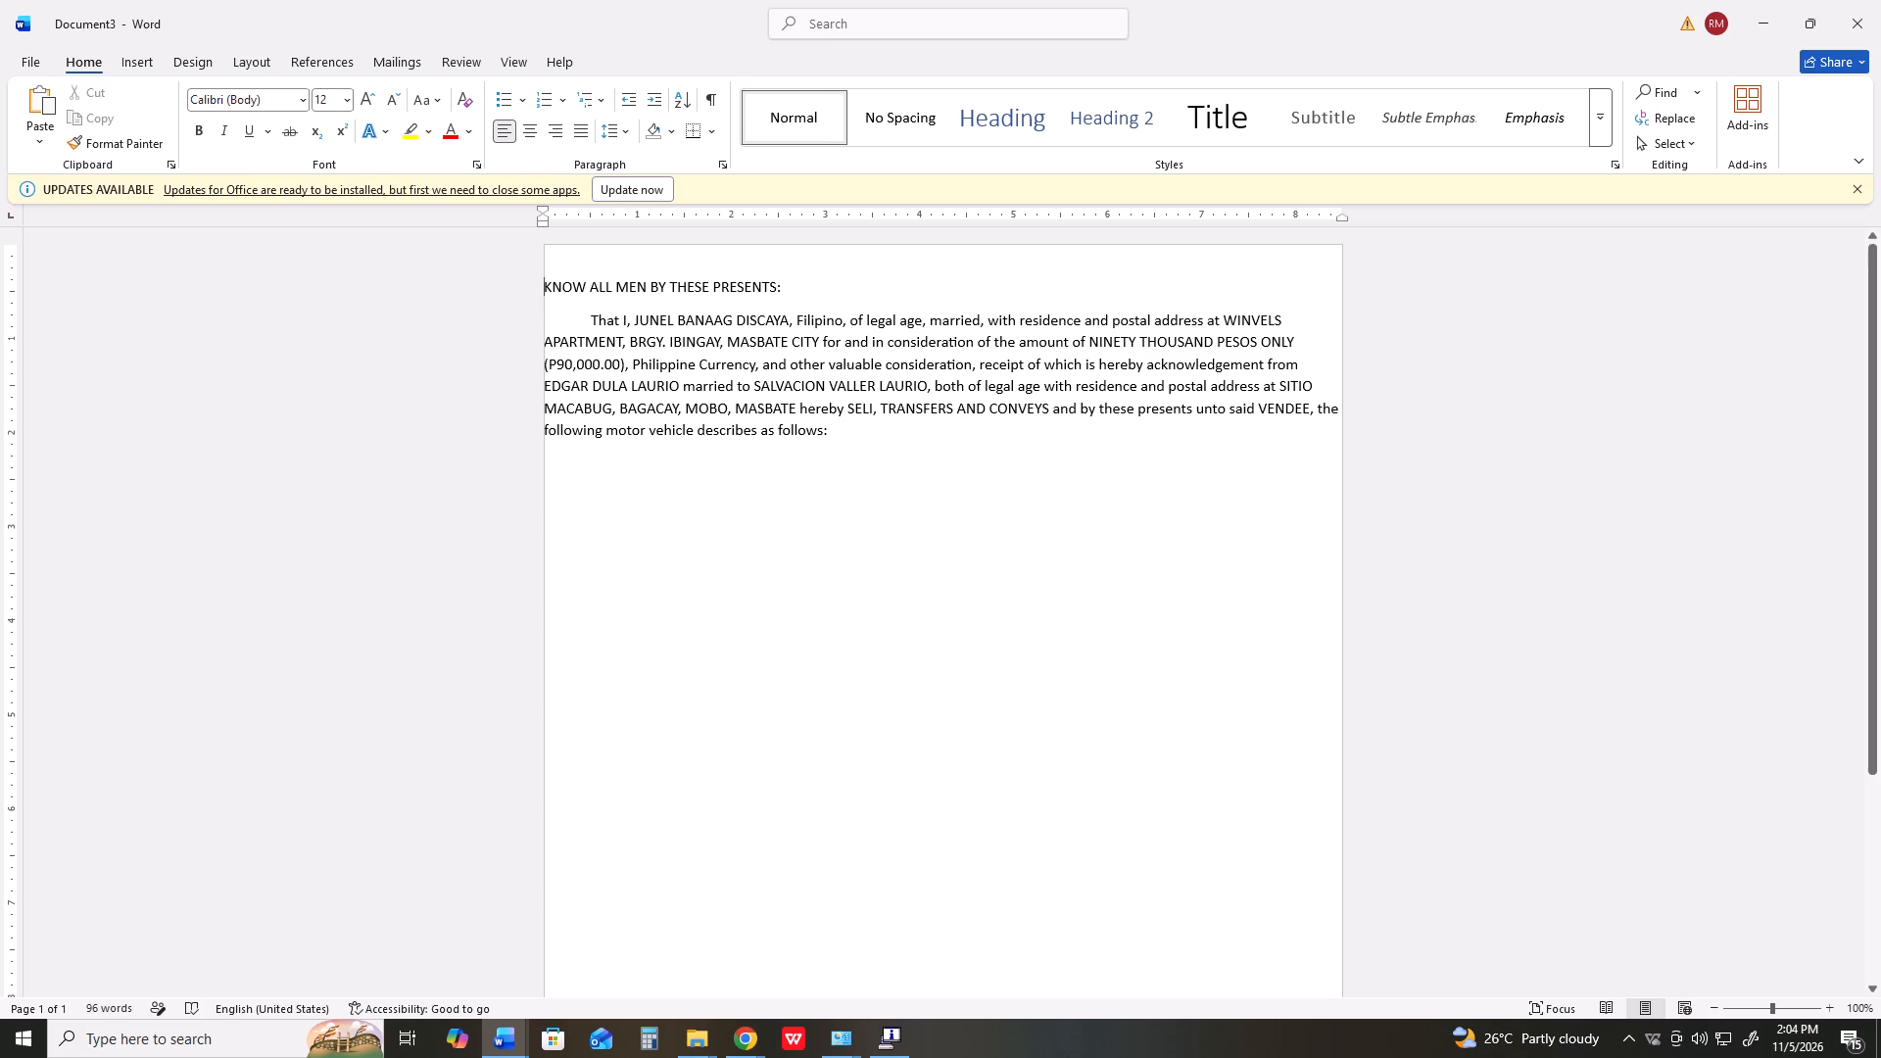
pyautogui.click(651, 255)
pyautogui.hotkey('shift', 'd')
pyautogui.press('BackSpace')
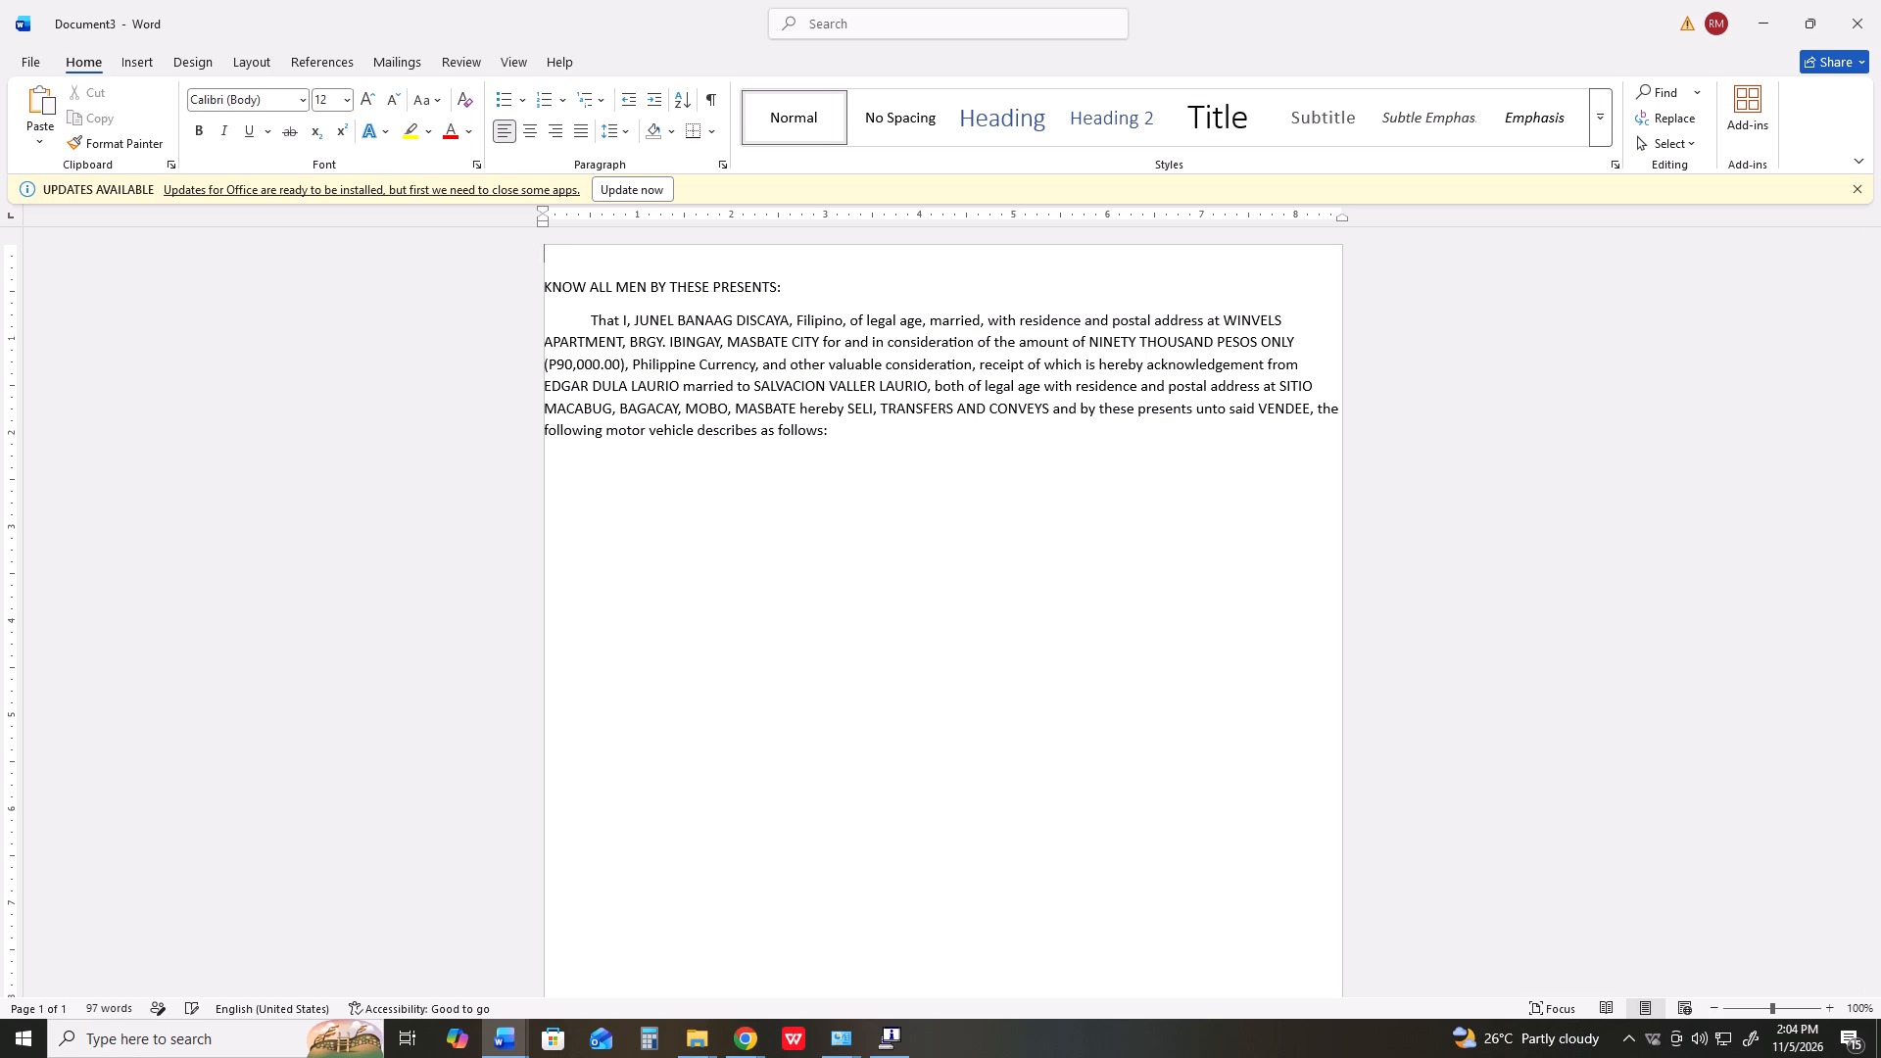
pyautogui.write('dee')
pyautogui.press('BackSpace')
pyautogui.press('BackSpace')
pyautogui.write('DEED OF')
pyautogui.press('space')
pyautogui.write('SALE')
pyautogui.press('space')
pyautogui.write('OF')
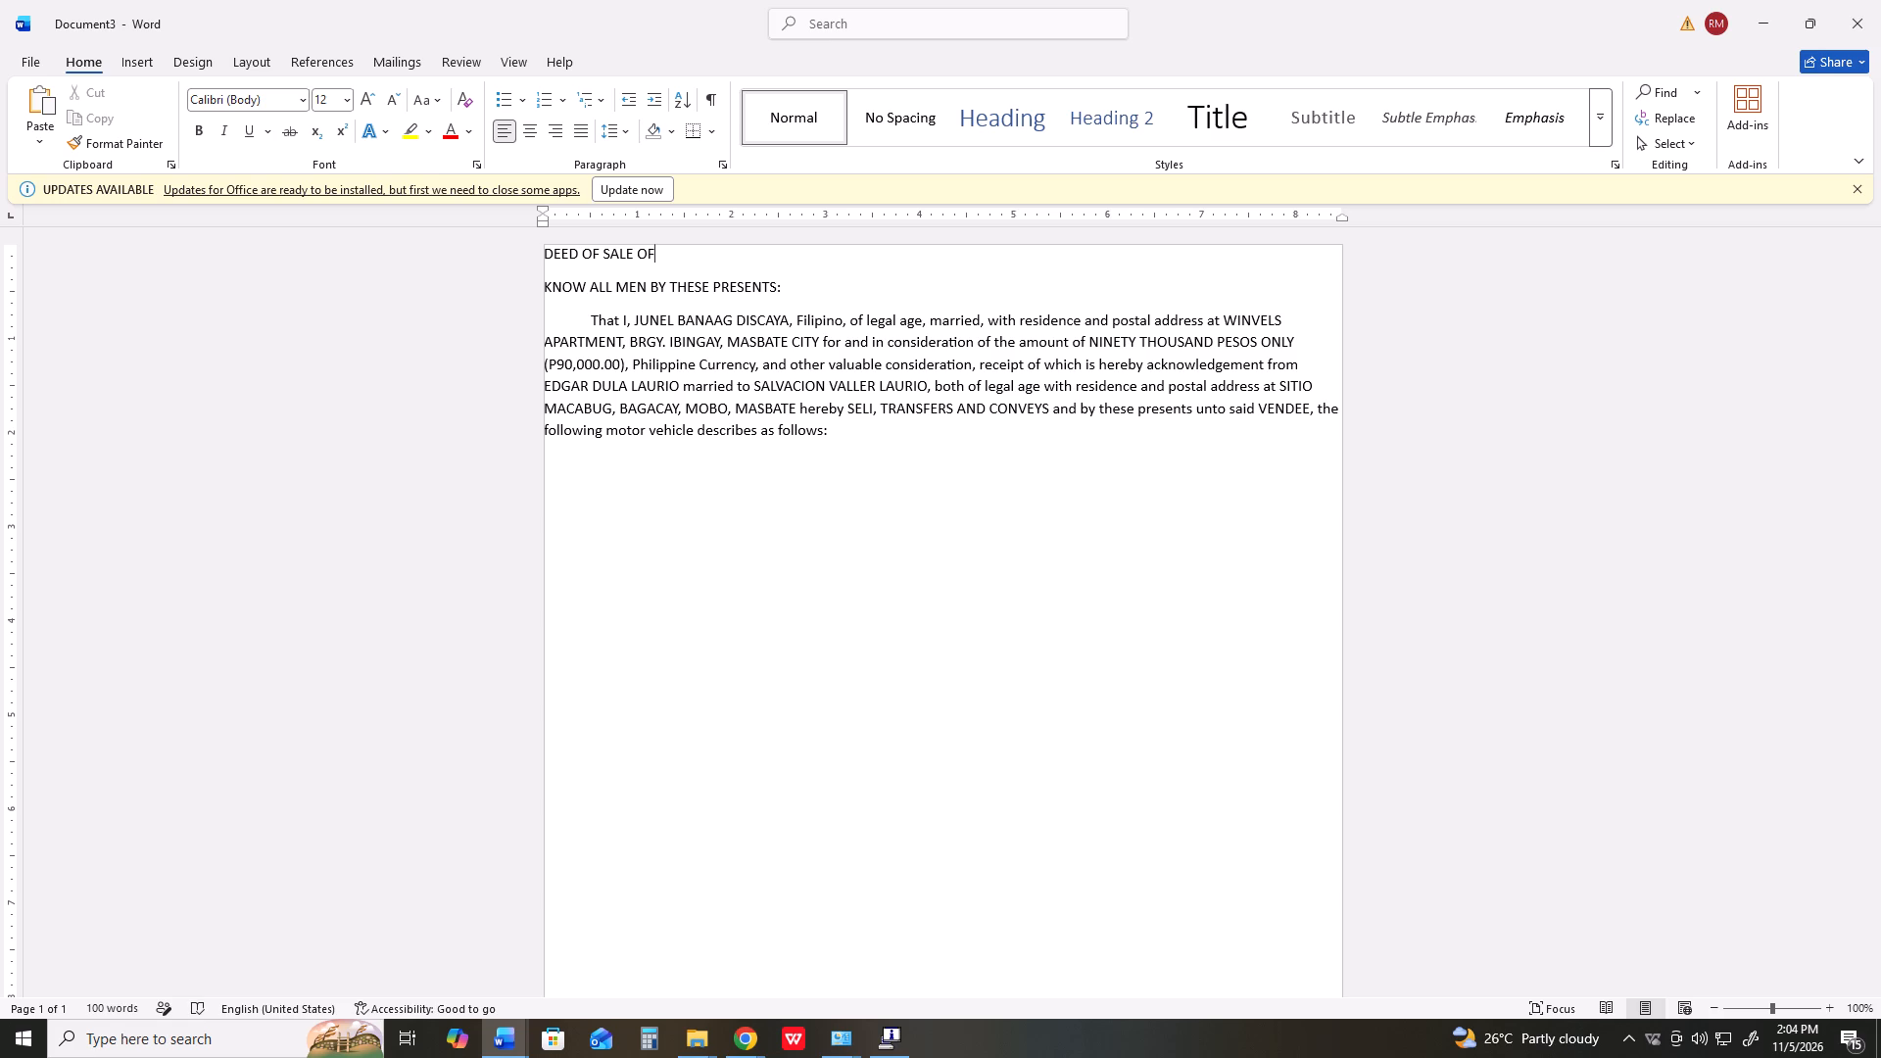
# In File Explorer, search the Desktop folder for "DEED OF SALE".
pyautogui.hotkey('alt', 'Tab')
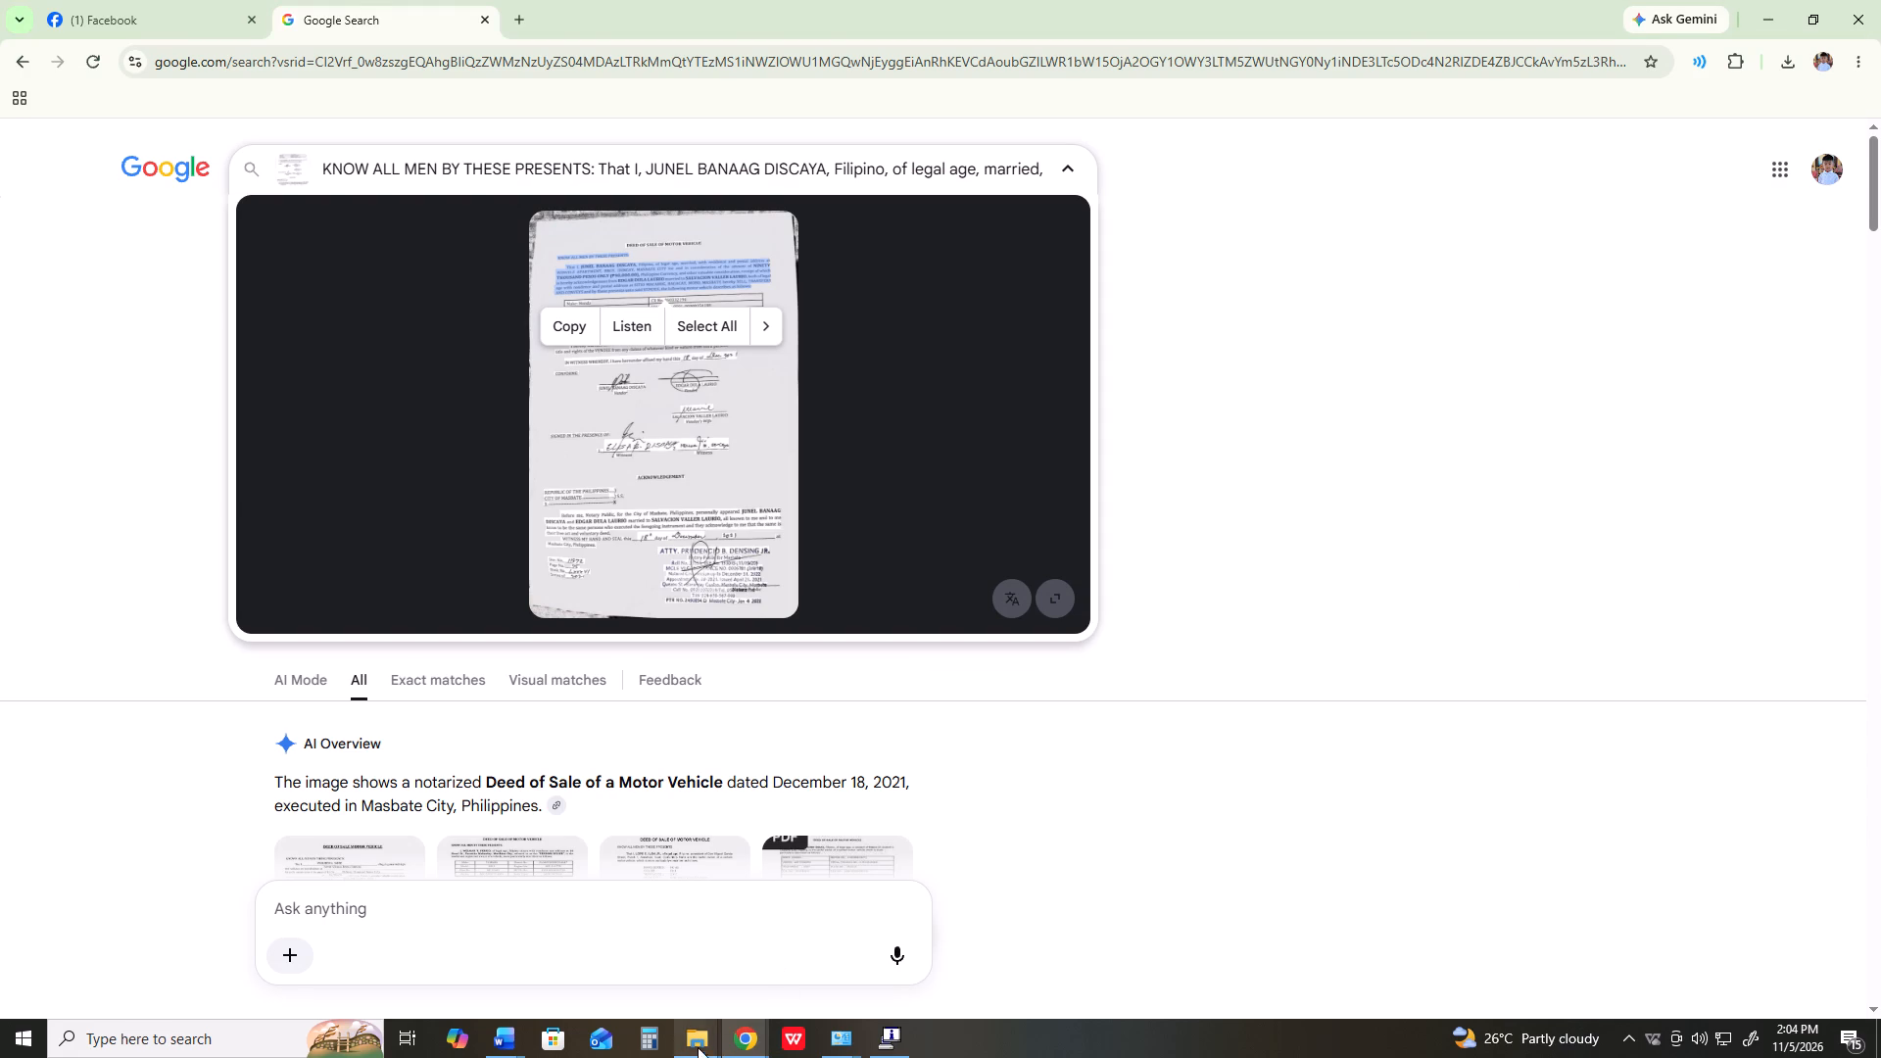
pyautogui.click(695, 1052)
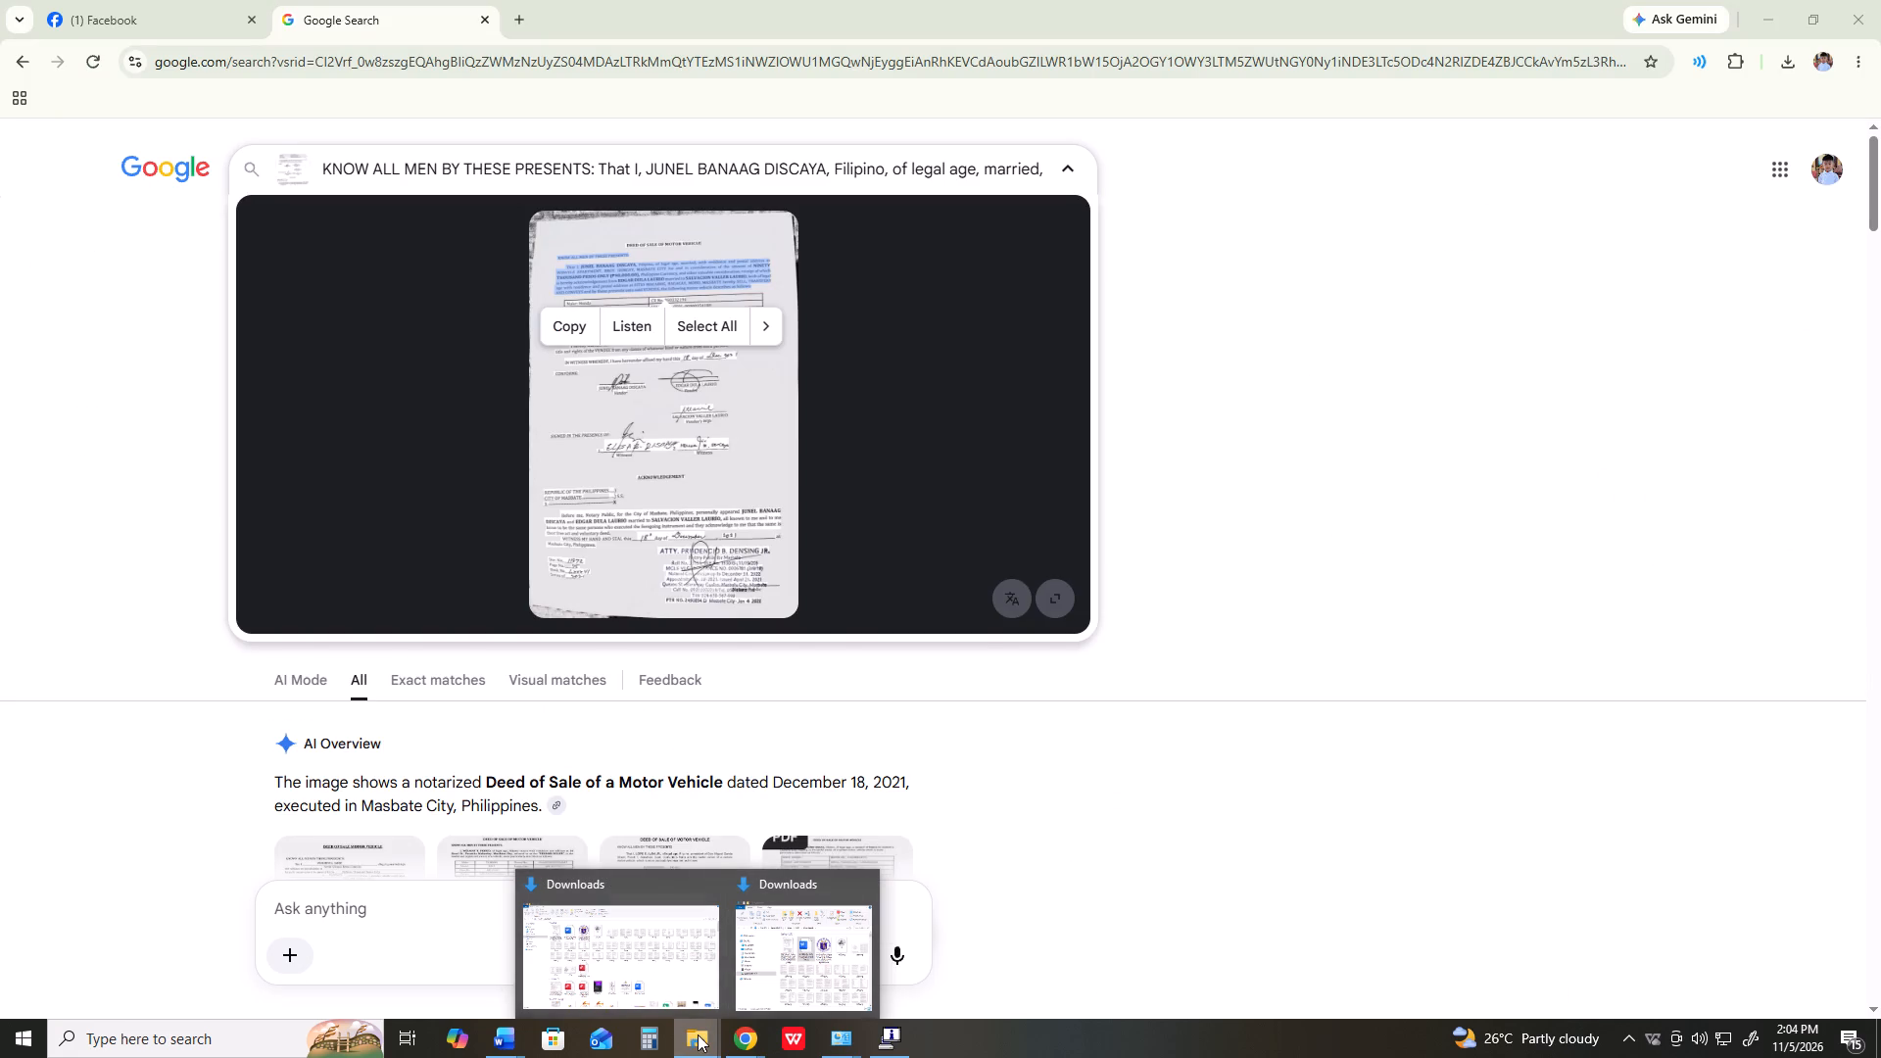
pyautogui.click(704, 986)
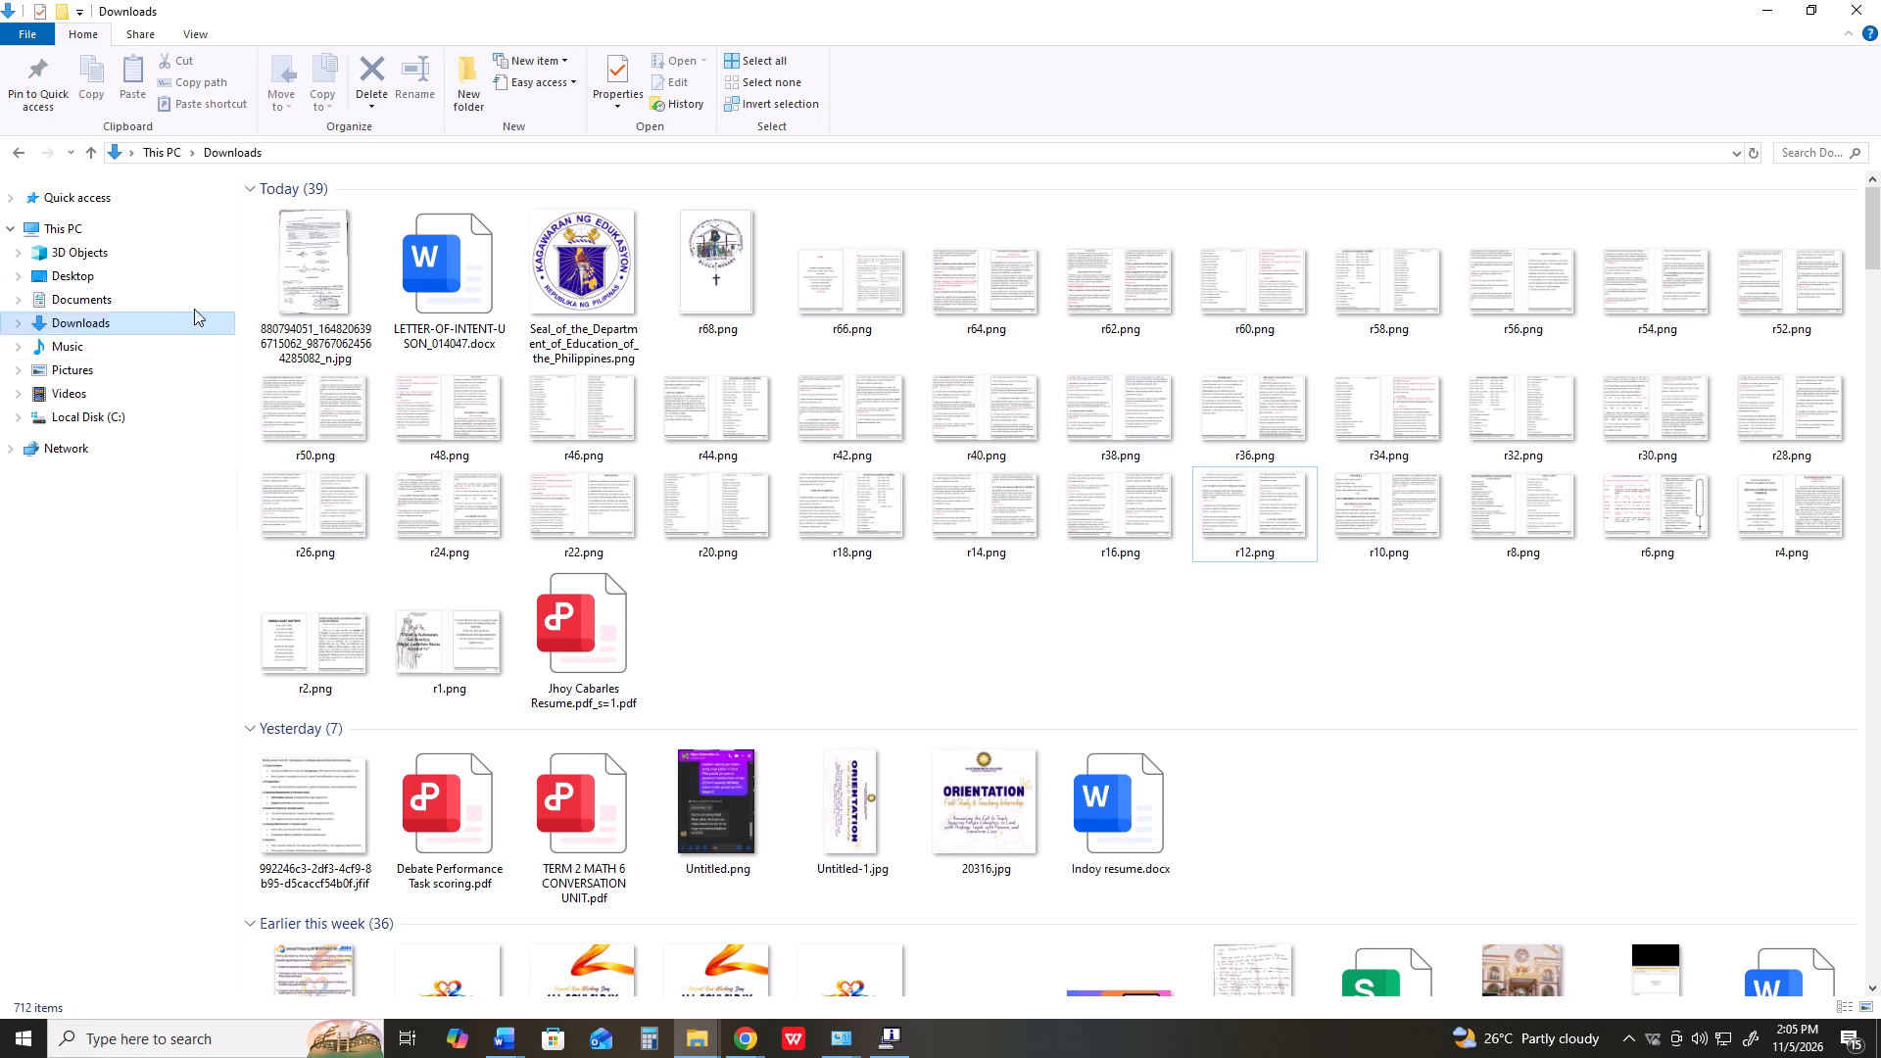
pyautogui.click(113, 271)
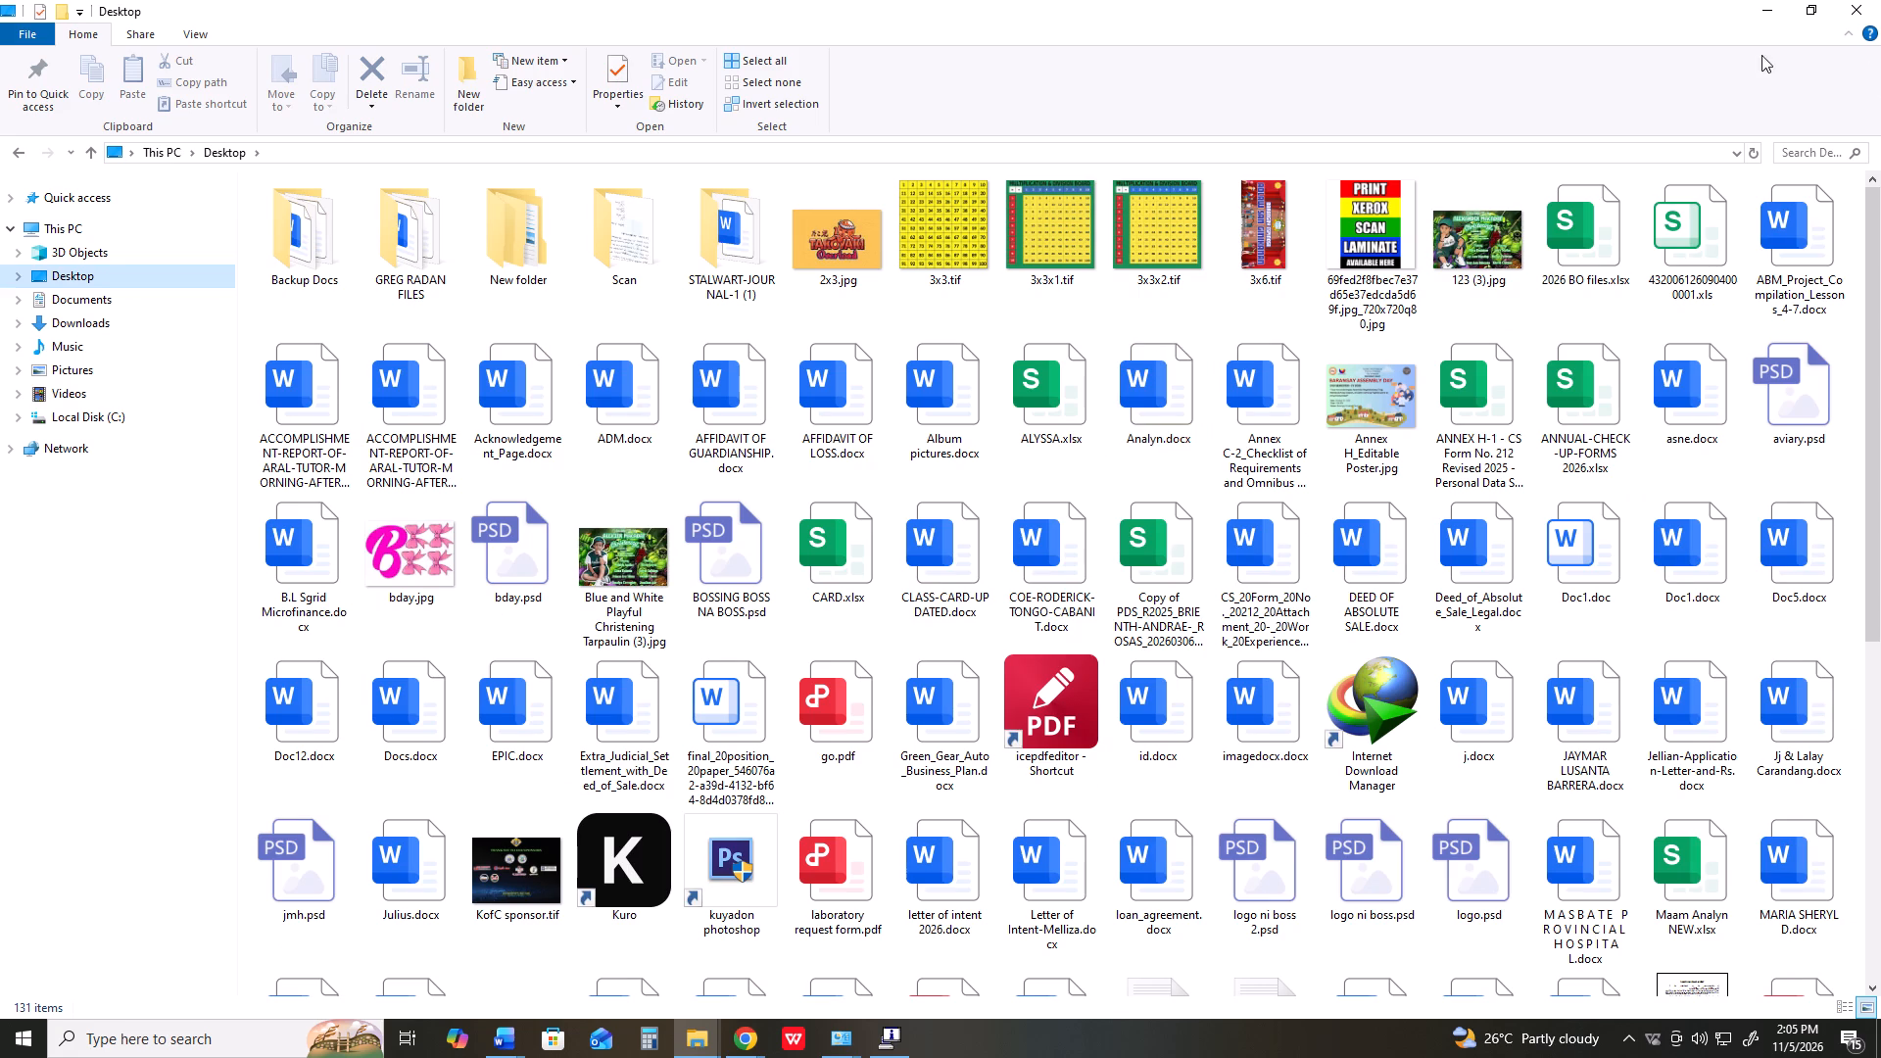
pyautogui.click(1805, 146)
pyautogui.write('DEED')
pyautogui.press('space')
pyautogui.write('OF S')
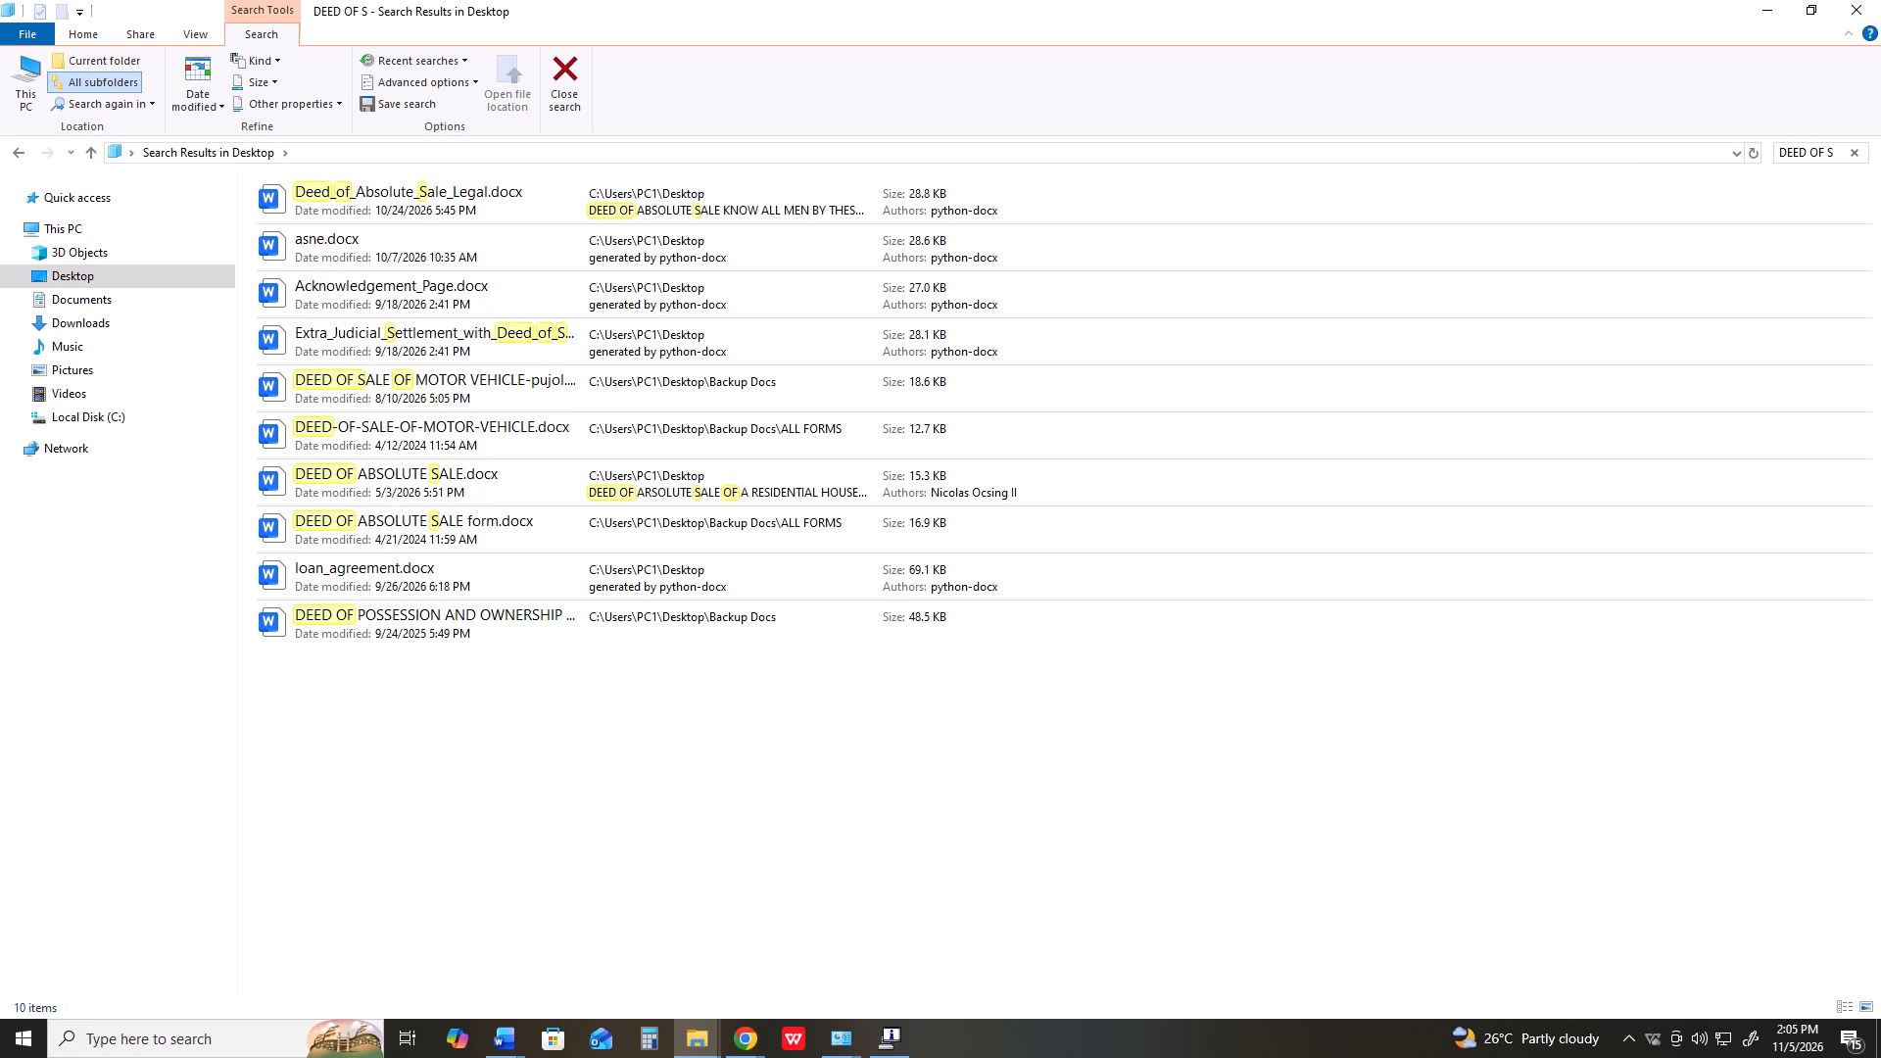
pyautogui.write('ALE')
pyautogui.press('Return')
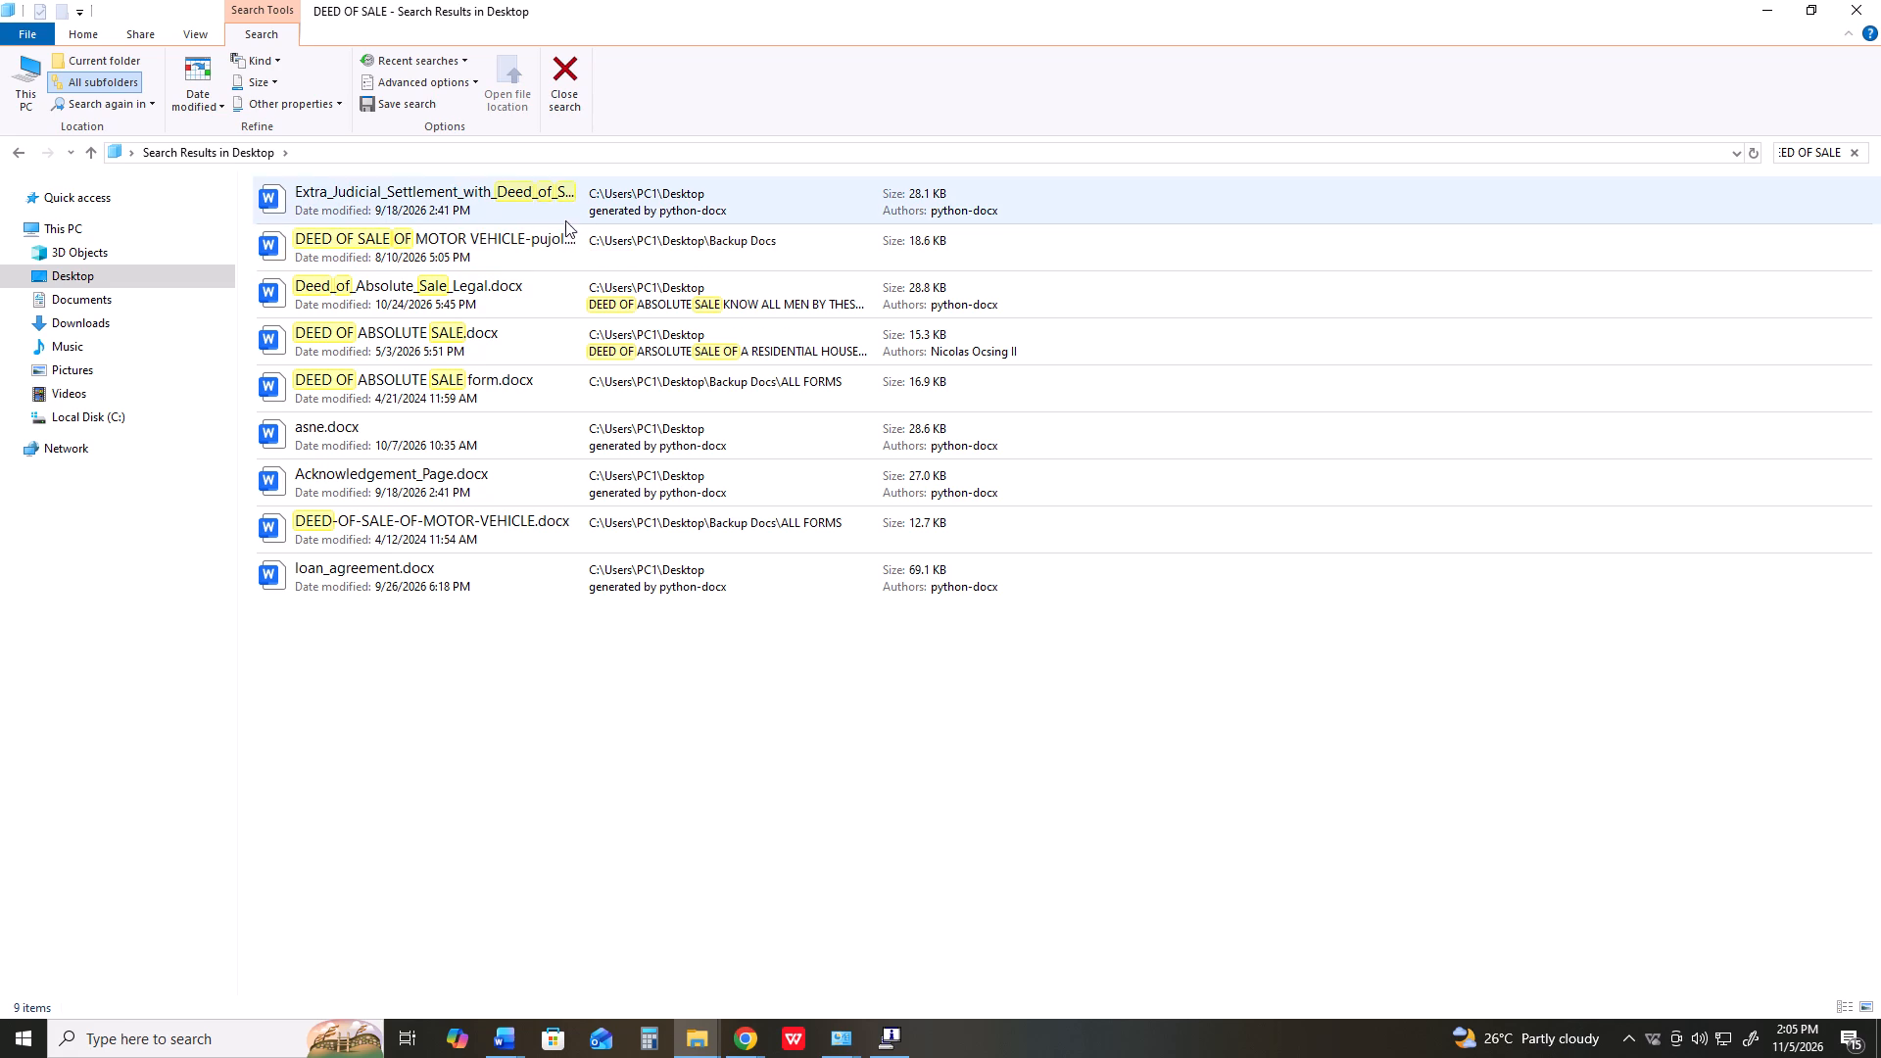
# Open "DEED OF SALE OF MOTOR VEHICLE-pujol" from the search results and look over its layout.
pyautogui.click(547, 252)
pyautogui.press('Return')
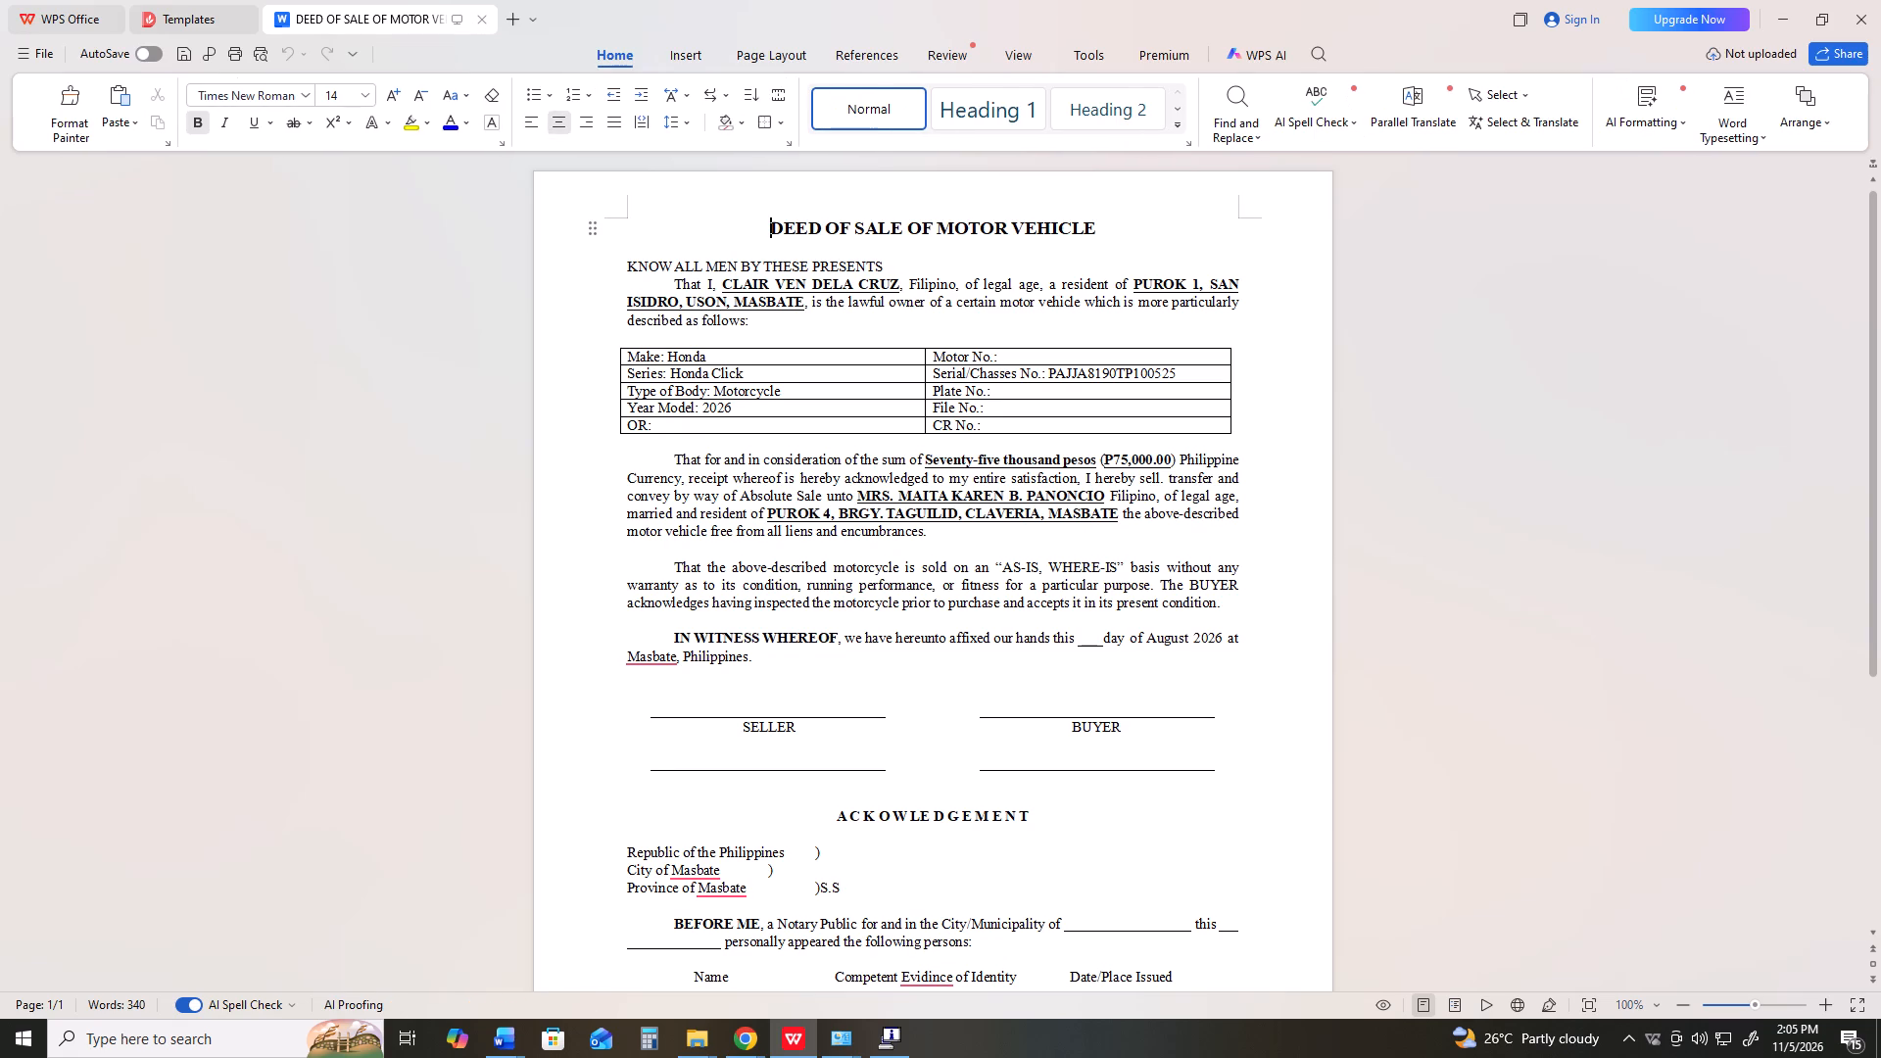
pyautogui.hotkey('alt', 'Tab')
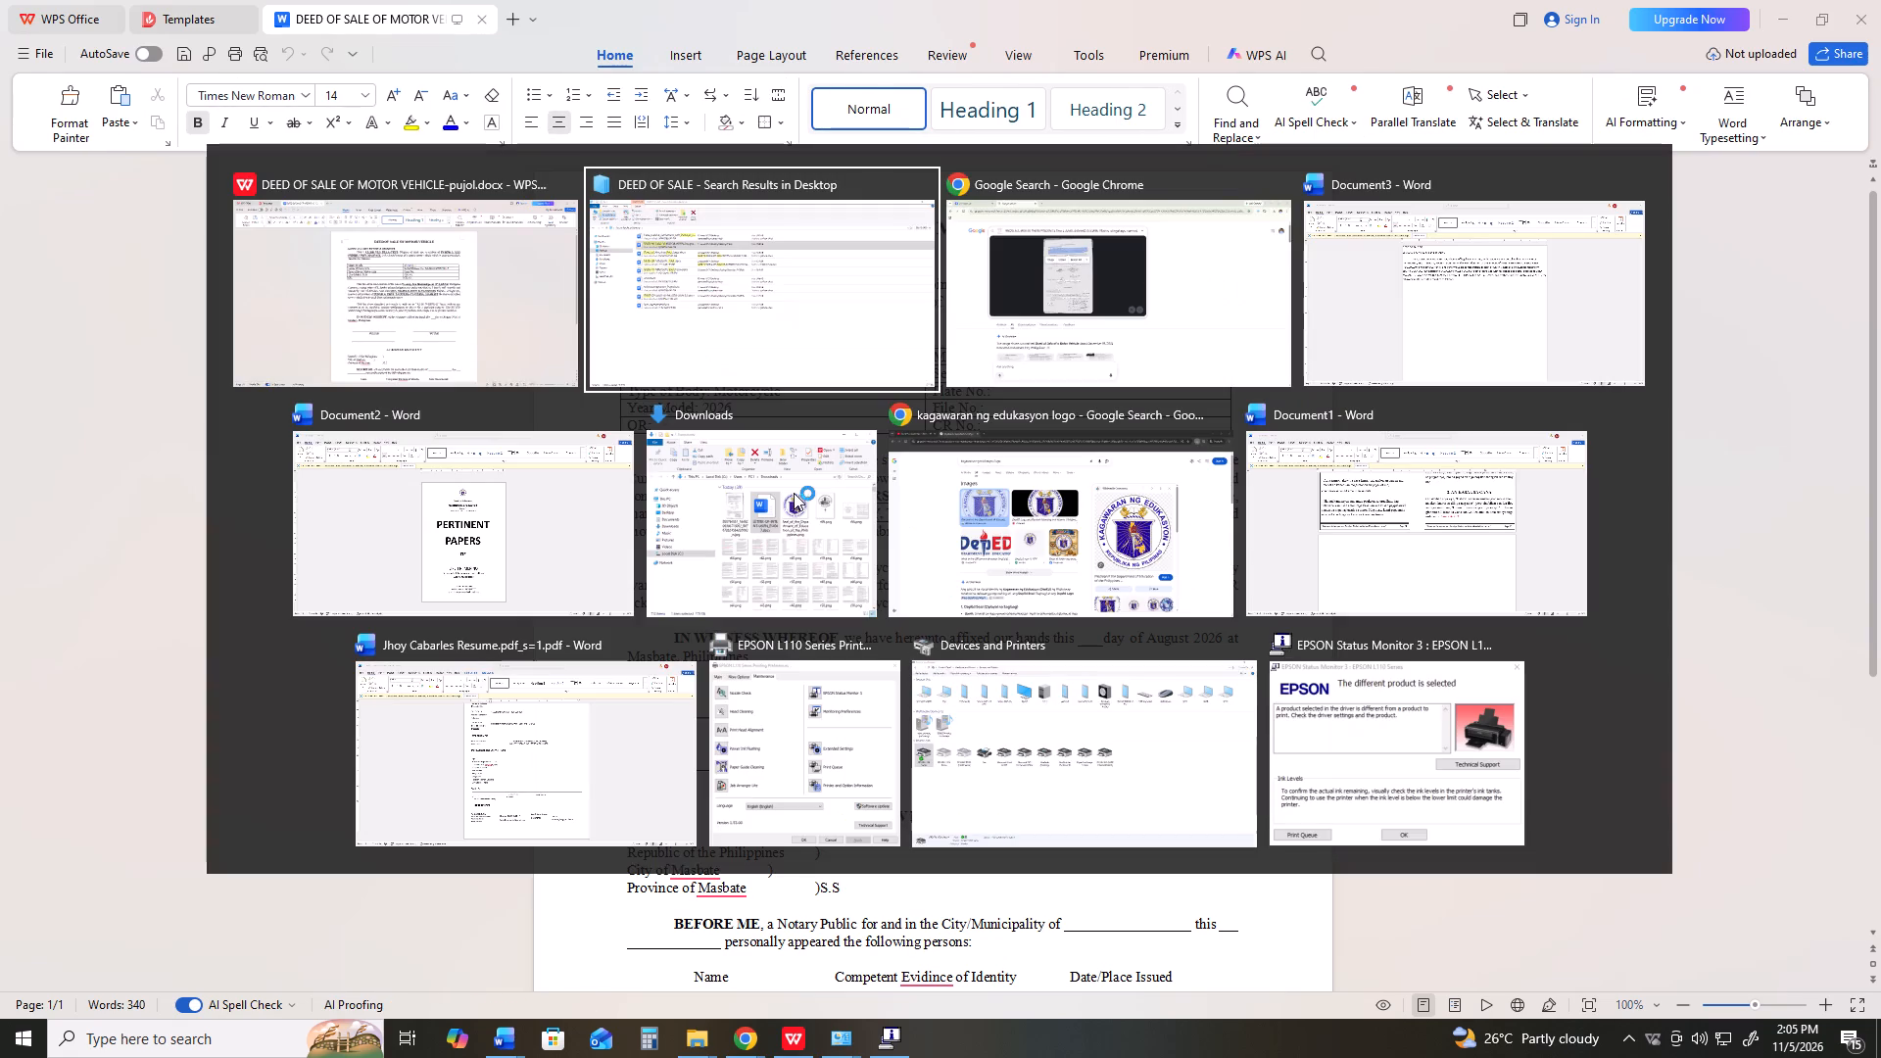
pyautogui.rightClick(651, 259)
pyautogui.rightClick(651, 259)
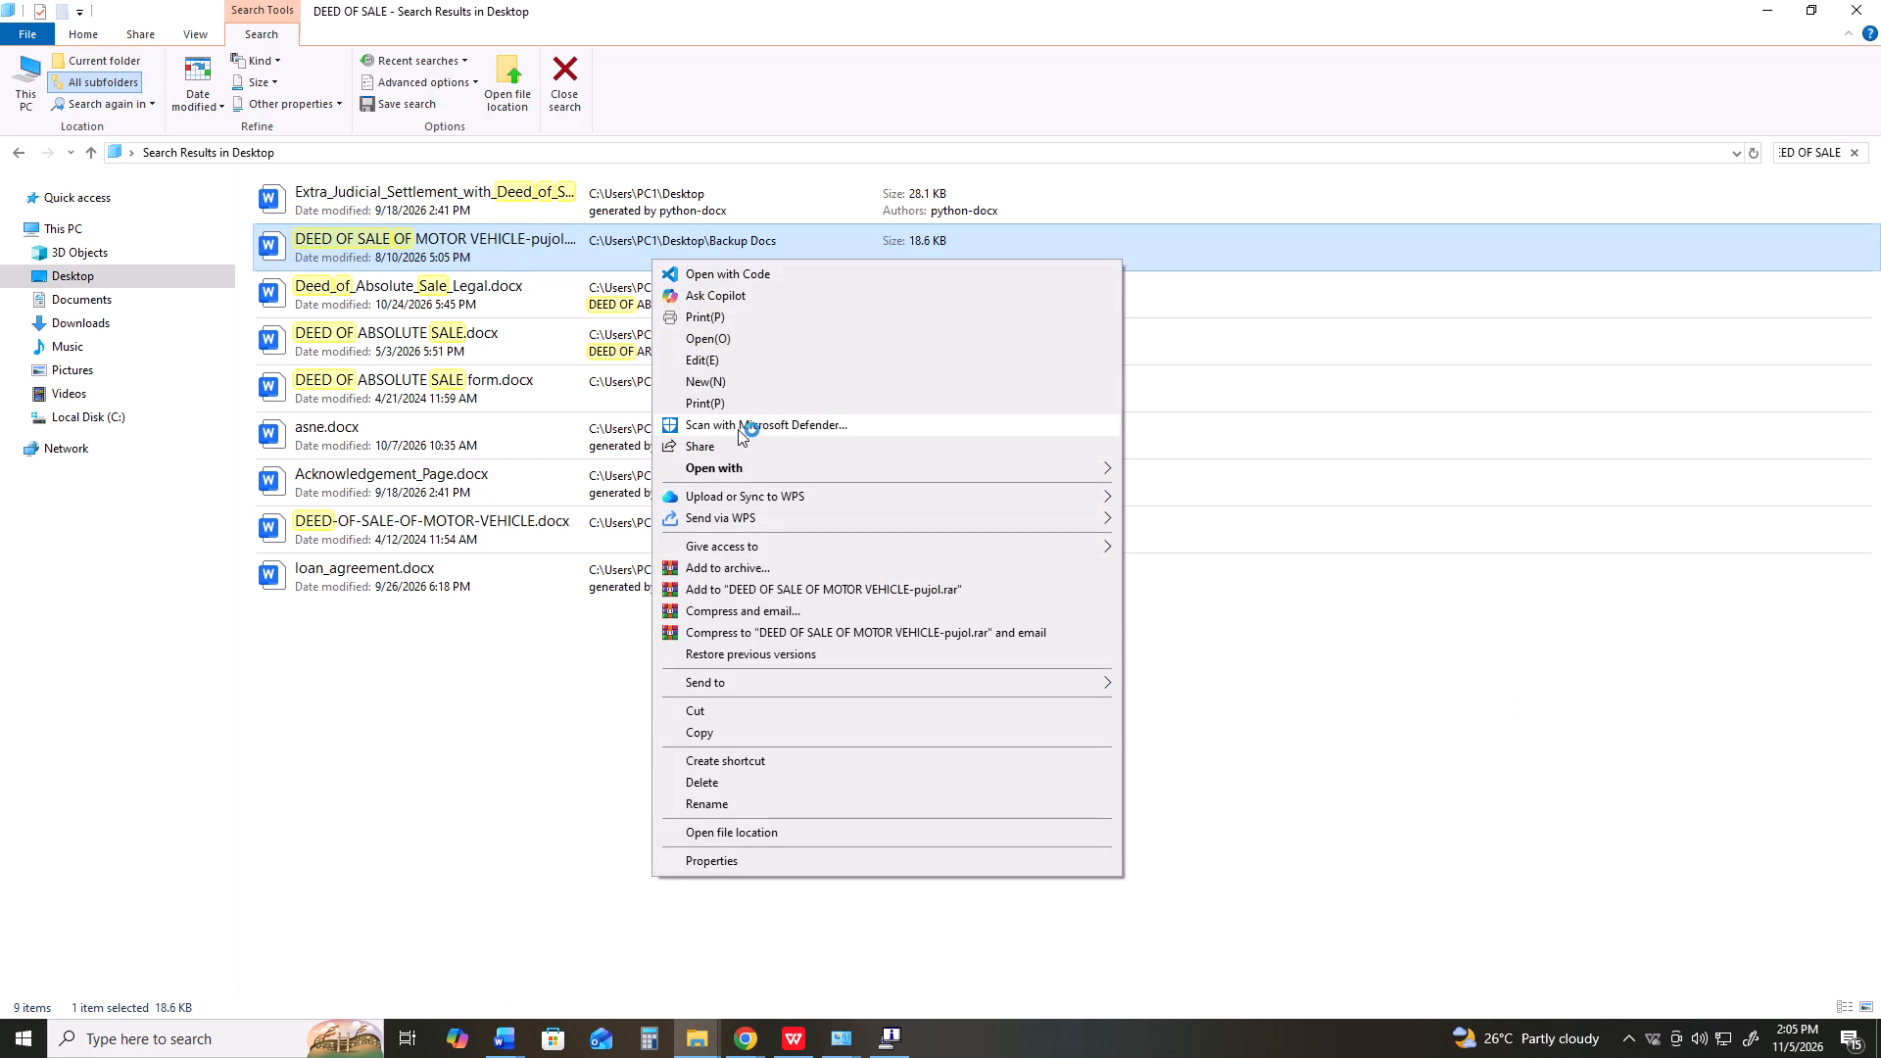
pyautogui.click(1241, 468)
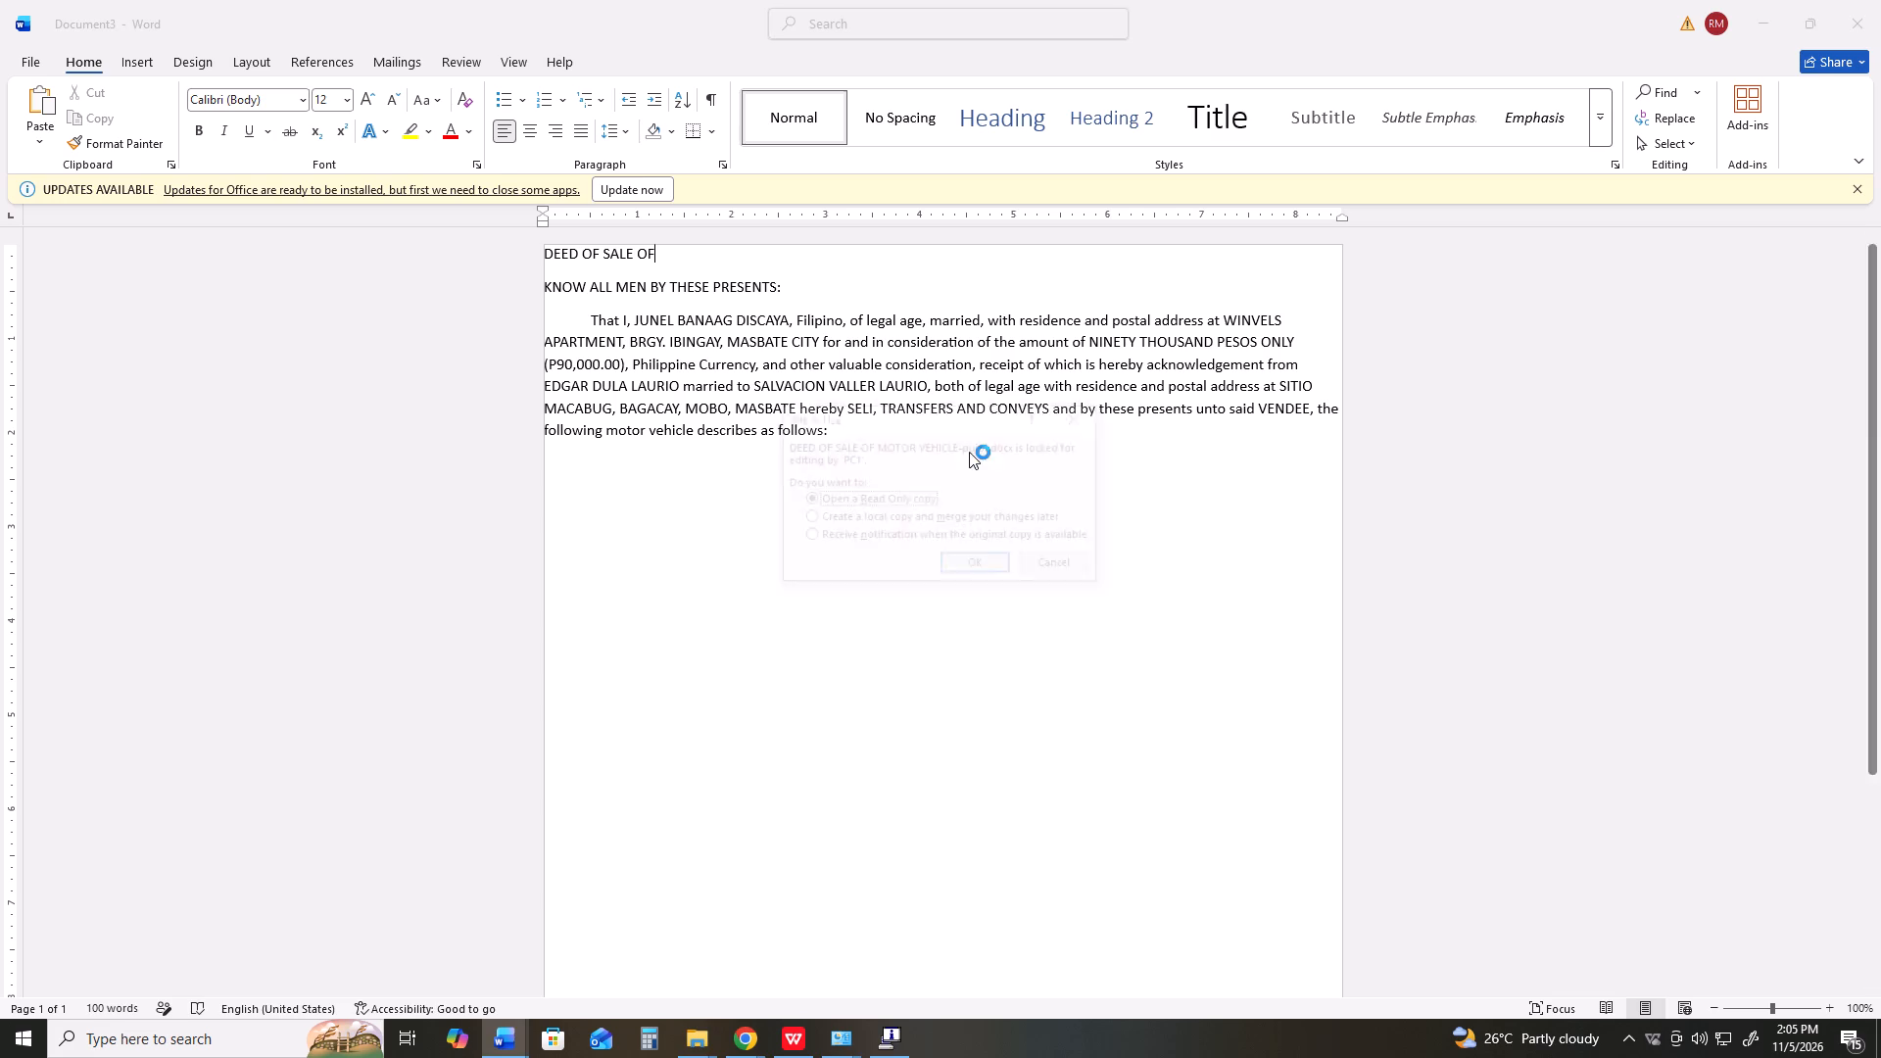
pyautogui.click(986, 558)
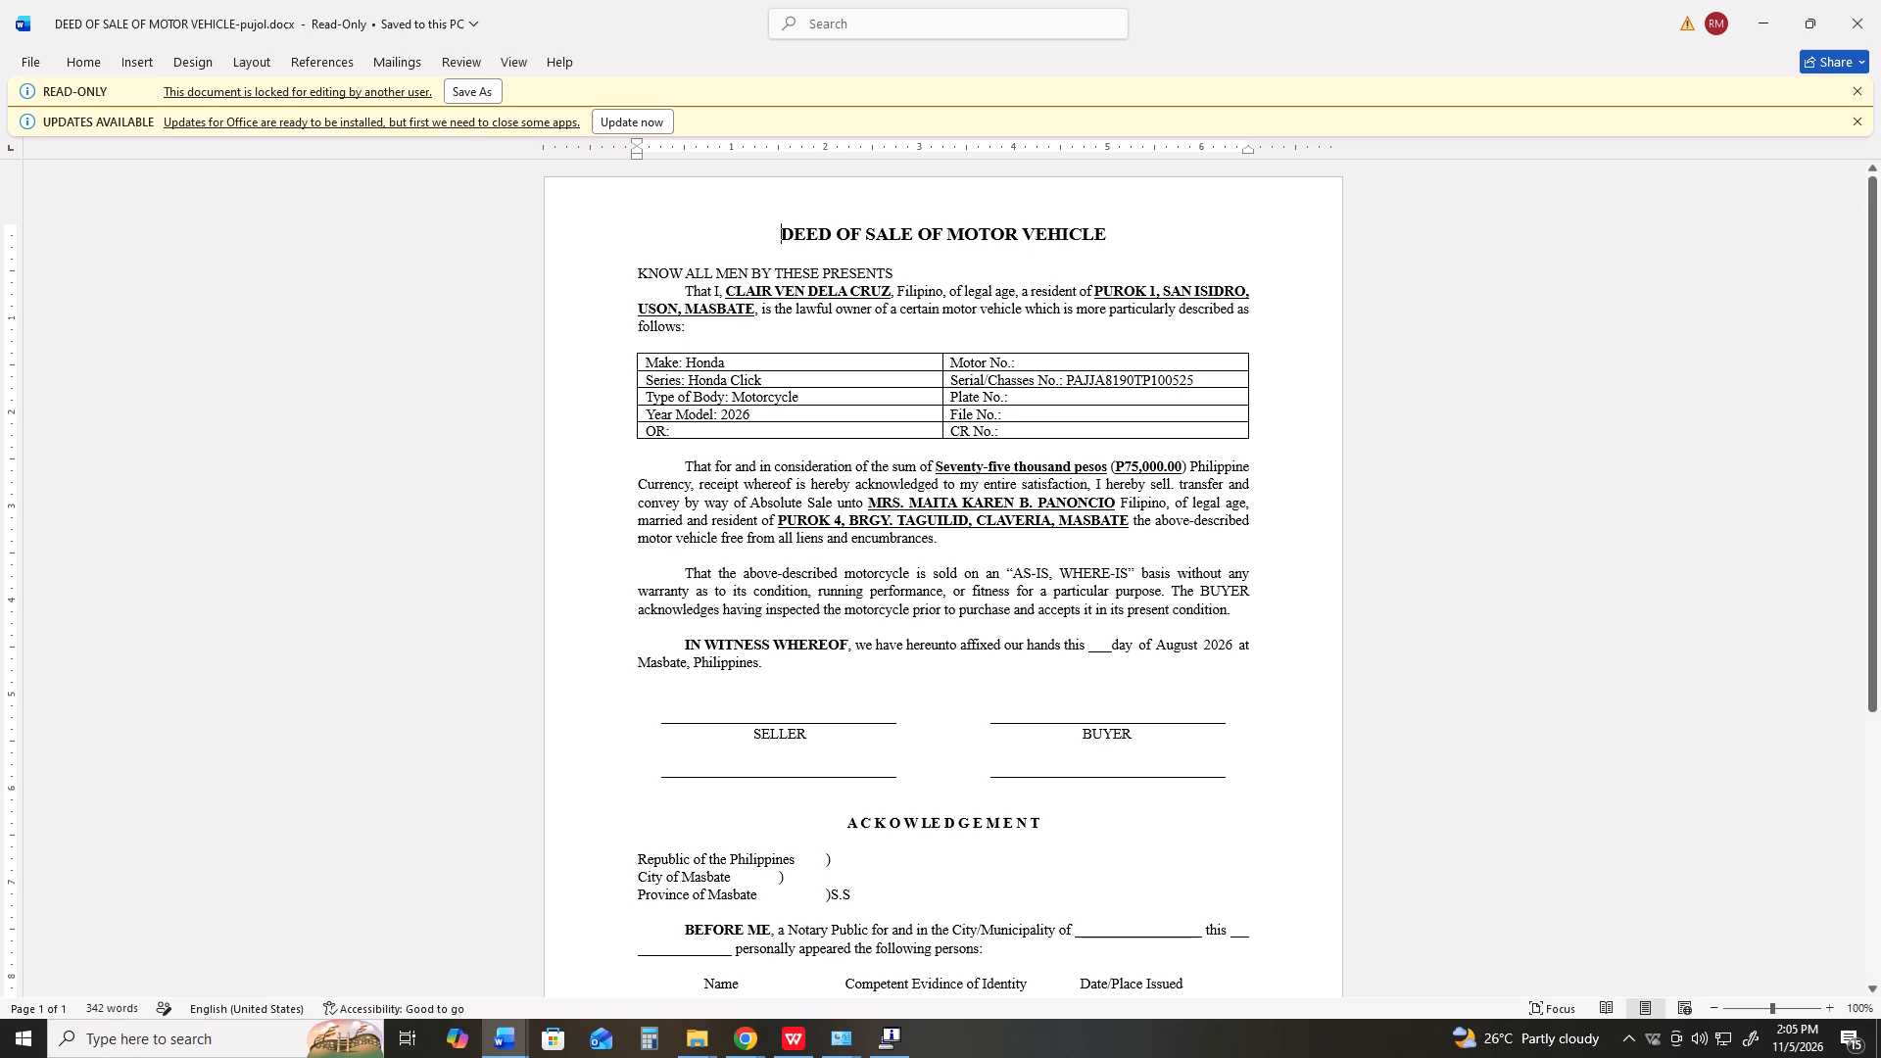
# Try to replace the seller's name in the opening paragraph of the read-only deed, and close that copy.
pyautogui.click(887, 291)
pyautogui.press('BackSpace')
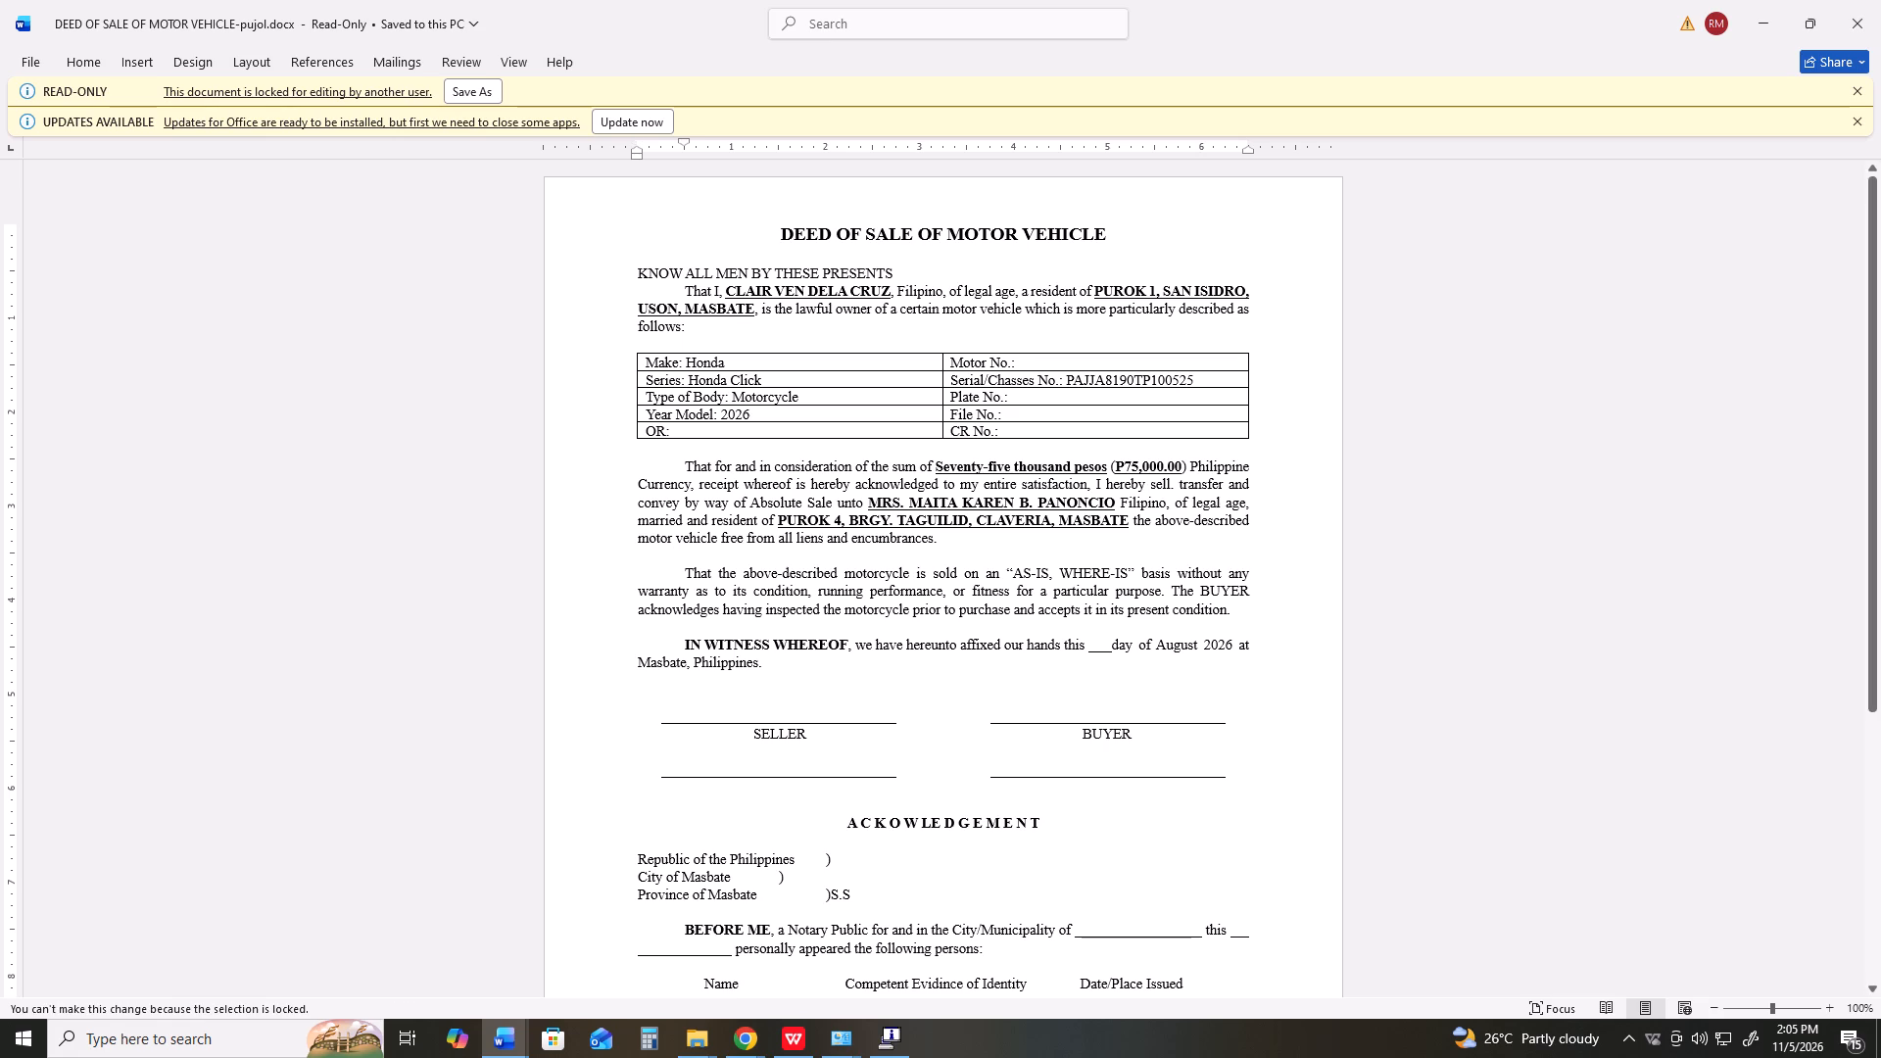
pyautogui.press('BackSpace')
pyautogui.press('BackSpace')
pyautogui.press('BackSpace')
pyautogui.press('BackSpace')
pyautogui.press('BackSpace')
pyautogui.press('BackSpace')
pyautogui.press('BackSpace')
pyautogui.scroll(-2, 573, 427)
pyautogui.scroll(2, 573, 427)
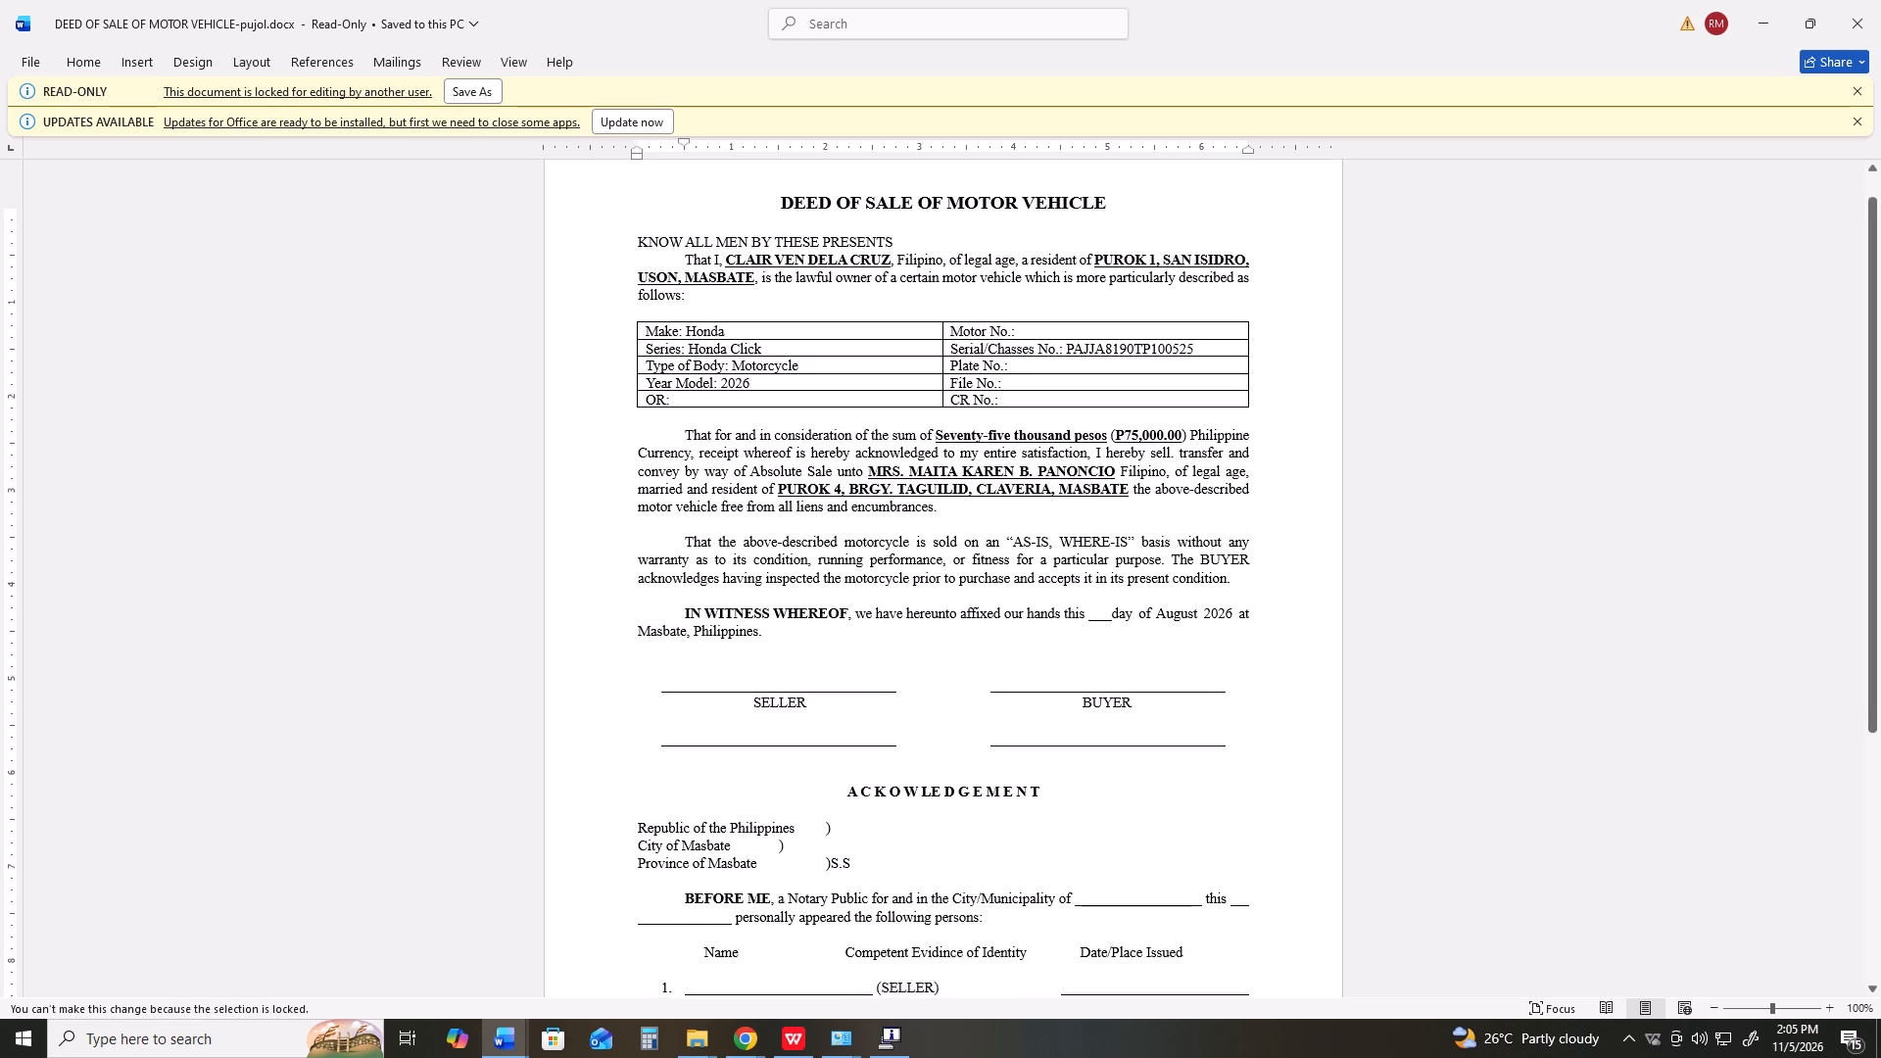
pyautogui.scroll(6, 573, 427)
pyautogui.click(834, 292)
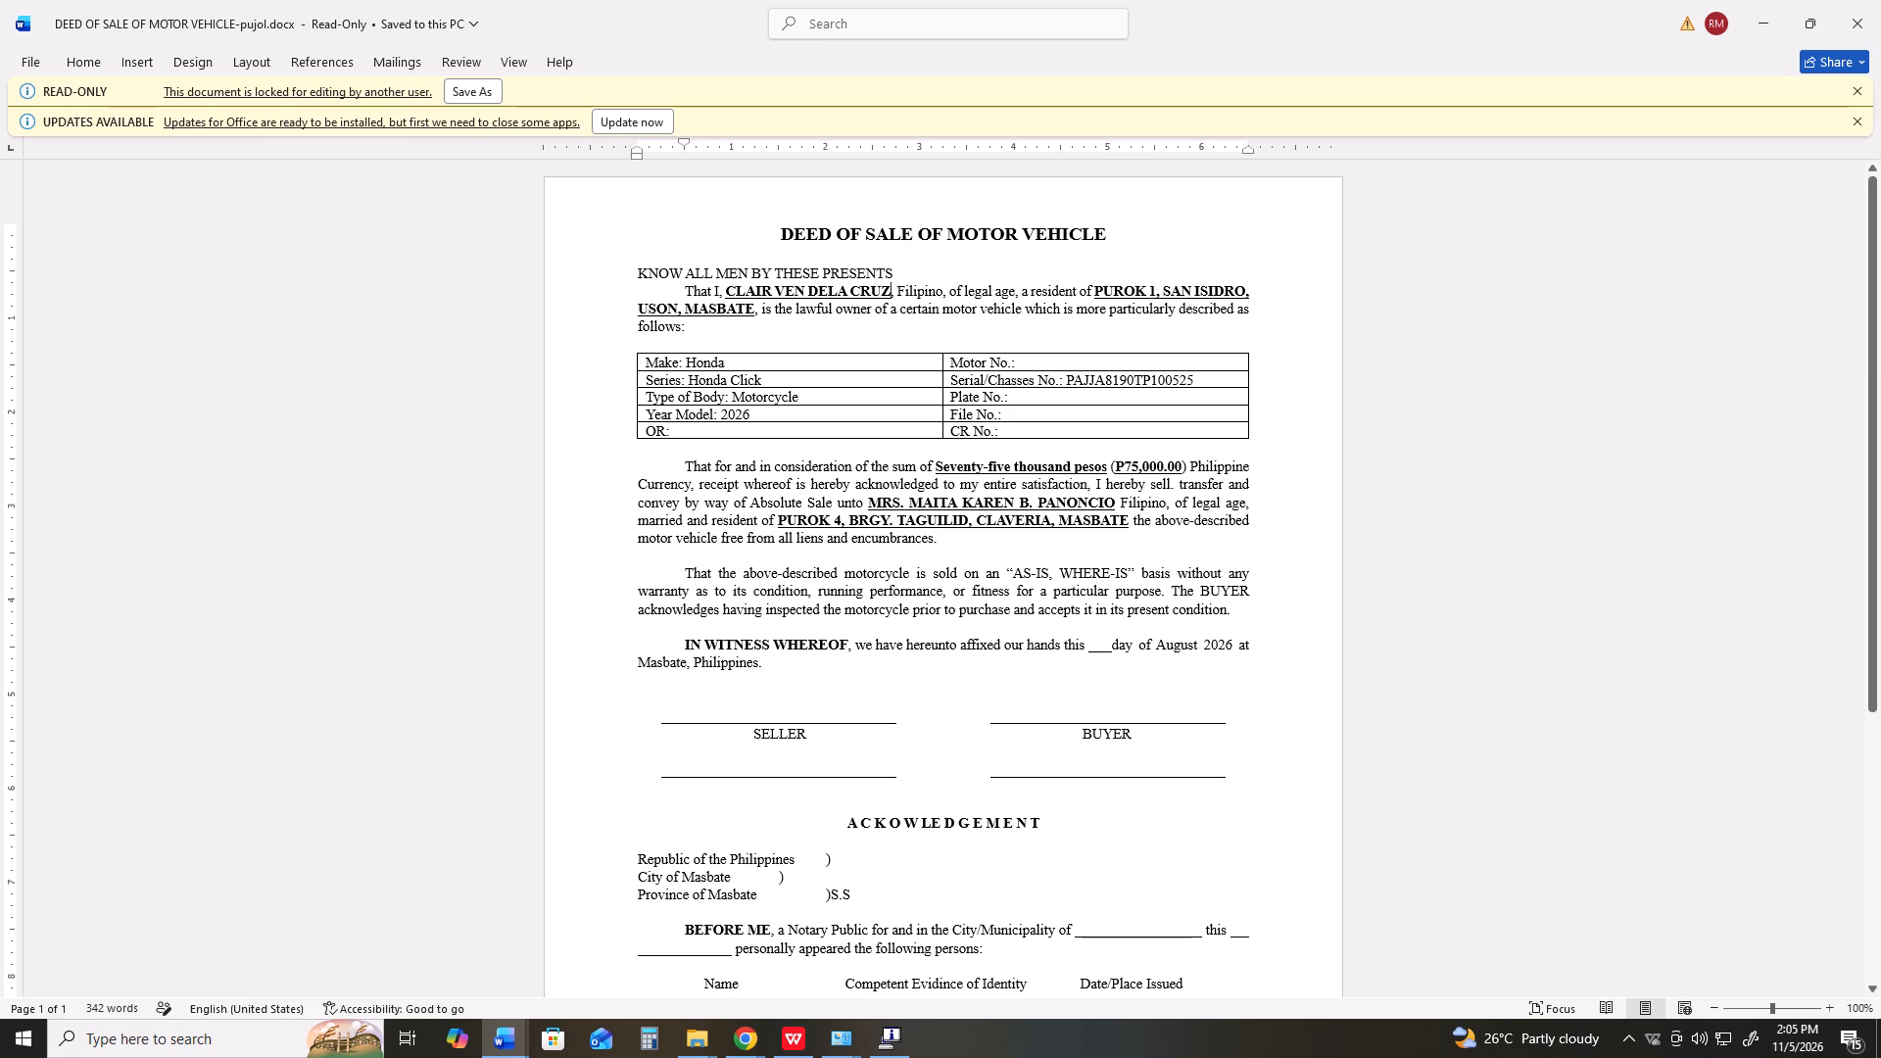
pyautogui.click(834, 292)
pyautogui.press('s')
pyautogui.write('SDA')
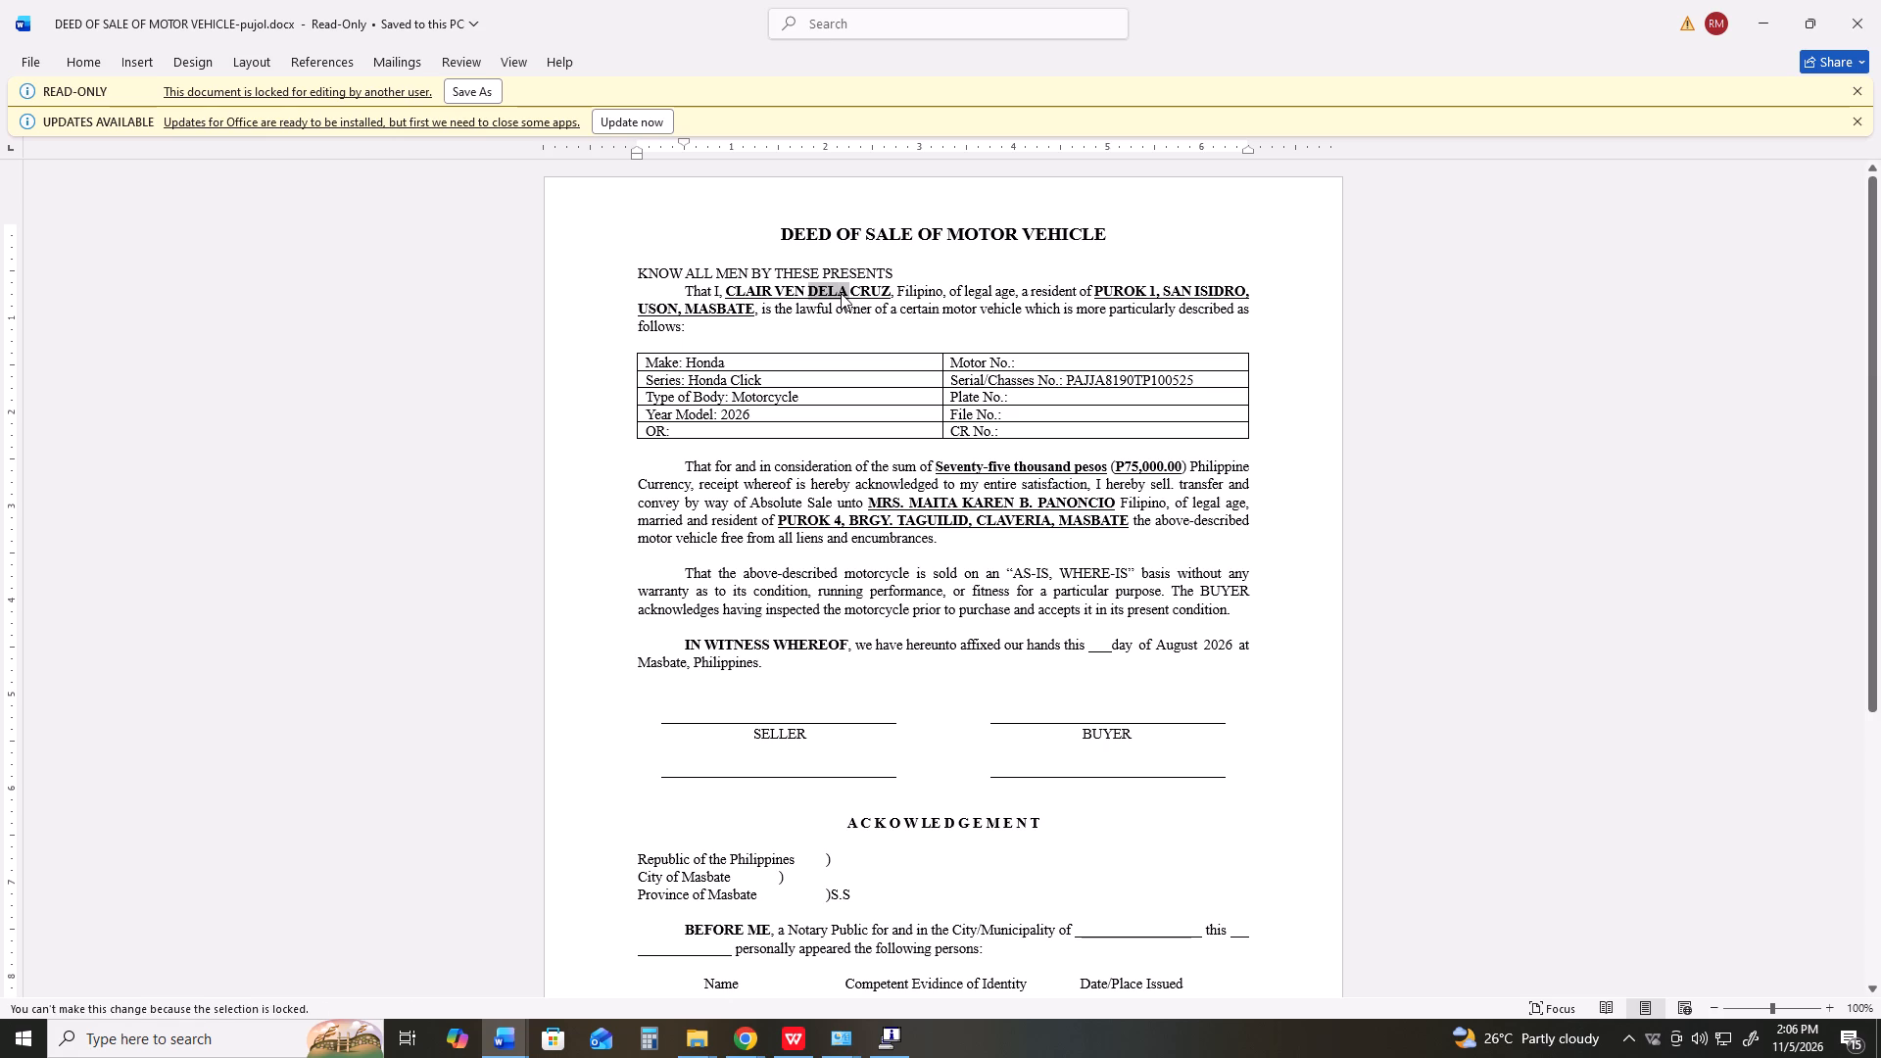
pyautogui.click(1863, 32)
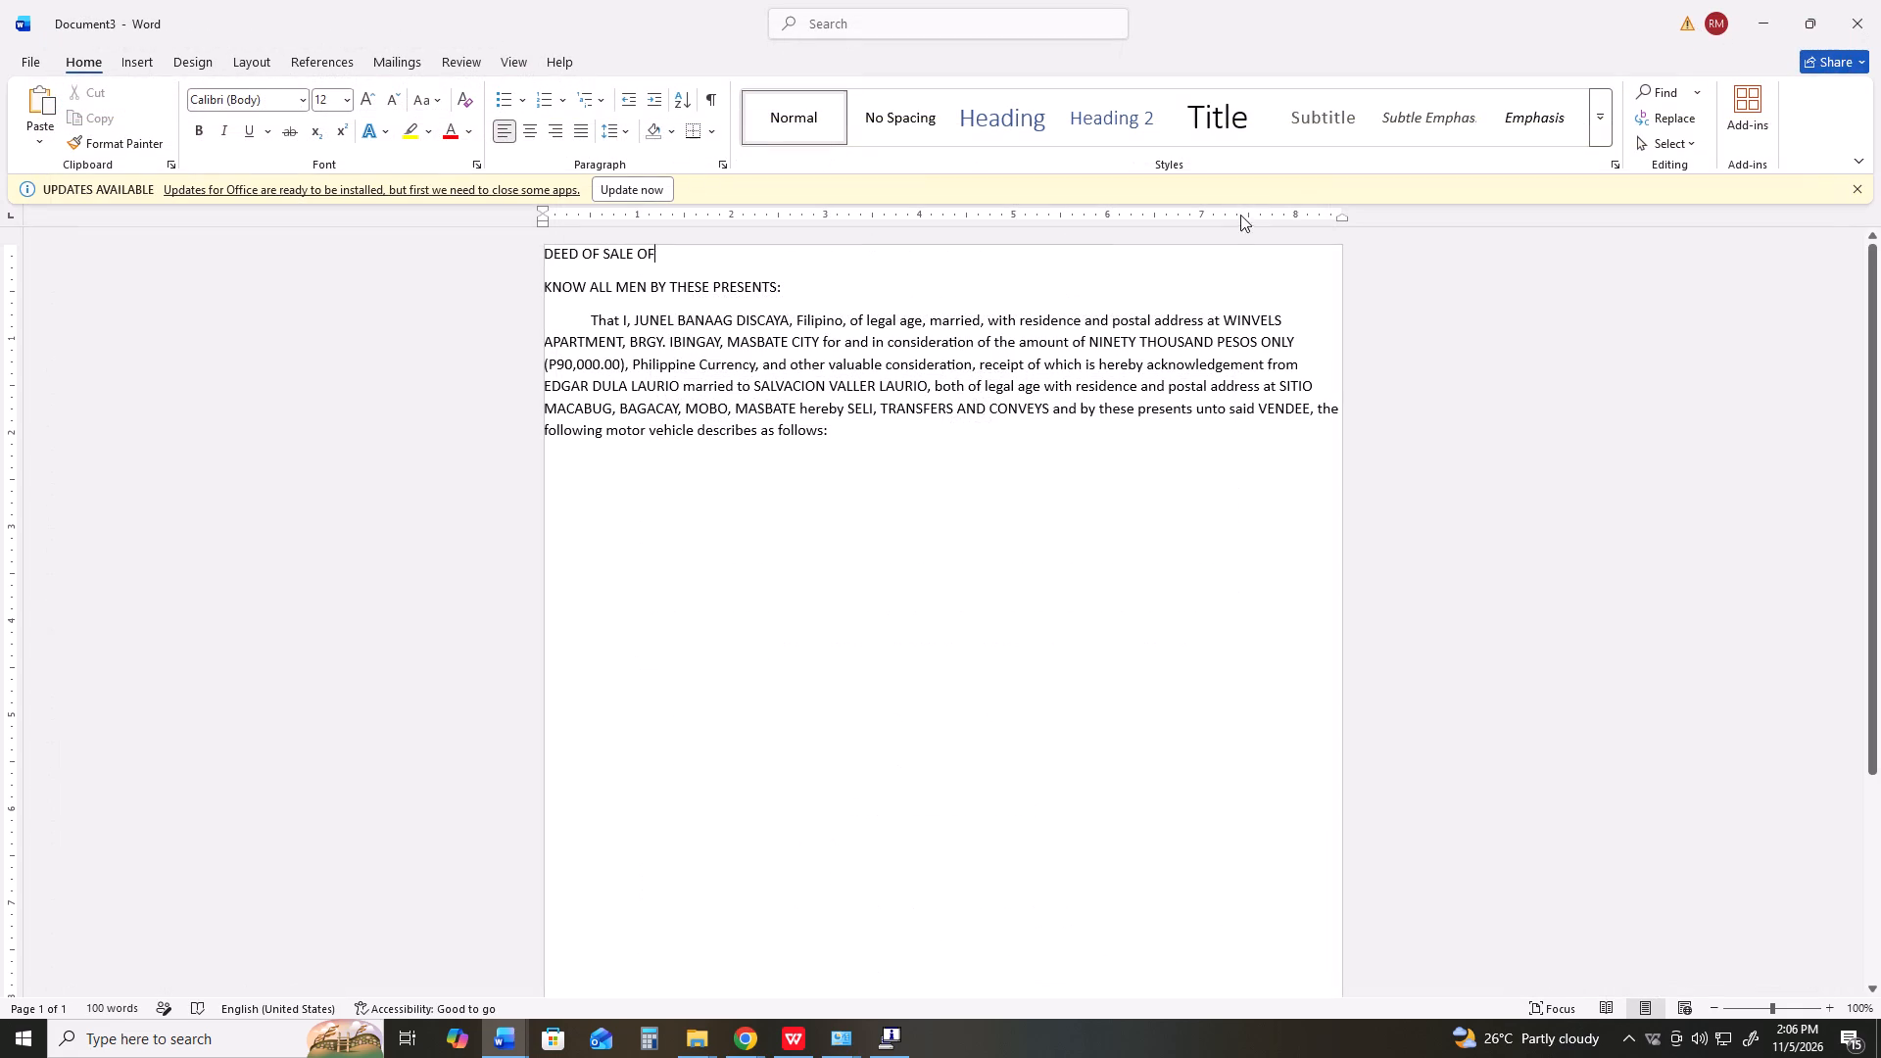
# Close the unfinished Document3 draft without saving it.
pyautogui.click(1875, 14)
pyautogui.click(1052, 562)
# From the File Explorer search results, open DEED-OF-SALE-OF-MOTOR-VEHICLE.docx in Word to view the blank form.
pyautogui.hotkey('alt', 'Tab')
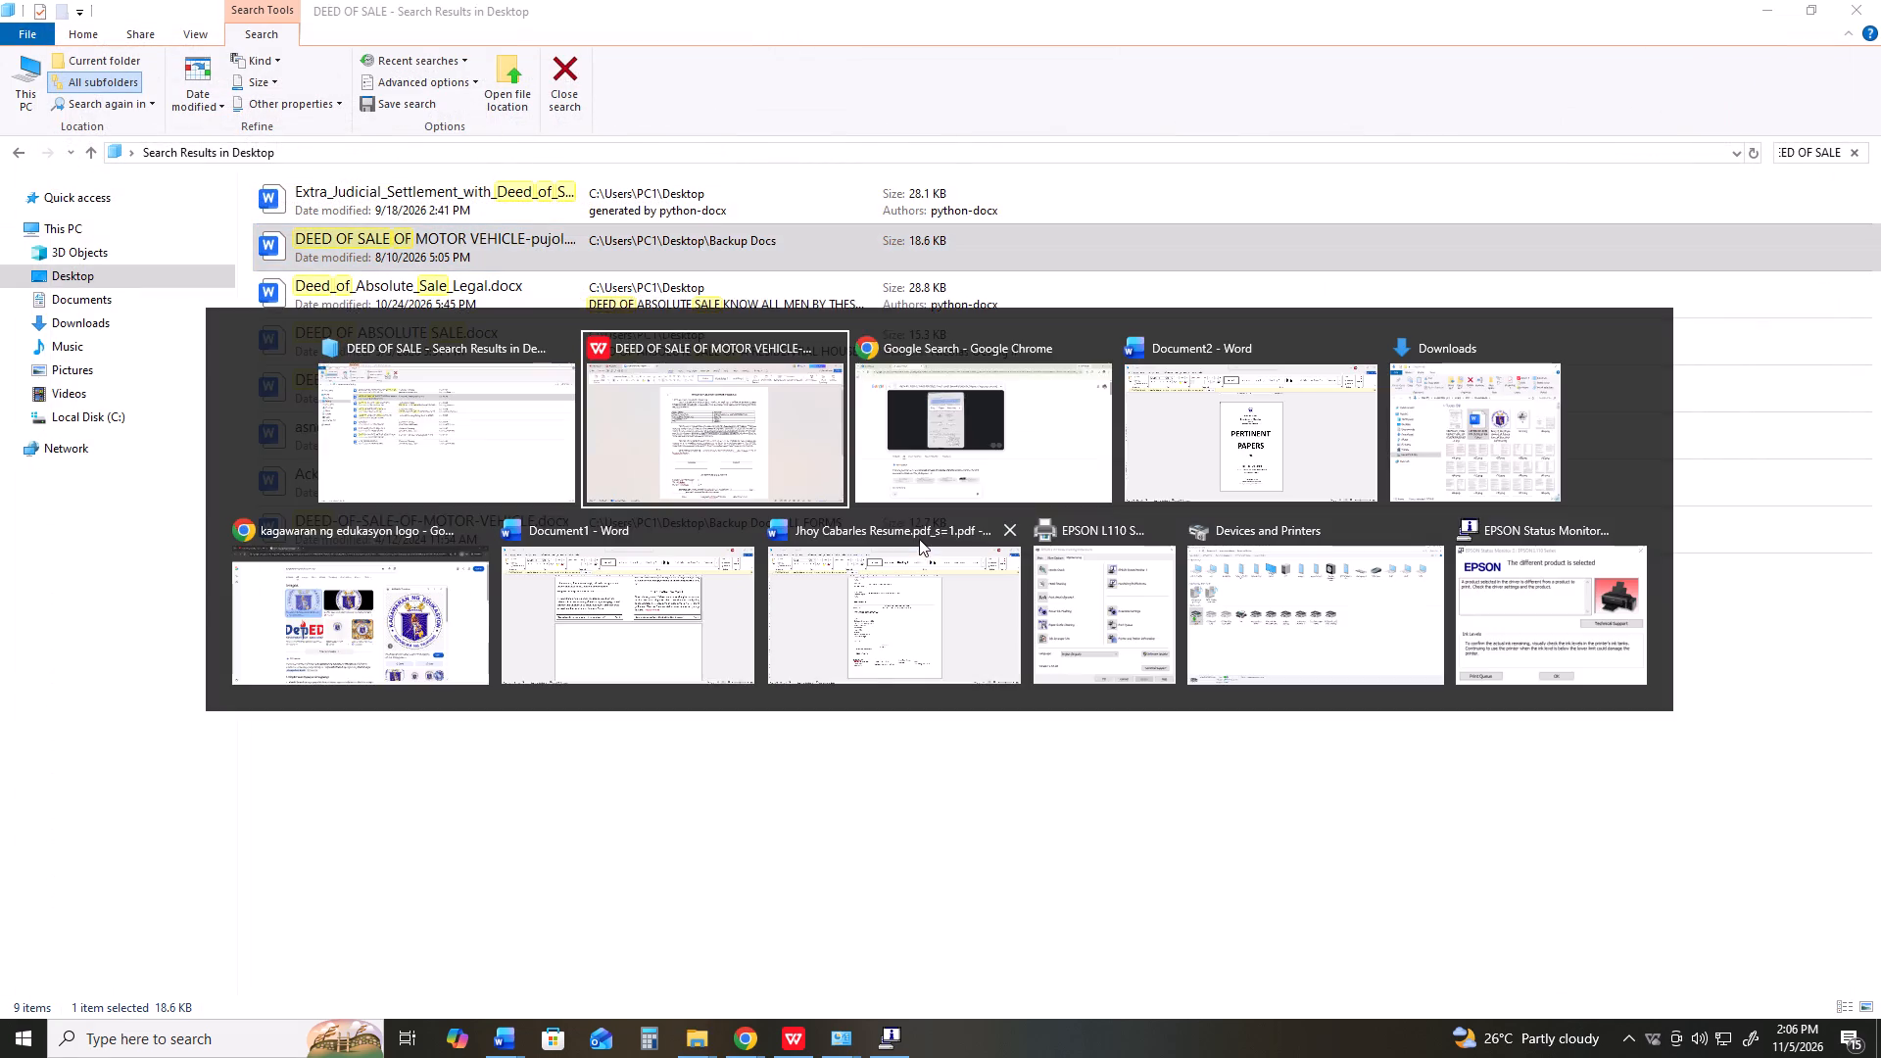
pyautogui.hotkey('alt', 'Tab')
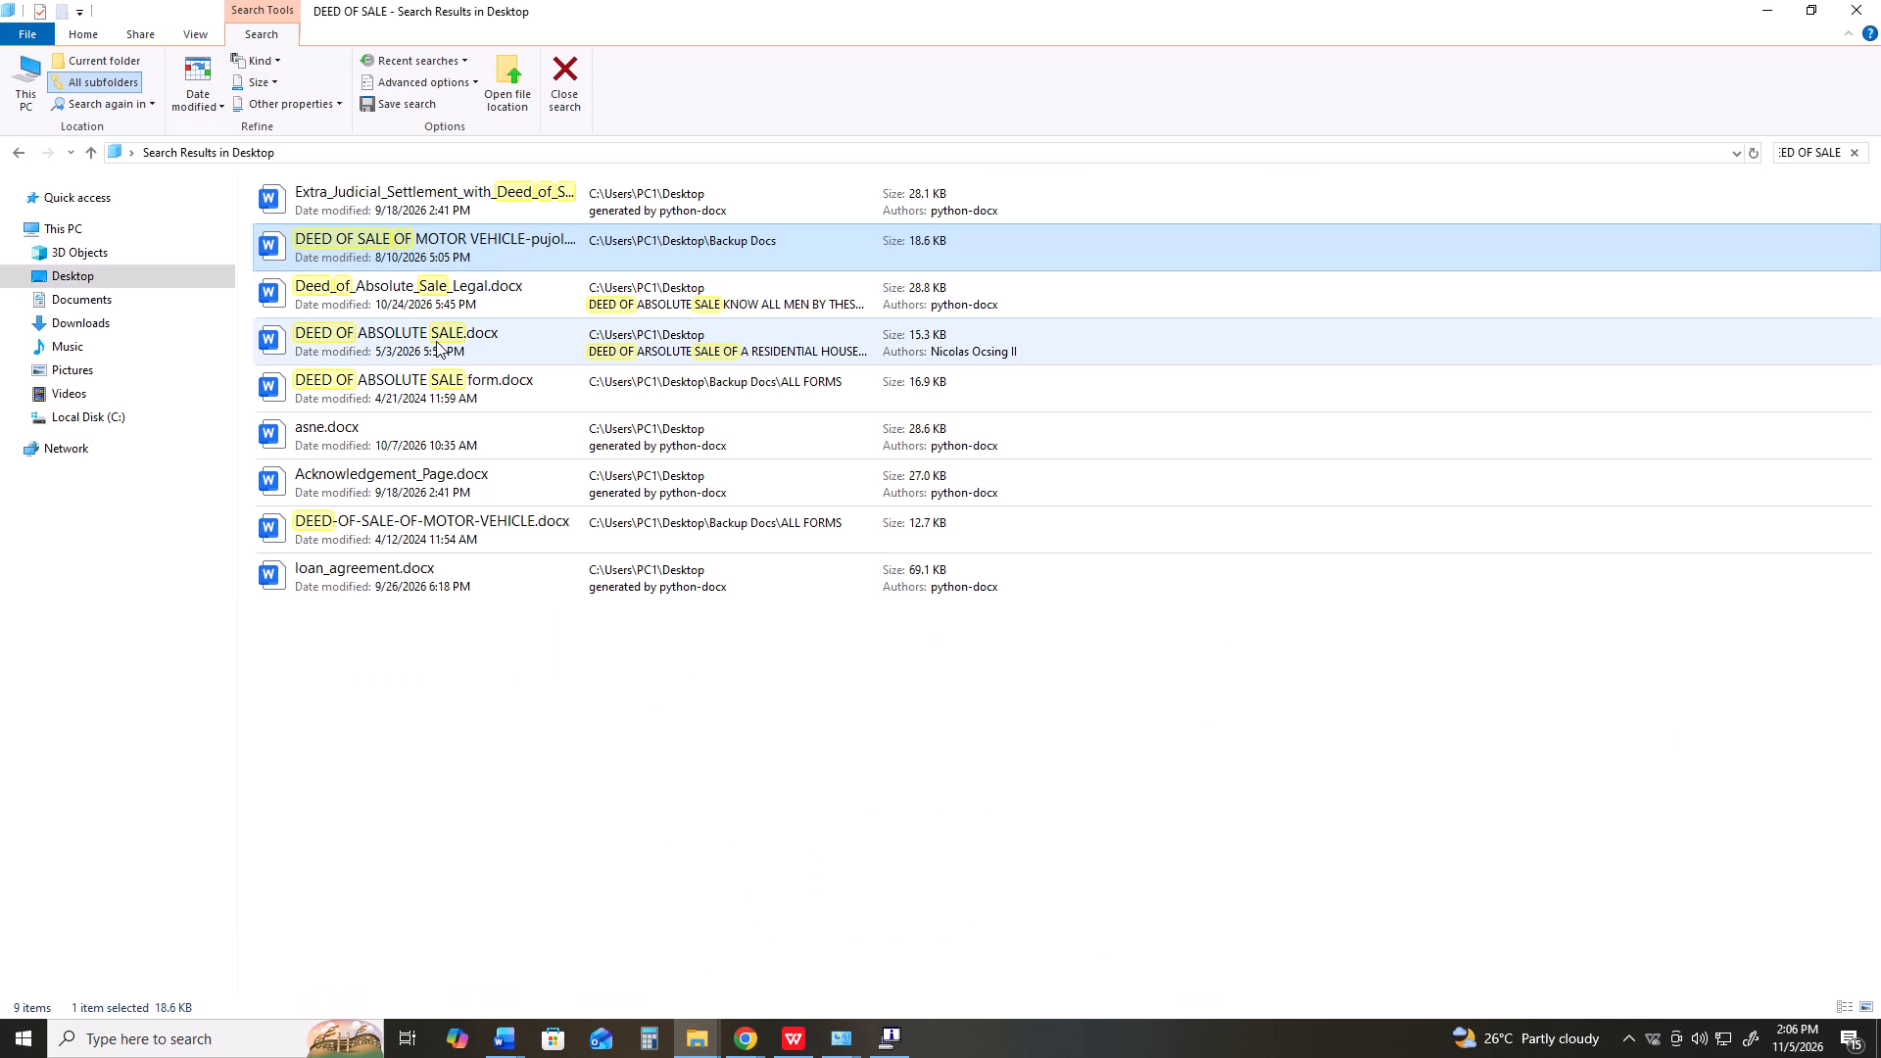
pyautogui.click(430, 392)
pyautogui.click(428, 470)
pyautogui.click(431, 529)
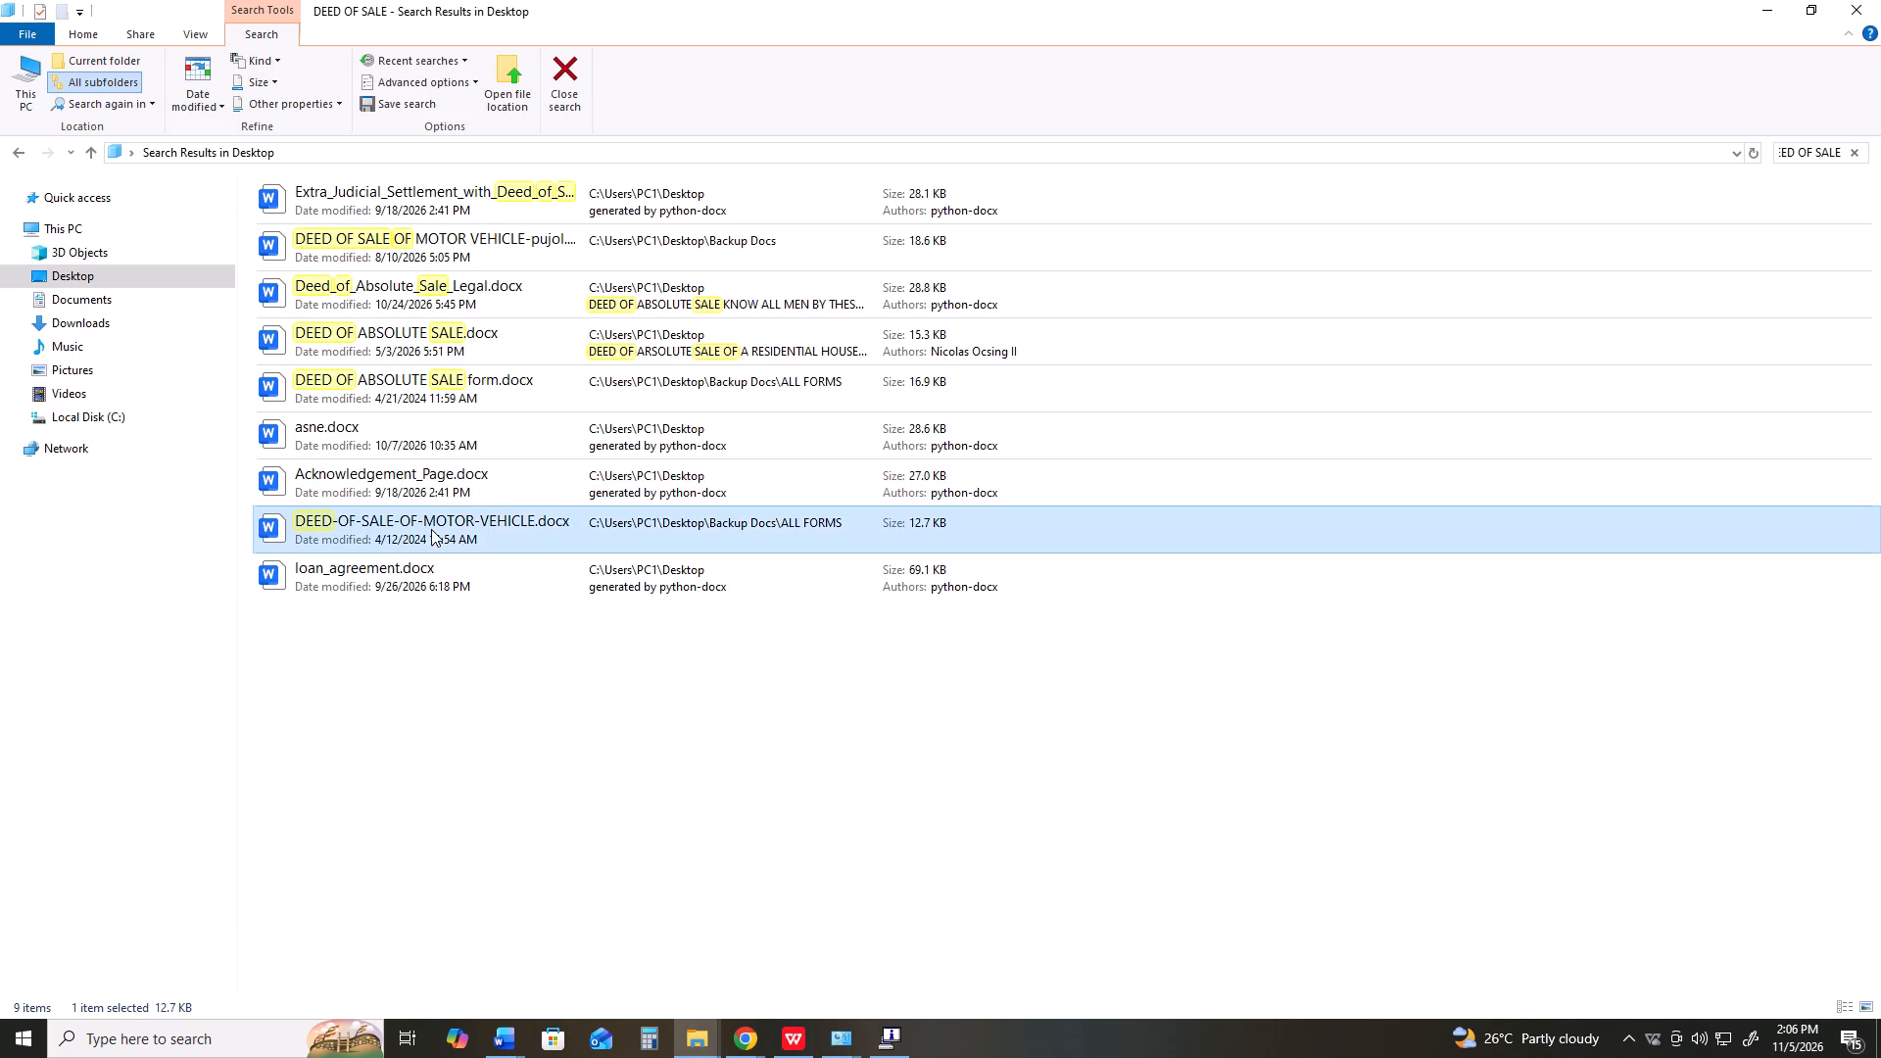
pyautogui.rightClick(435, 531)
pyautogui.rightClick(435, 531)
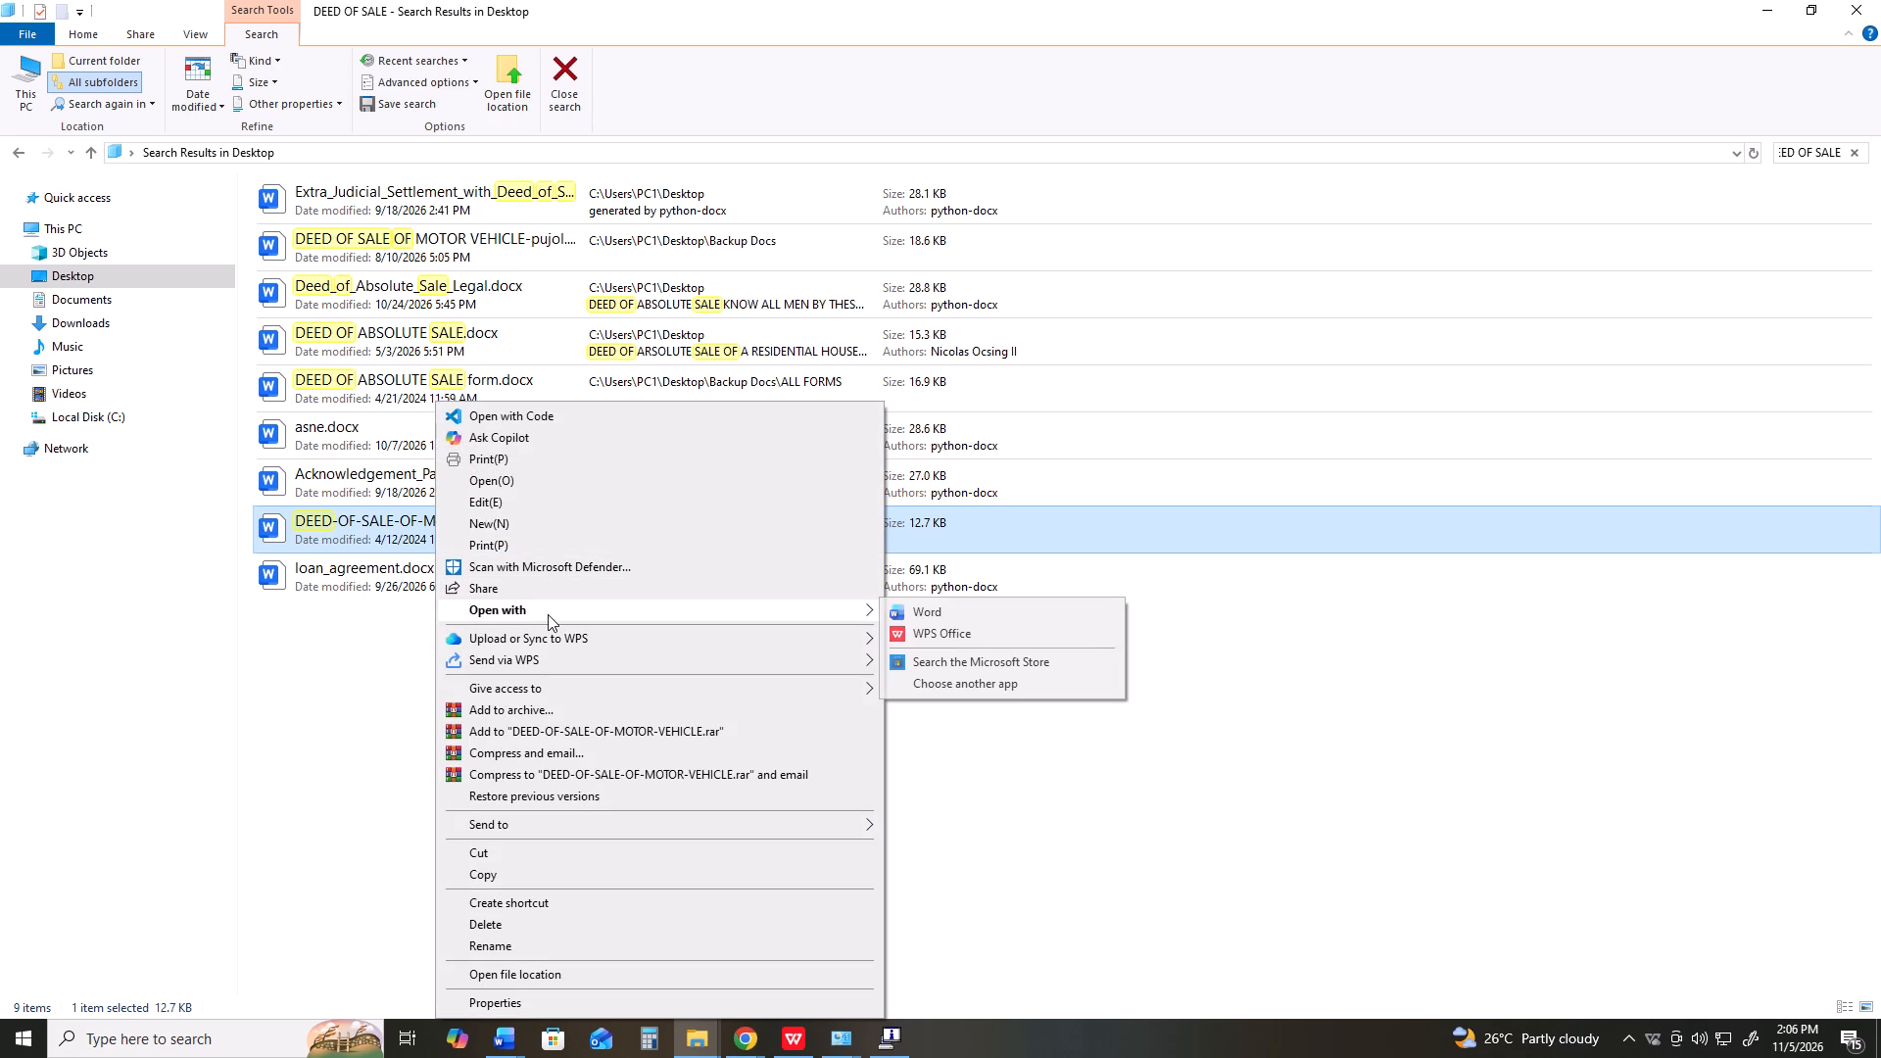
pyautogui.click(933, 615)
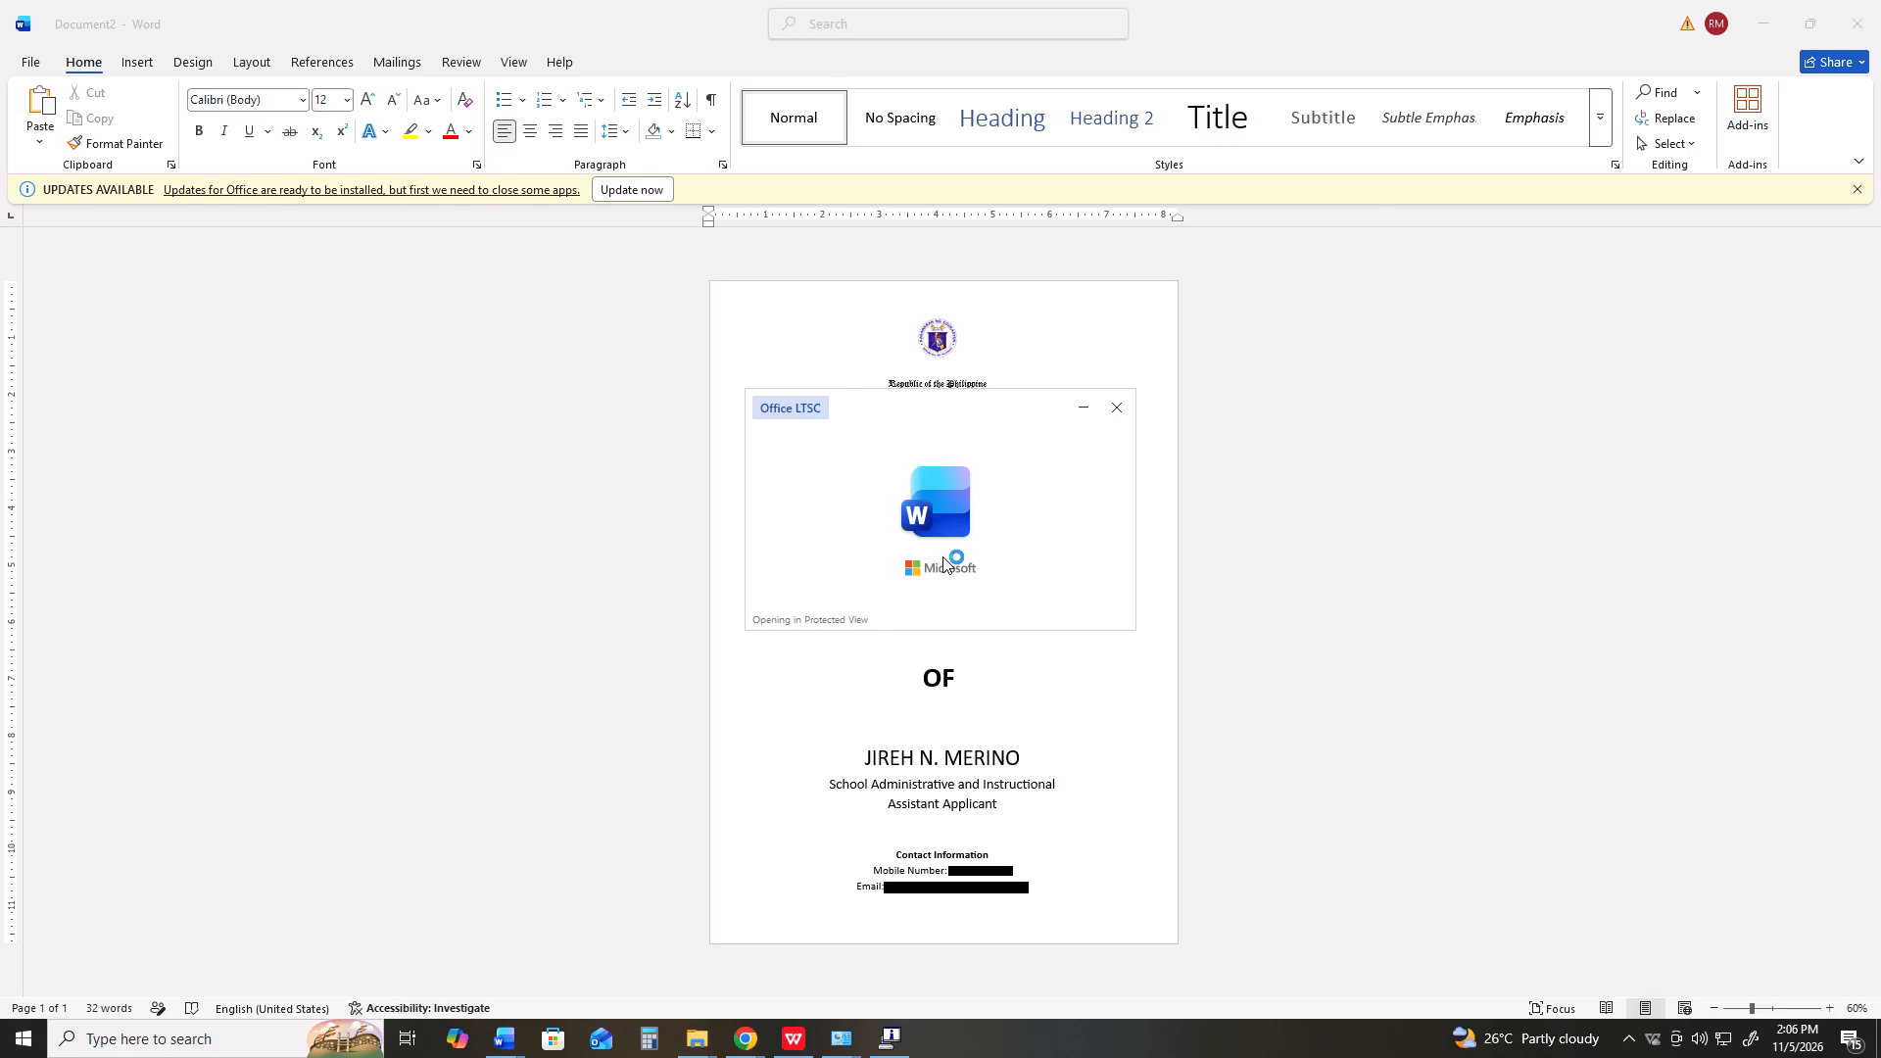
pyautogui.hotkey('alt', 'Tab')
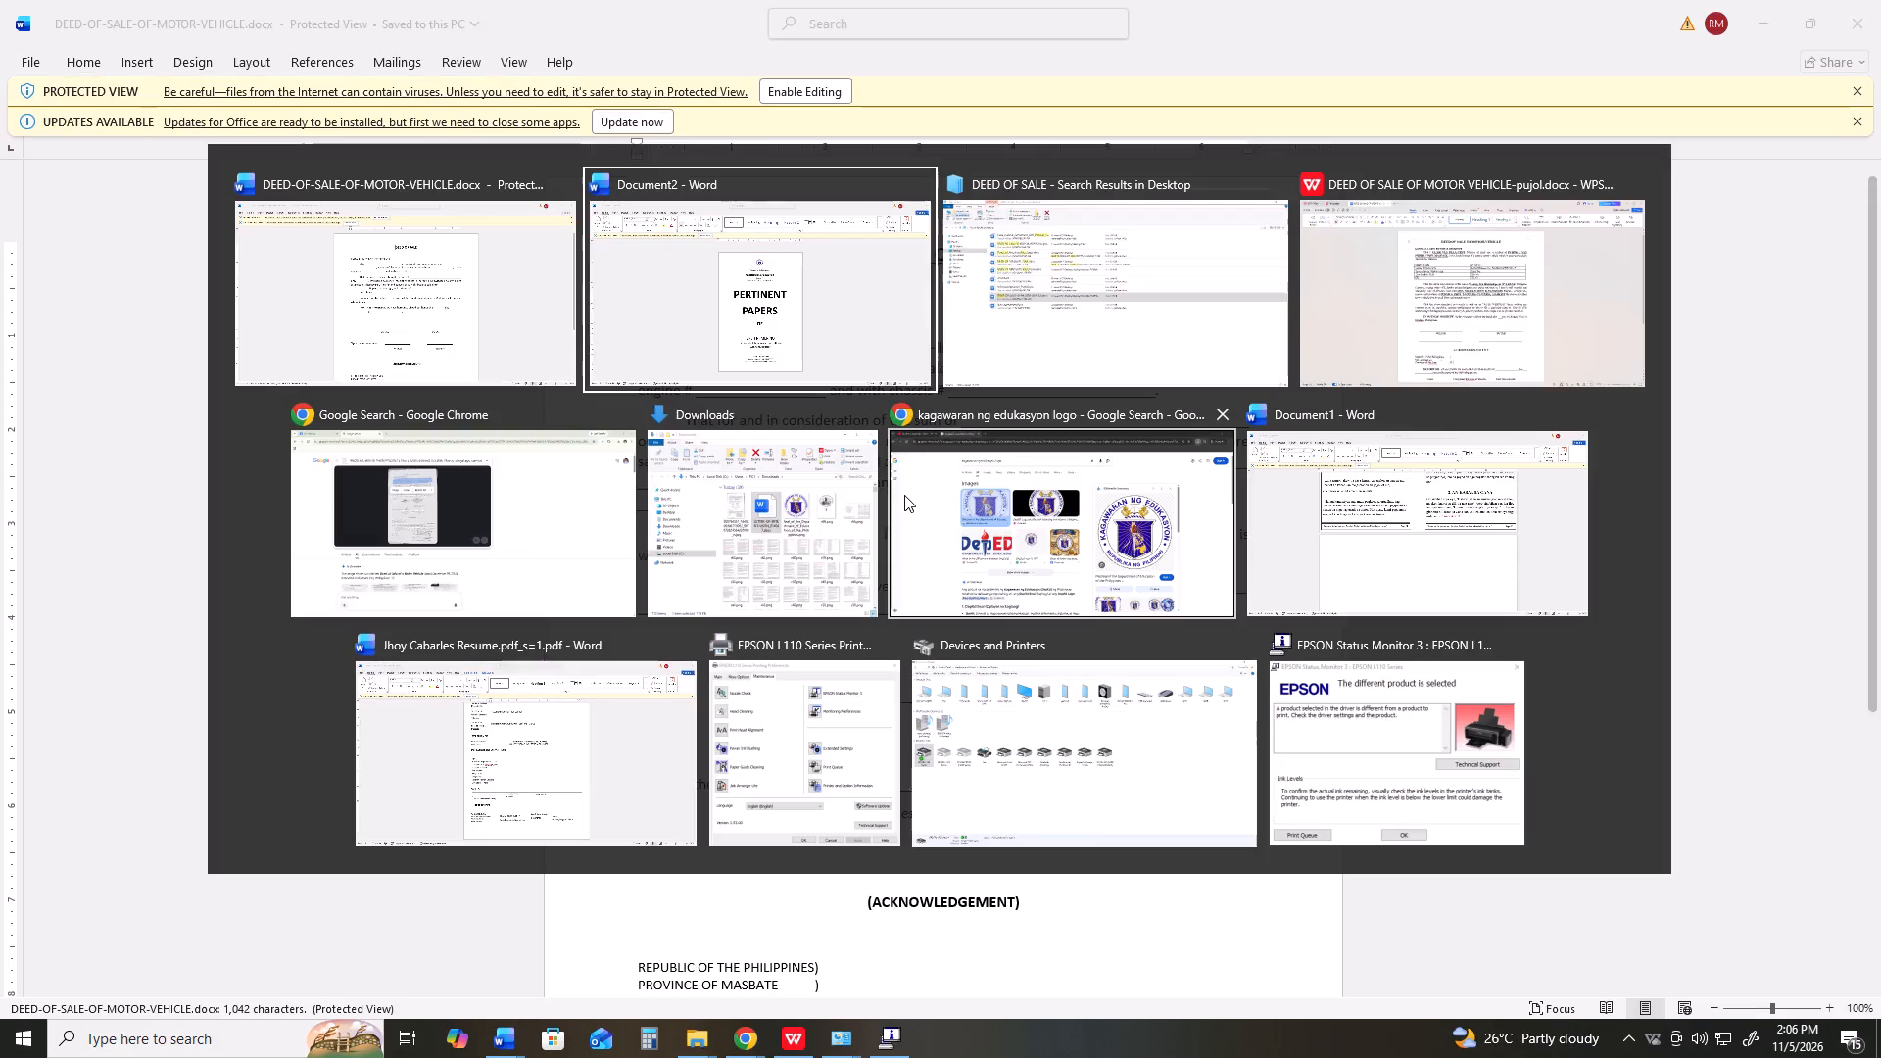
pyautogui.hotkey('alt', 'Tab')
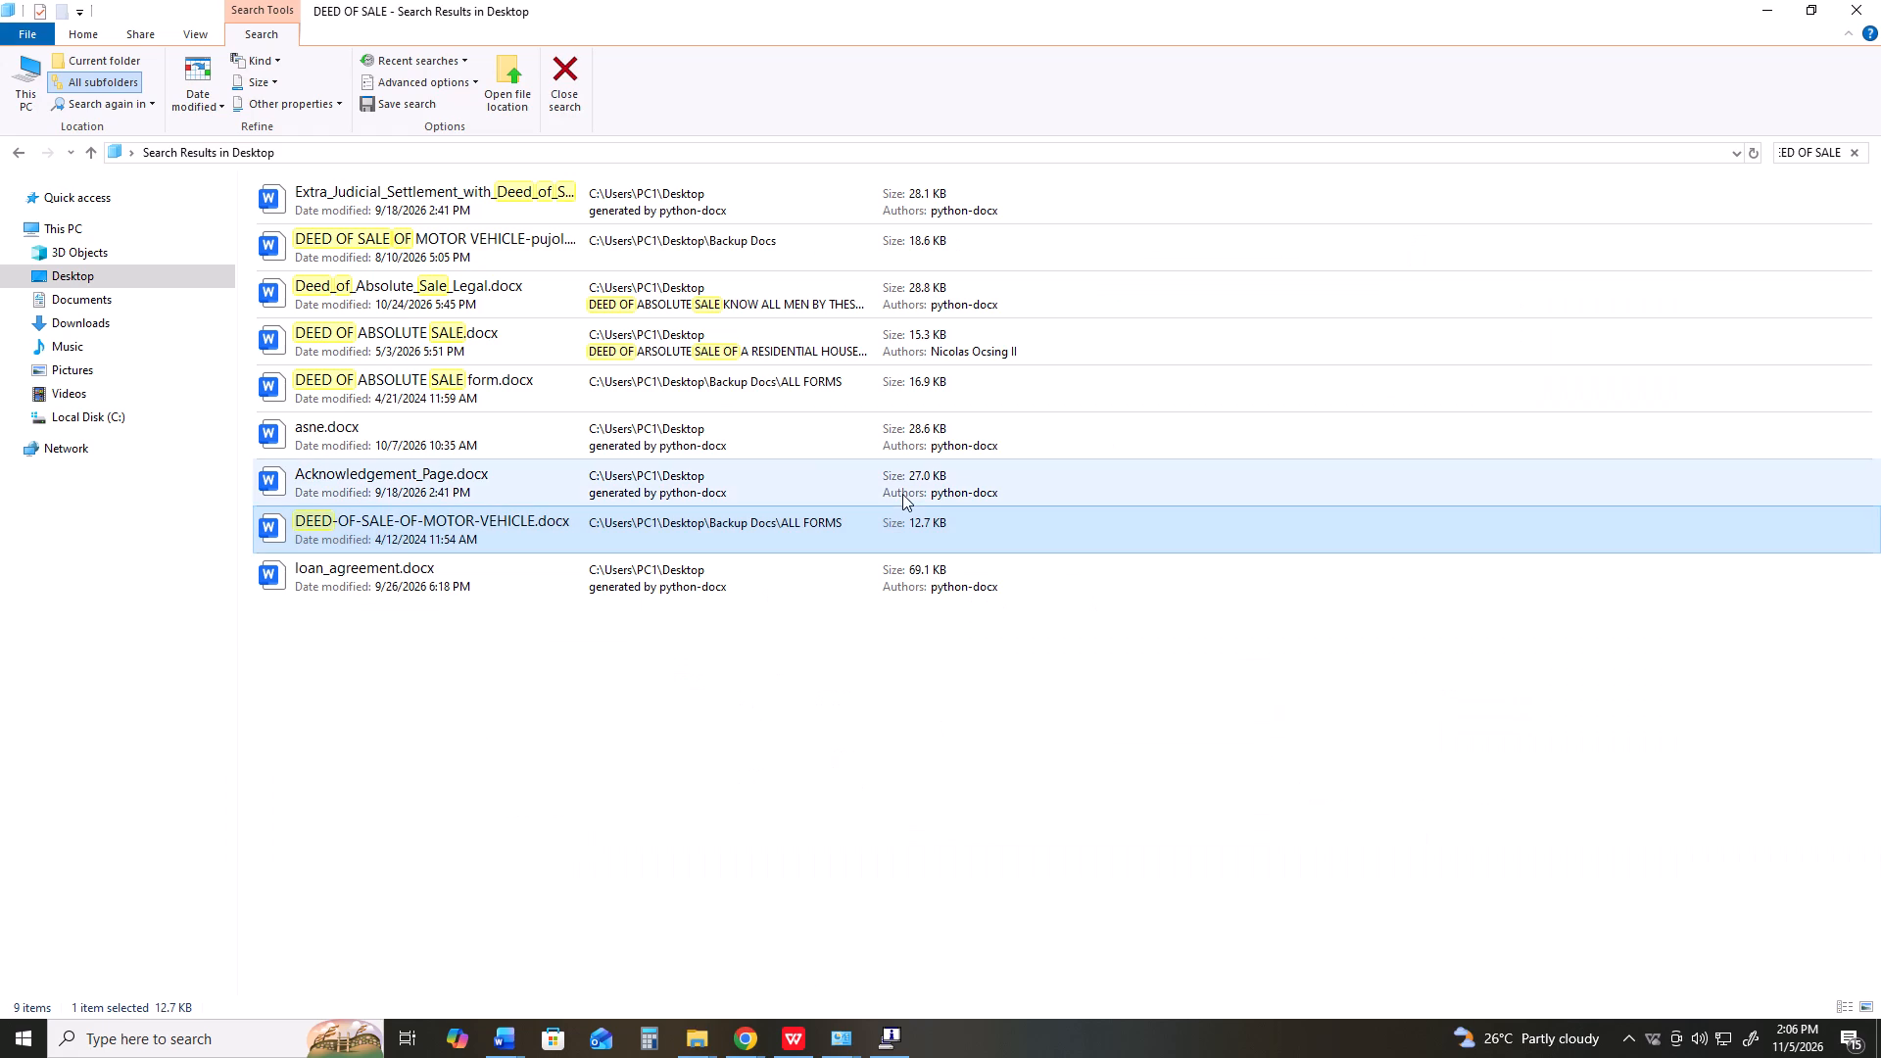
pyautogui.rightClick(528, 240)
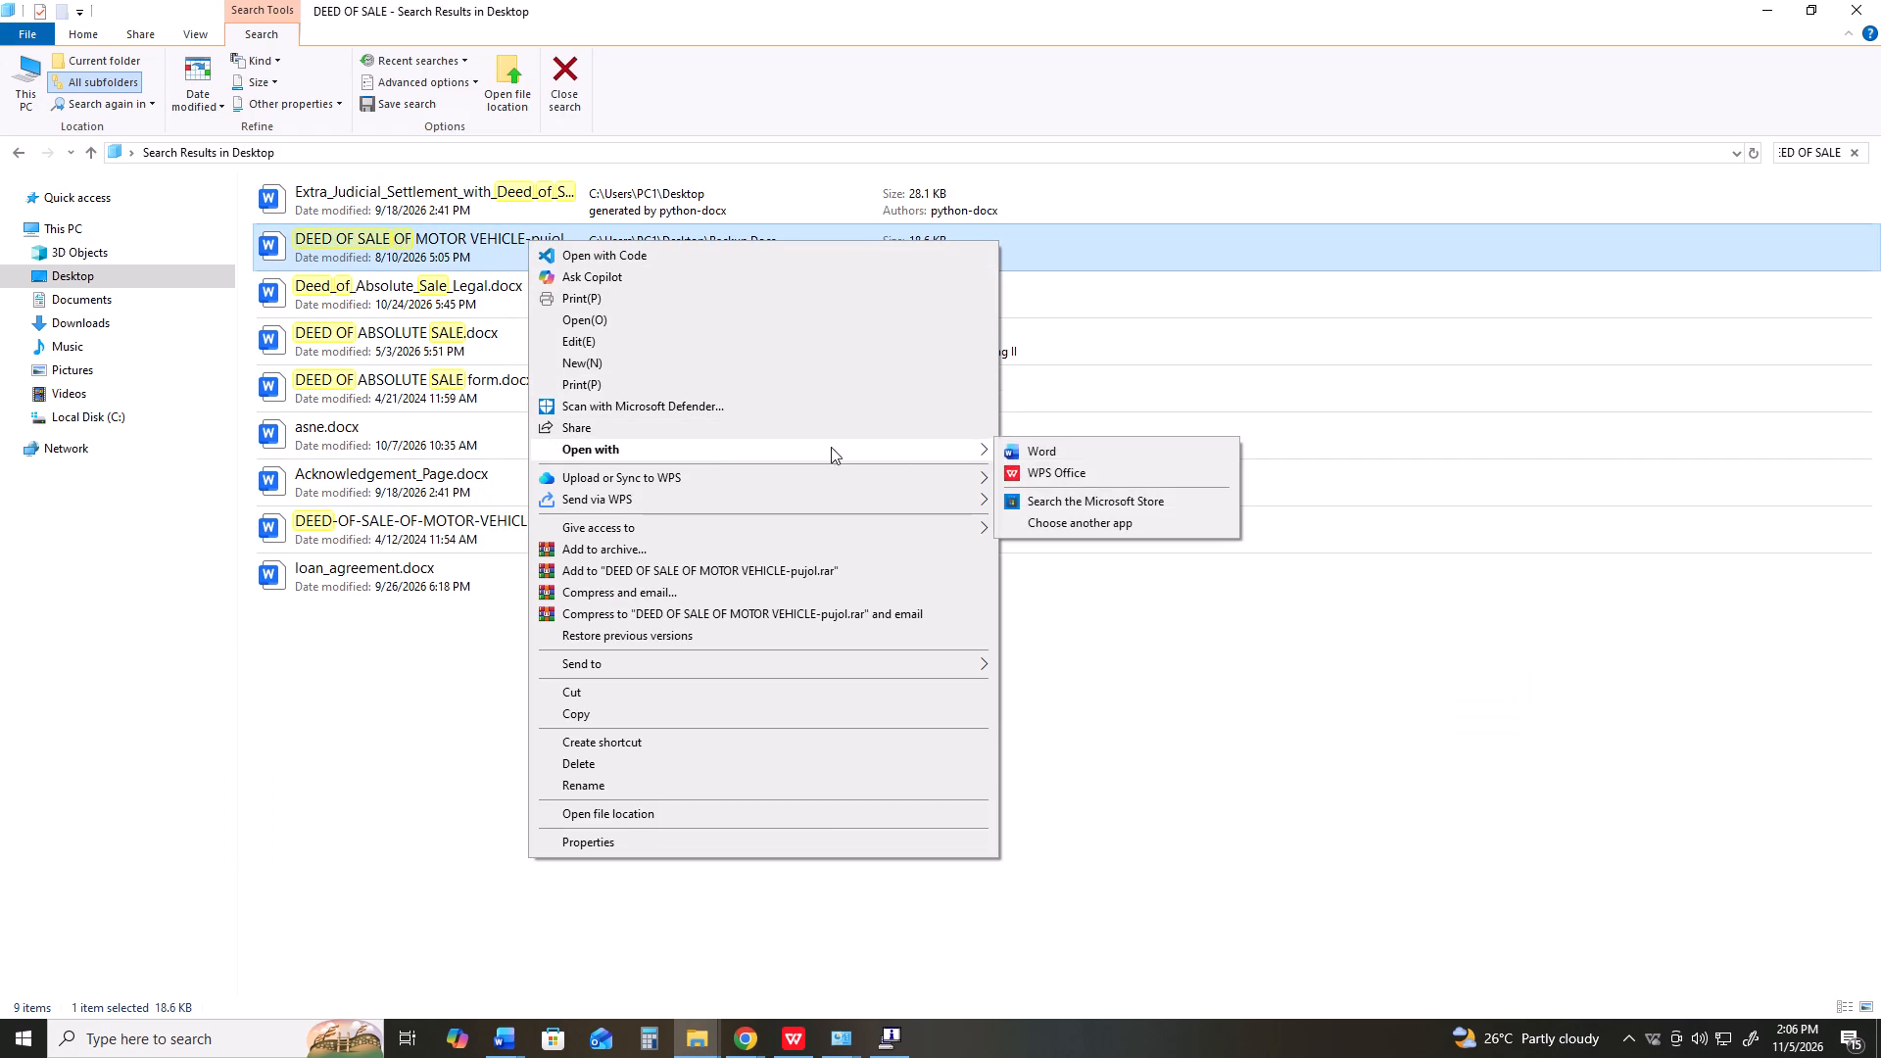
pyautogui.click(1077, 461)
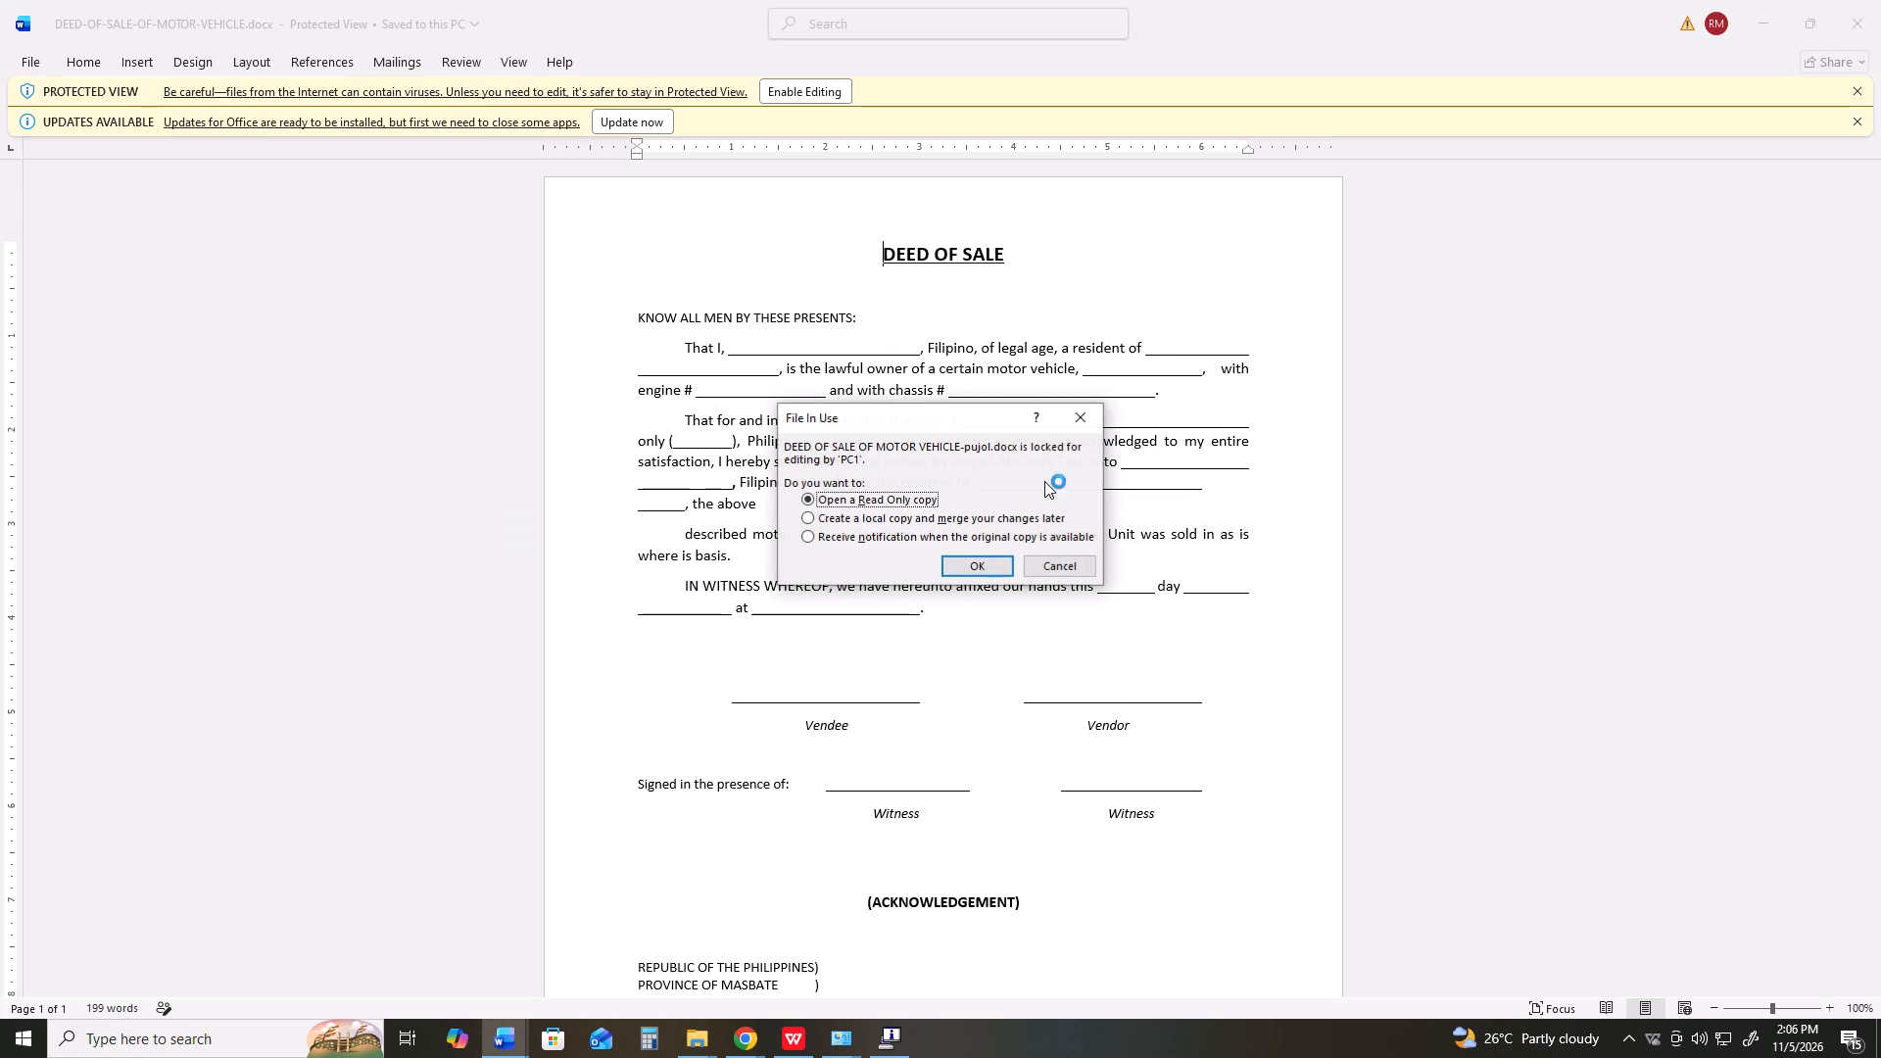
pyautogui.click(811, 519)
pyautogui.click(988, 562)
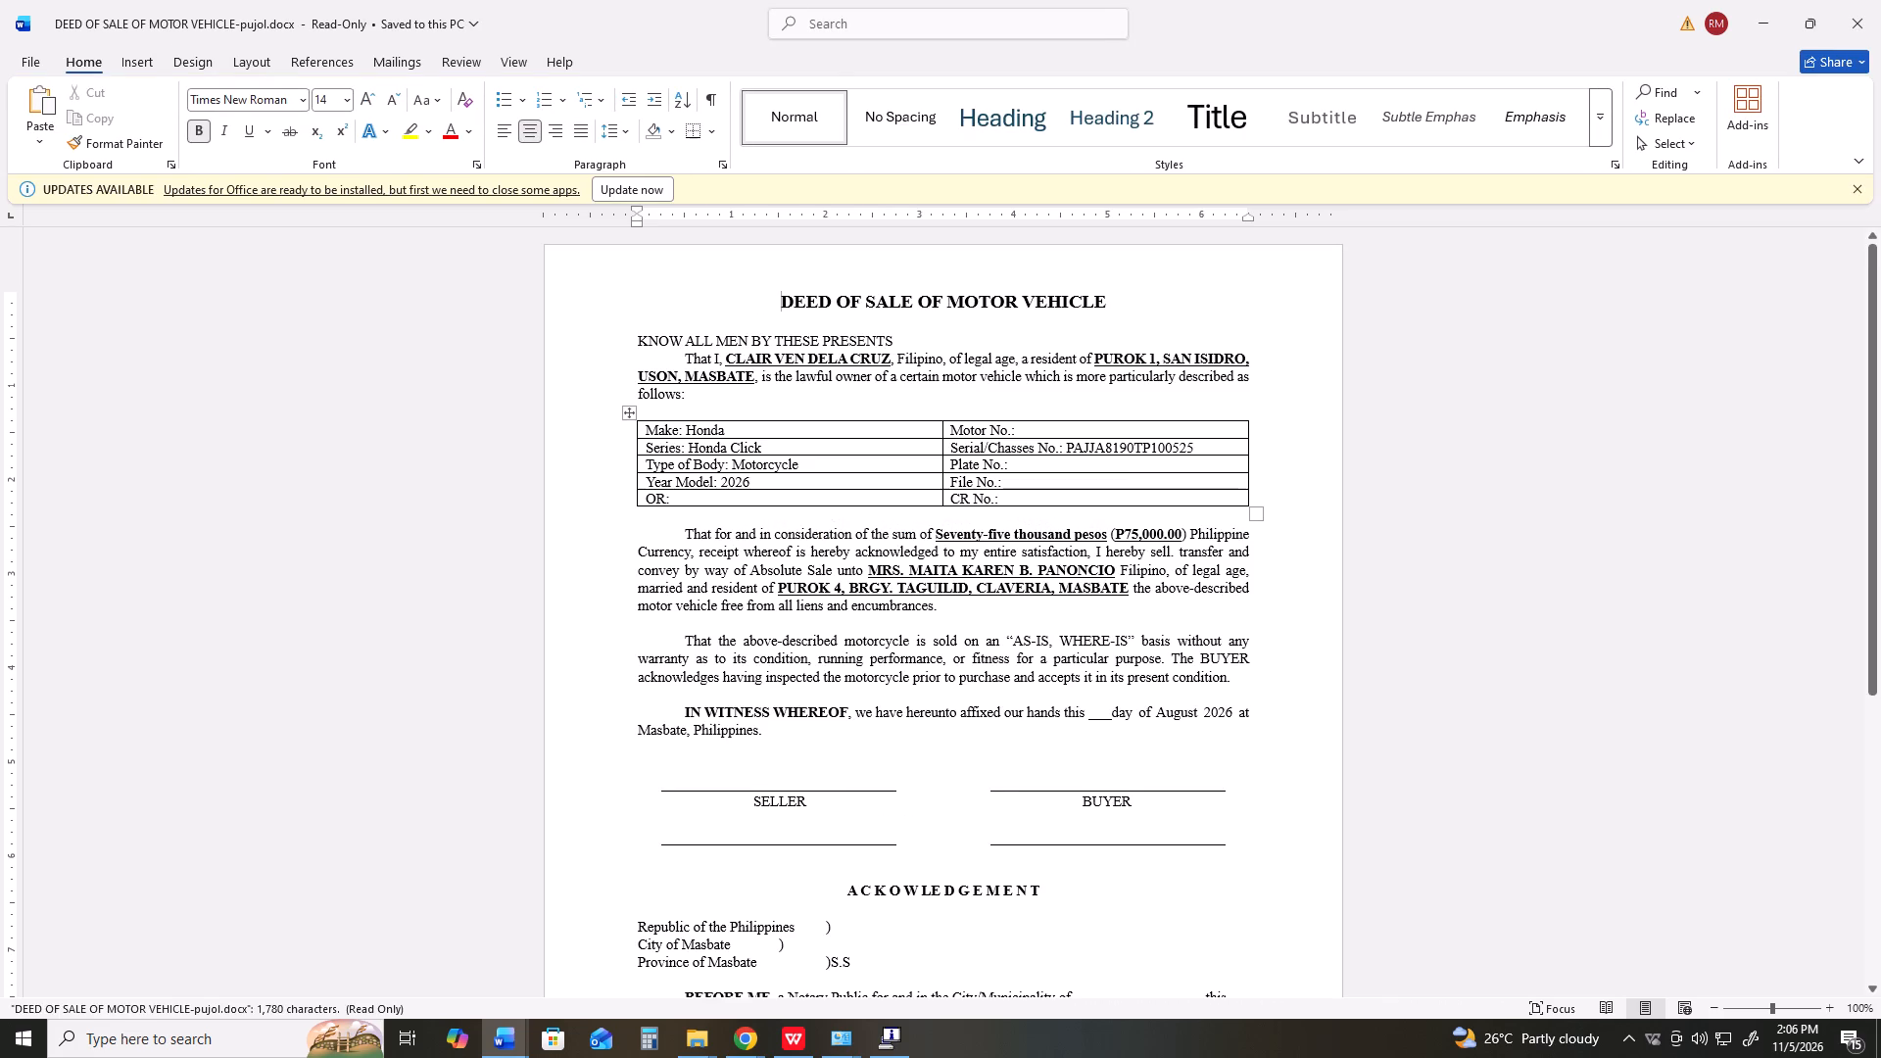
# Replace the seller's name after "That I," with the seller's full name from the photographed deed, in capitals.
pyautogui.click(766, 357)
pyautogui.moveTo(888, 358); pyautogui.dragTo(826, 358)
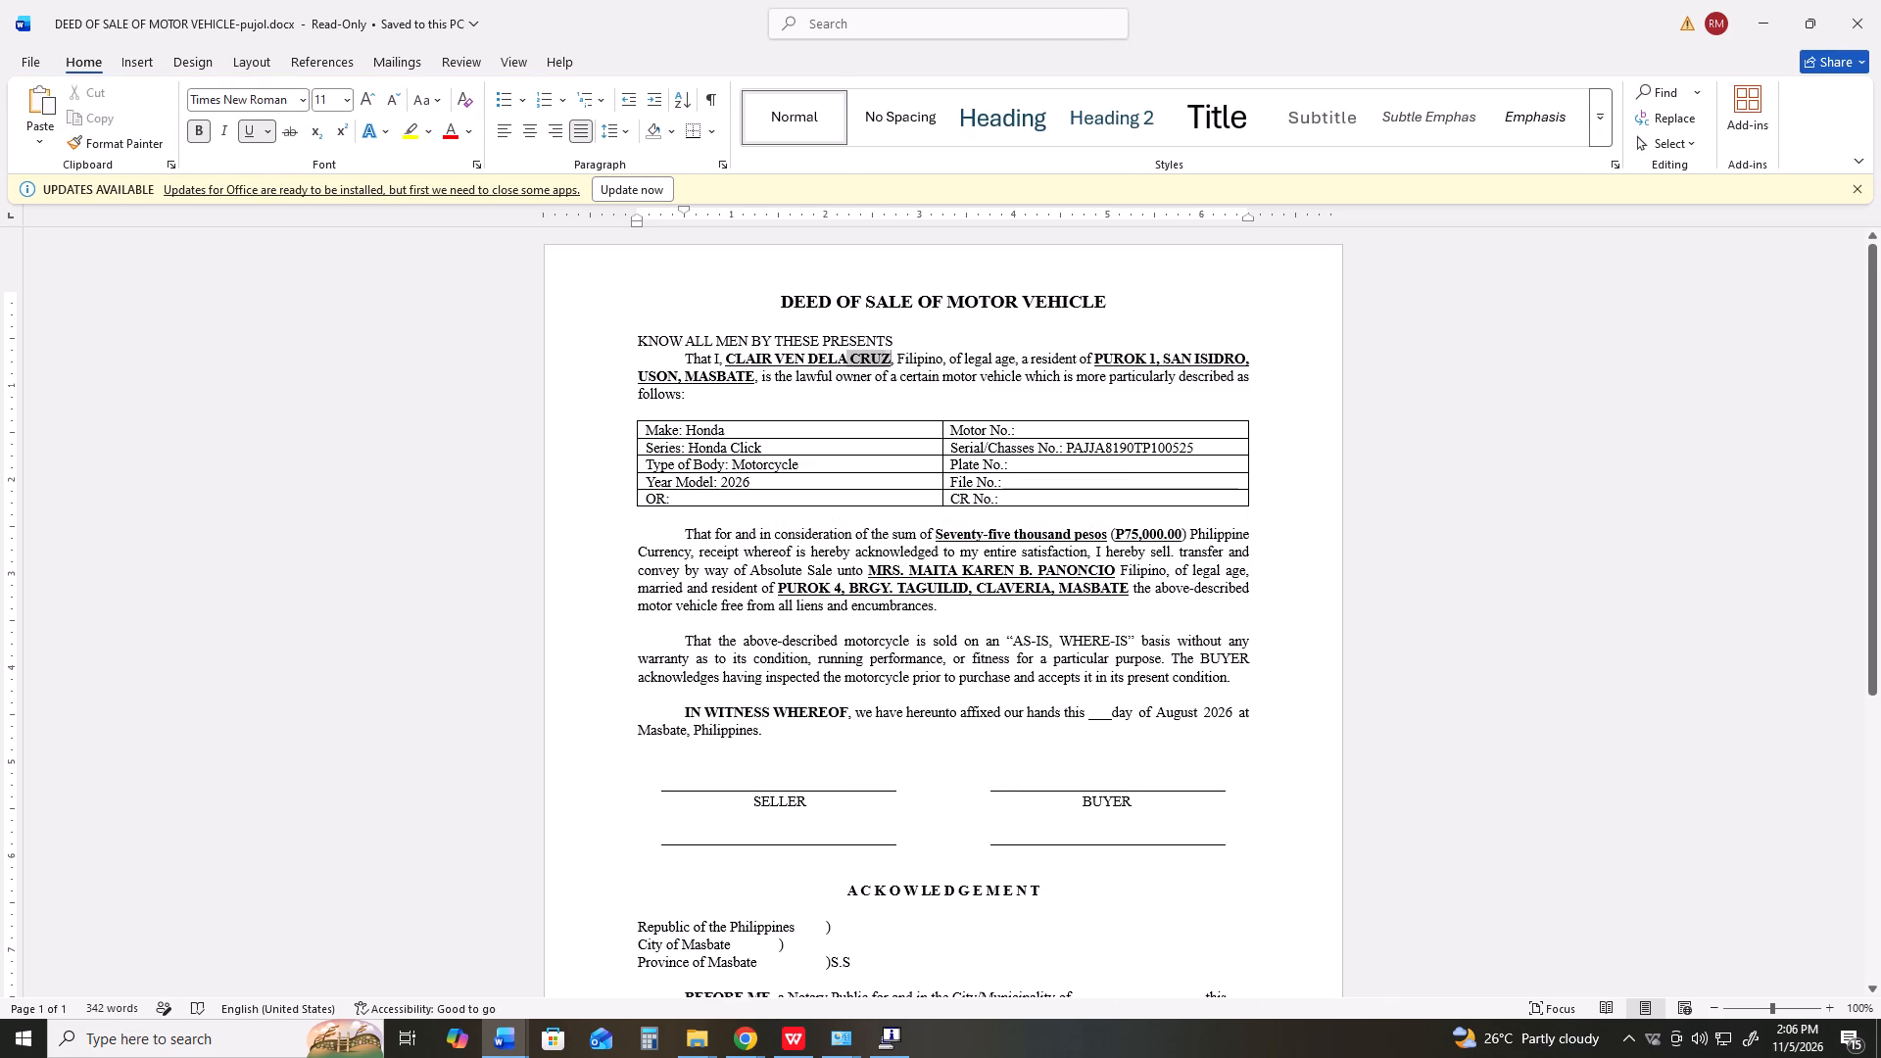
pyautogui.moveTo(826, 358); pyautogui.dragTo(772, 359)
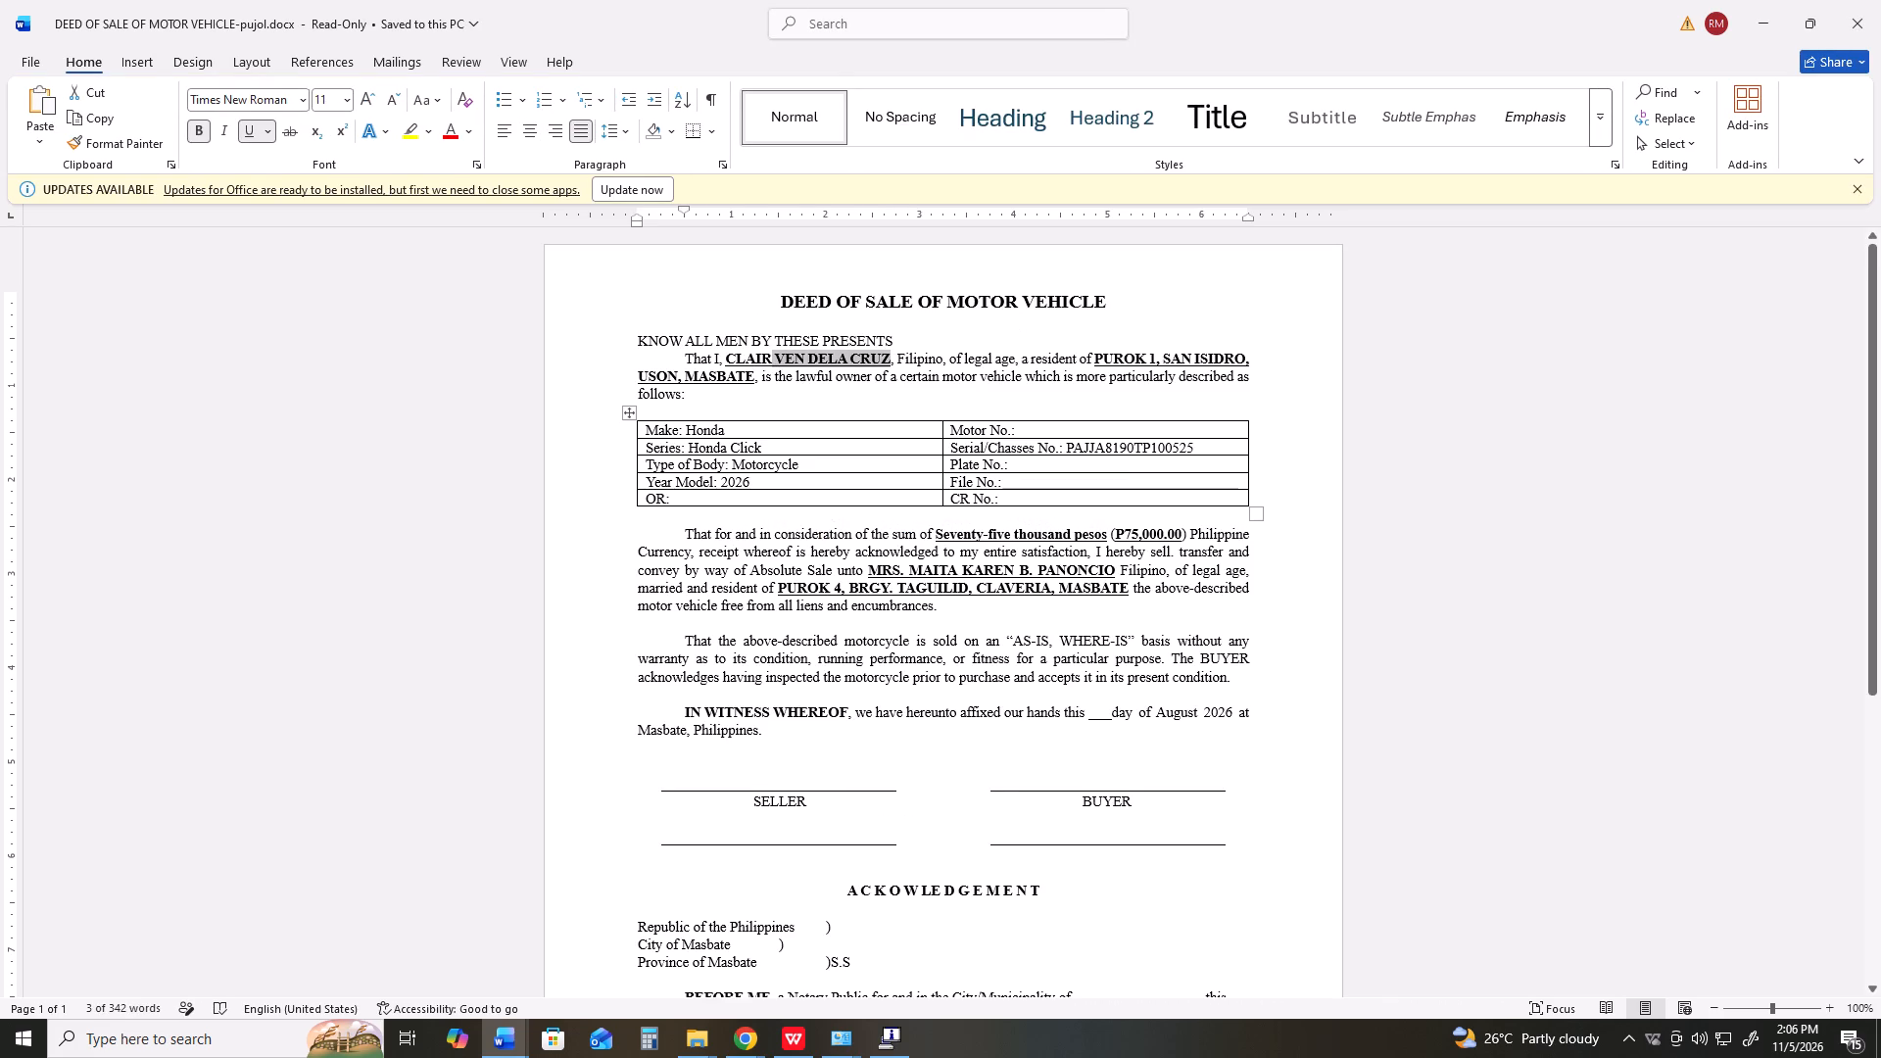
pyautogui.press('BackSpace')
pyautogui.press('BackSpace')
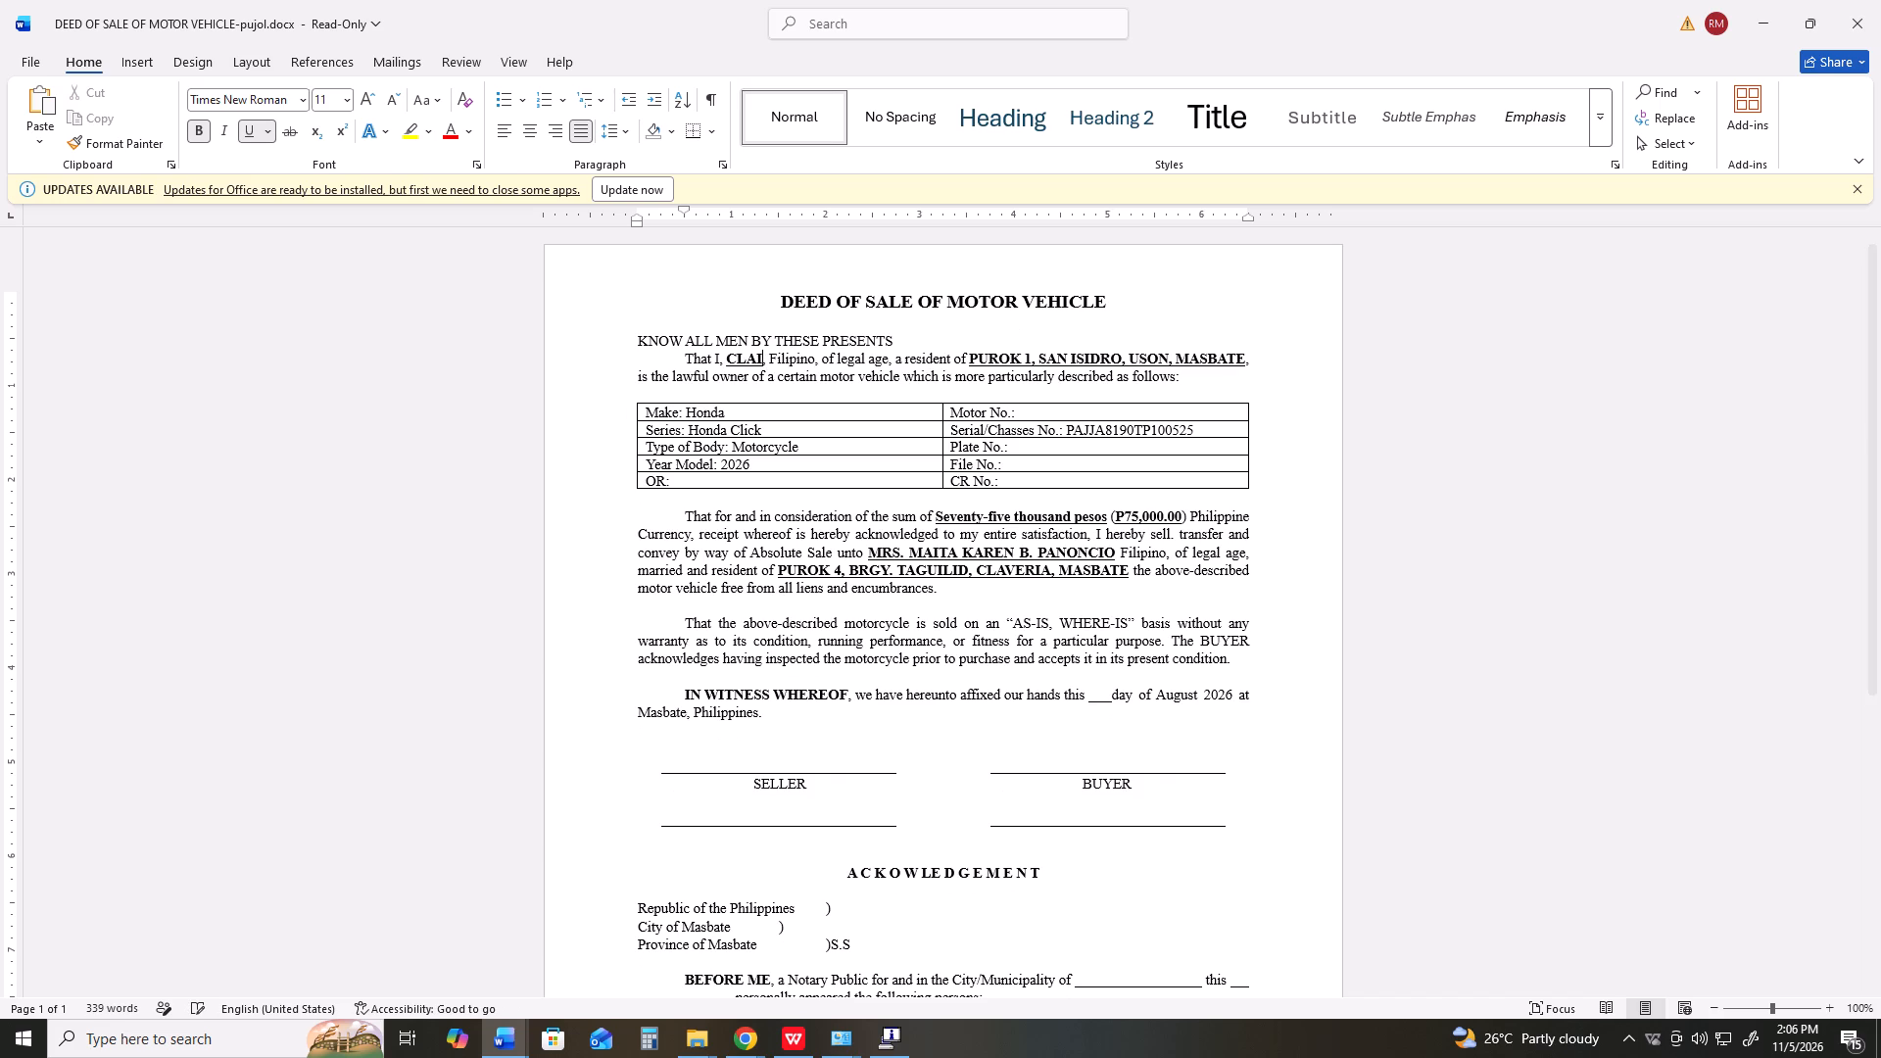
pyautogui.press('BackSpace')
pyautogui.press('BackSpace')
pyautogui.press('BackSpace')
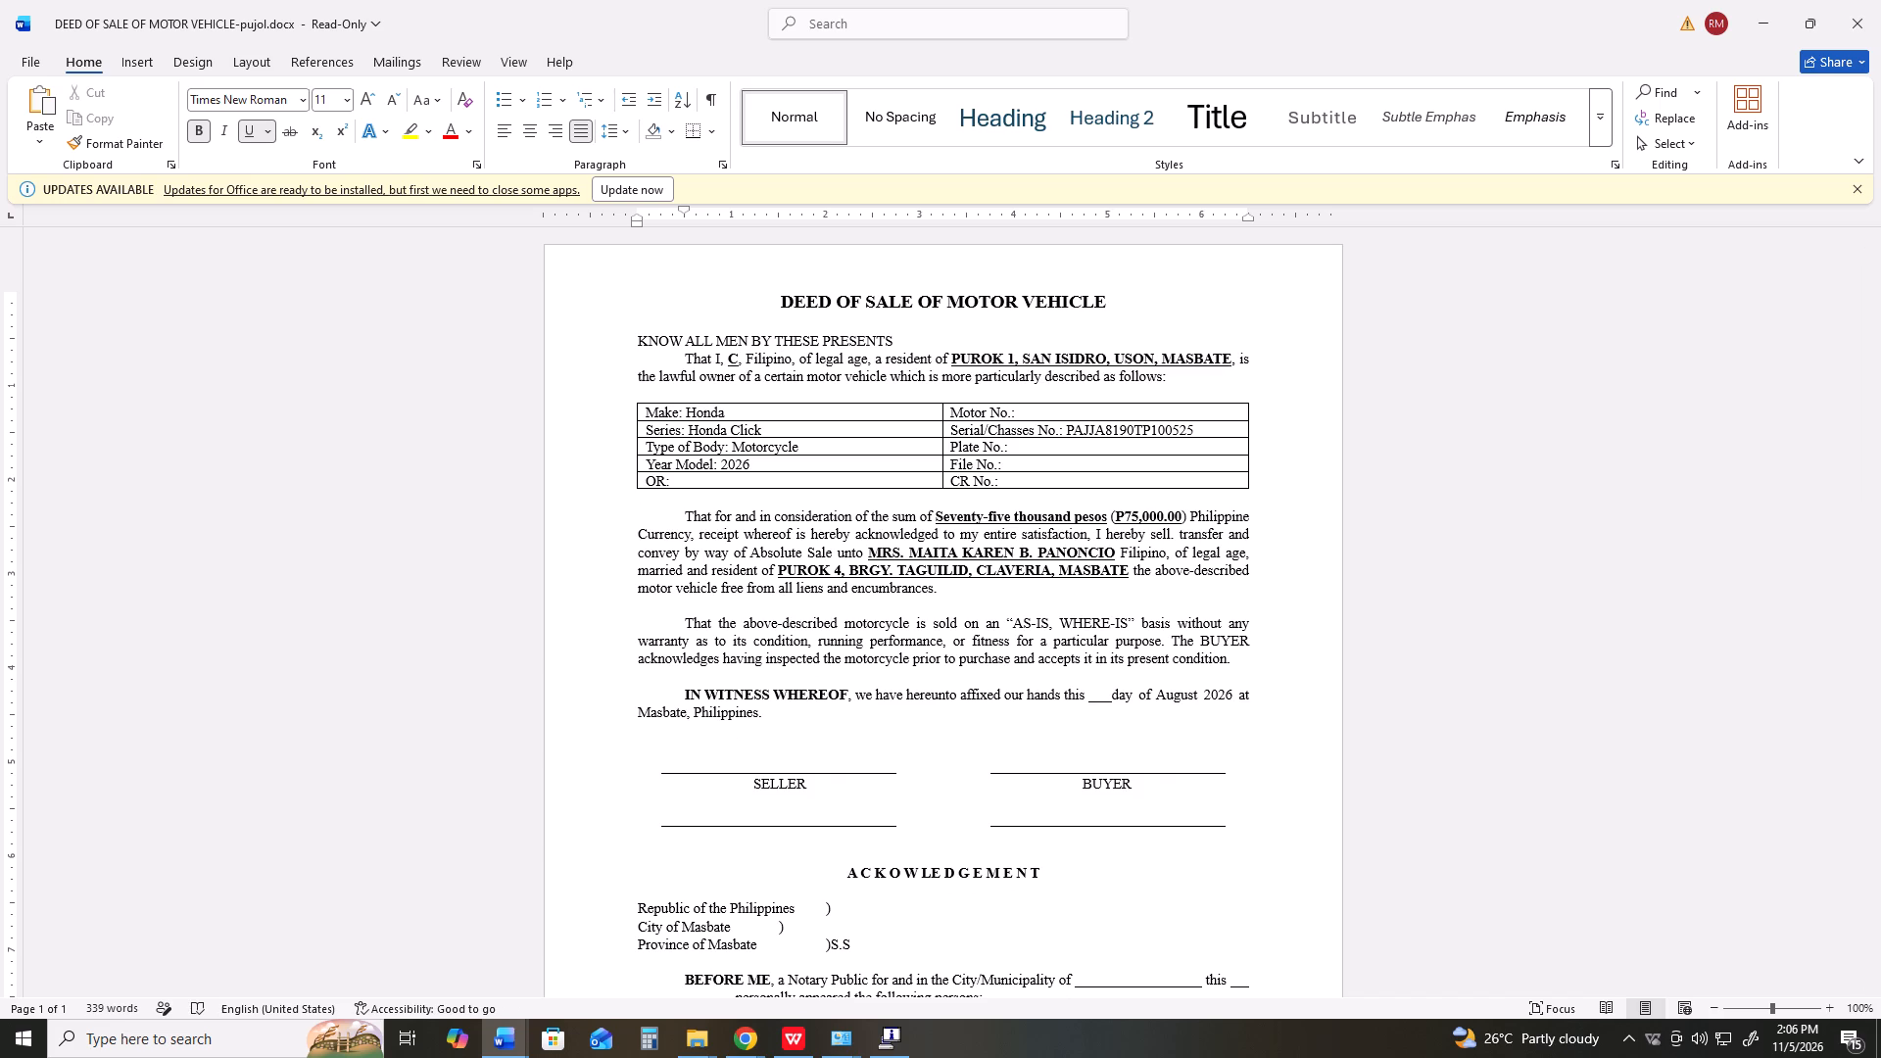
pyautogui.press('BackSpace')
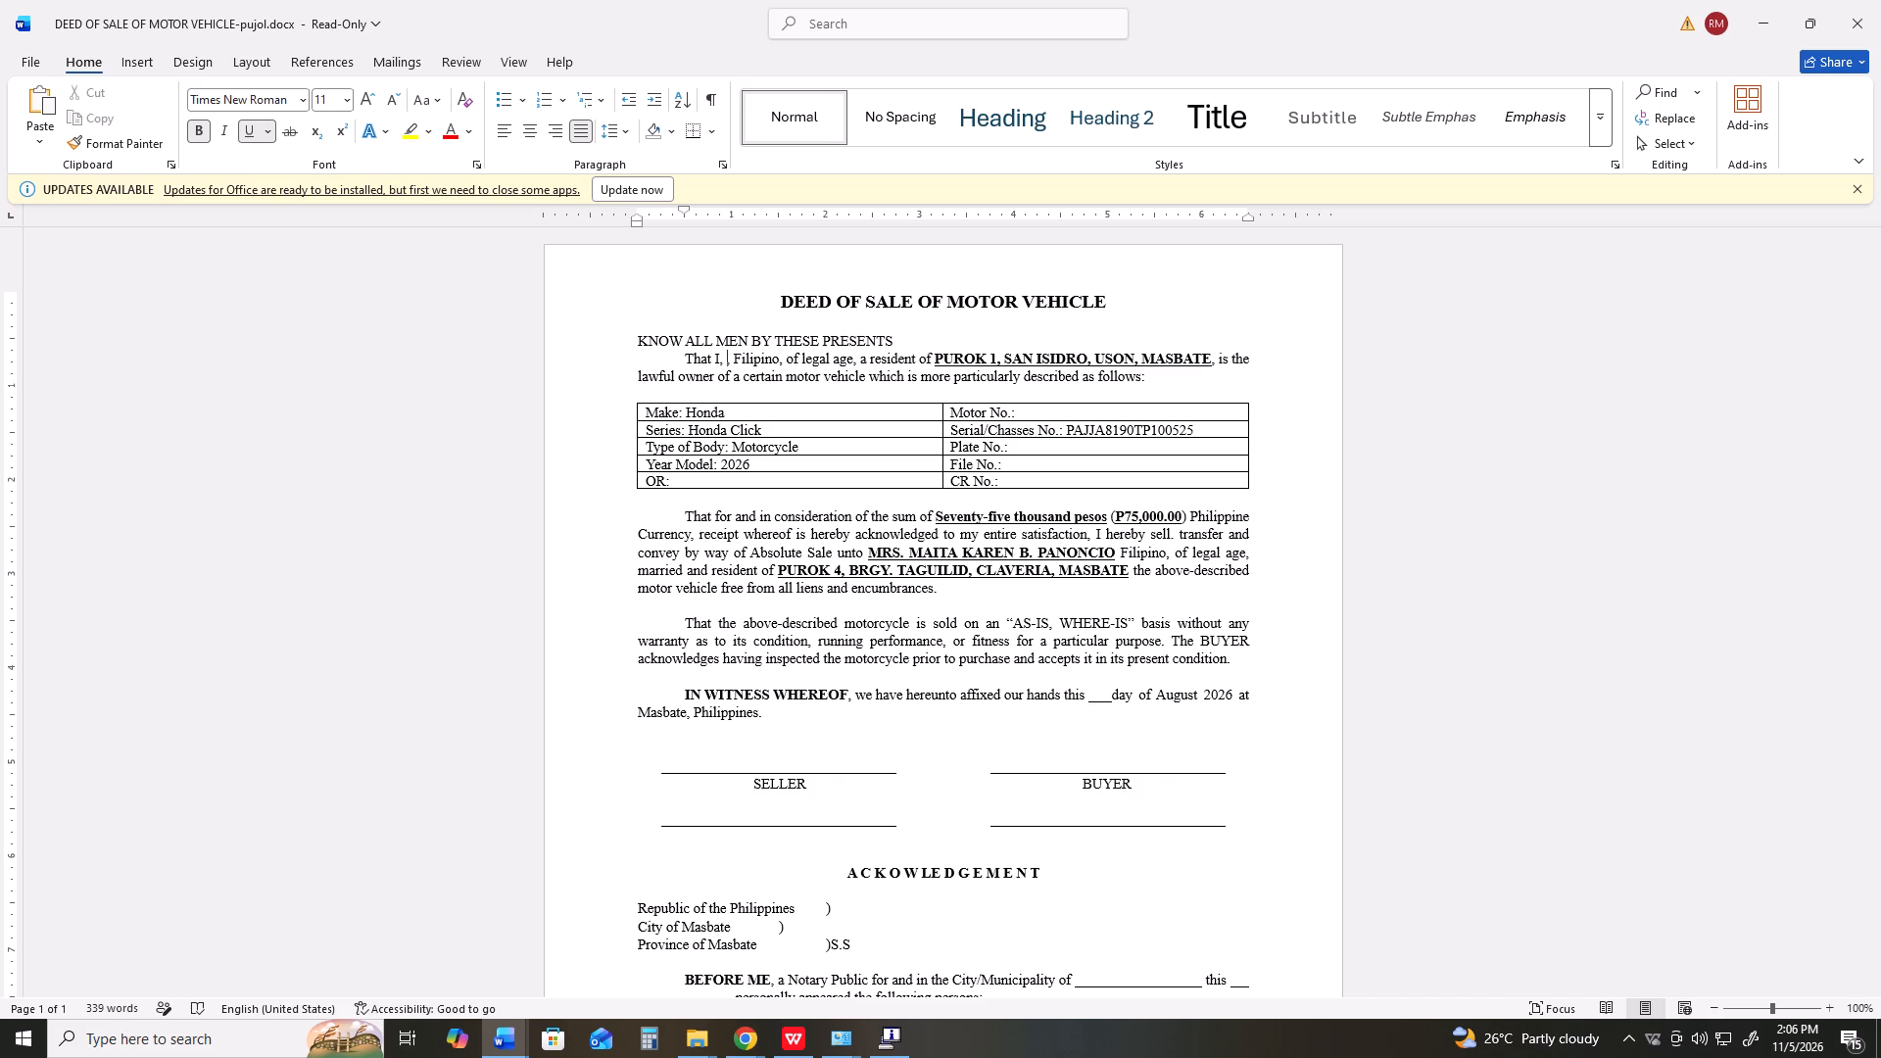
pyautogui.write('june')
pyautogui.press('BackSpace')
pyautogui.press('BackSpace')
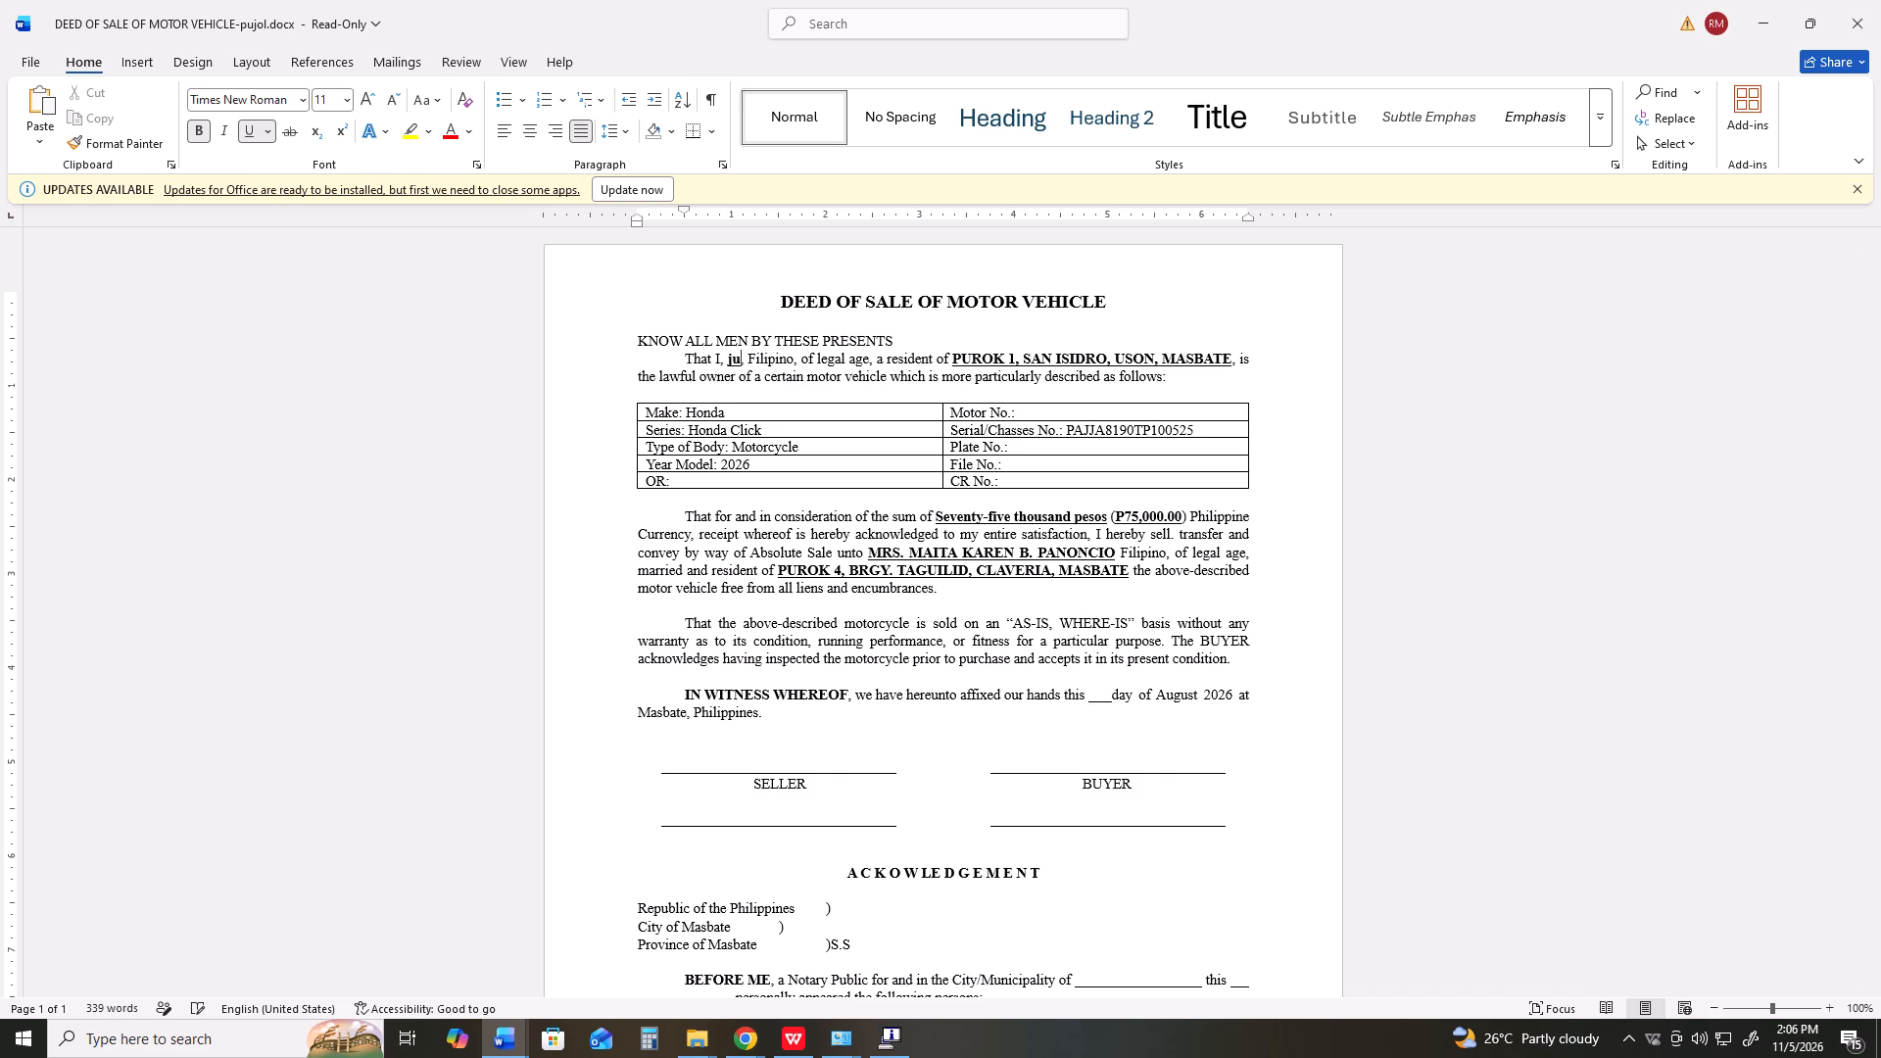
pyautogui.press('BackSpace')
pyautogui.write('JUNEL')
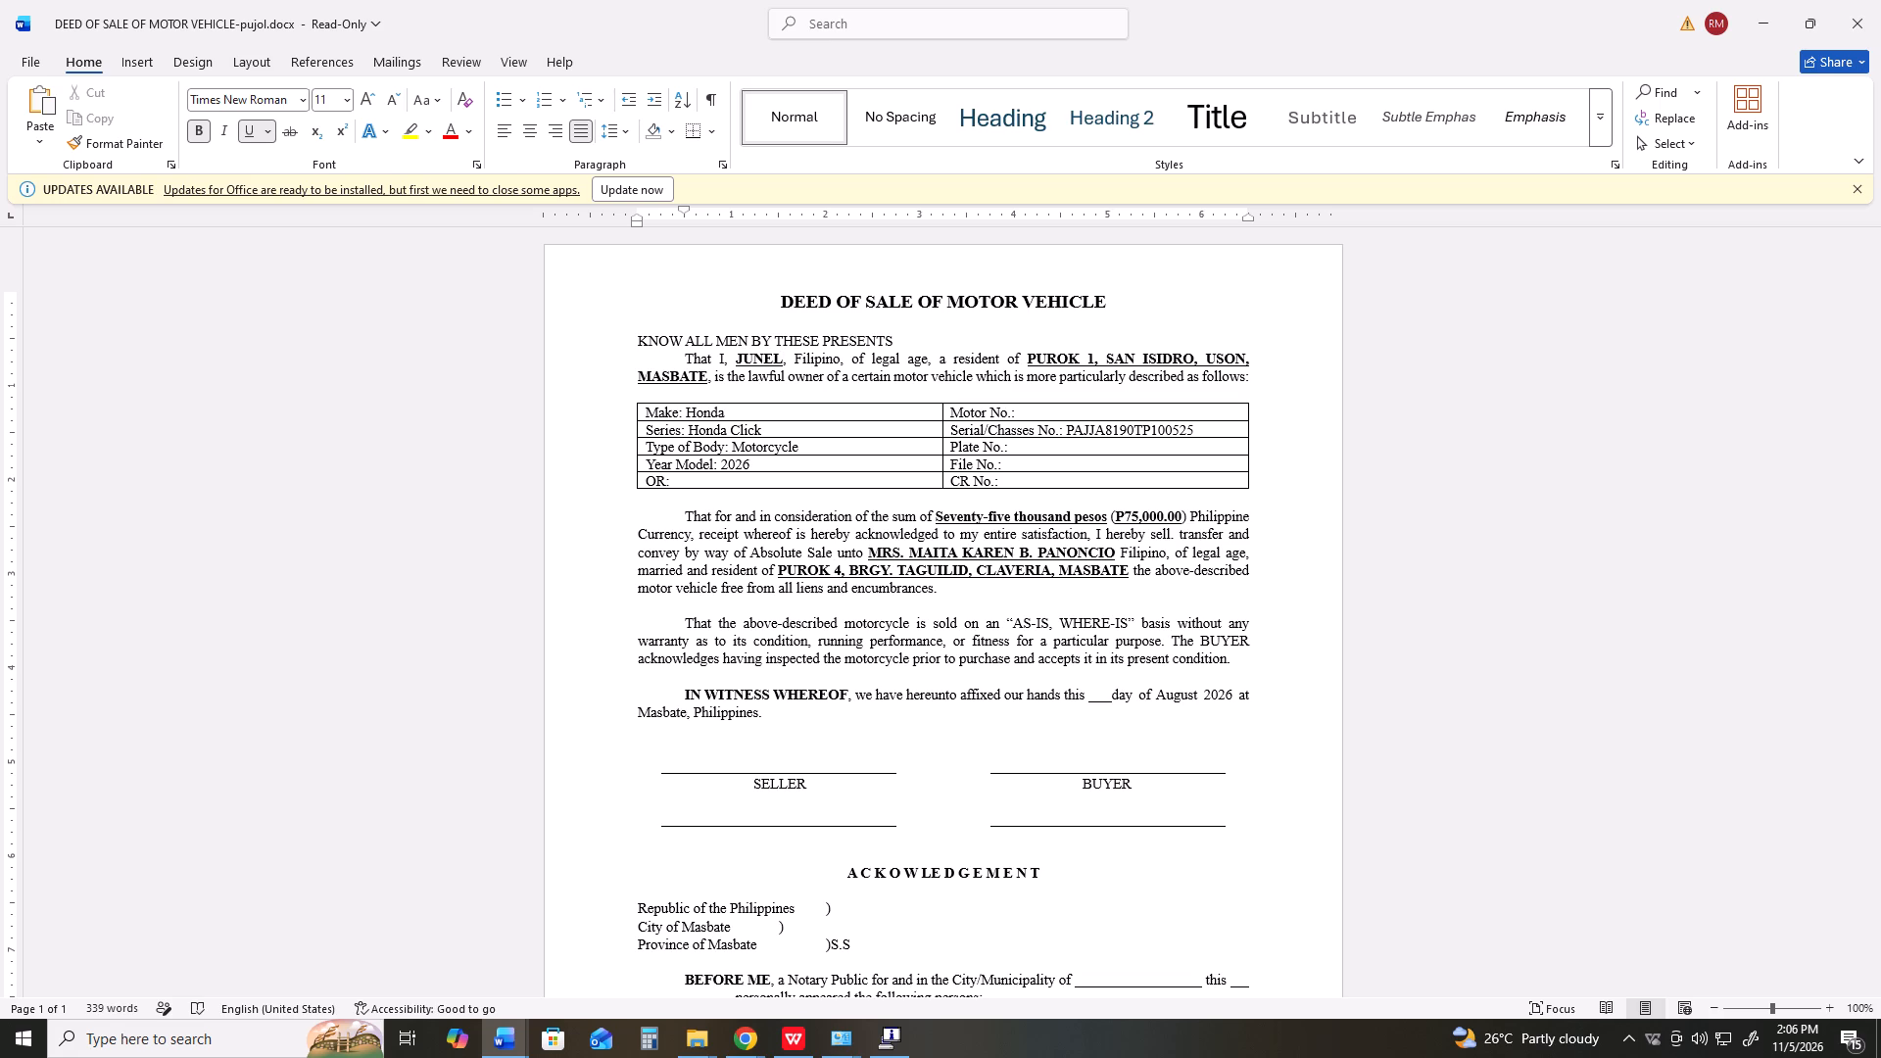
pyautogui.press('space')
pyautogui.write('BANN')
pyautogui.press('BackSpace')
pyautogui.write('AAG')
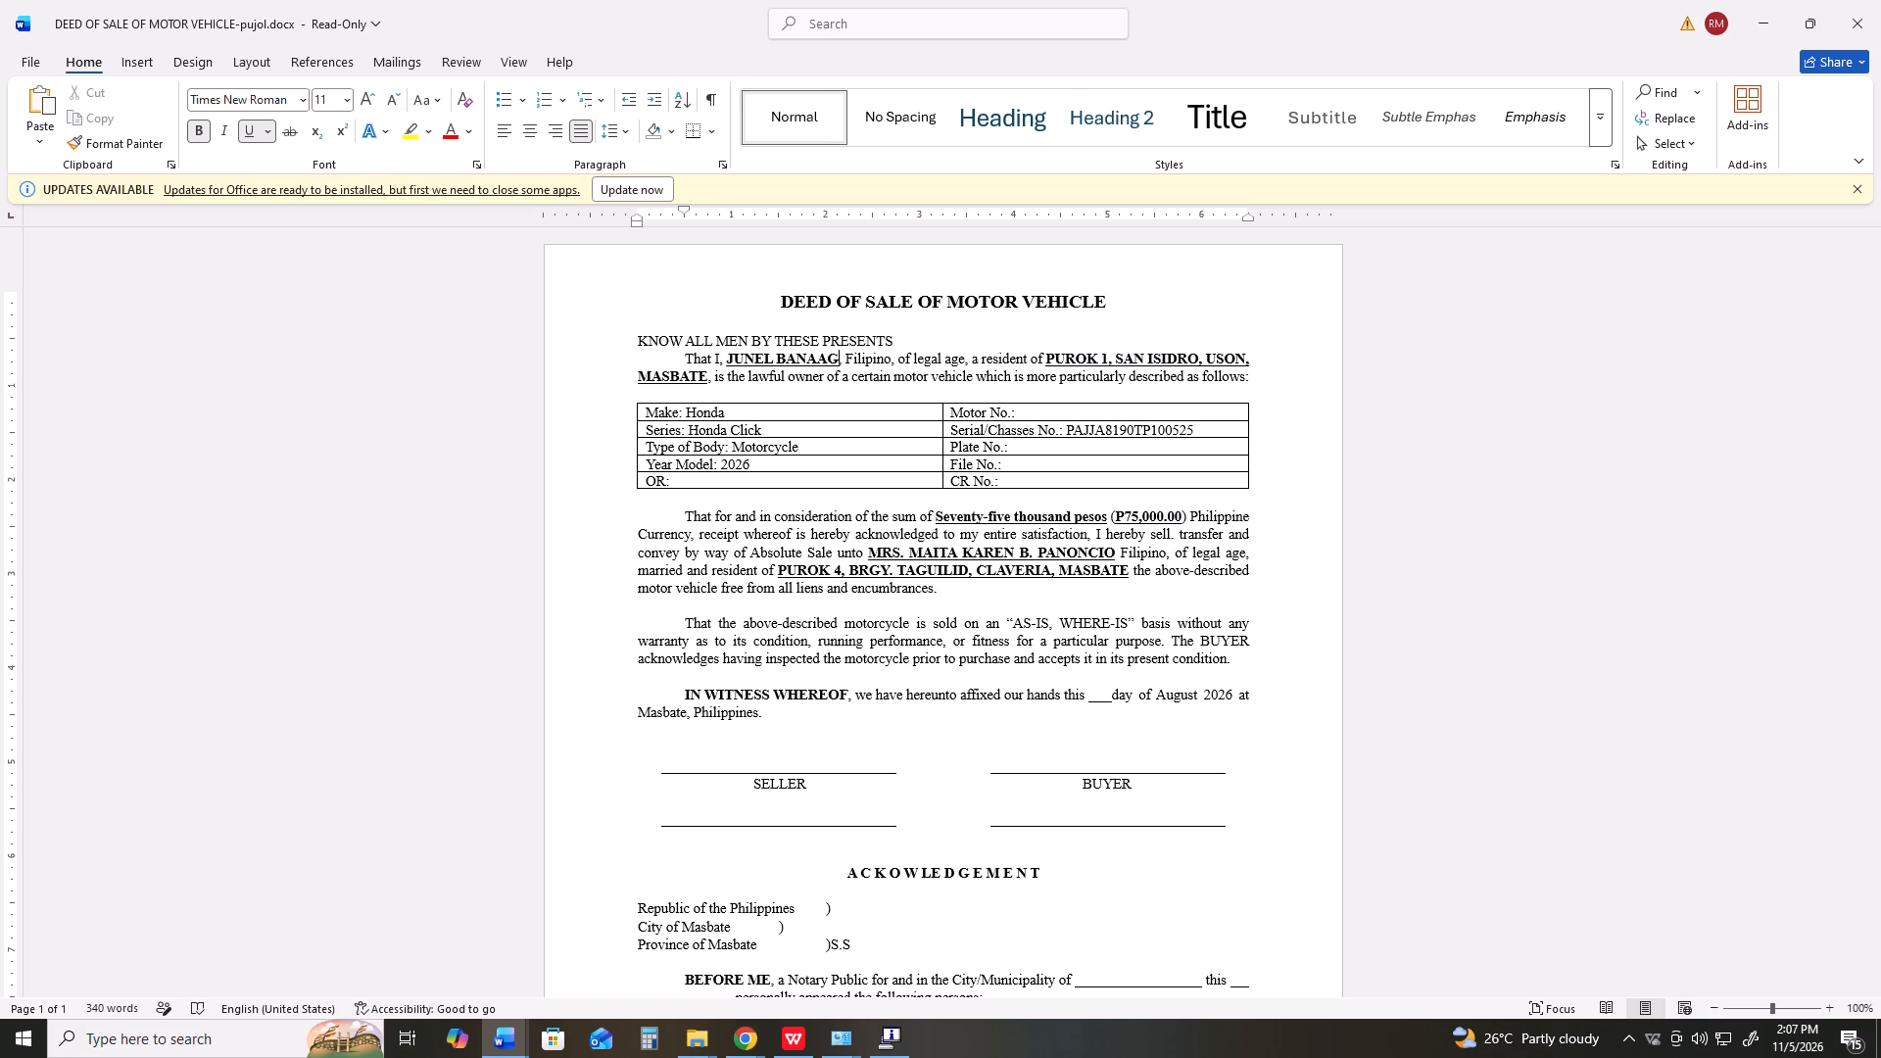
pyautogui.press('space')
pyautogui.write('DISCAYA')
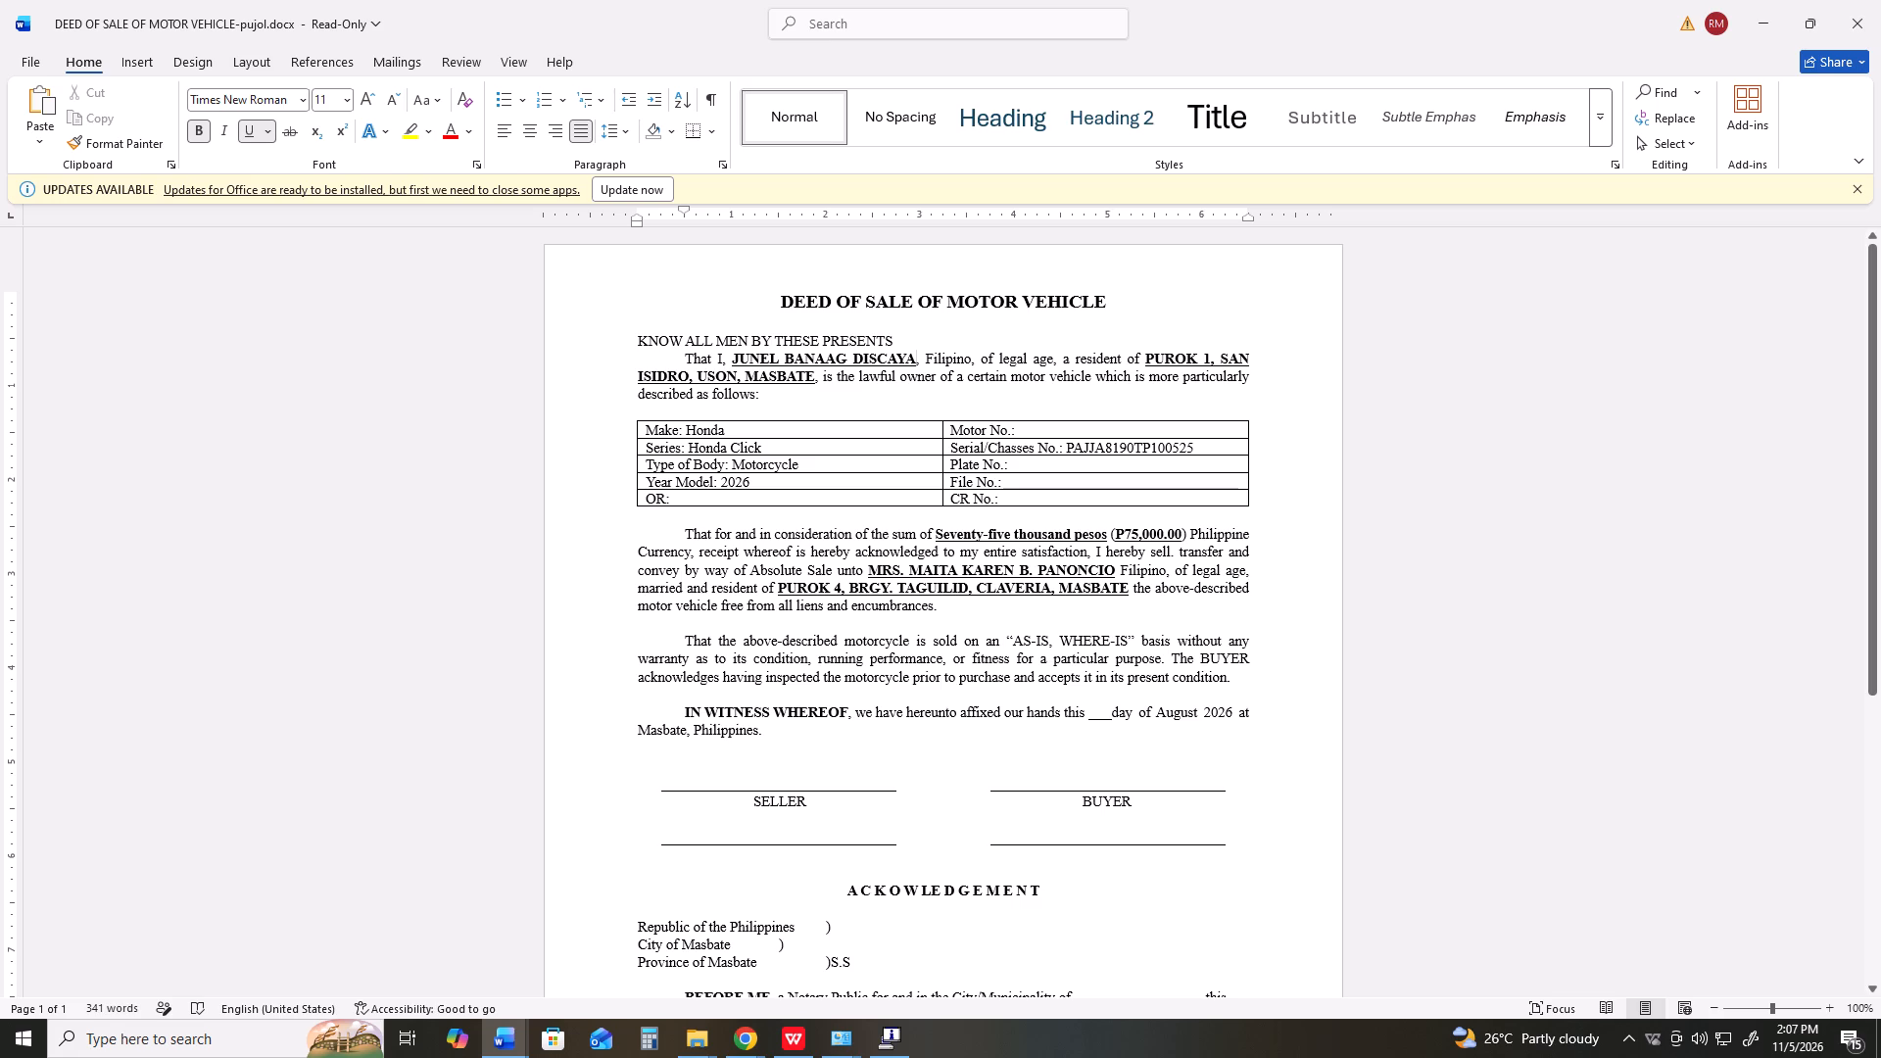
# Replace the seller's address after "a resident of" with the seller's address from the photographed deed, in capitals without bold or underline.
pyautogui.moveTo(812, 376); pyautogui.dragTo(712, 380)
pyautogui.moveTo(712, 380); pyautogui.dragTo(1141, 361)
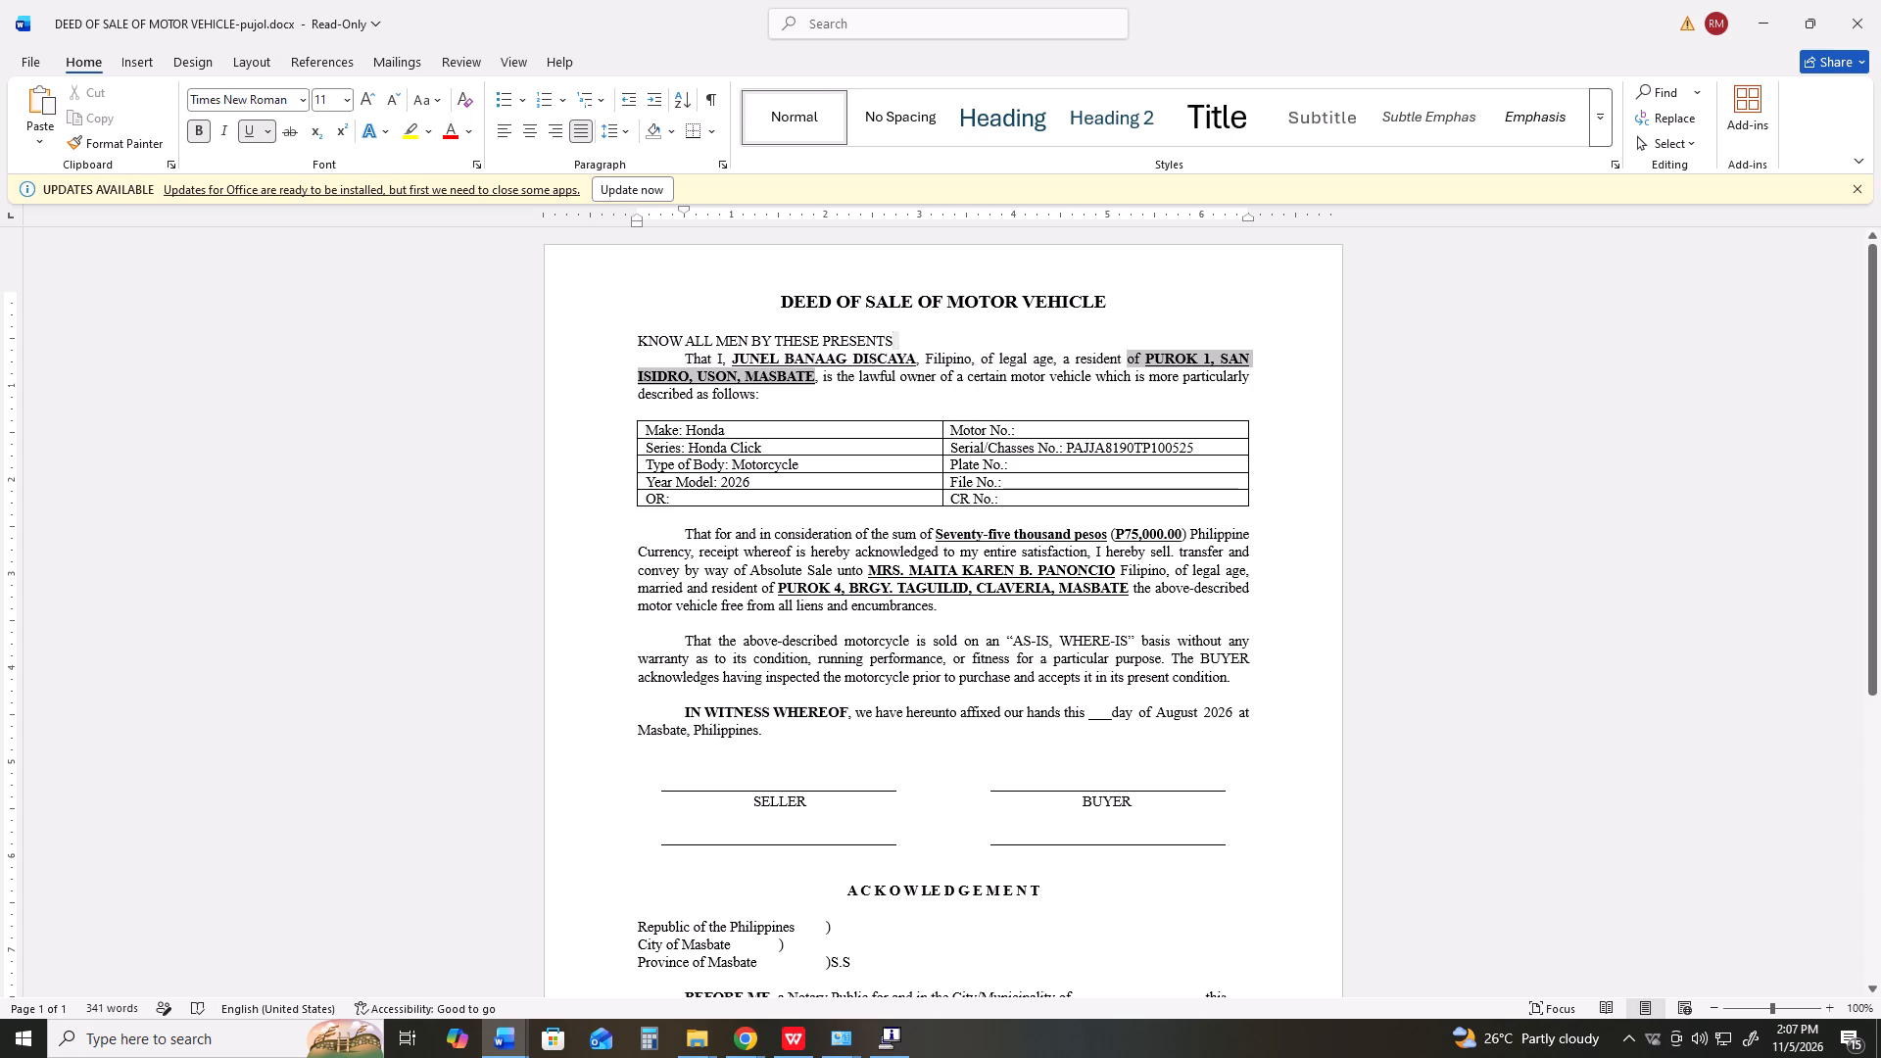
pyautogui.moveTo(1141, 361); pyautogui.dragTo(1147, 361)
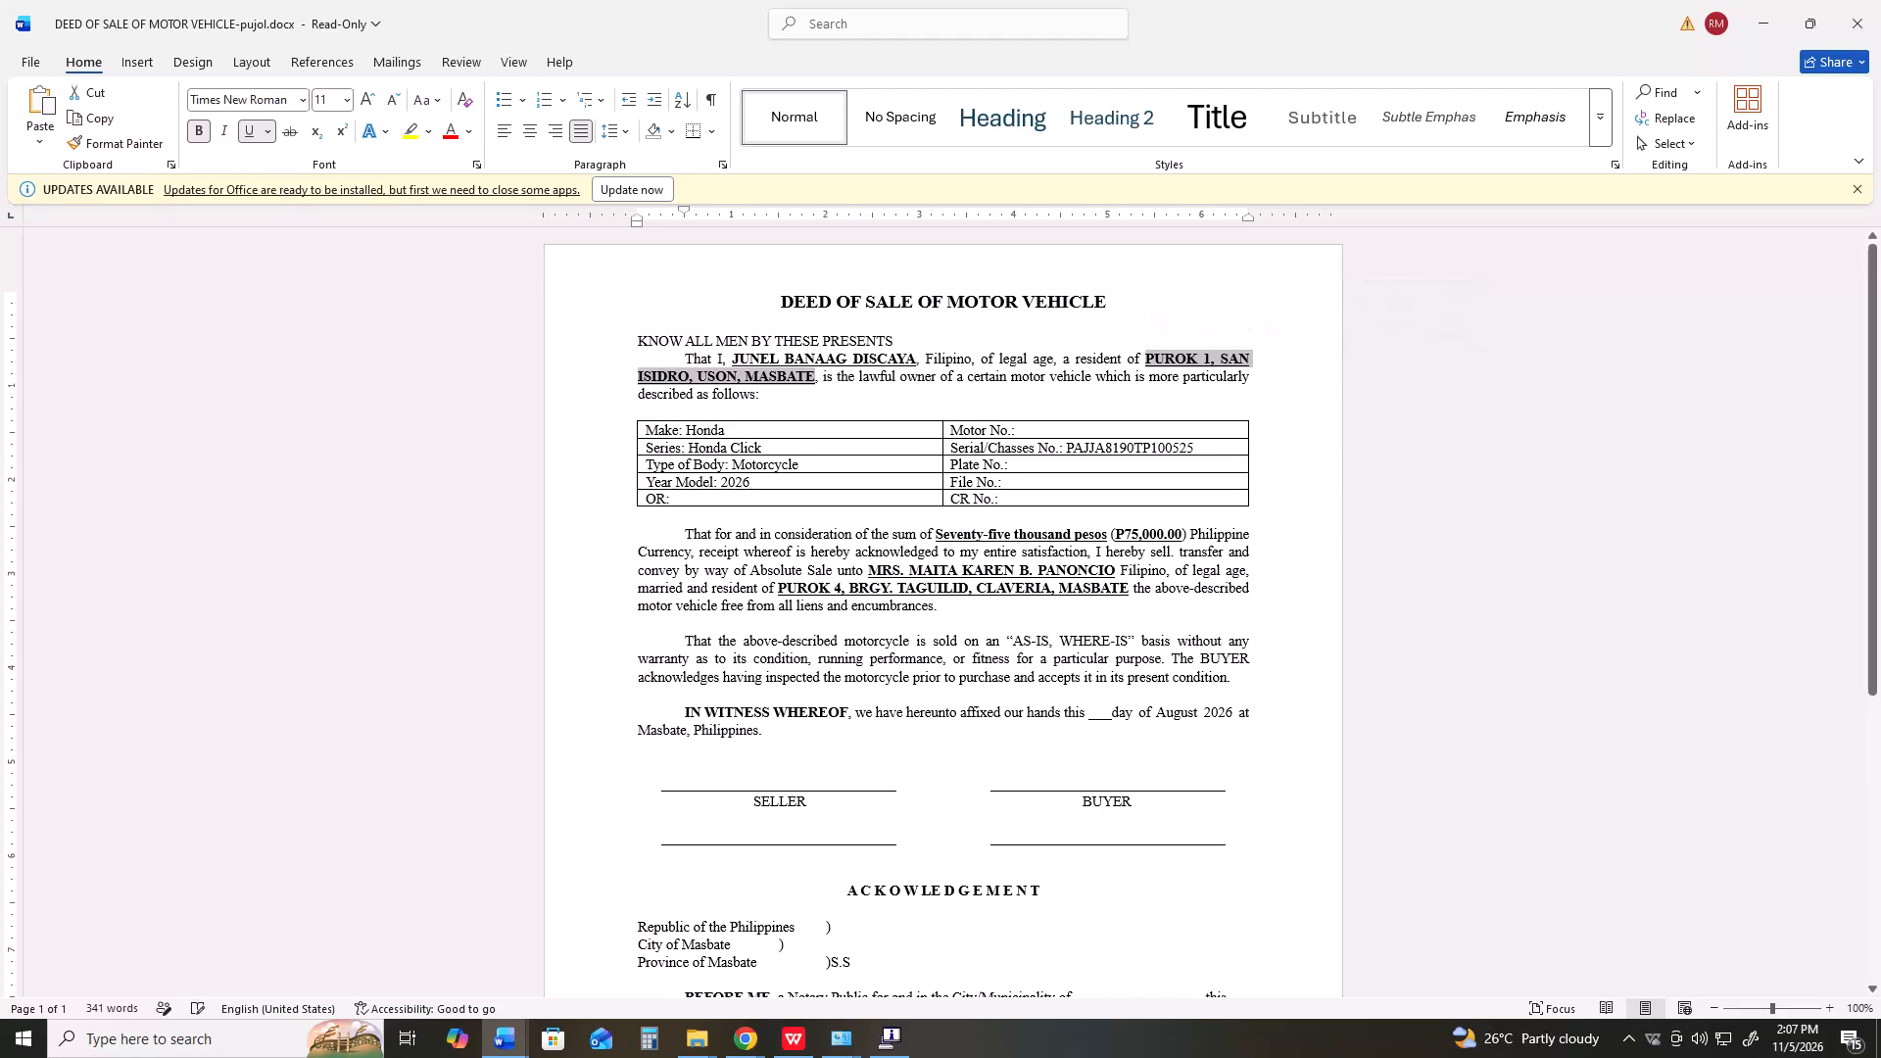
pyautogui.press('BackSpace')
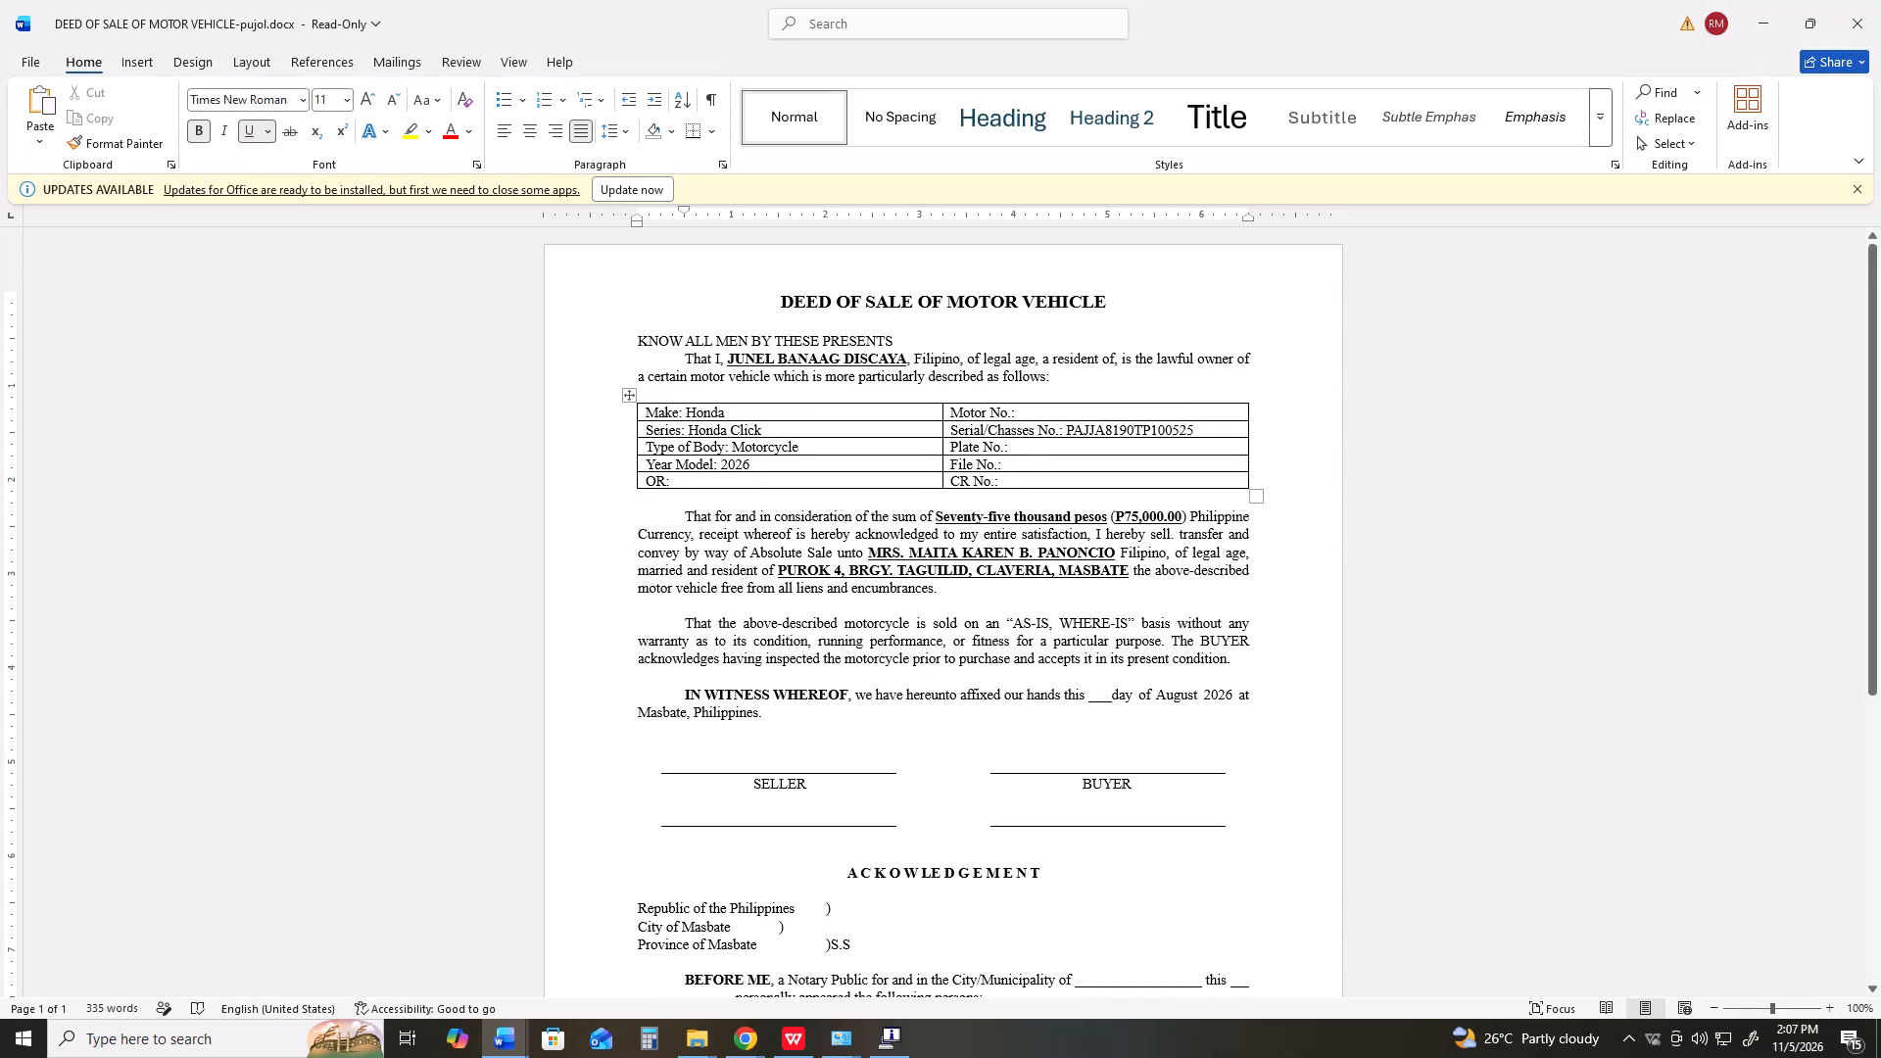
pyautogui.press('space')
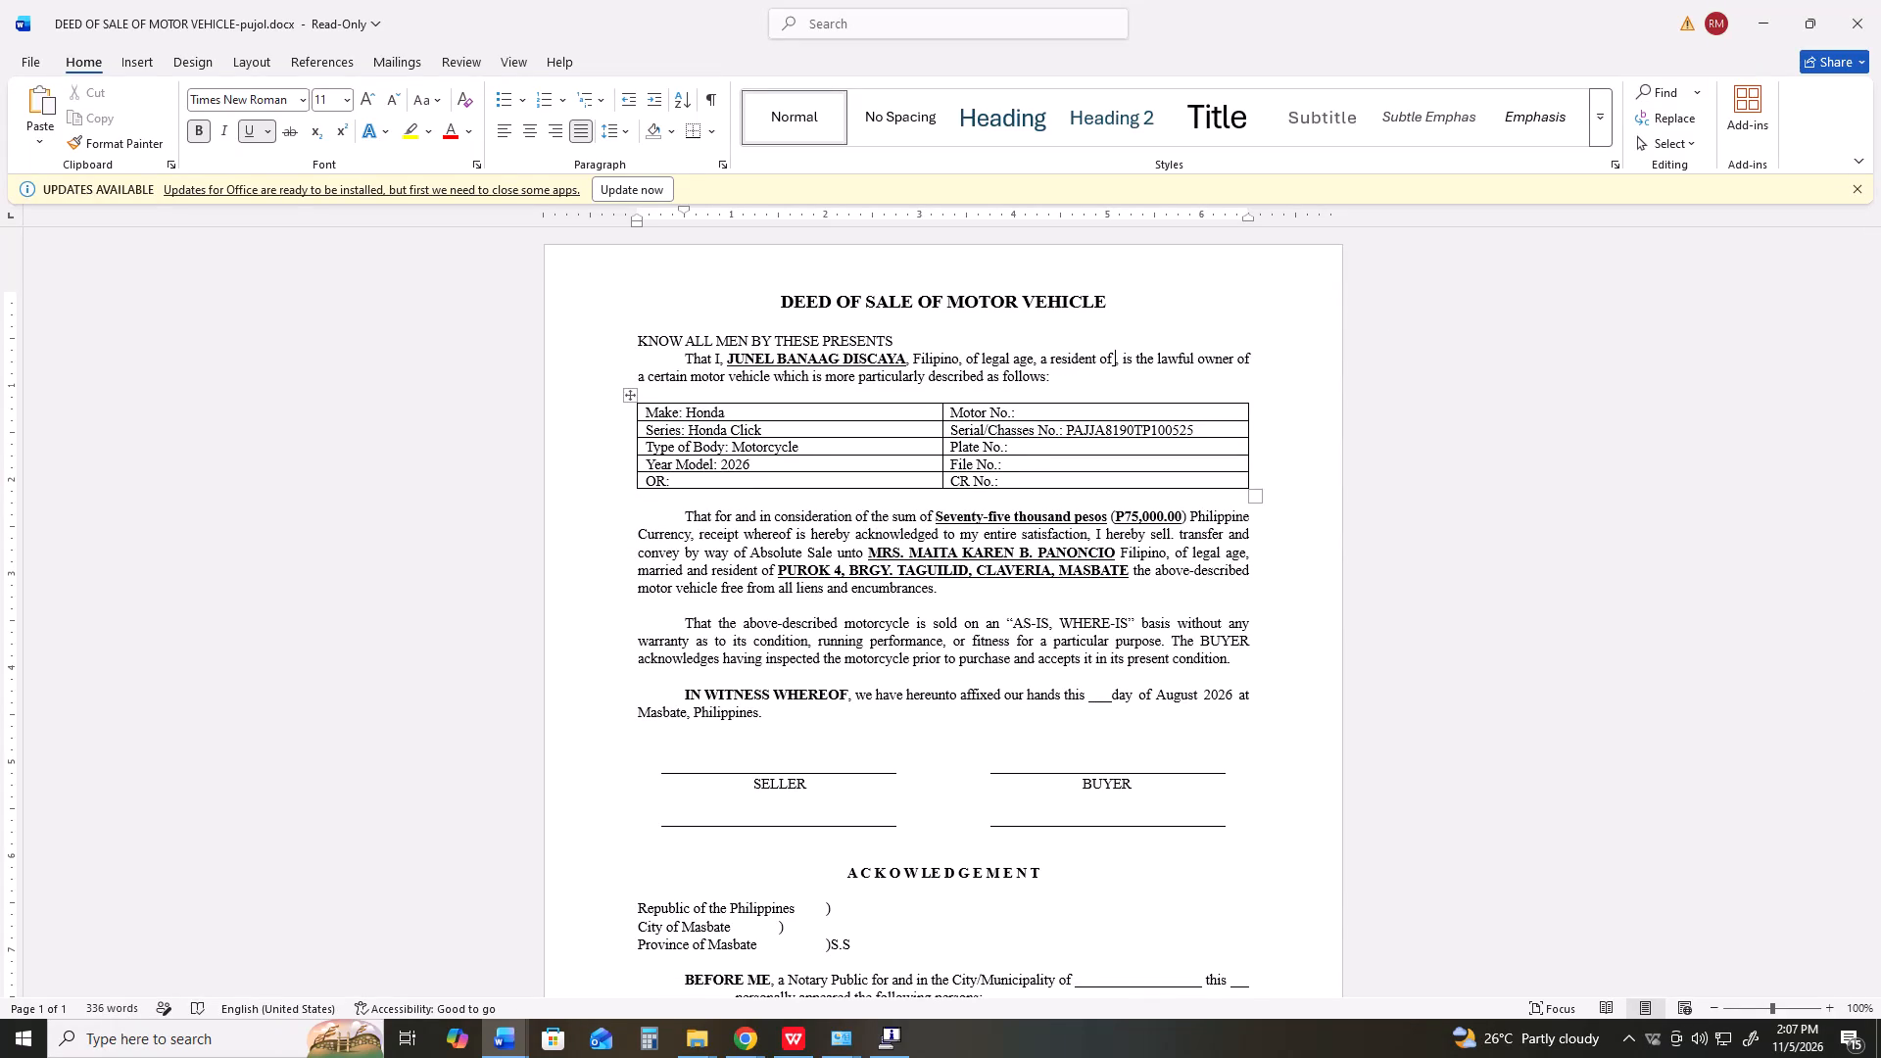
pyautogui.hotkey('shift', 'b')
pyautogui.press('BackSpace')
pyautogui.click(208, 133)
pyautogui.click(260, 129)
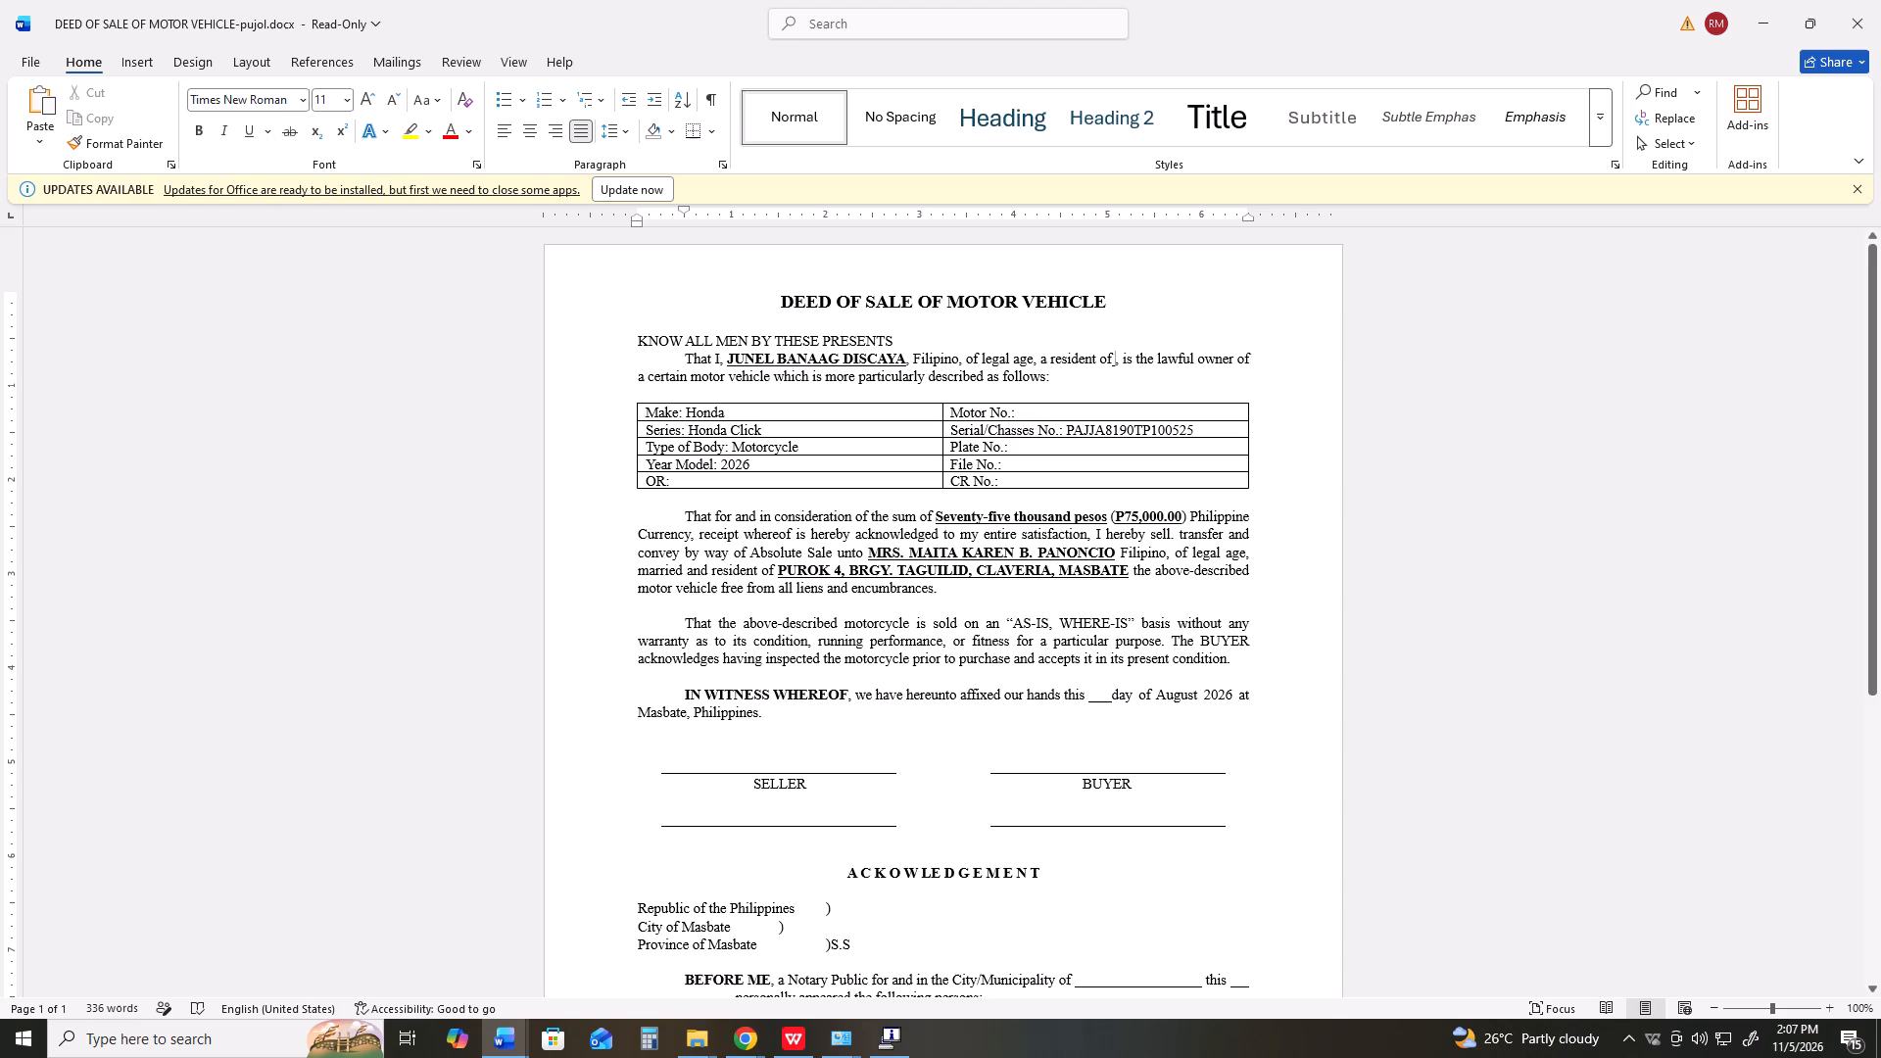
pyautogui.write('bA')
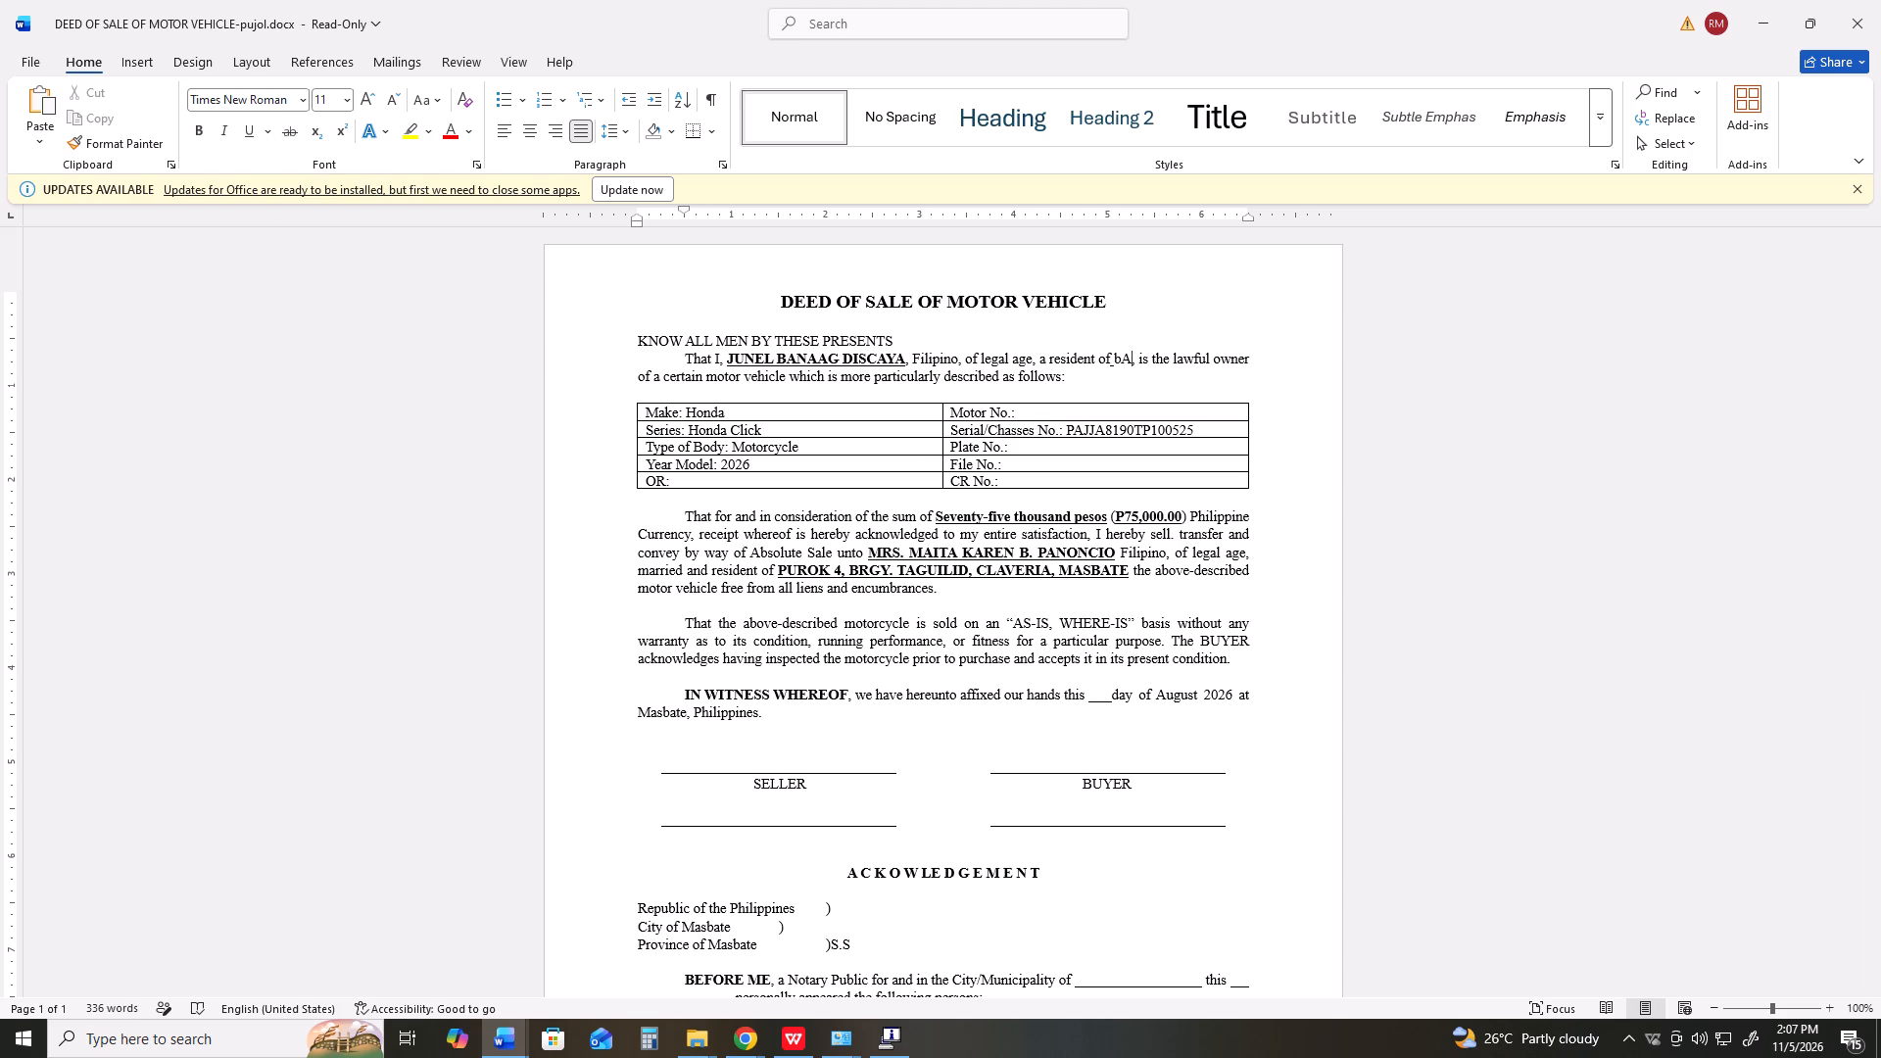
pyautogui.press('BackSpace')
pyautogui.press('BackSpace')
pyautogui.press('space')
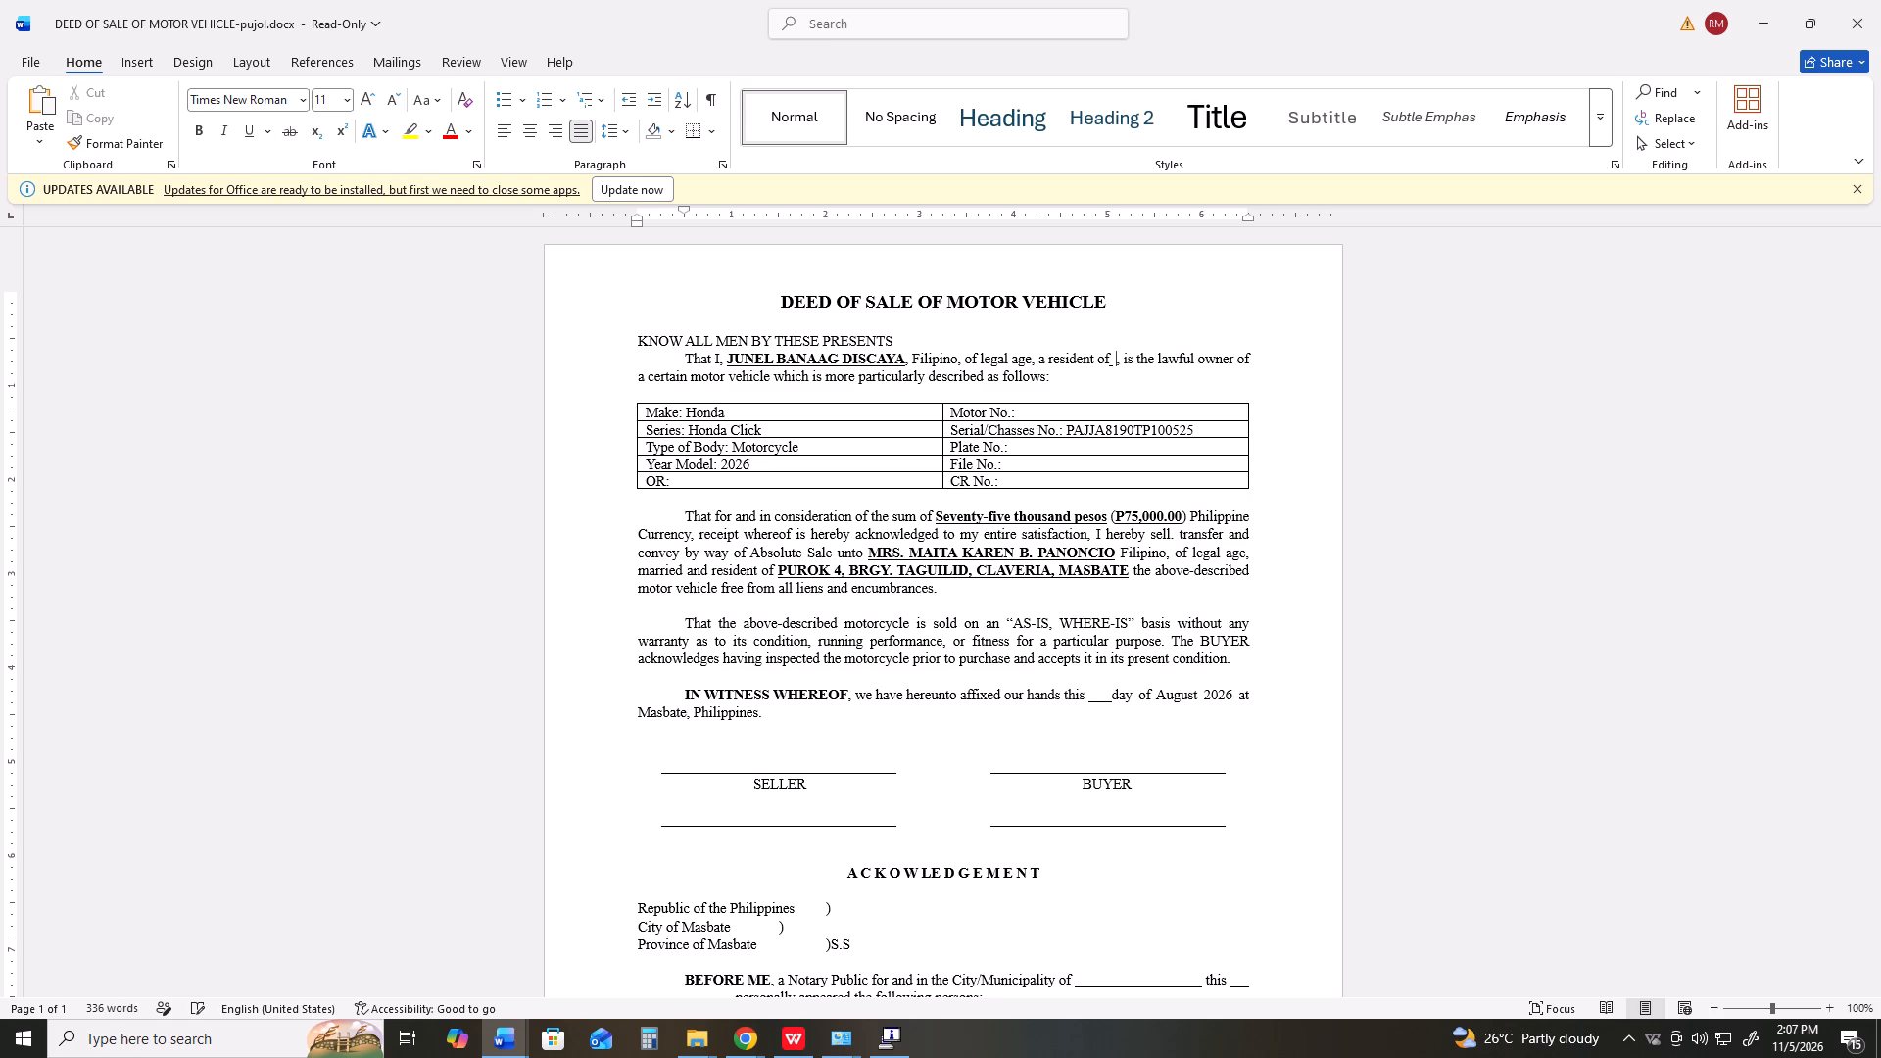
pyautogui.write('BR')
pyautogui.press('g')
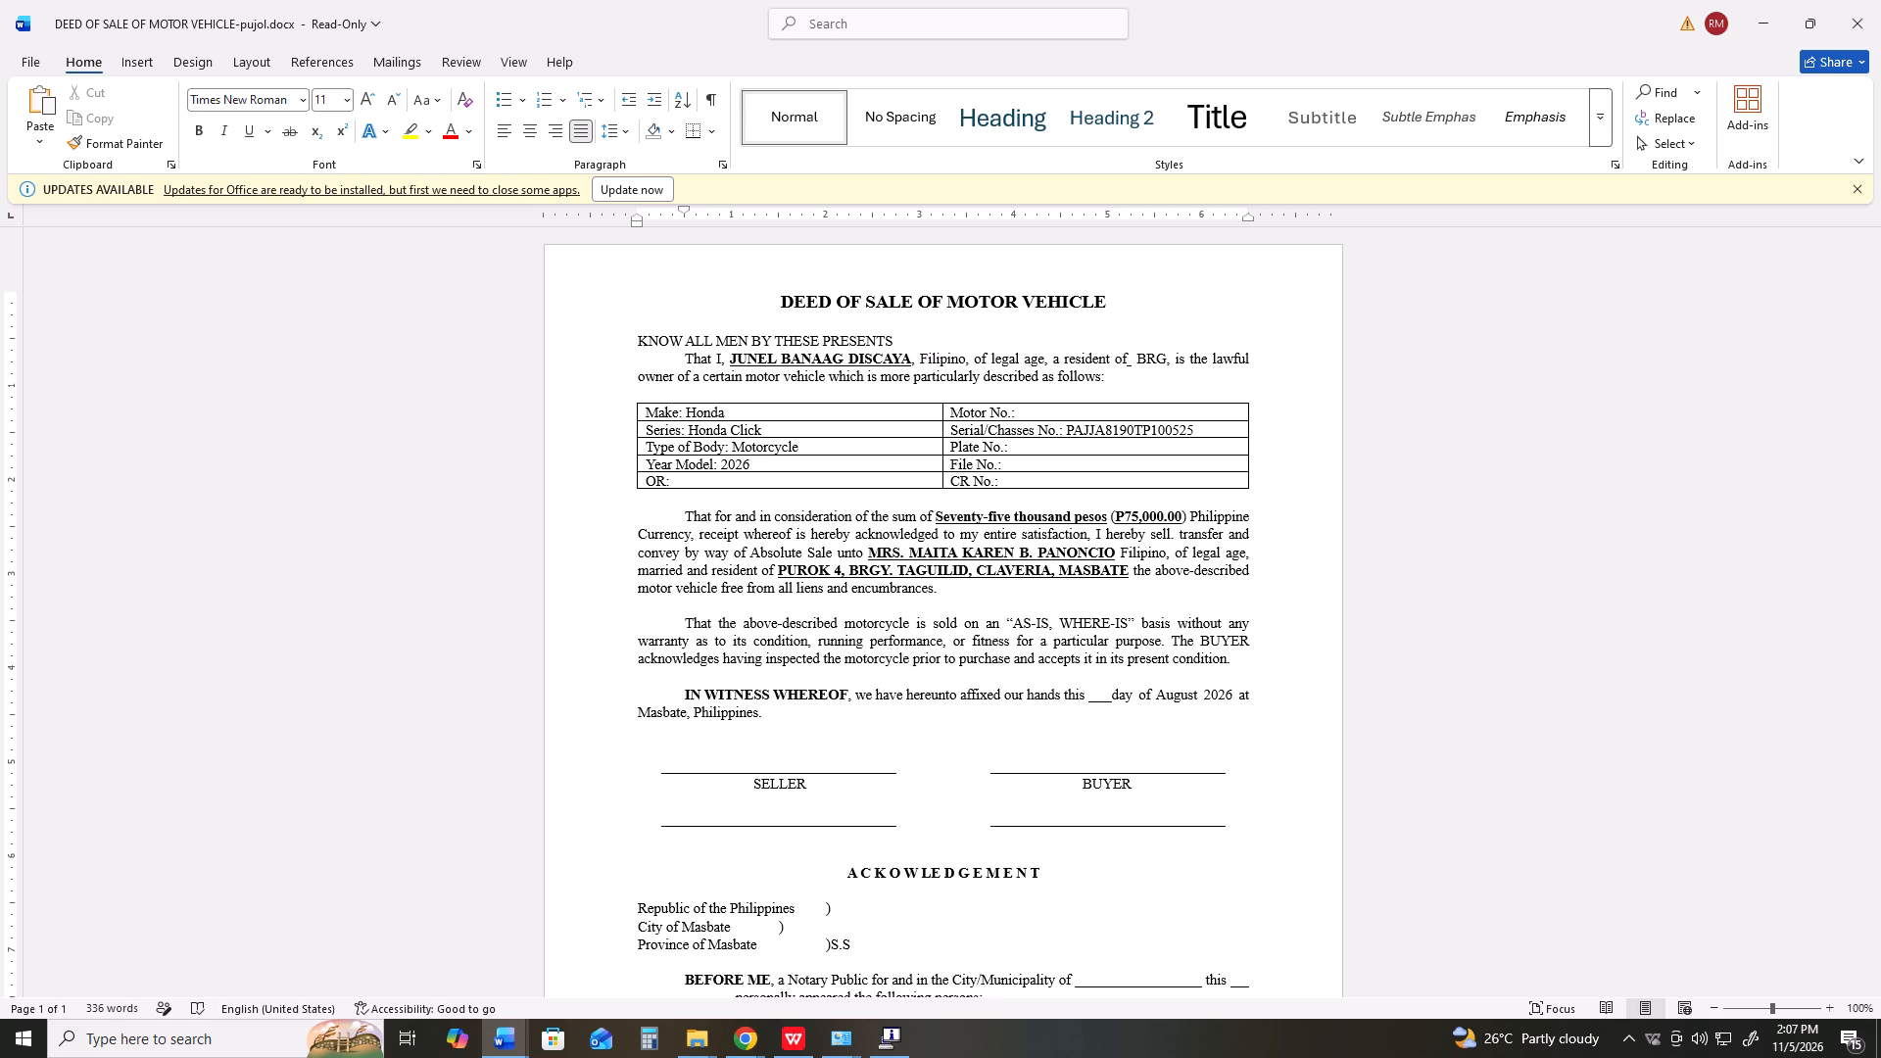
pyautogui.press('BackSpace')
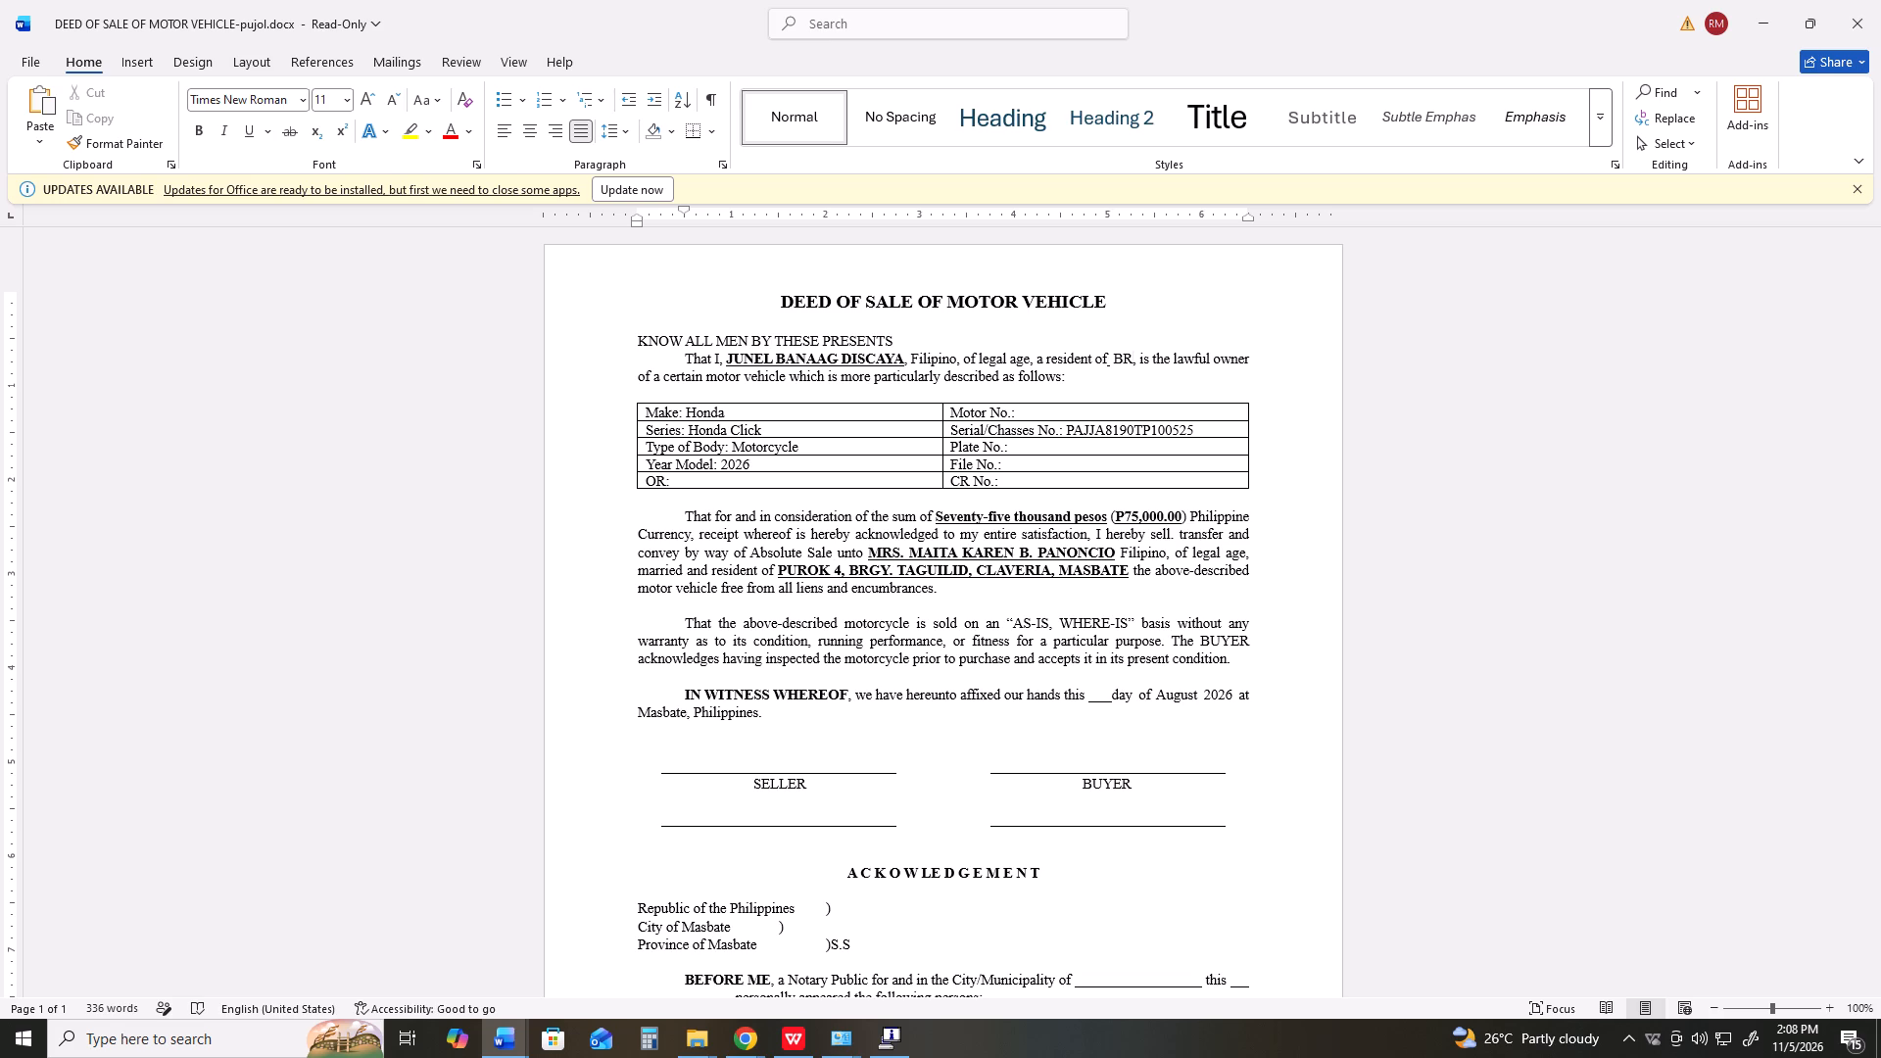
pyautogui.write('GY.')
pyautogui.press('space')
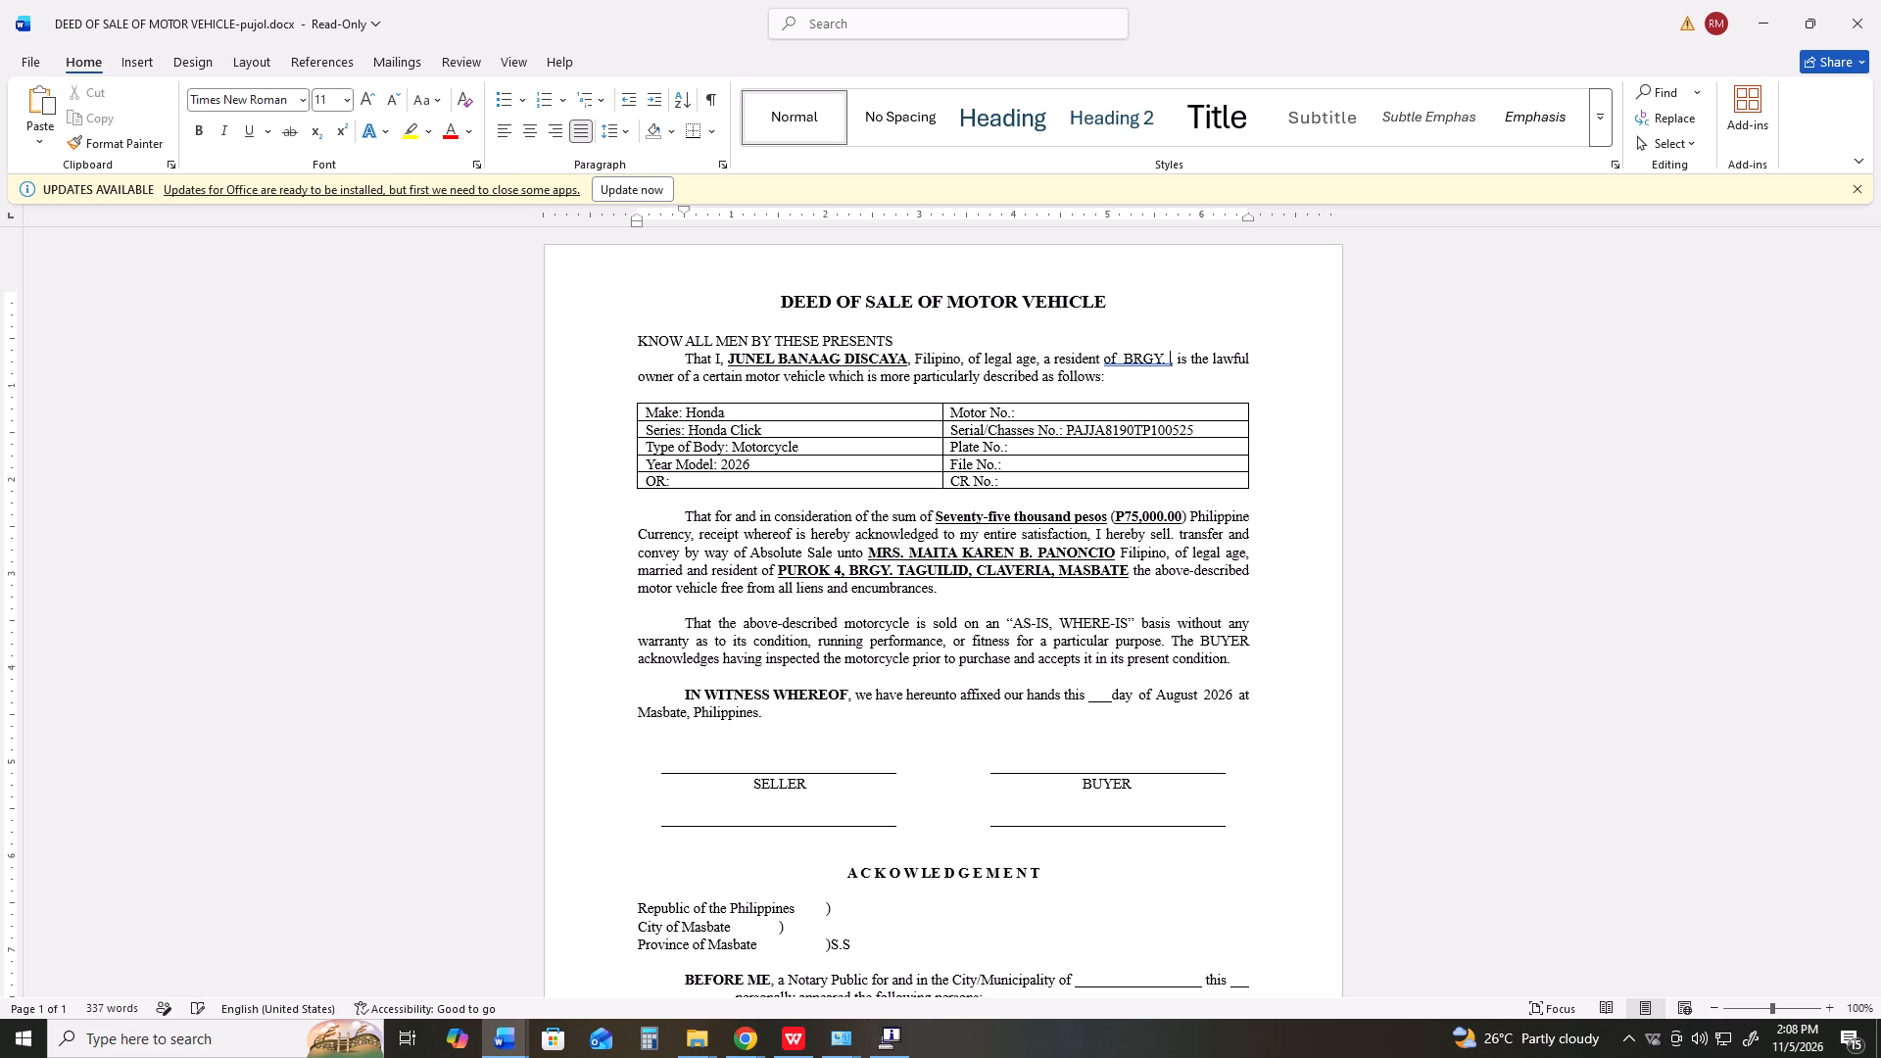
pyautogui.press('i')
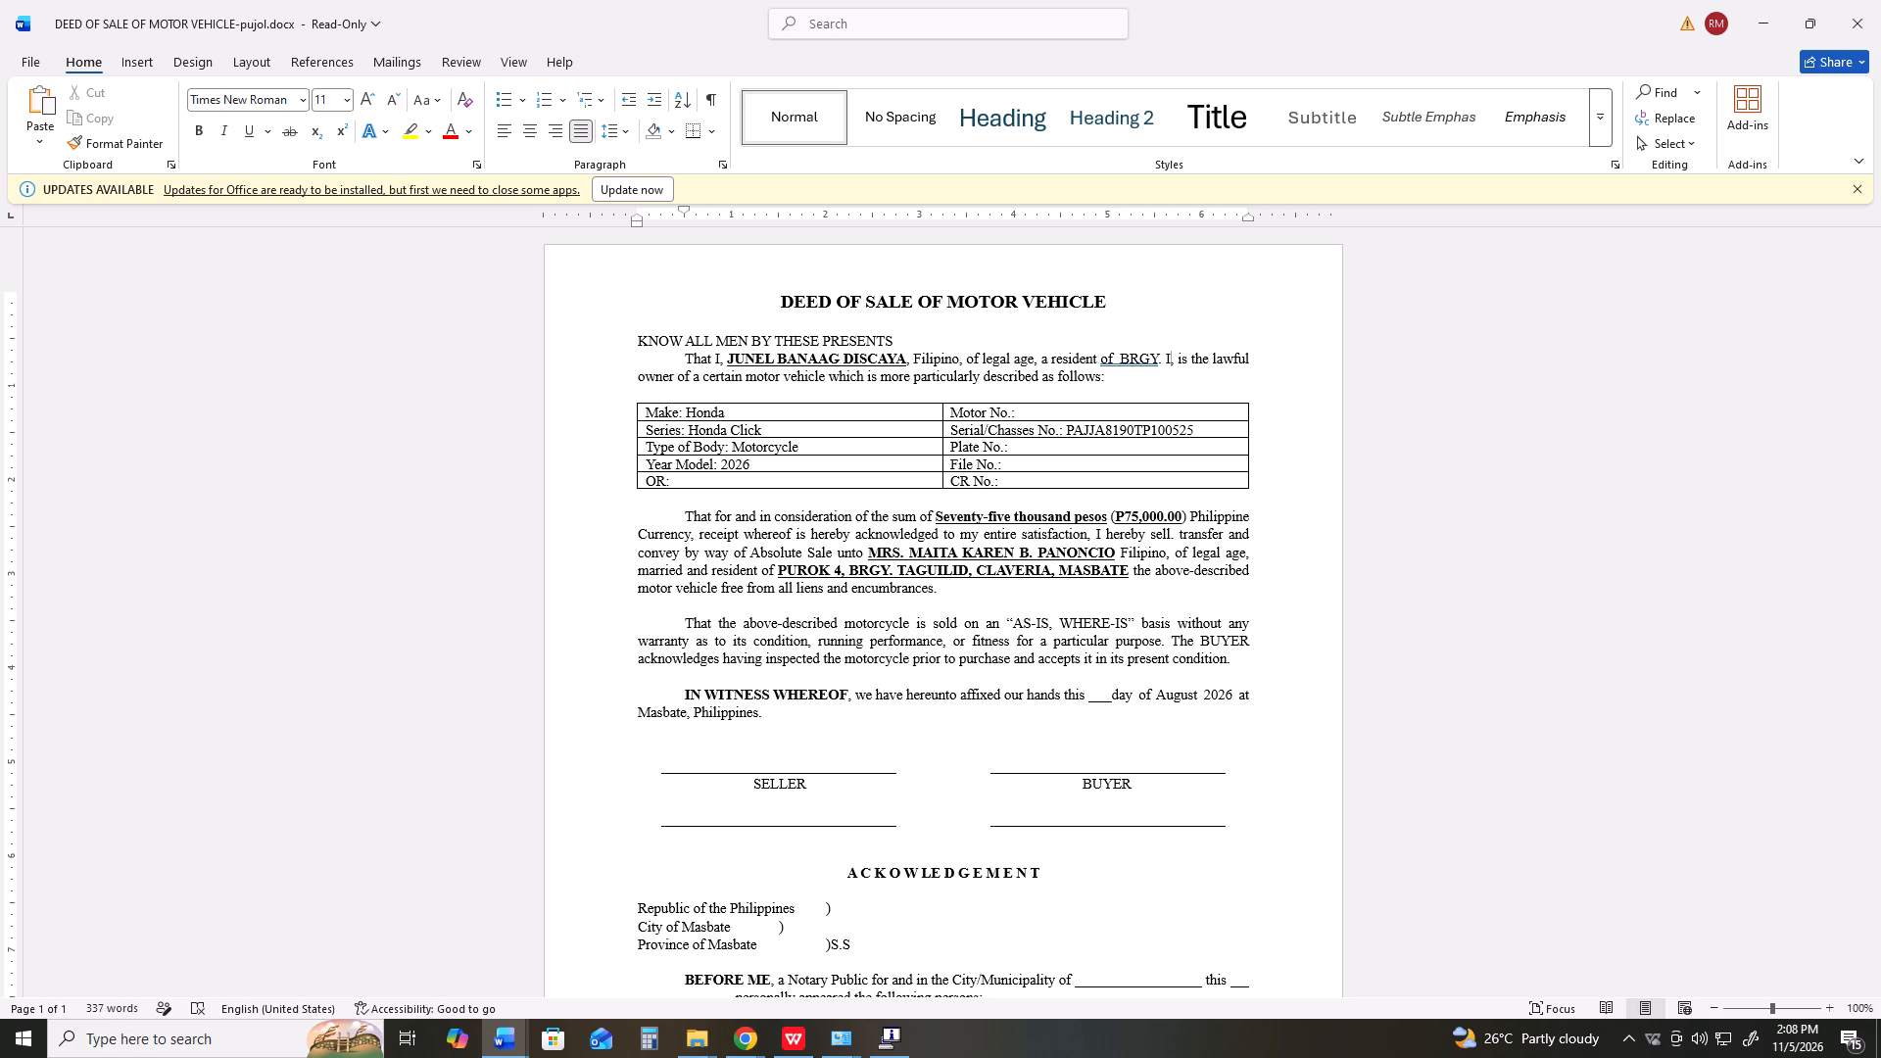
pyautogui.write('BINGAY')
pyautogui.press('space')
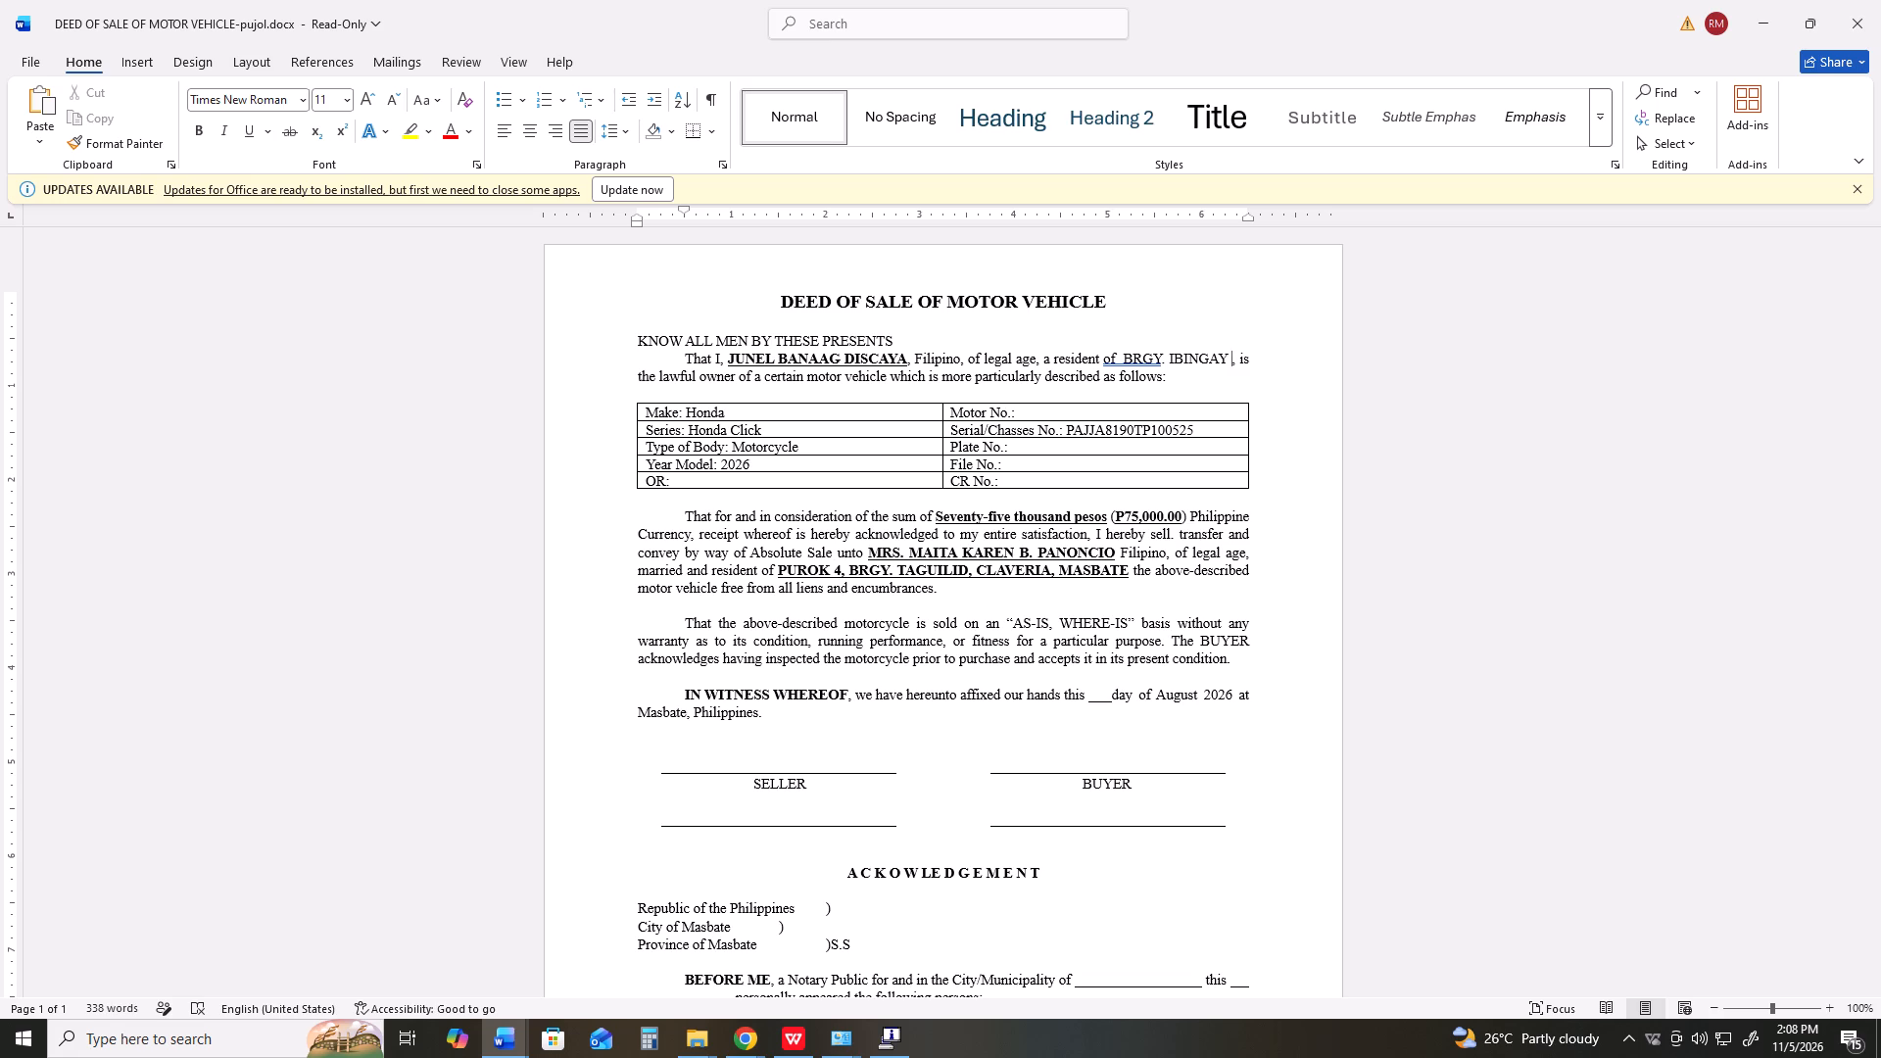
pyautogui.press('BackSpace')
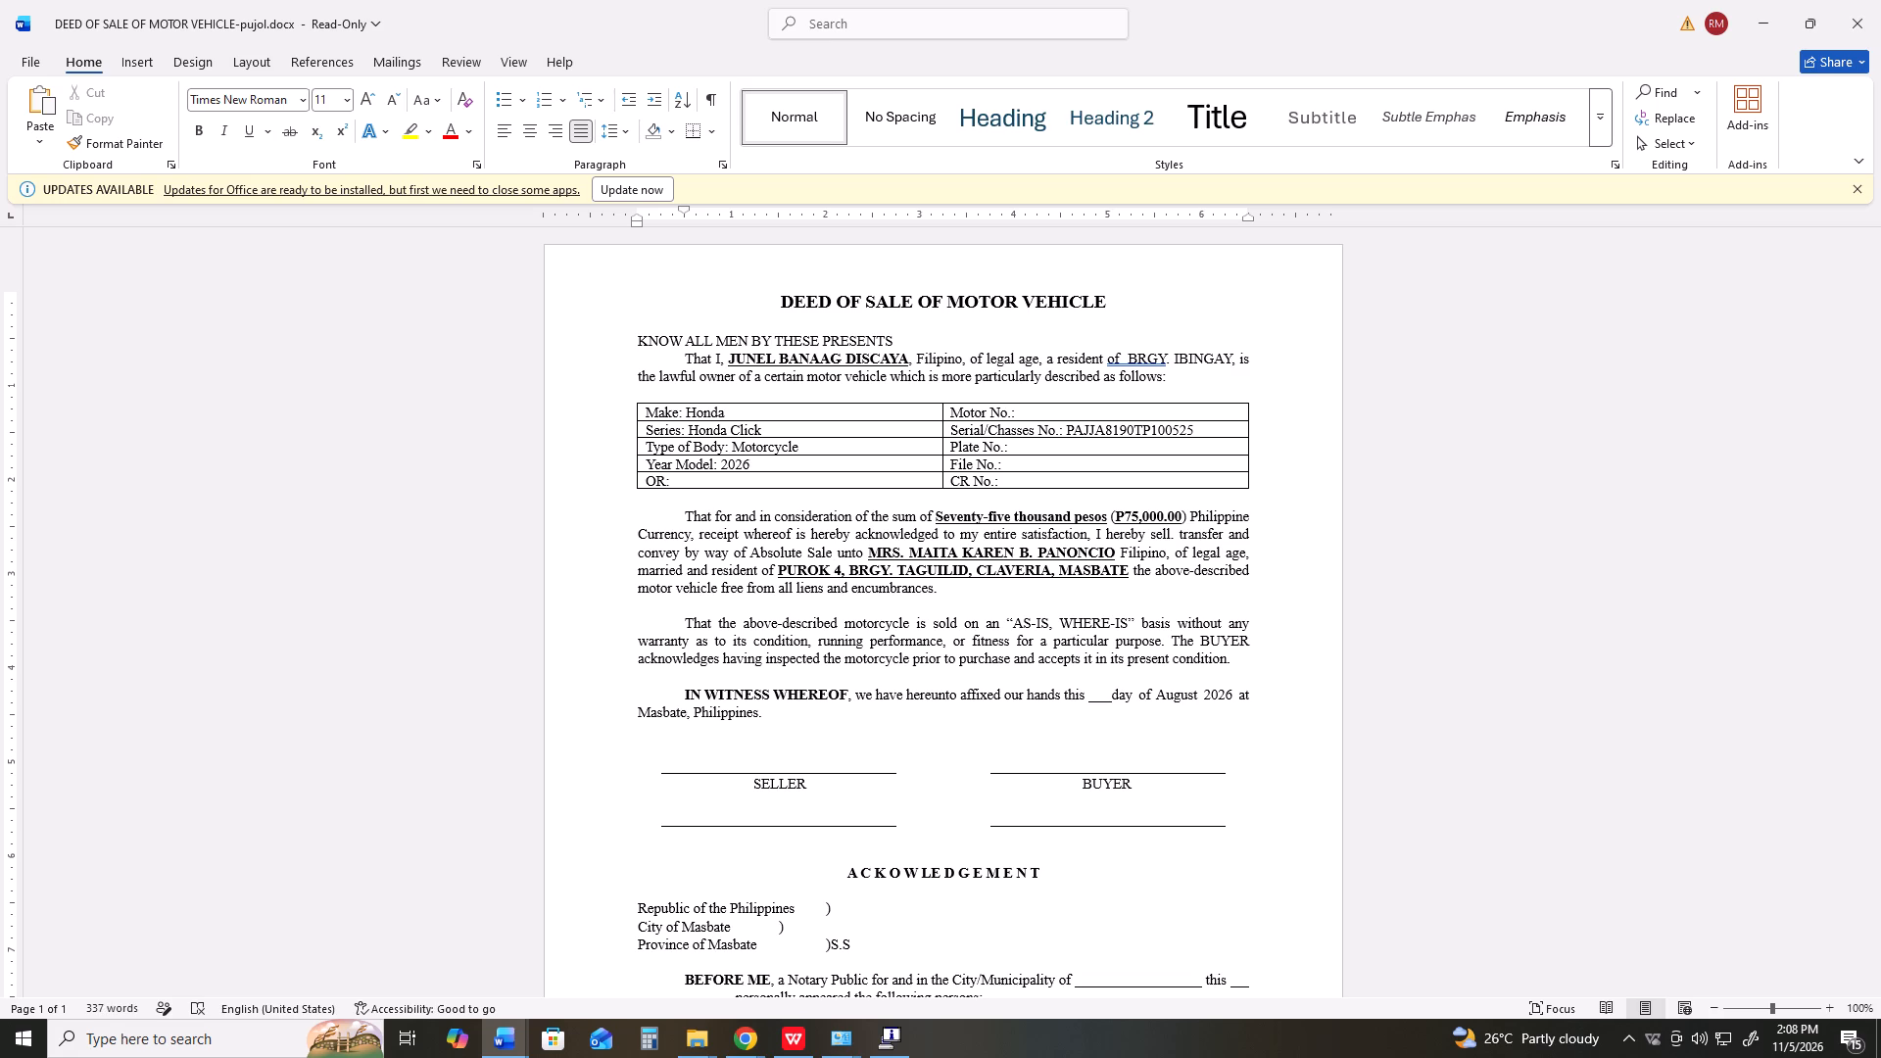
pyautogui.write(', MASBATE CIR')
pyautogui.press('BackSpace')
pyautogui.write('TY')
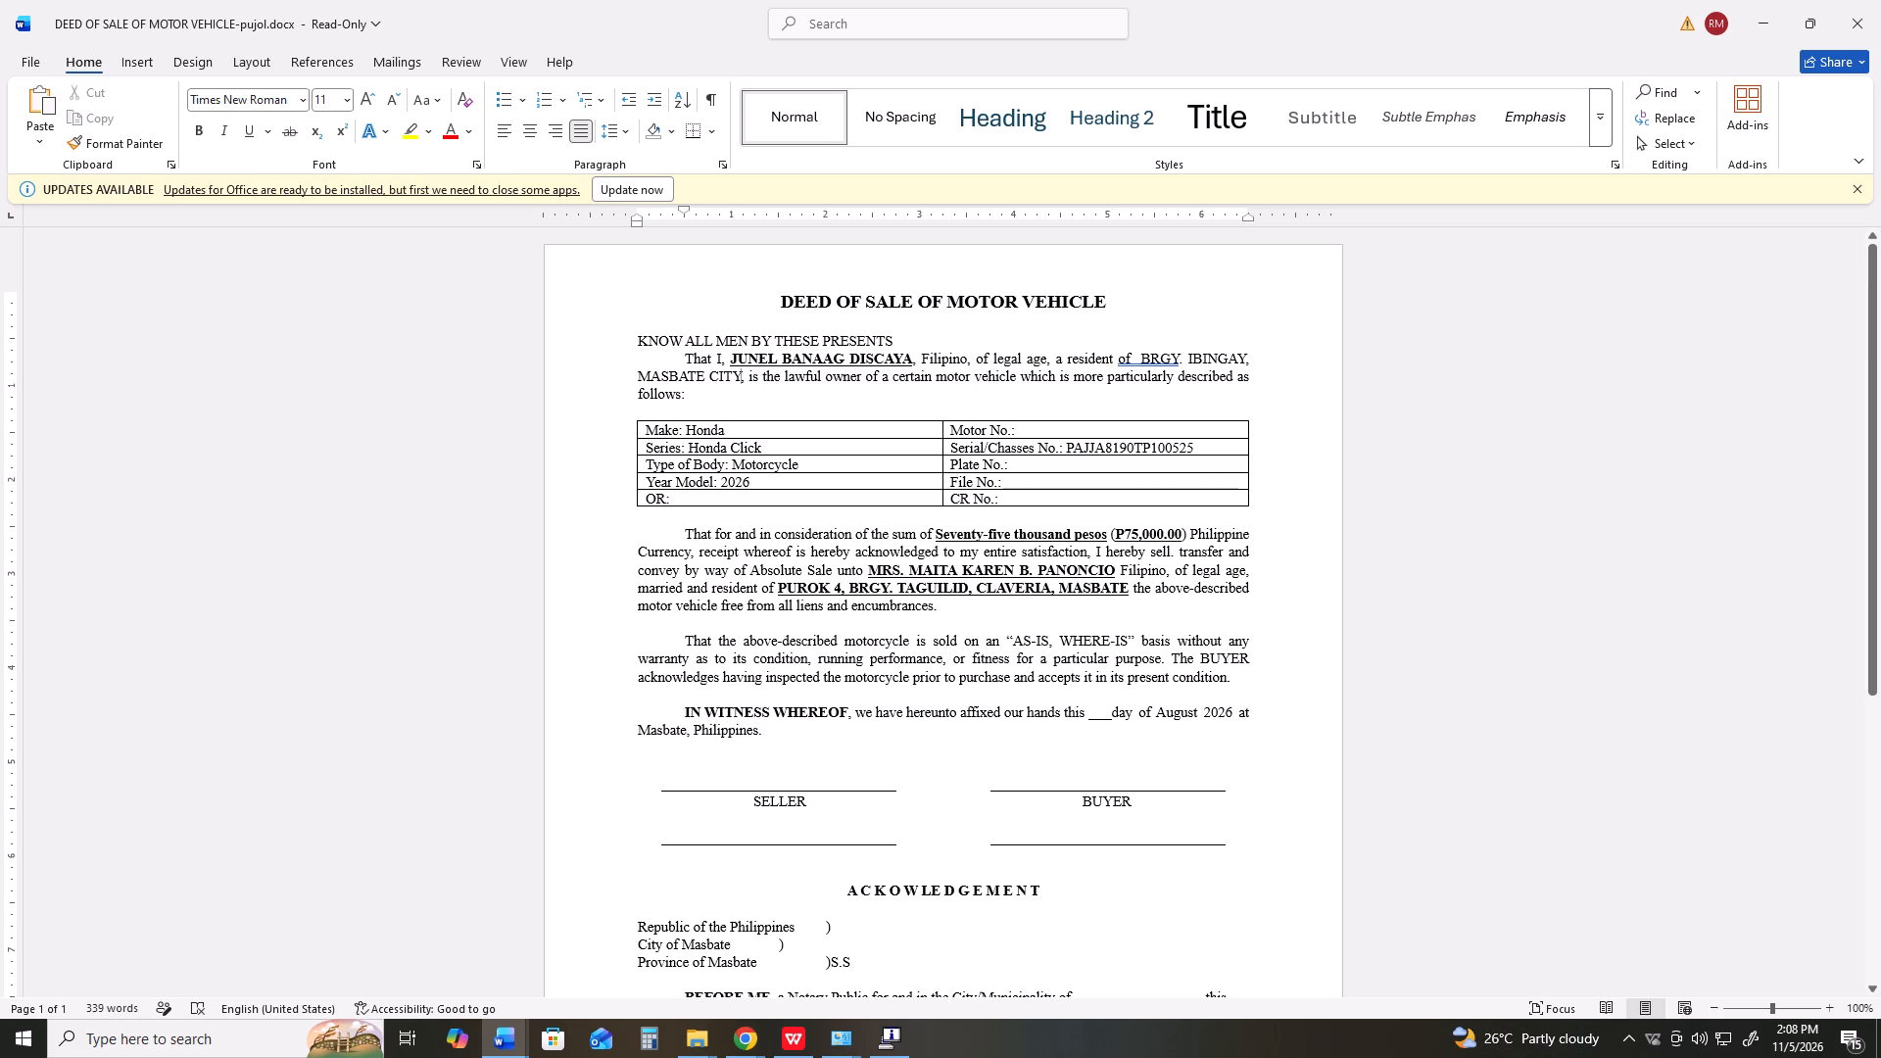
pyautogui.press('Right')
# Correct the spacing between "a resident of" and the seller's address to one plain, non-underlined space.
pyautogui.click(1140, 359)
pyautogui.press('BackSpace')
pyautogui.press('BackSpace')
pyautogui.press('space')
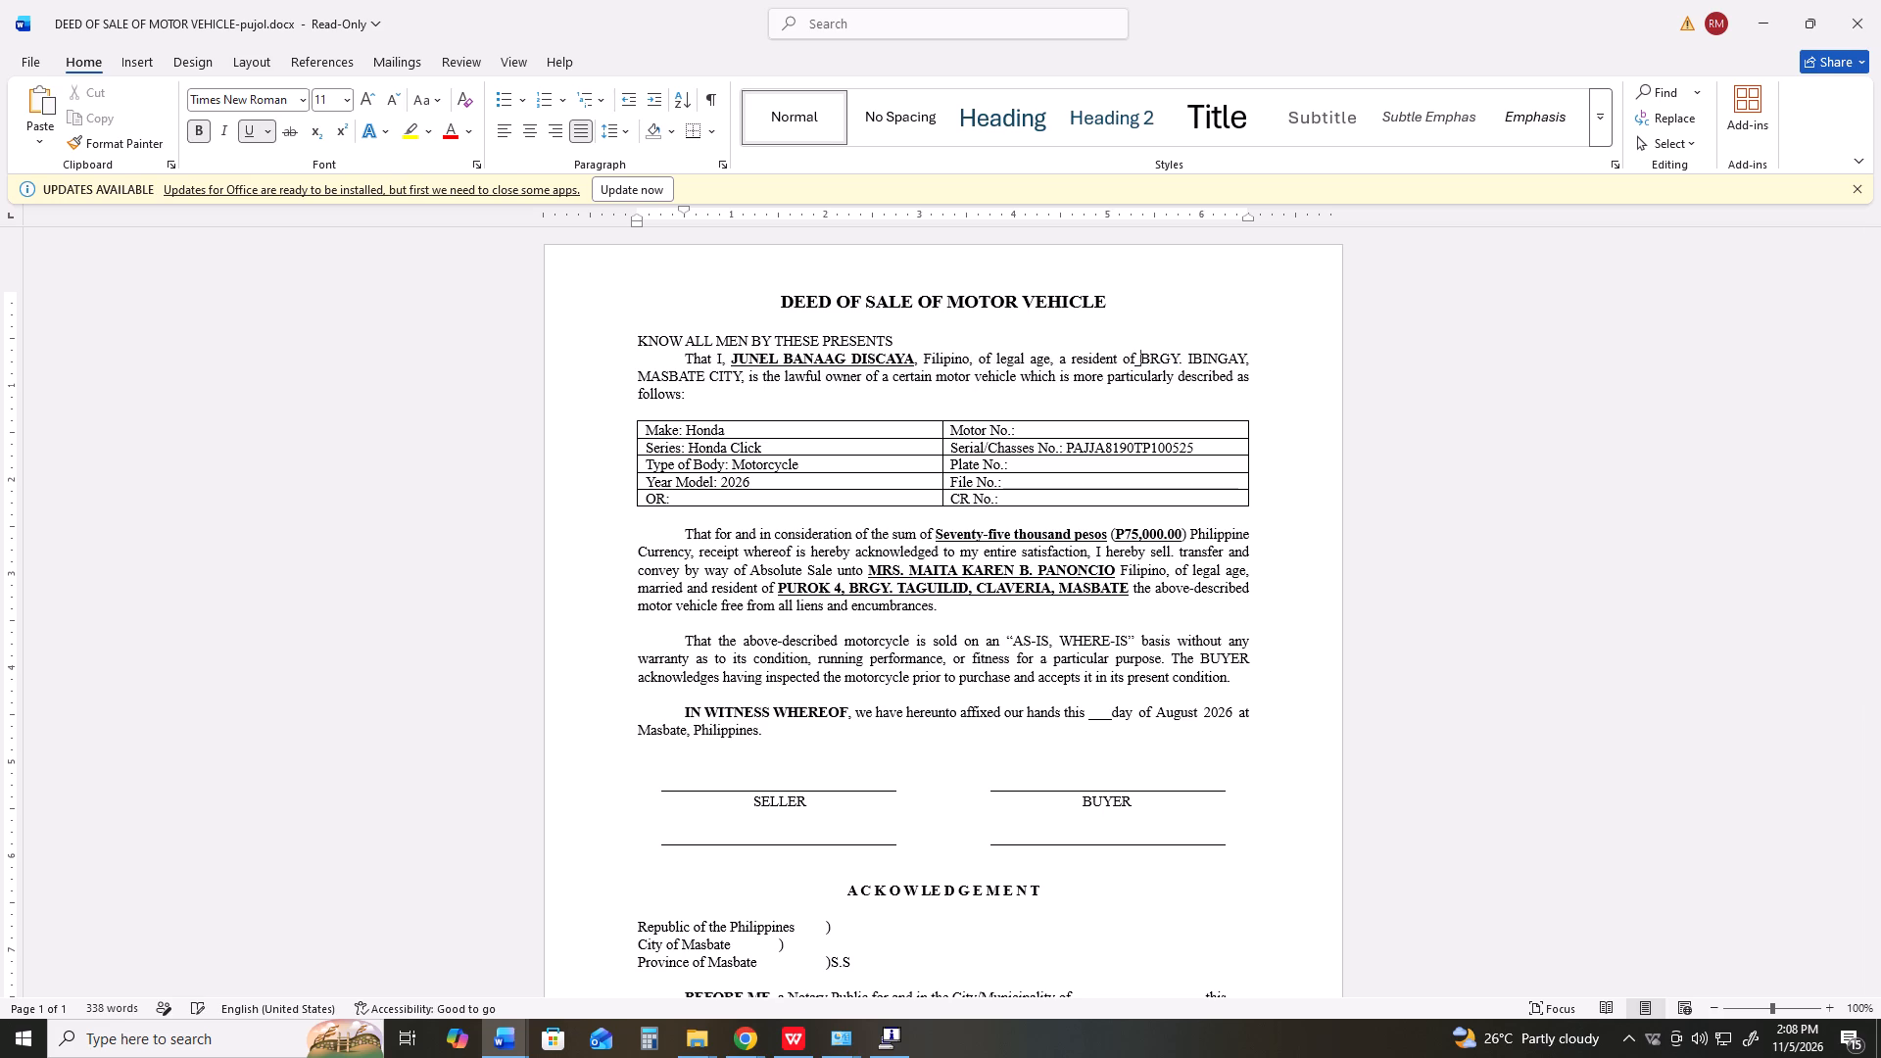
pyautogui.press('BackSpace')
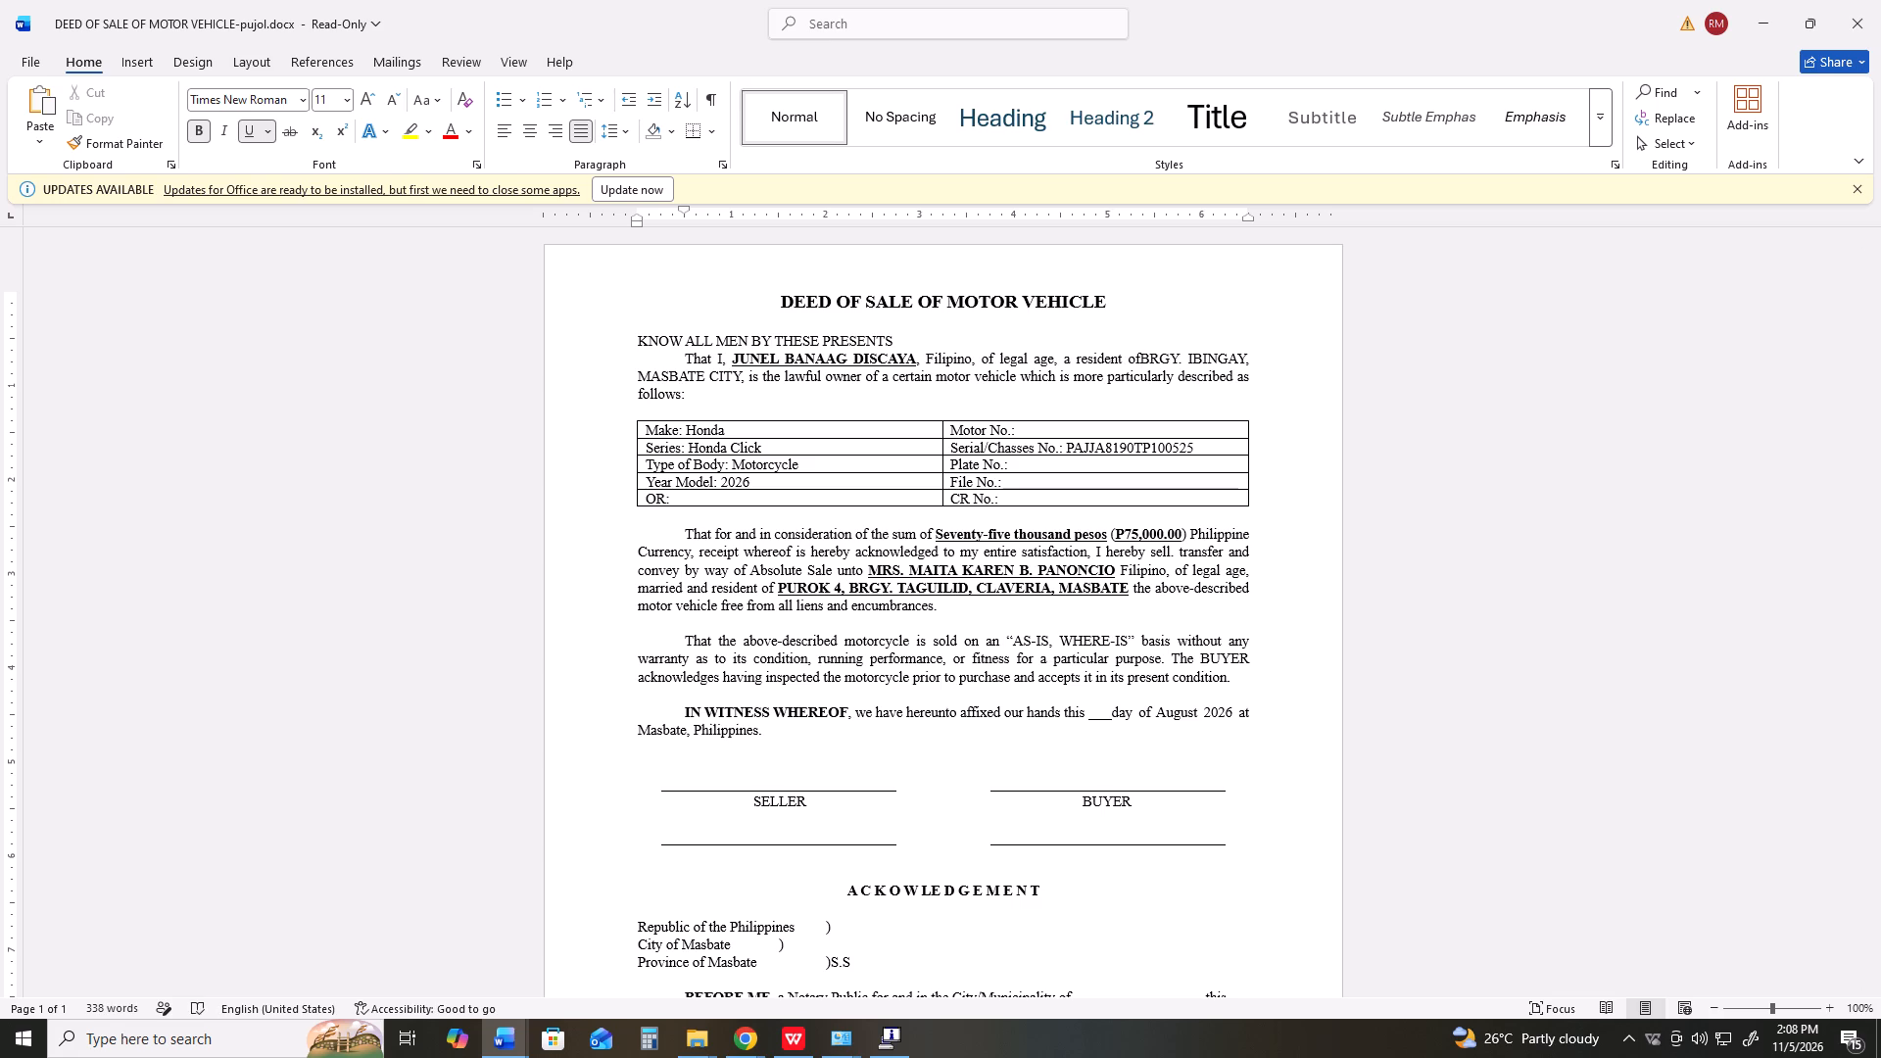
pyautogui.click(1153, 355)
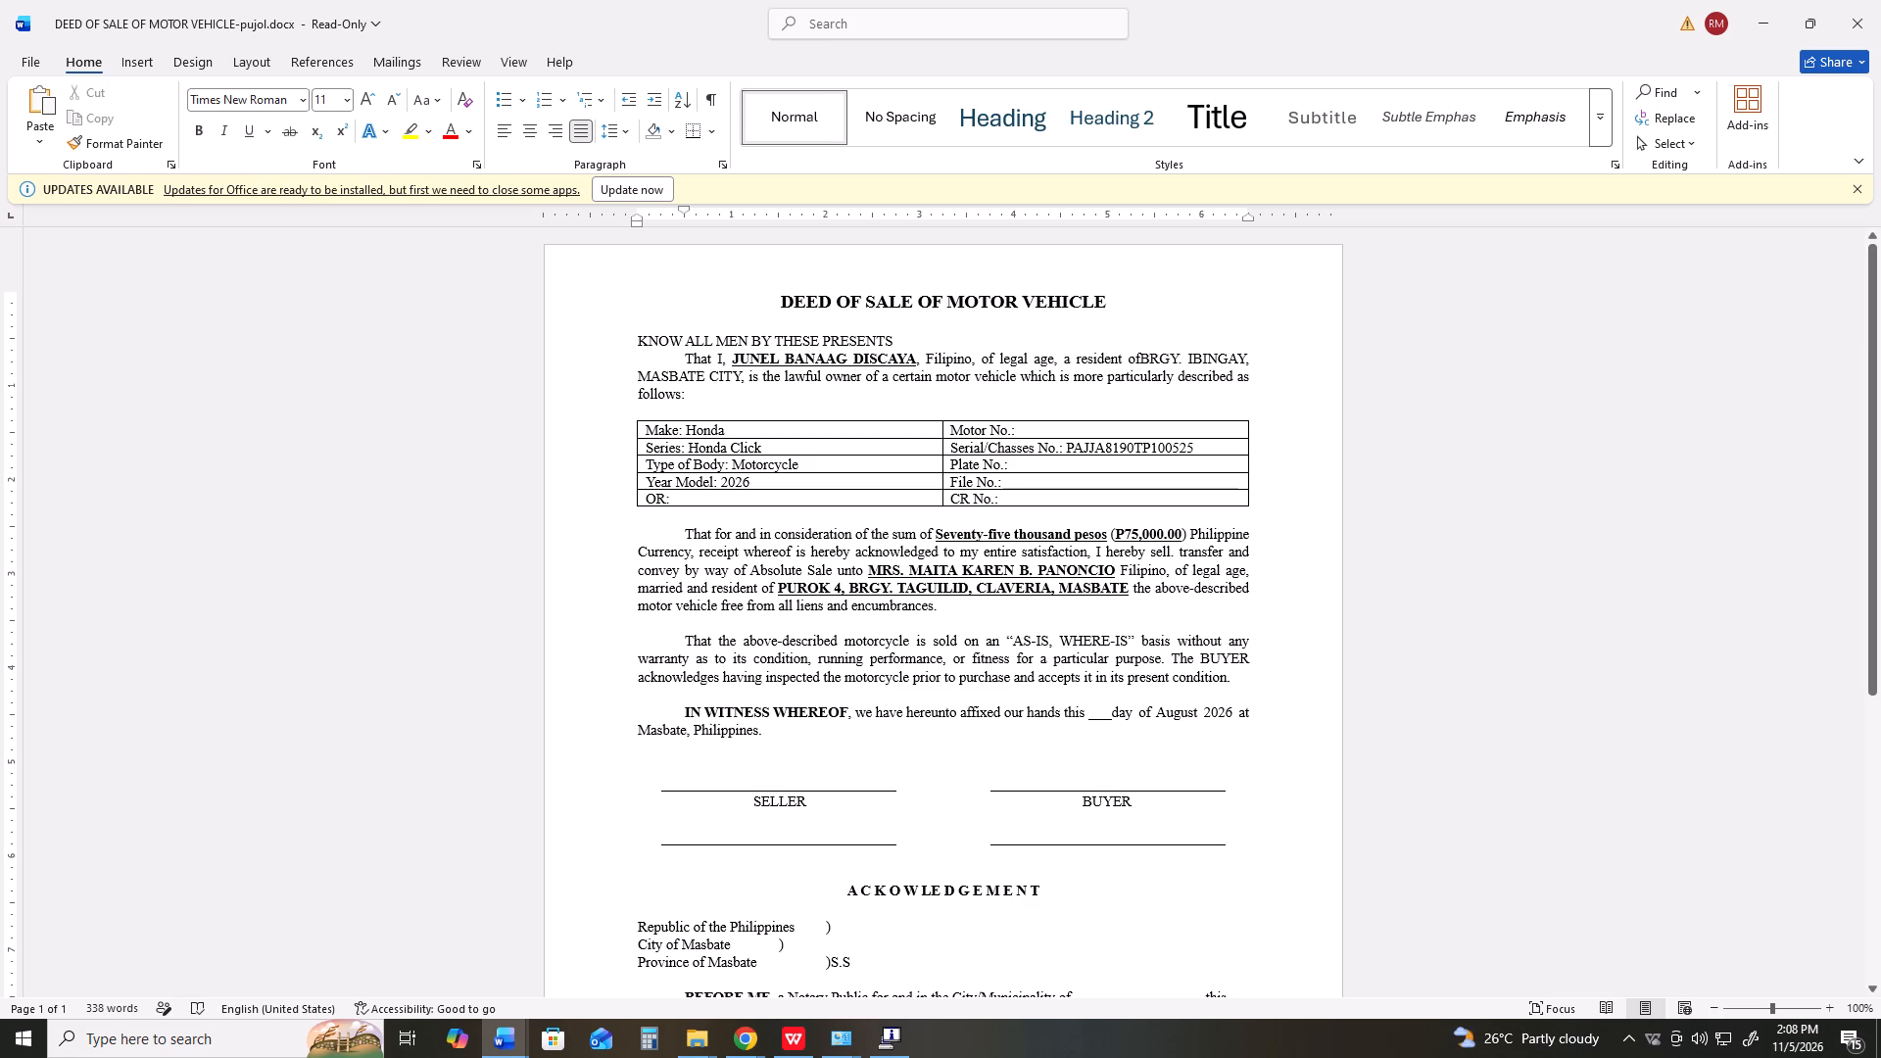
pyautogui.press('Left')
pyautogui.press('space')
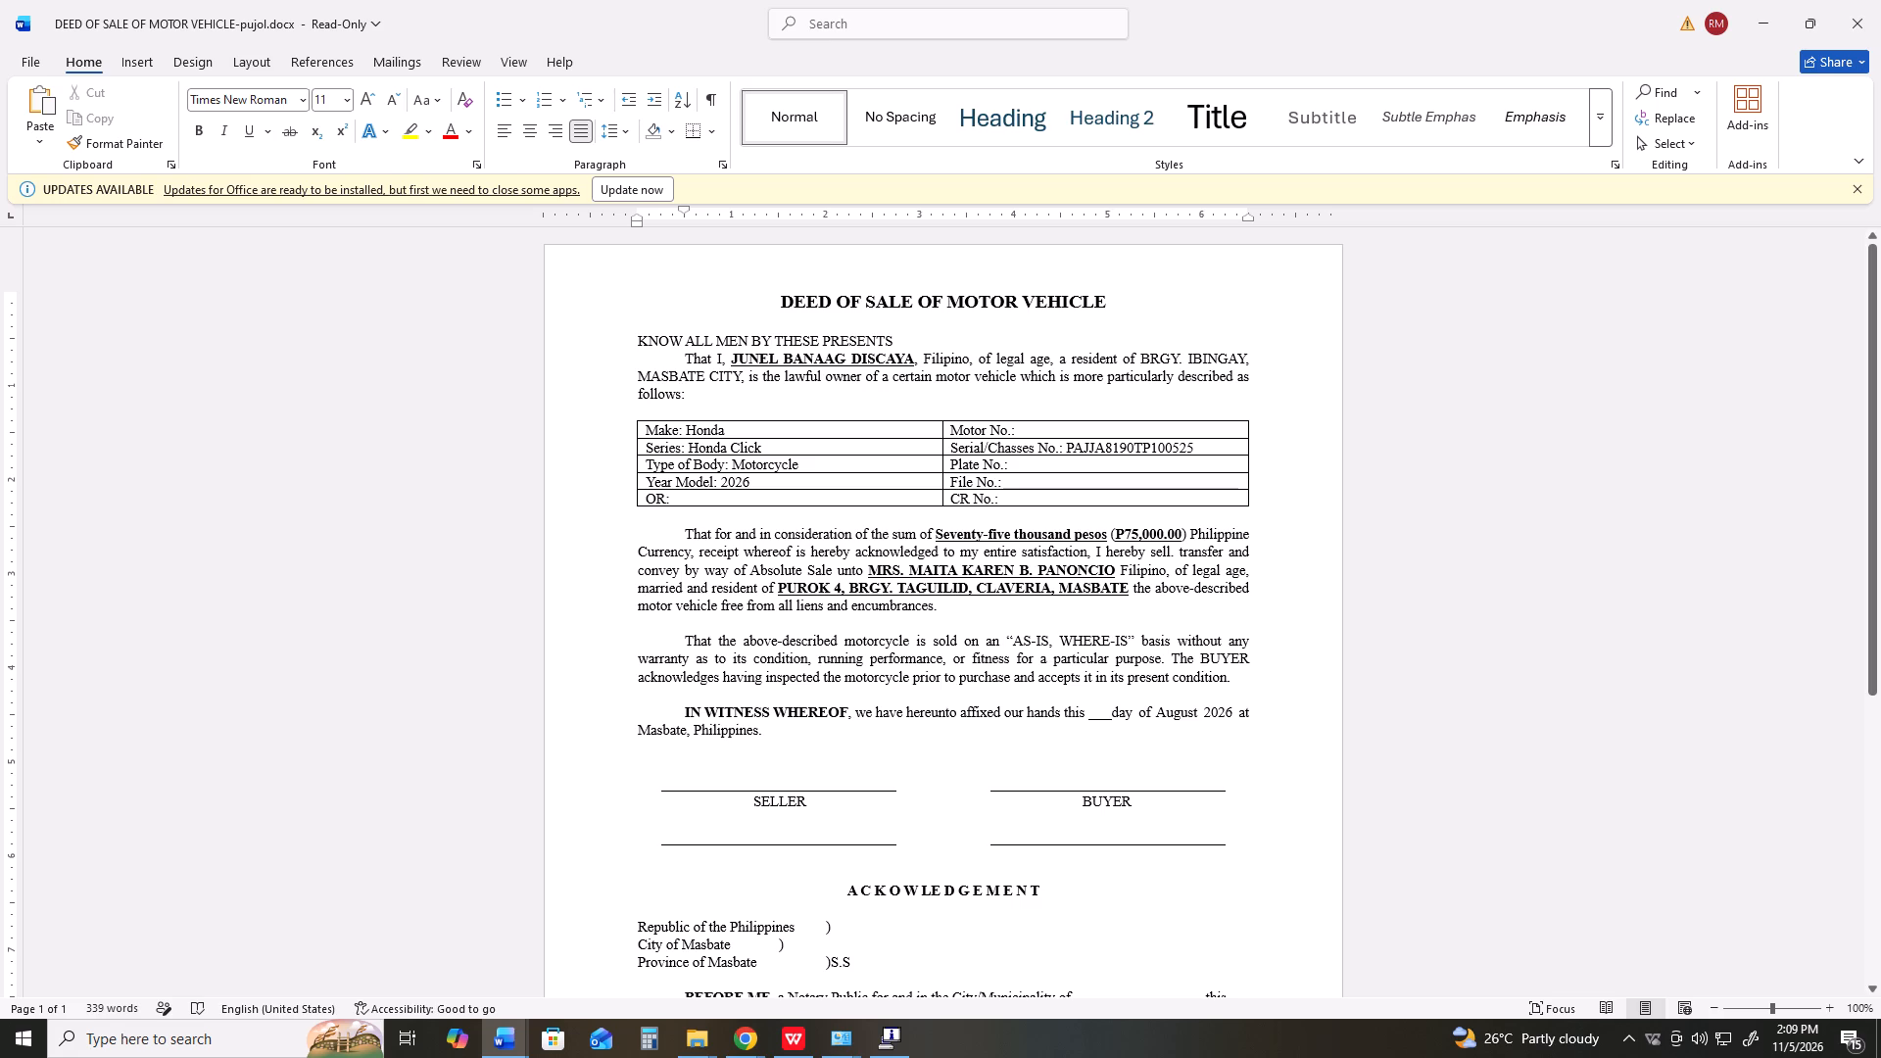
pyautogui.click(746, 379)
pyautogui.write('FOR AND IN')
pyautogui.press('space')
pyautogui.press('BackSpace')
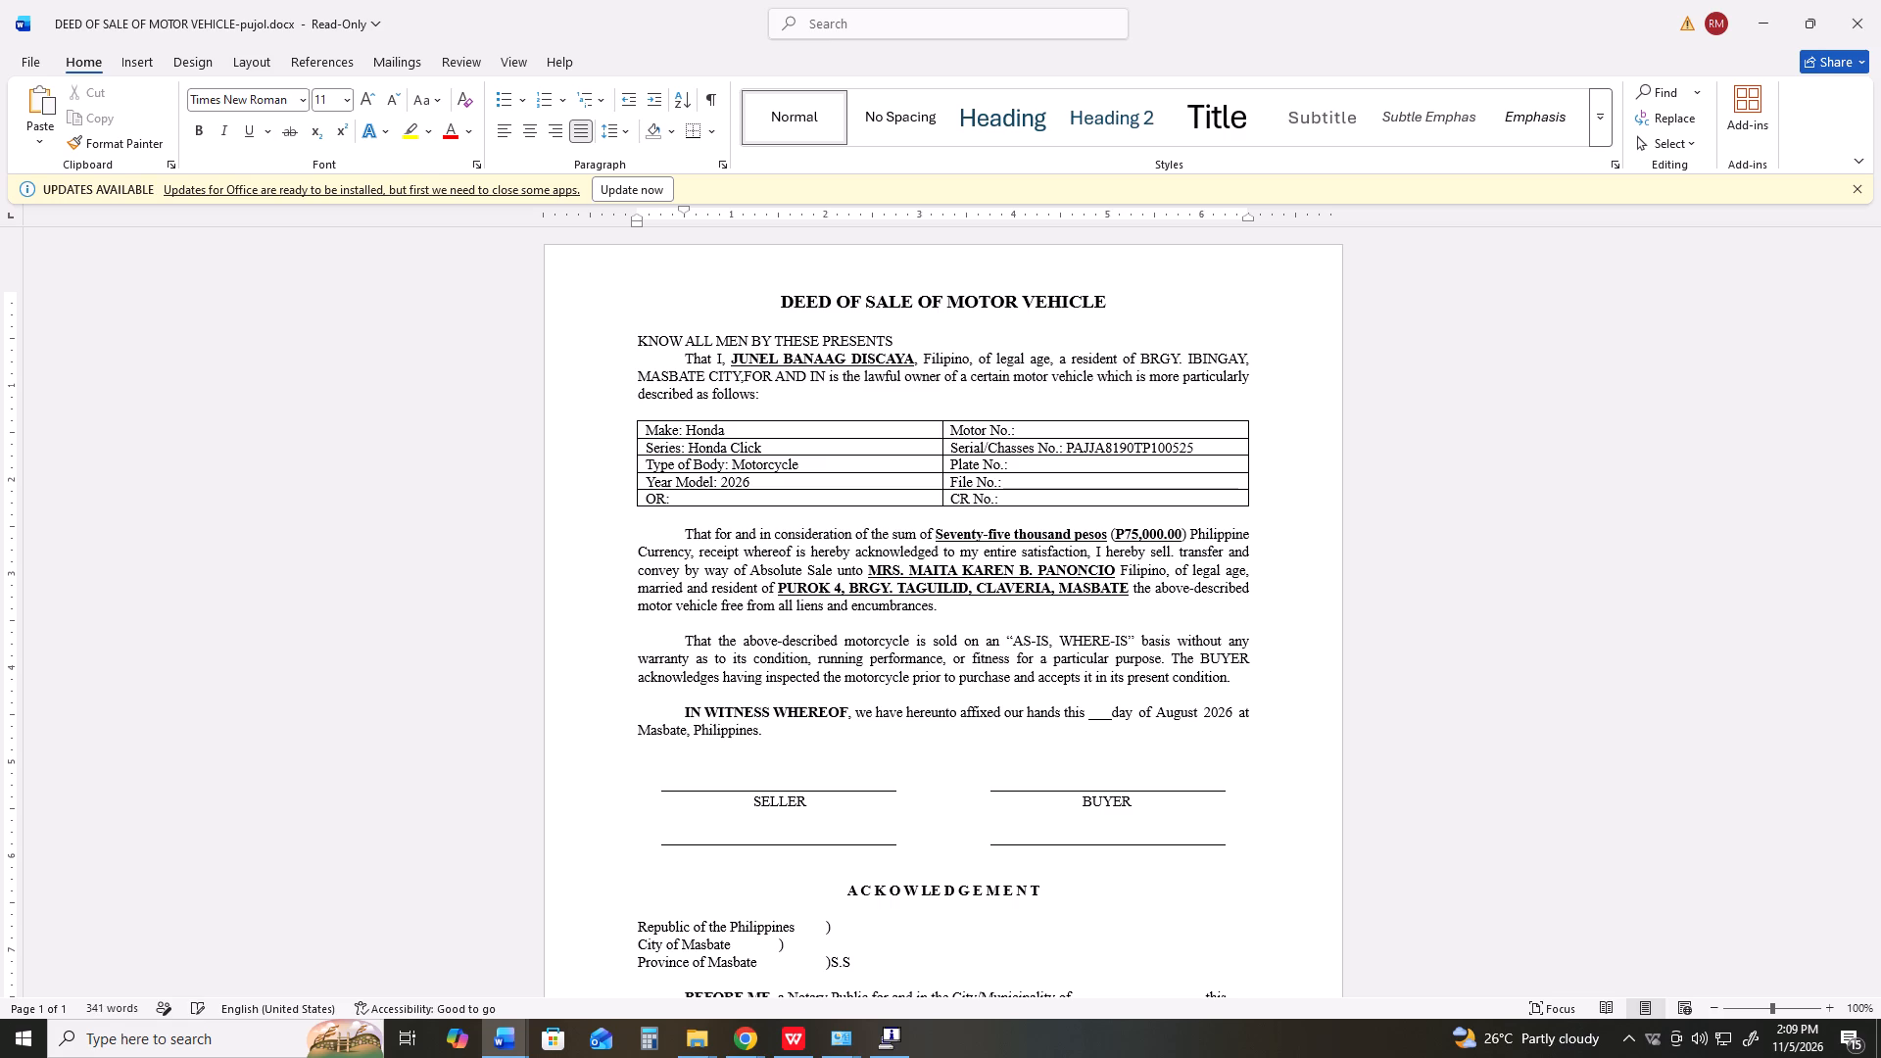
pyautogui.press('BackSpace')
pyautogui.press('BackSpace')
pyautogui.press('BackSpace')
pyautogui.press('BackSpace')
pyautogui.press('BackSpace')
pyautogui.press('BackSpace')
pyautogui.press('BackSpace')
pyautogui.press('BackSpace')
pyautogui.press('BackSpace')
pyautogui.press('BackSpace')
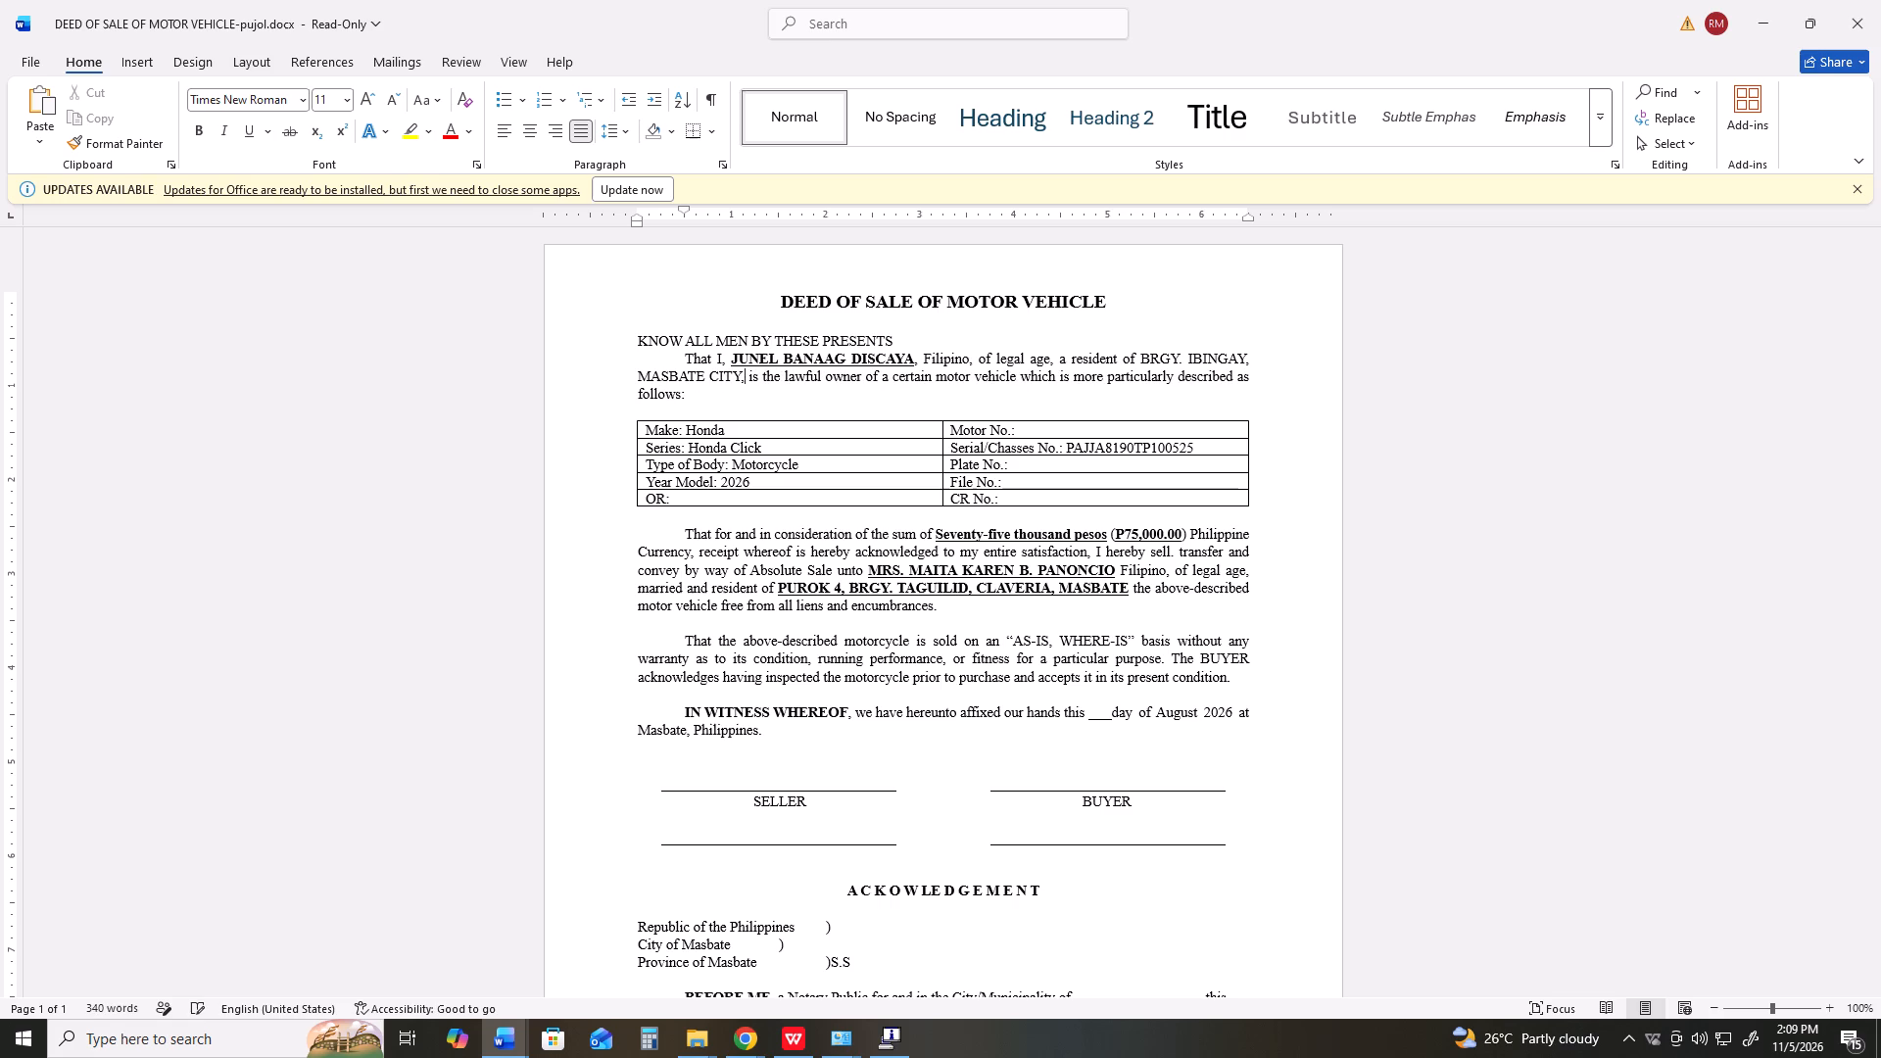
# Insert "for and other valuable consideration," after the seller's address in the opening paragraph.
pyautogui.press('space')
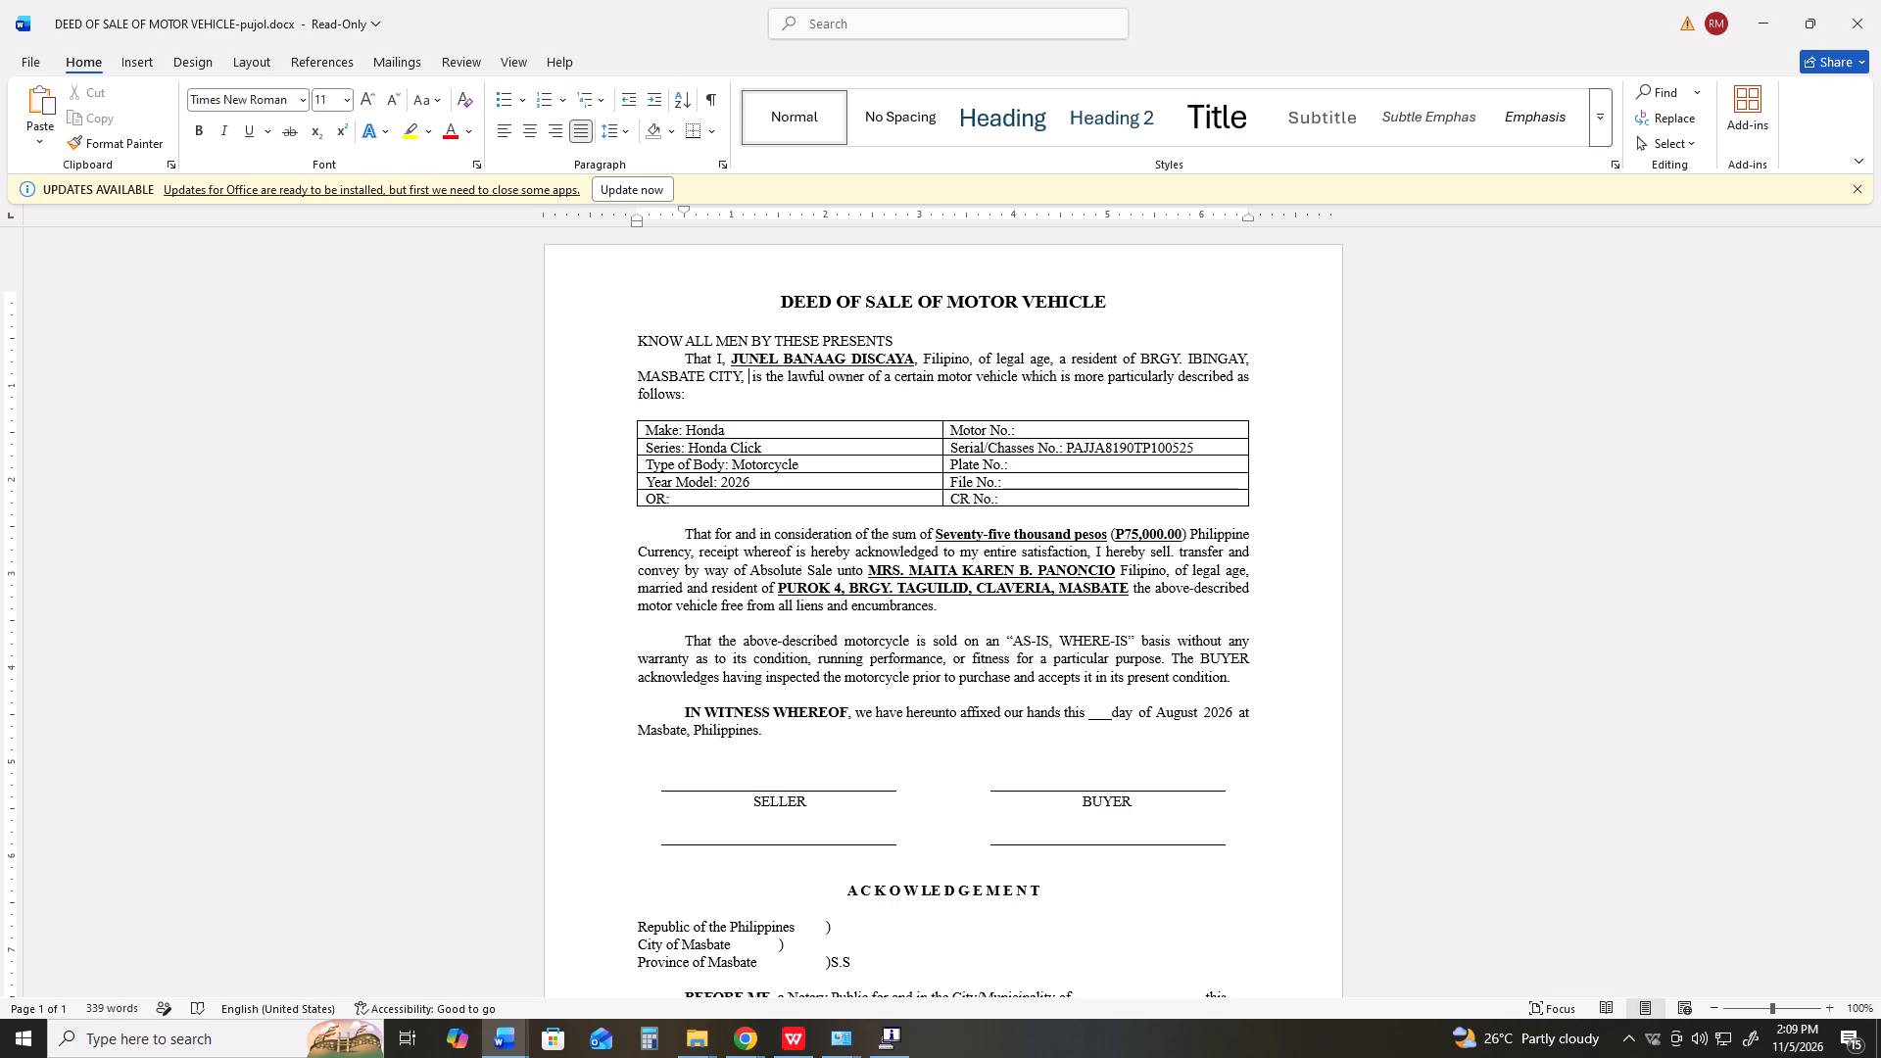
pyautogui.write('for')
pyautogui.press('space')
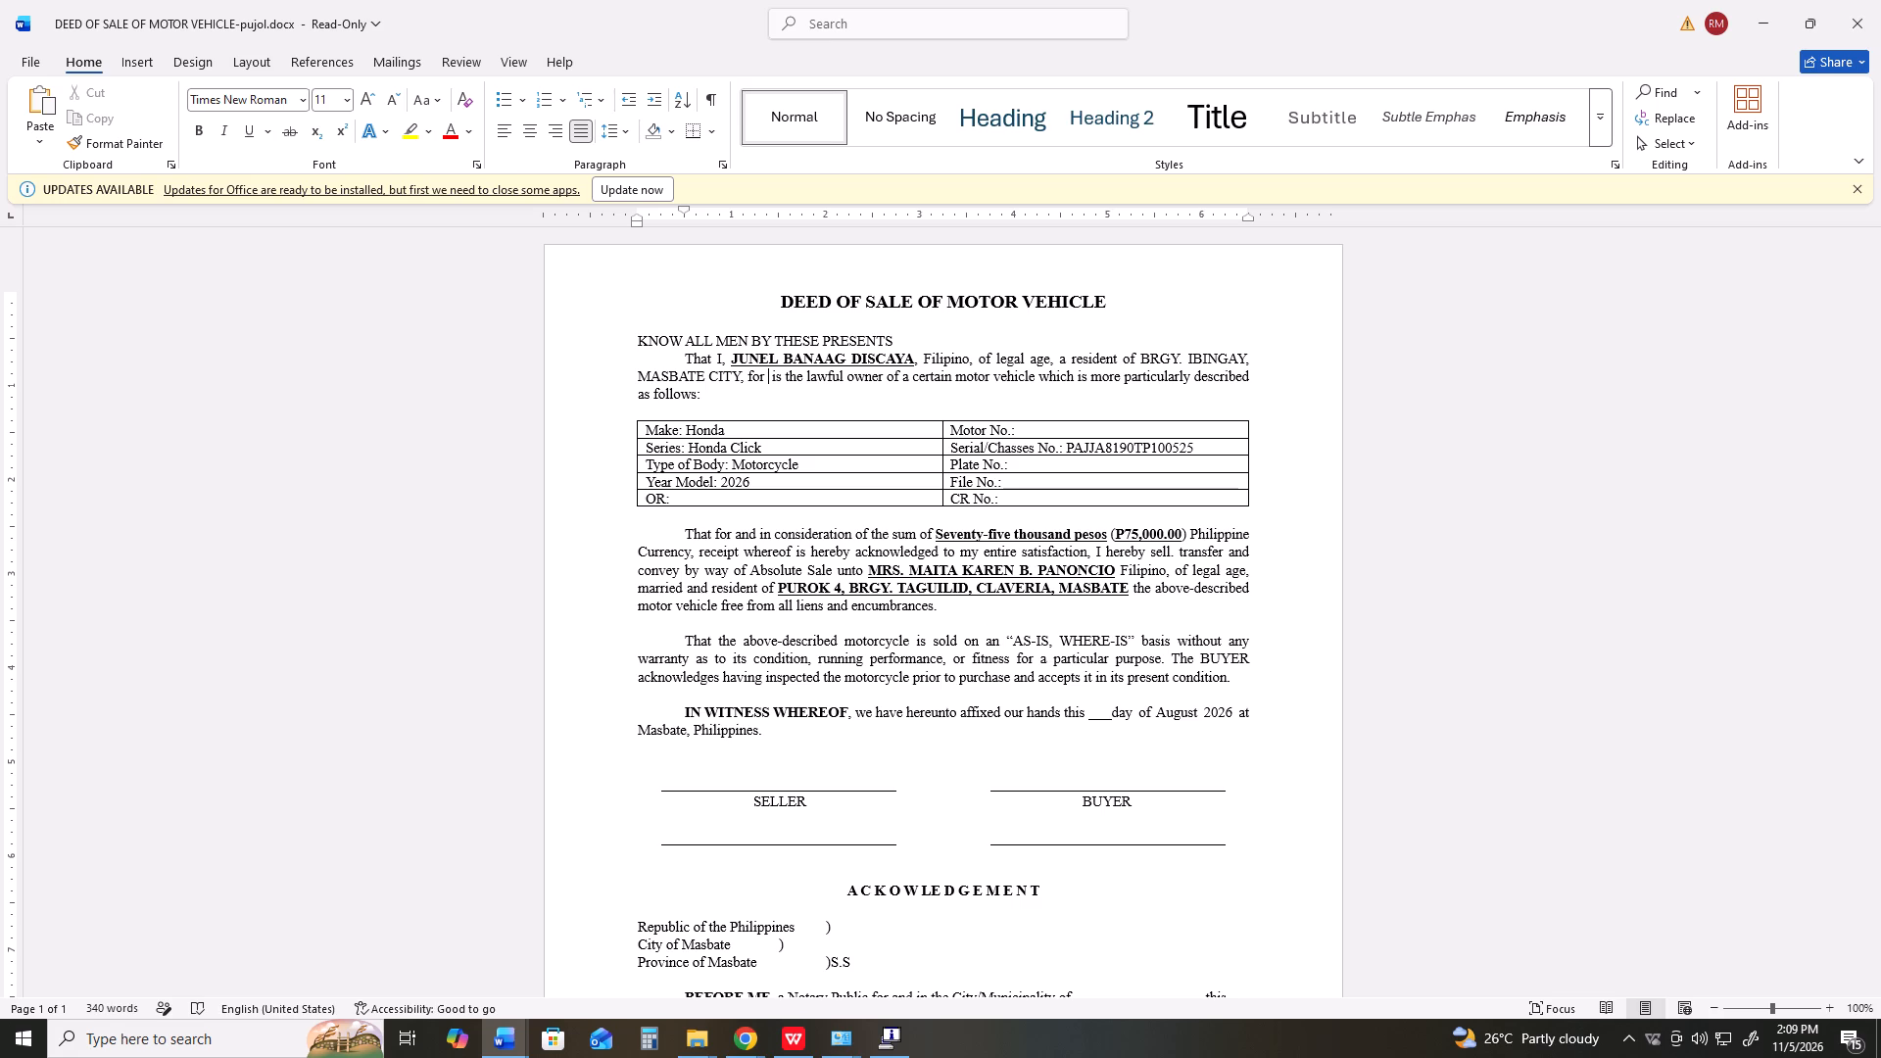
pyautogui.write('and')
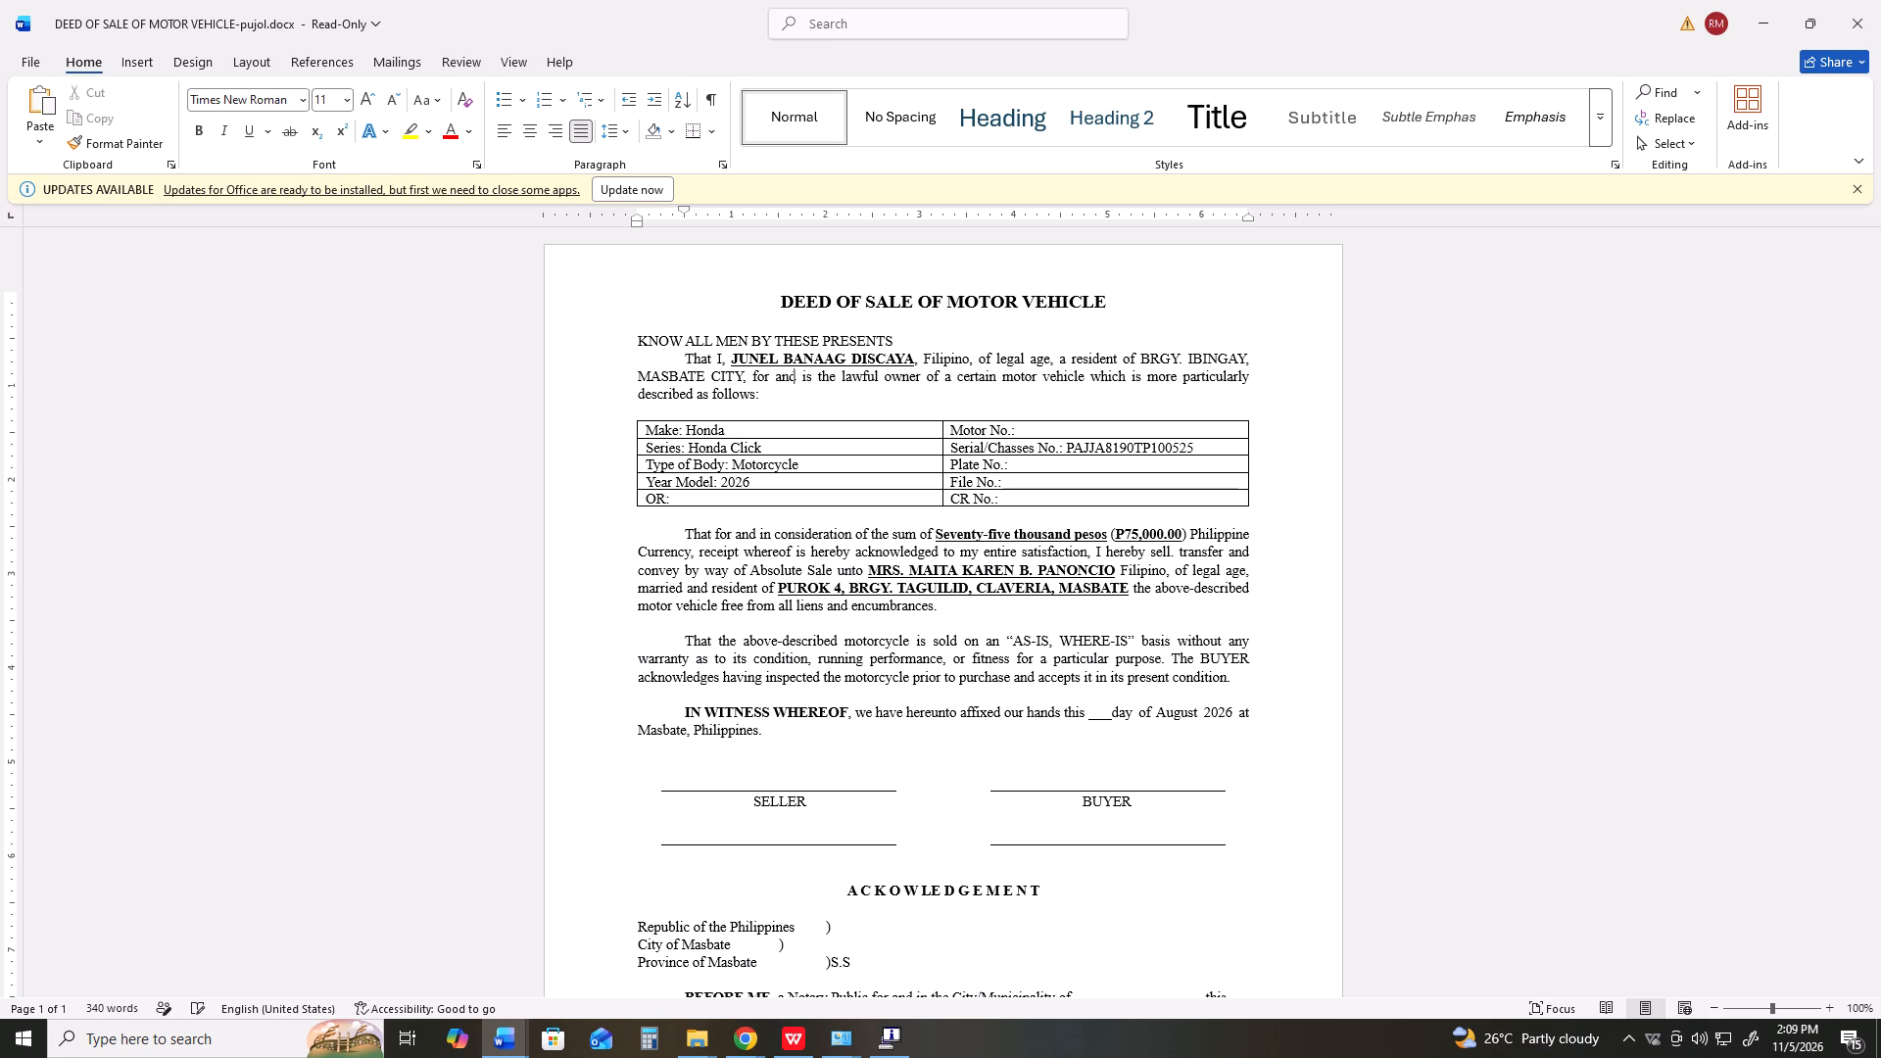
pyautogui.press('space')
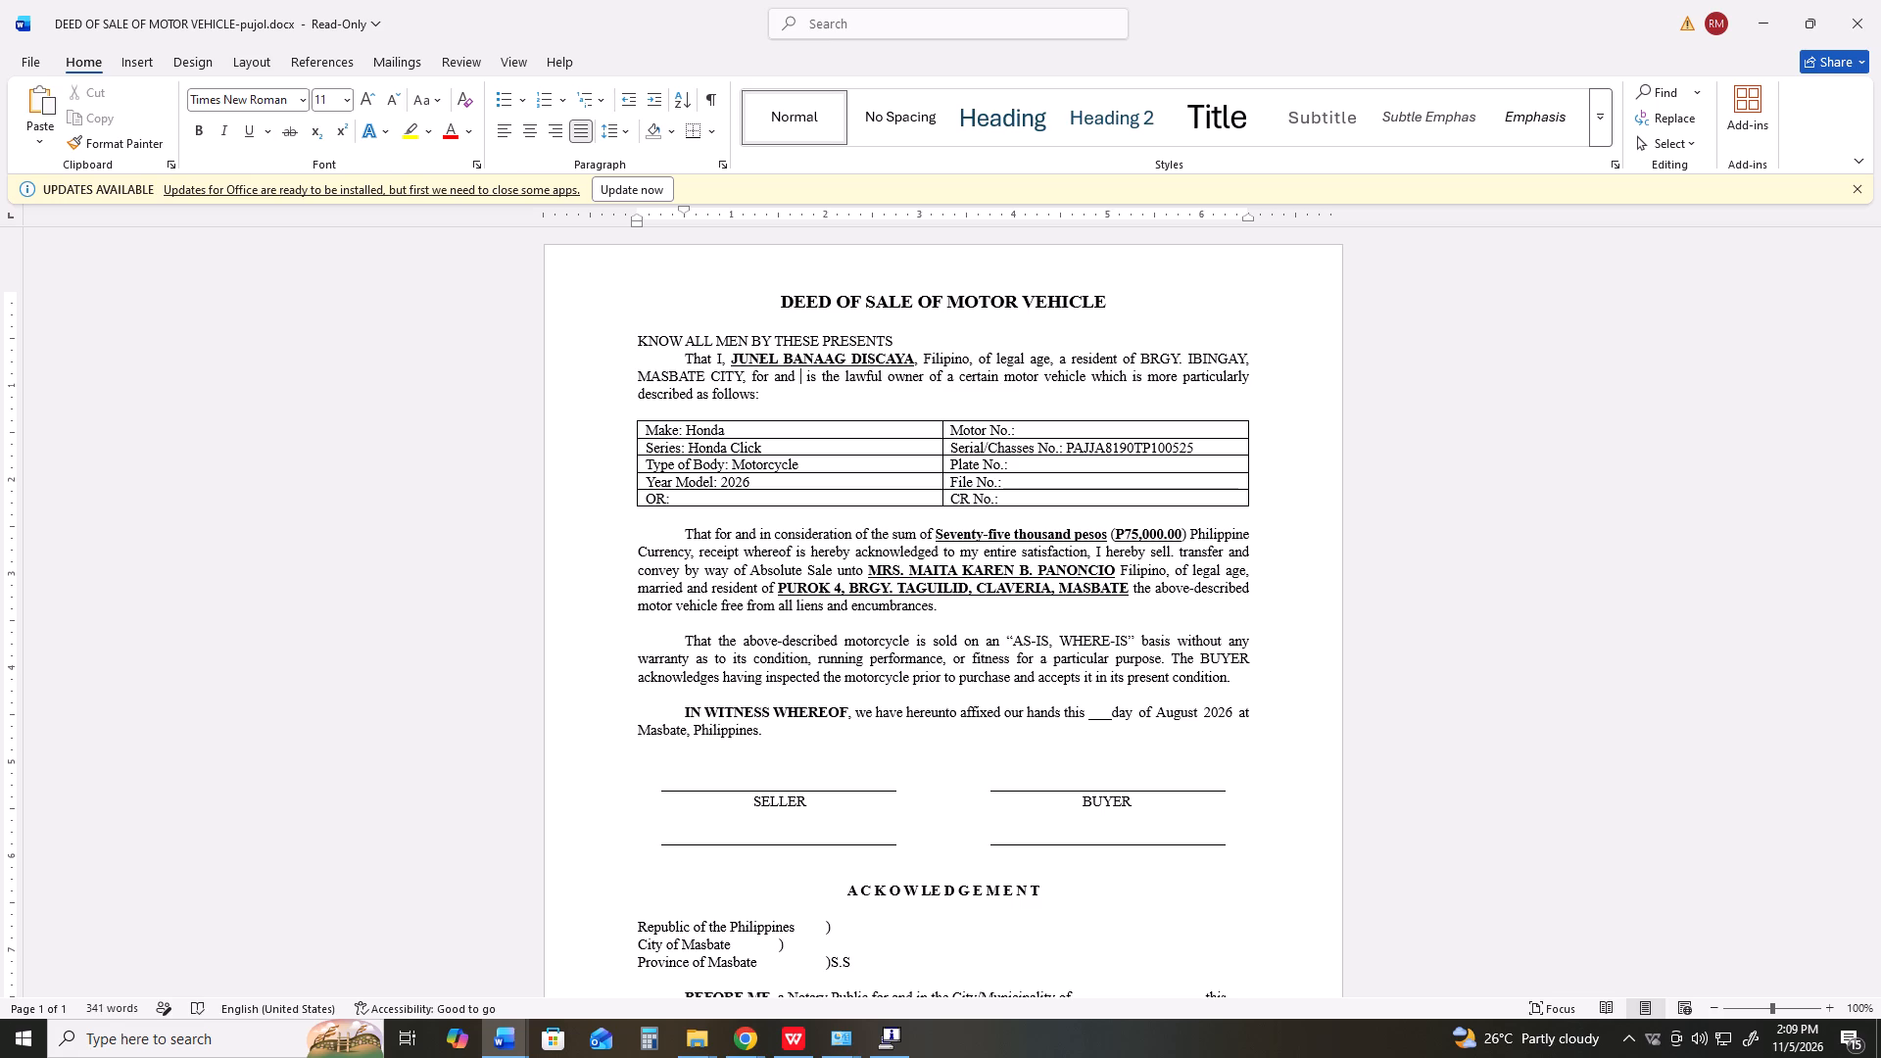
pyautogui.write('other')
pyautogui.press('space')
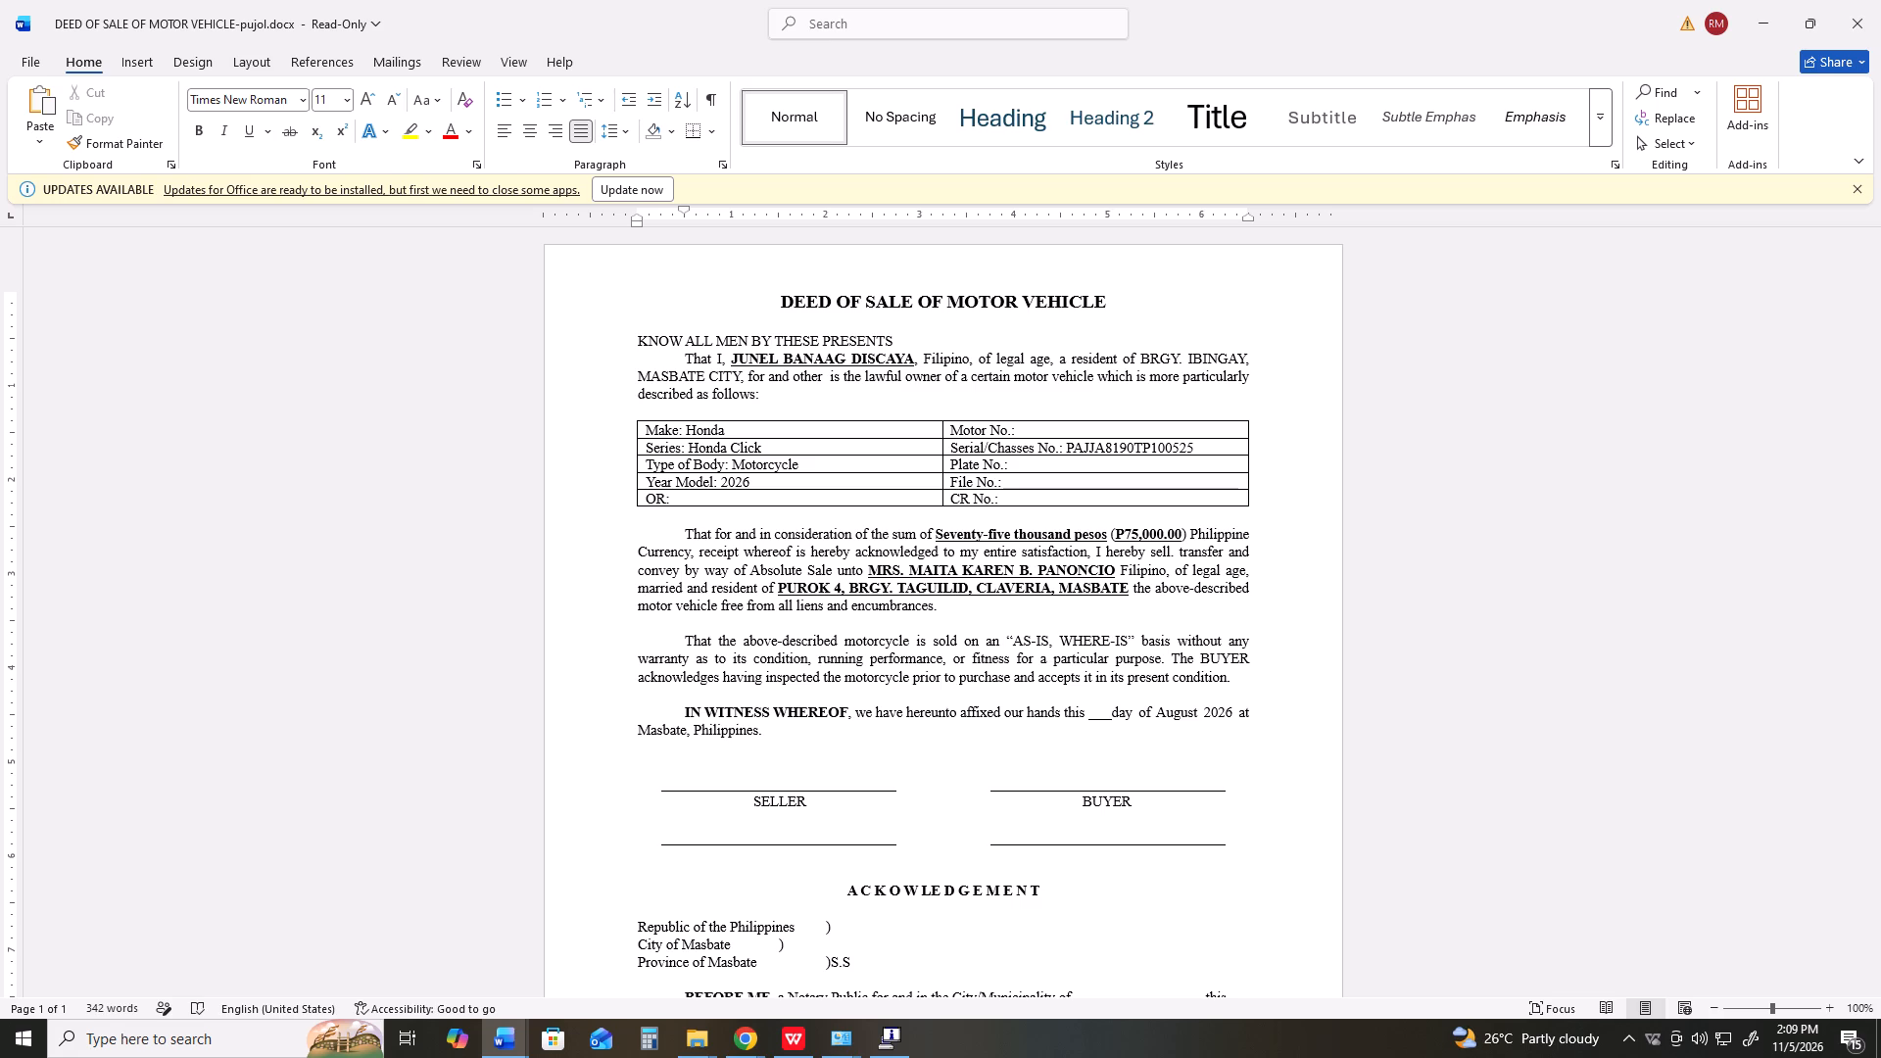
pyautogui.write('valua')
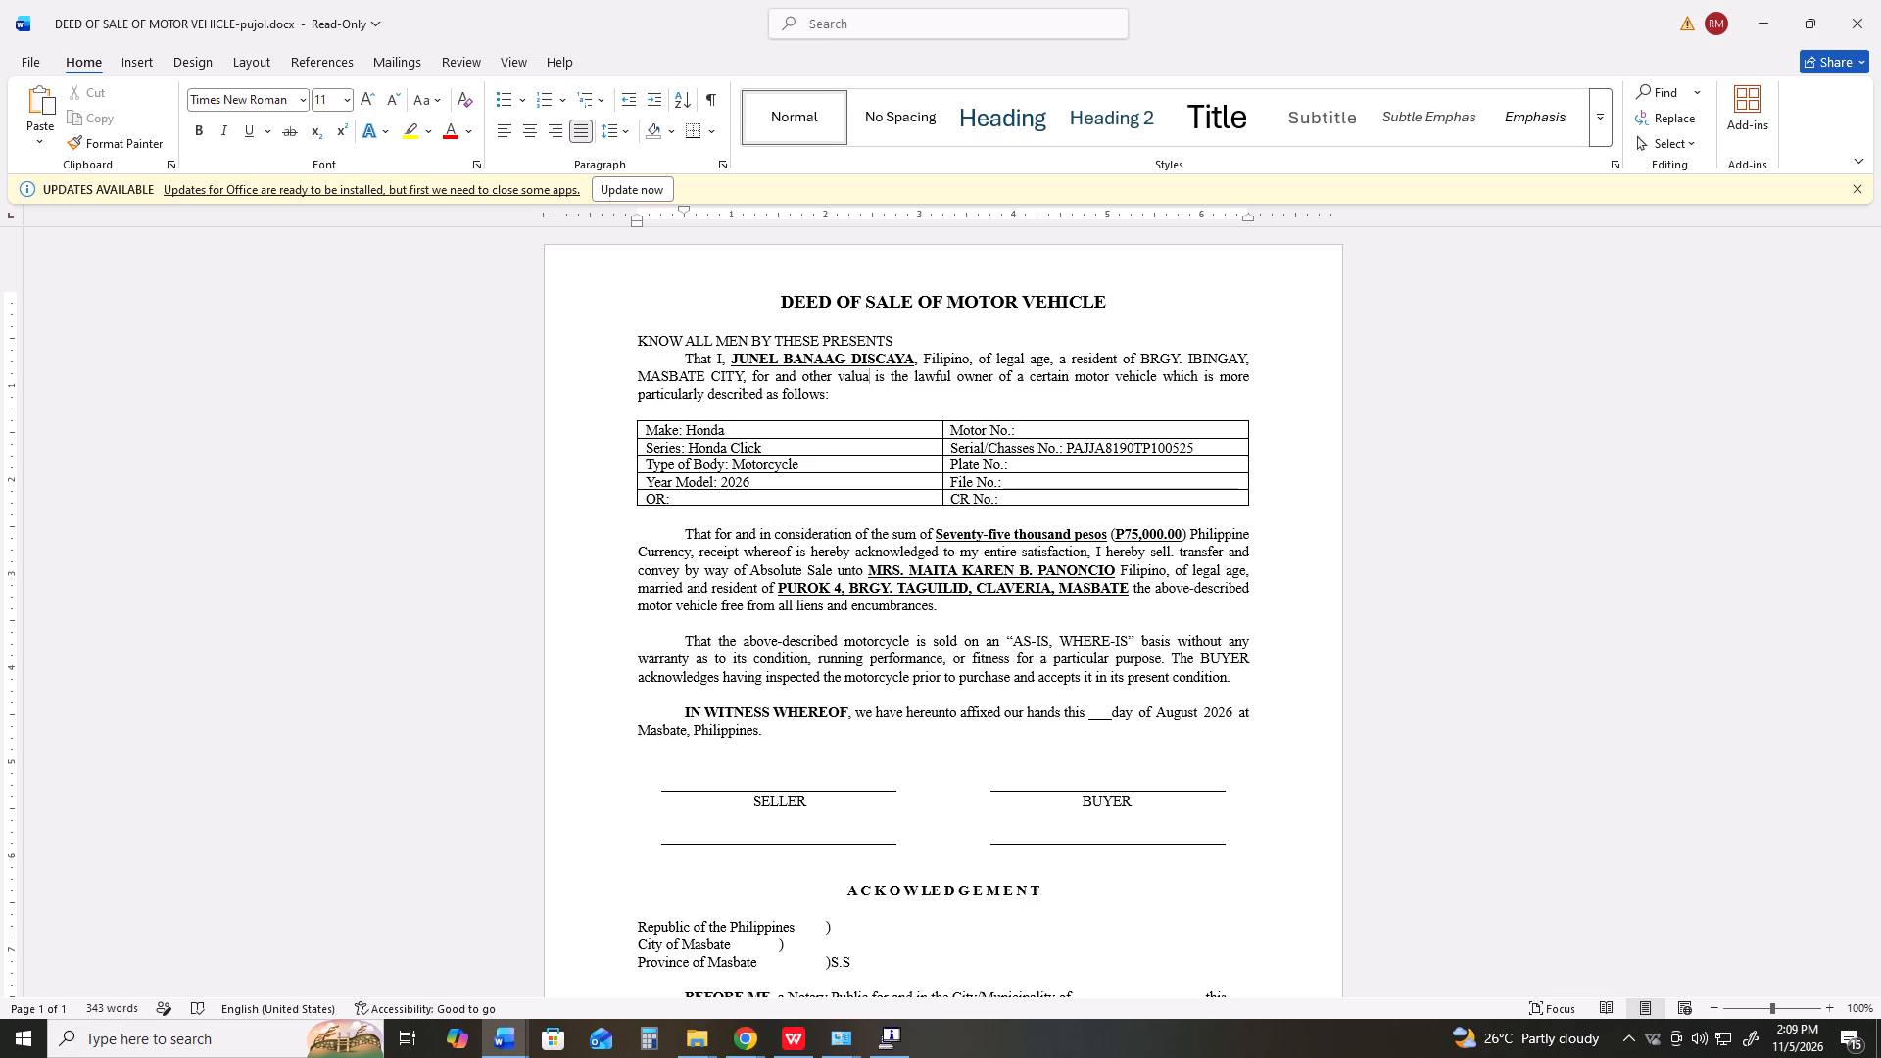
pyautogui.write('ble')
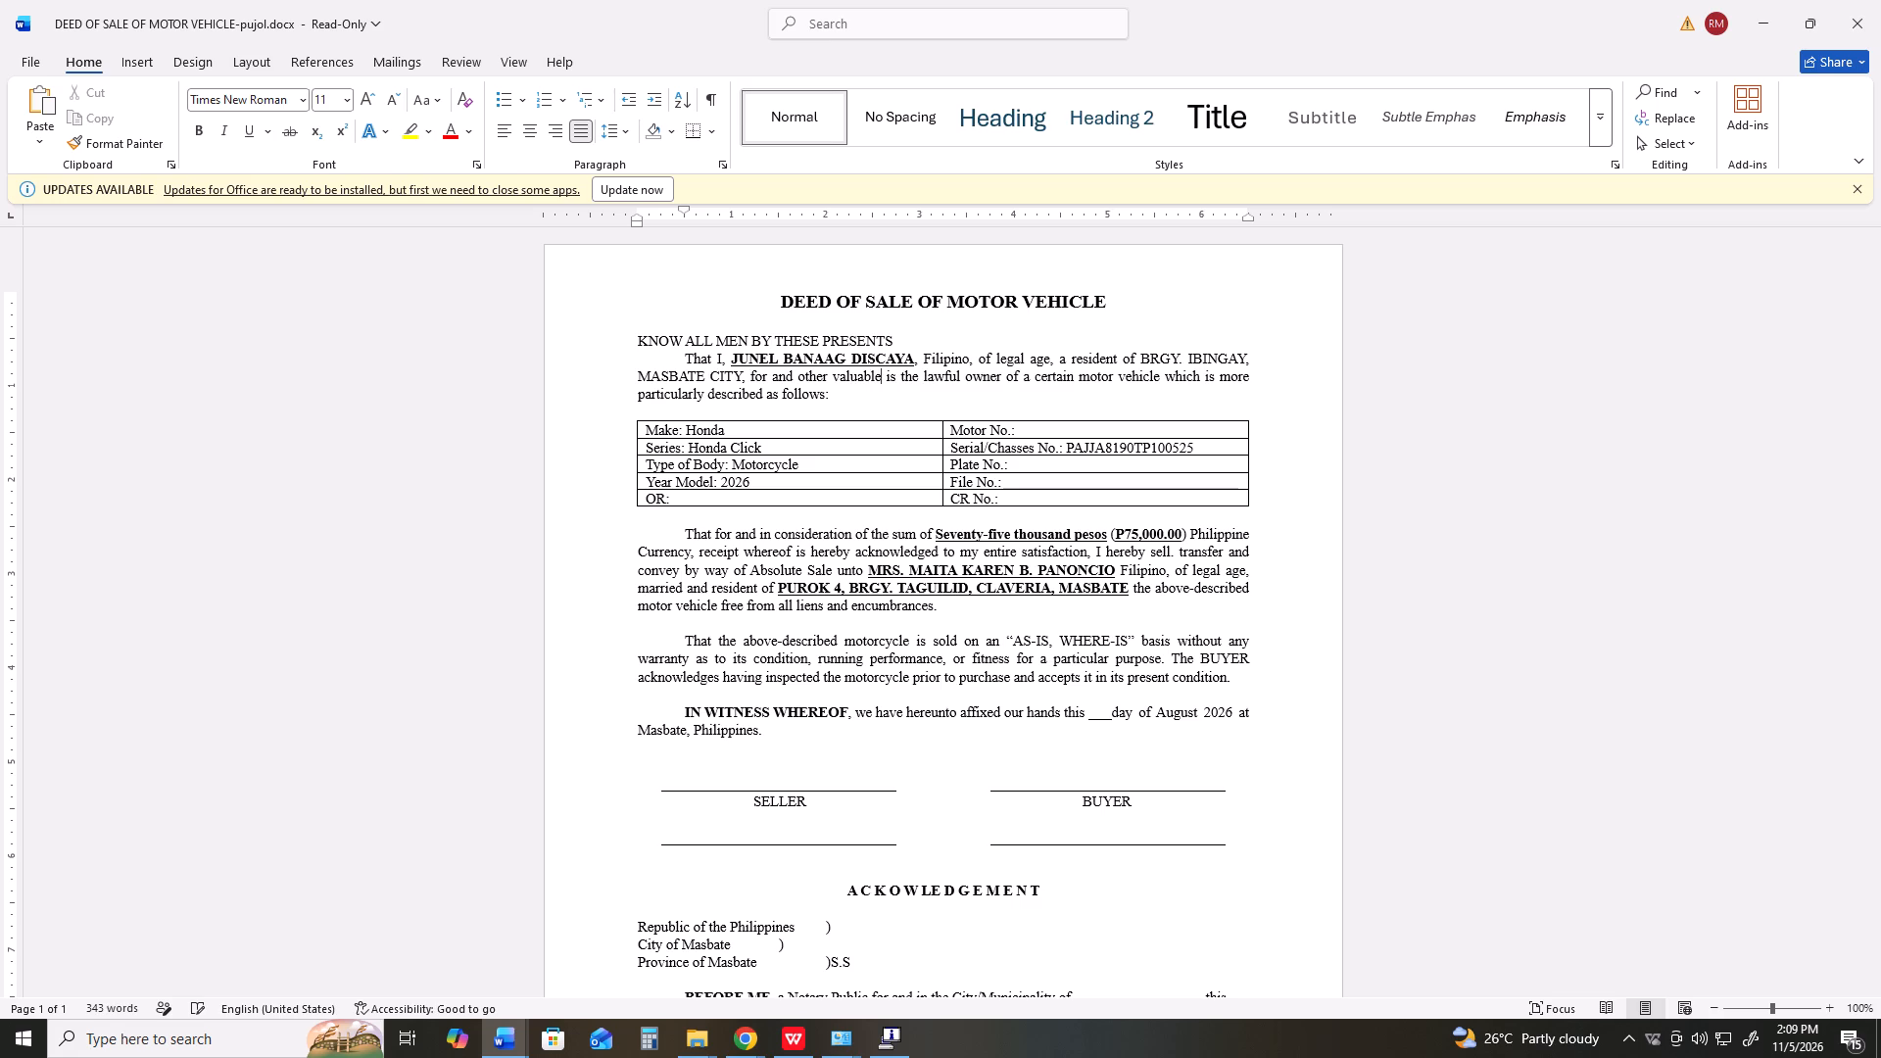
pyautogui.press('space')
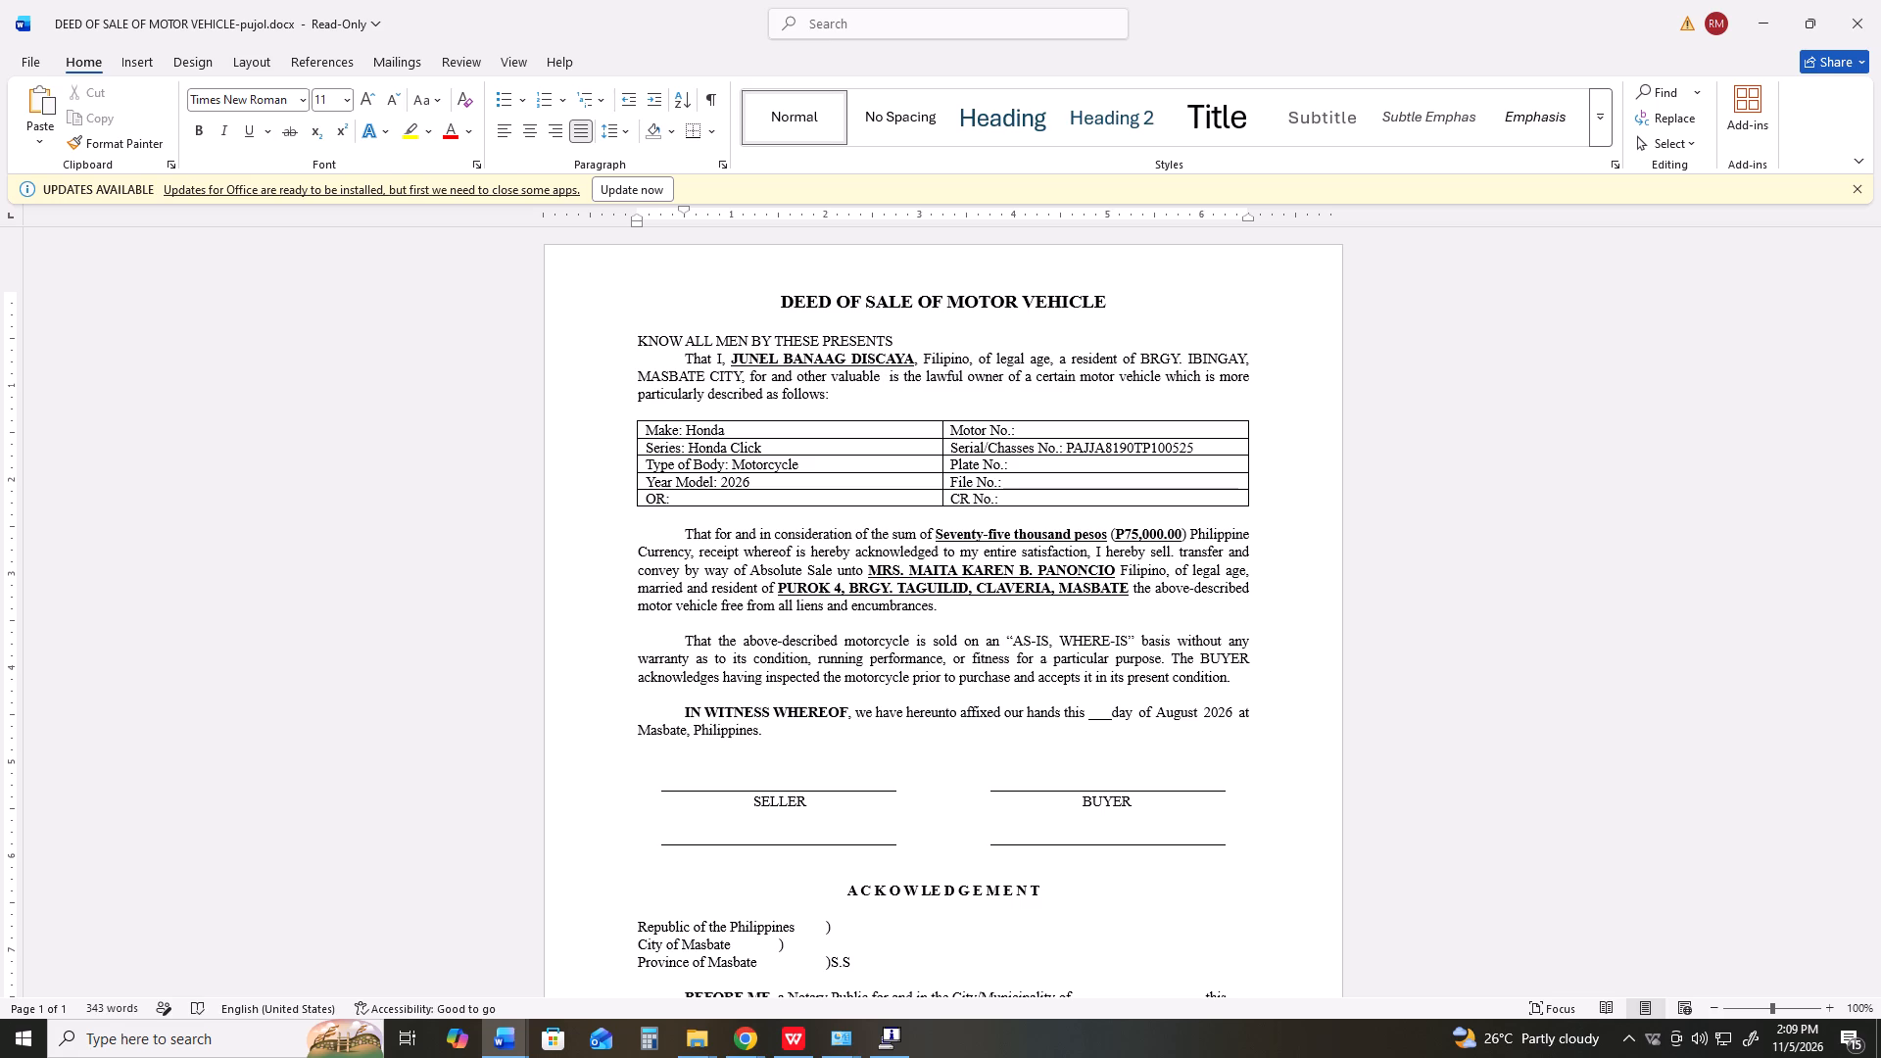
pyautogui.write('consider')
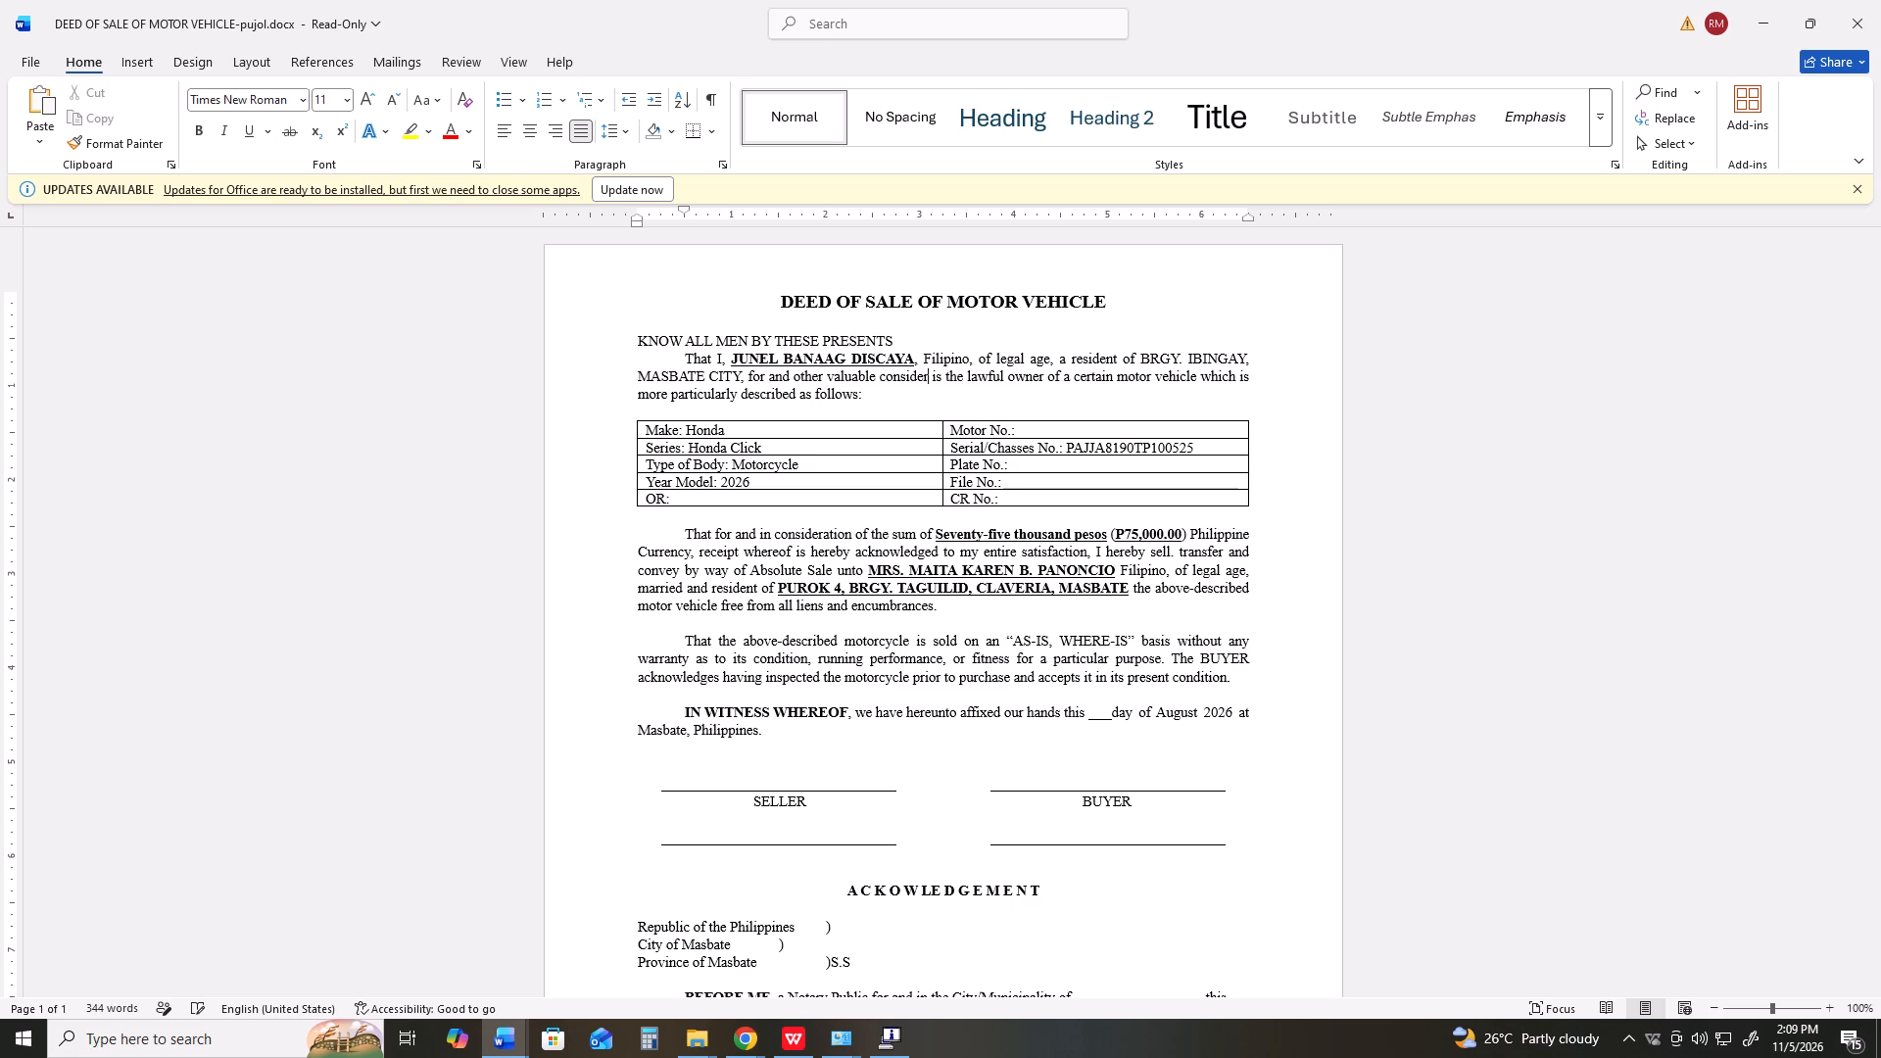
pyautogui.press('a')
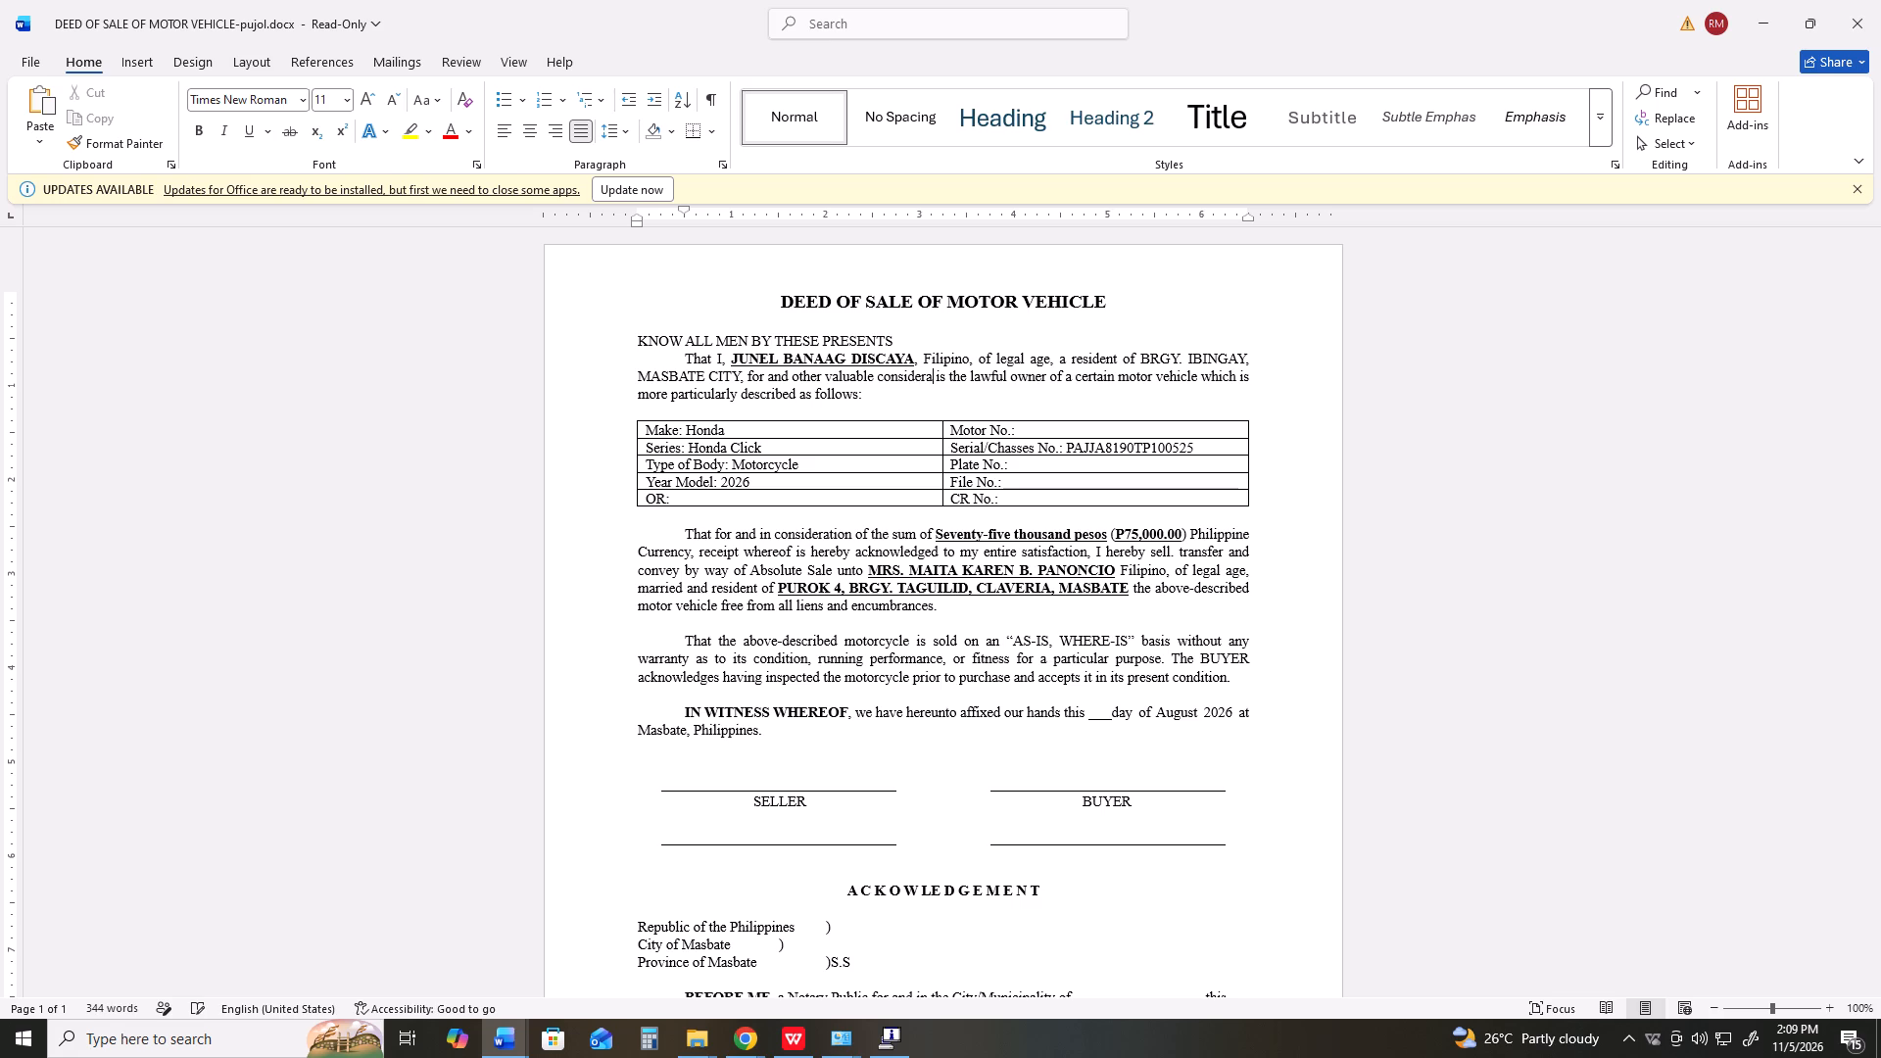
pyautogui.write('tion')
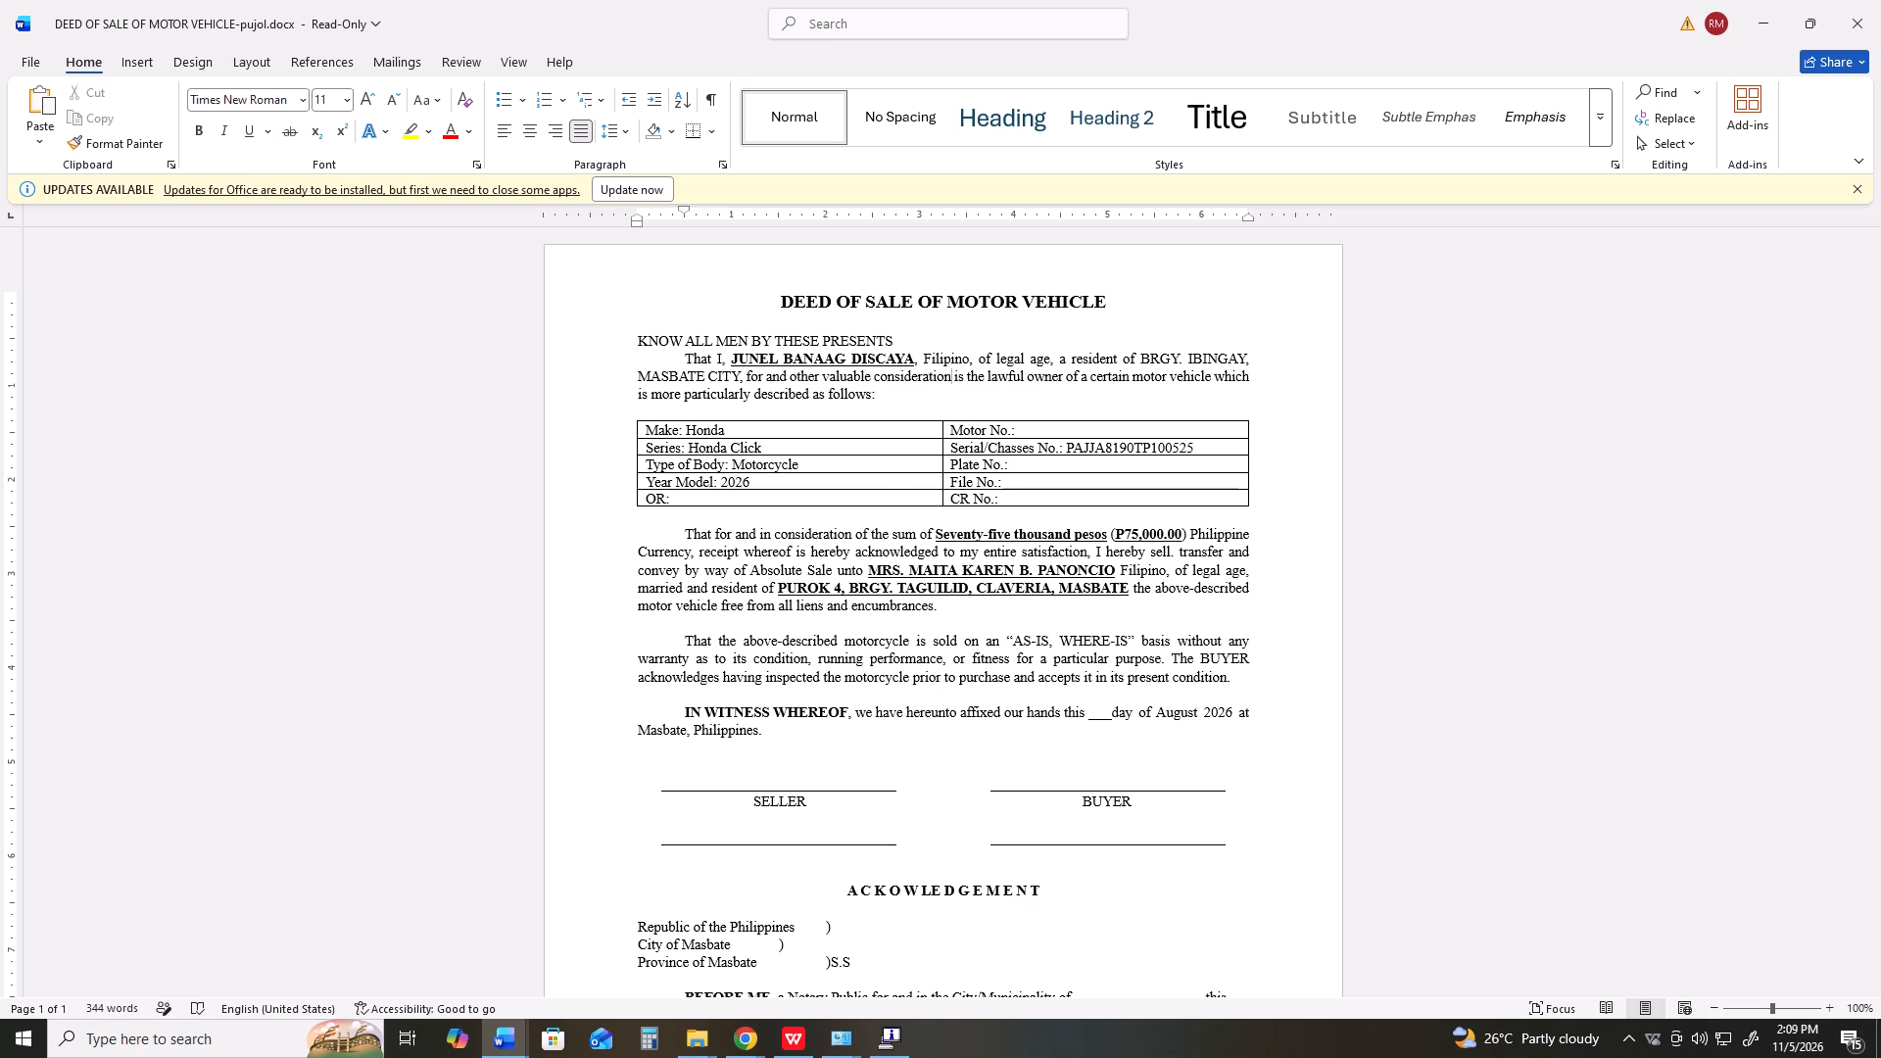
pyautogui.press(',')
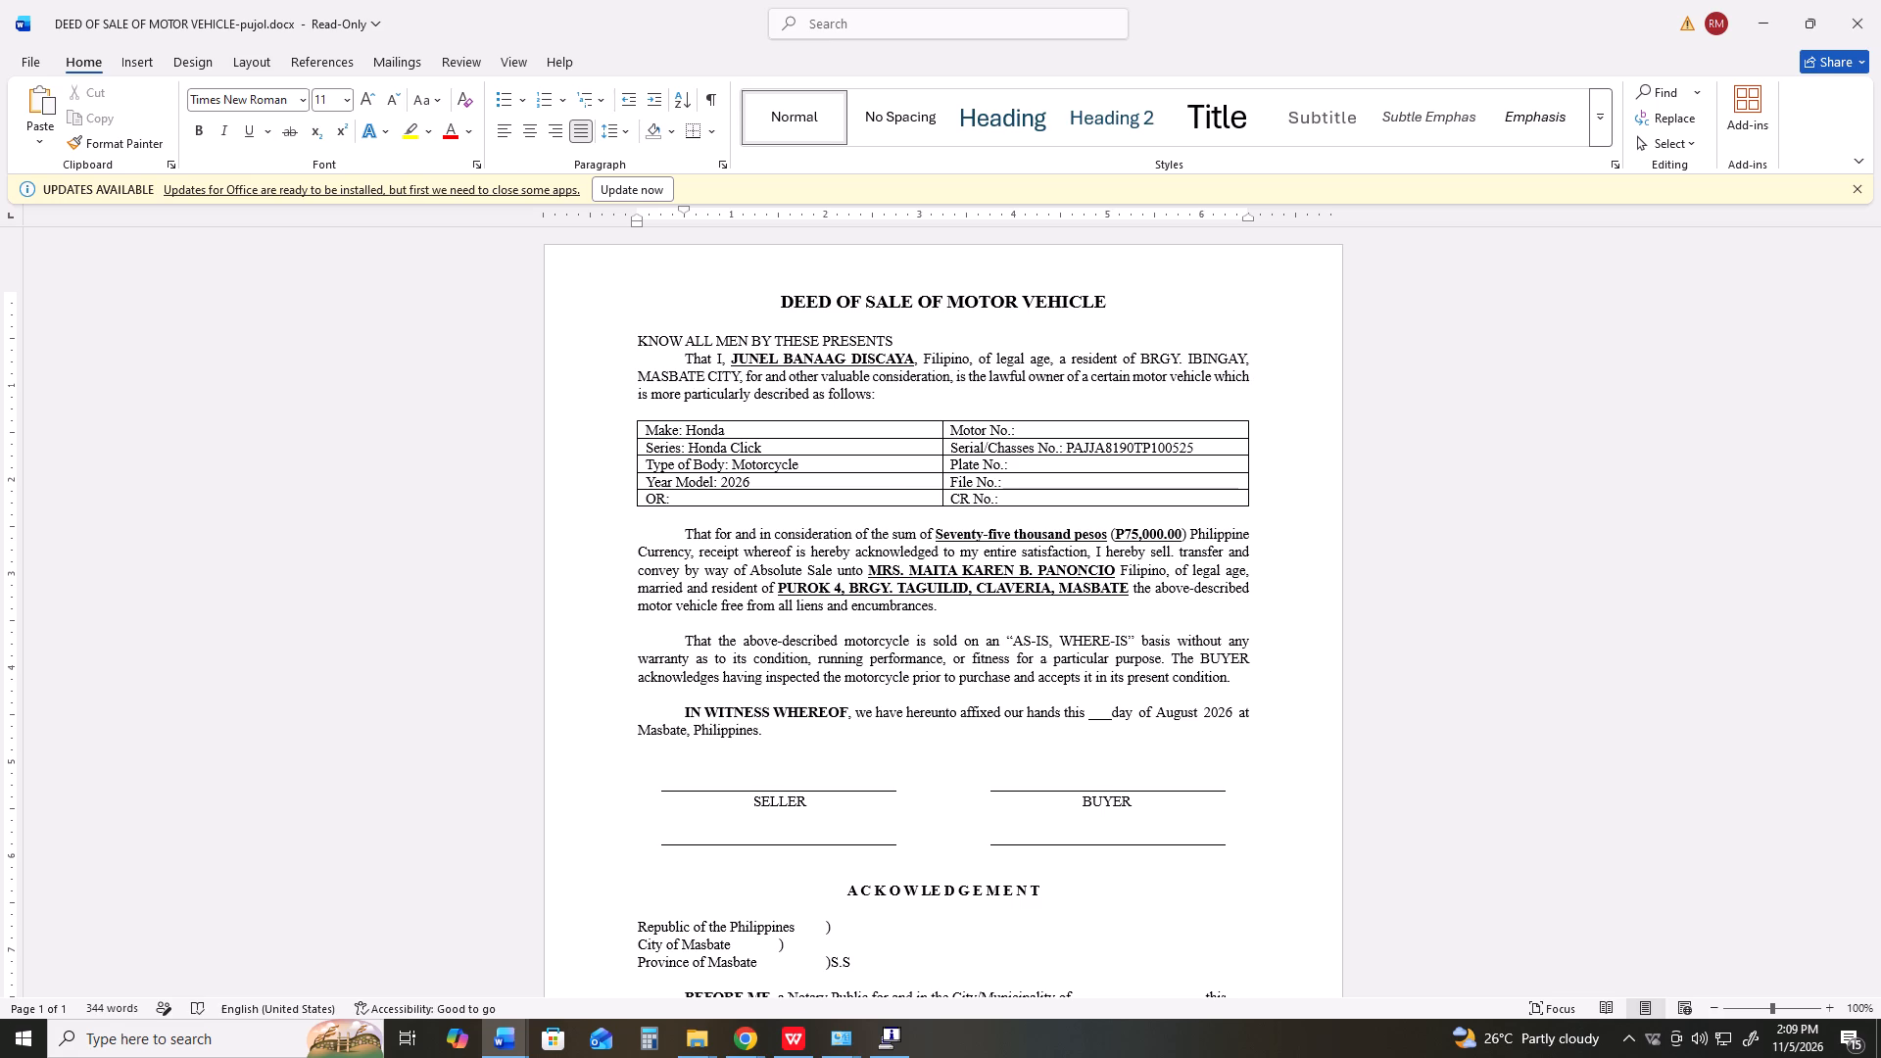
# Add the word "receipt" after "valuable consideration," in the opening paragraph.
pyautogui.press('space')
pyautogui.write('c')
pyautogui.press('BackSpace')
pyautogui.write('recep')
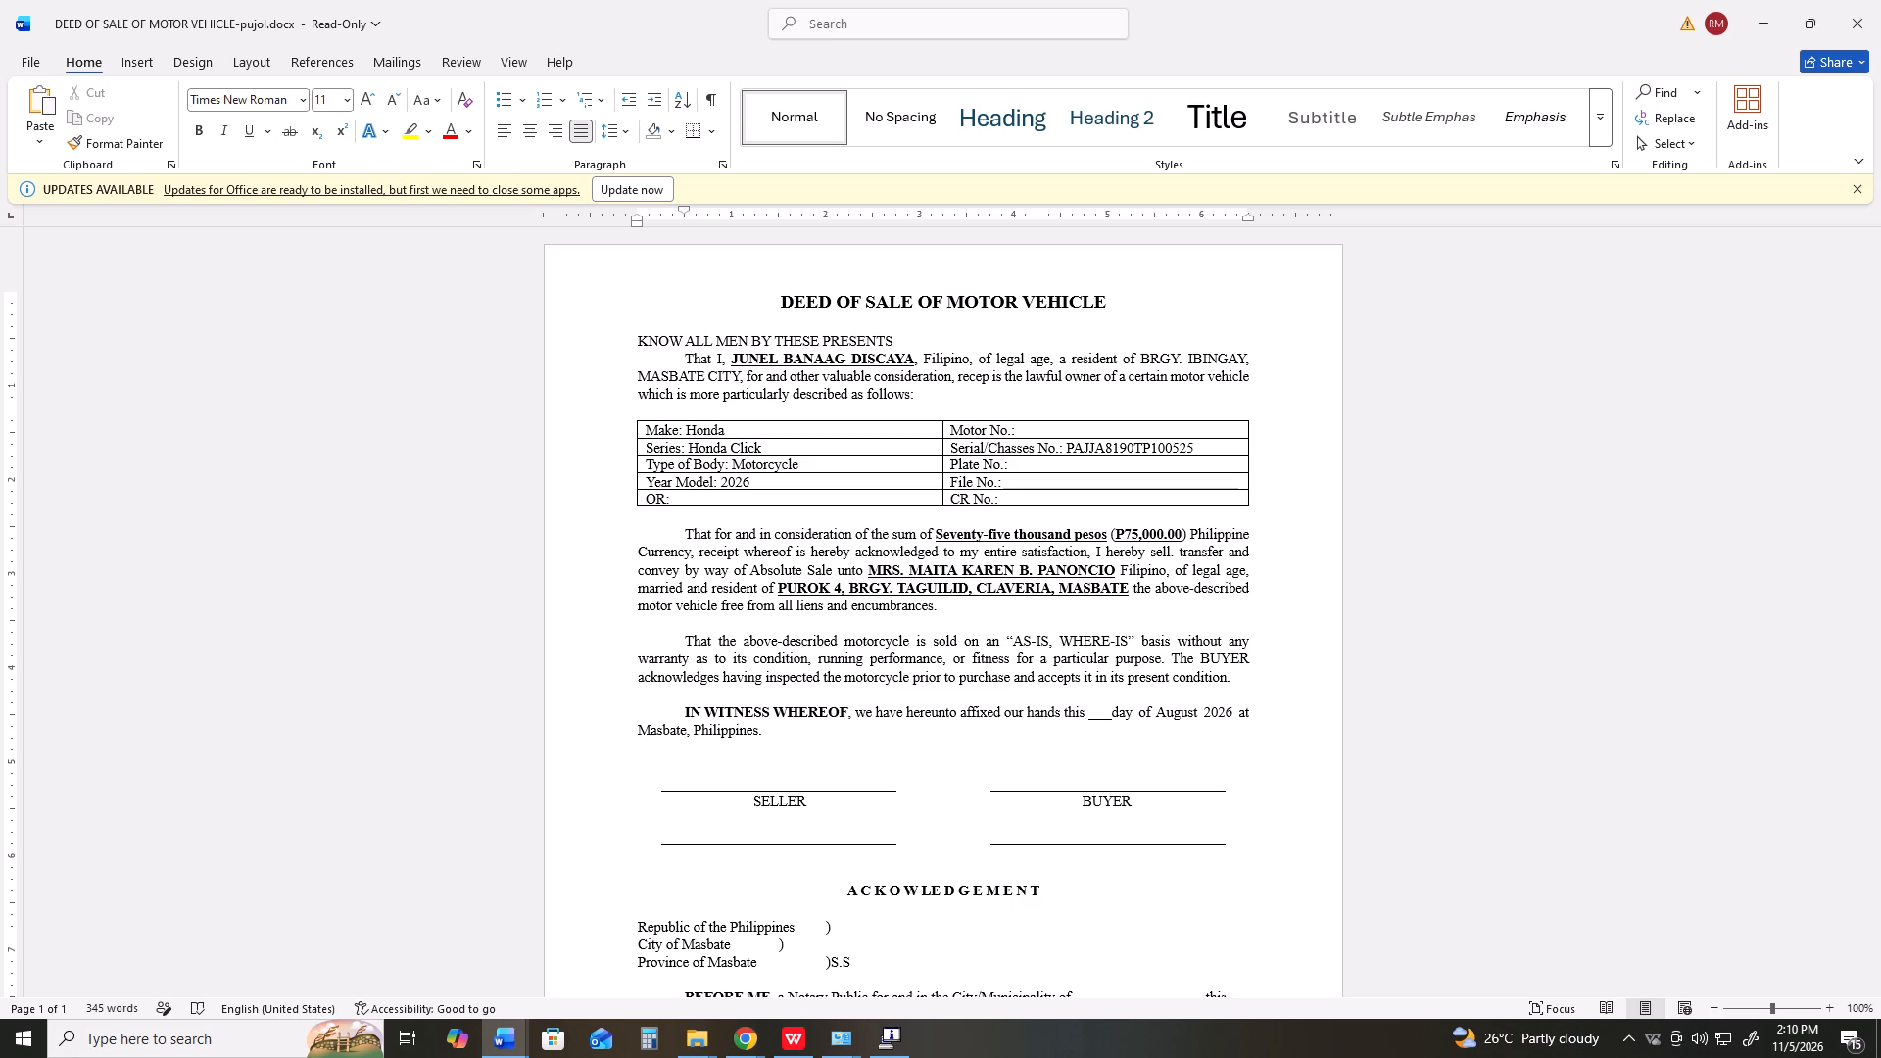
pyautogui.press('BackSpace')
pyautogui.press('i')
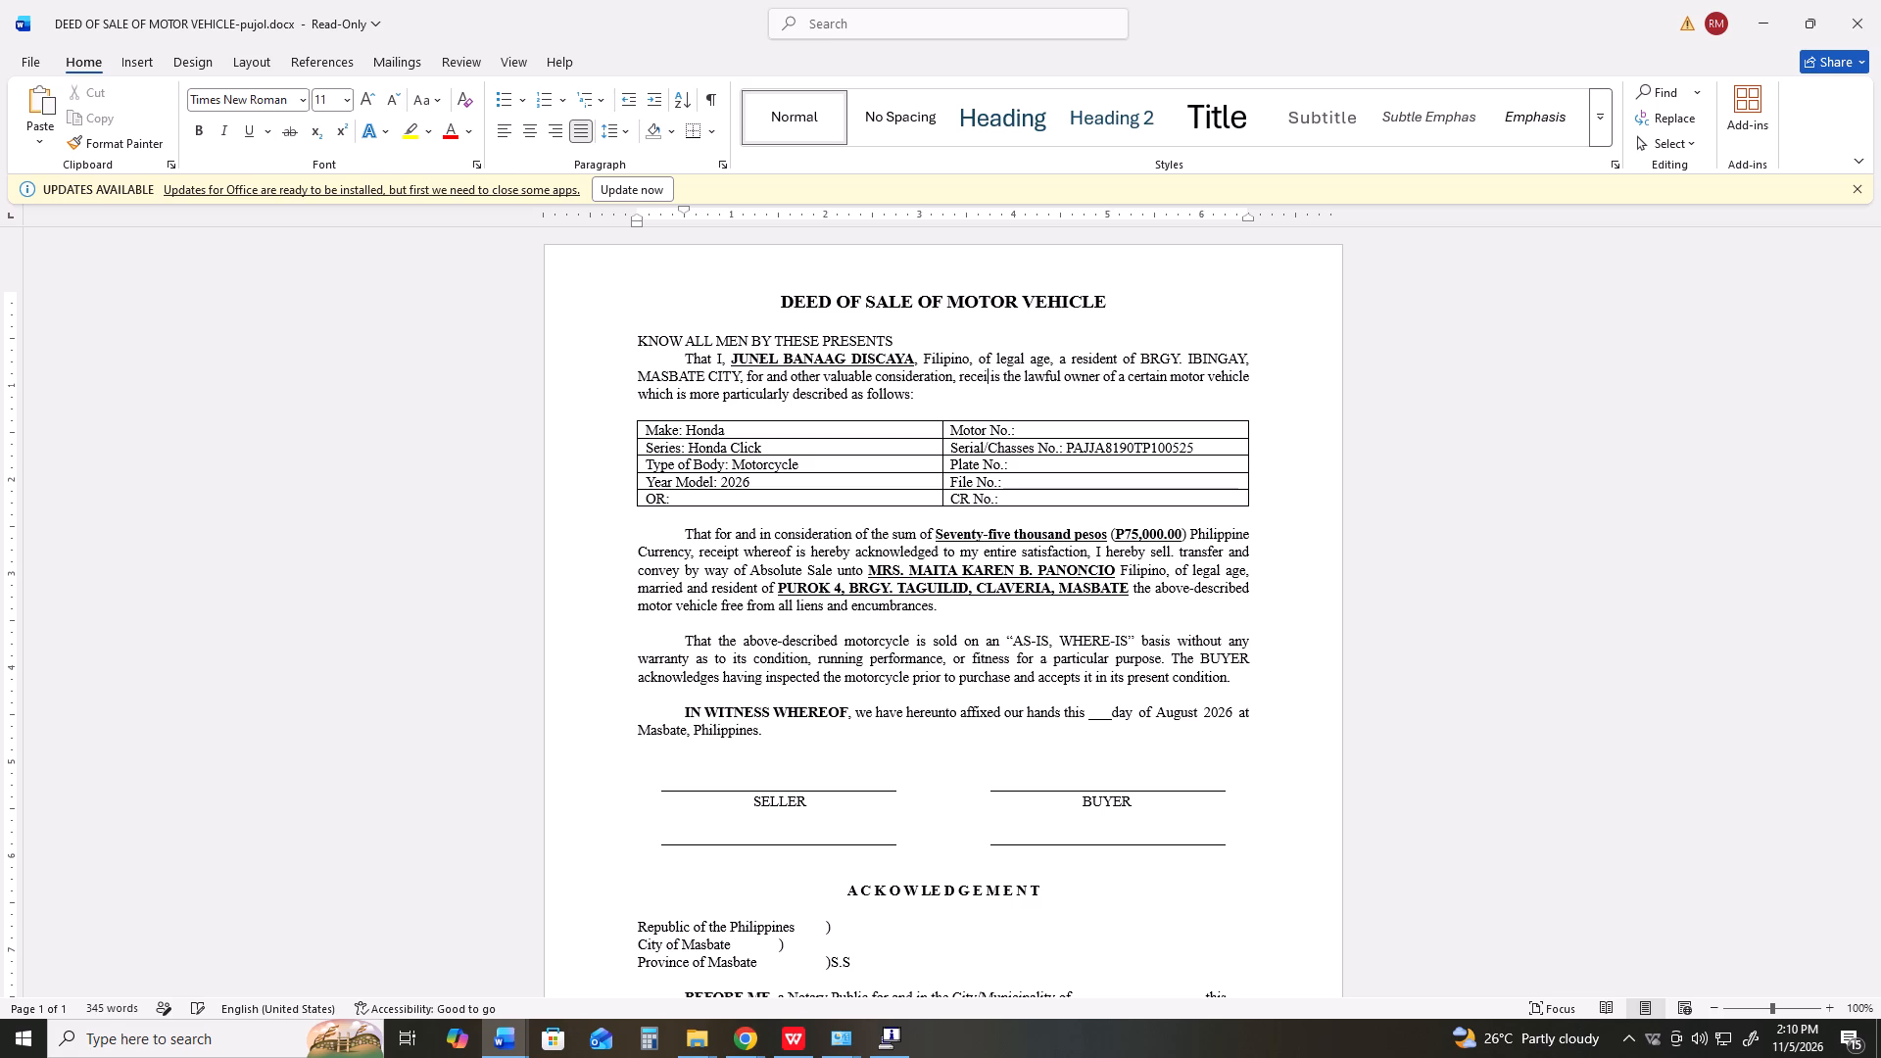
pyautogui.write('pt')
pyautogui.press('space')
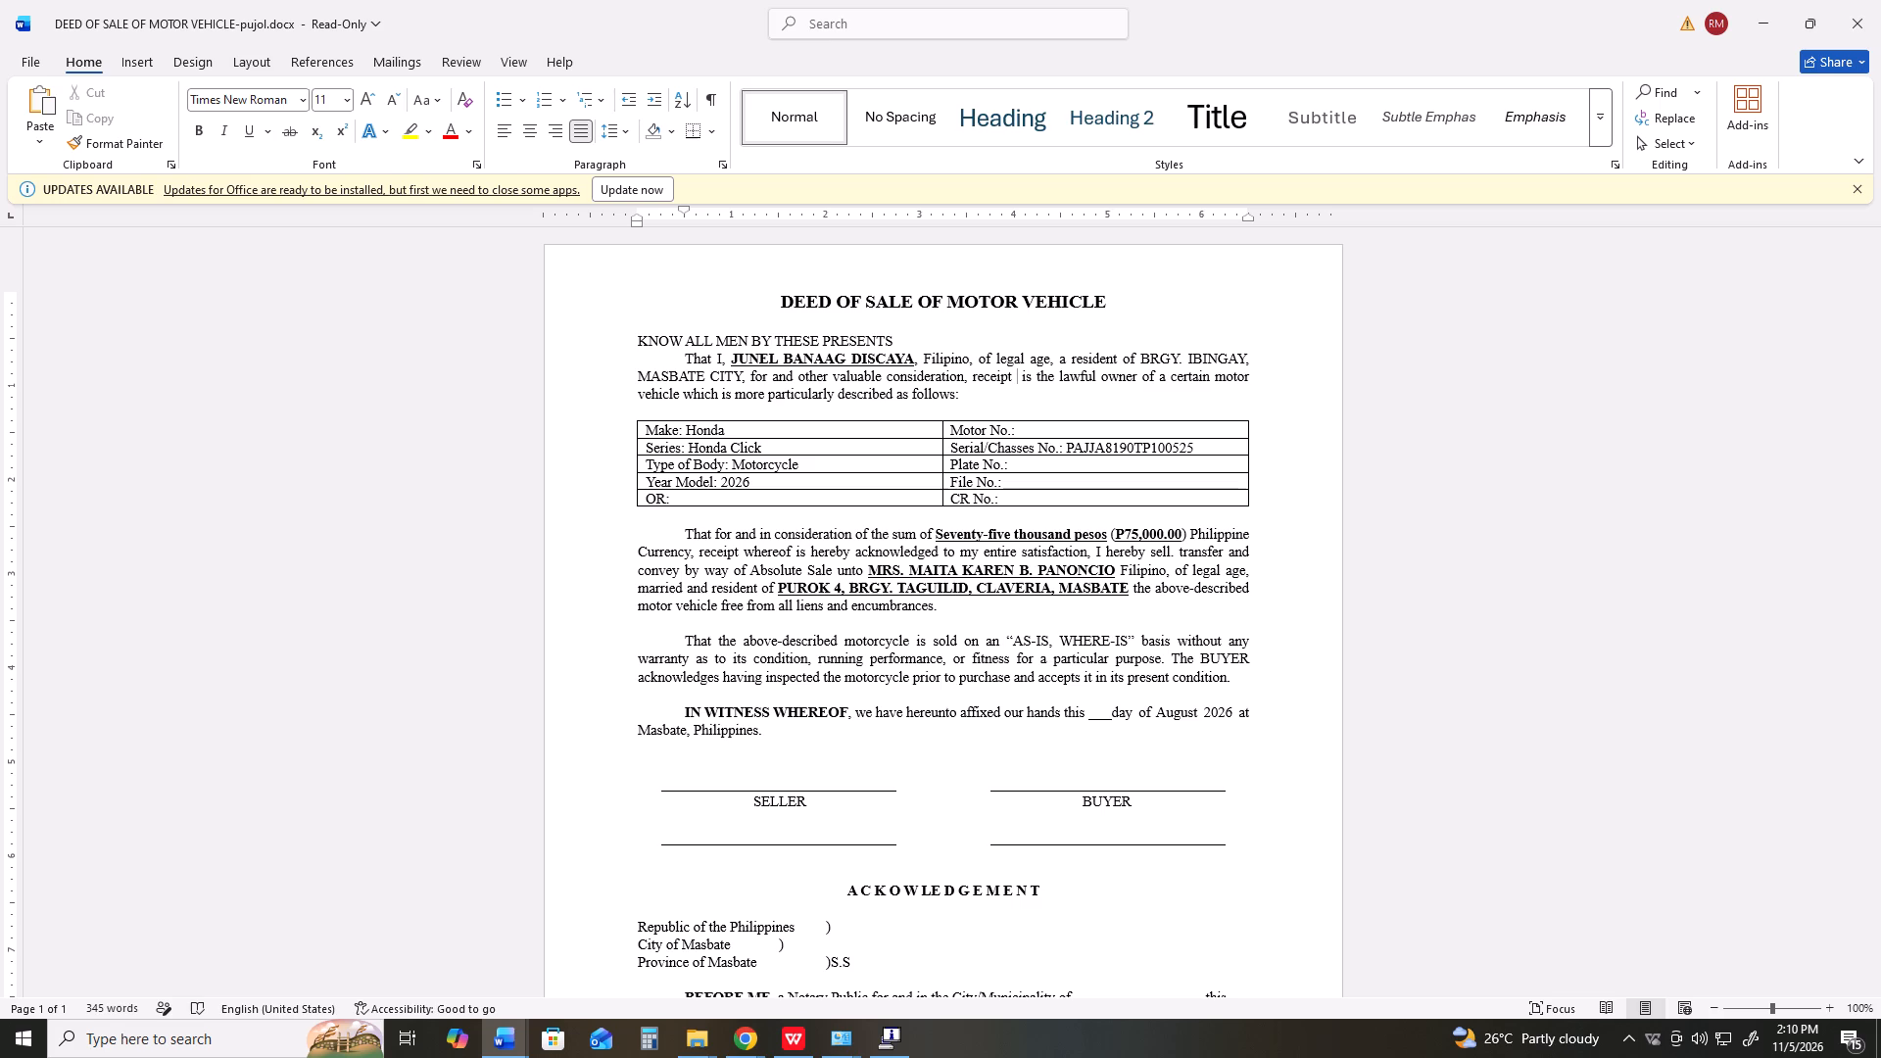
# Replace the comma after "valuable consideration" with "of the amount of", placing it before "receipt".
pyautogui.click(967, 378)
pyautogui.press('BackSpace')
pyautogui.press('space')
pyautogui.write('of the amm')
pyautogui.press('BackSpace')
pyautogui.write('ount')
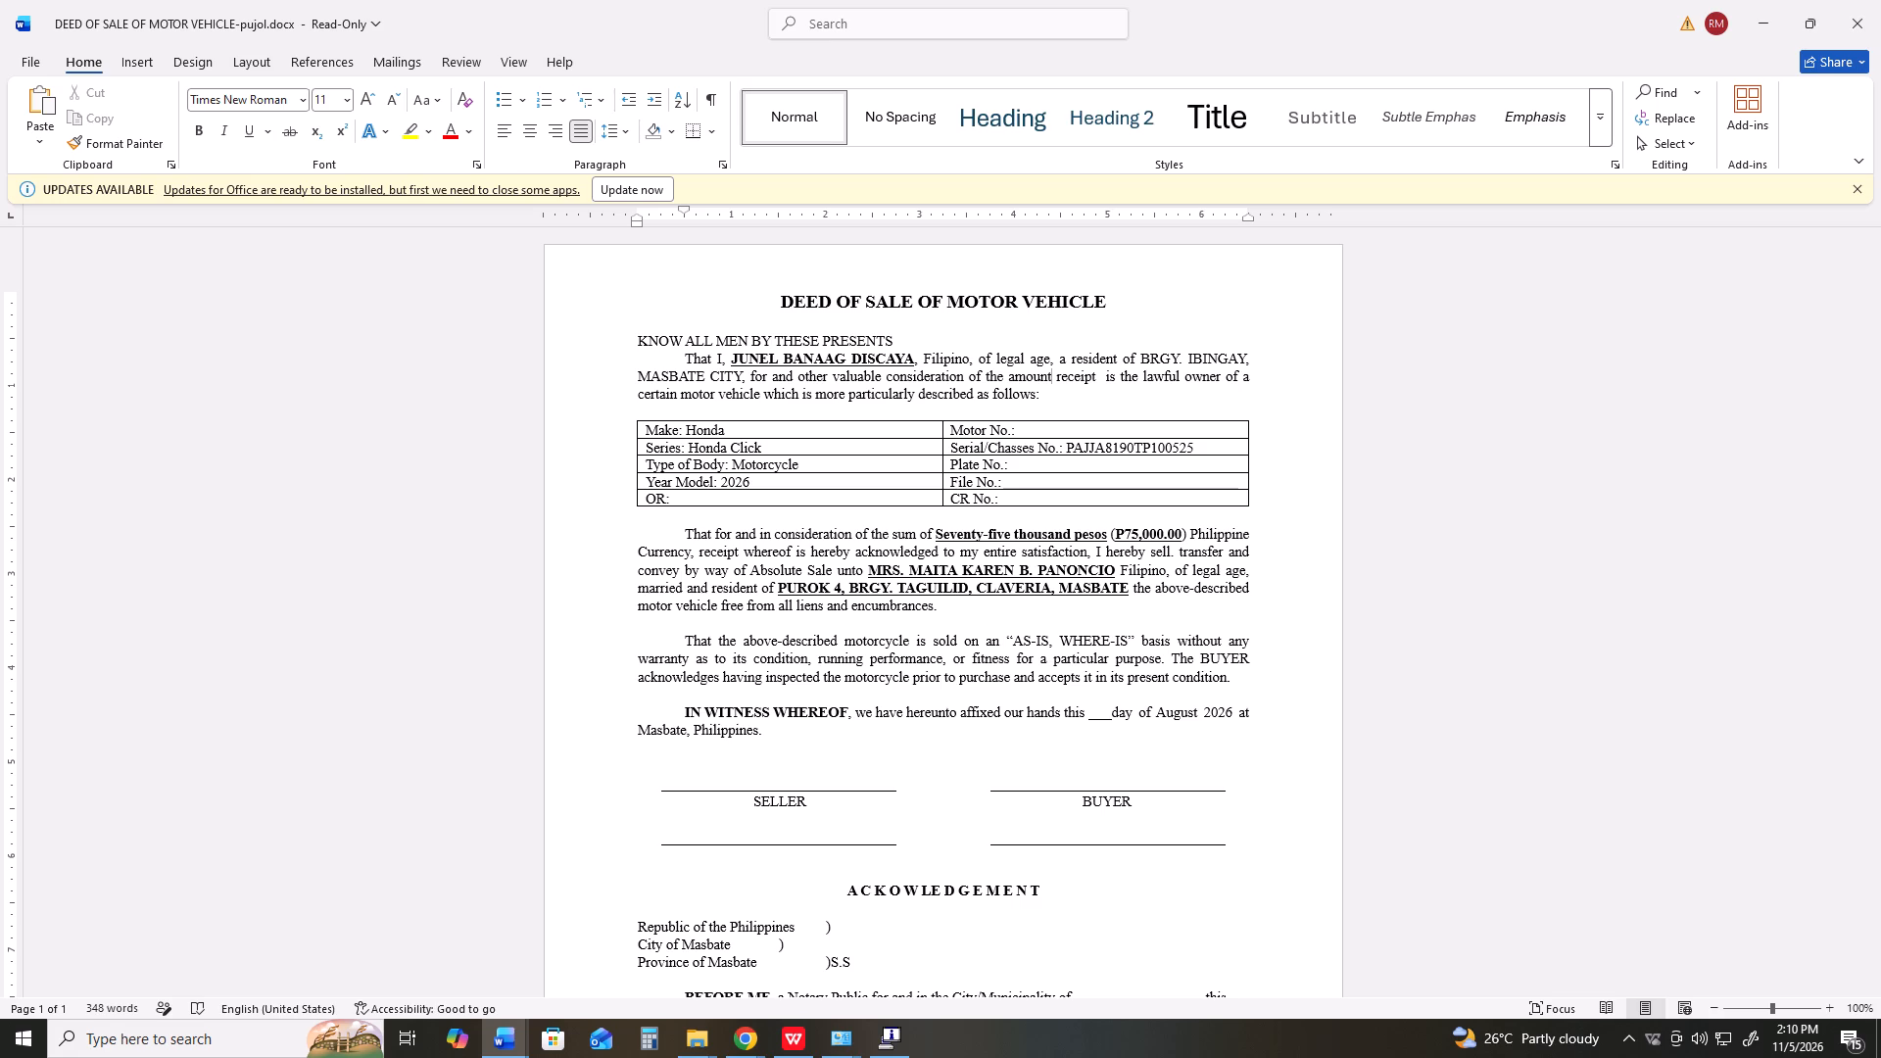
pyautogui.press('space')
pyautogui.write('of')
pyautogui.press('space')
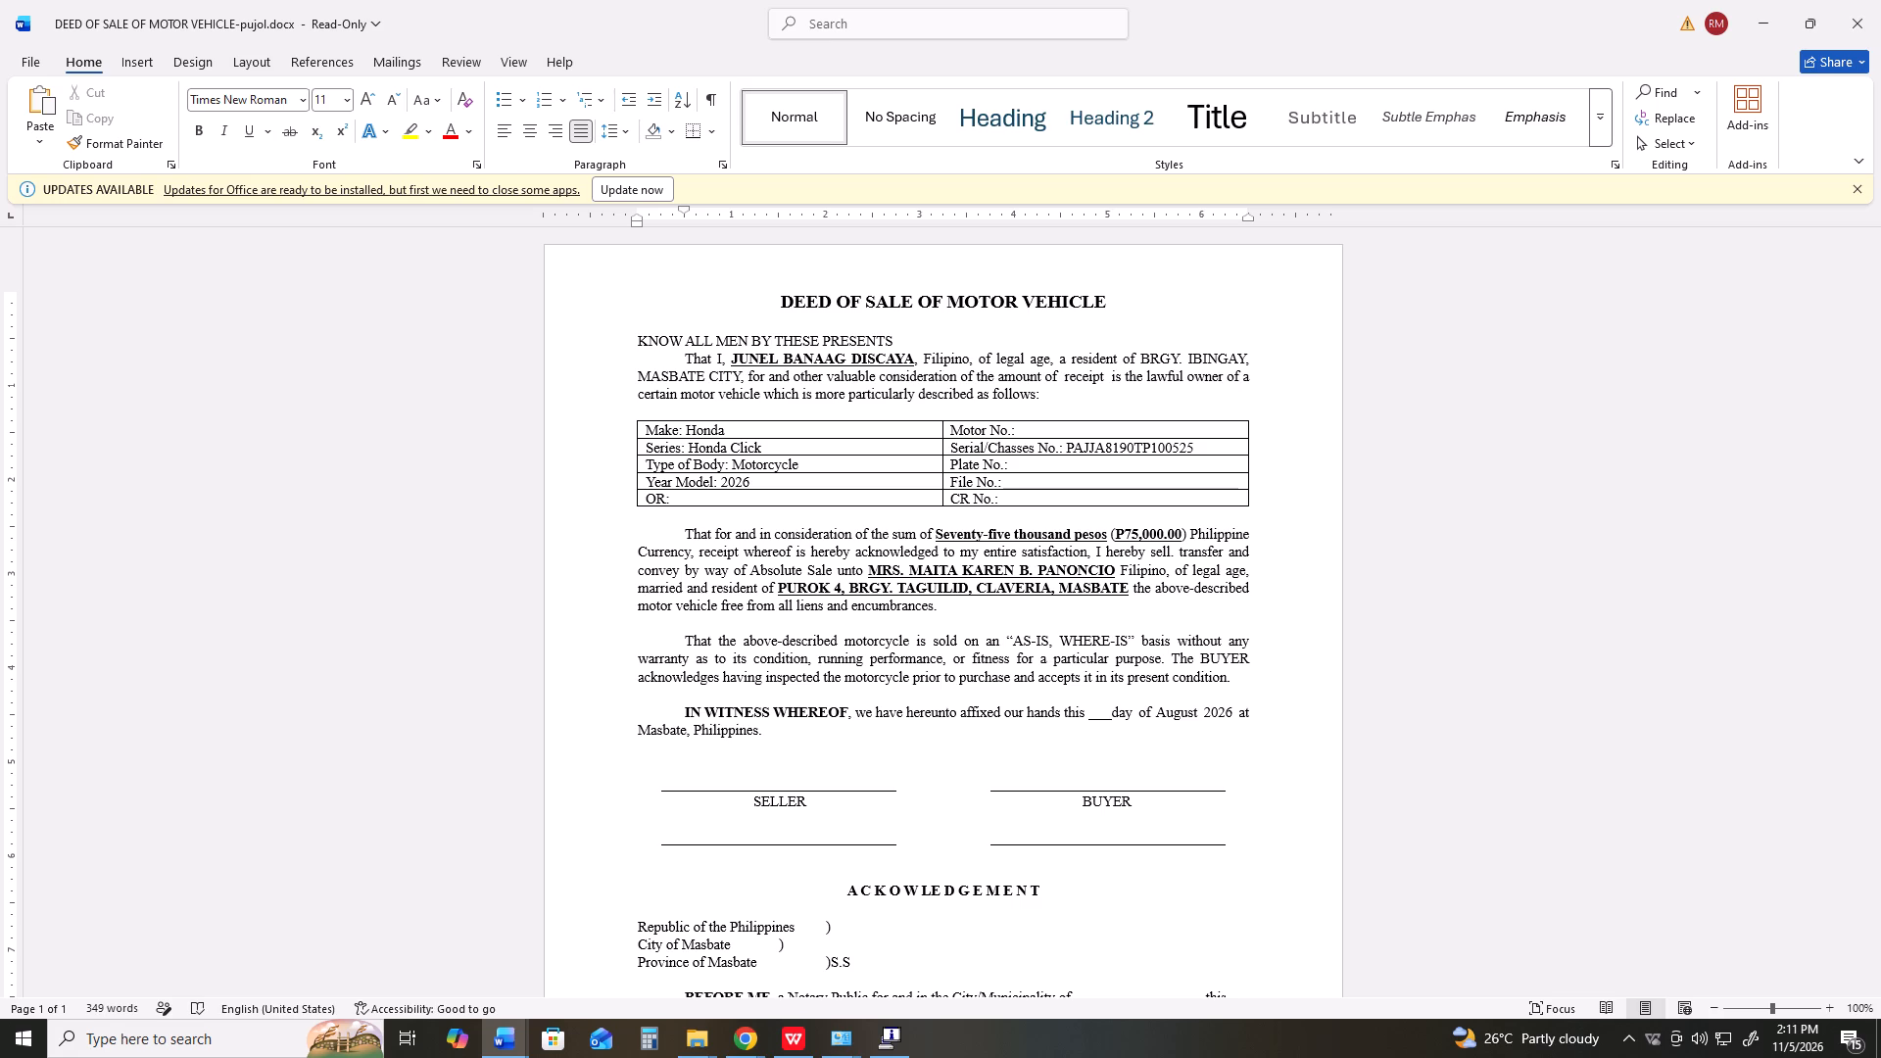
# Enter the amount in words, "NINETY THOUSAND PESOS ONLY", in bold capitals after "of the amount of".
pyautogui.click(200, 131)
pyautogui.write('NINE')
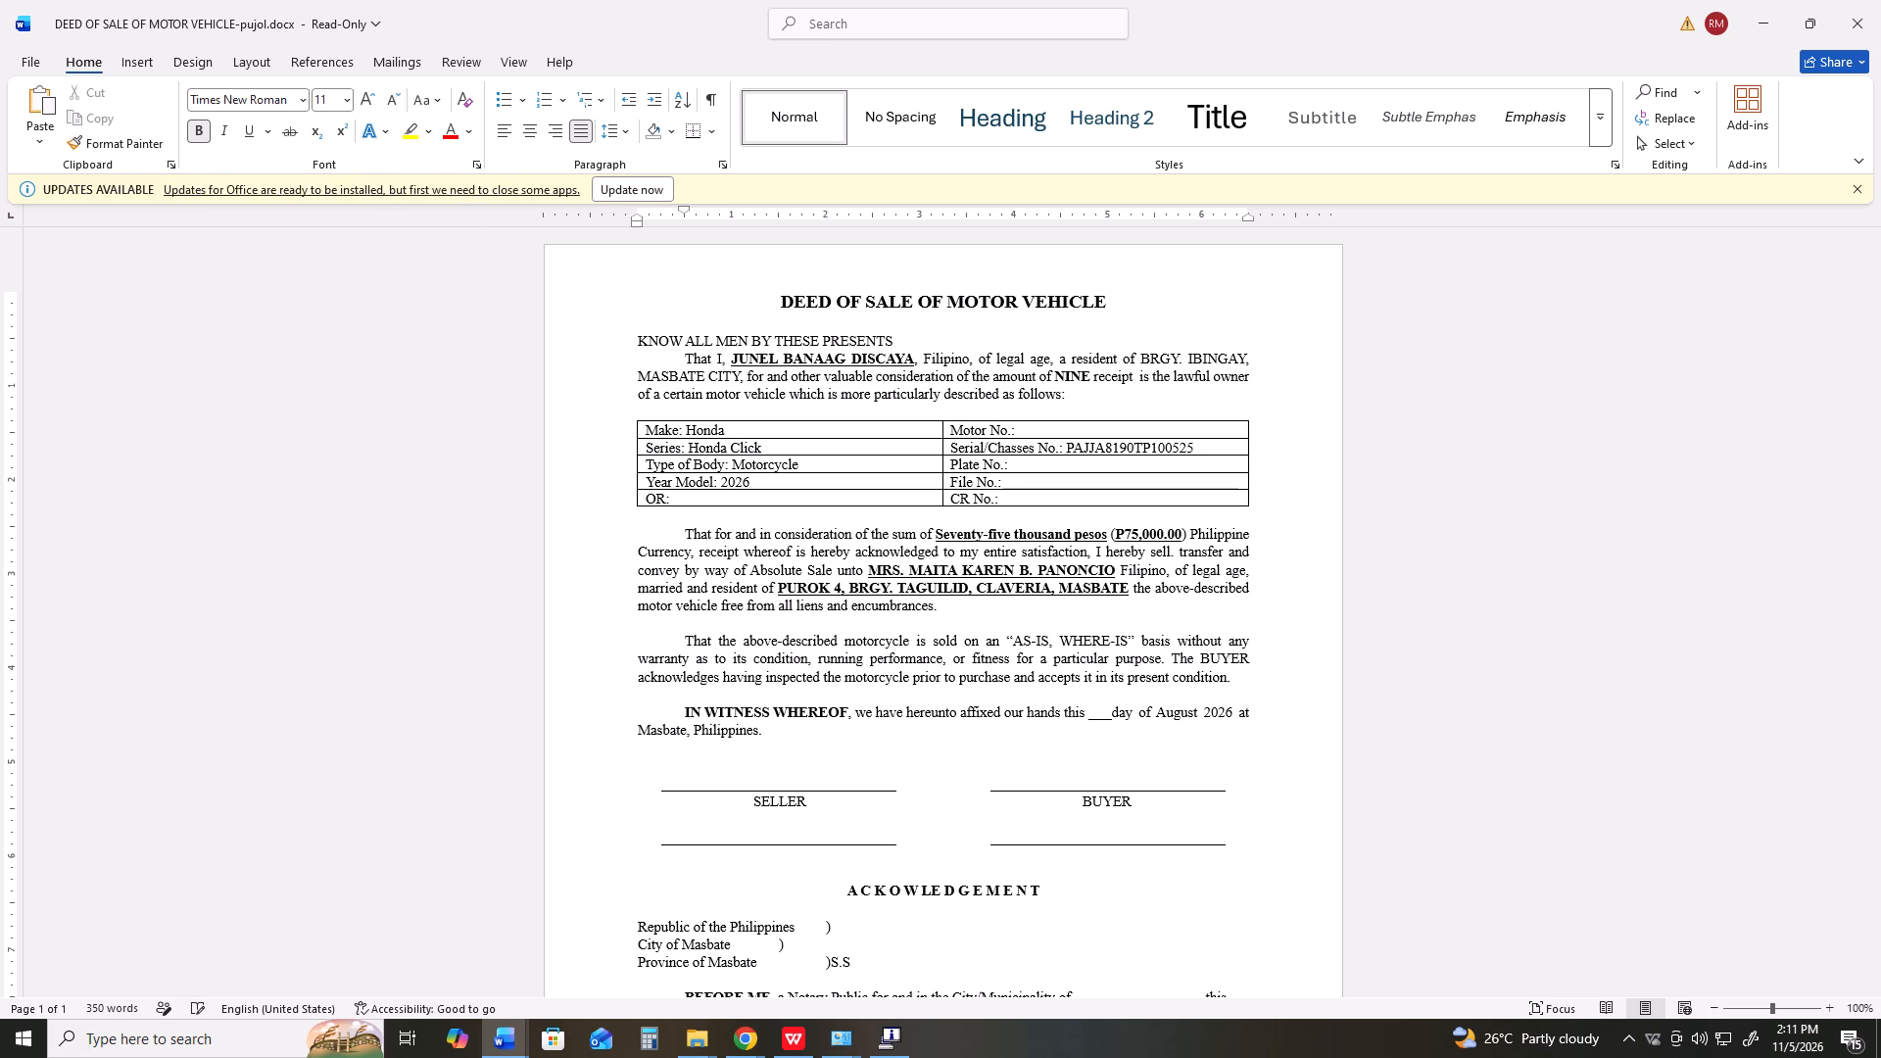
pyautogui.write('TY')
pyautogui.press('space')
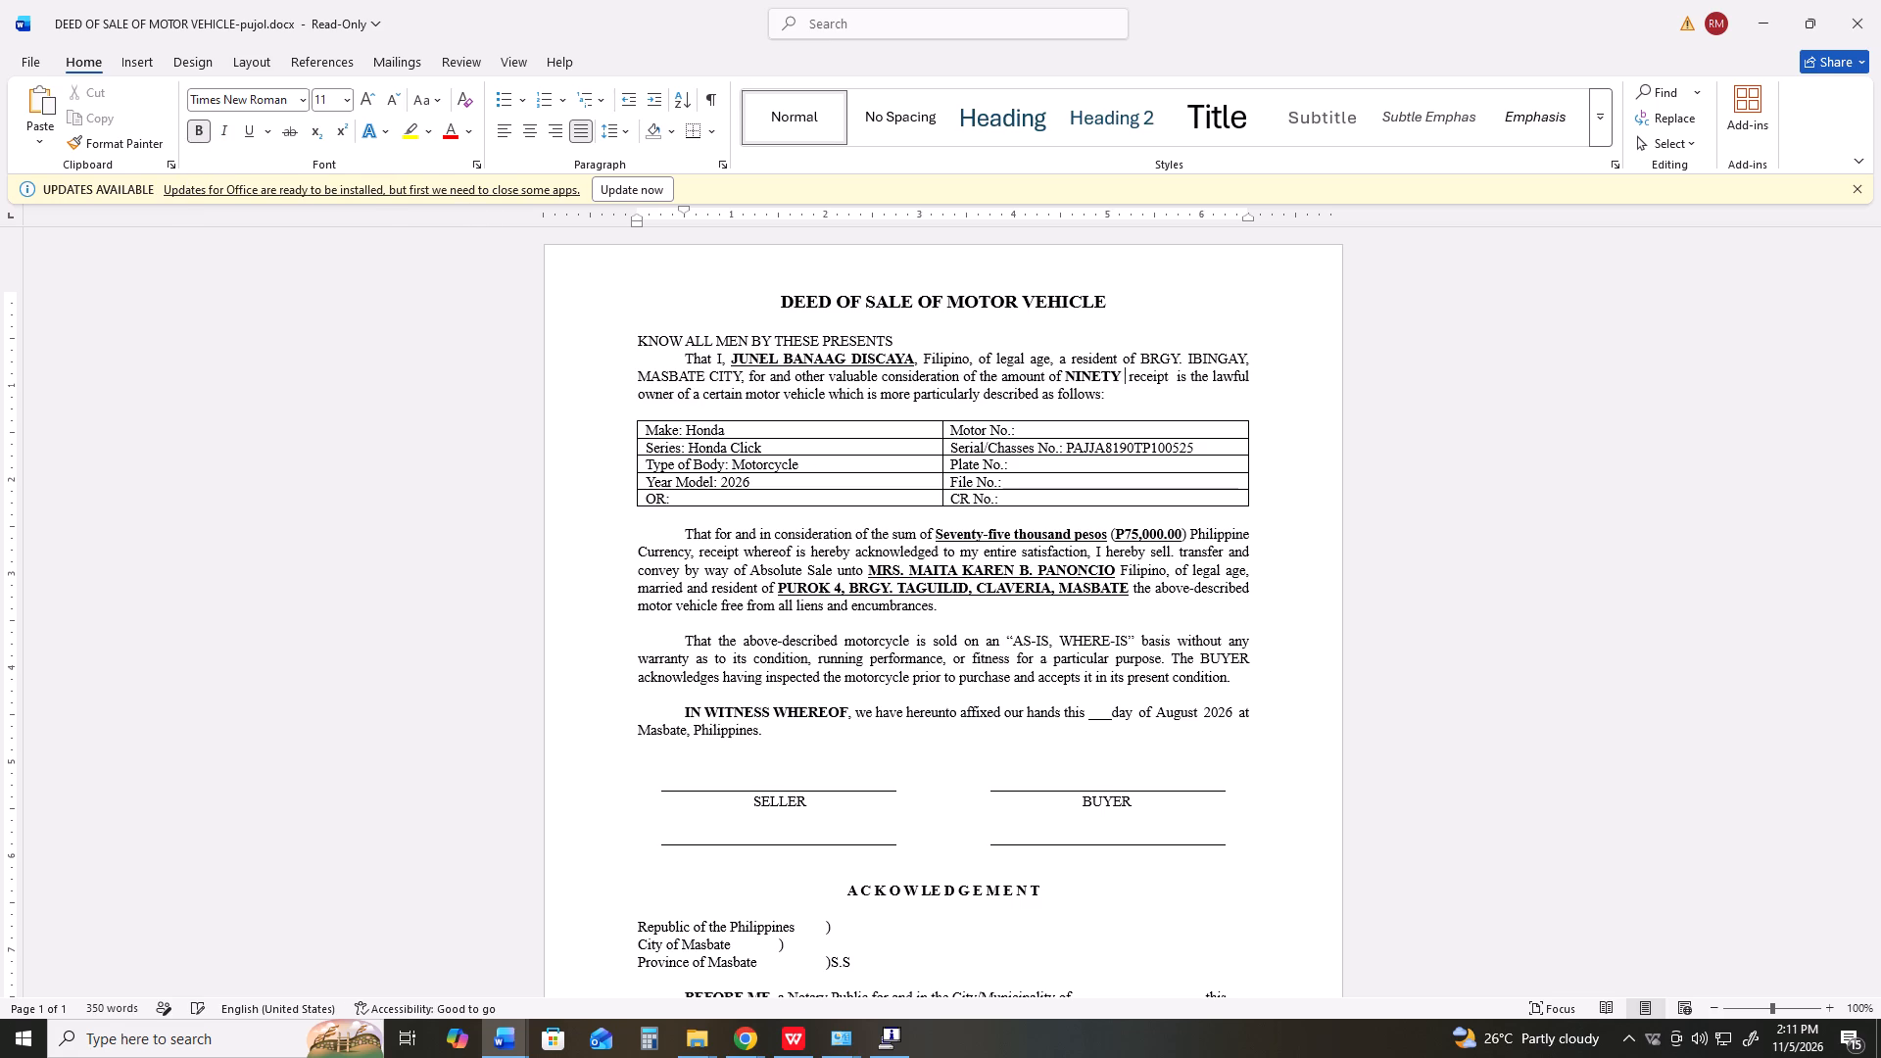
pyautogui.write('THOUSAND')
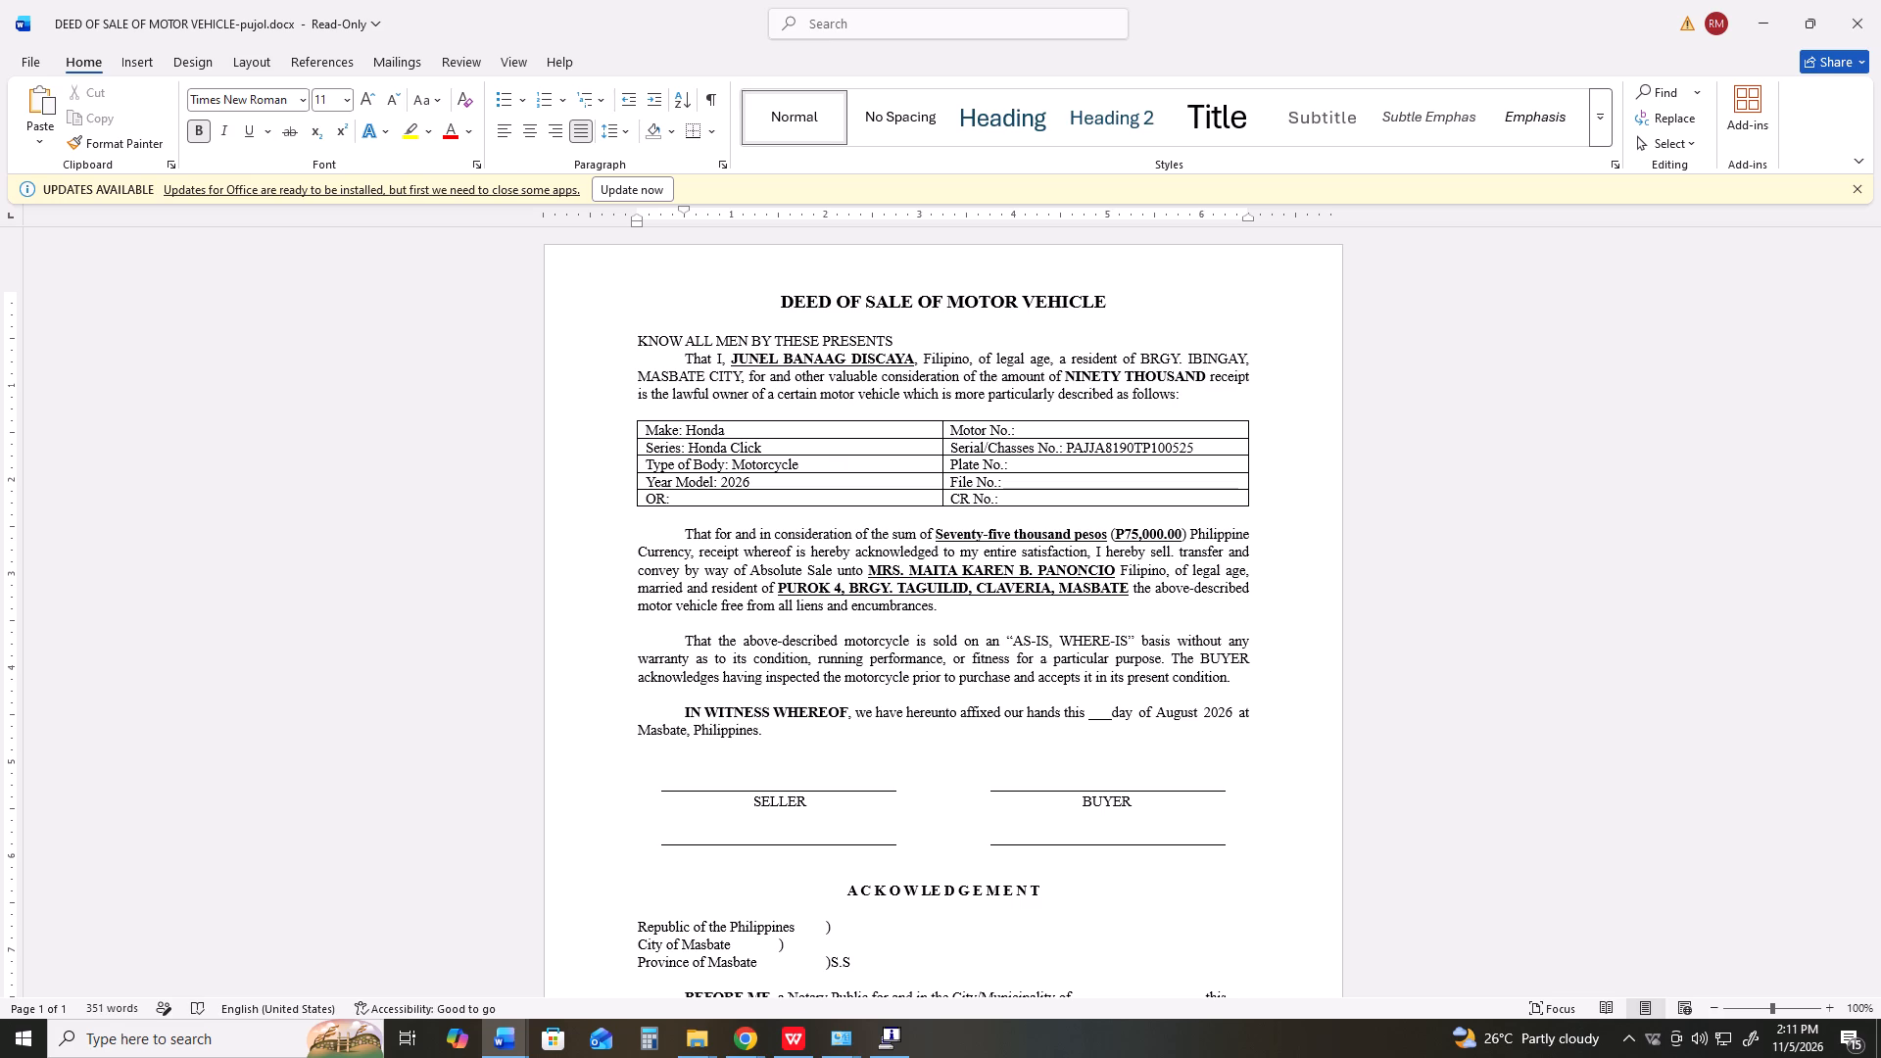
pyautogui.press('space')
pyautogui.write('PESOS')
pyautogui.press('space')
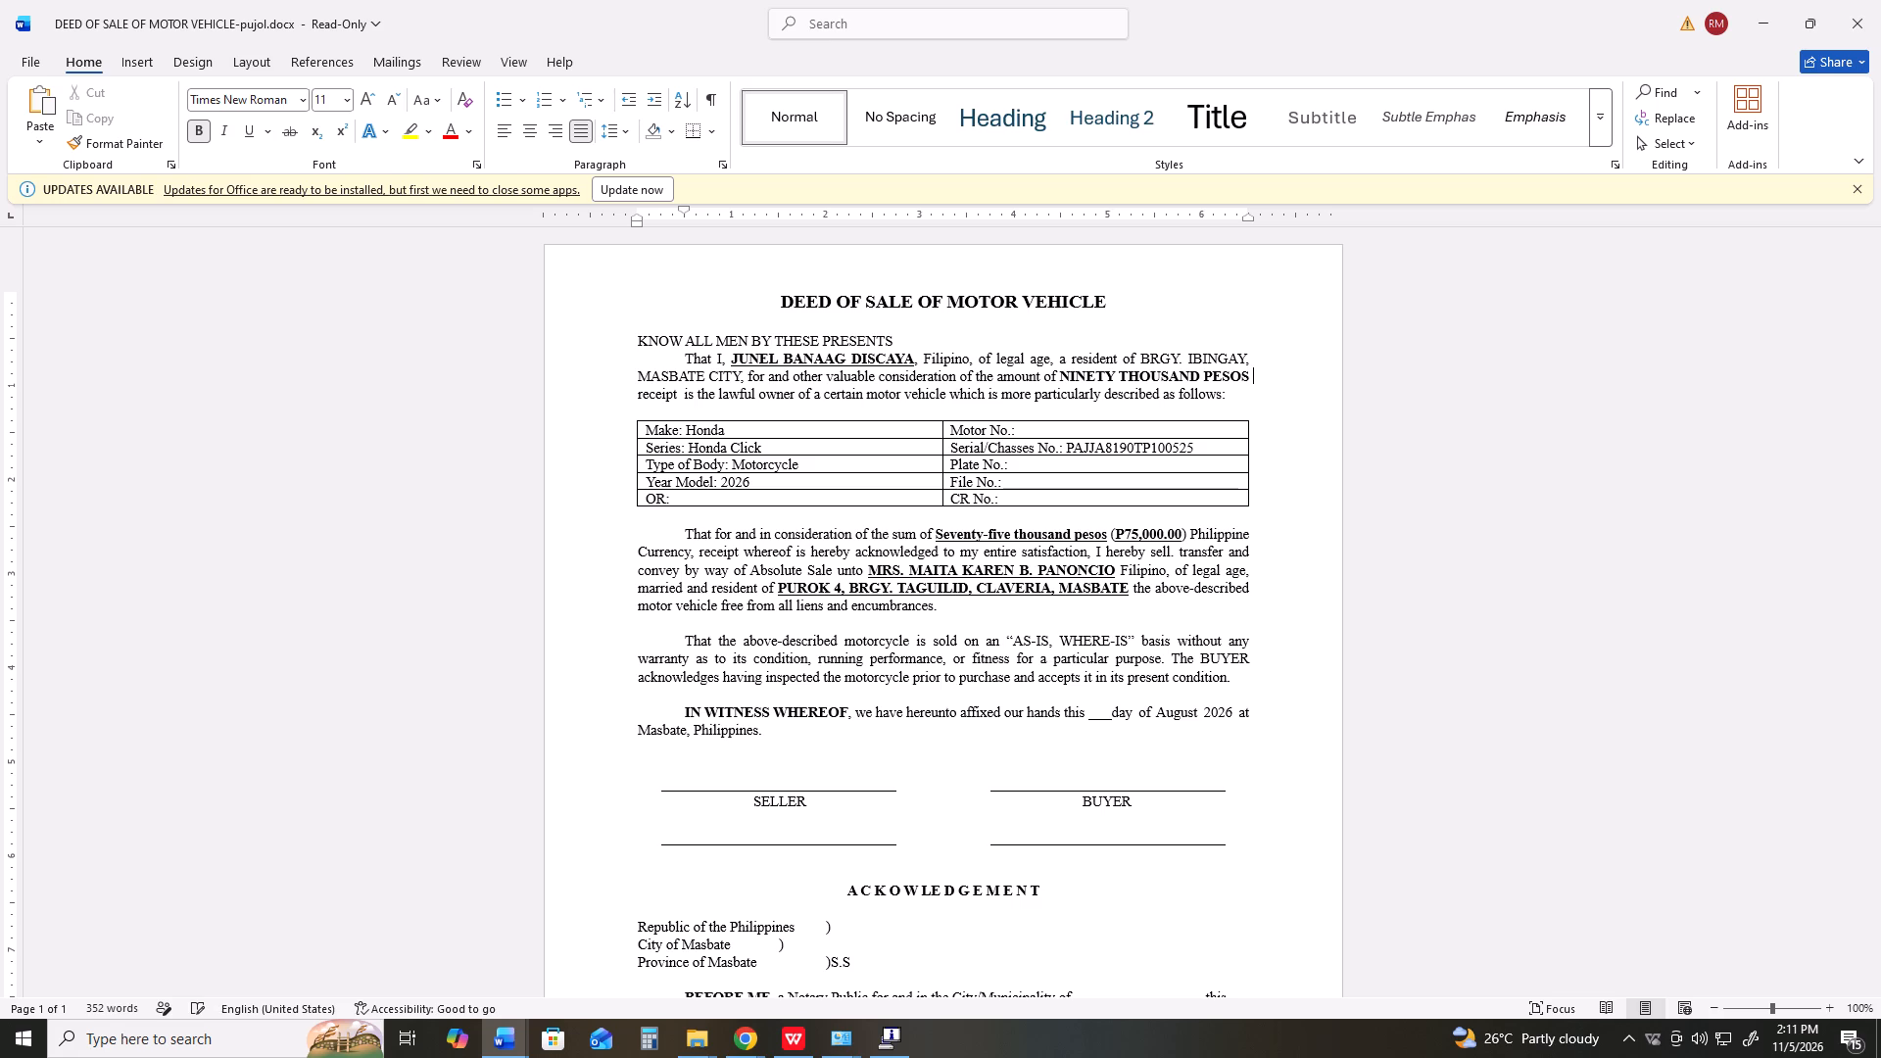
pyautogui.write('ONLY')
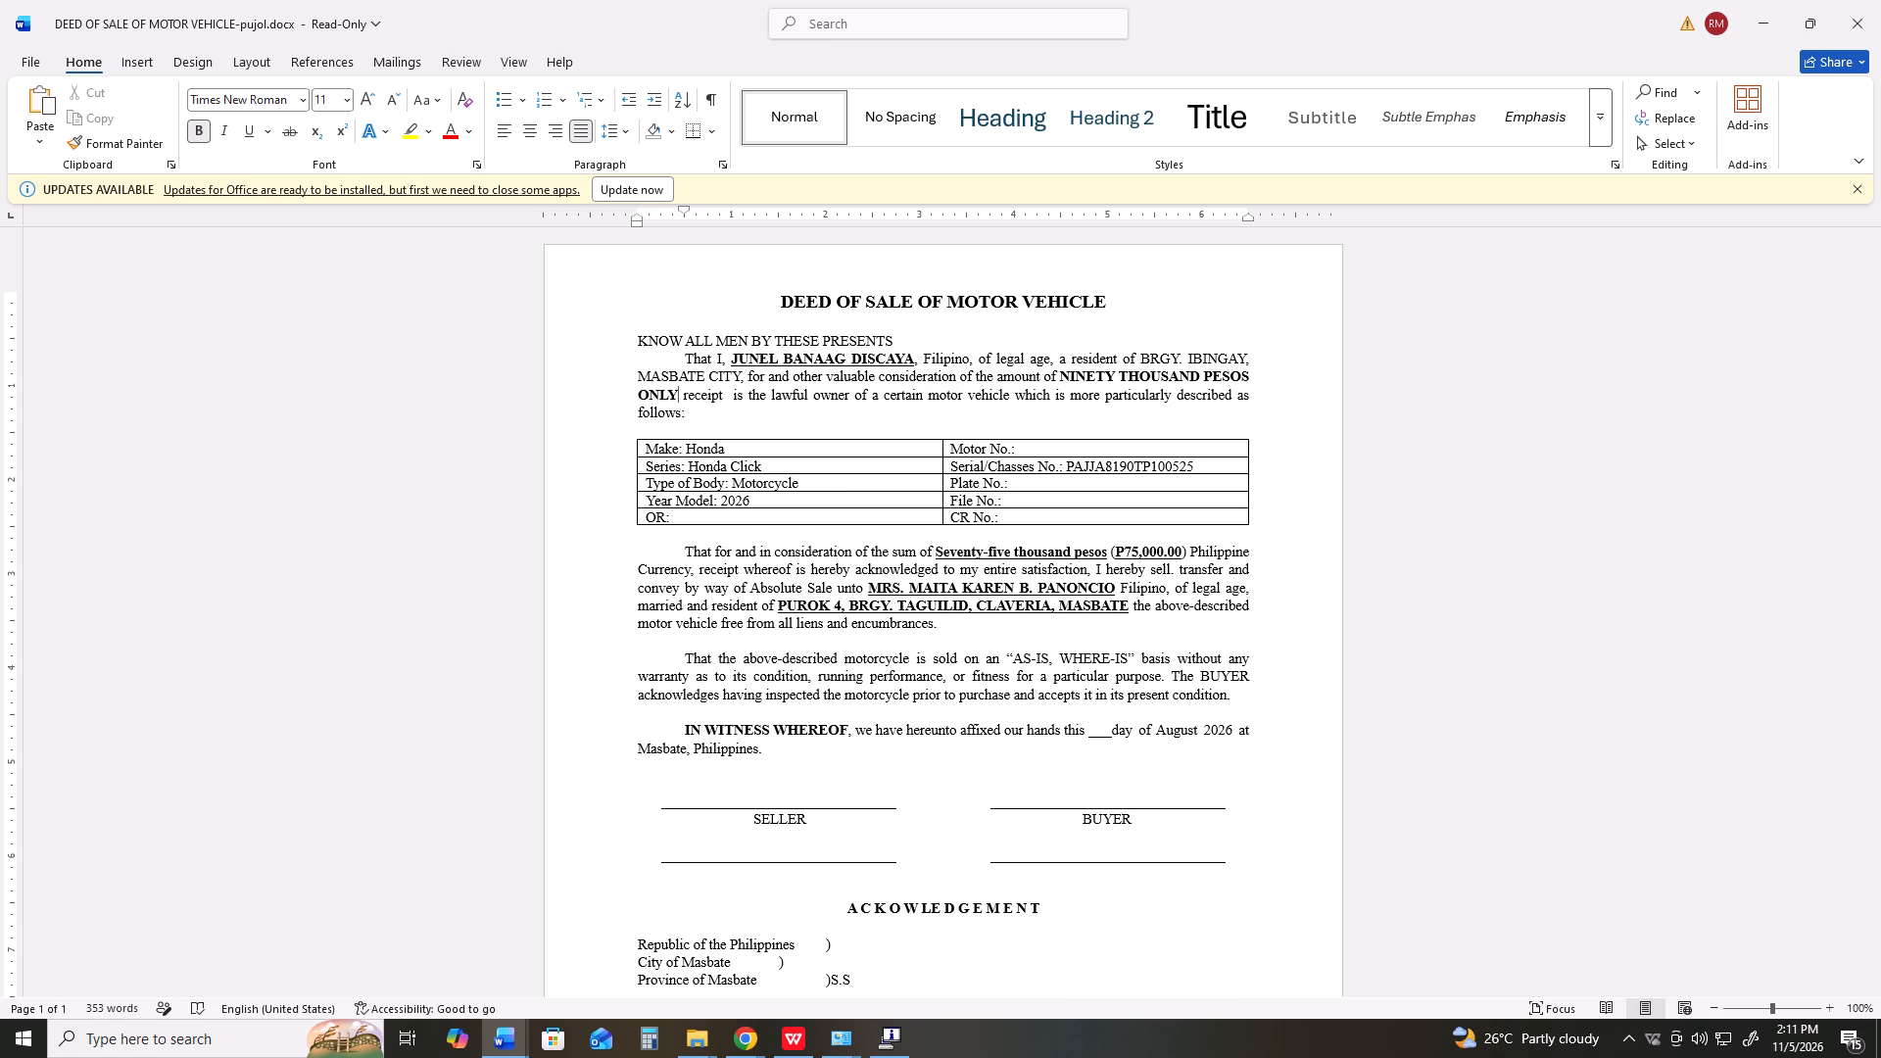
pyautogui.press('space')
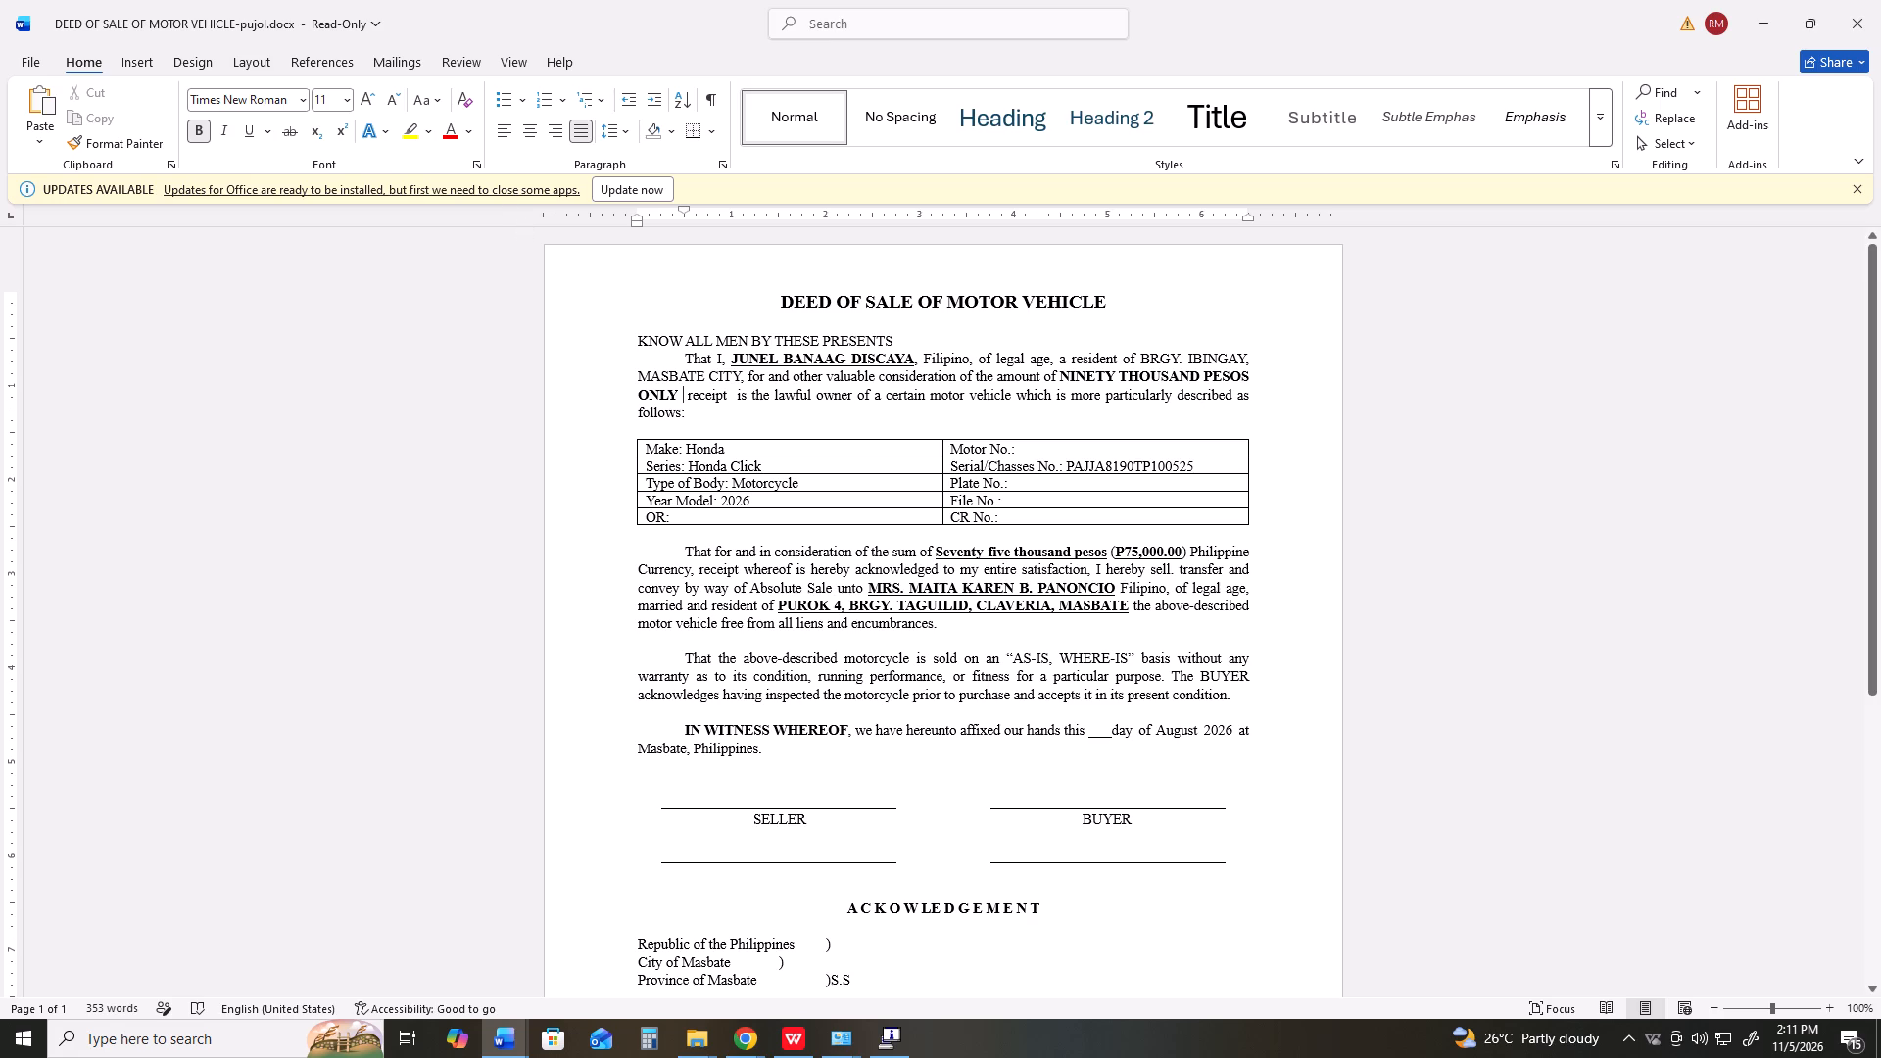
# Add the amount in figures, "(90,000.00)", in bold after "NINETY THOUSAND PESOS ONLY".
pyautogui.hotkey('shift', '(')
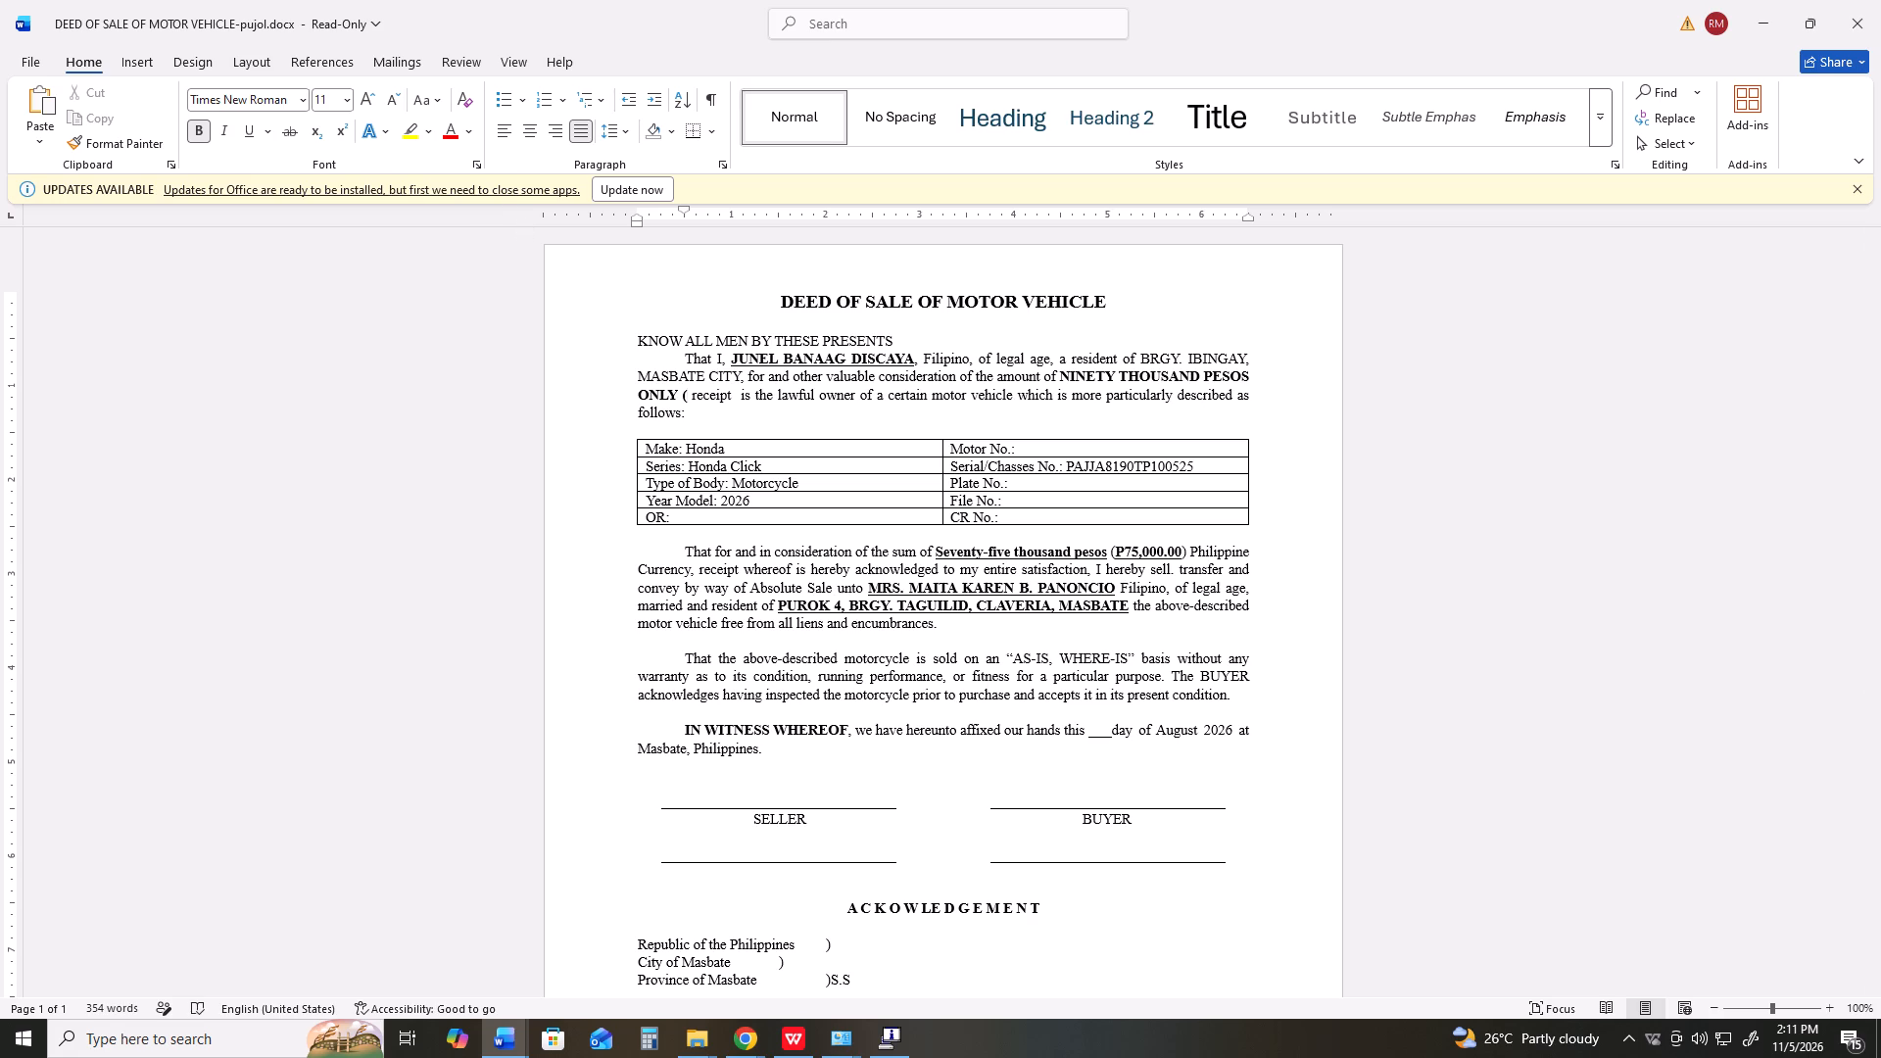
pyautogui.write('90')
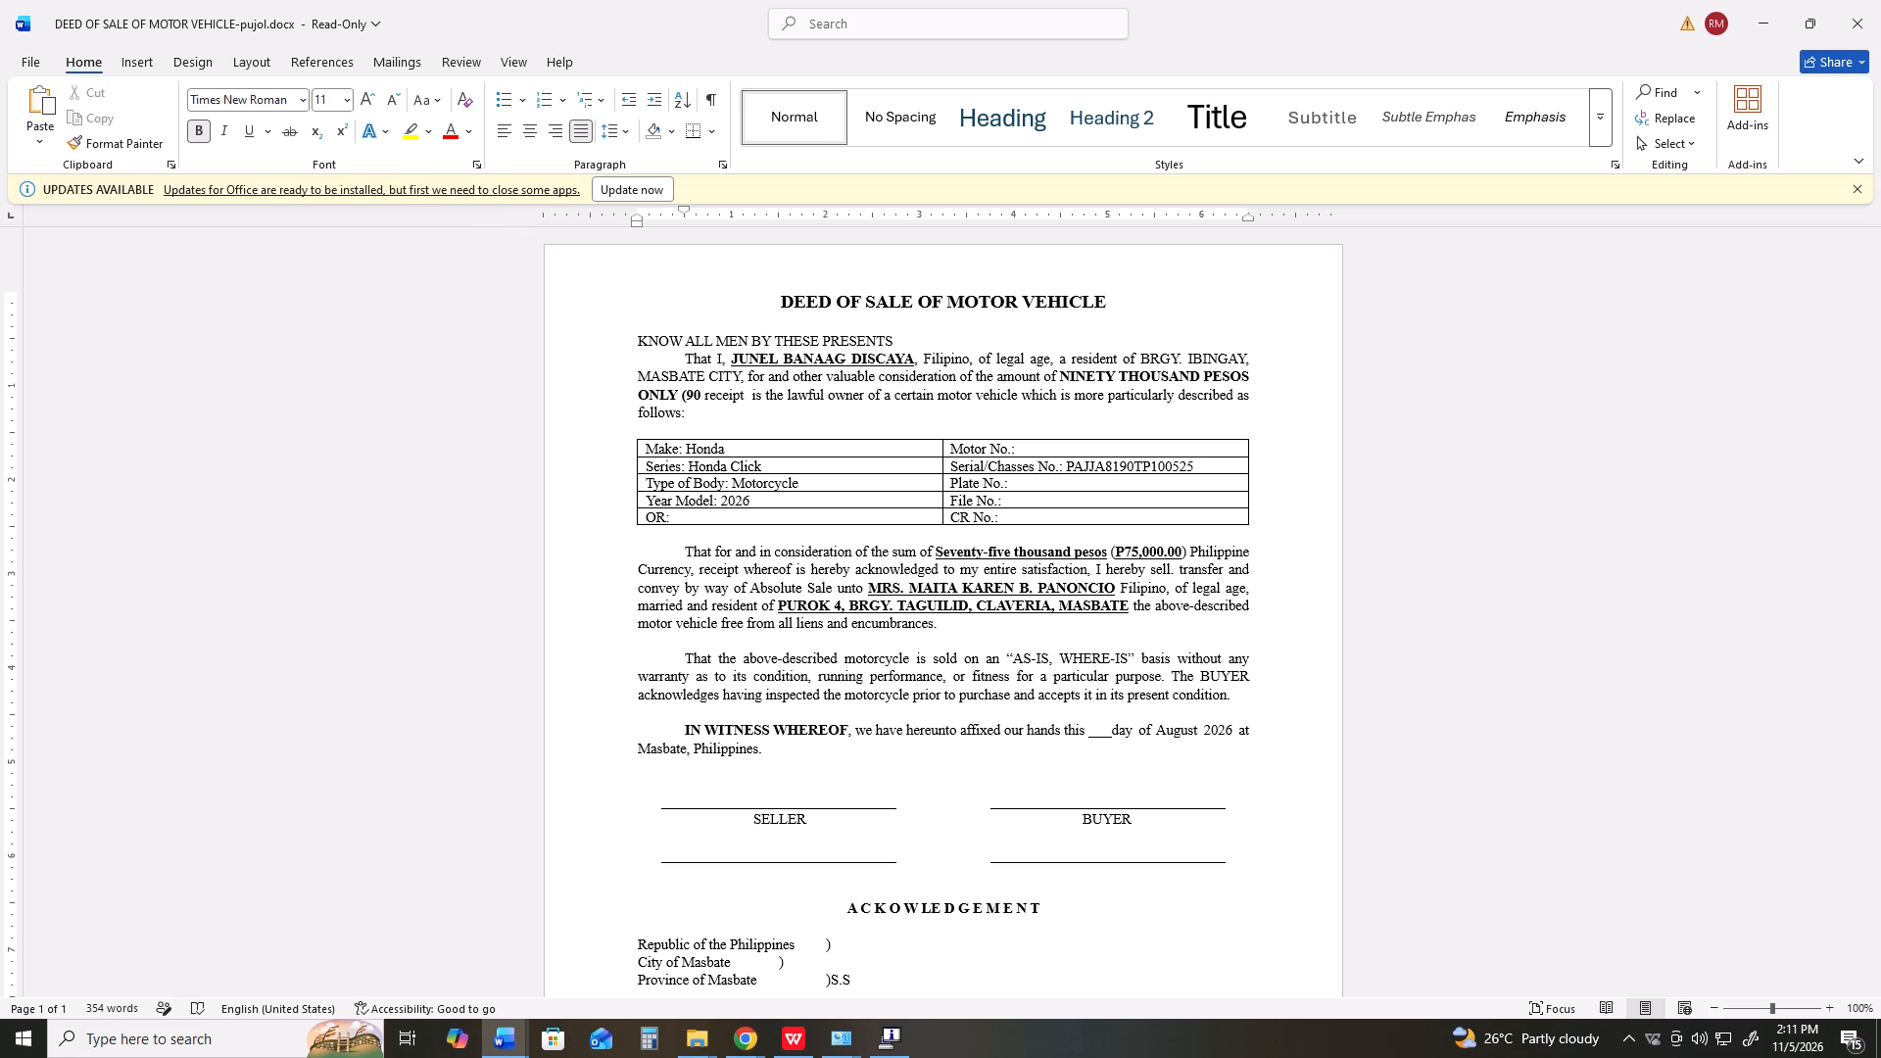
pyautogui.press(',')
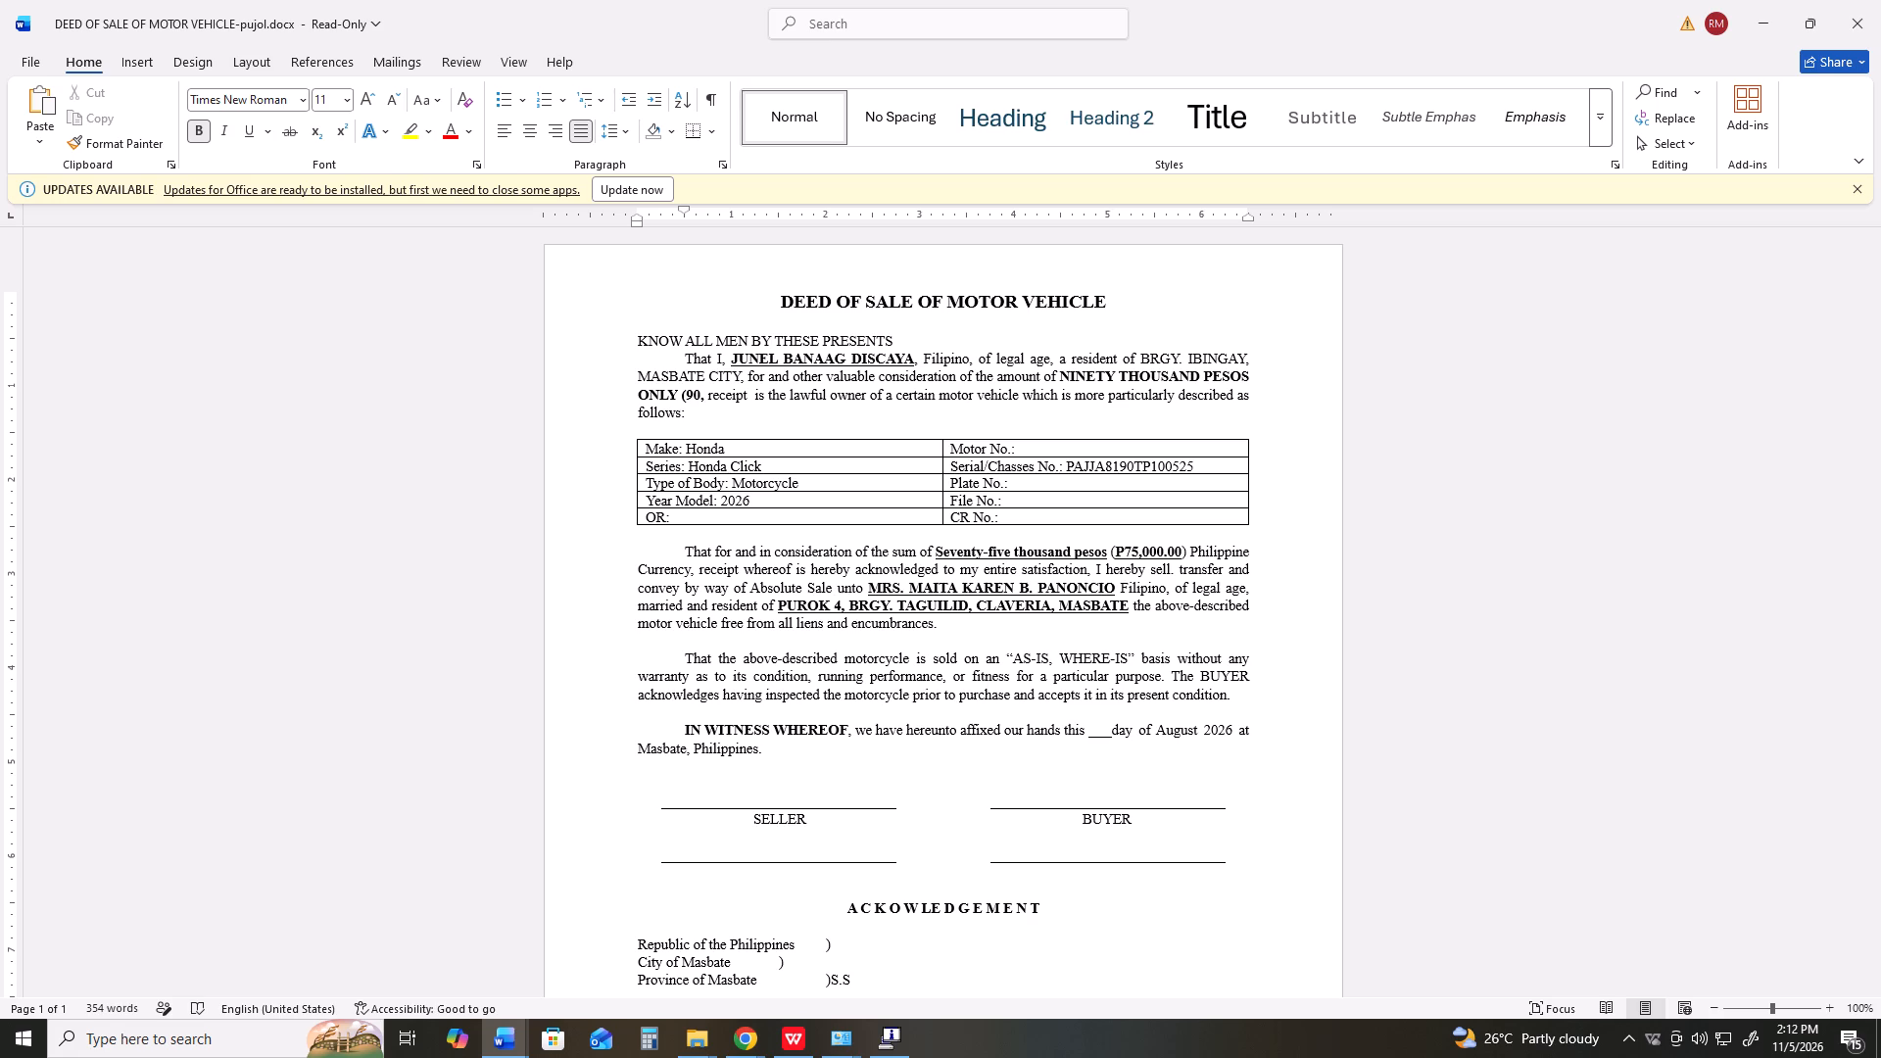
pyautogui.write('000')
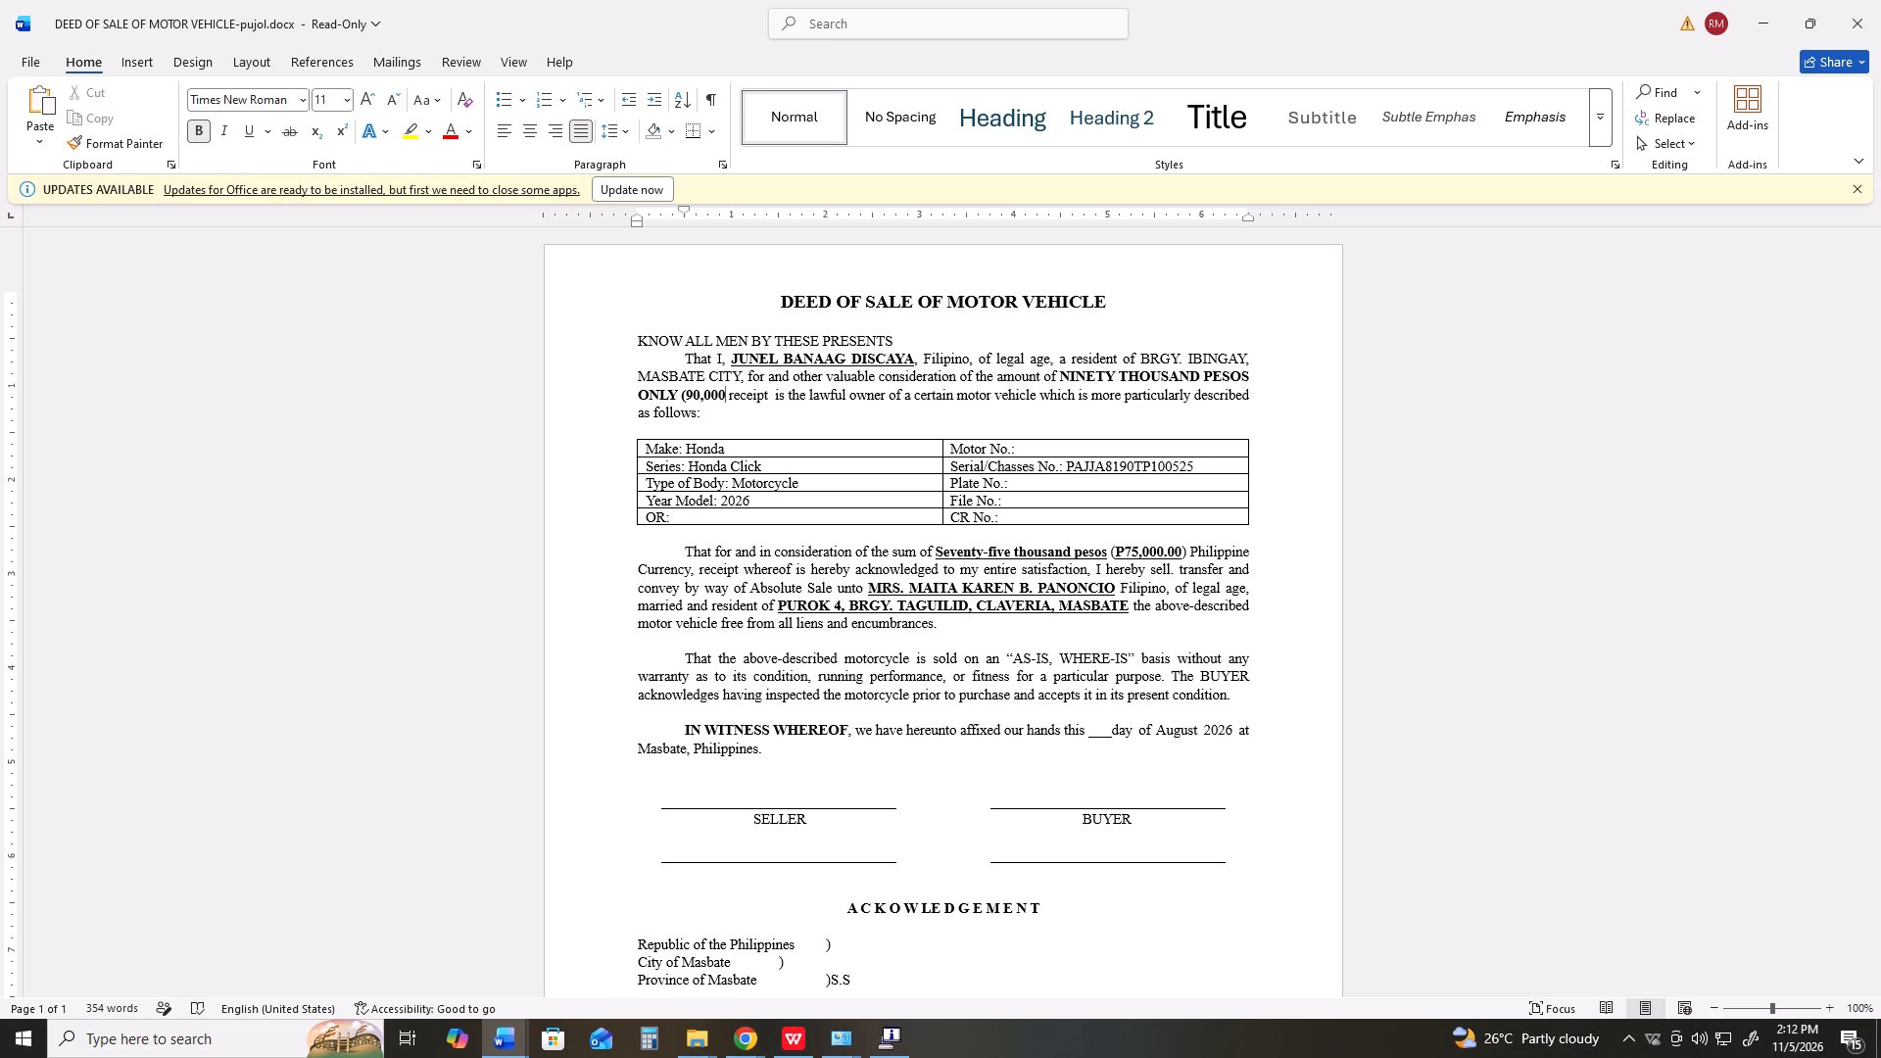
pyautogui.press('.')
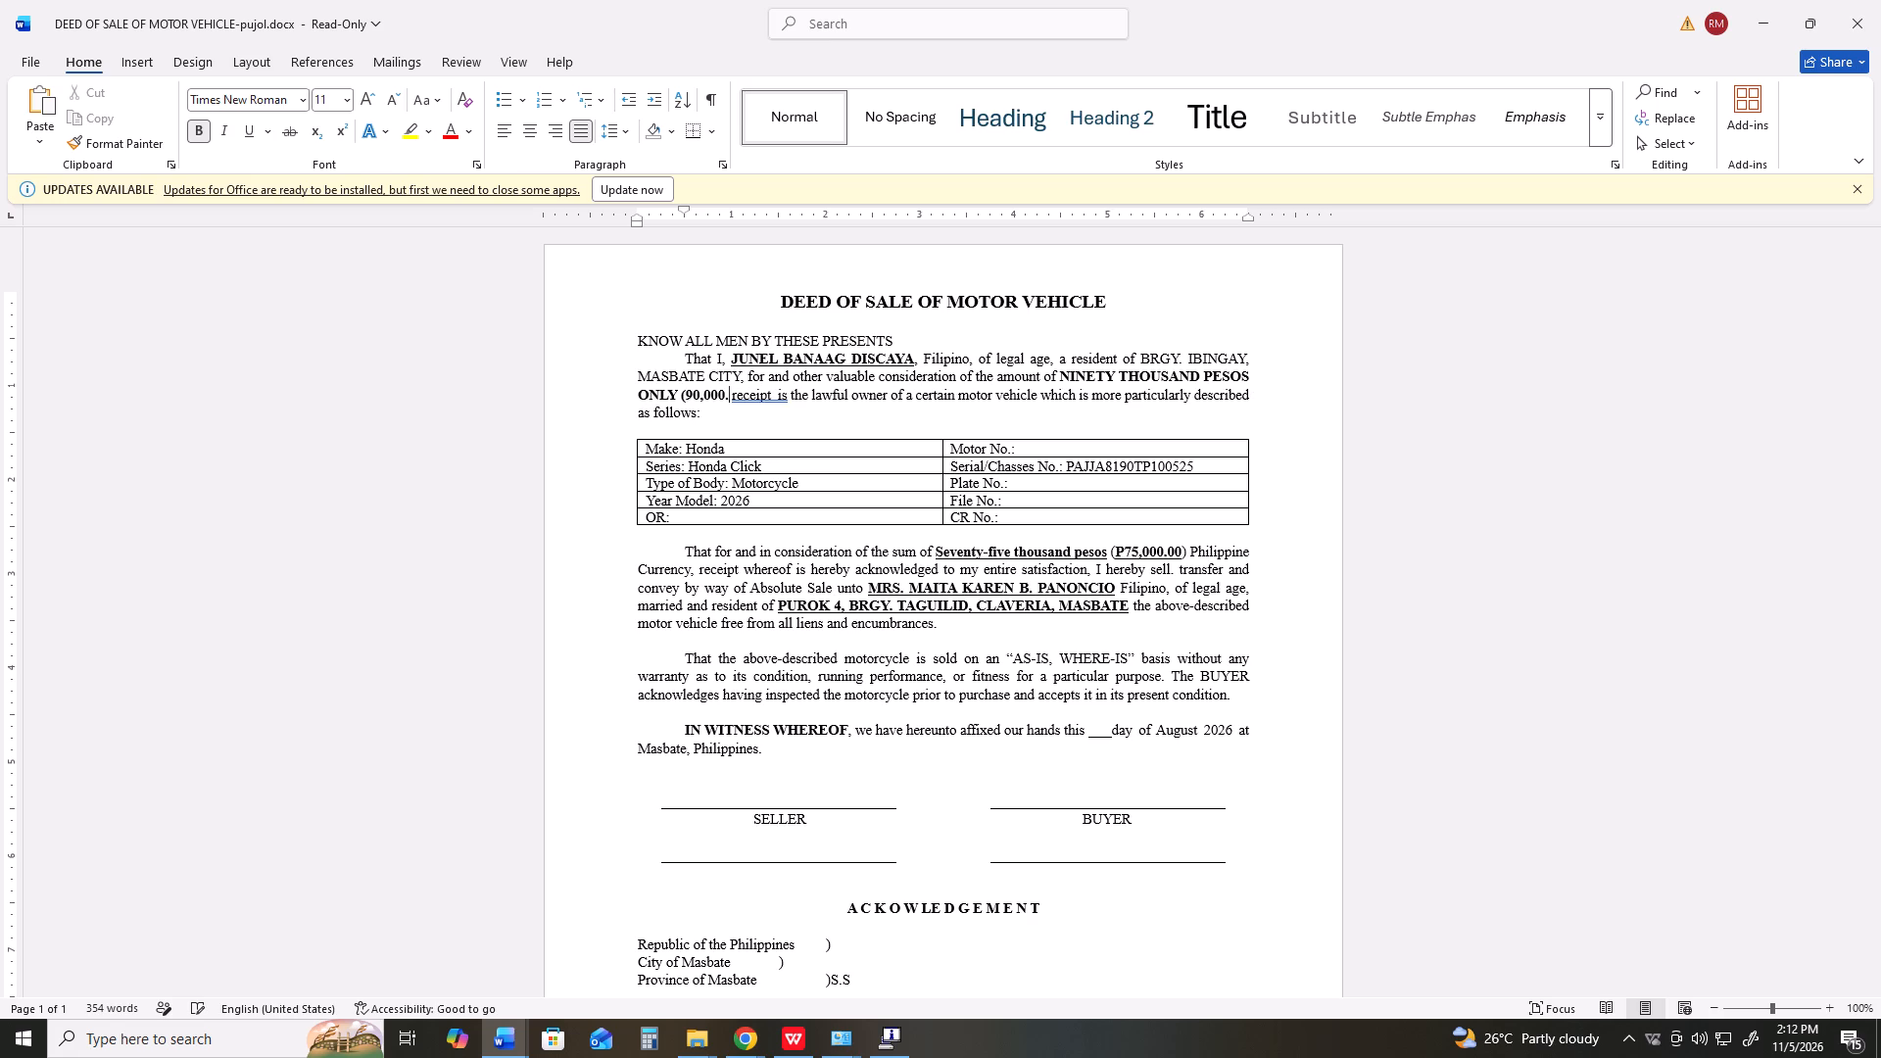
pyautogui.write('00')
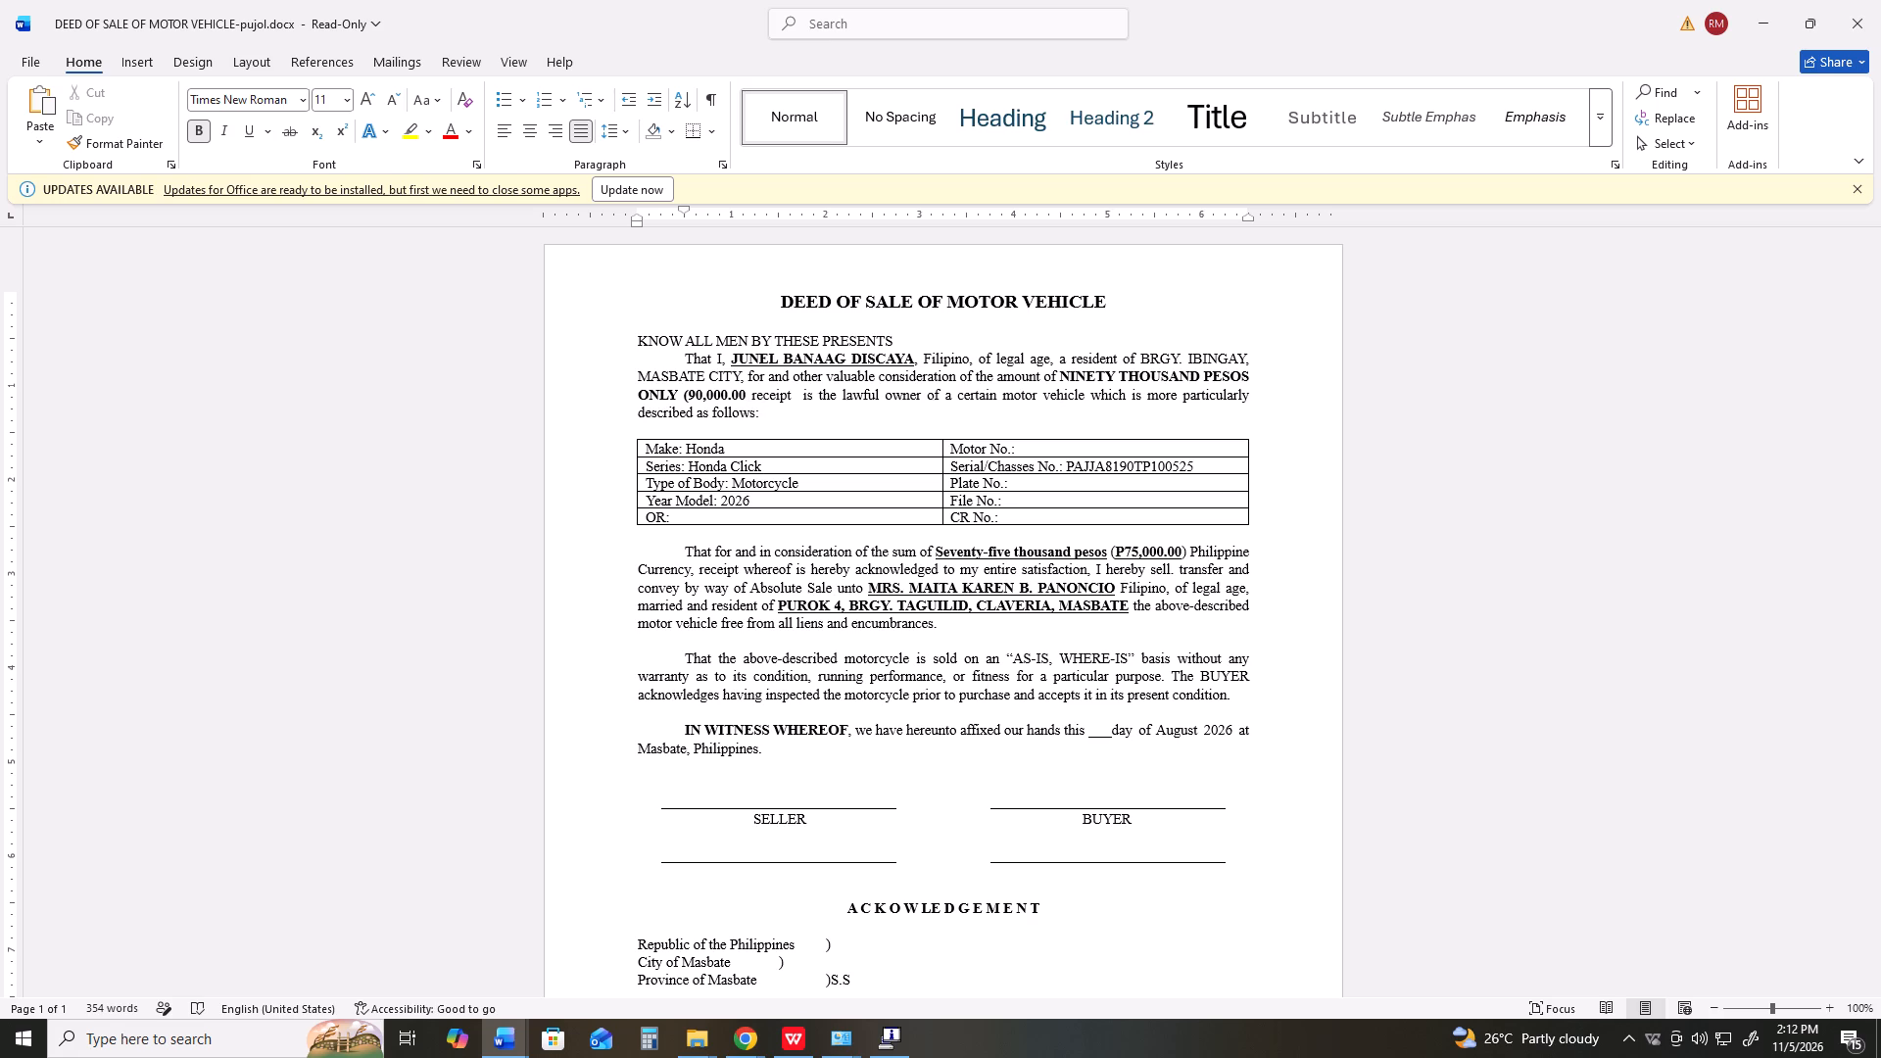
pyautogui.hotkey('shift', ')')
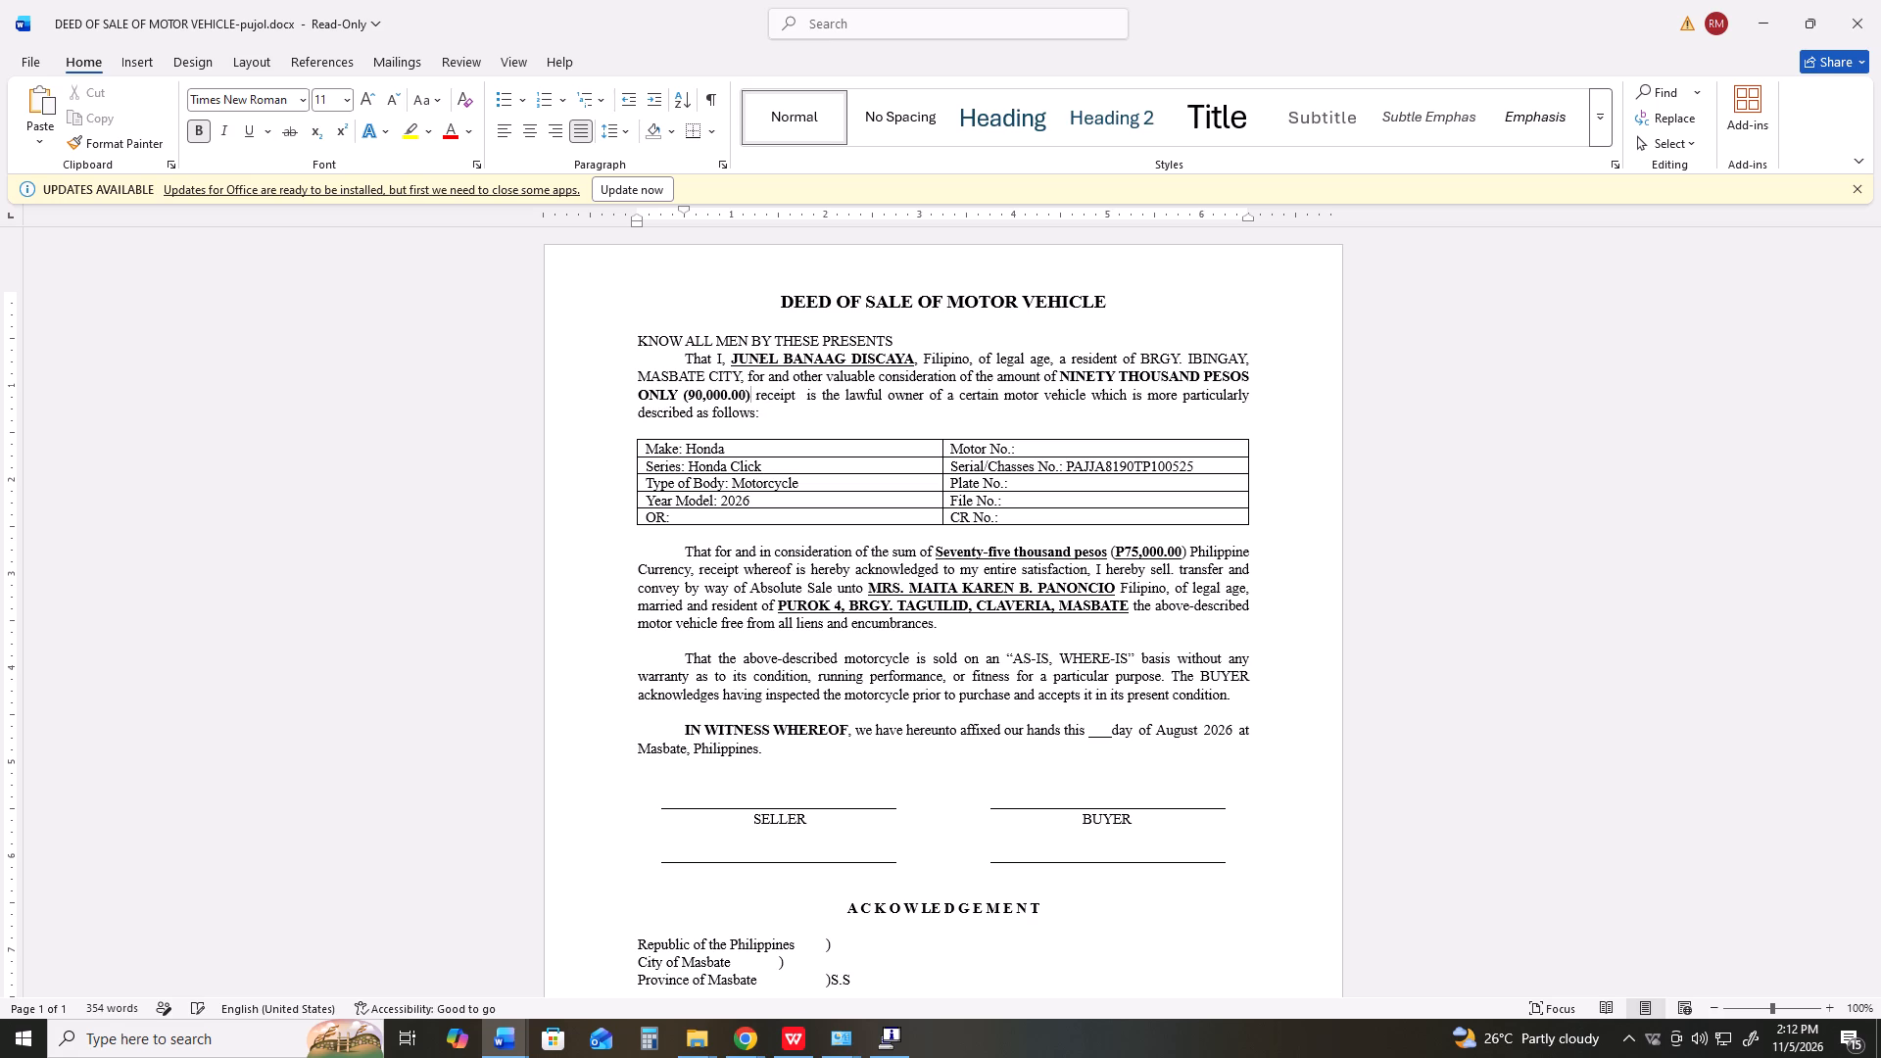
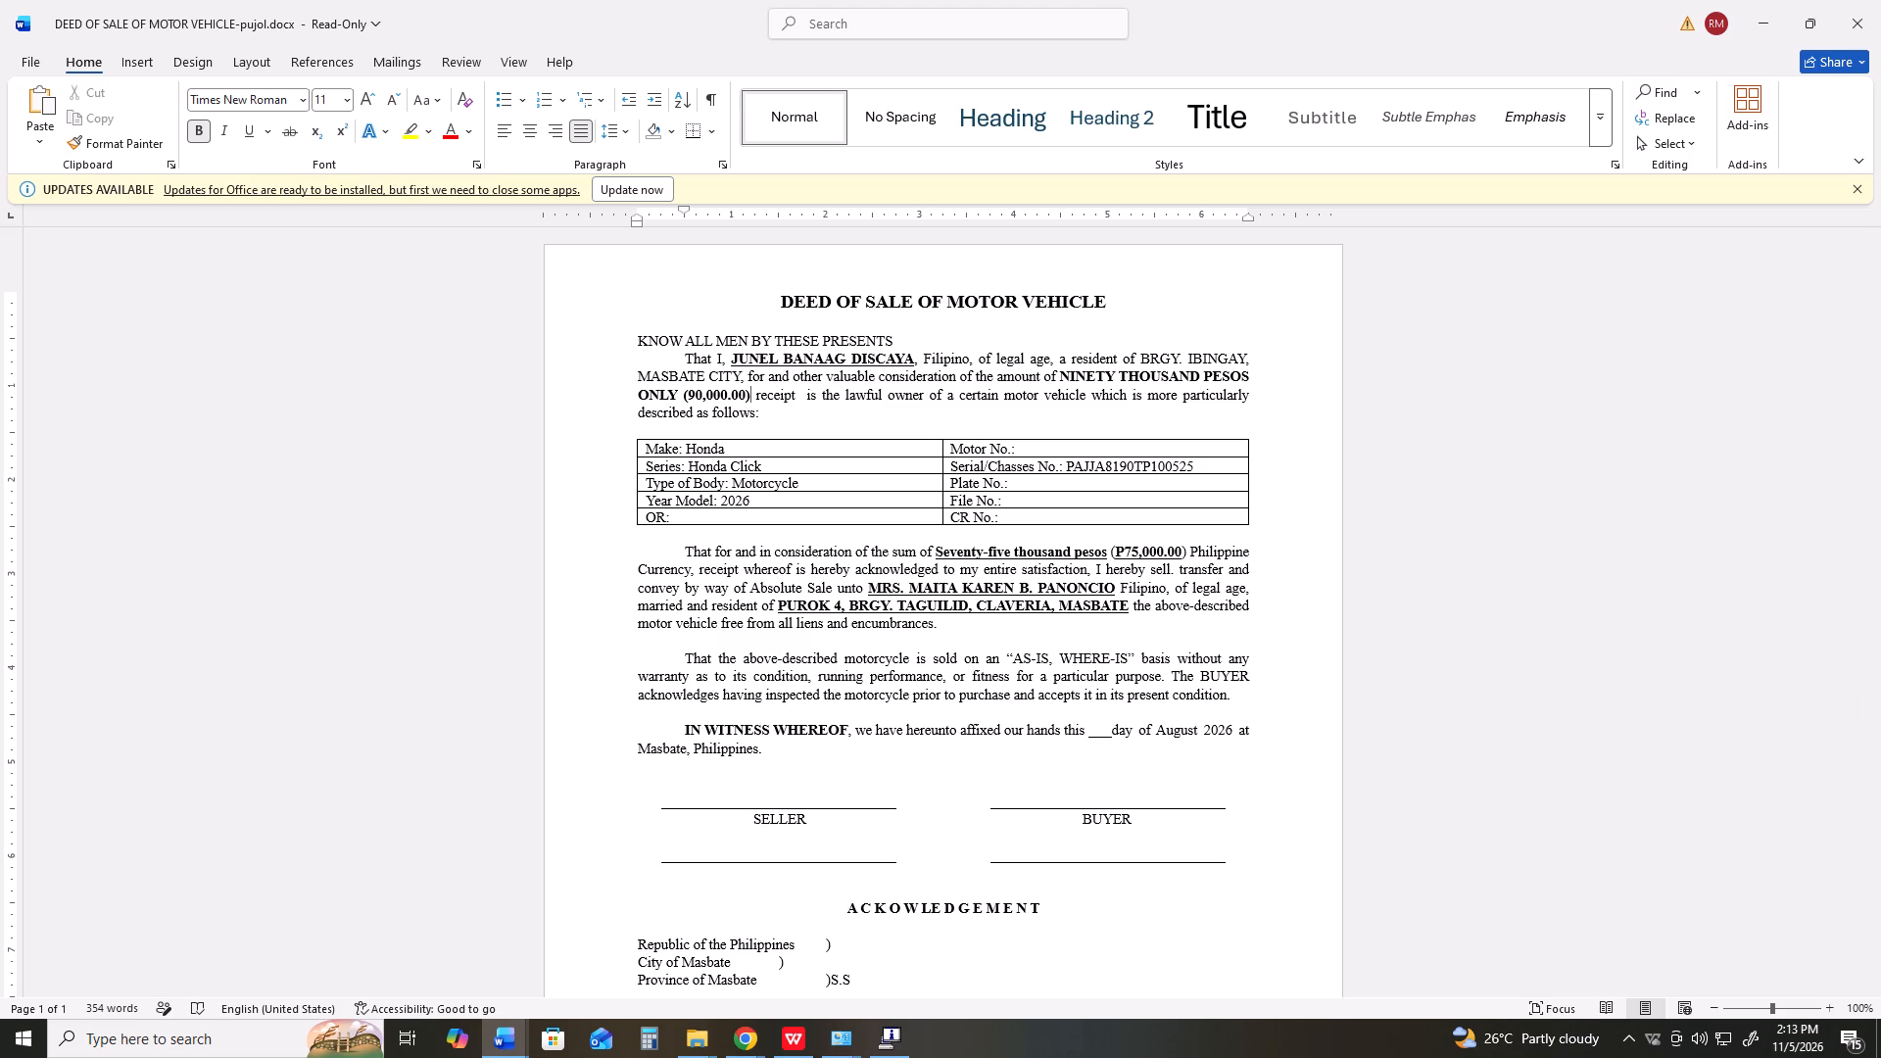
# Add a comma after "(90,000.00)" in the opening paragraph, followed by "Philippine currency" in regular, non-bold text before "receipt".
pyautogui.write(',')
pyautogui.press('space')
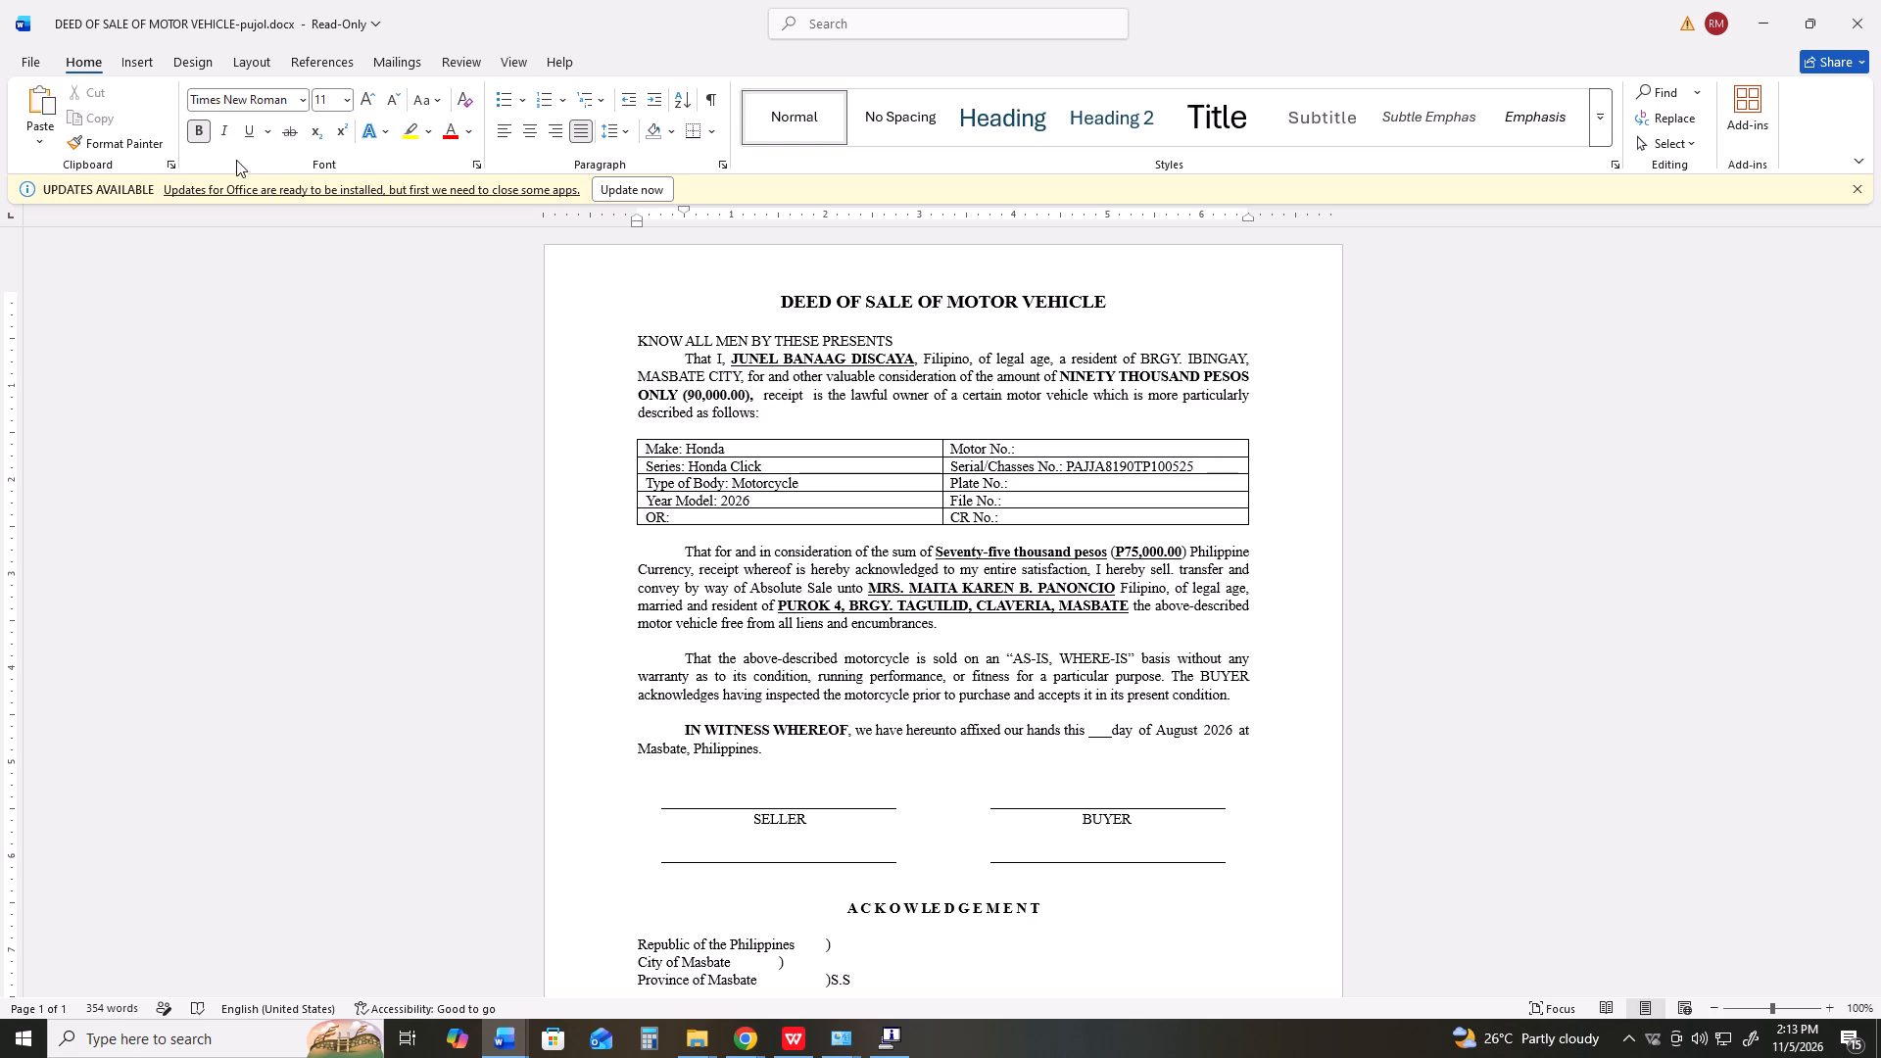
pyautogui.click(205, 130)
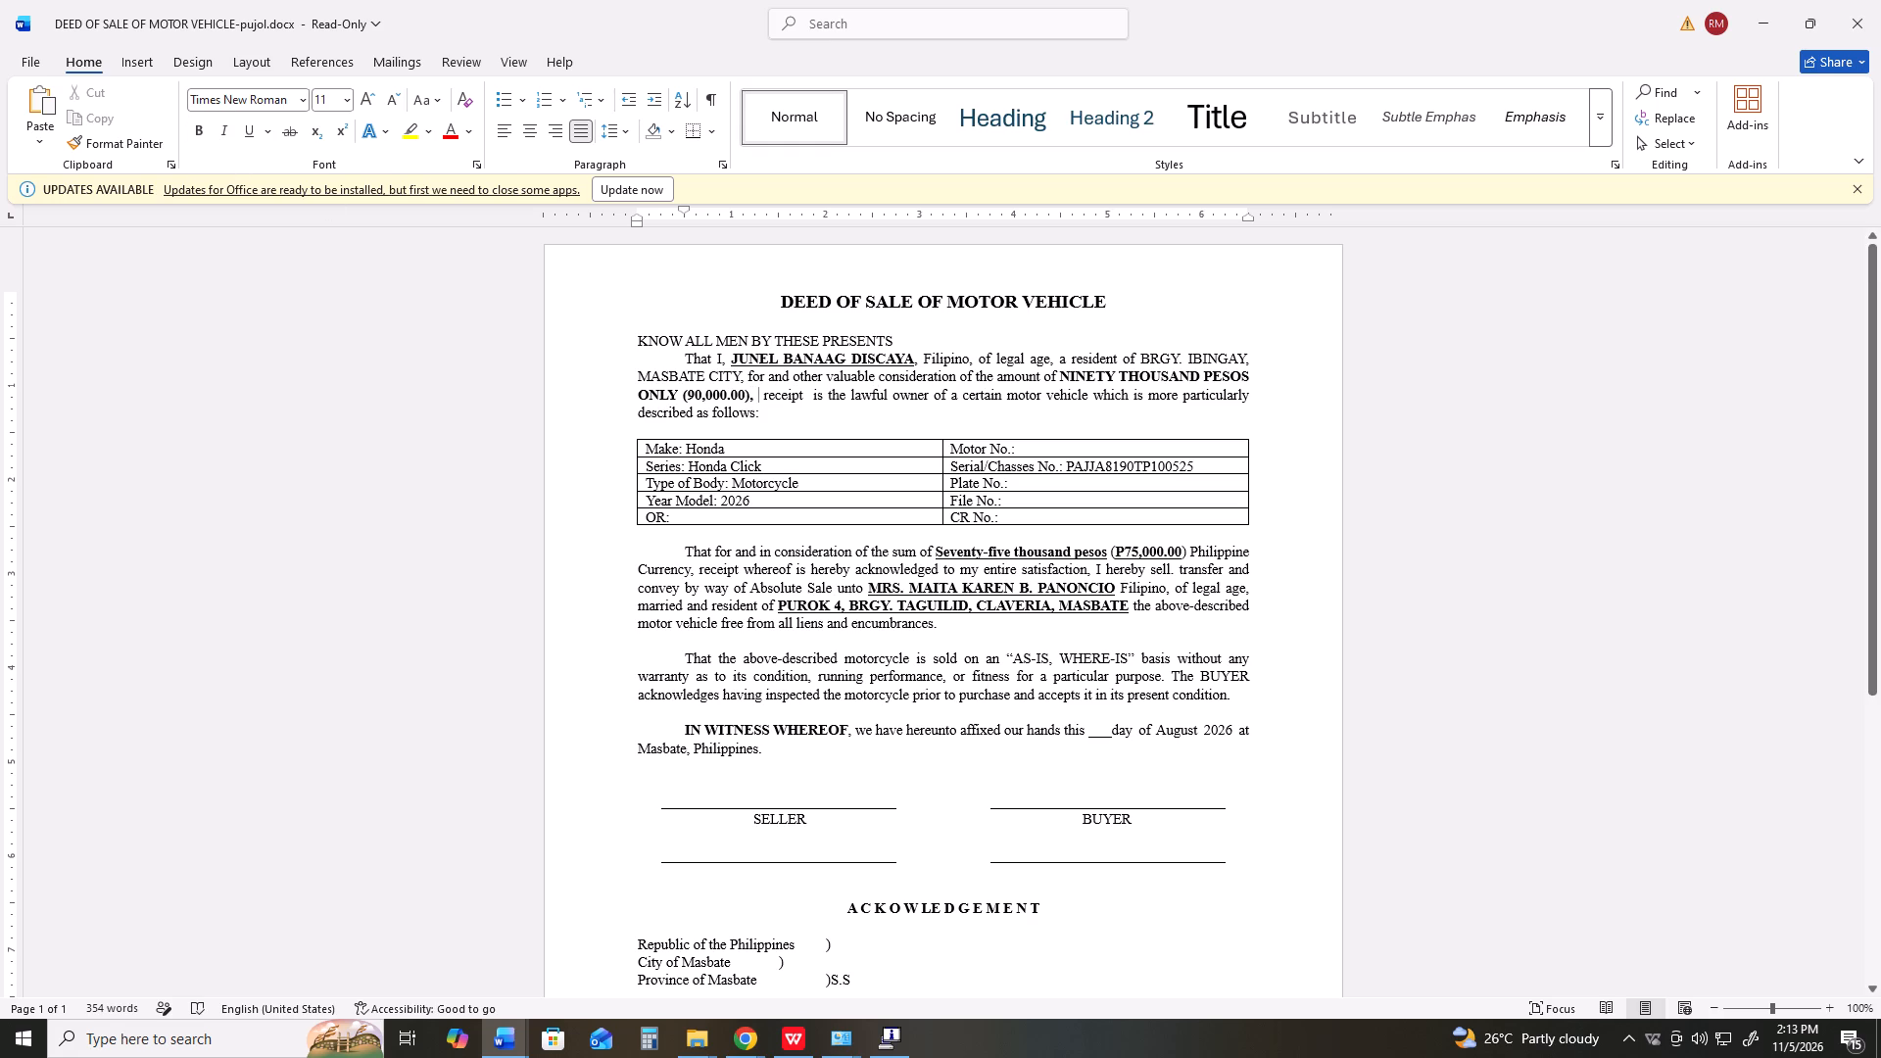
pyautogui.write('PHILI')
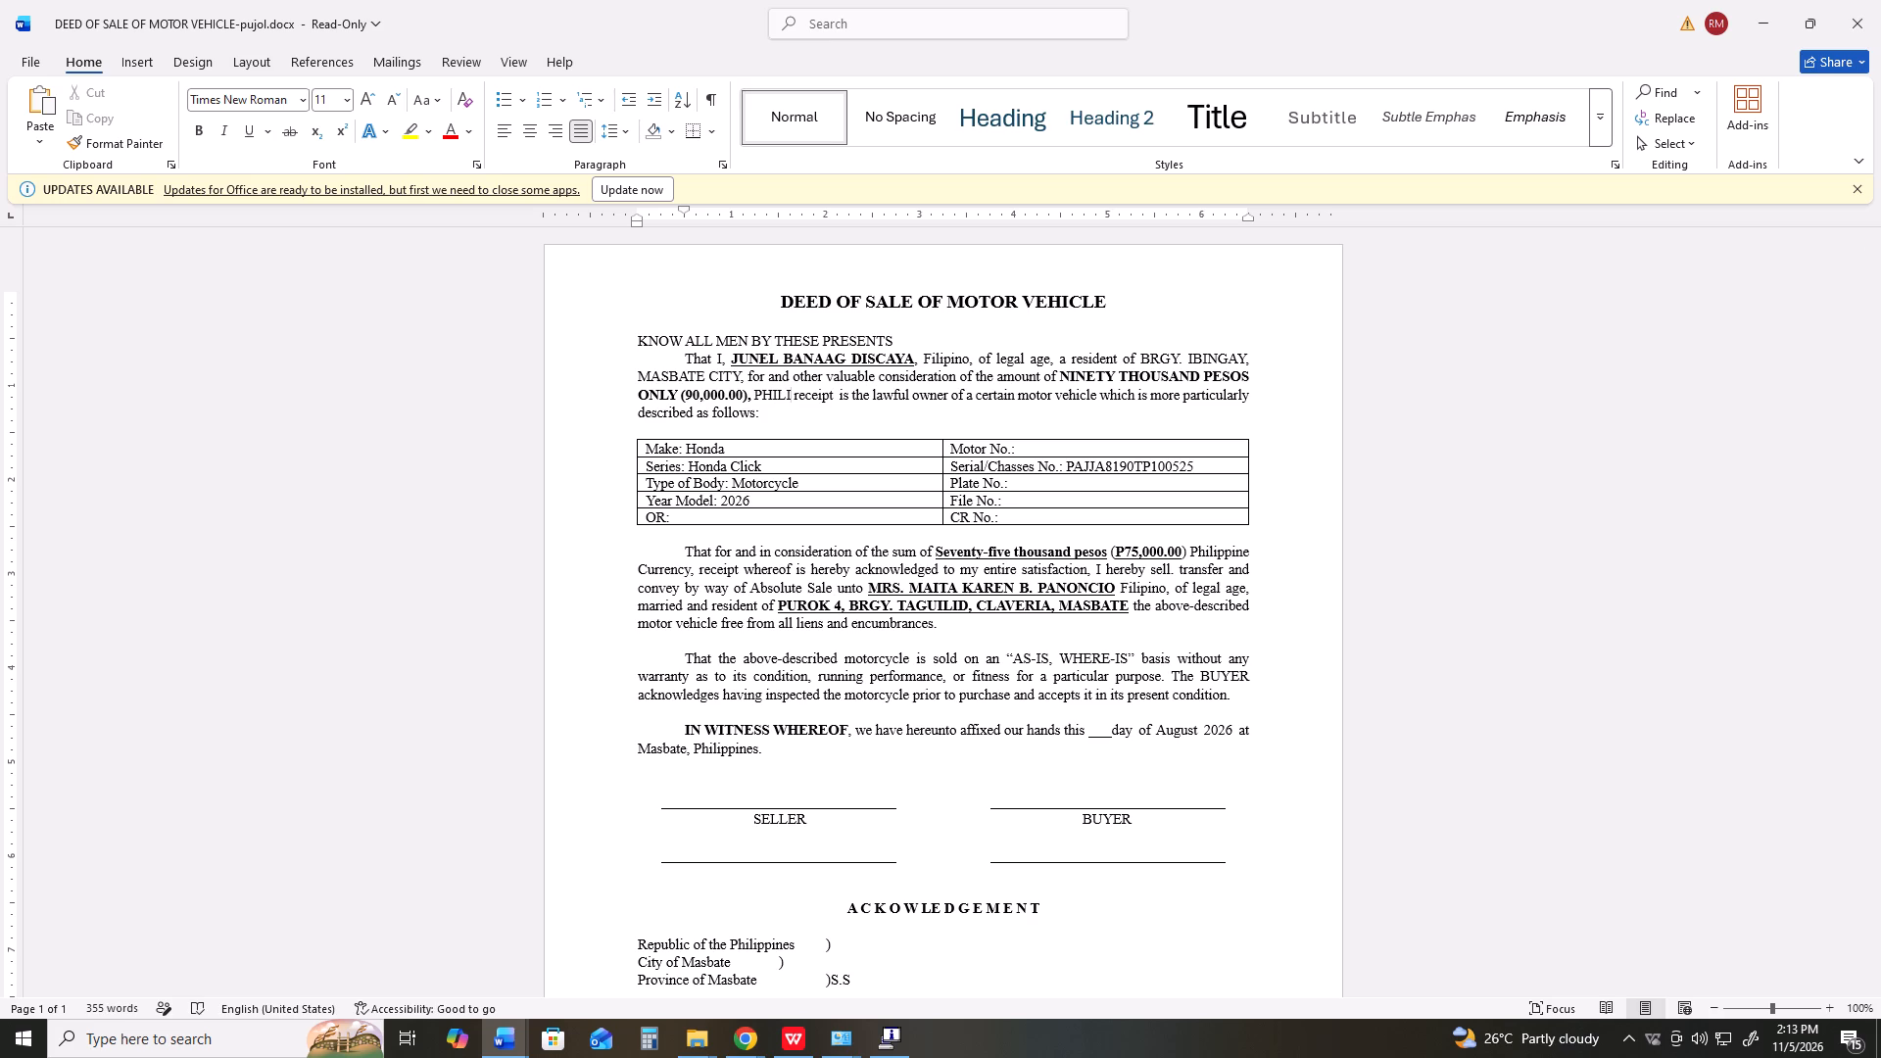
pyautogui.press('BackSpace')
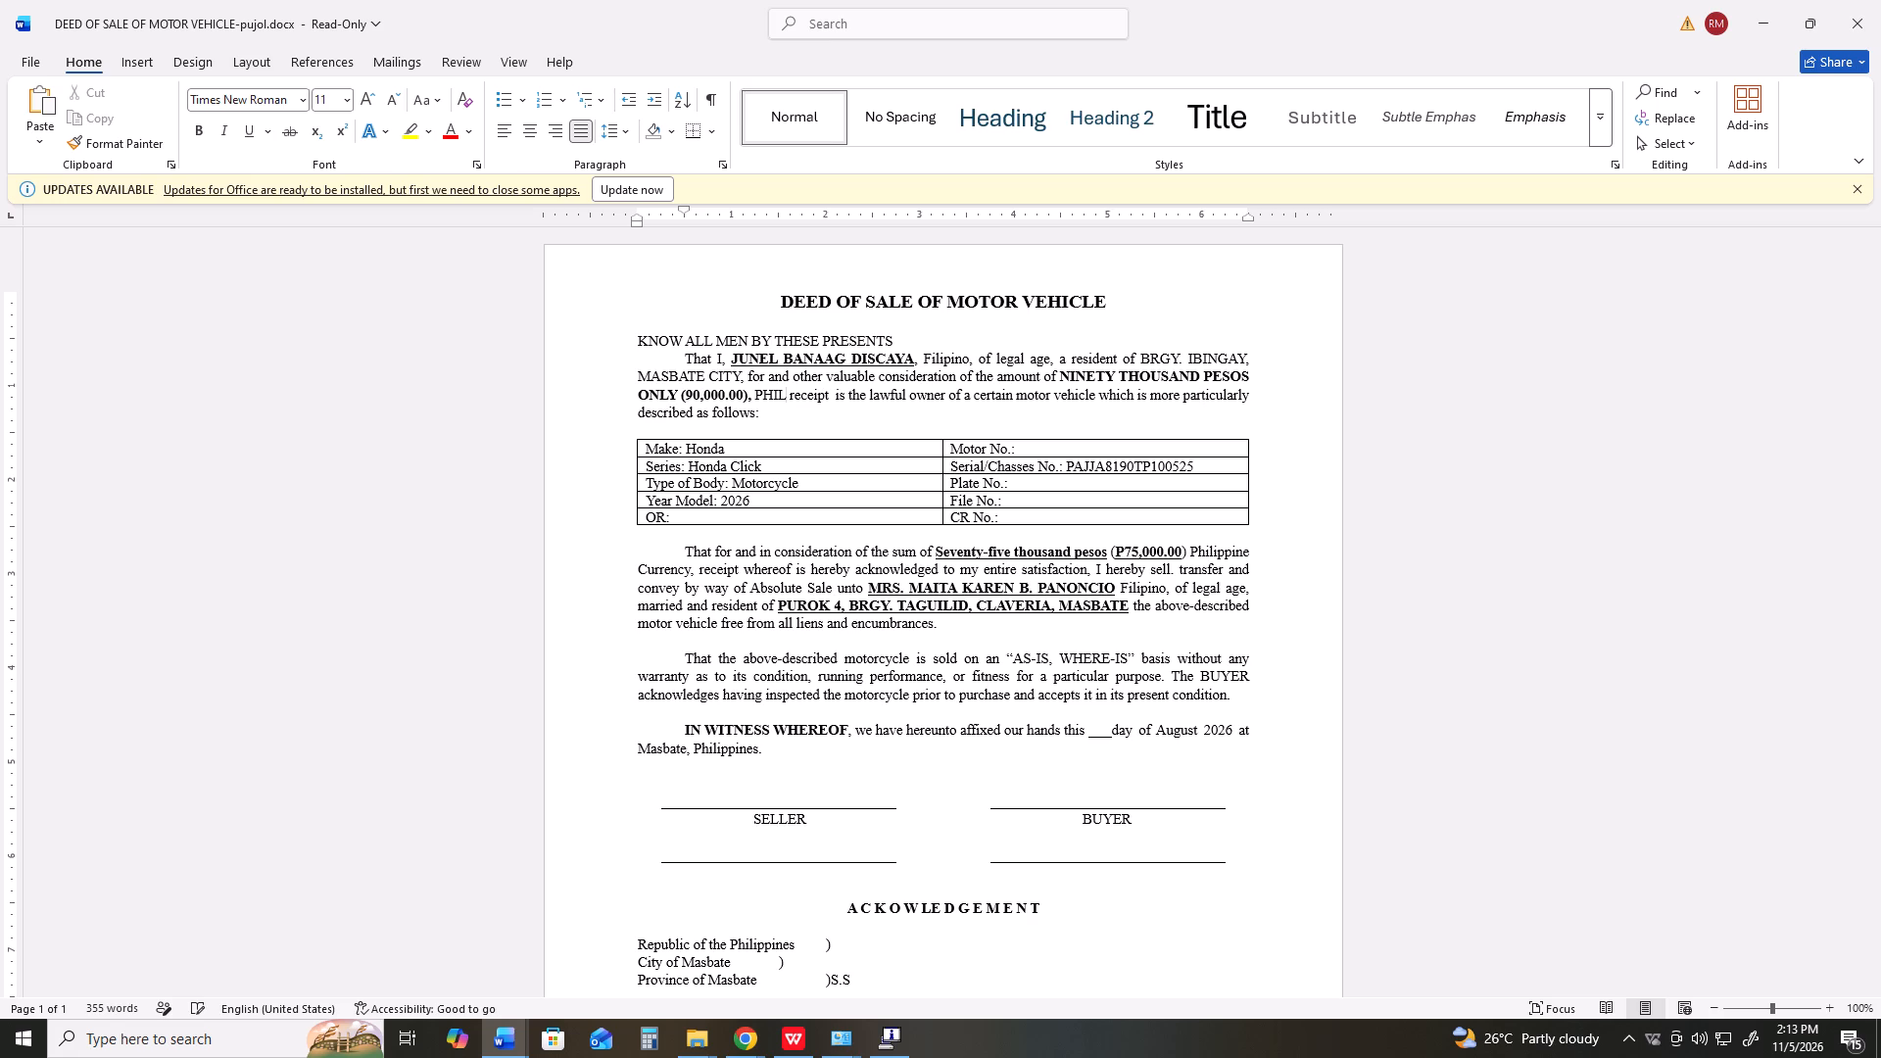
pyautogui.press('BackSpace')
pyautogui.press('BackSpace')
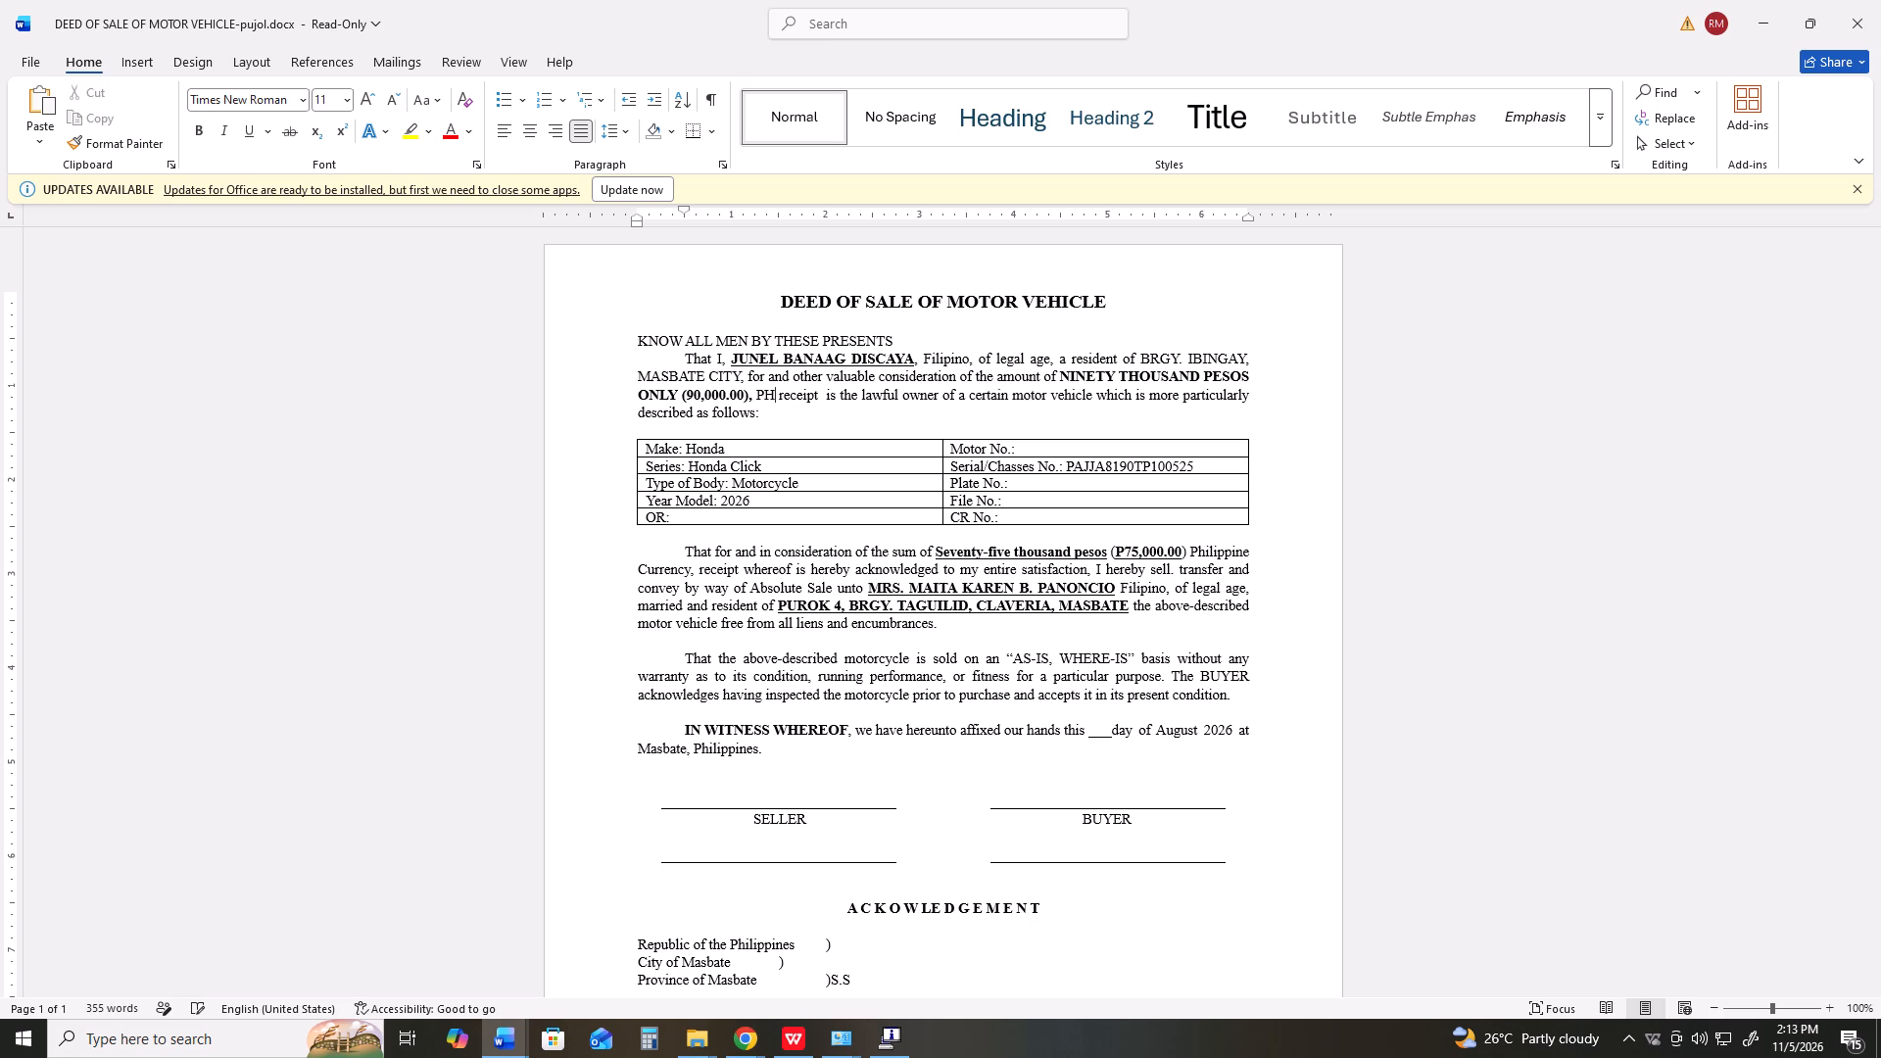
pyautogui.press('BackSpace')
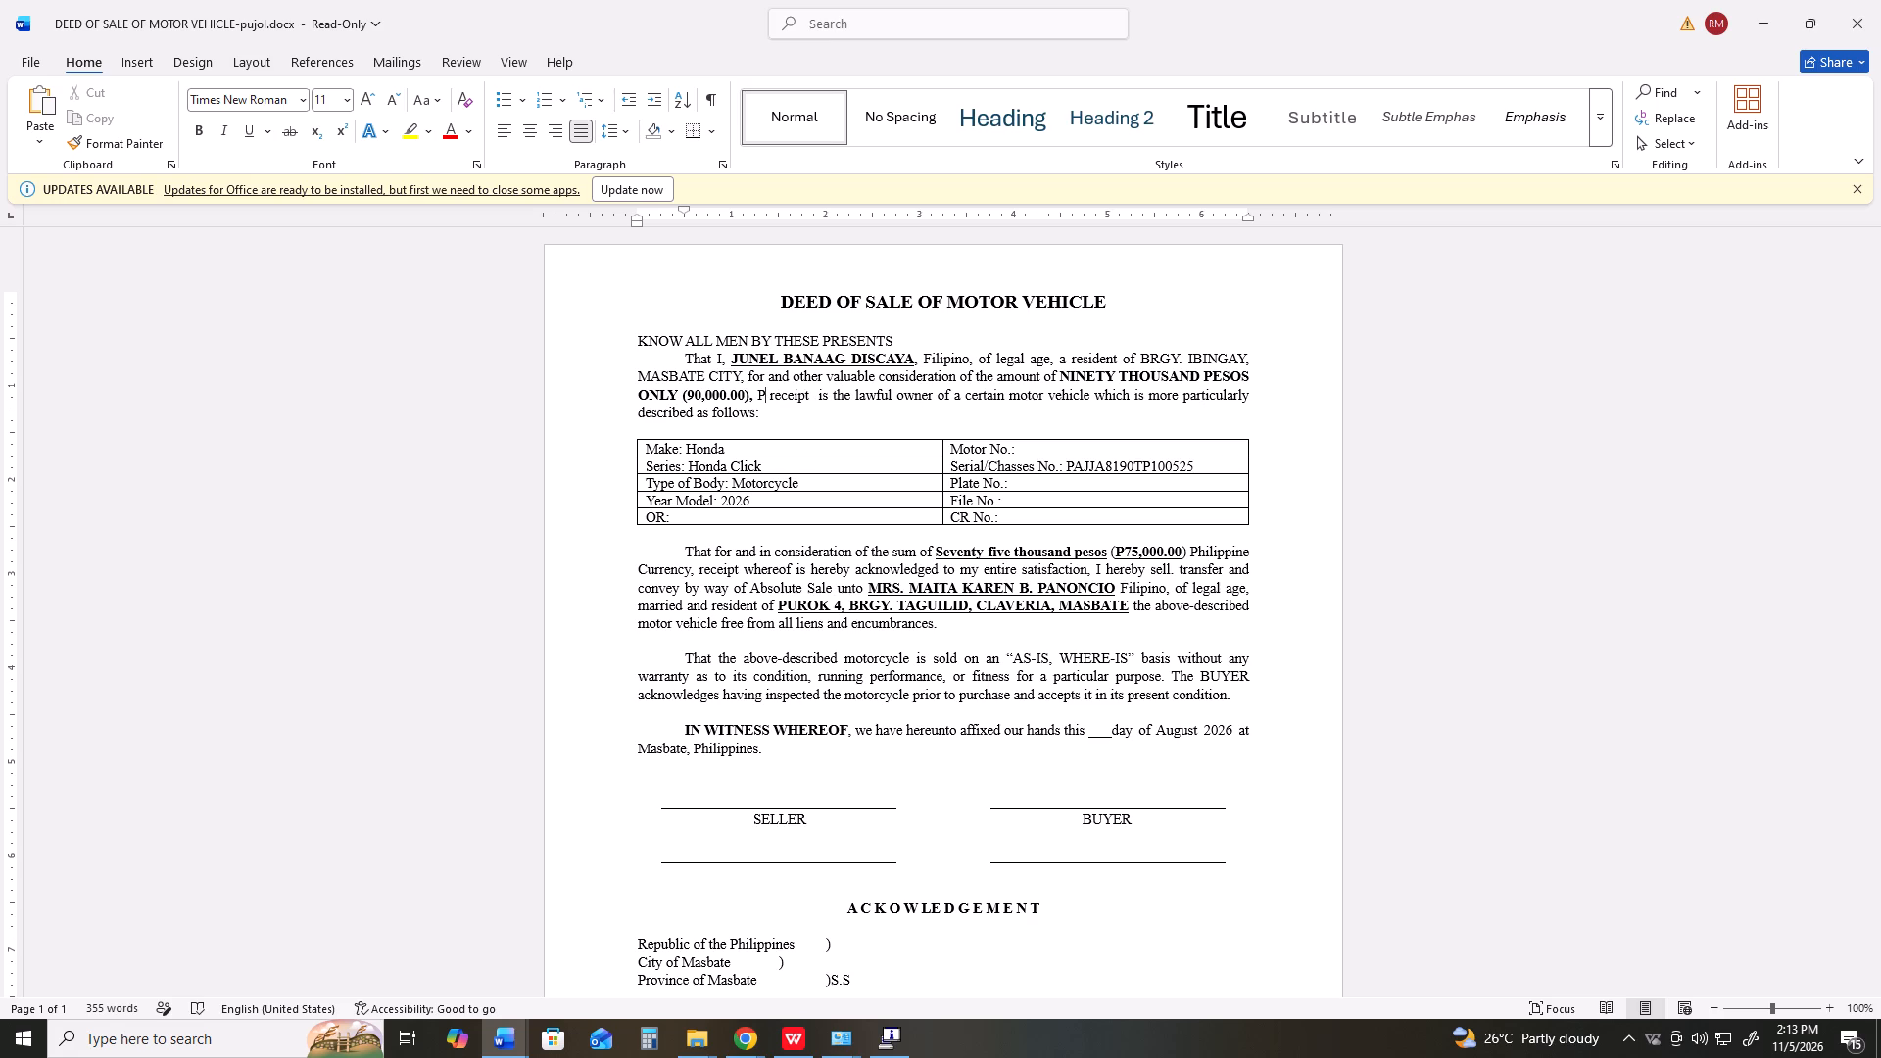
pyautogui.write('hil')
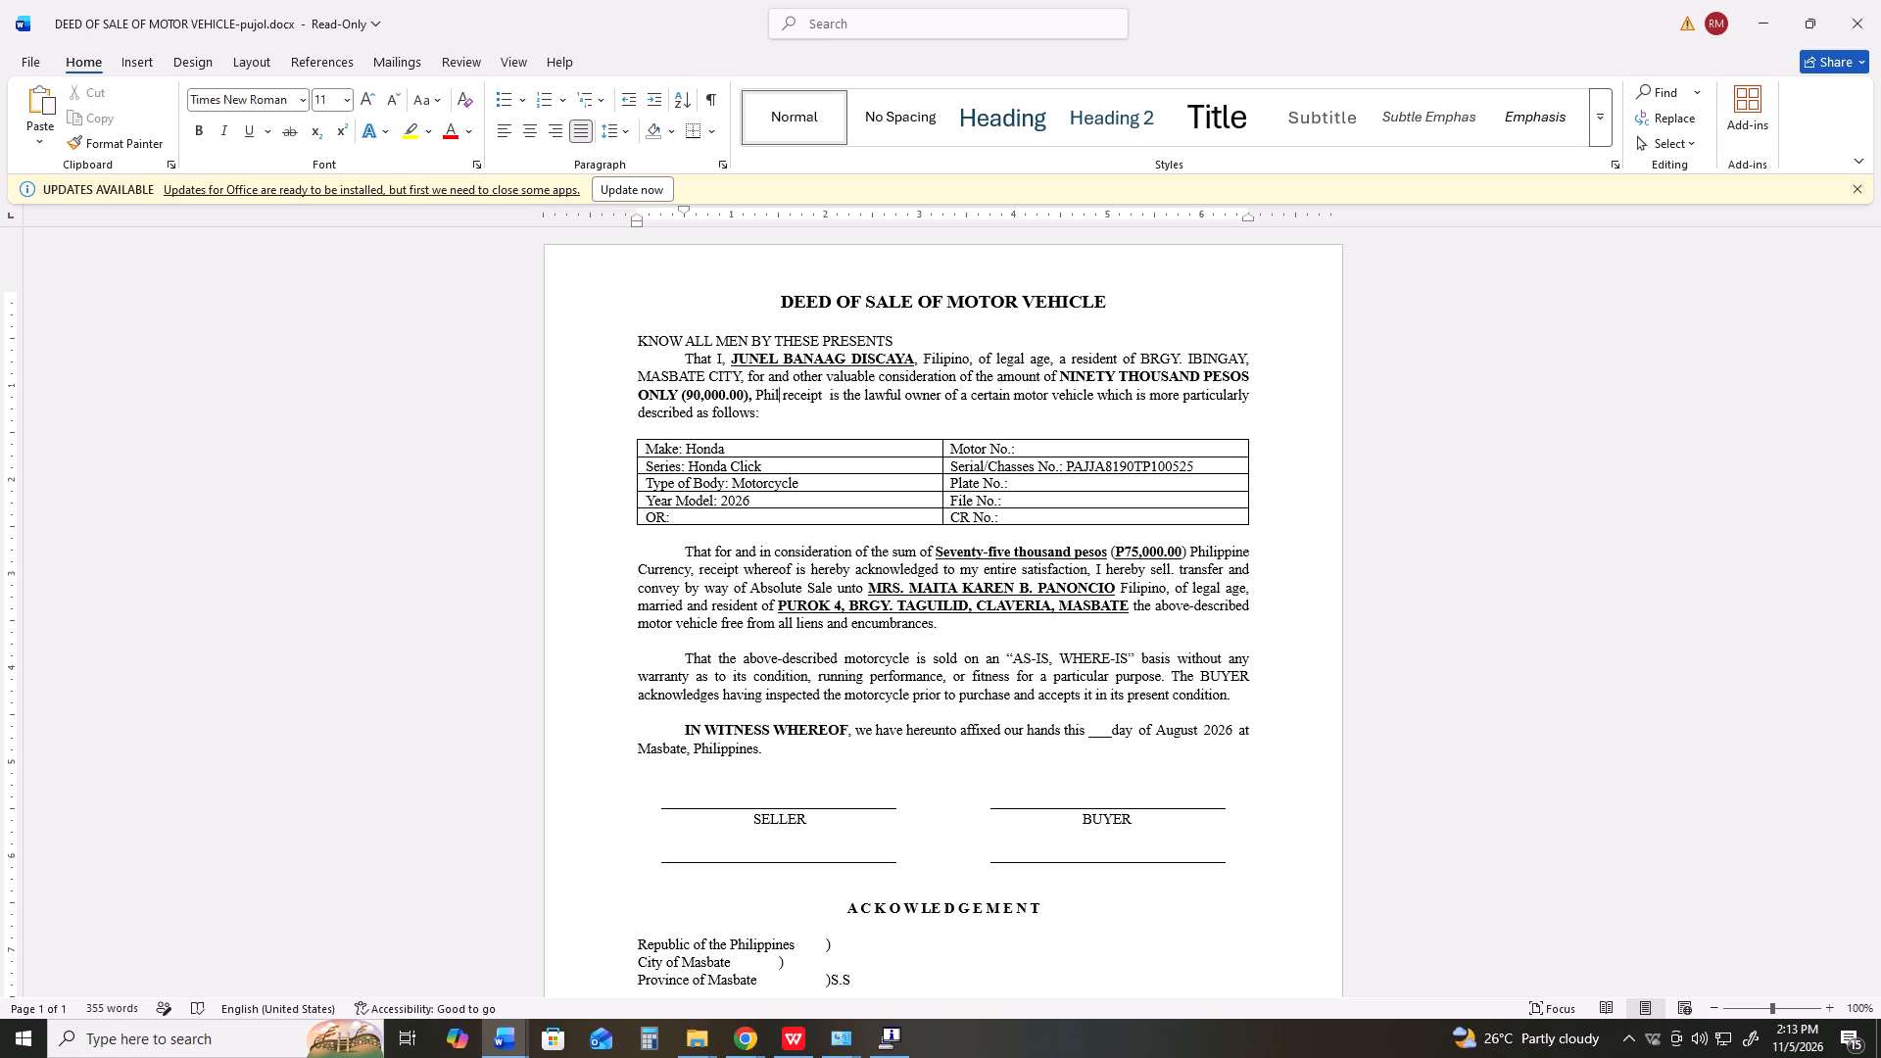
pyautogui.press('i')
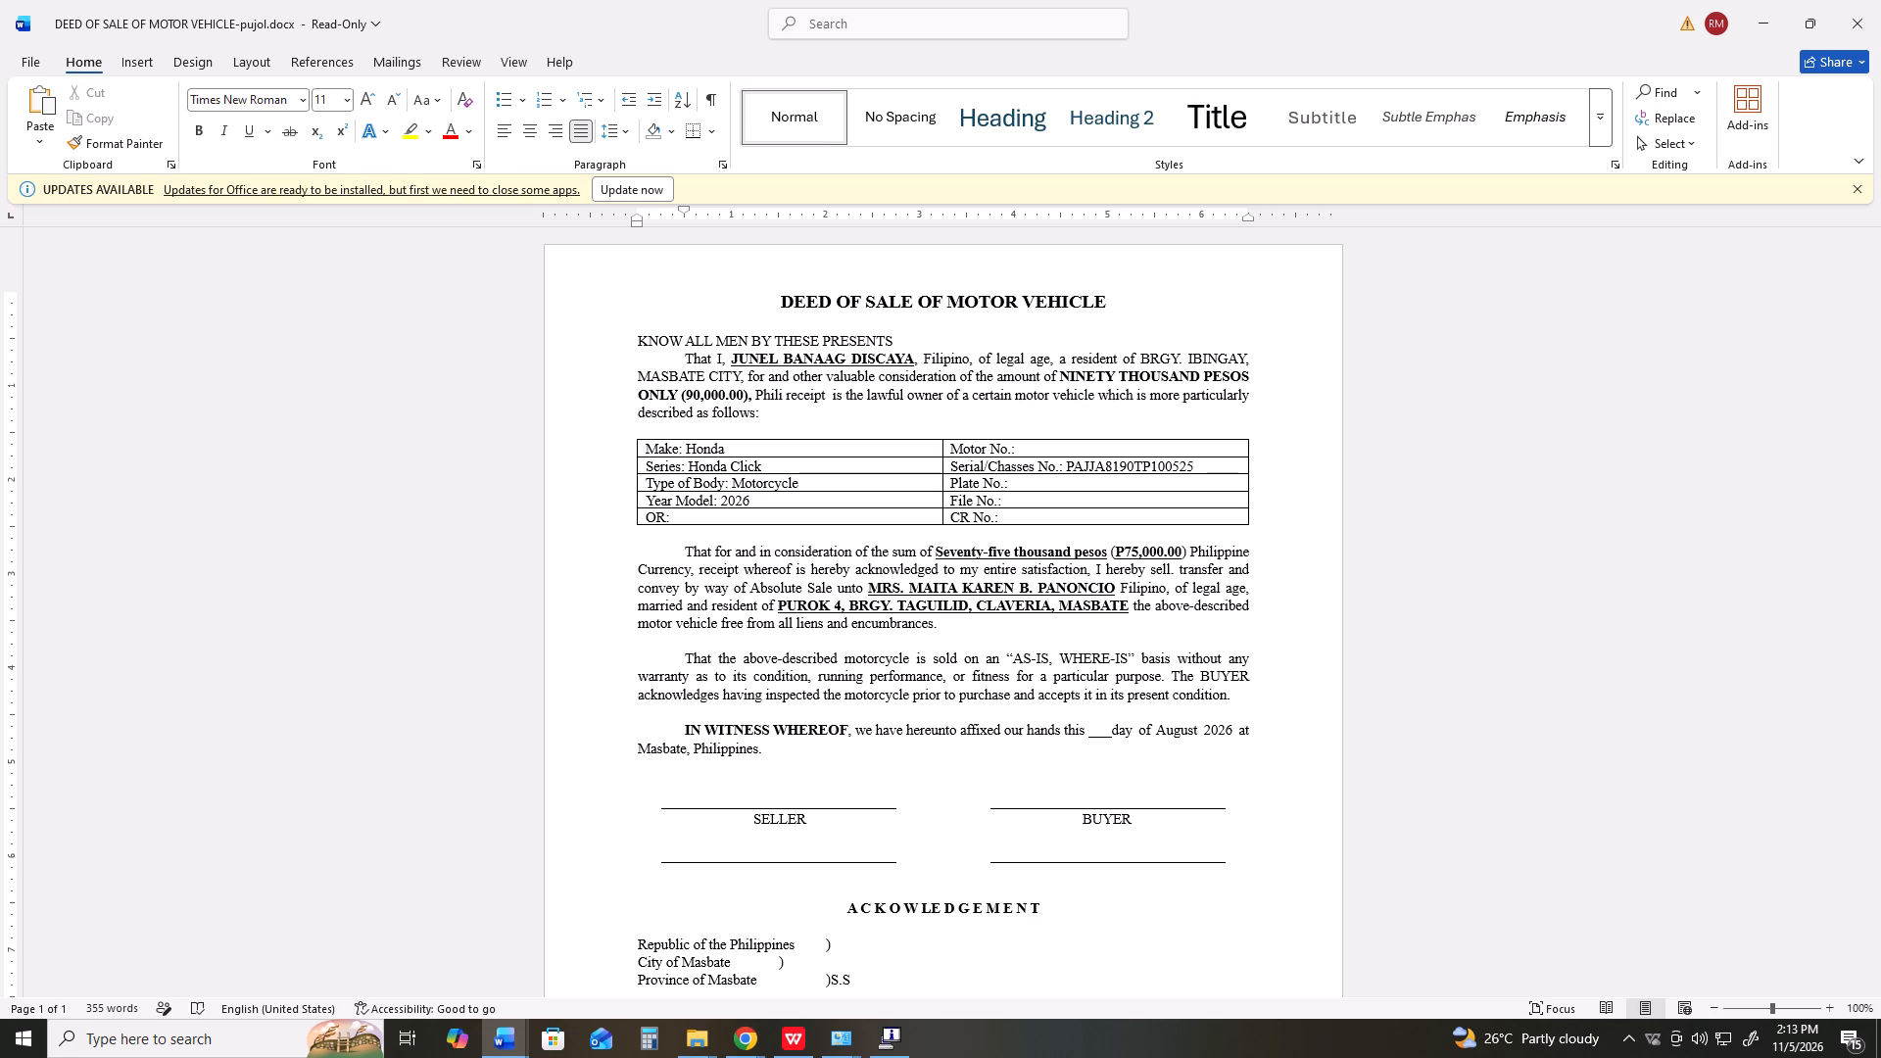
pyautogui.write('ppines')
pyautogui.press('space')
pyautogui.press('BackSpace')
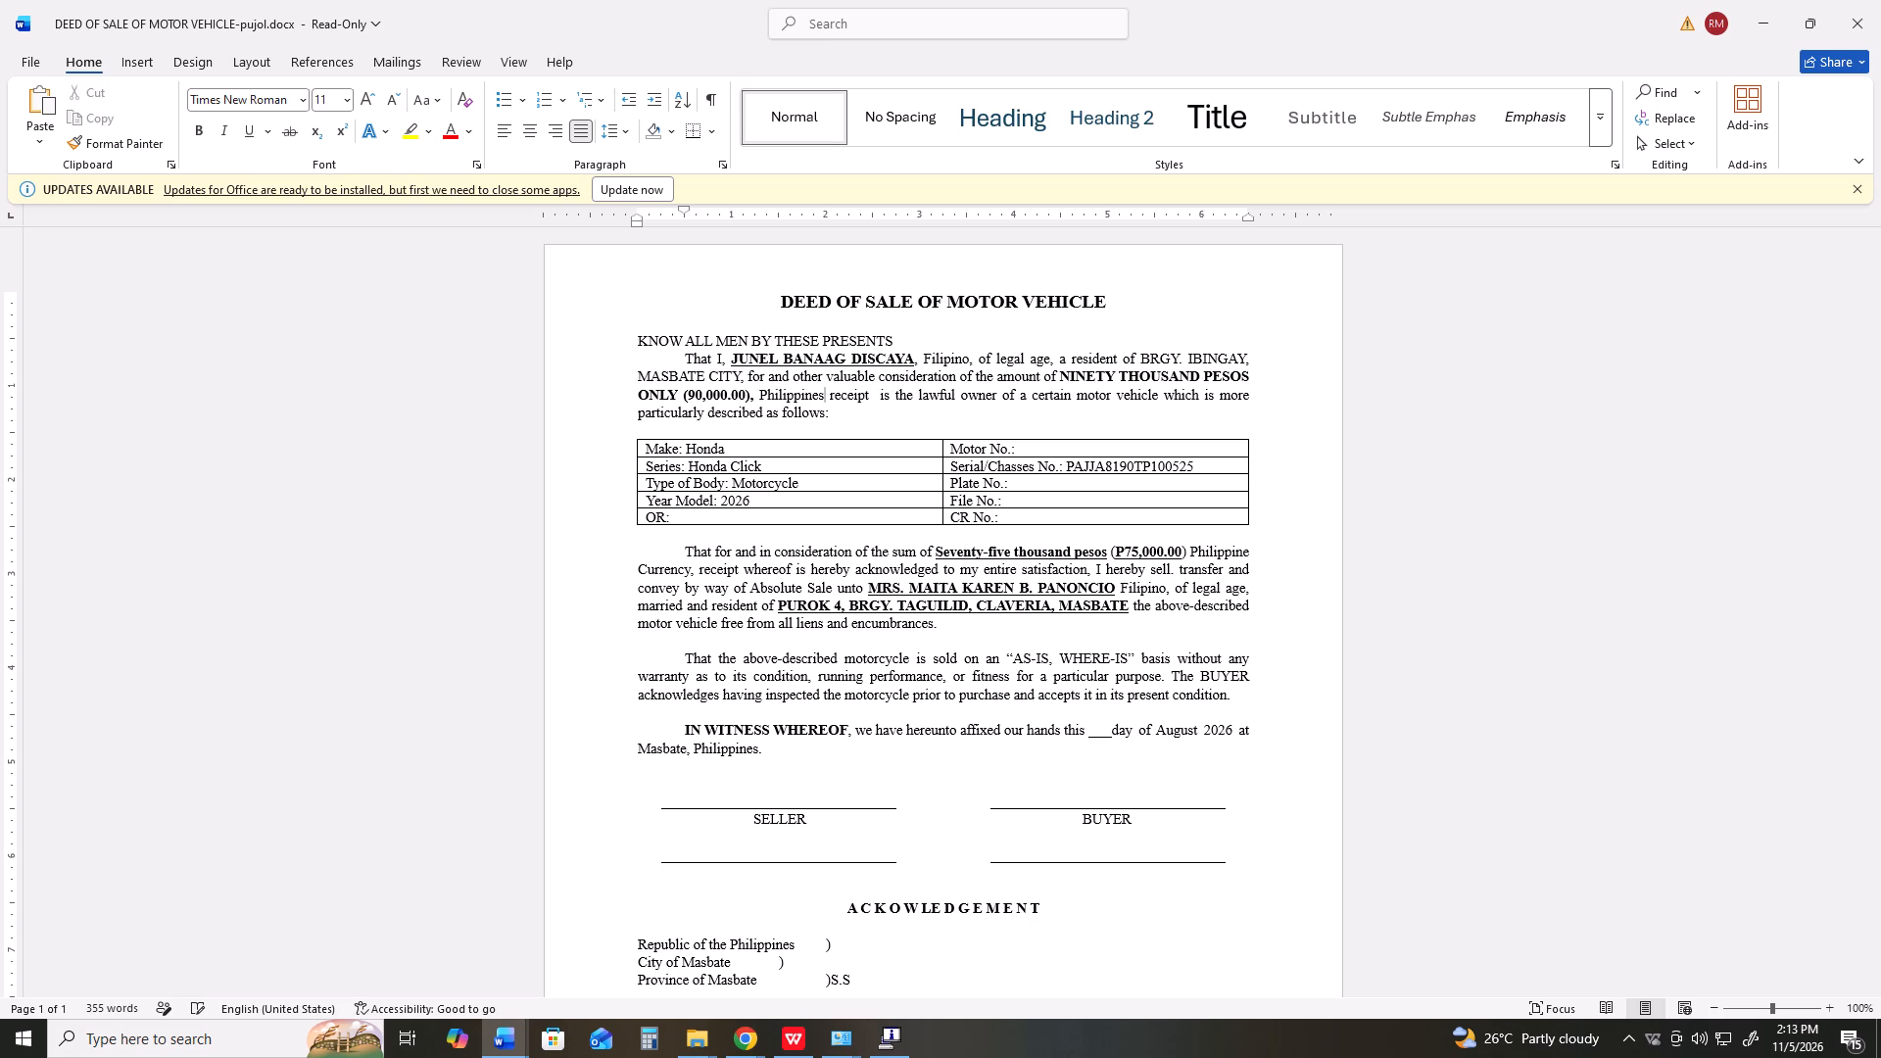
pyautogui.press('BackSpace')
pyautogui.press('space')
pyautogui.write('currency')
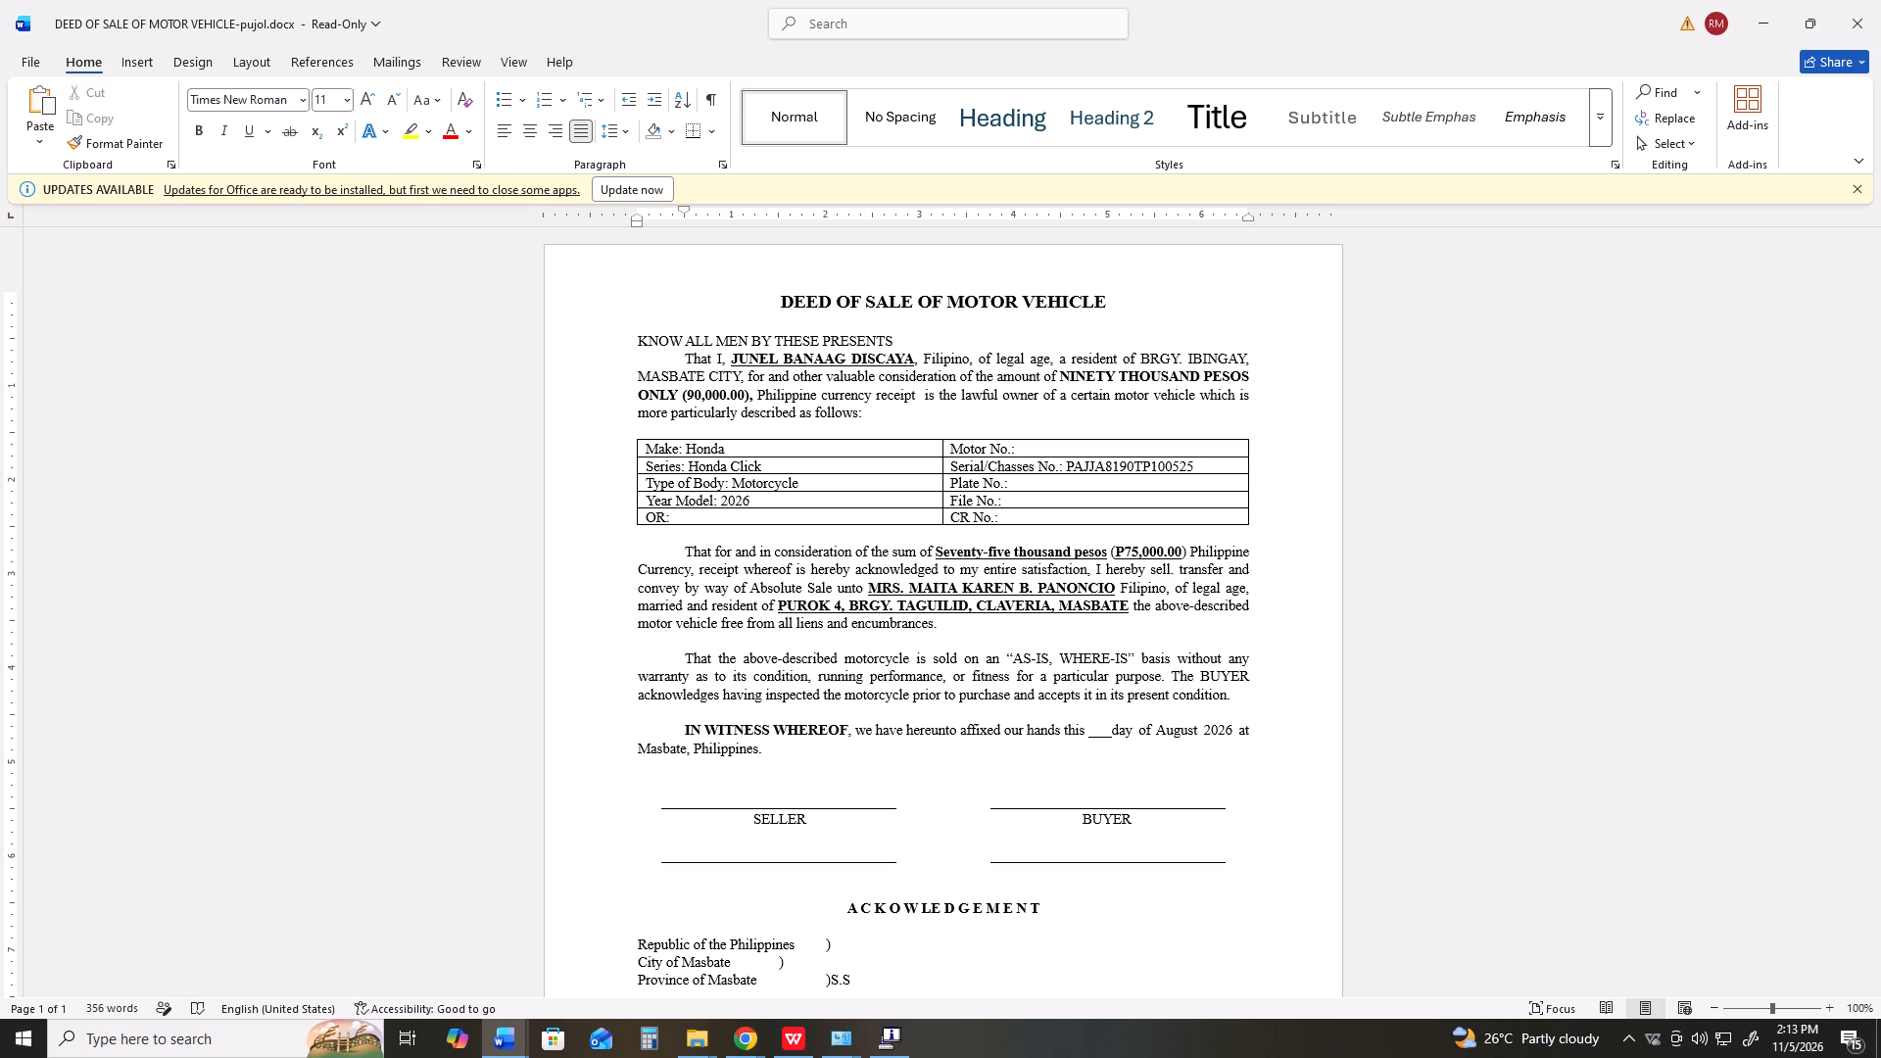
# Continue the opening paragraph with ", and other valuable consideration," between "Philippine currency" and "receipt".
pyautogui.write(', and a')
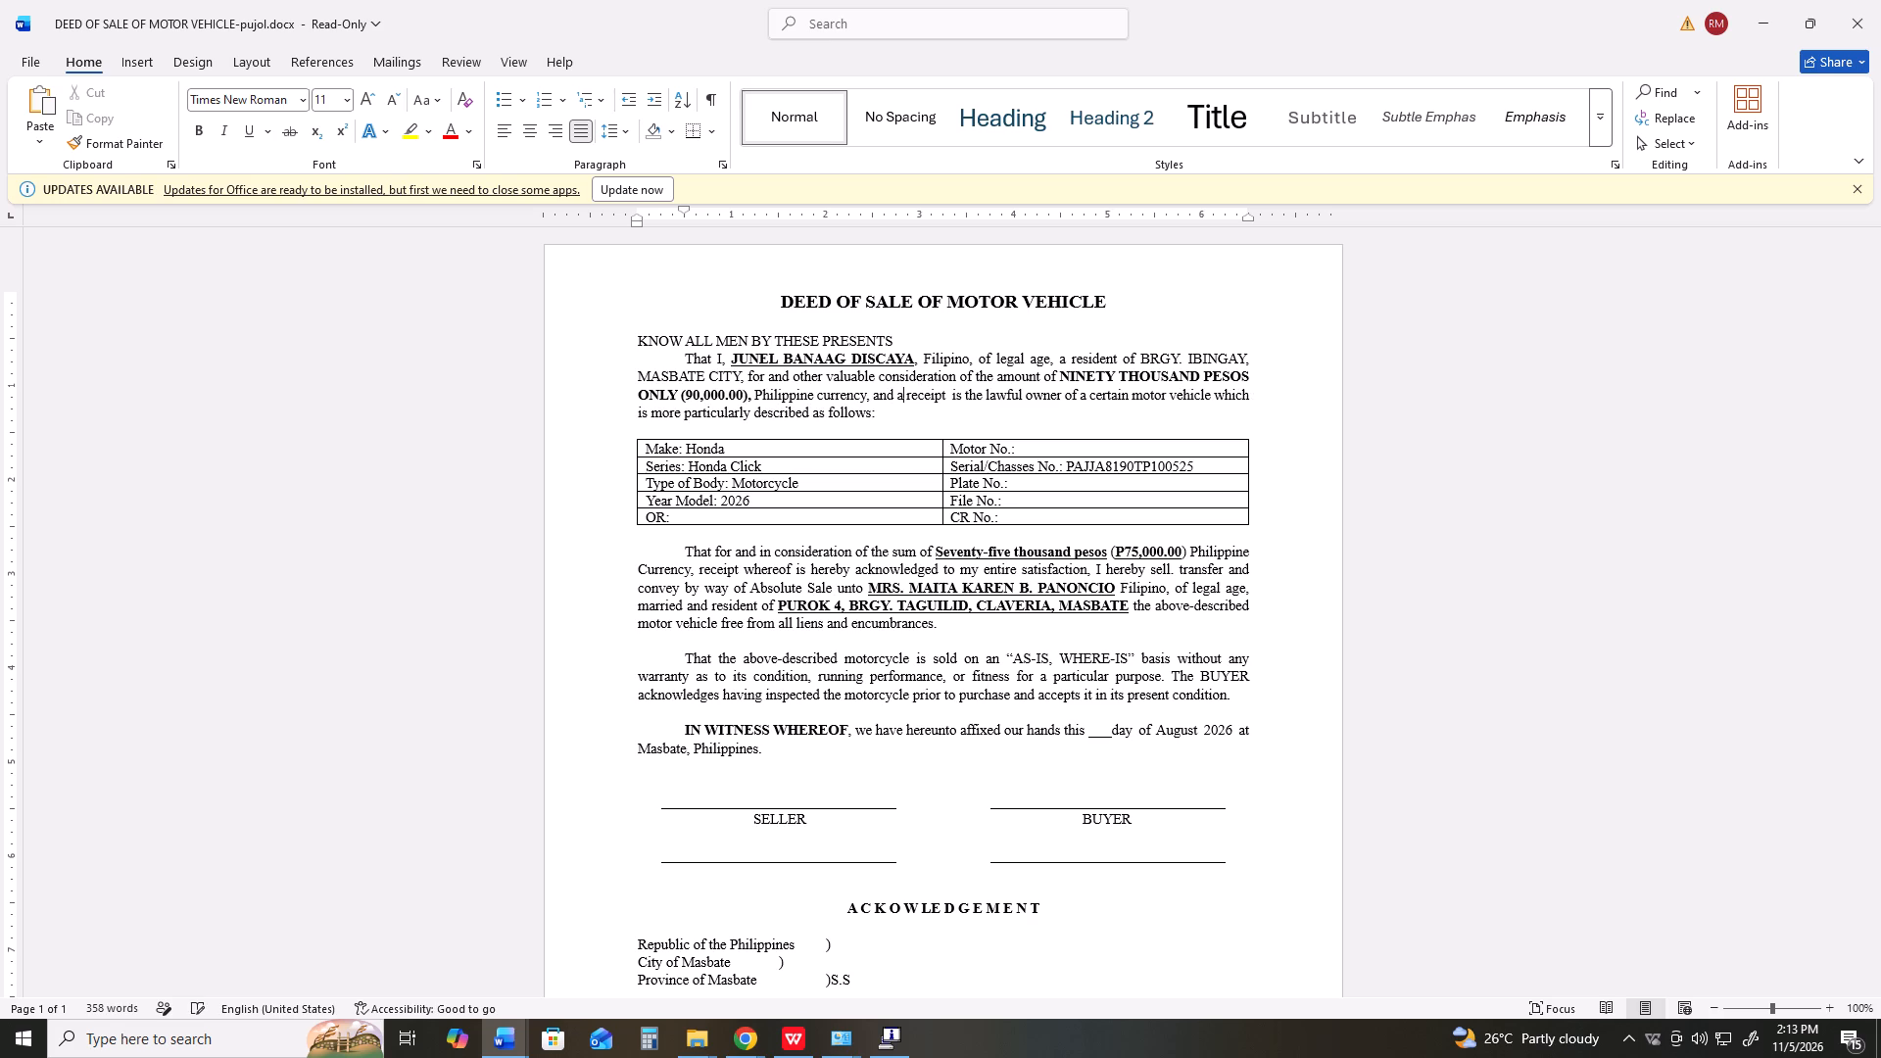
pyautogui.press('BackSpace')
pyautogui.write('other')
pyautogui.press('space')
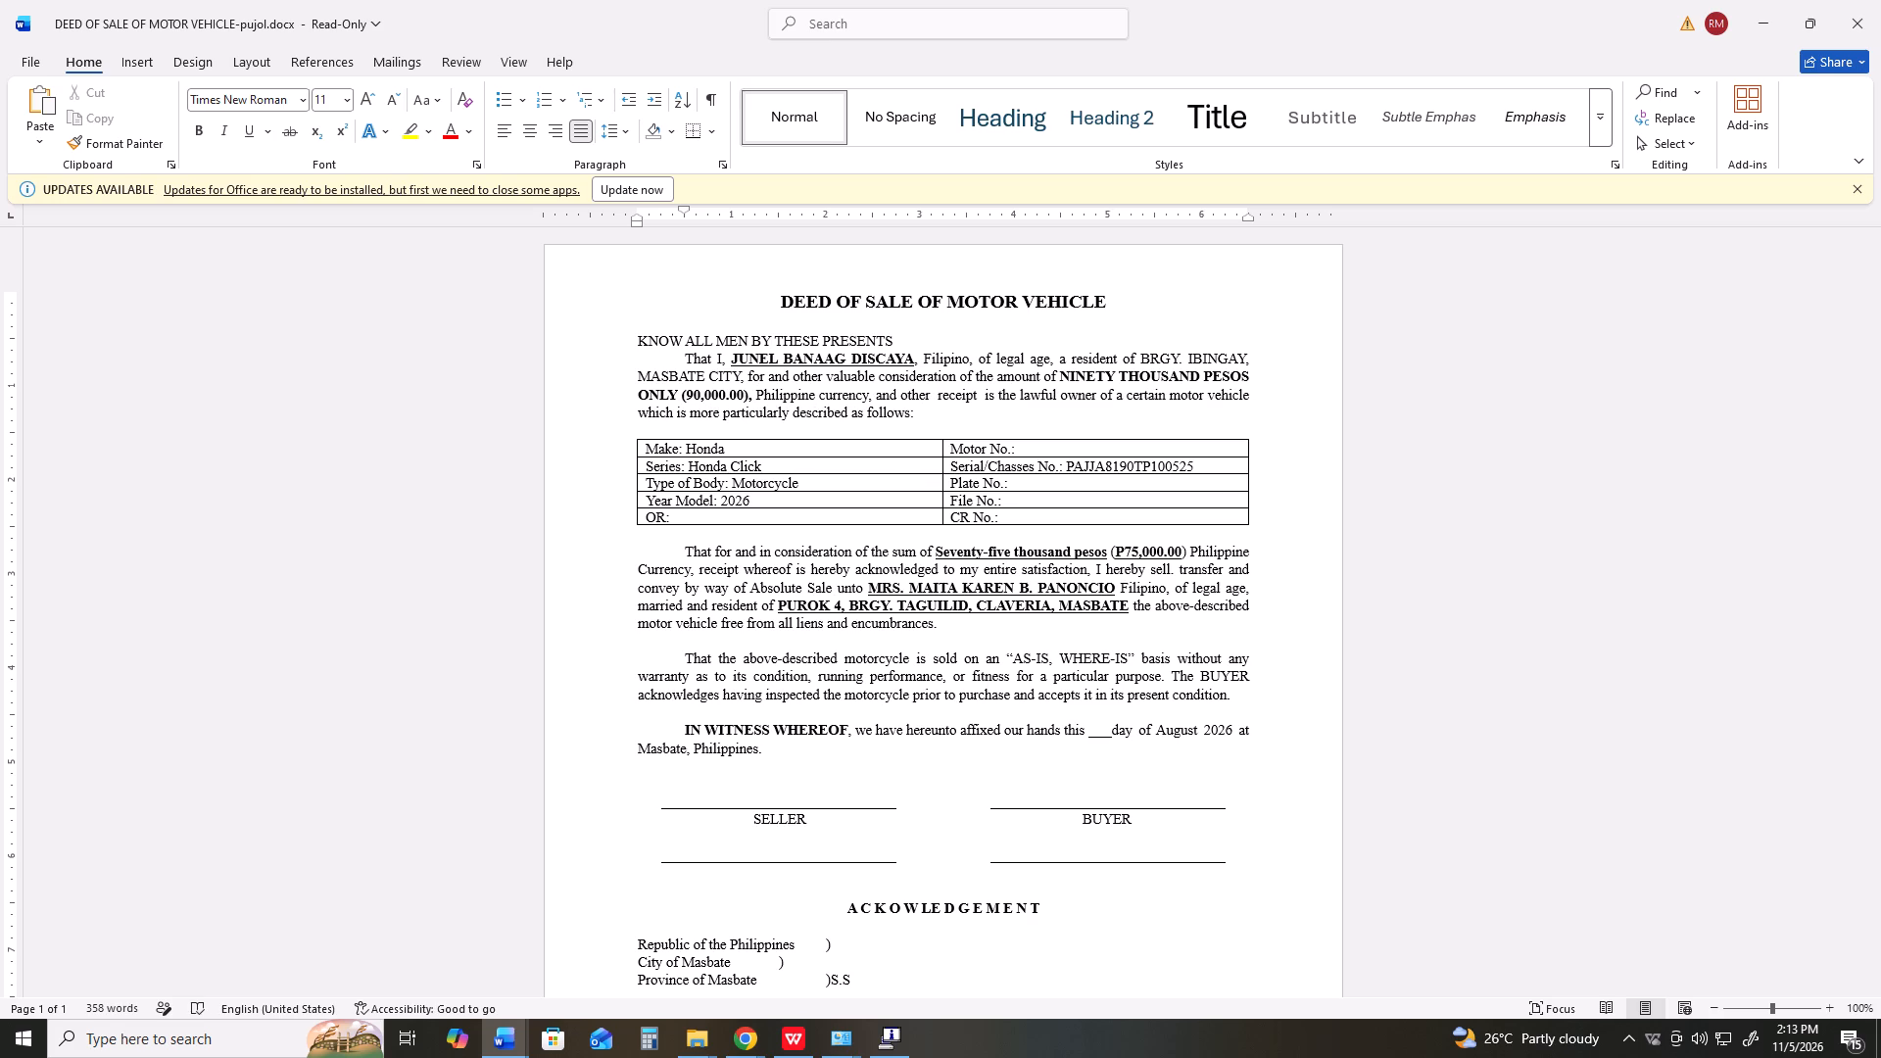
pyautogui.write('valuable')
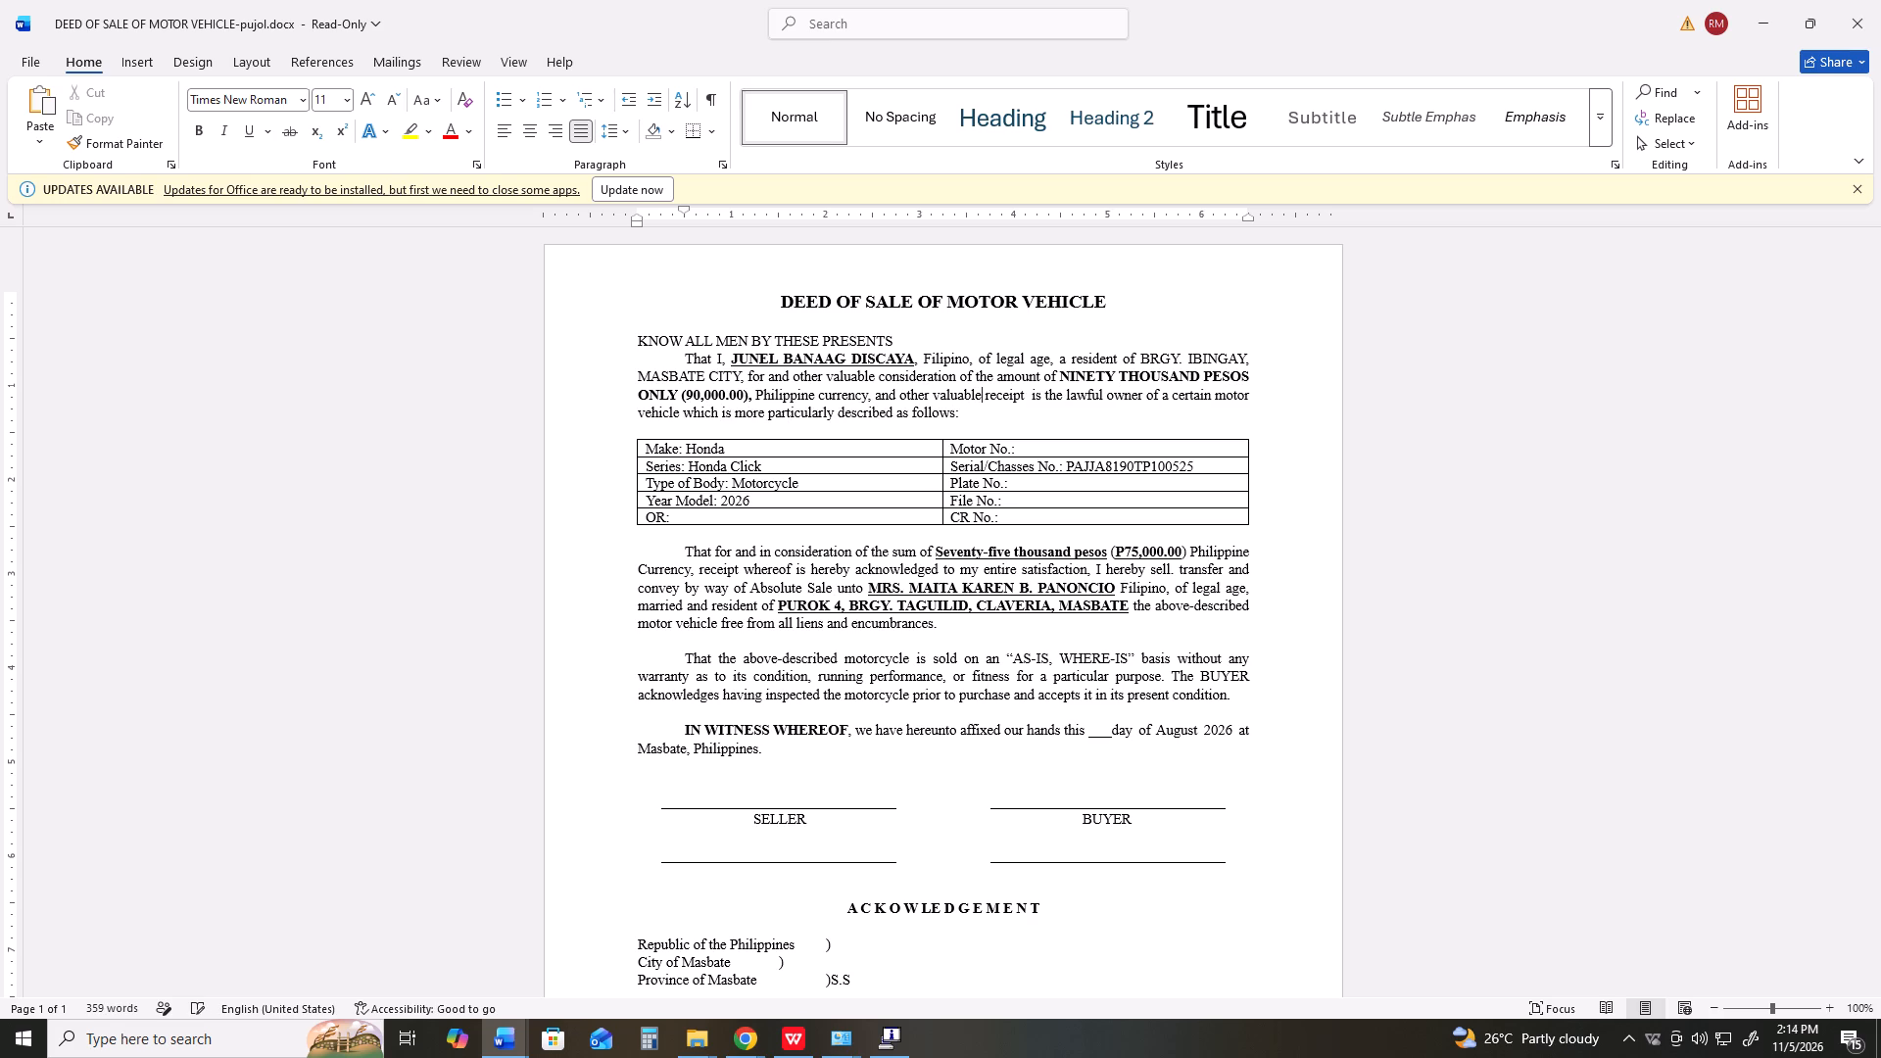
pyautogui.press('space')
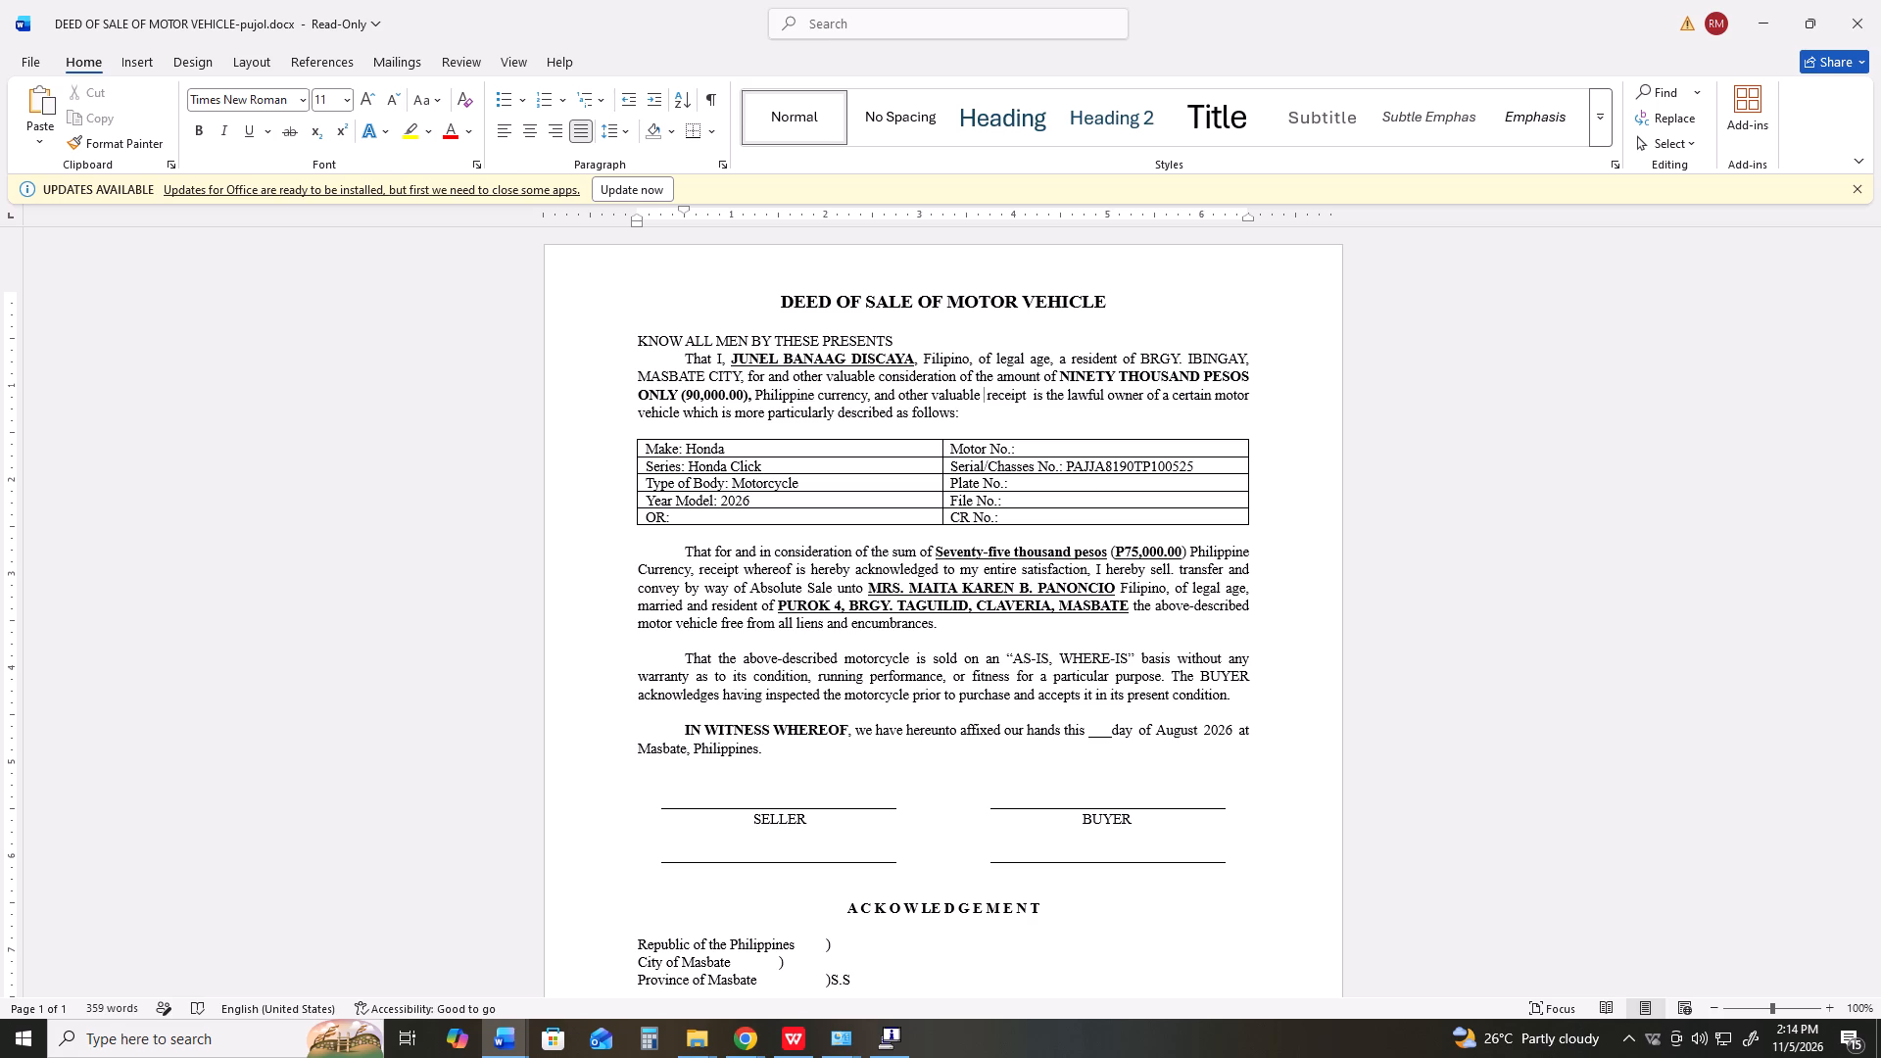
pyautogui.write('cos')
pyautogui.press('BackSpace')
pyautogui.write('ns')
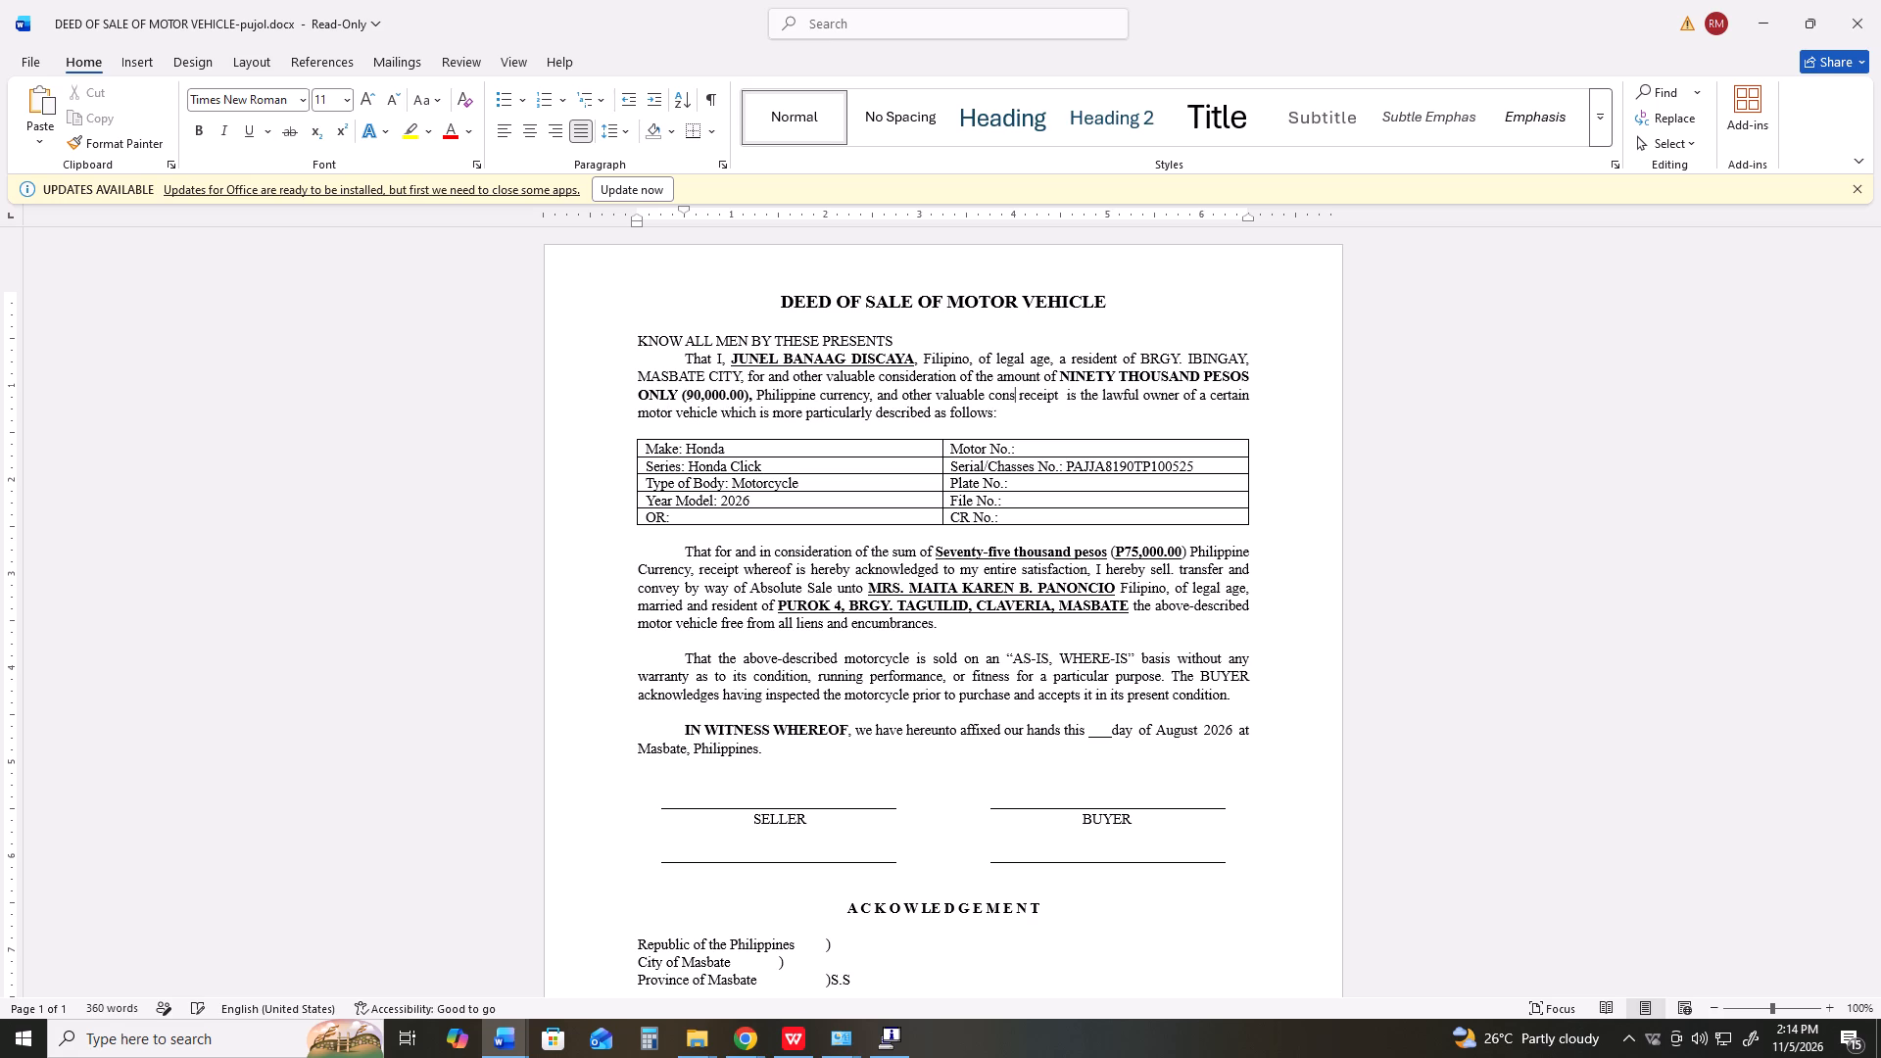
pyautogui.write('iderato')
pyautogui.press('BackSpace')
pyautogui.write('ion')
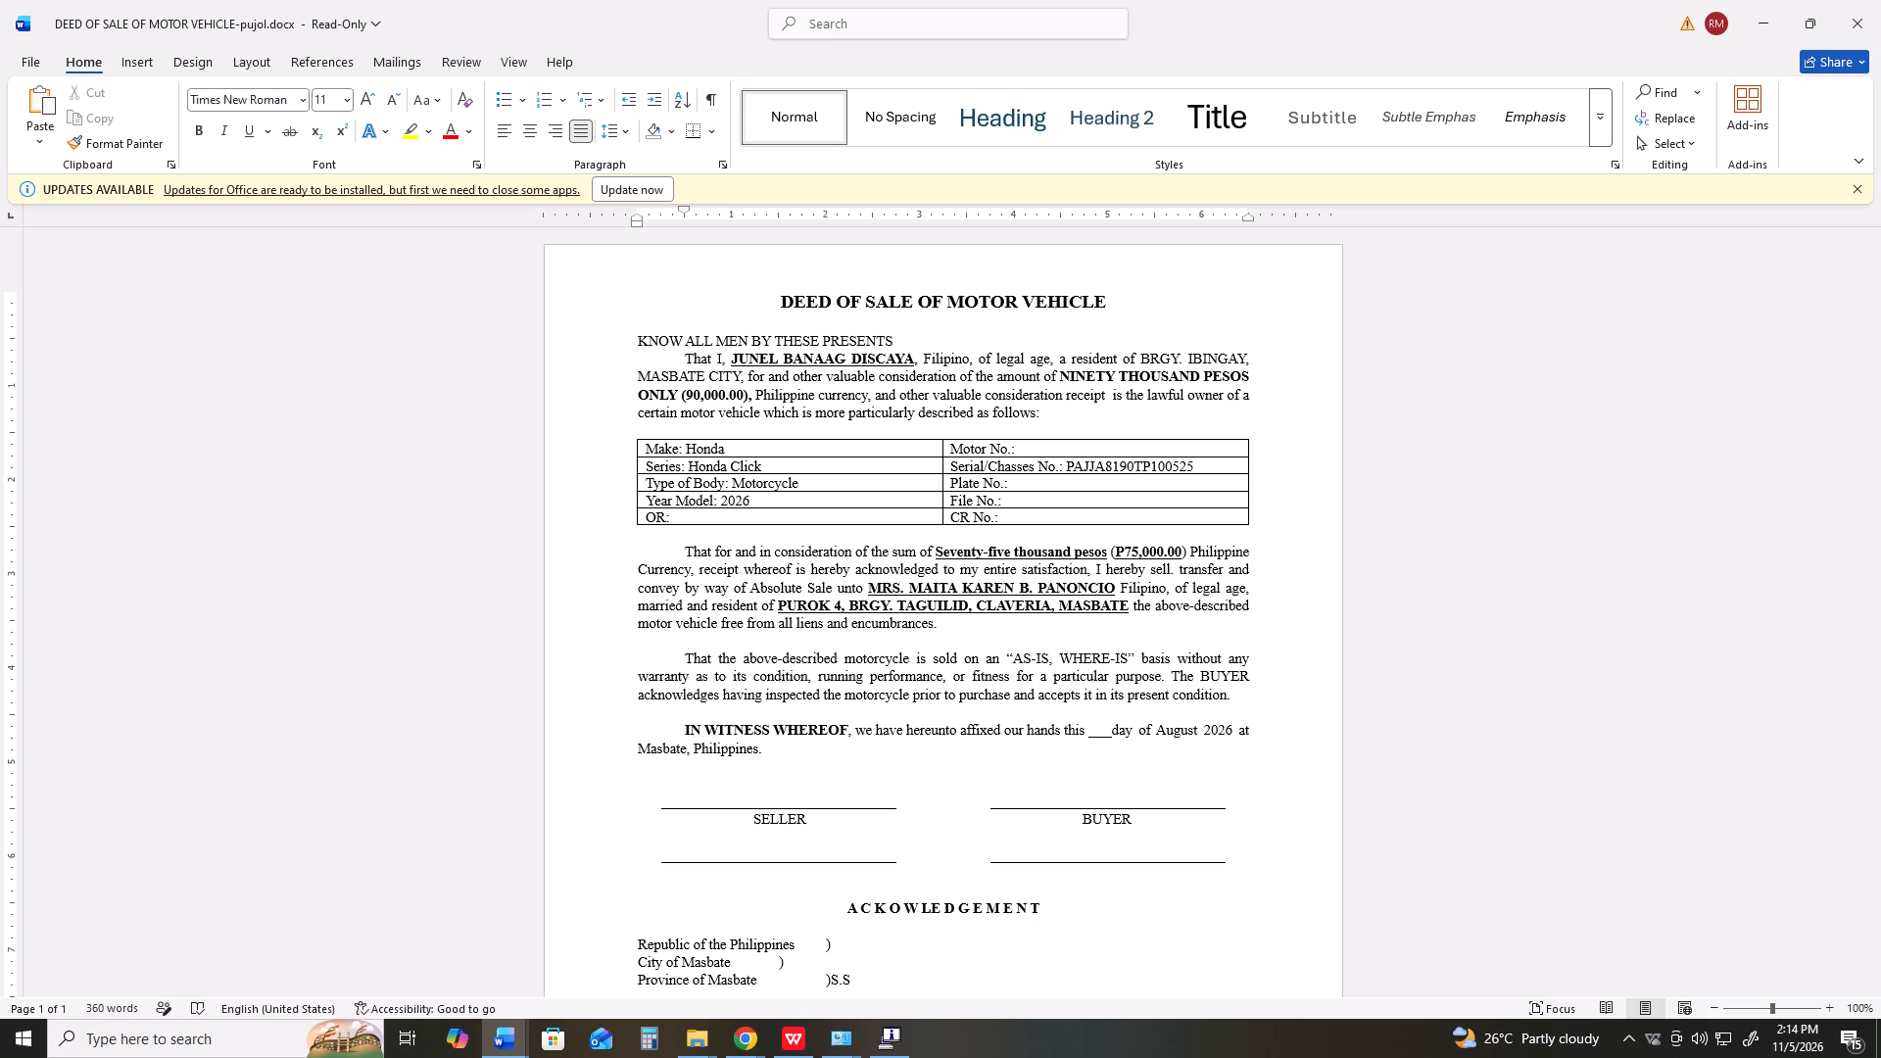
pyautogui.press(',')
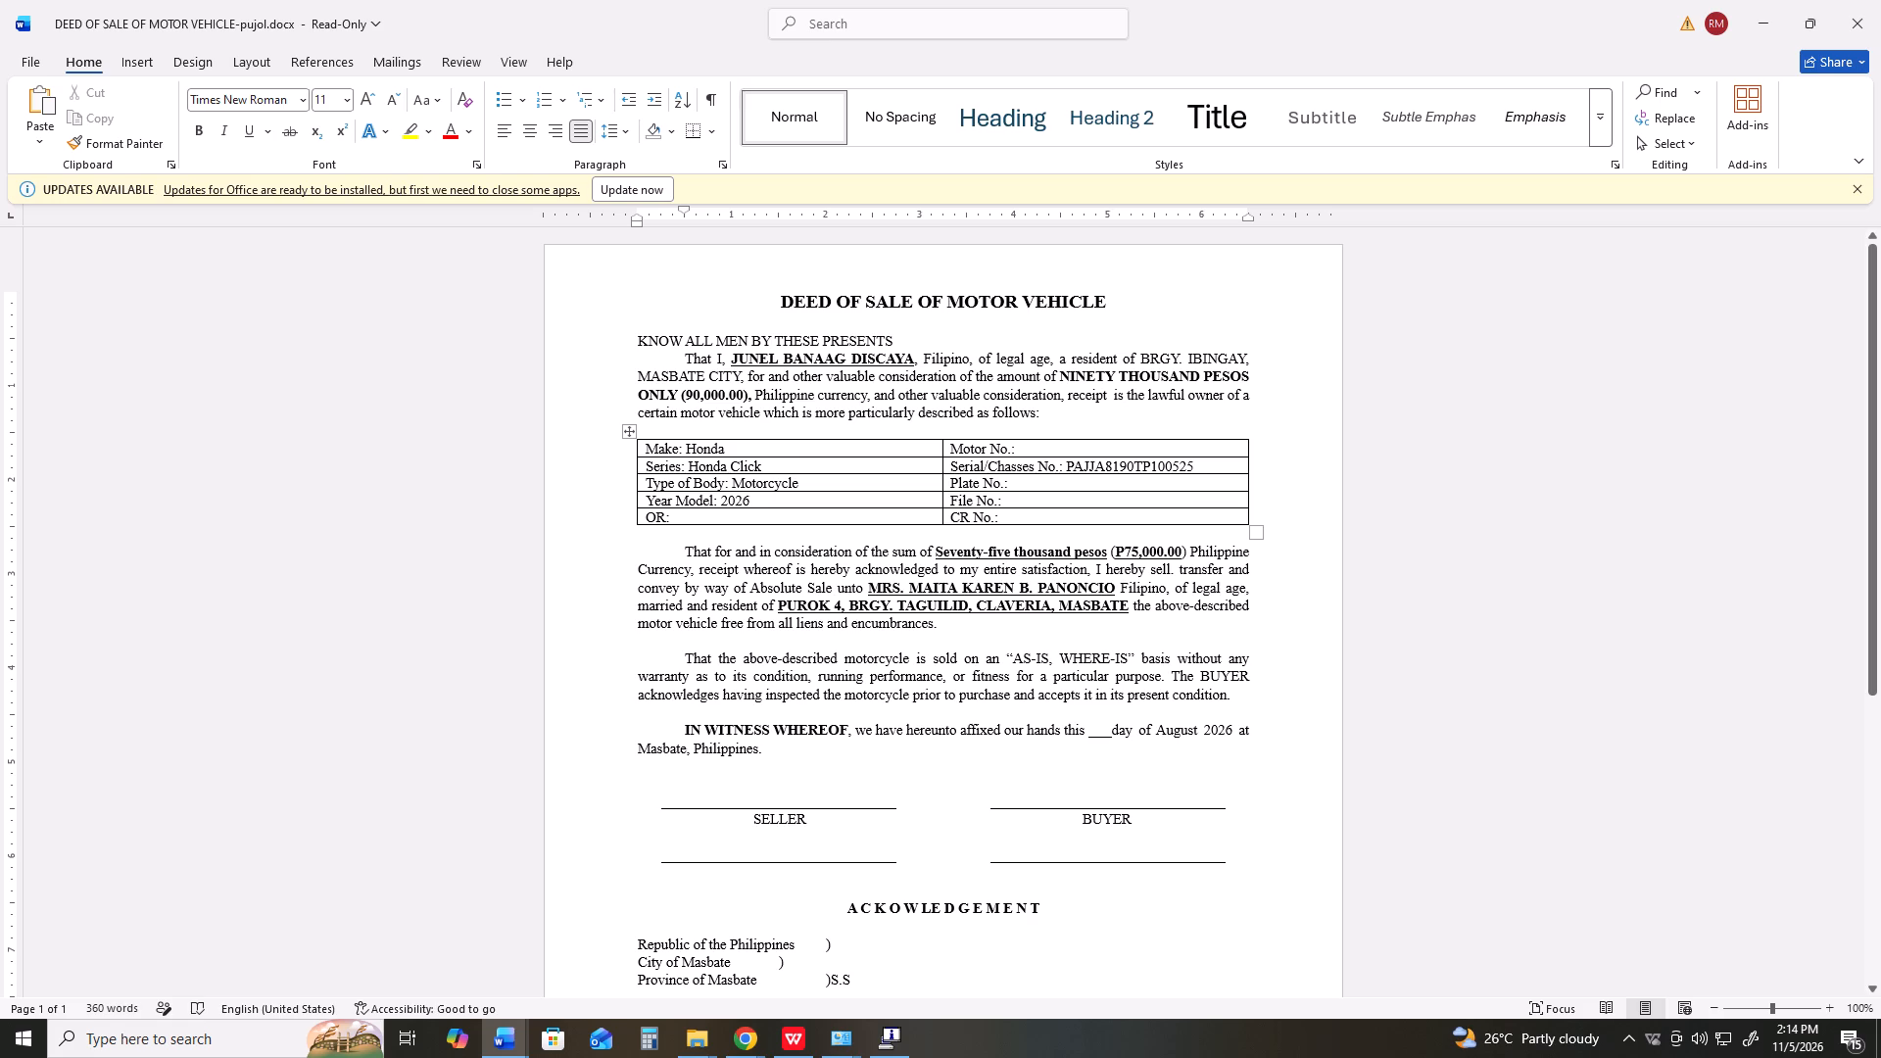
# Replace the Series entry in the vehicle details table with 2018.
pyautogui.moveTo(769, 468); pyautogui.dragTo(704, 465)
pyautogui.moveTo(704, 465); pyautogui.dragTo(699, 465)
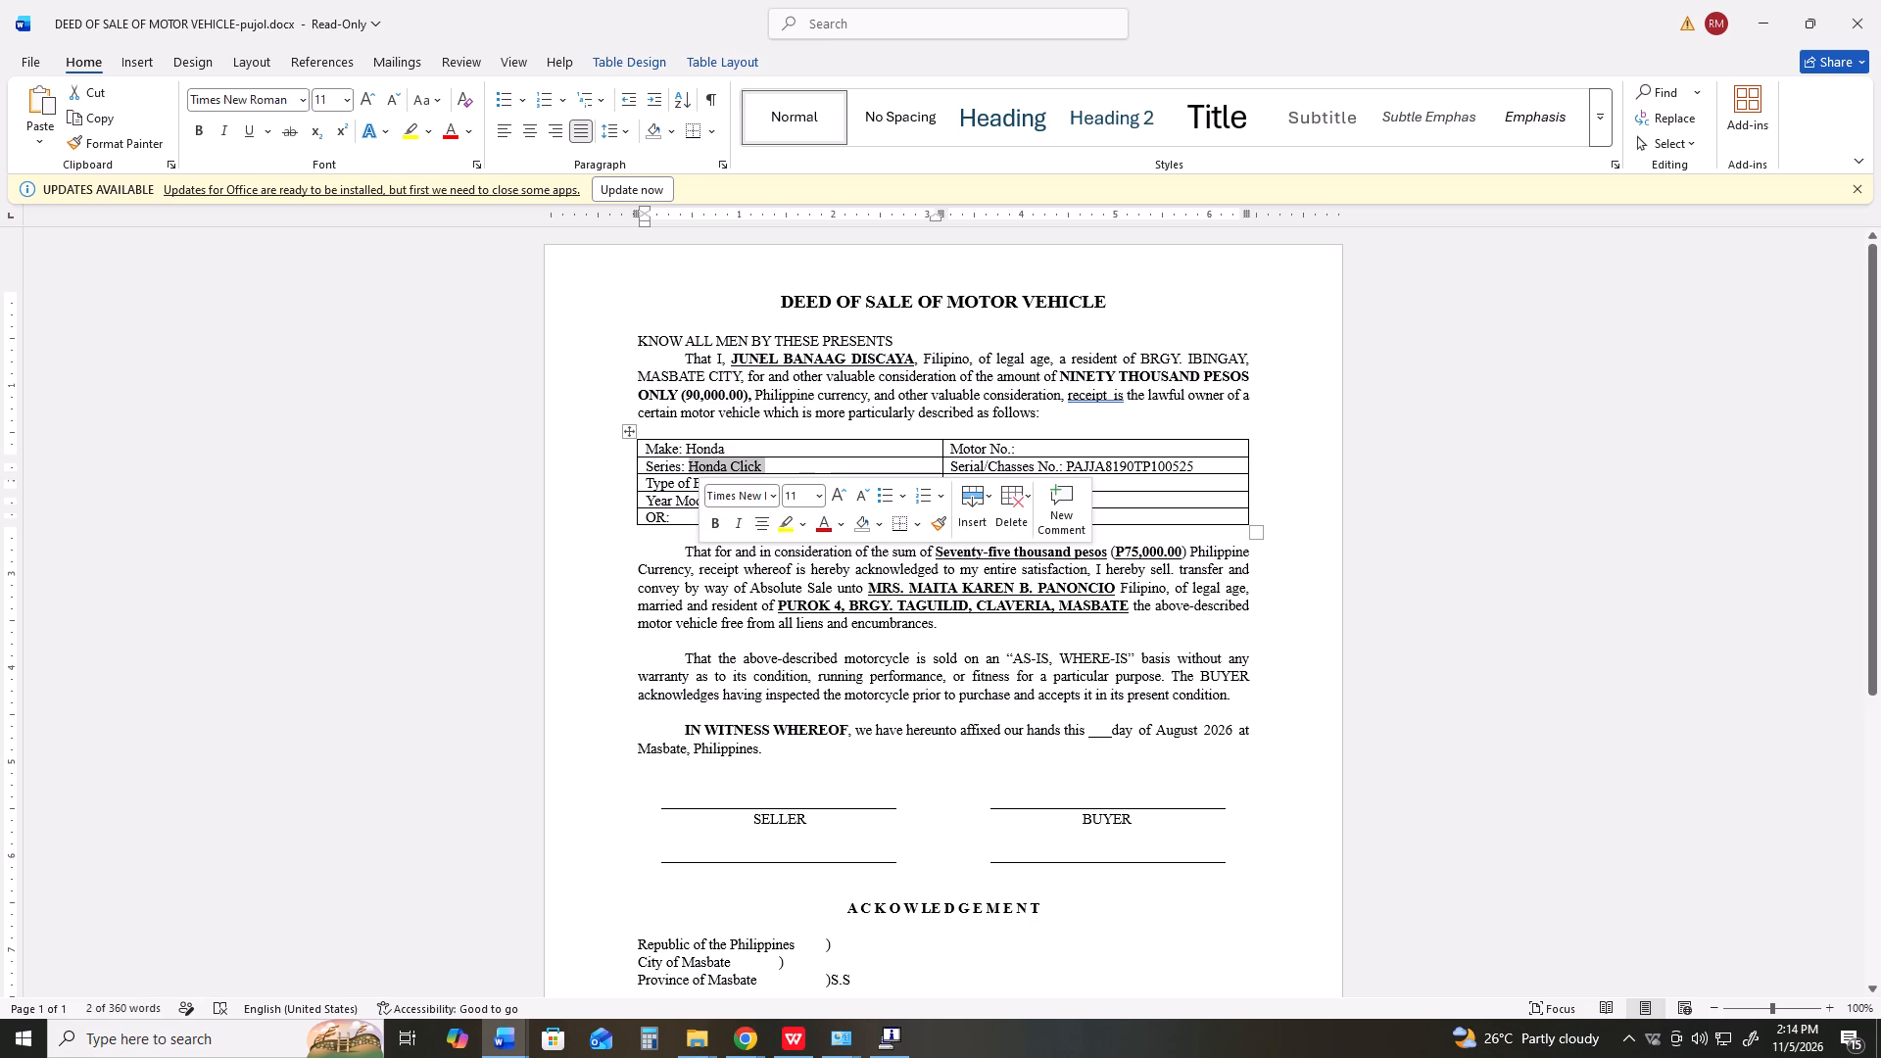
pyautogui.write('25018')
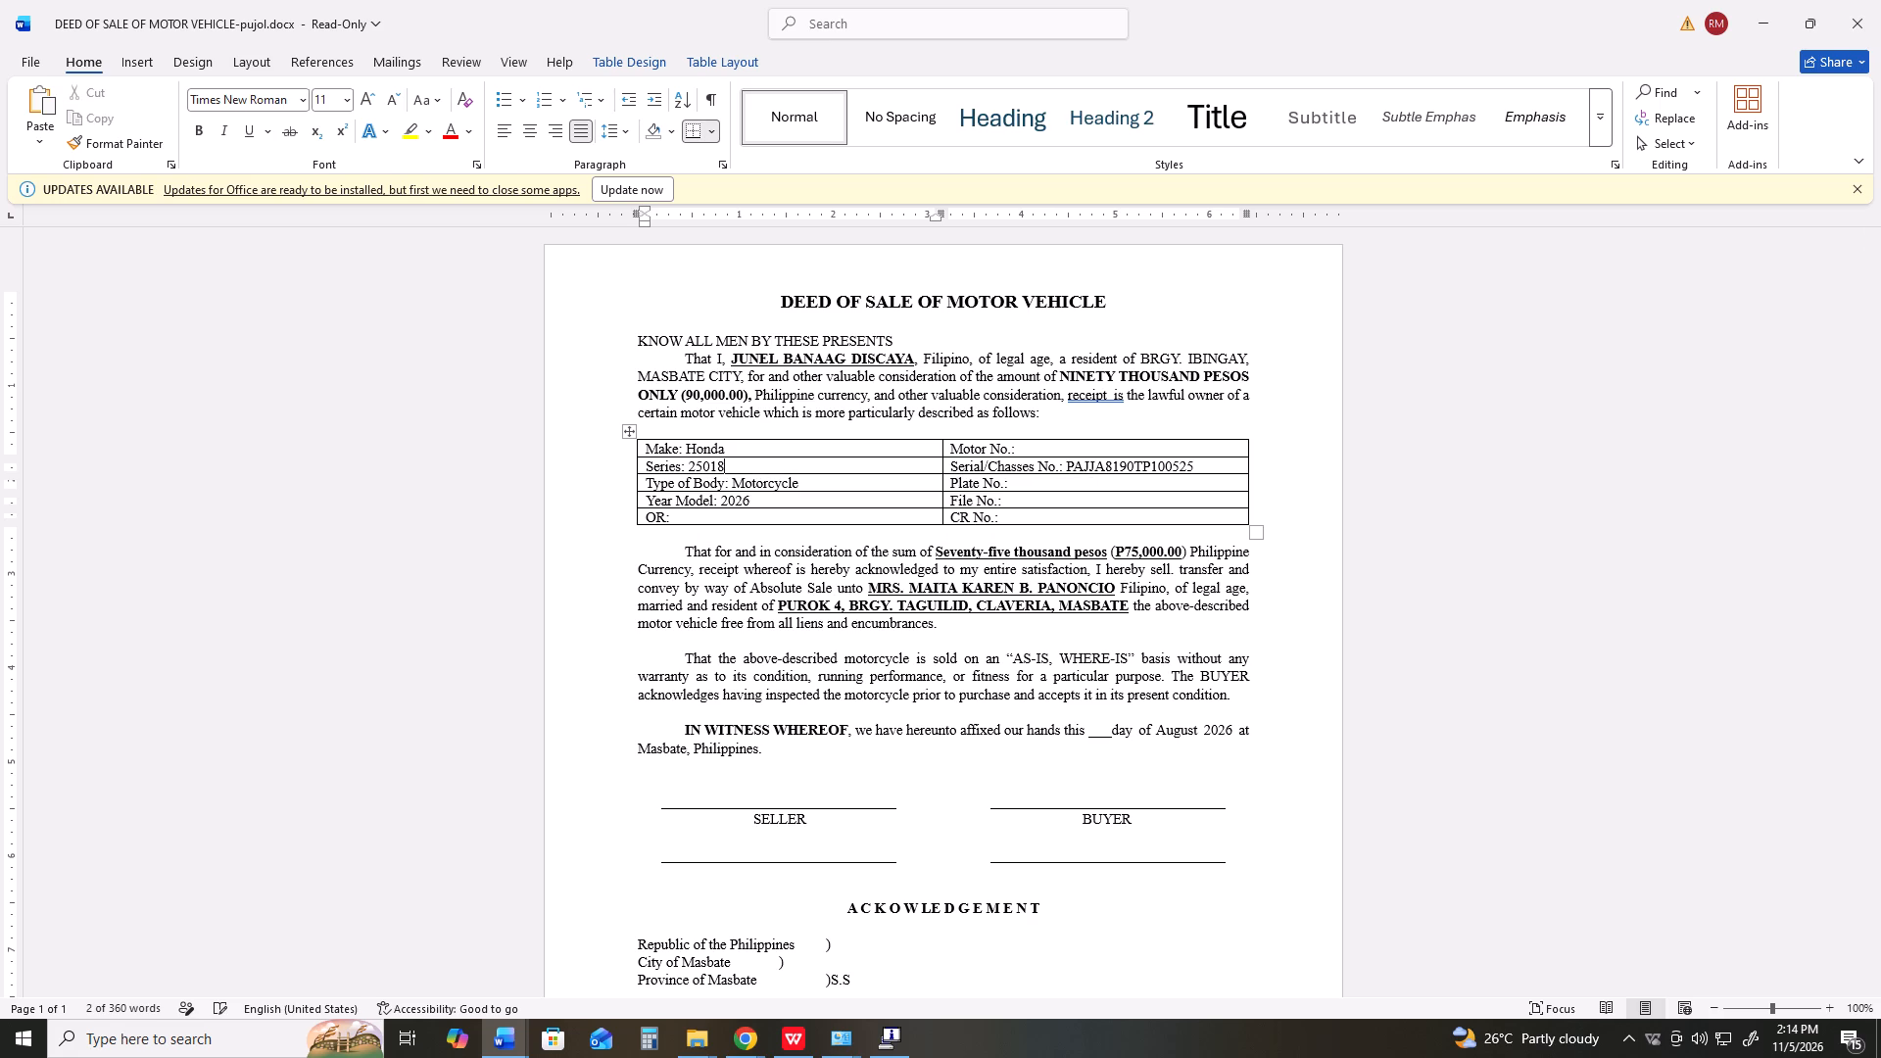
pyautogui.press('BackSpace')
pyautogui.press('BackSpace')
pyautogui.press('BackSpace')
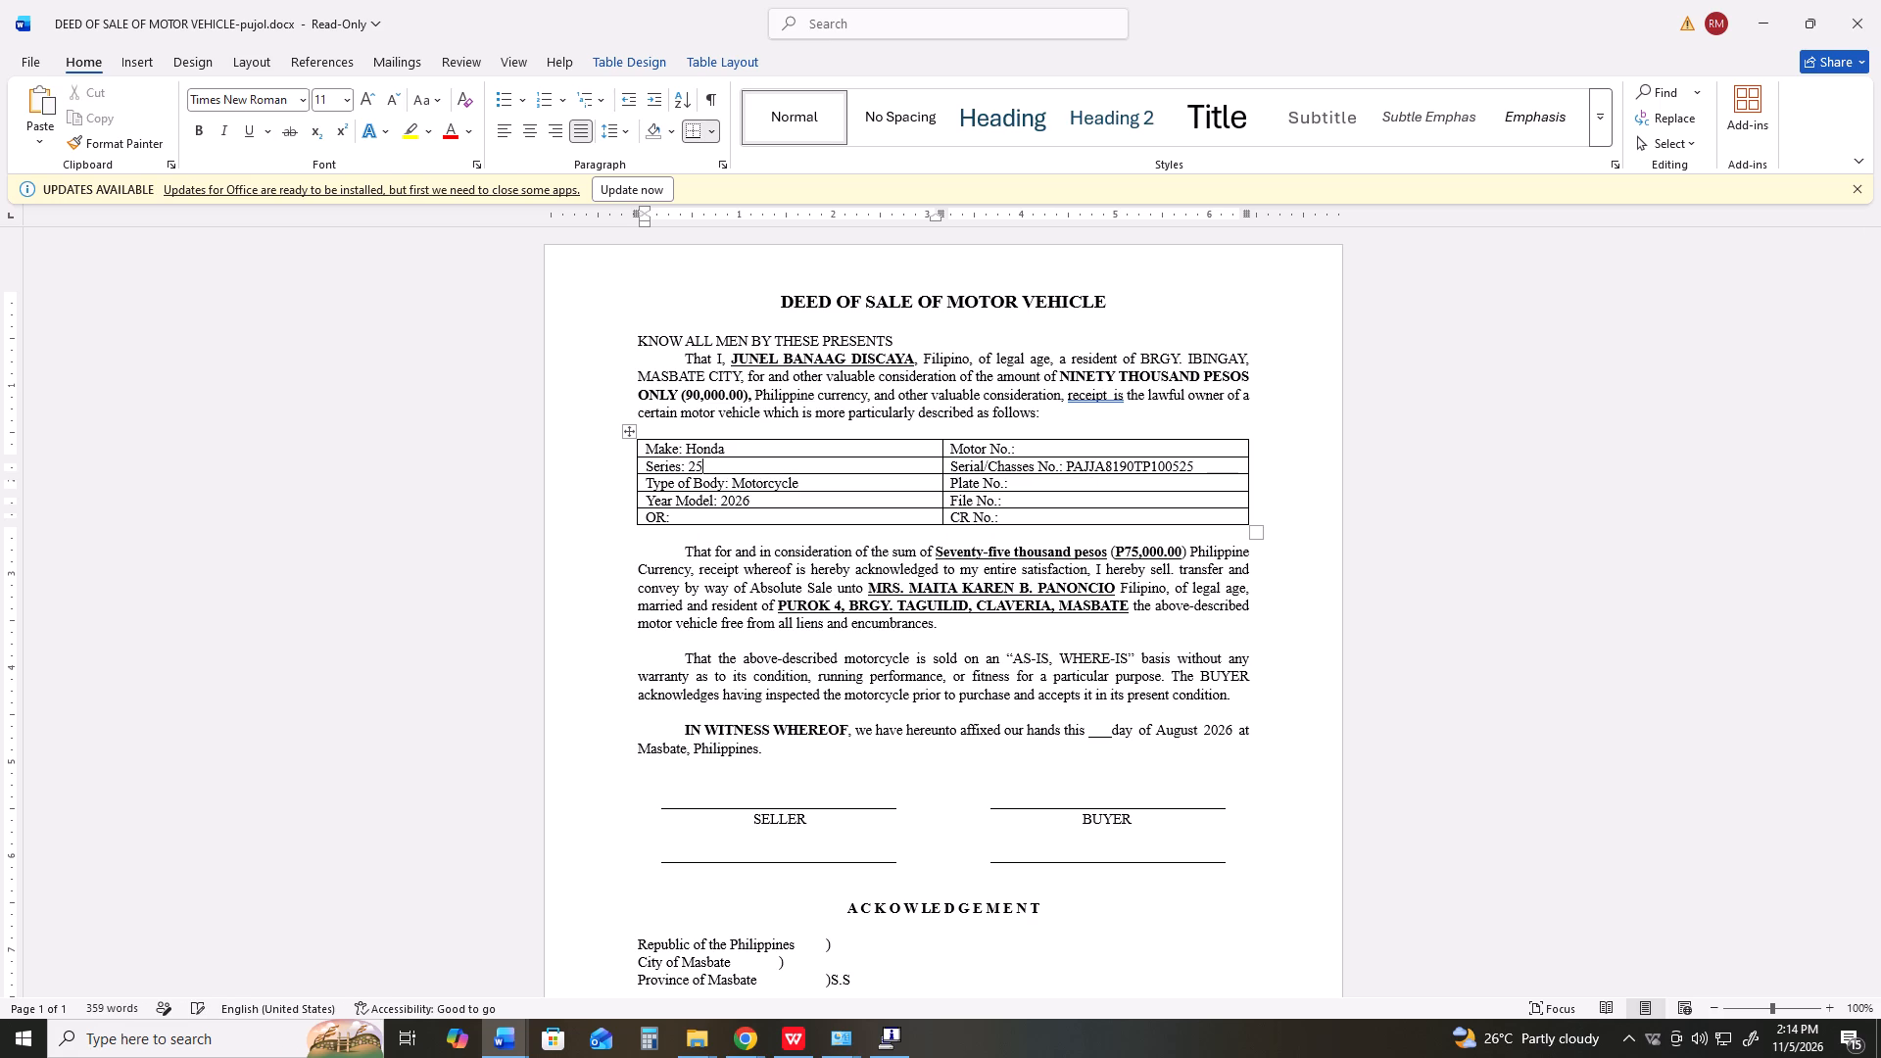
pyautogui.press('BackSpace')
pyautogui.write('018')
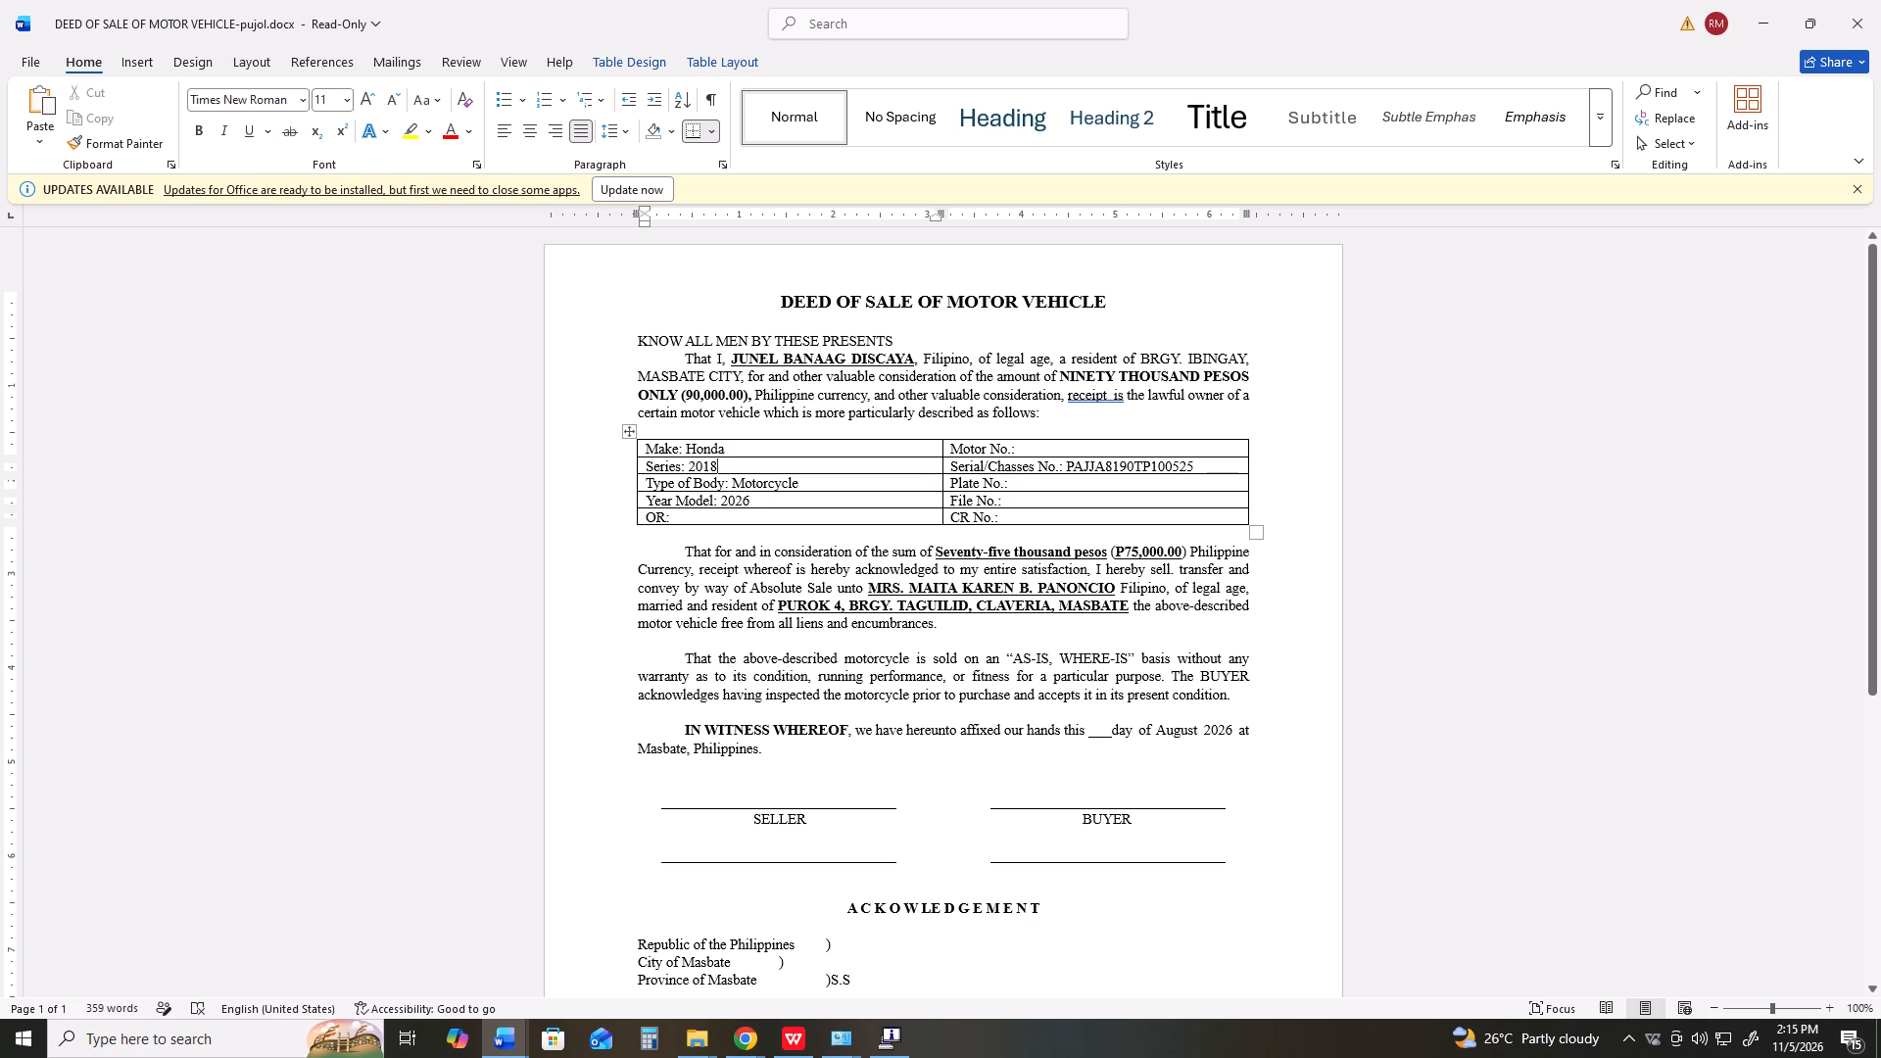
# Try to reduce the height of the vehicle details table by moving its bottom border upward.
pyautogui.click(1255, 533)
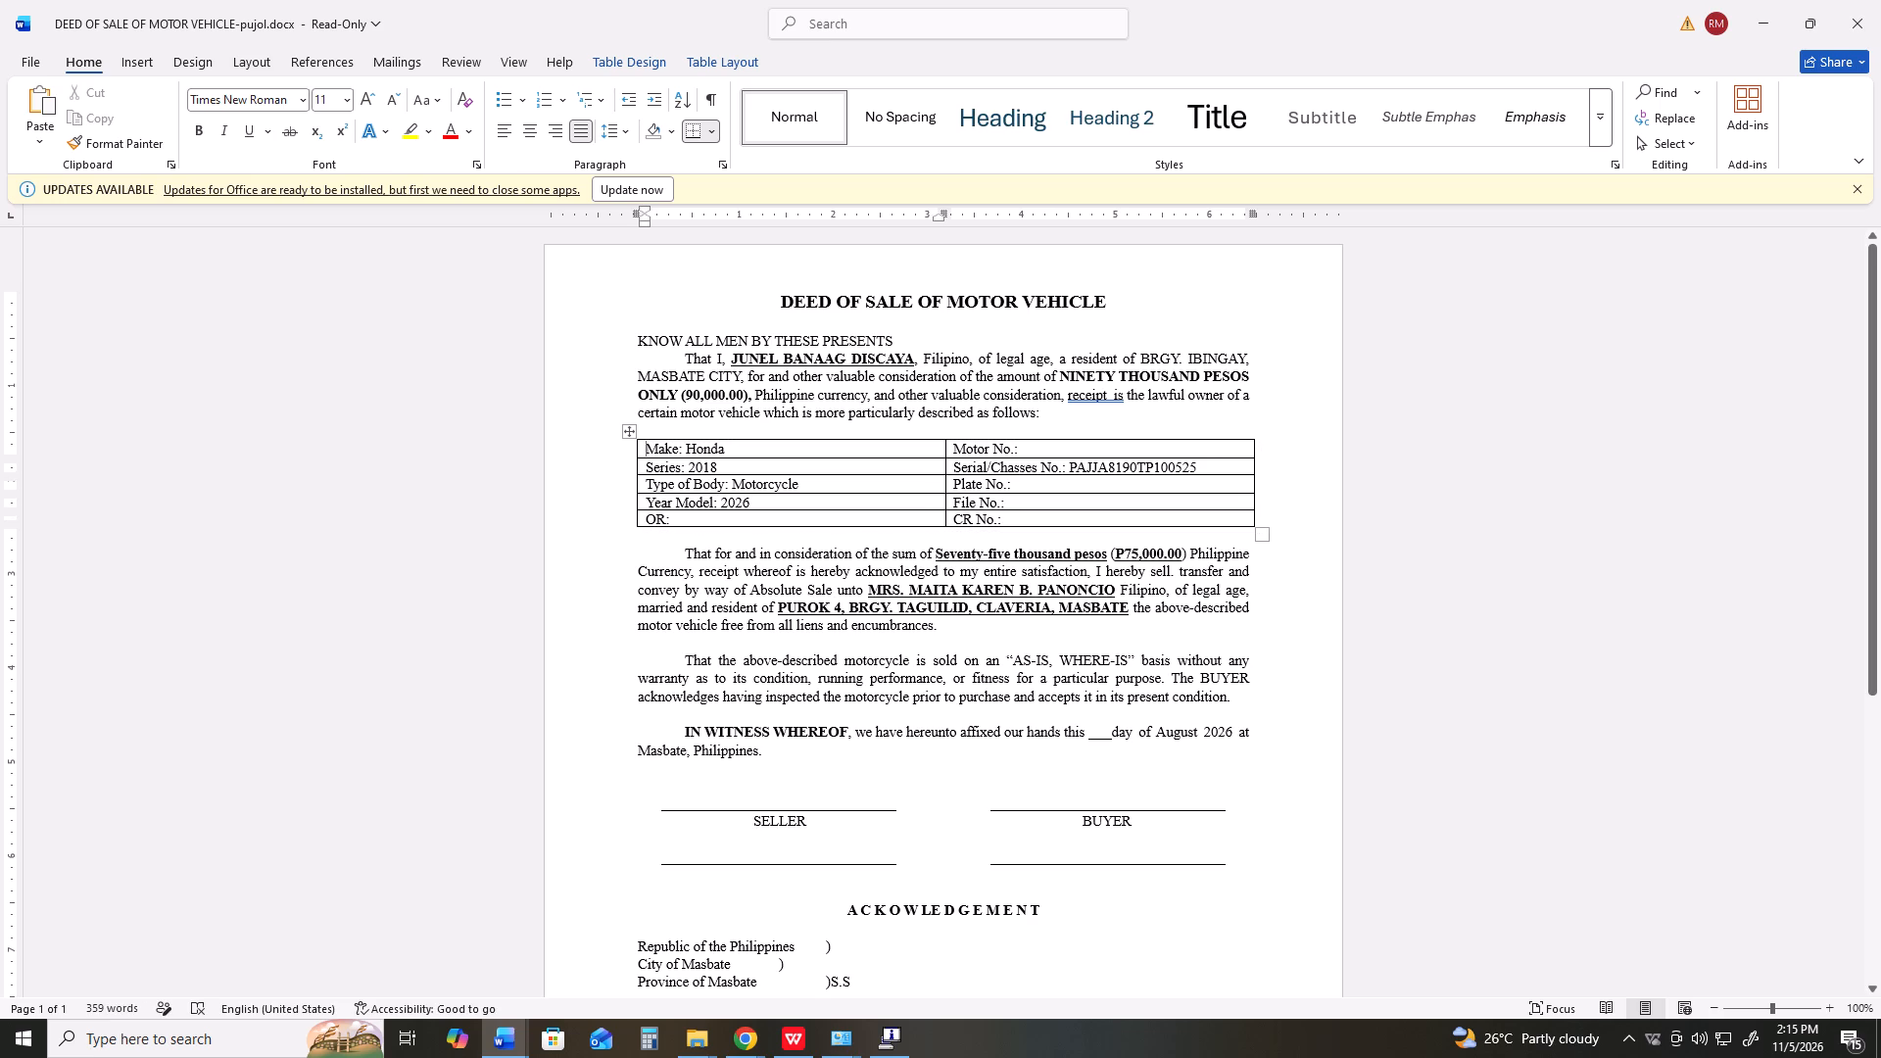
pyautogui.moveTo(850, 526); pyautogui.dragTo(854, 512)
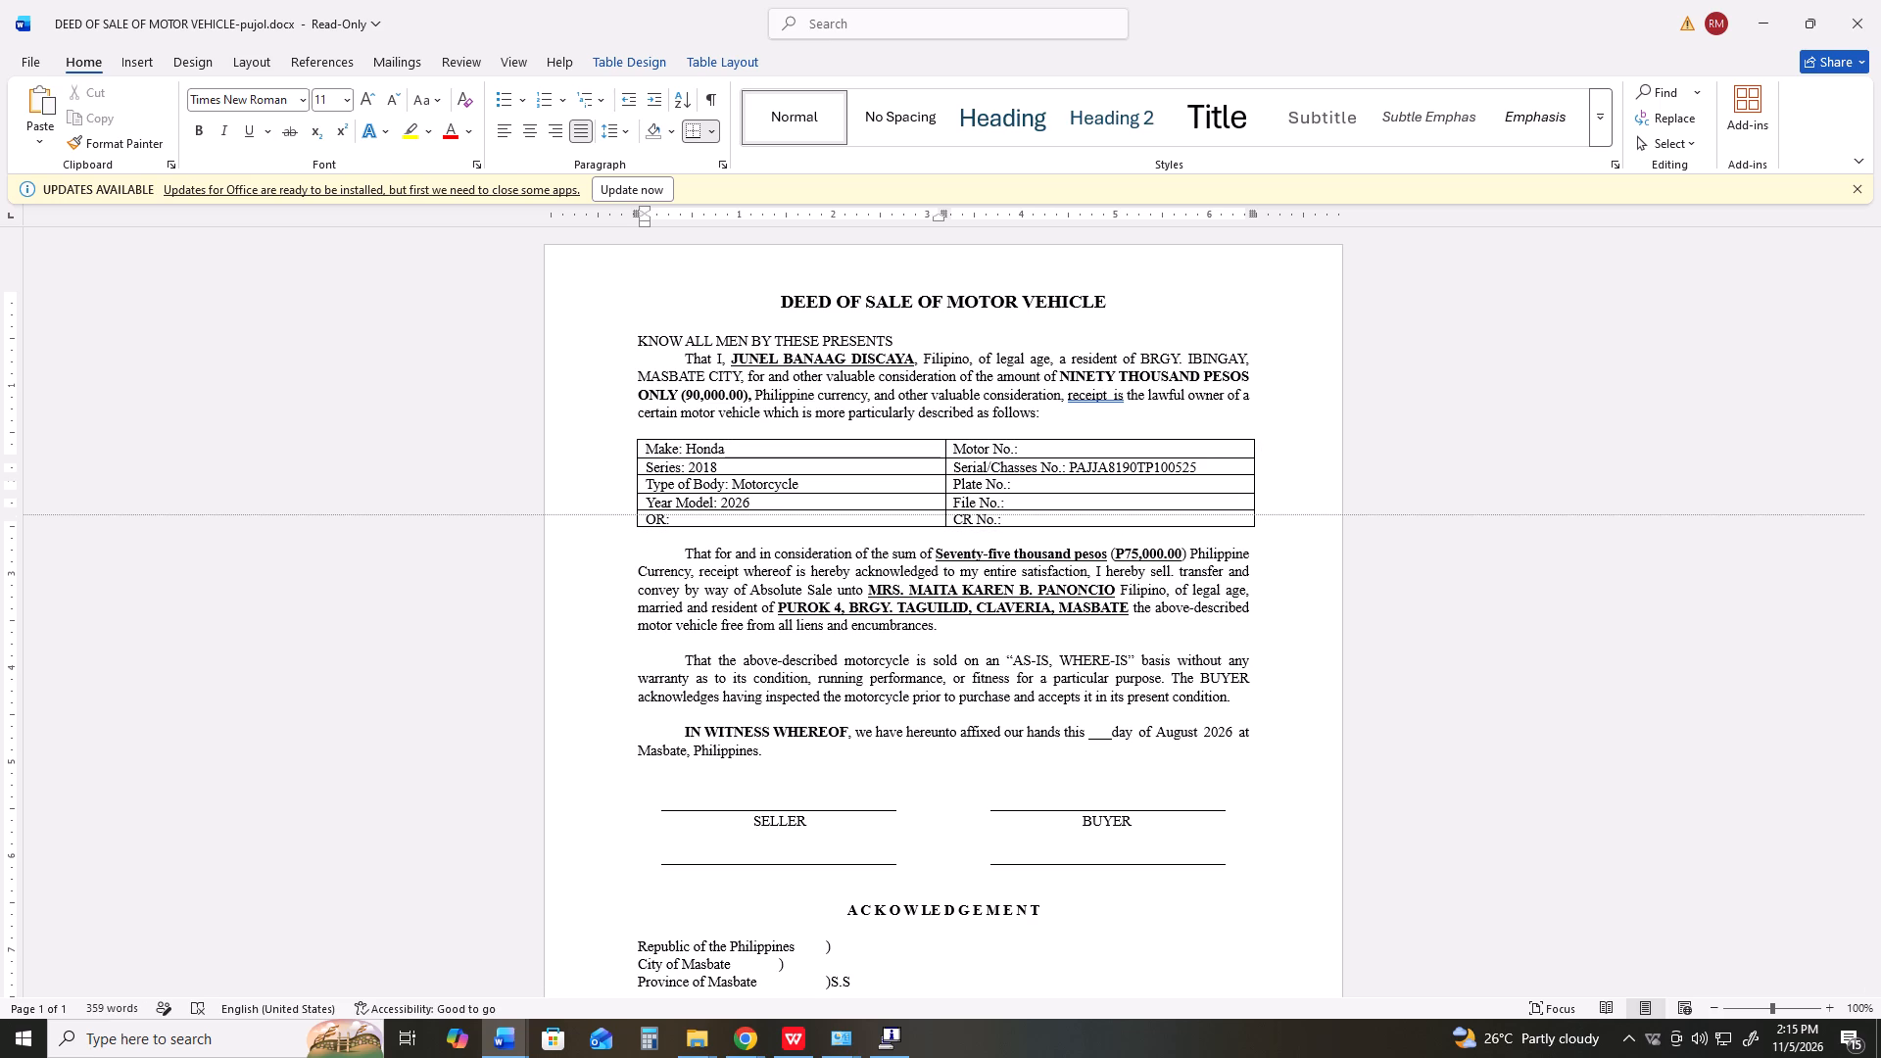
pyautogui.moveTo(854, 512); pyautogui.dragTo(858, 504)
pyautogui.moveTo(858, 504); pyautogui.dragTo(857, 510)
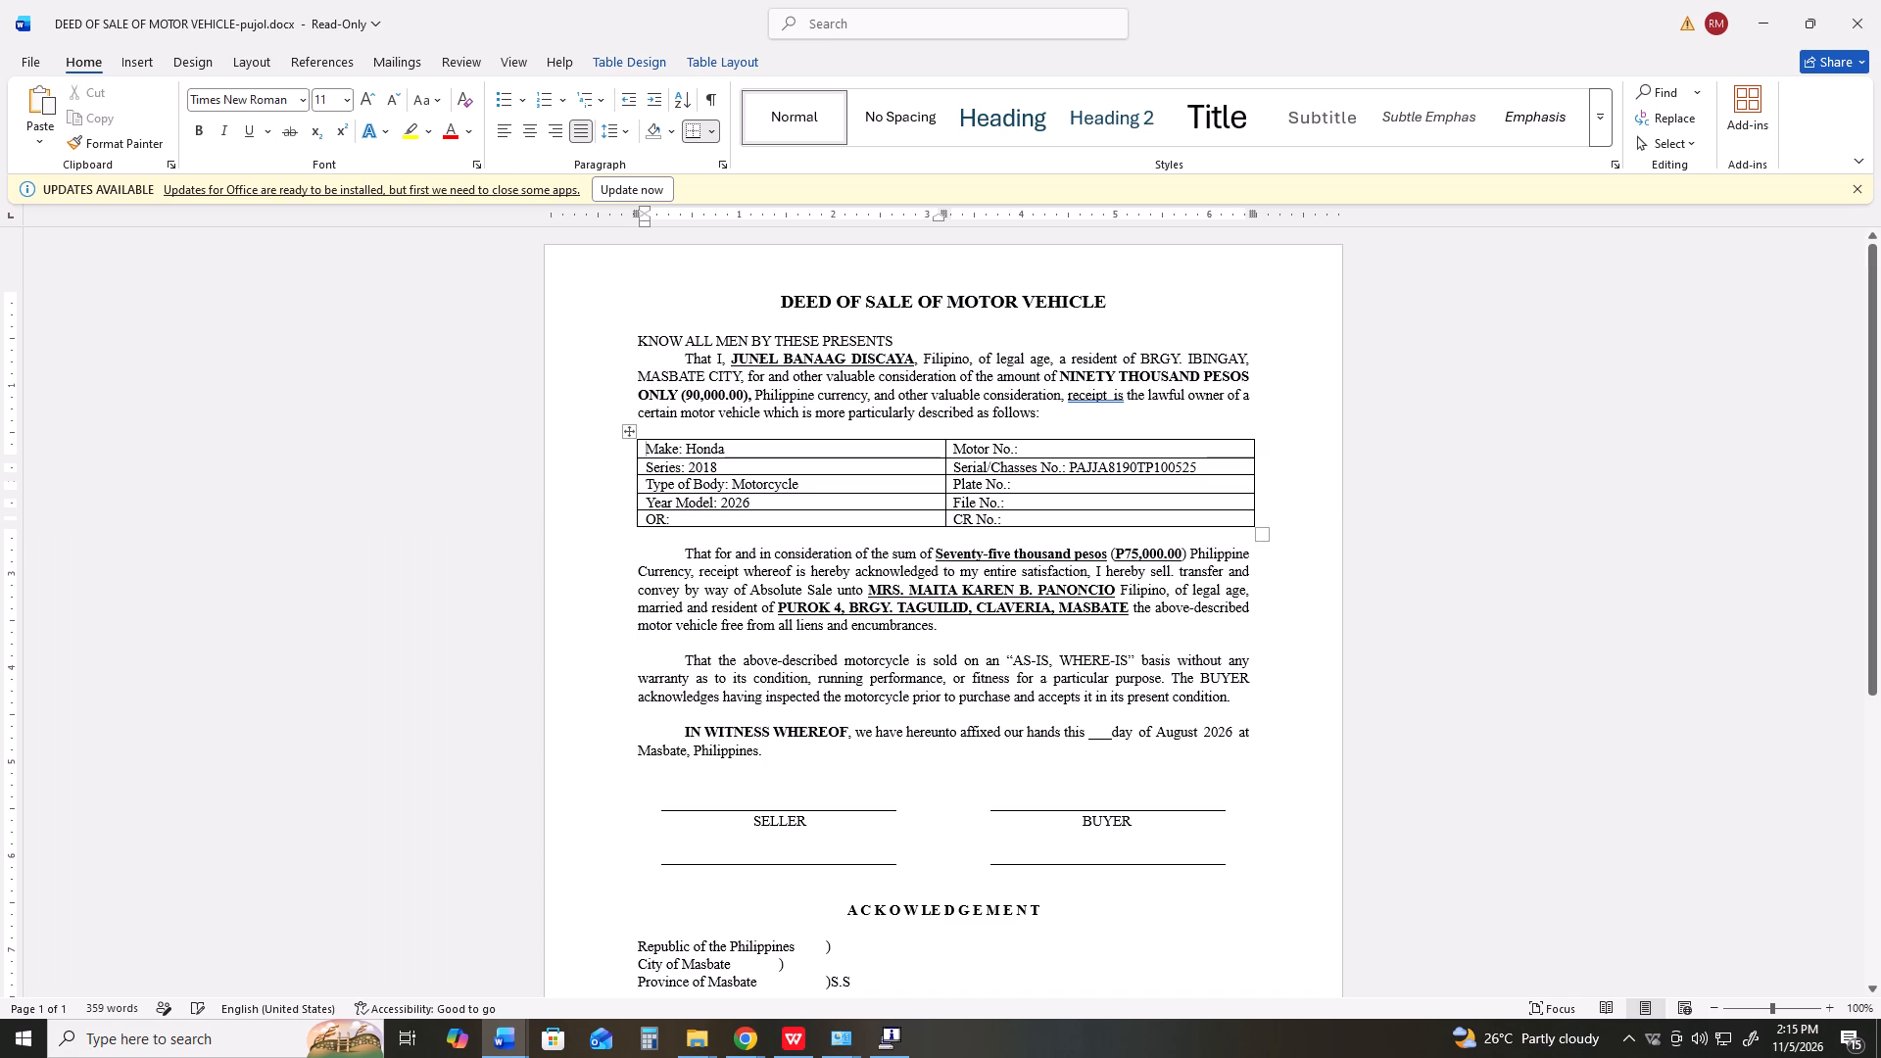
# Clear the "OR:" label and delete the bottom OR / CR No. row from the vehicle details table.
pyautogui.click(686, 521)
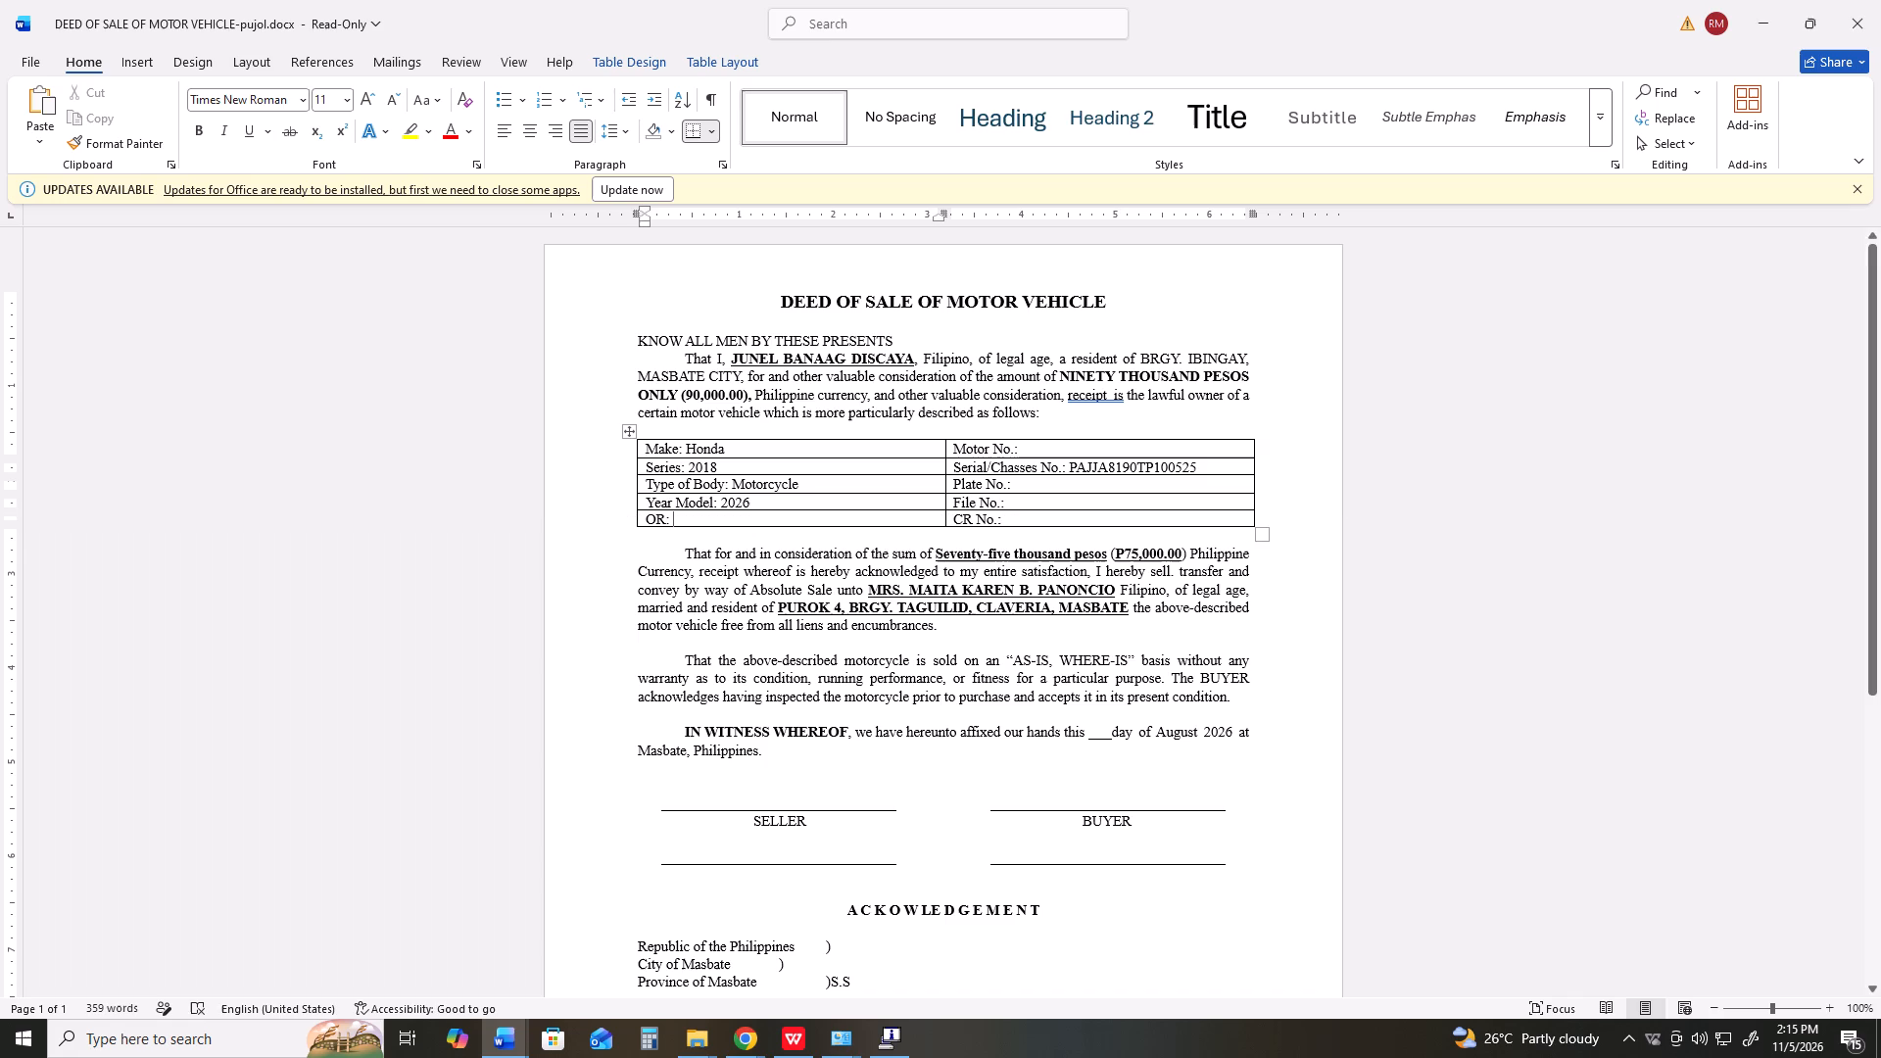
pyautogui.press('BackSpace')
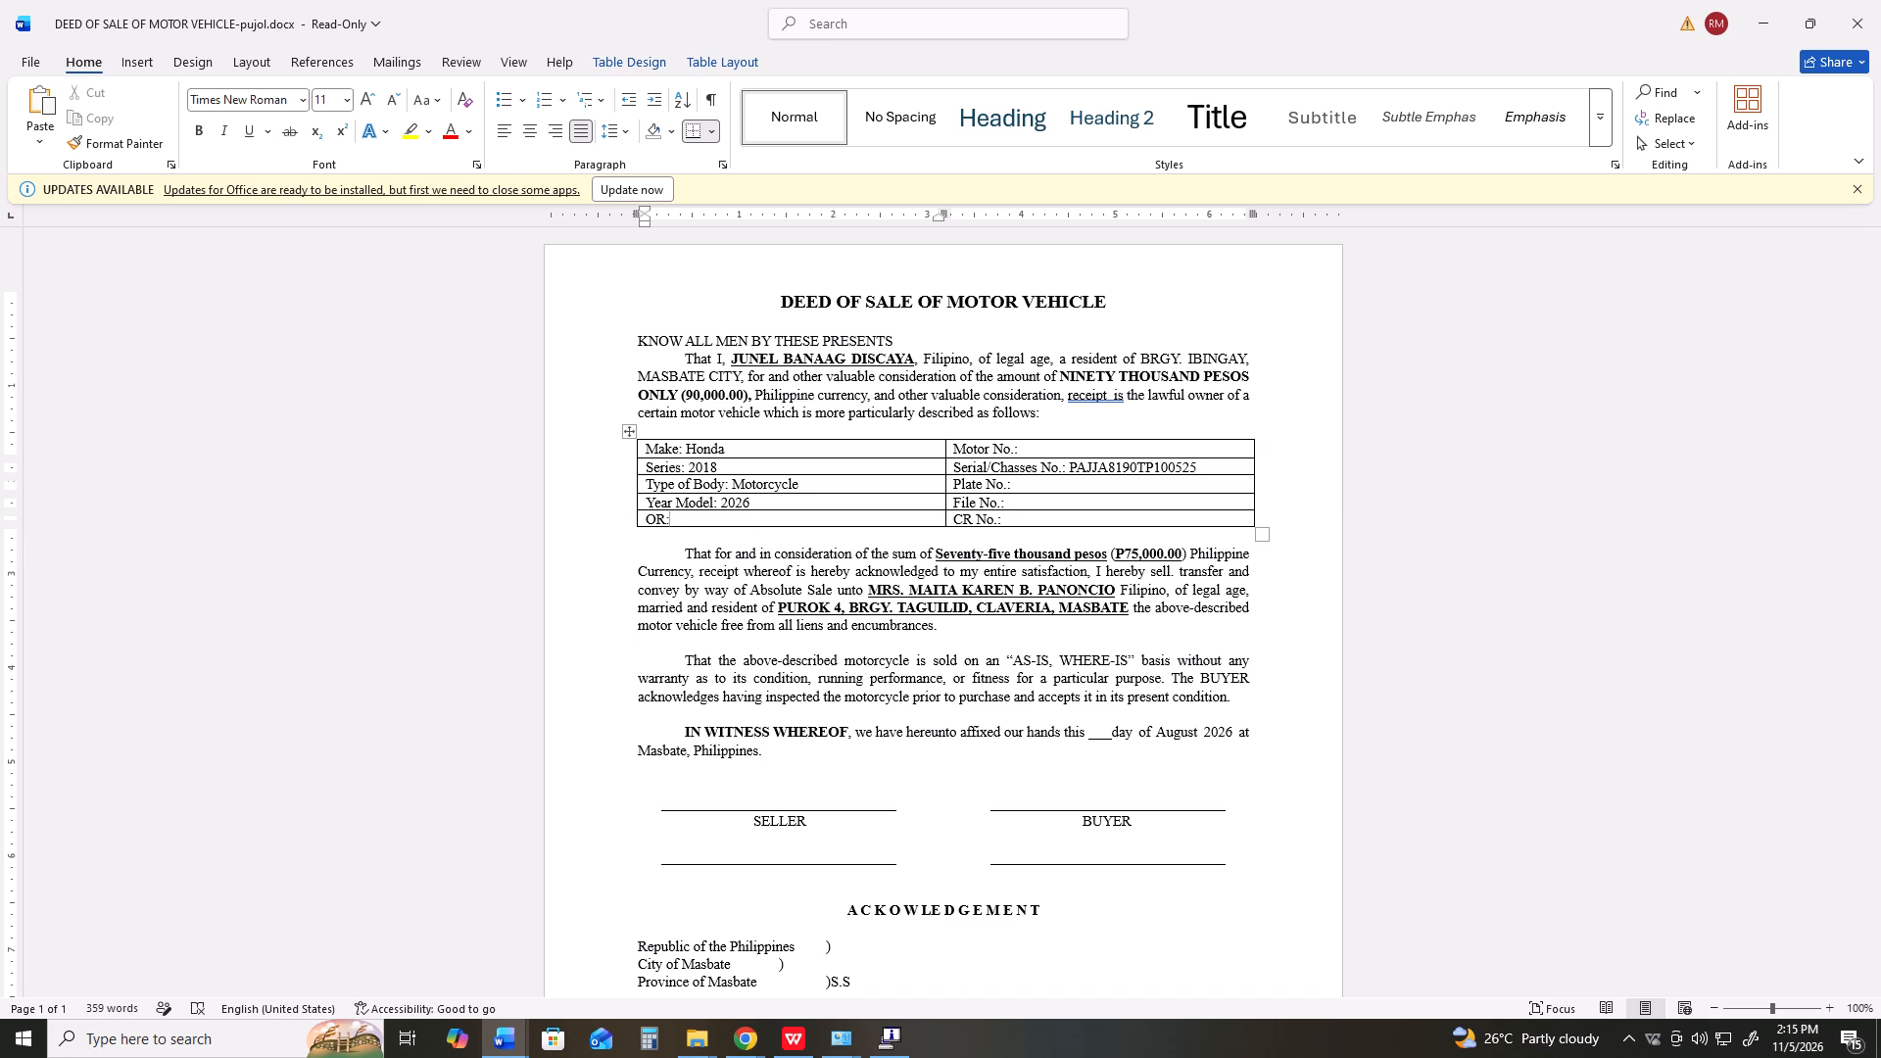
pyautogui.press('BackSpace')
pyautogui.press('BackSpace')
pyautogui.press('BackSpace')
pyautogui.press('BackSpace')
pyautogui.click(1256, 517)
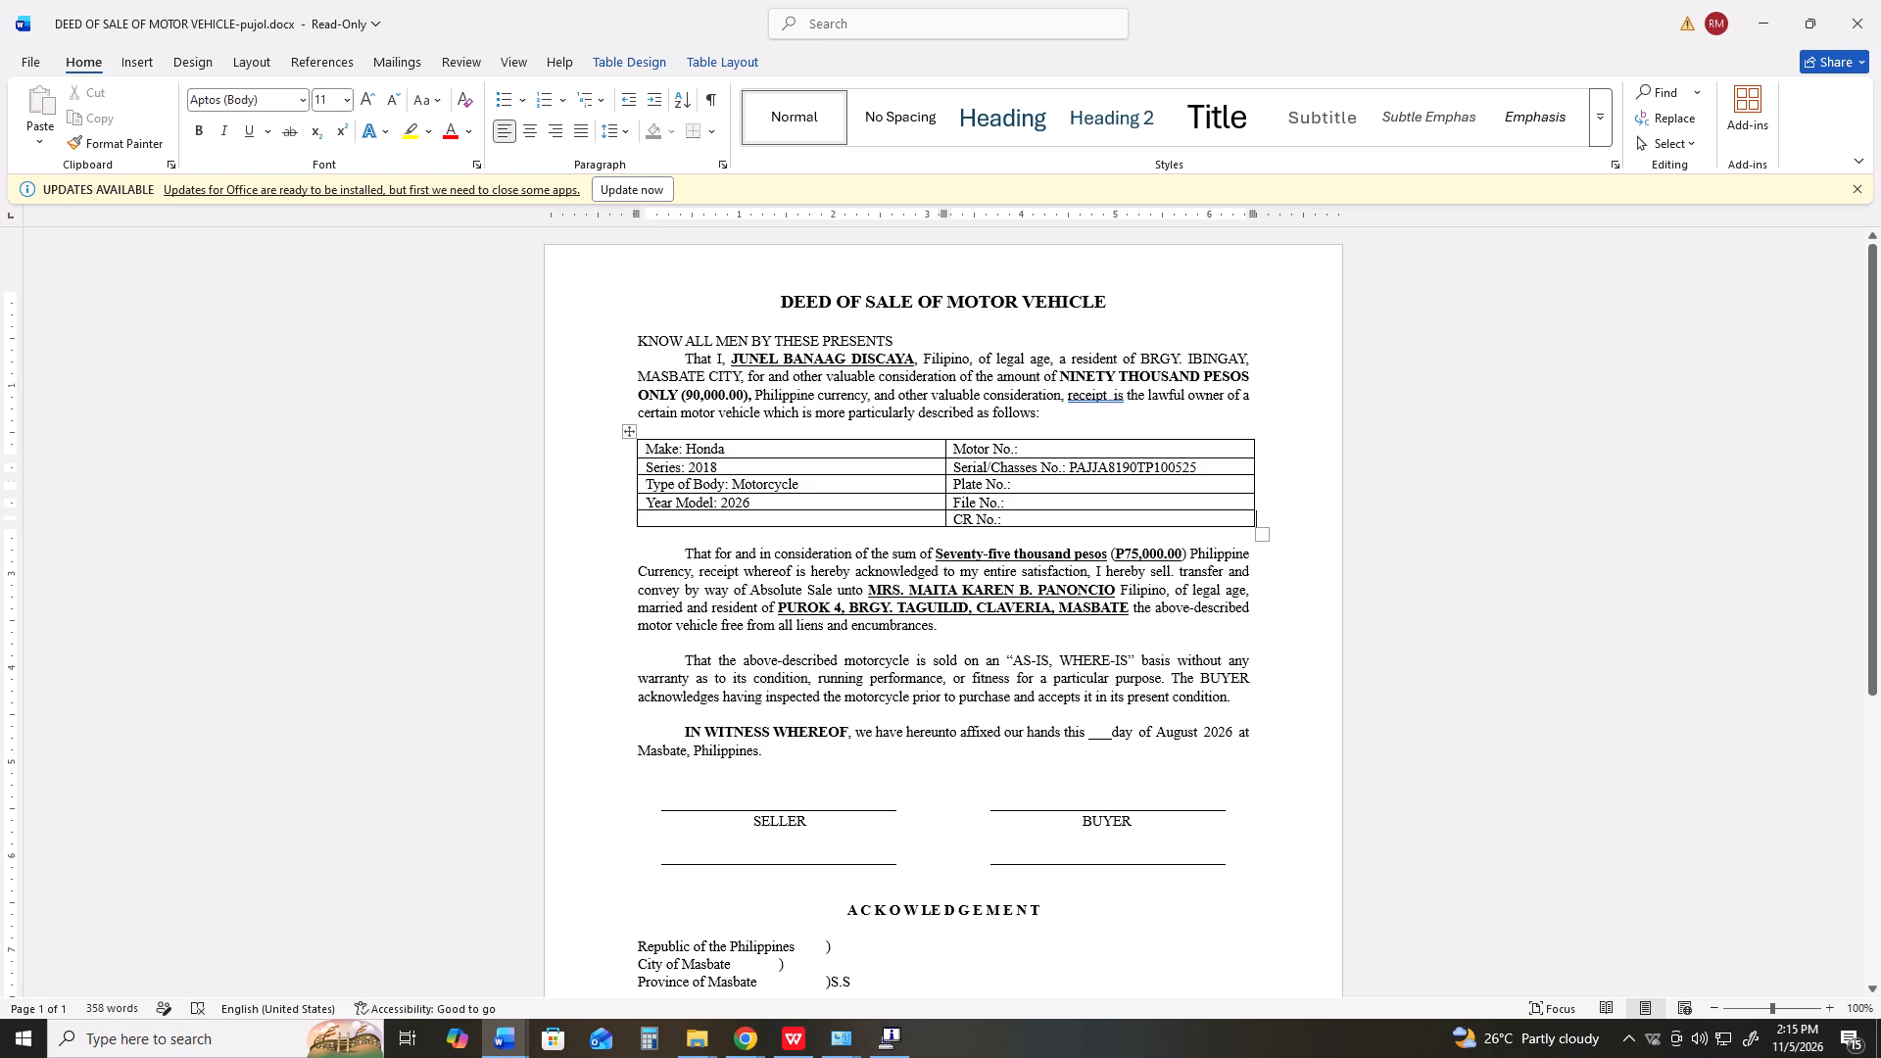
pyautogui.rightClick(1254, 515)
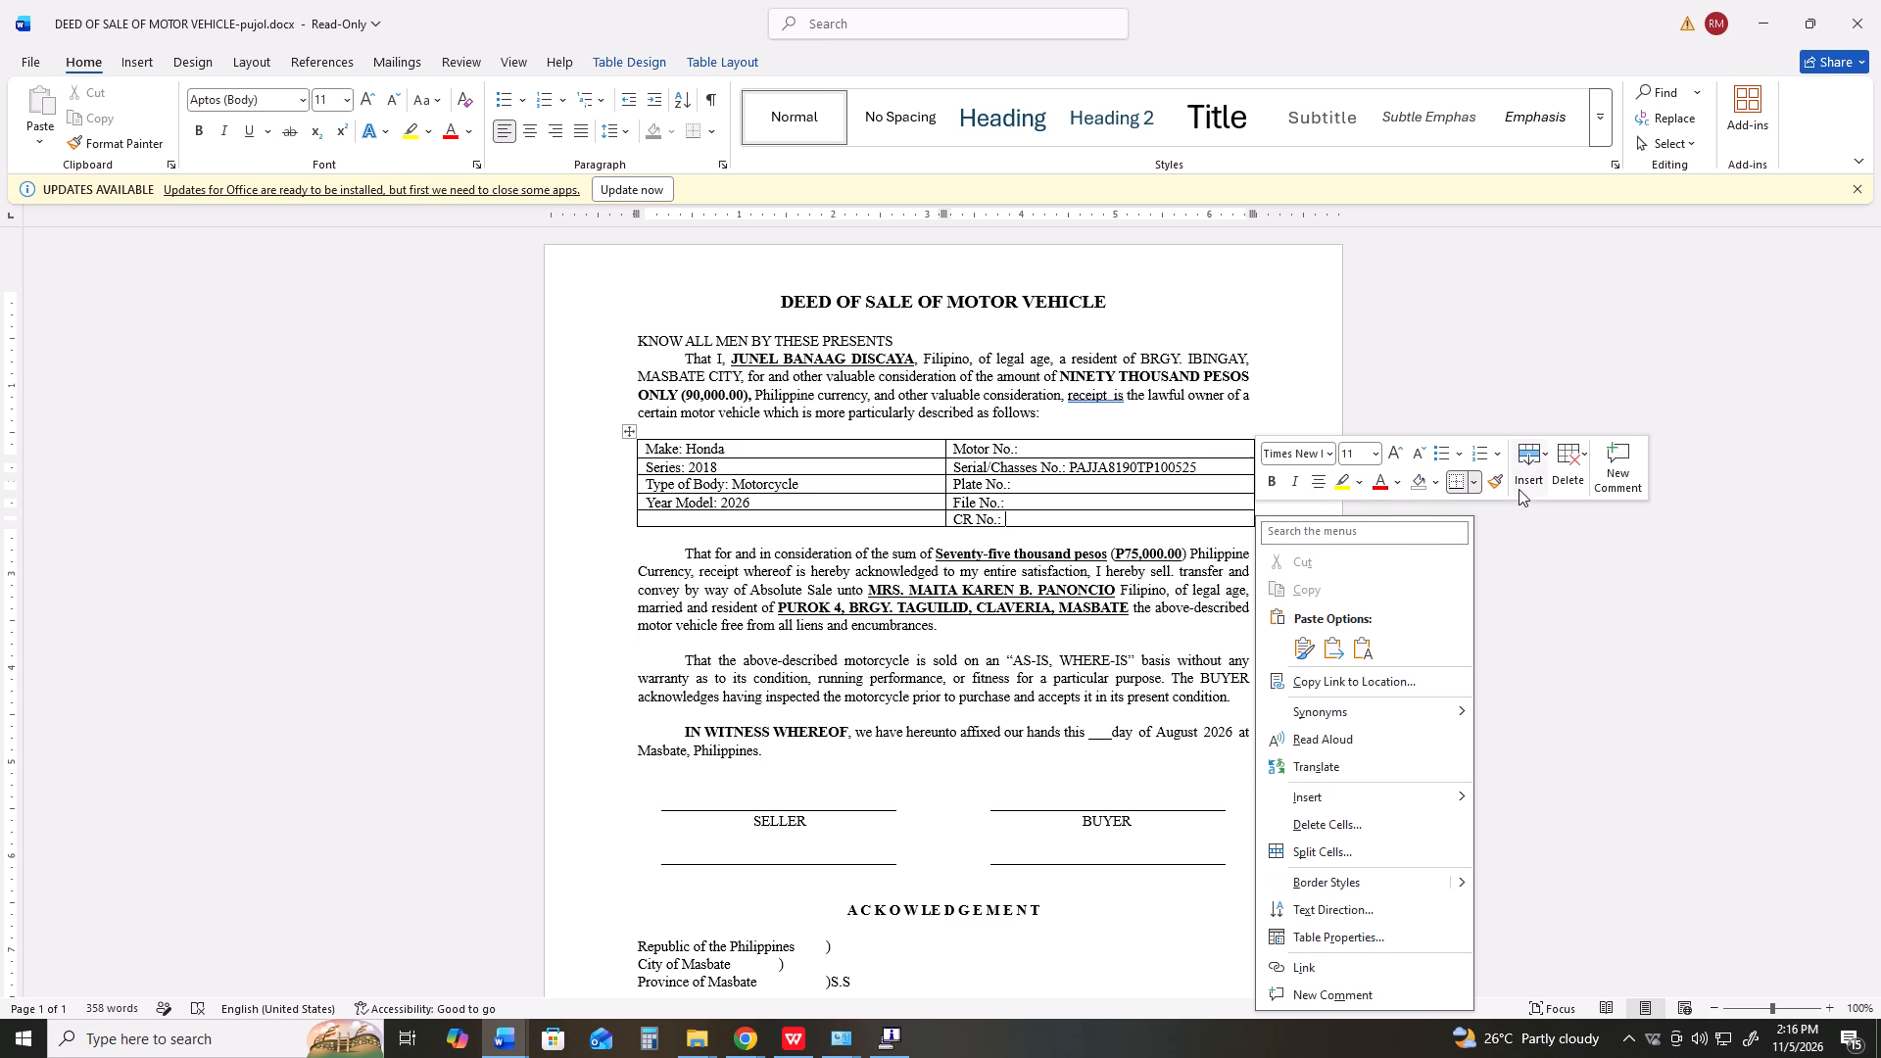
pyautogui.click(1570, 458)
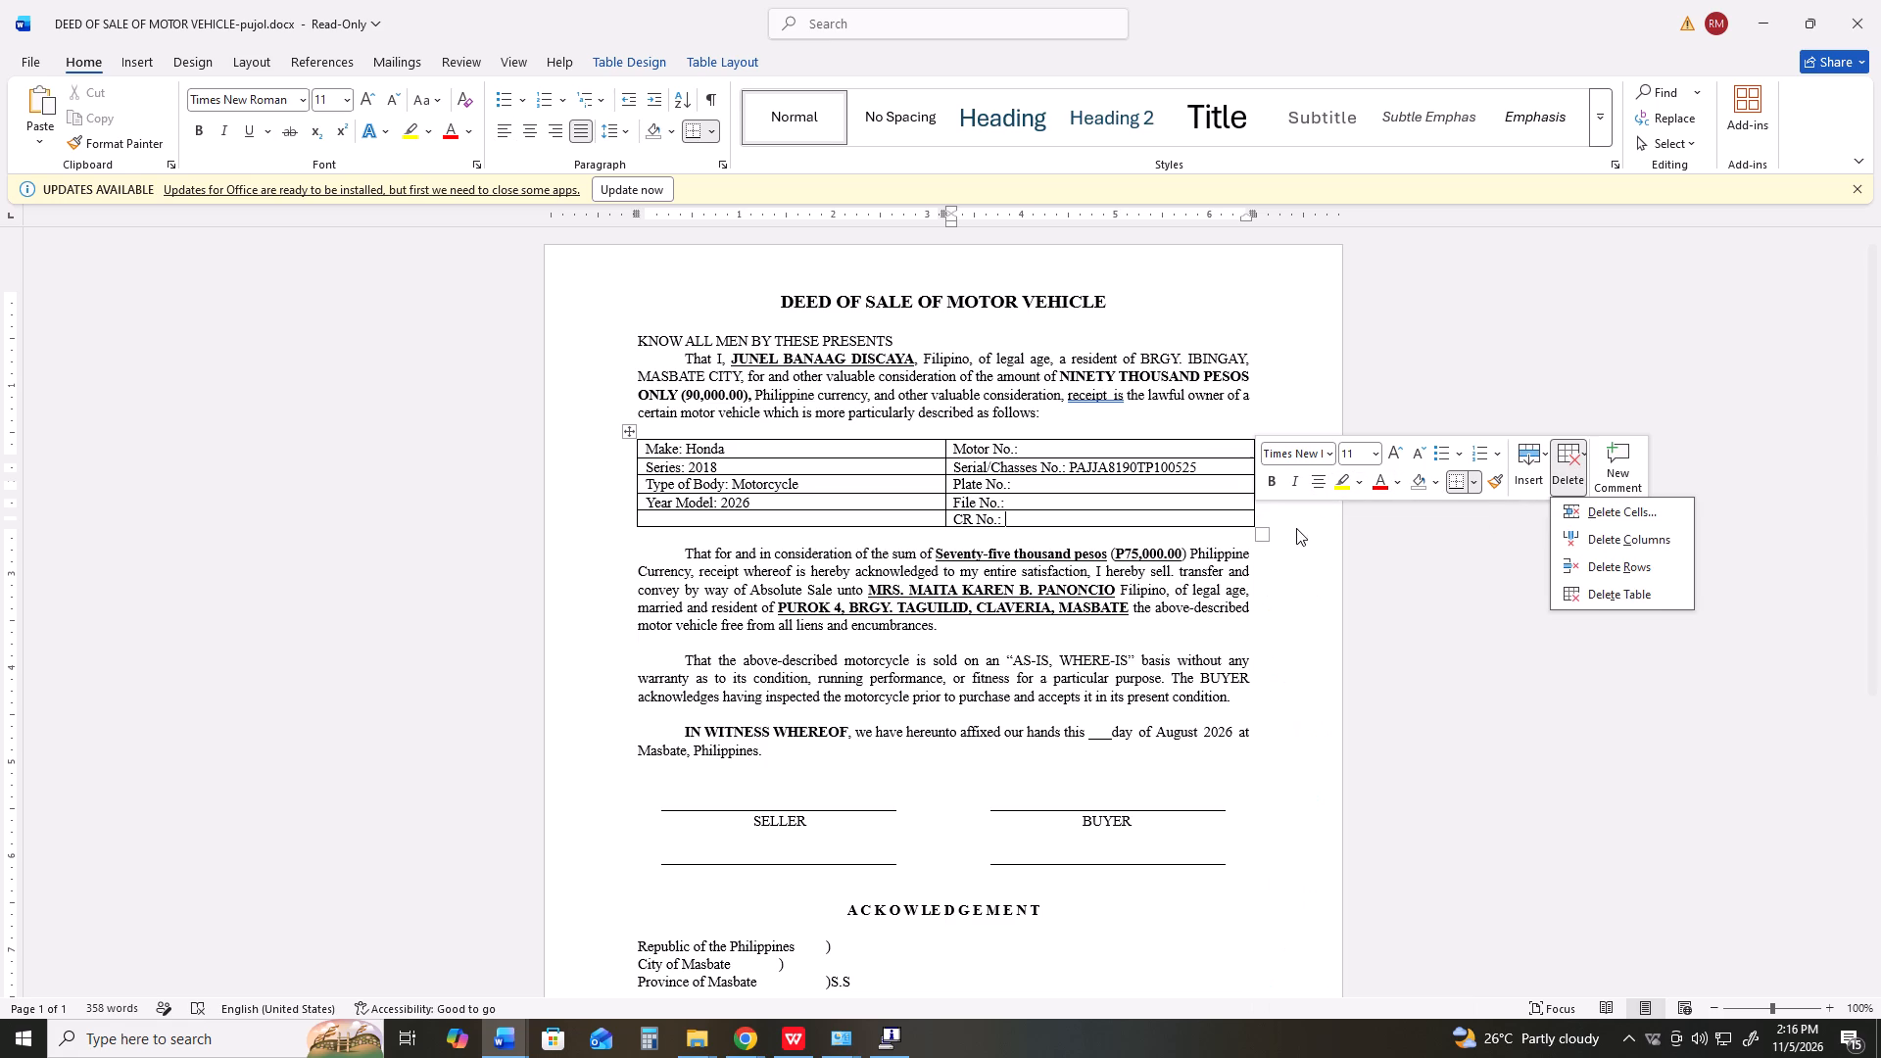
pyautogui.click(1613, 566)
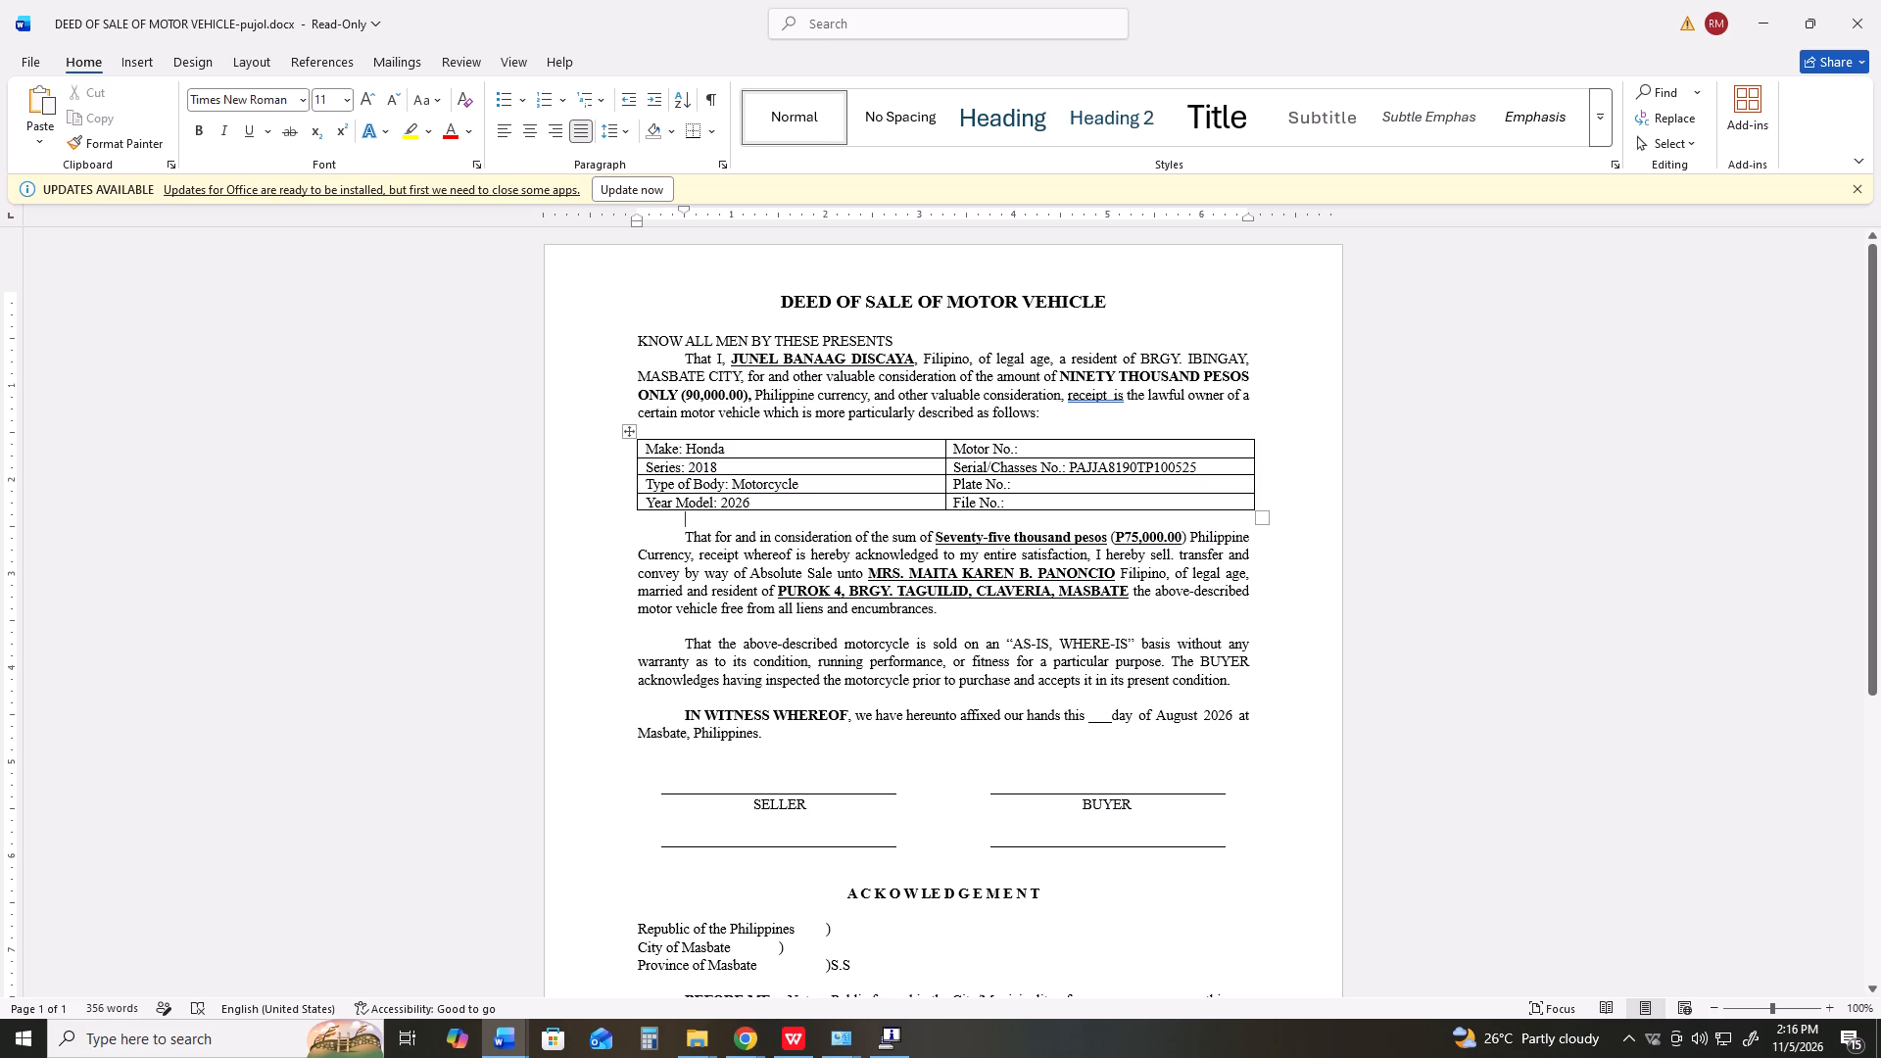
# Change the "Year Model" label in the bottom row of the vehicle details table to "Series".
pyautogui.click(710, 504)
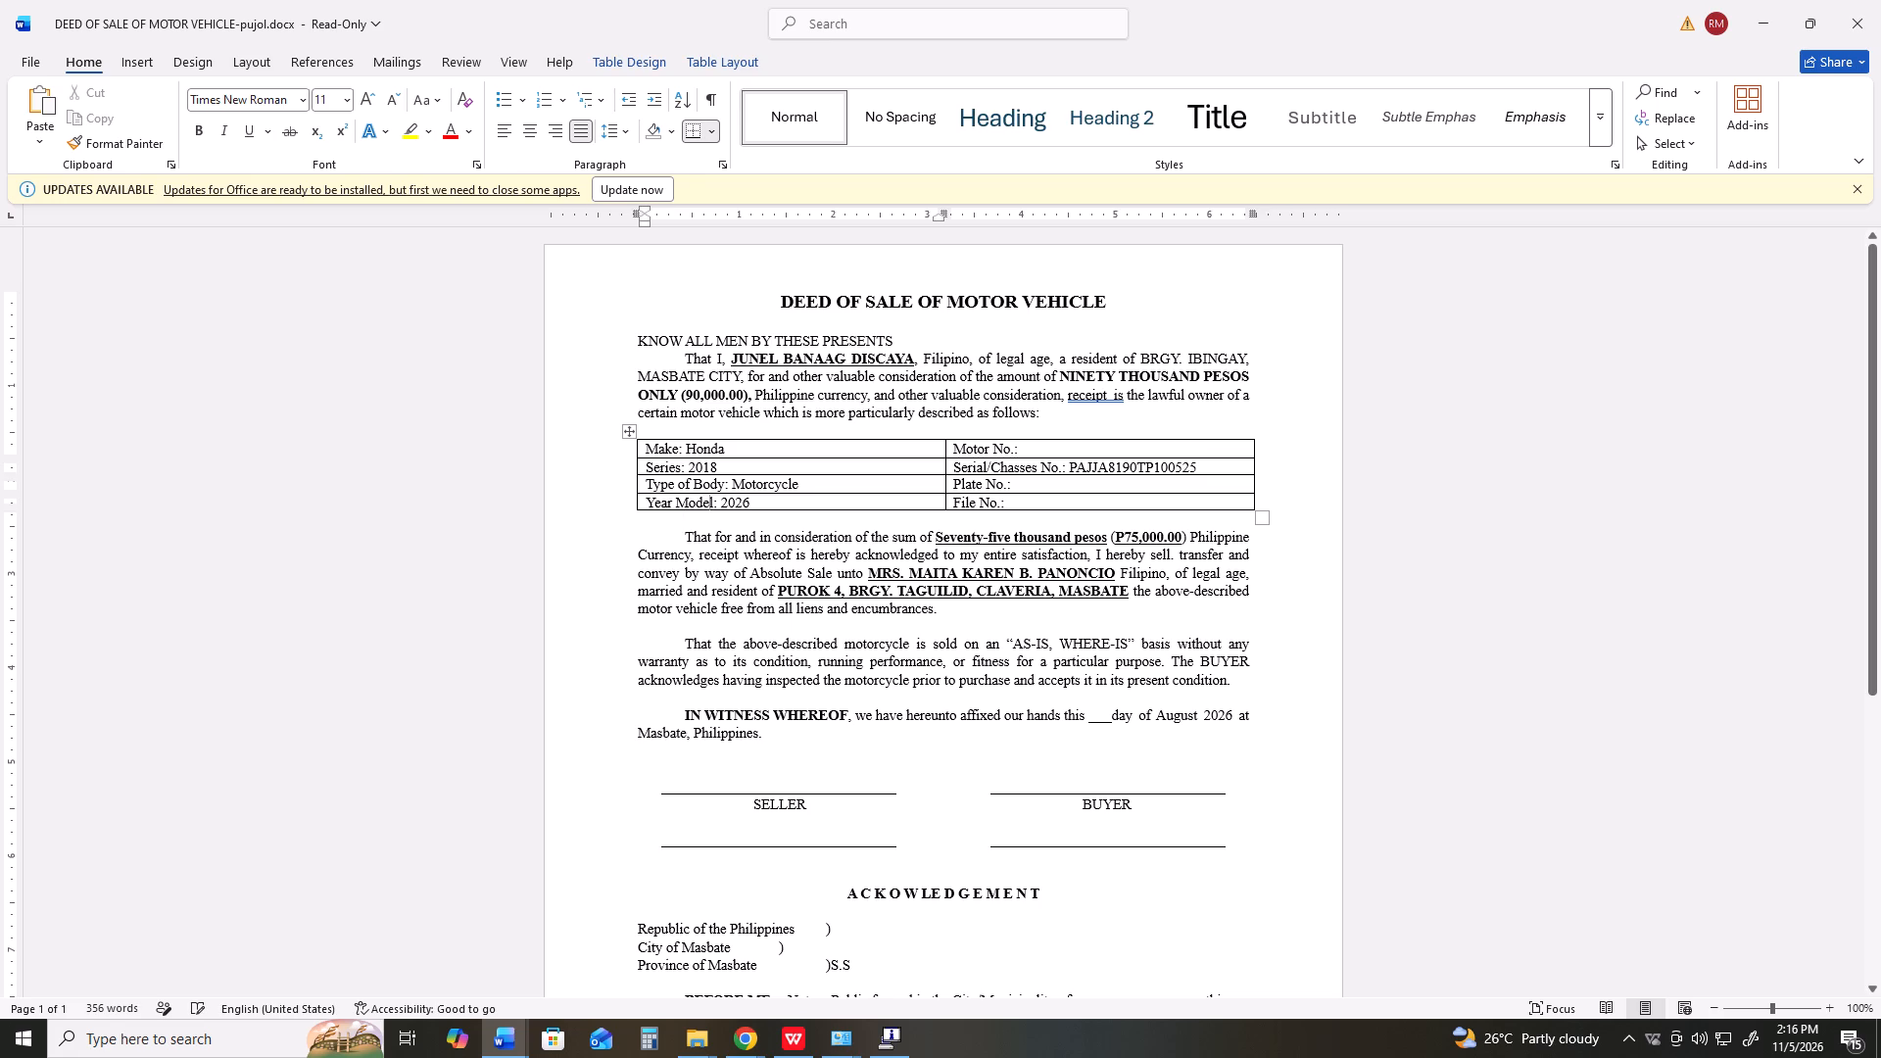
pyautogui.press('Right')
pyautogui.press('BackSpace')
pyautogui.press('BackSpace')
pyautogui.press('BackSpace')
pyautogui.press('BackSpace')
pyautogui.press('BackSpace')
pyautogui.press('BackSpace')
pyautogui.press('BackSpace')
pyautogui.press('BackSpace')
pyautogui.press('BackSpace')
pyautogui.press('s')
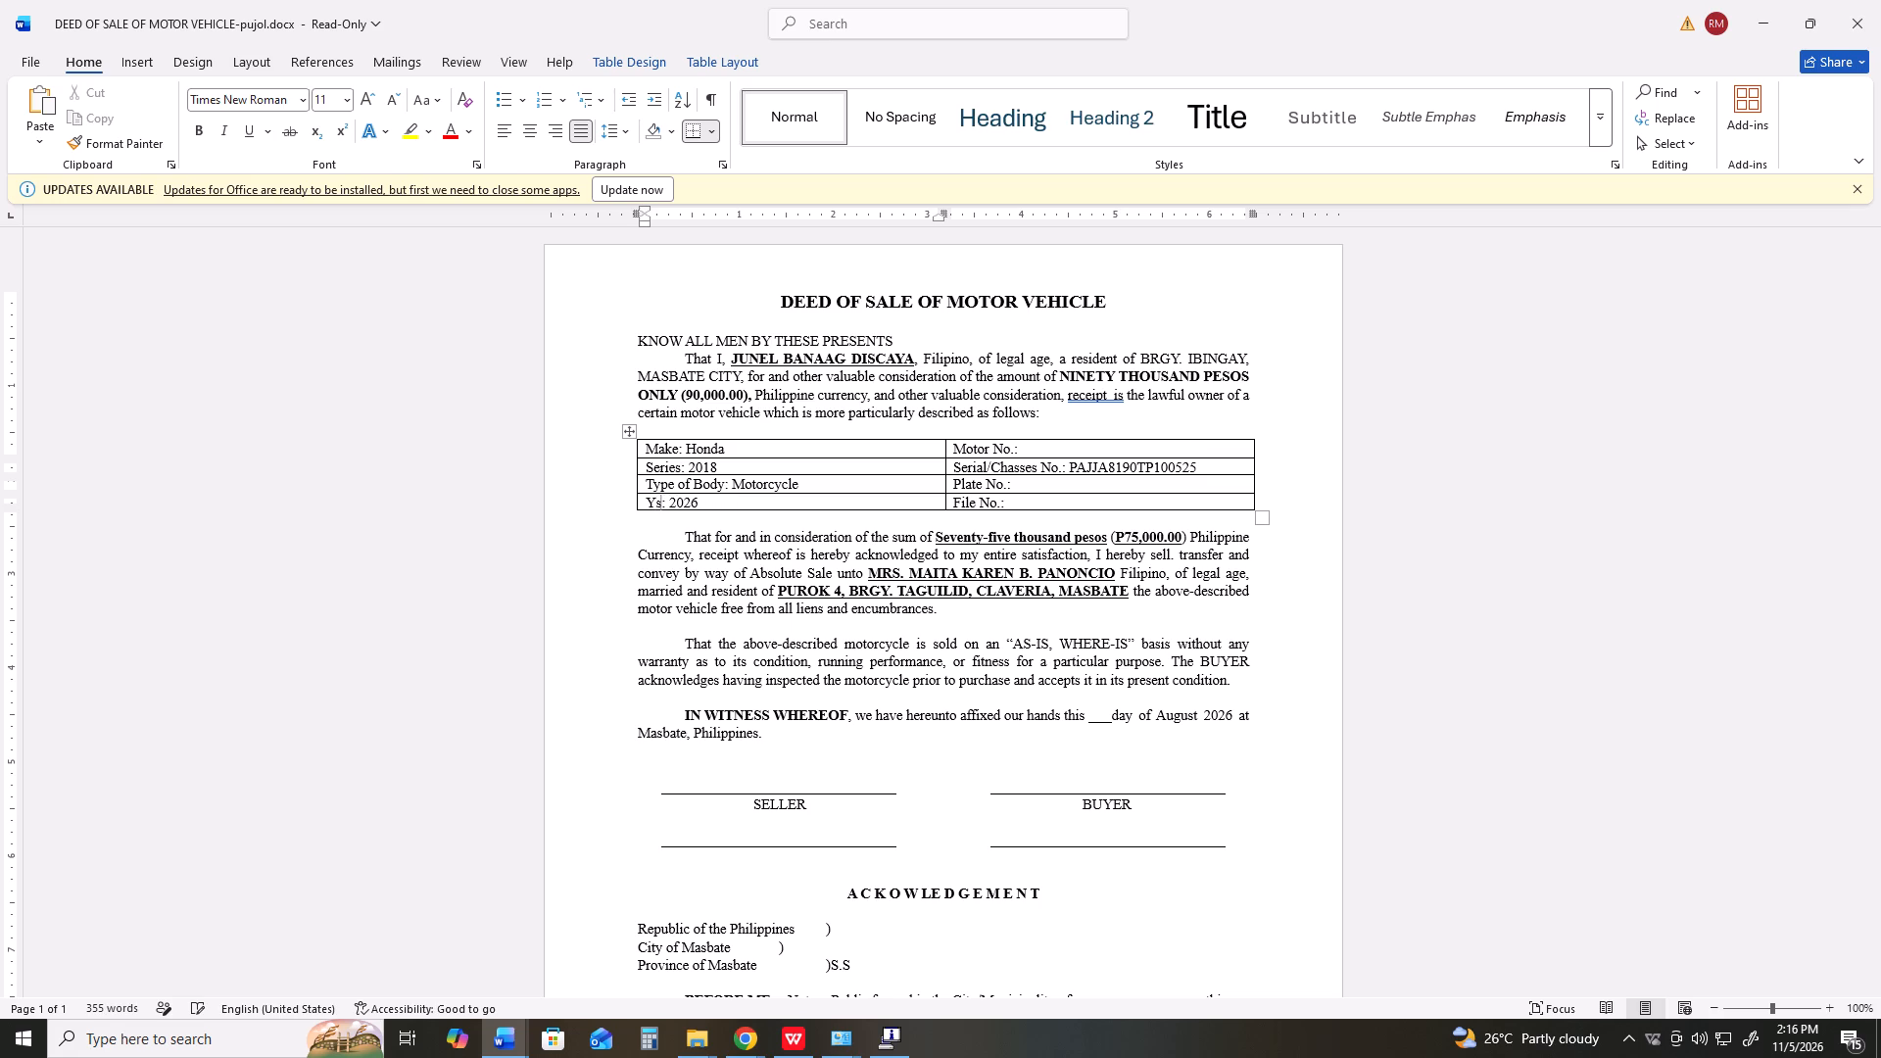
pyautogui.press('BackSpace')
pyautogui.press('BackSpace')
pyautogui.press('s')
pyautogui.press('BackSpace')
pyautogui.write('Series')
# Replace the year in the bottom Series entry of the vehicle table with CRF150LK.
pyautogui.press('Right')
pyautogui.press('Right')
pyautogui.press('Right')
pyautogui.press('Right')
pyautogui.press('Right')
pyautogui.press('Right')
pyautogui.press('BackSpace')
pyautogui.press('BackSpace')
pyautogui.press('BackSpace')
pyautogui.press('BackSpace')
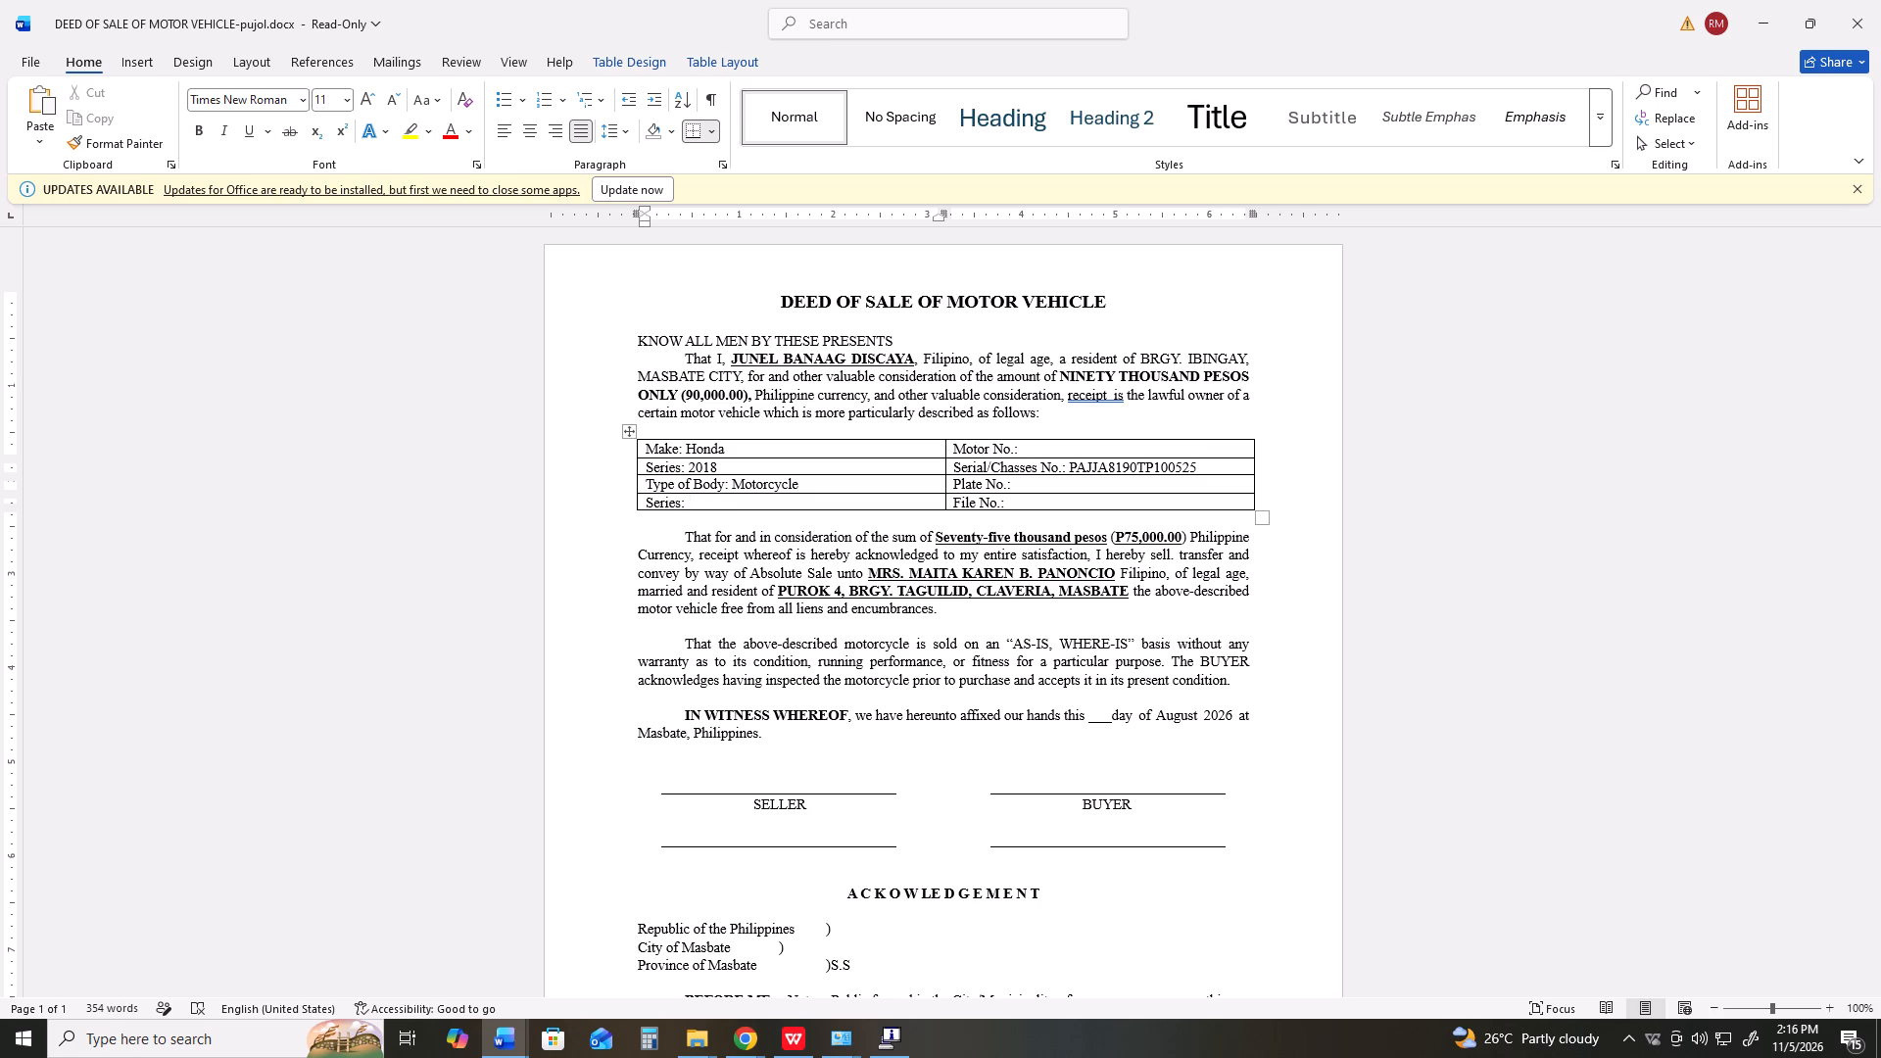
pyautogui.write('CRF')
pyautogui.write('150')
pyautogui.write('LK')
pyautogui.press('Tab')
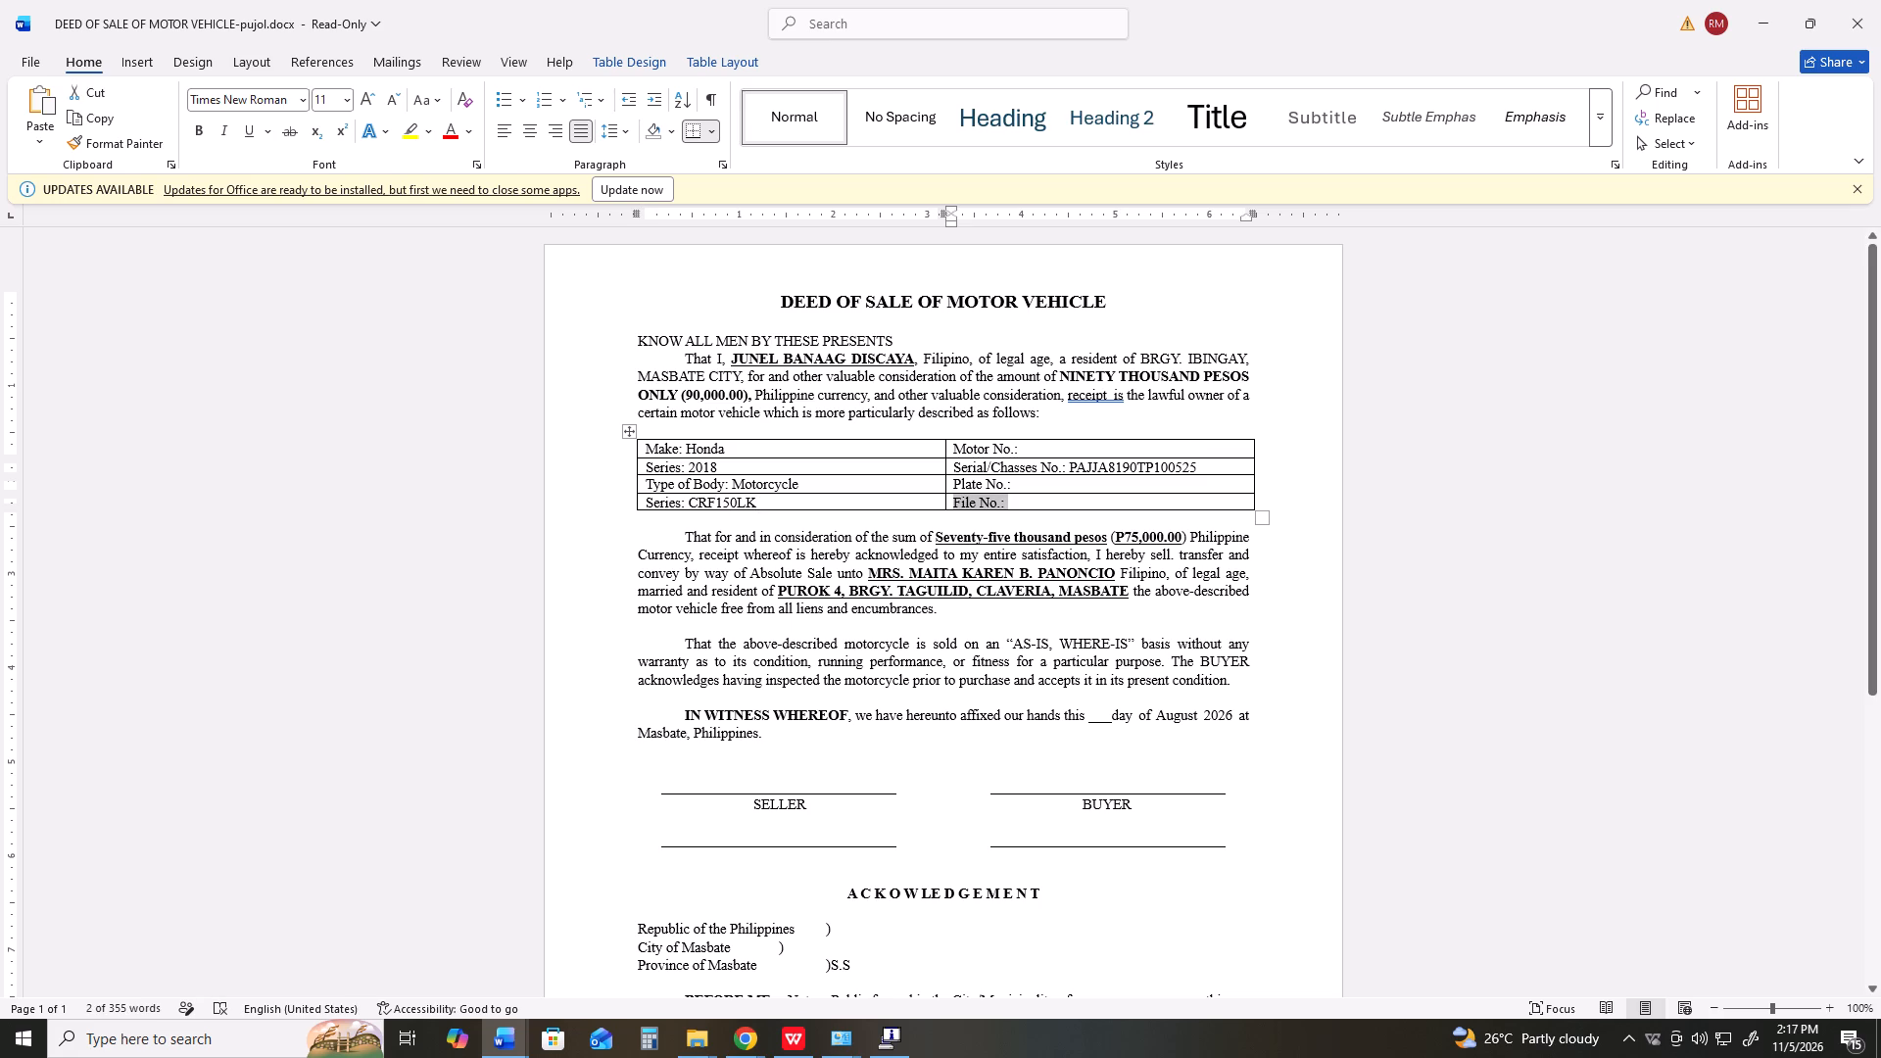
# Change the "Motor No." label in the vehicle table's first row to "CR No.".
pyautogui.click(1082, 449)
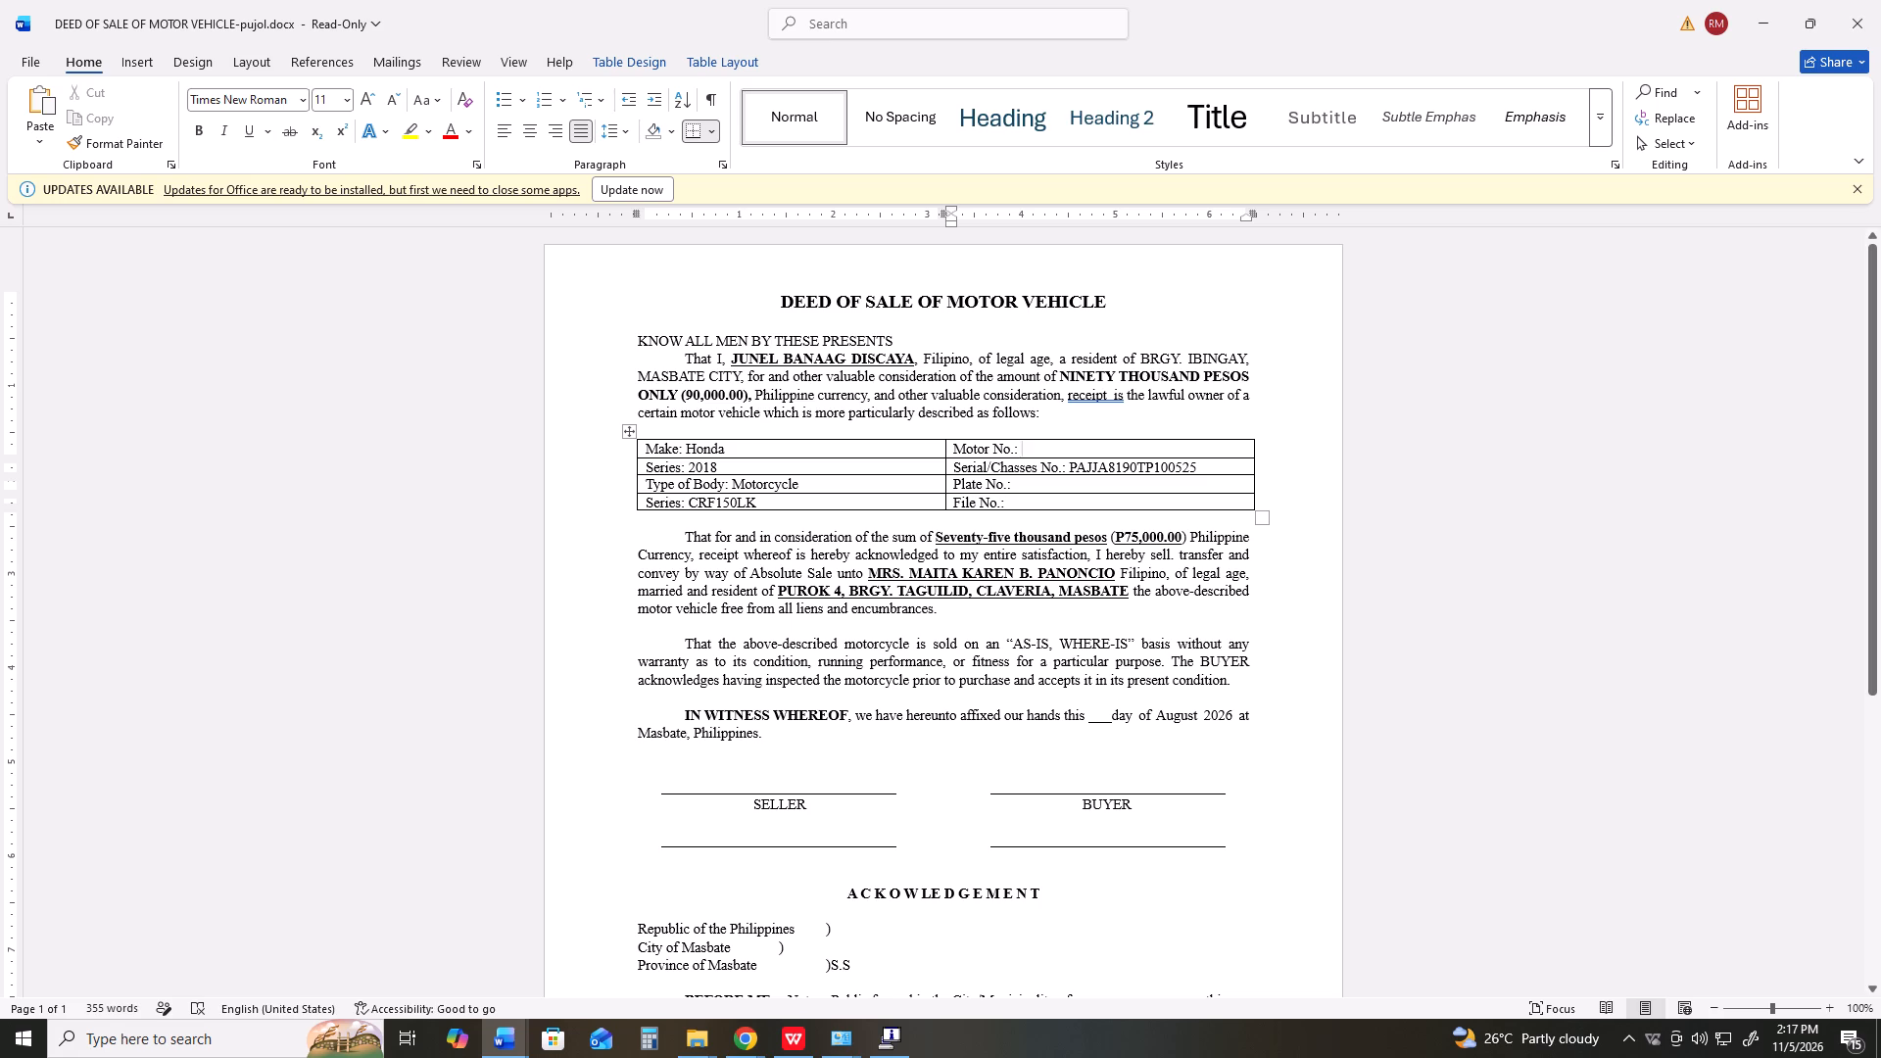
pyautogui.click(1010, 450)
pyautogui.press('BackSpace')
pyautogui.press('BackSpace')
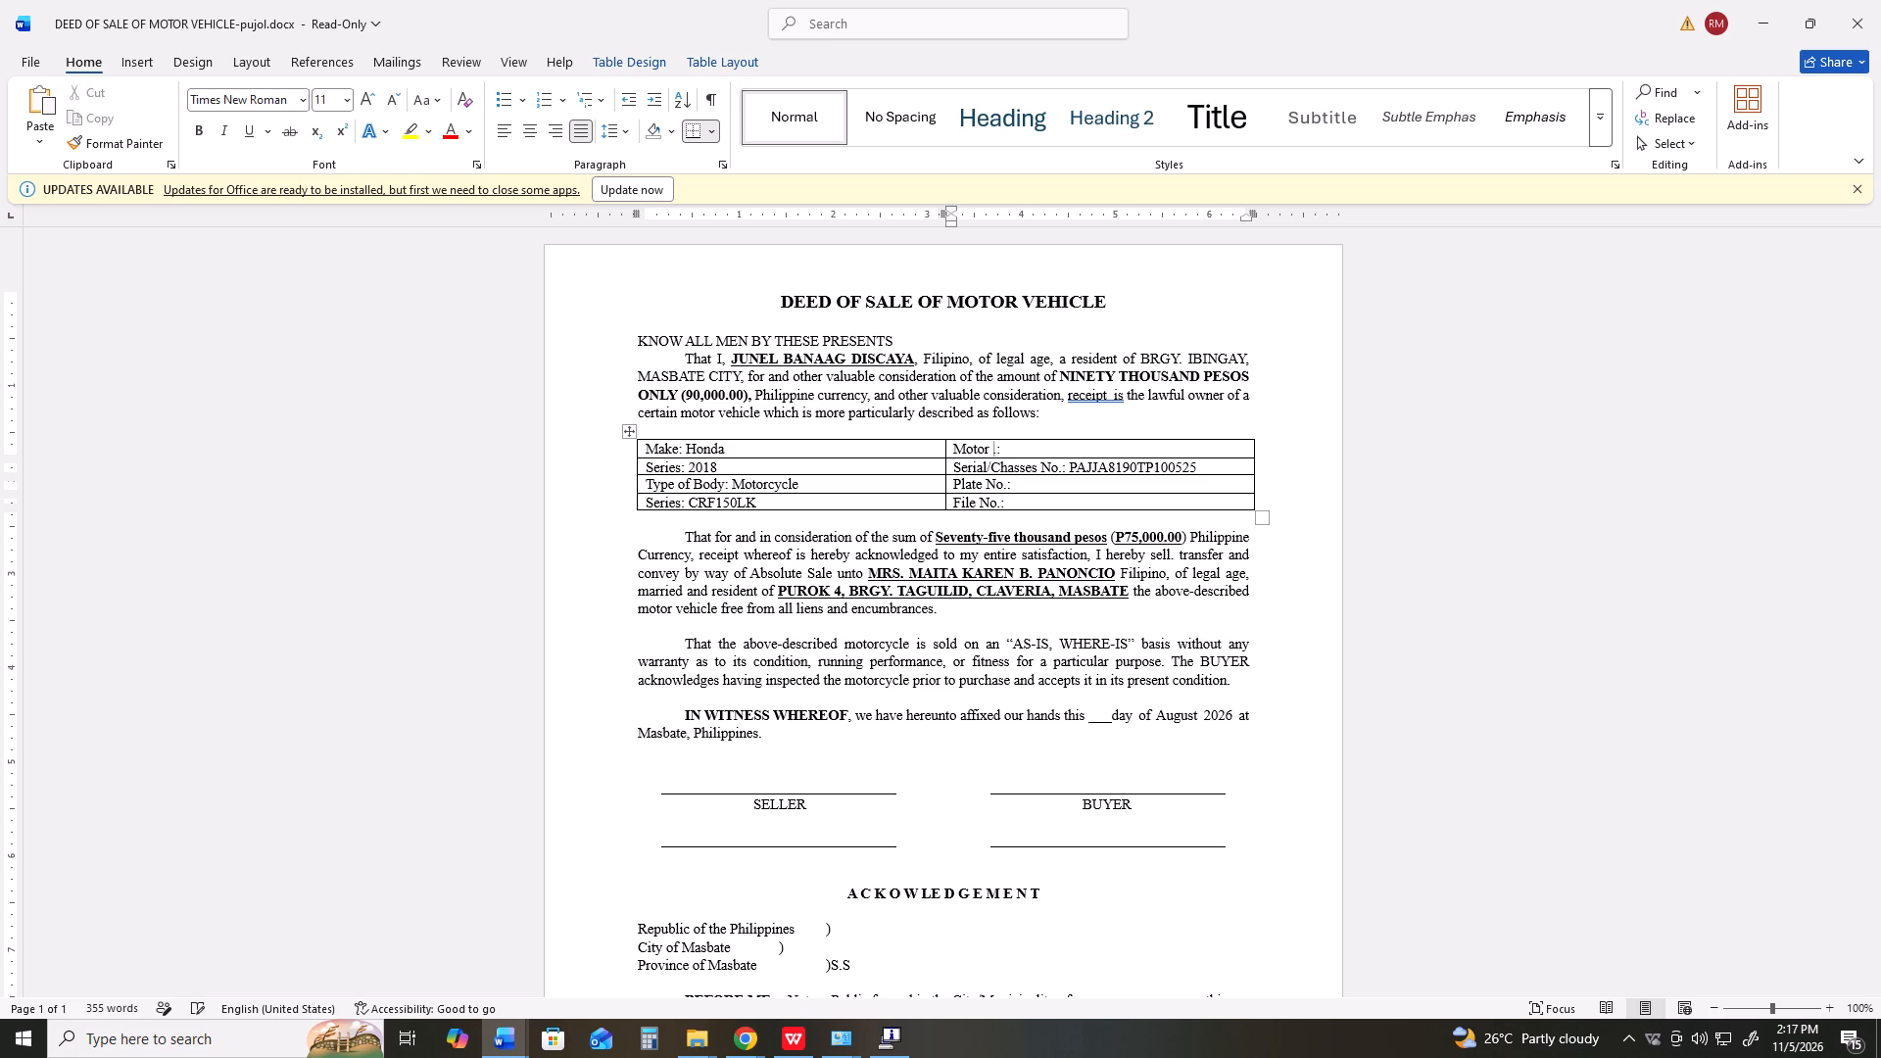
pyautogui.press('BackSpace')
pyautogui.press('BackSpace')
pyautogui.press('BackSpace')
pyautogui.press('BackSpace')
pyautogui.press('BackSpace')
pyautogui.press('BackSpace')
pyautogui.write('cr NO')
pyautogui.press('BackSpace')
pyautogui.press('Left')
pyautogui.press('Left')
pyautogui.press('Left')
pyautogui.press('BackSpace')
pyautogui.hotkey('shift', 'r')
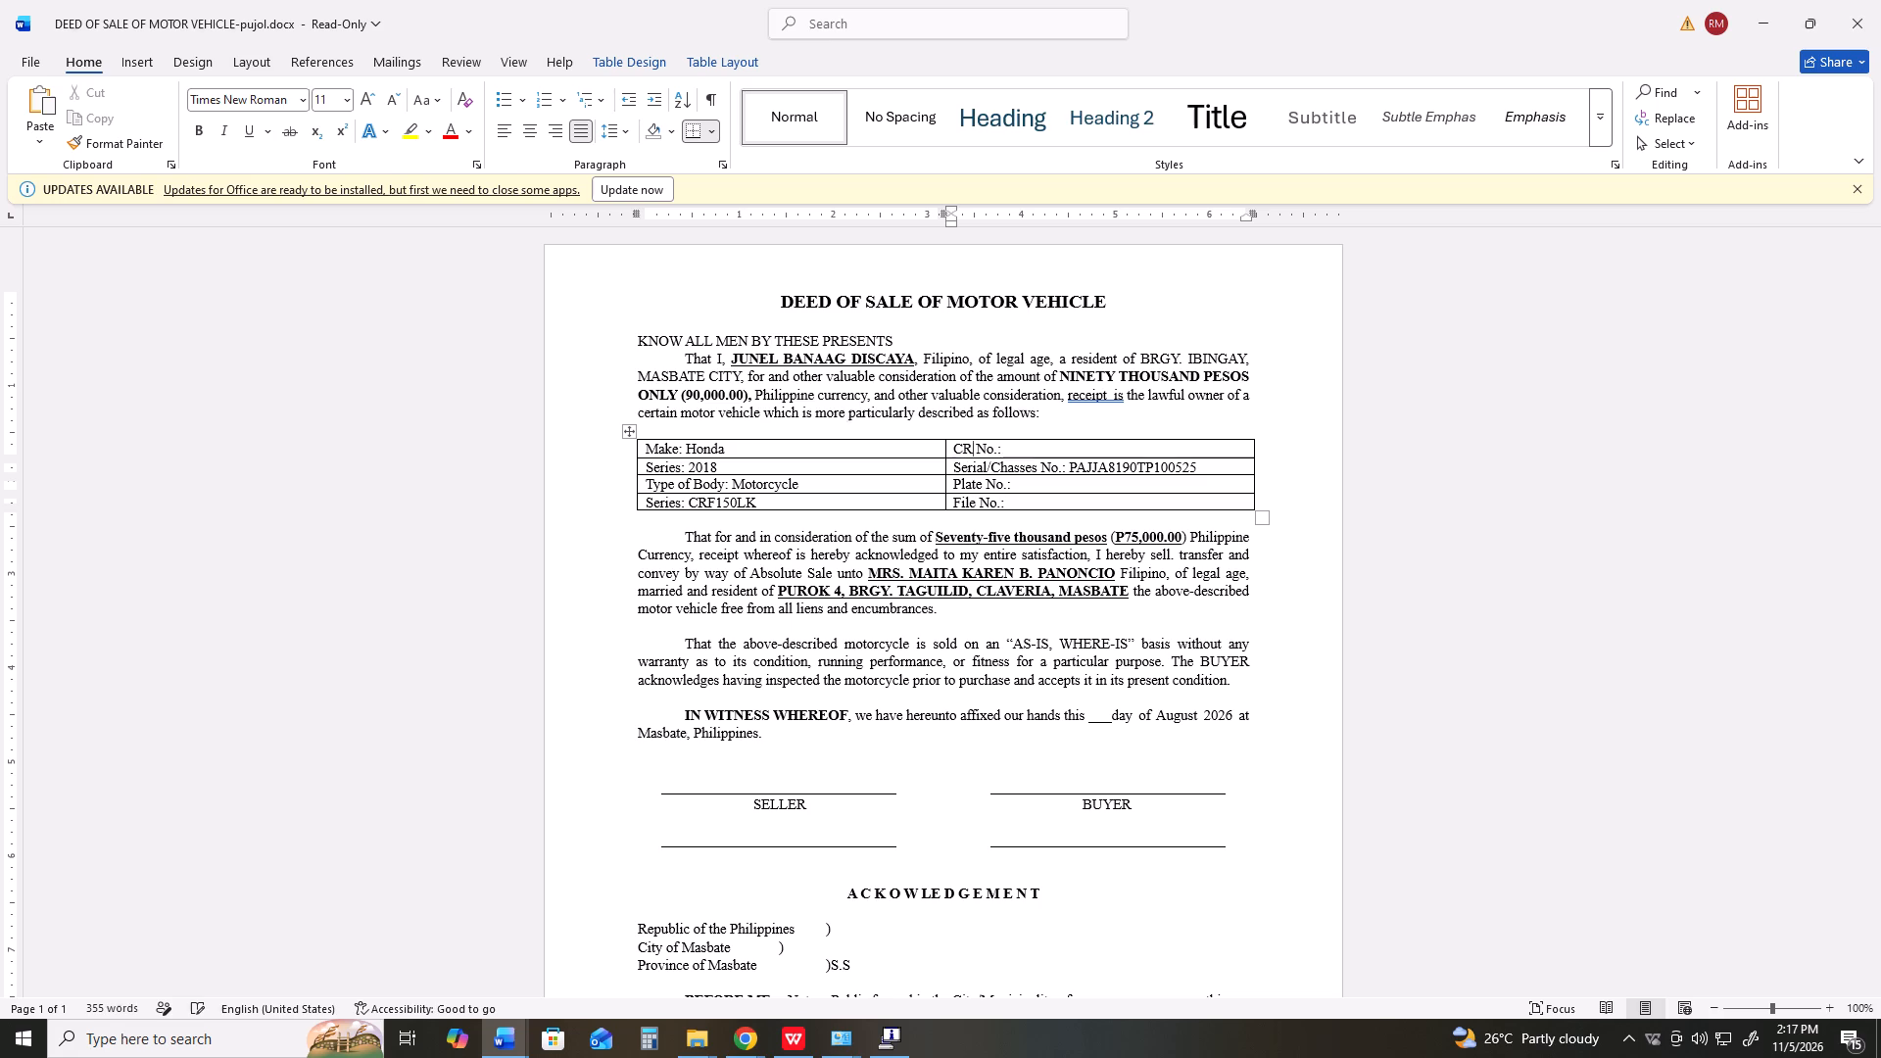
# Enter the vehicle's registration certificate number after the "CR No.:" label, separated by a space.
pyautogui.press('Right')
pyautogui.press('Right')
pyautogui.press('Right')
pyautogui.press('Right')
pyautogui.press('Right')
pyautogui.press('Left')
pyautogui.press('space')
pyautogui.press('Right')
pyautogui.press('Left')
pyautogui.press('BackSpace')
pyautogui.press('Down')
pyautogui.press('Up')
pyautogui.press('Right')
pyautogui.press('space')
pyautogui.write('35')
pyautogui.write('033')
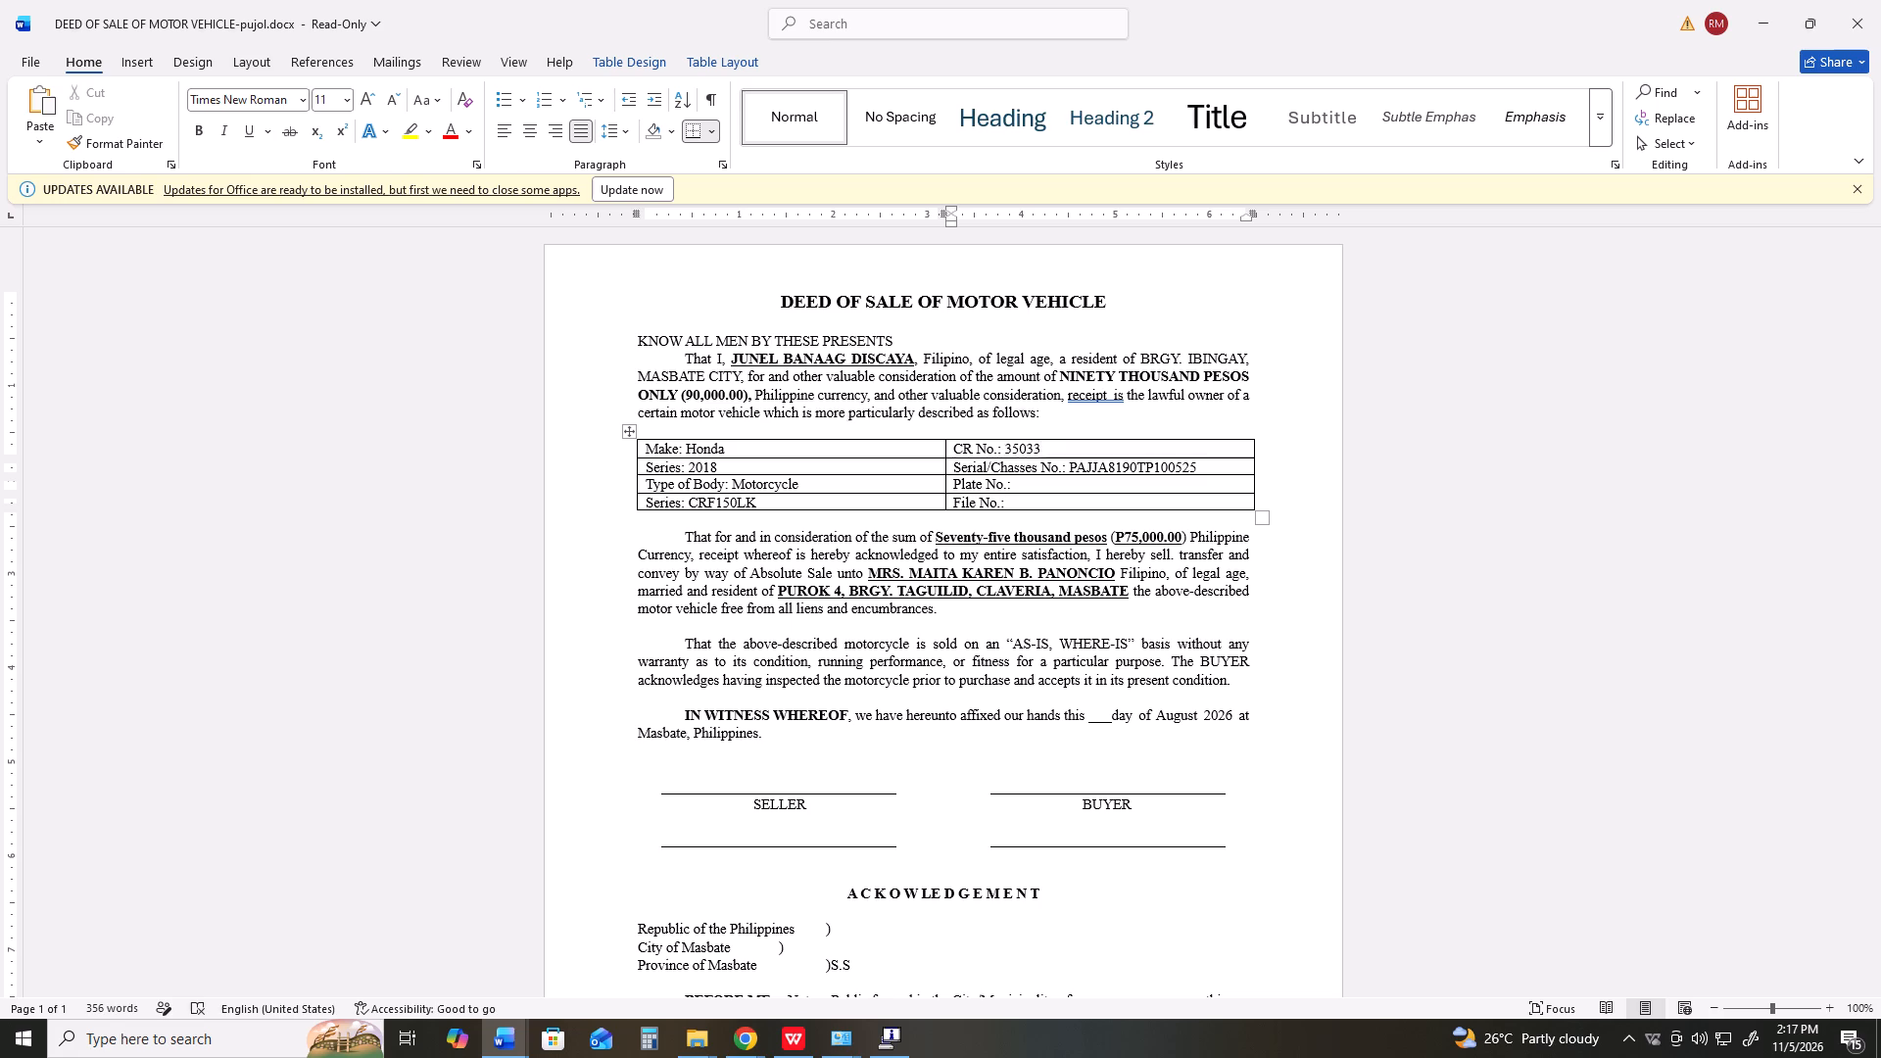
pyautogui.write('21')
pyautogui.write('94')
# Change the "Serial/Chasses No." label in the vehicle table's second row to "MV File No.".
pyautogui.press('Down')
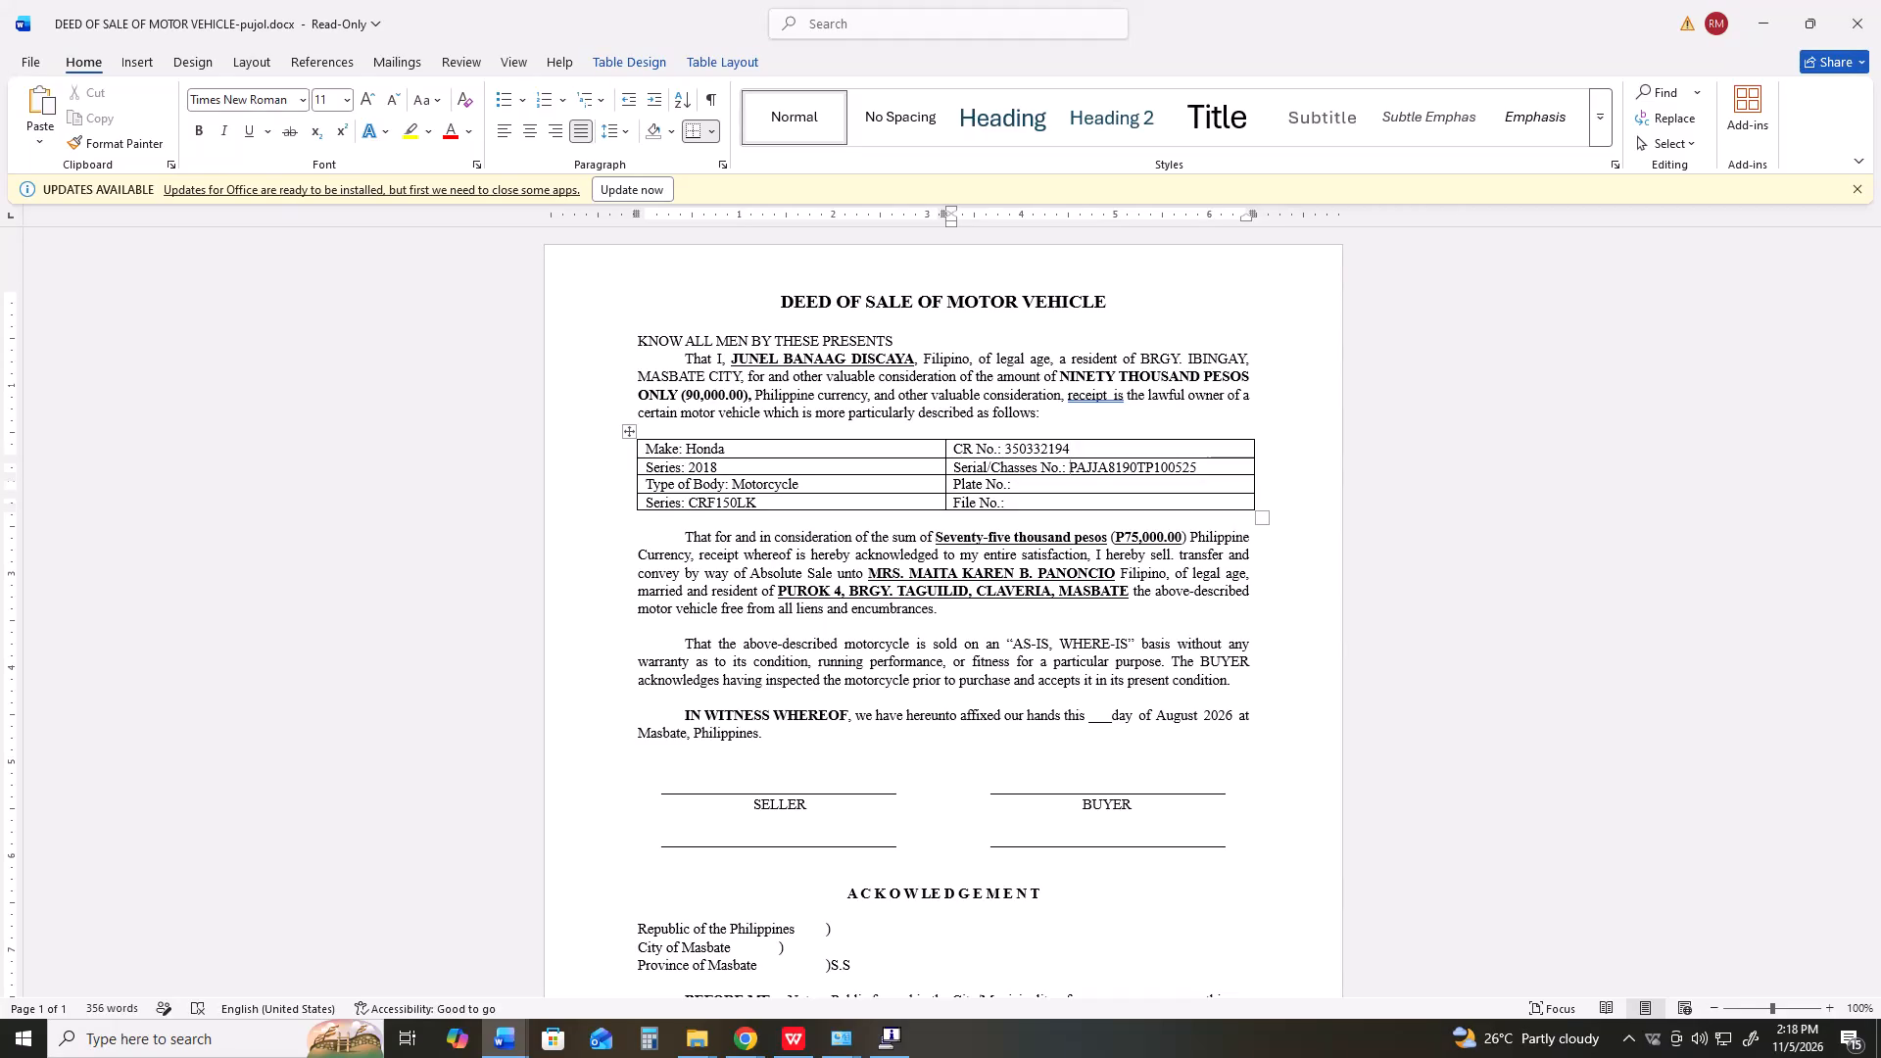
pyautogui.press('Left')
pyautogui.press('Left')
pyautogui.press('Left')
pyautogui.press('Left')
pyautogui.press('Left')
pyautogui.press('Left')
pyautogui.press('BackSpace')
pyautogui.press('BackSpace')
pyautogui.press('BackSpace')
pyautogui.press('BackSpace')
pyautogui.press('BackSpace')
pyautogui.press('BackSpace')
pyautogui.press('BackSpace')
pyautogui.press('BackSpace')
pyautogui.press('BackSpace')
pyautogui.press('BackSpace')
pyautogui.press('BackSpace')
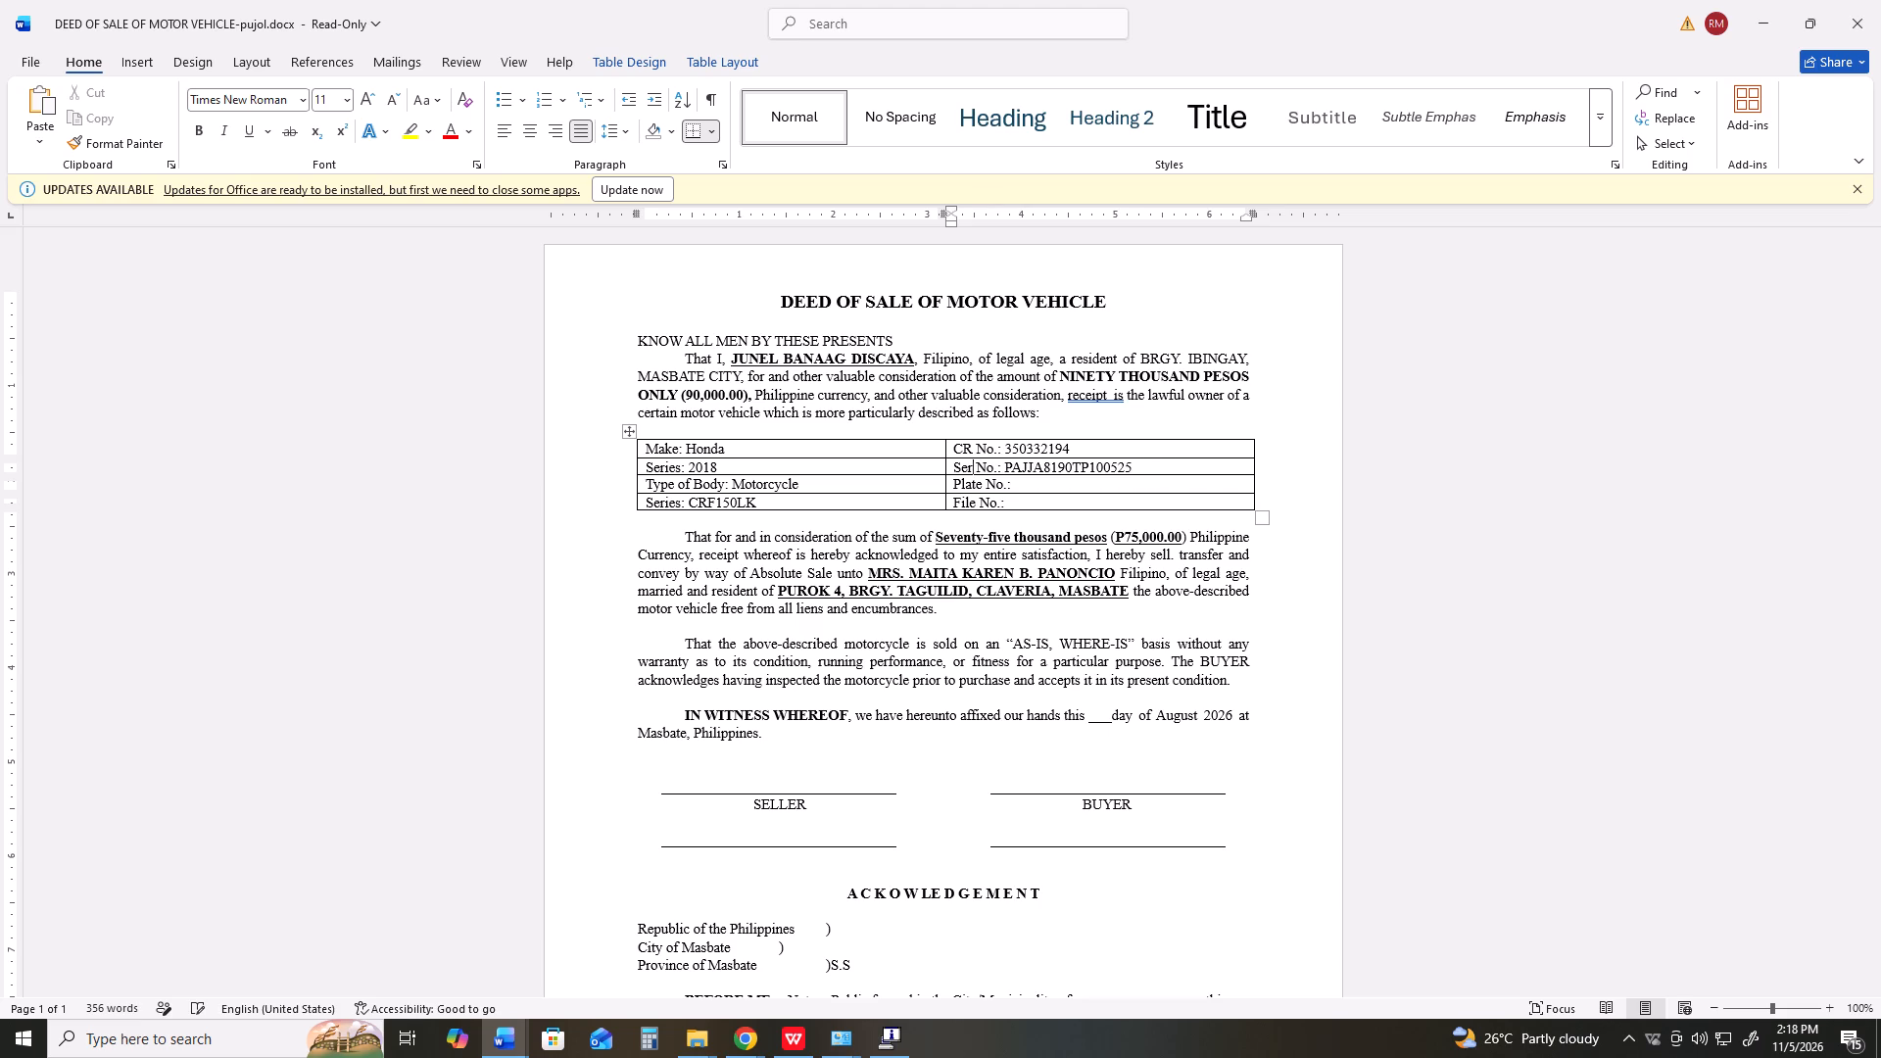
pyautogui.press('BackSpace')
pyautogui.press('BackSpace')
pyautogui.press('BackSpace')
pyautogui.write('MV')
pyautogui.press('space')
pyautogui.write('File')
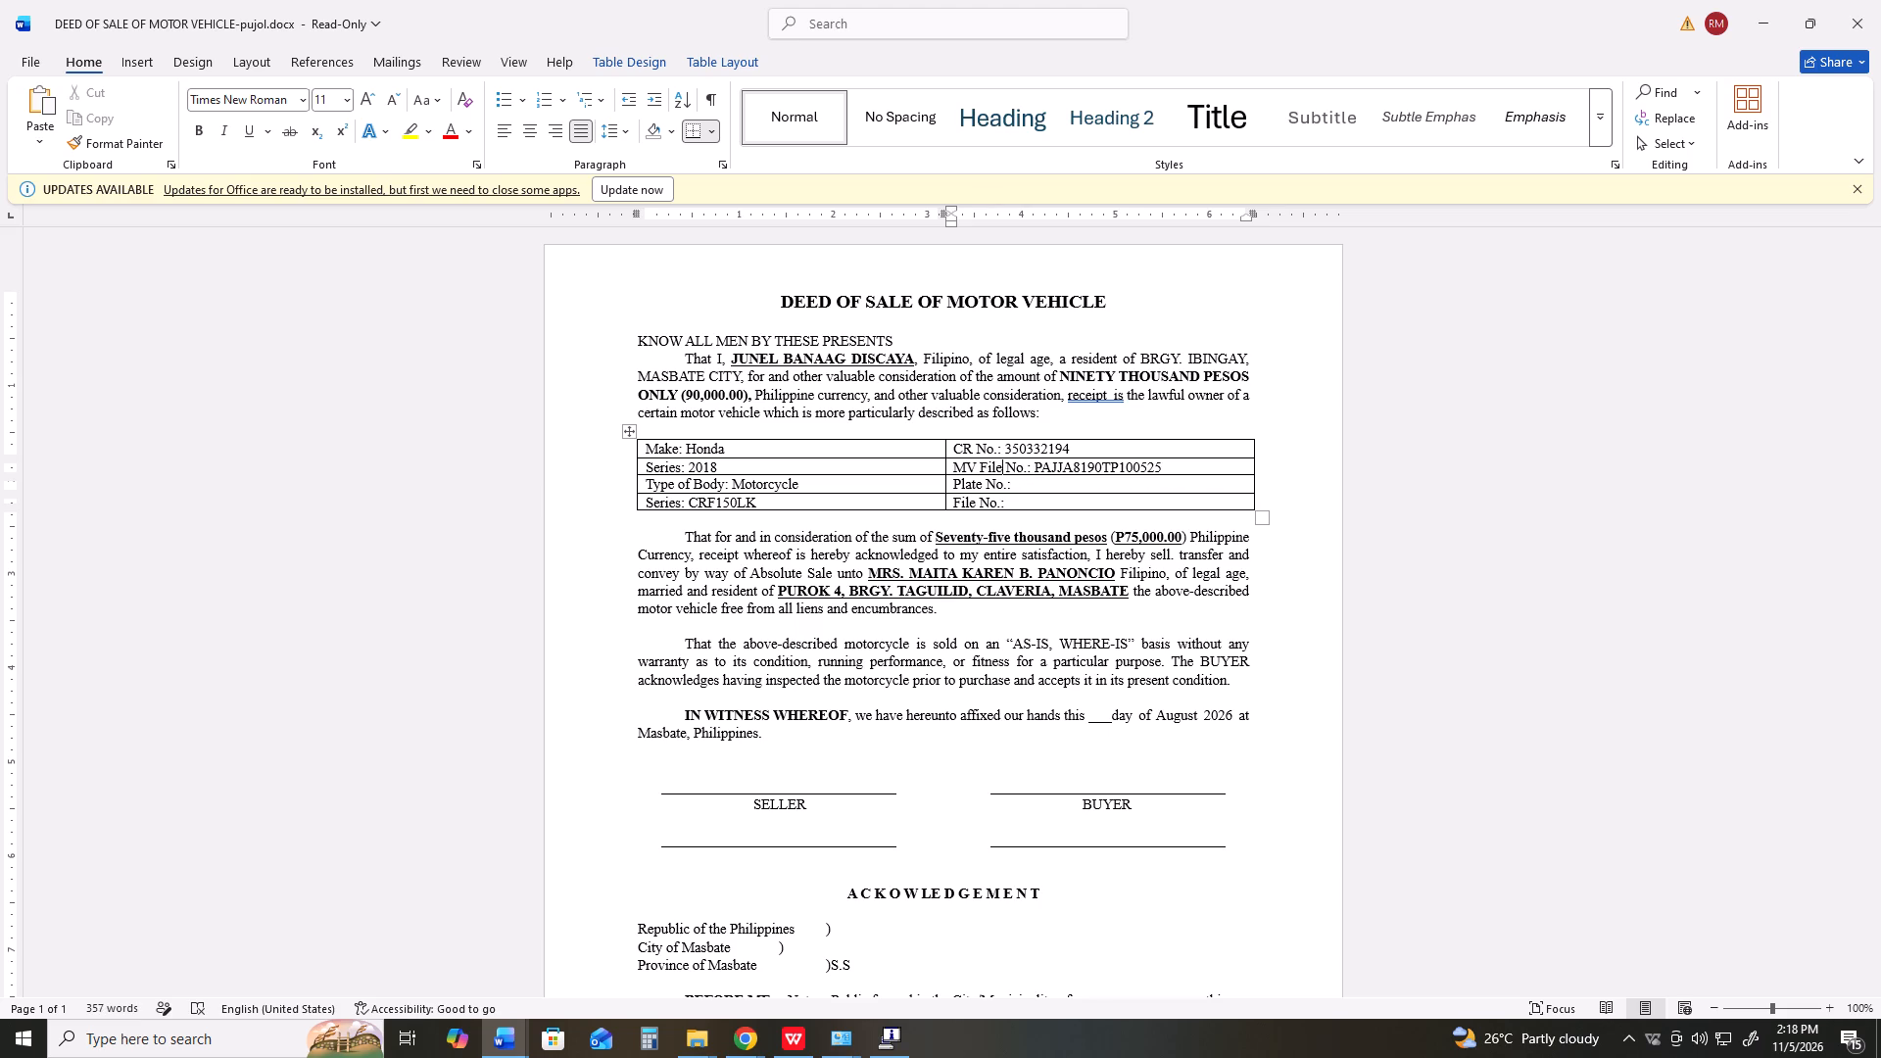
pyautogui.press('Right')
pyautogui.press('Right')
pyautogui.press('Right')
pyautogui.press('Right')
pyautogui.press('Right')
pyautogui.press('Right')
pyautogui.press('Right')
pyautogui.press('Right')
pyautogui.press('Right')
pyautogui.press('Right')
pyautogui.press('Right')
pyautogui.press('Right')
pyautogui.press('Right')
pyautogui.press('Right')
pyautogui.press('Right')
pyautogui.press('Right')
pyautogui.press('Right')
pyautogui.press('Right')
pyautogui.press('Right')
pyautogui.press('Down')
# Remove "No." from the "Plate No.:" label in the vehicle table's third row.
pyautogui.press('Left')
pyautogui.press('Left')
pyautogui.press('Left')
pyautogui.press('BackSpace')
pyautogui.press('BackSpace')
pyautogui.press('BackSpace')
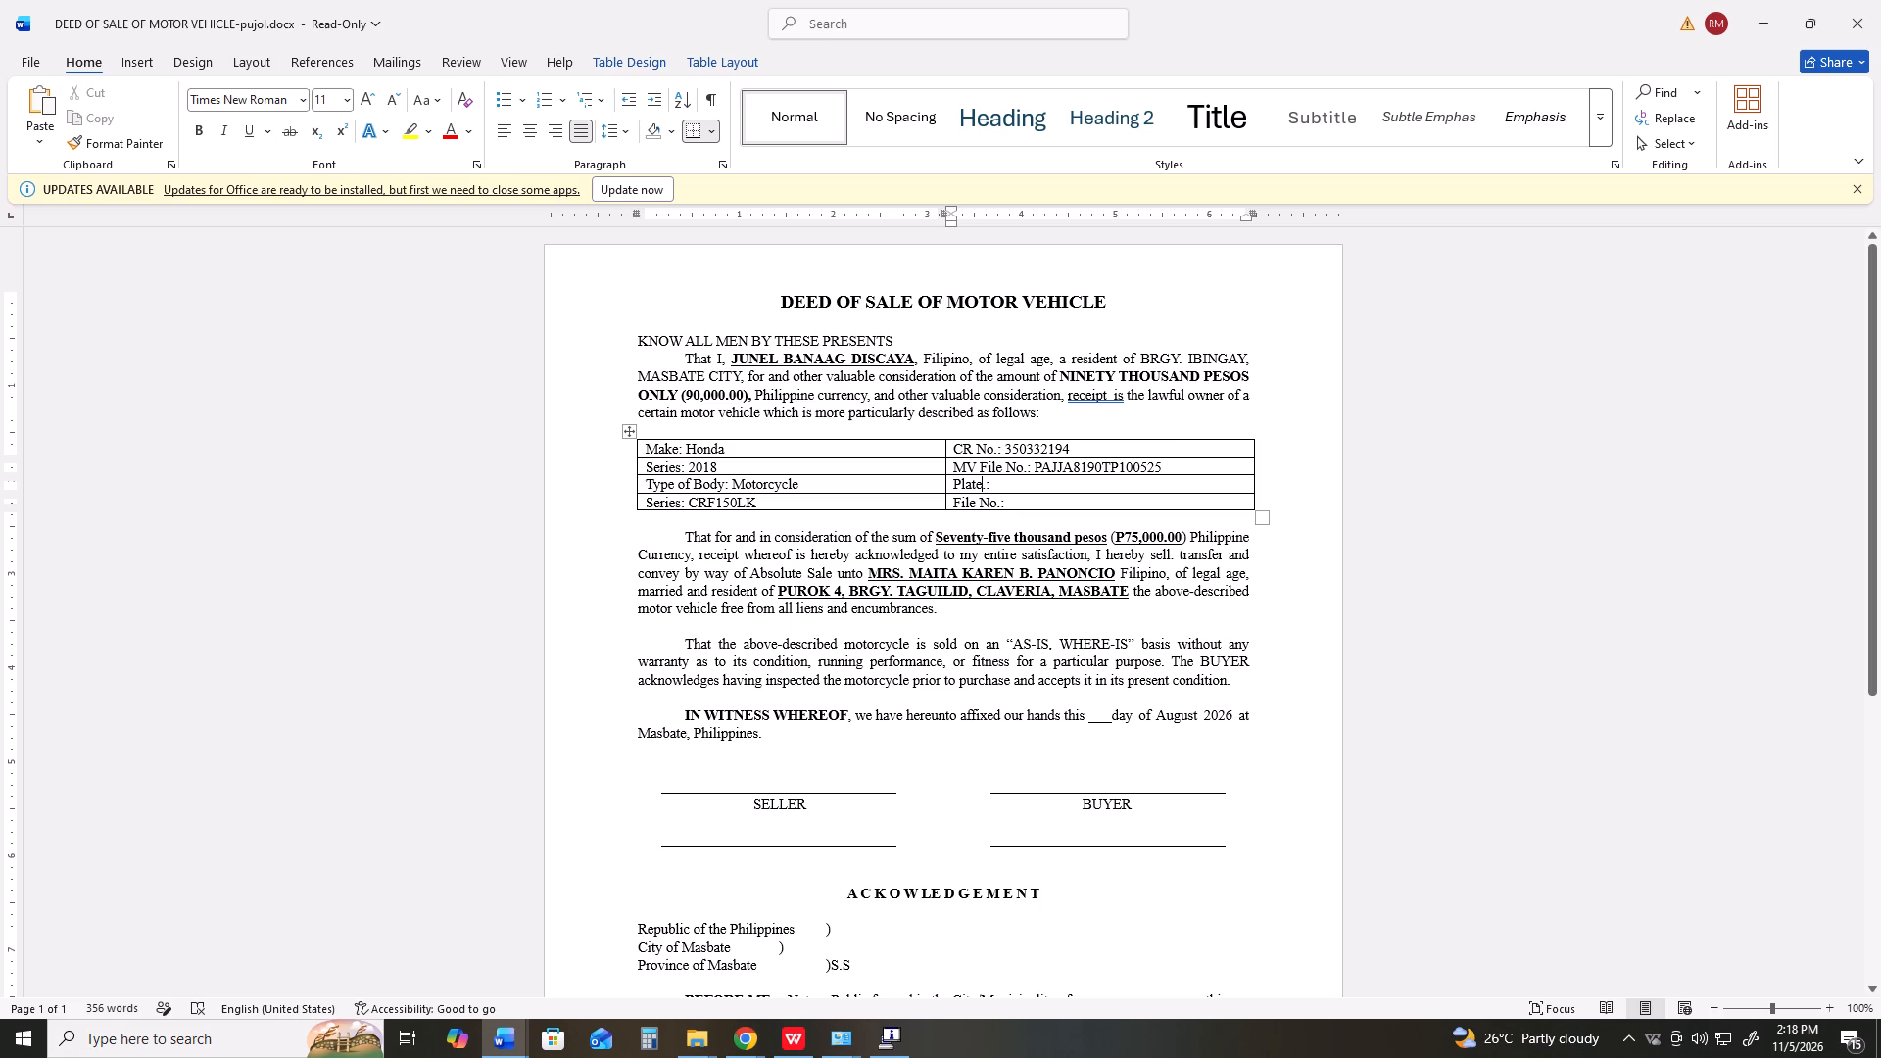
# Replace the opening line and paragraph above the vehicle table with the copied deed text, leaving a blank line before the table.
pyautogui.moveTo(631, 338); pyautogui.dragTo(1043, 411)
pyautogui.press('BackSpace')
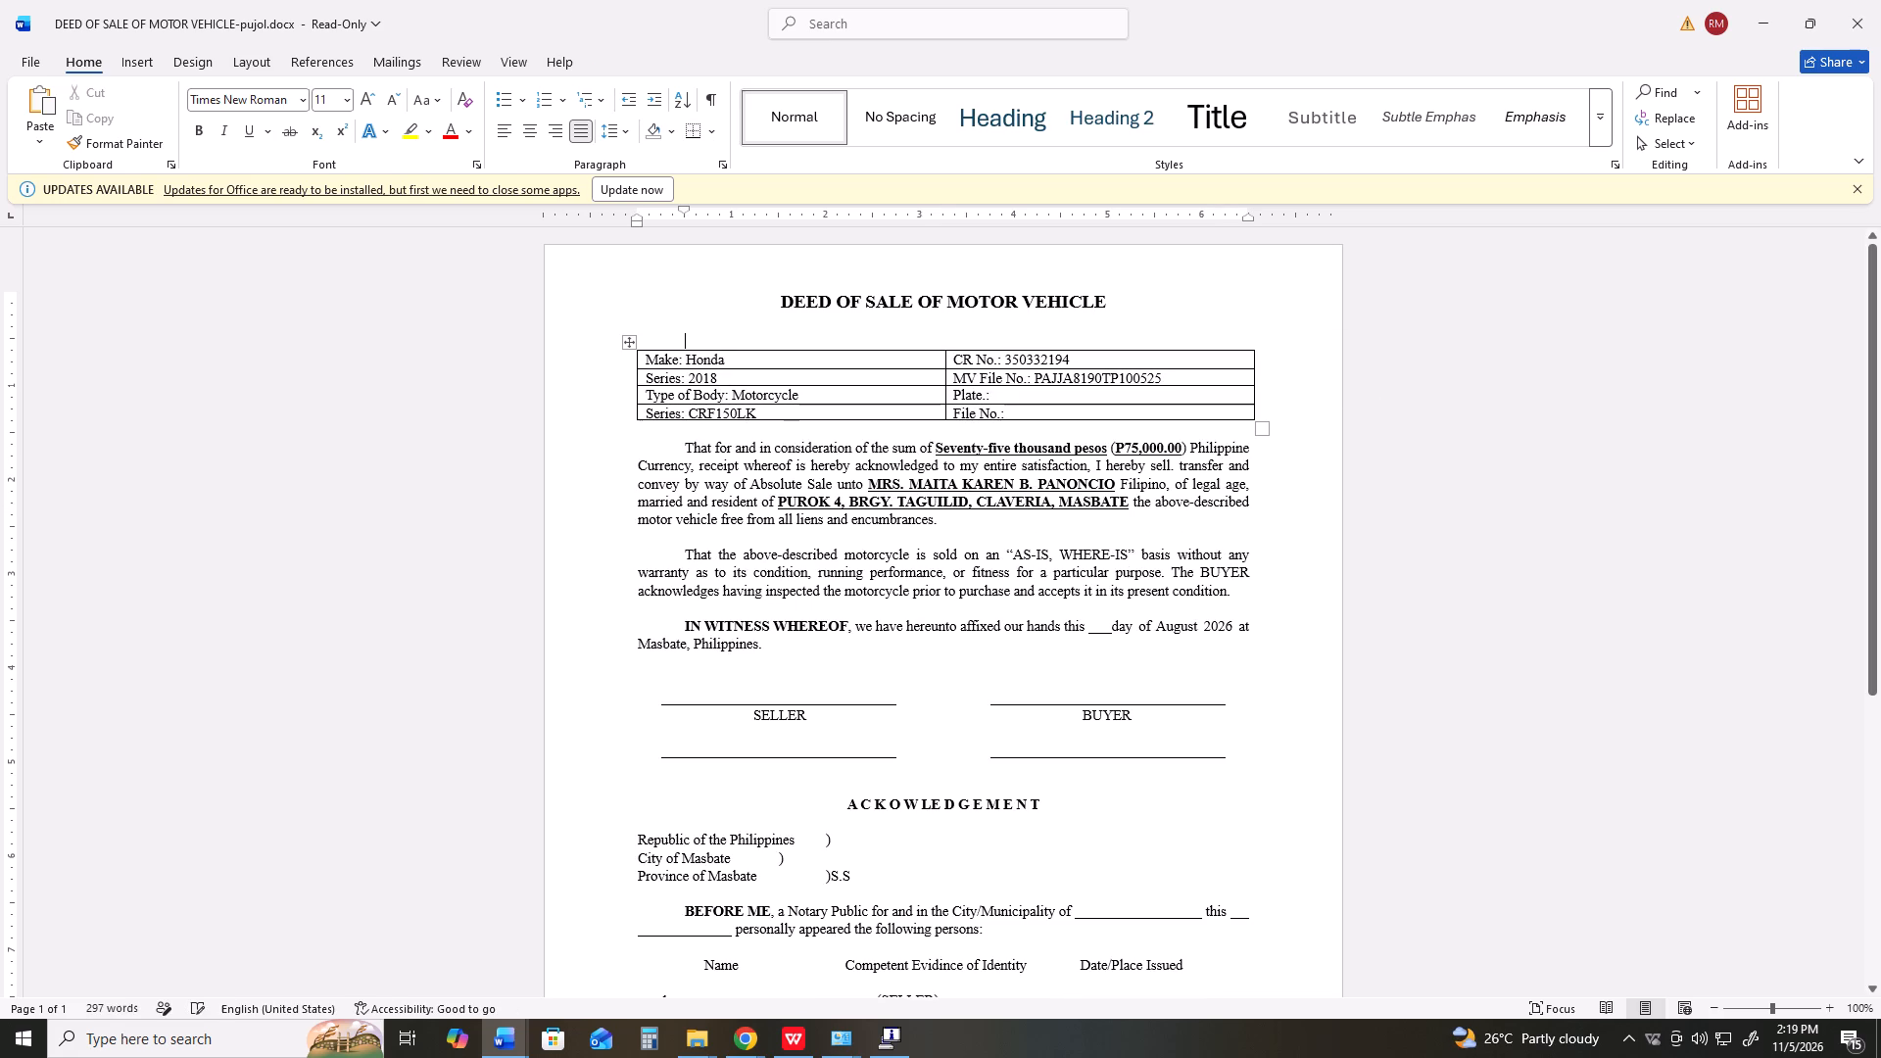
pyautogui.hotkey('ctrl', 'v')
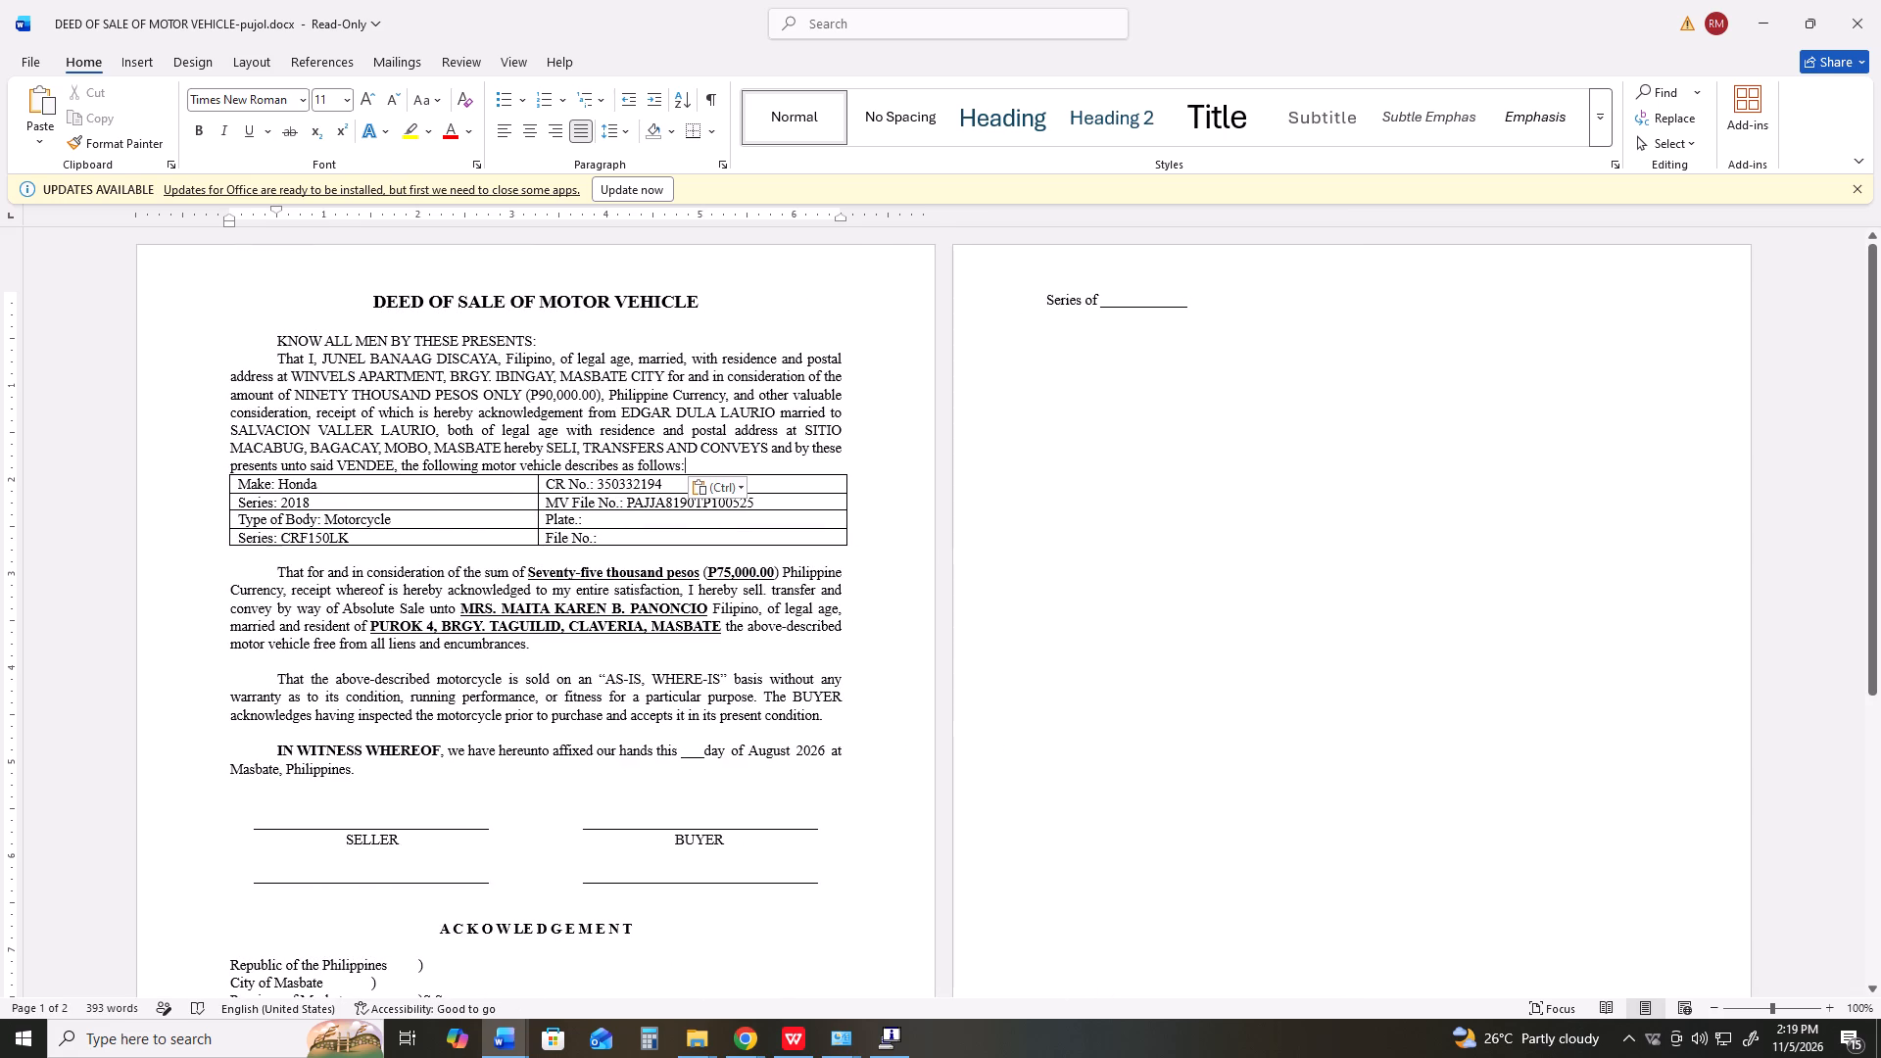
pyautogui.scroll(-2, 493, 449)
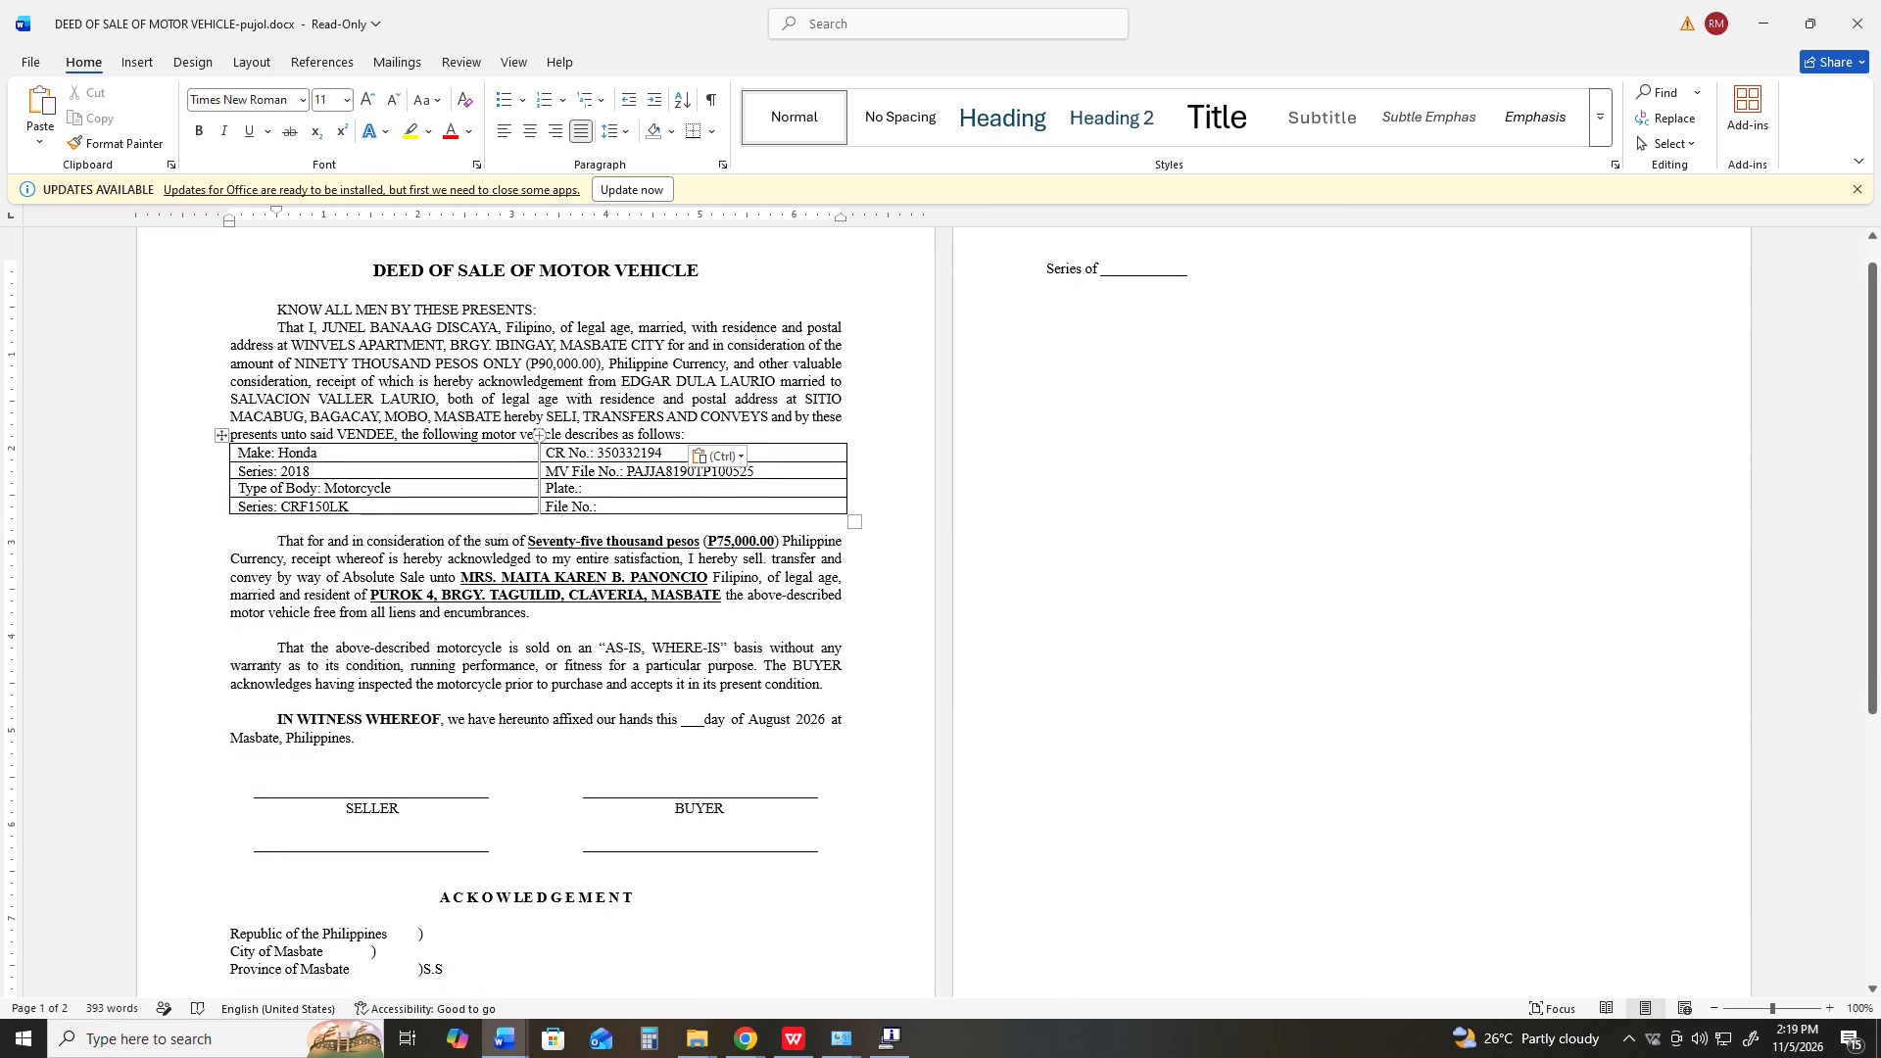
pyautogui.press('Return')
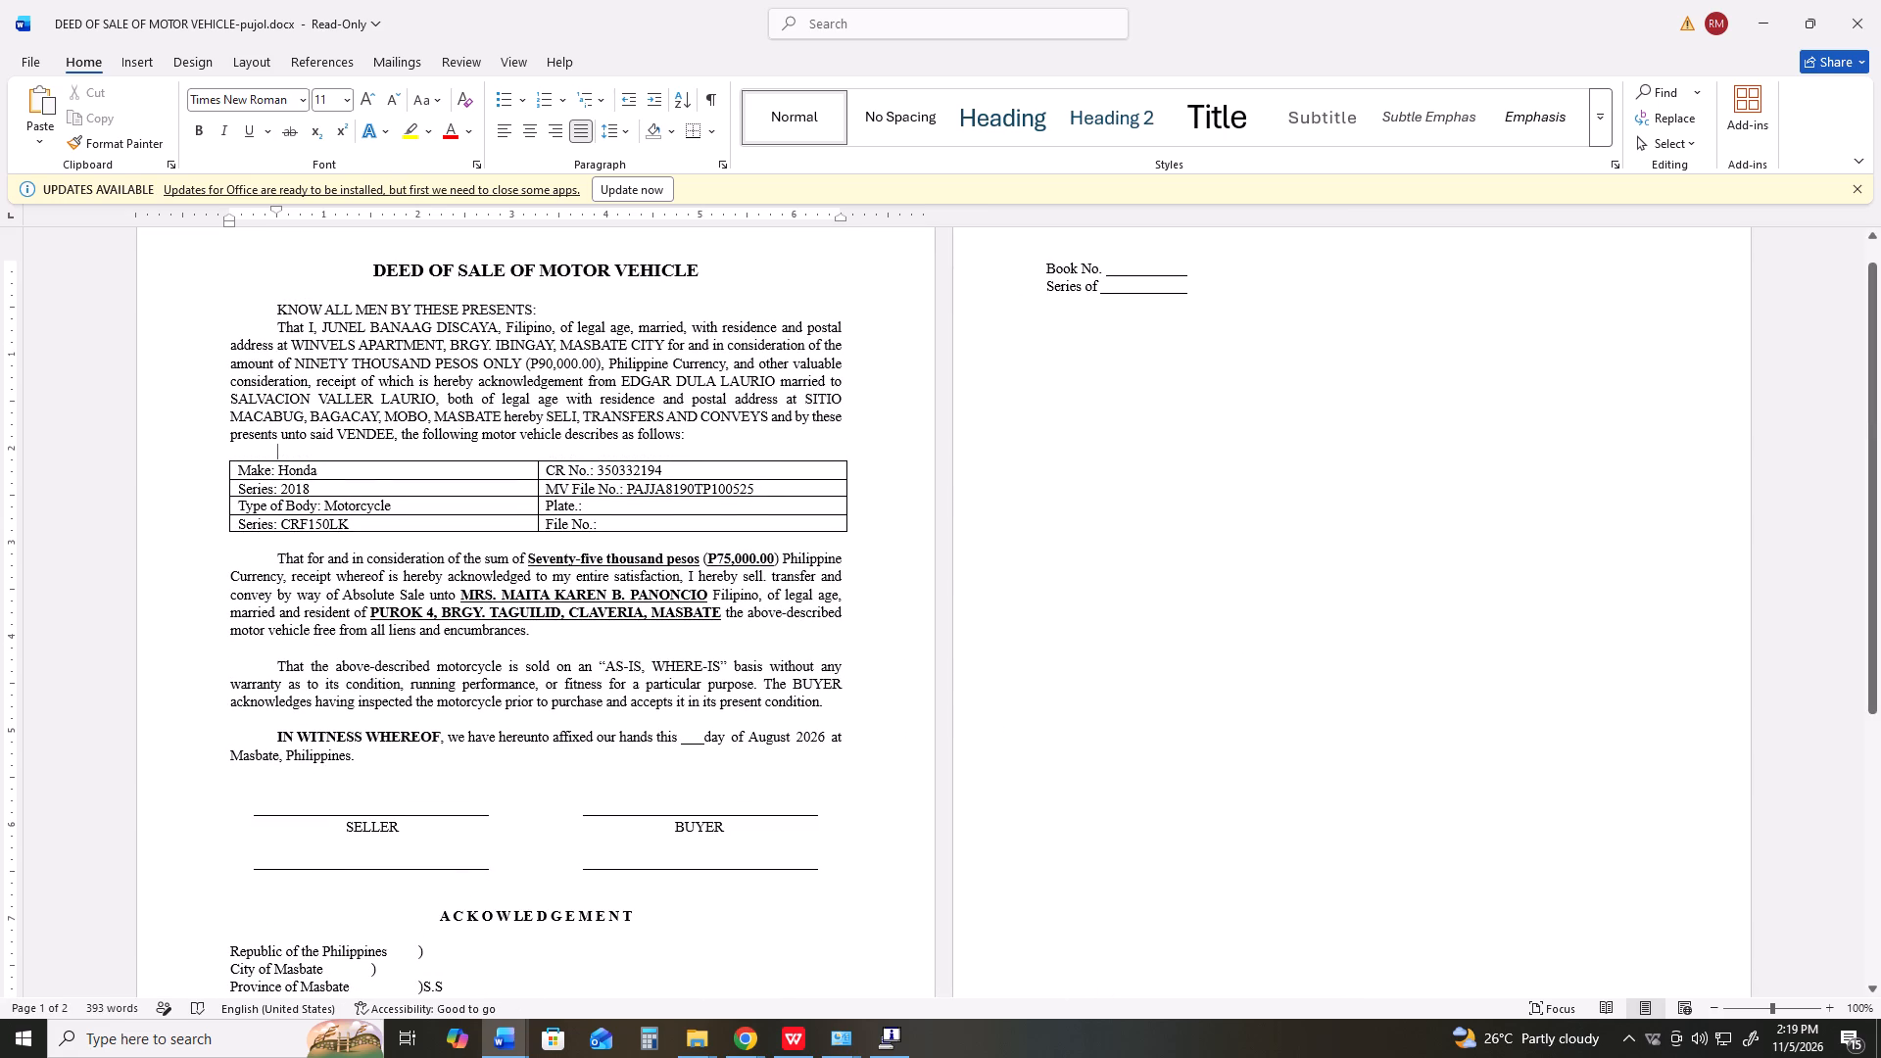
# Remove the first-line indent from "KNOW ALL MEN BY THESE PRESENTS:" so it starts at the margin.
pyautogui.click(274, 305)
pyautogui.press('BackSpace')
pyautogui.press('BackSpace')
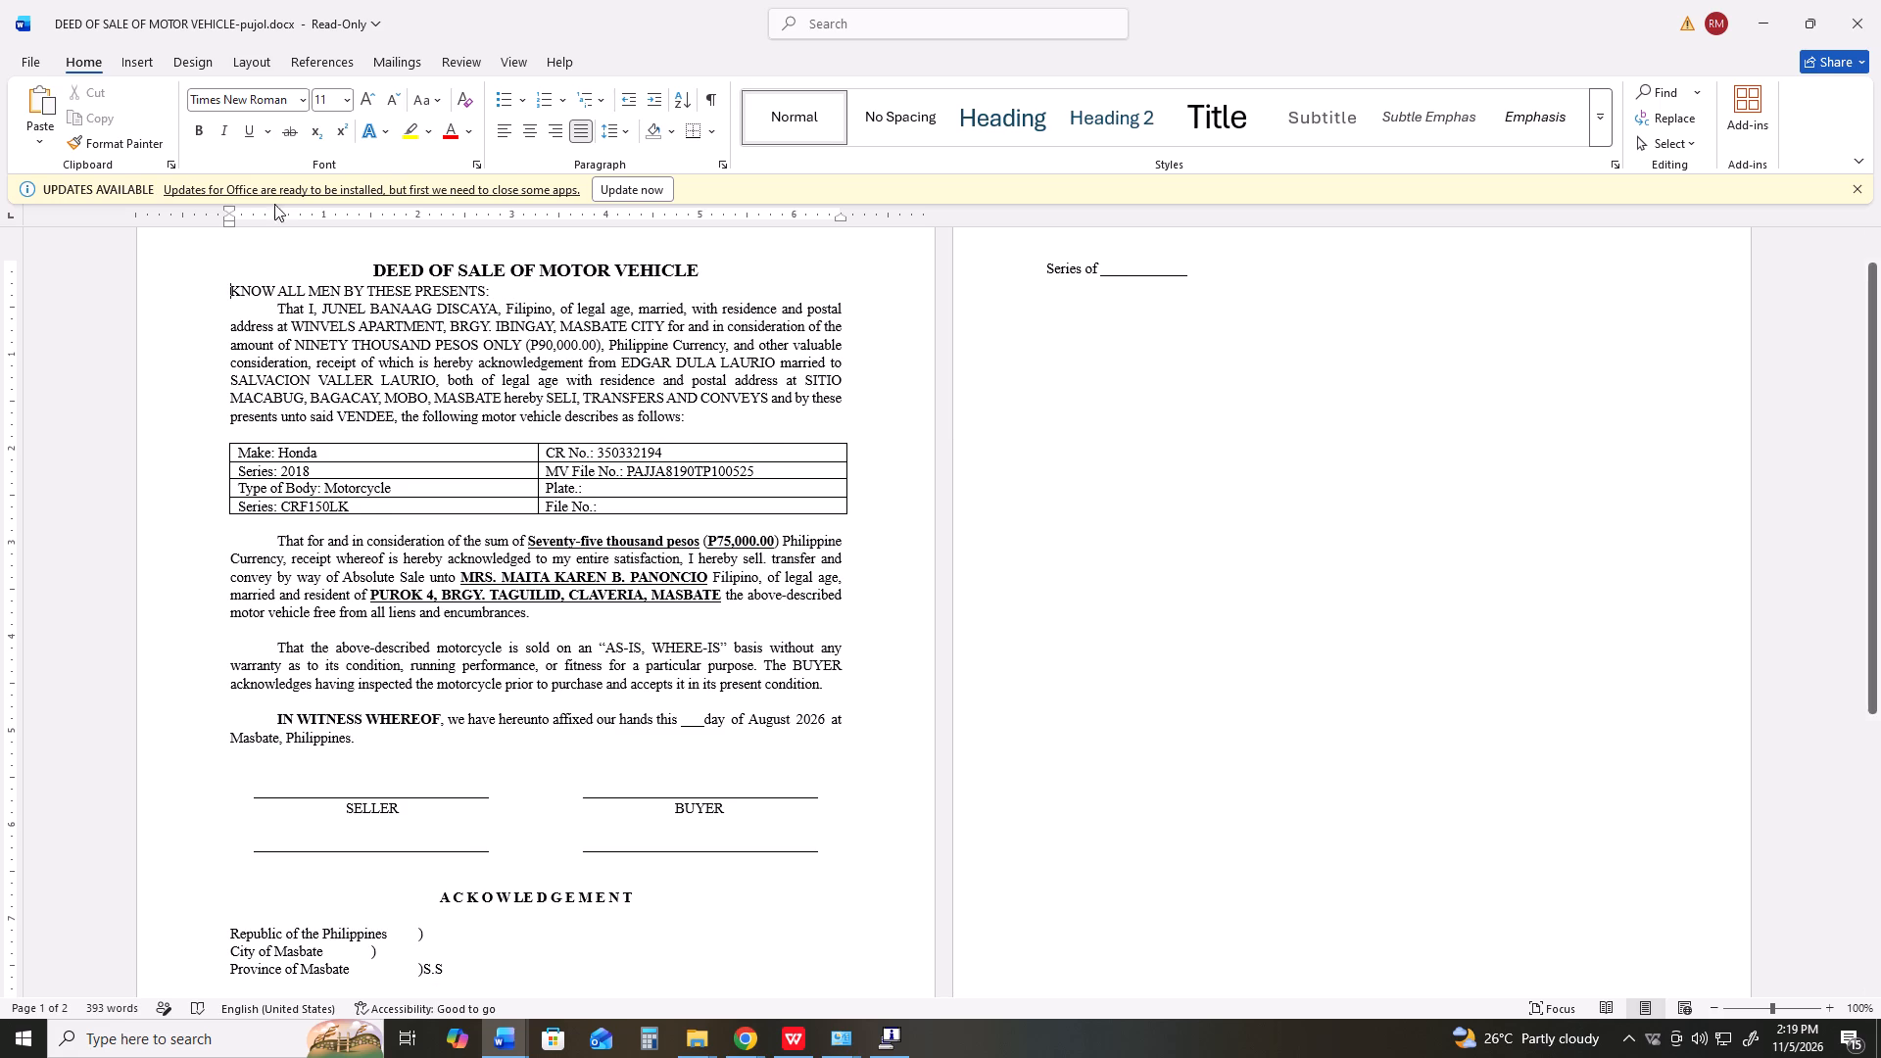
# Make the seller's name in the opening paragraph bold.
pyautogui.moveTo(320, 308); pyautogui.dragTo(477, 313)
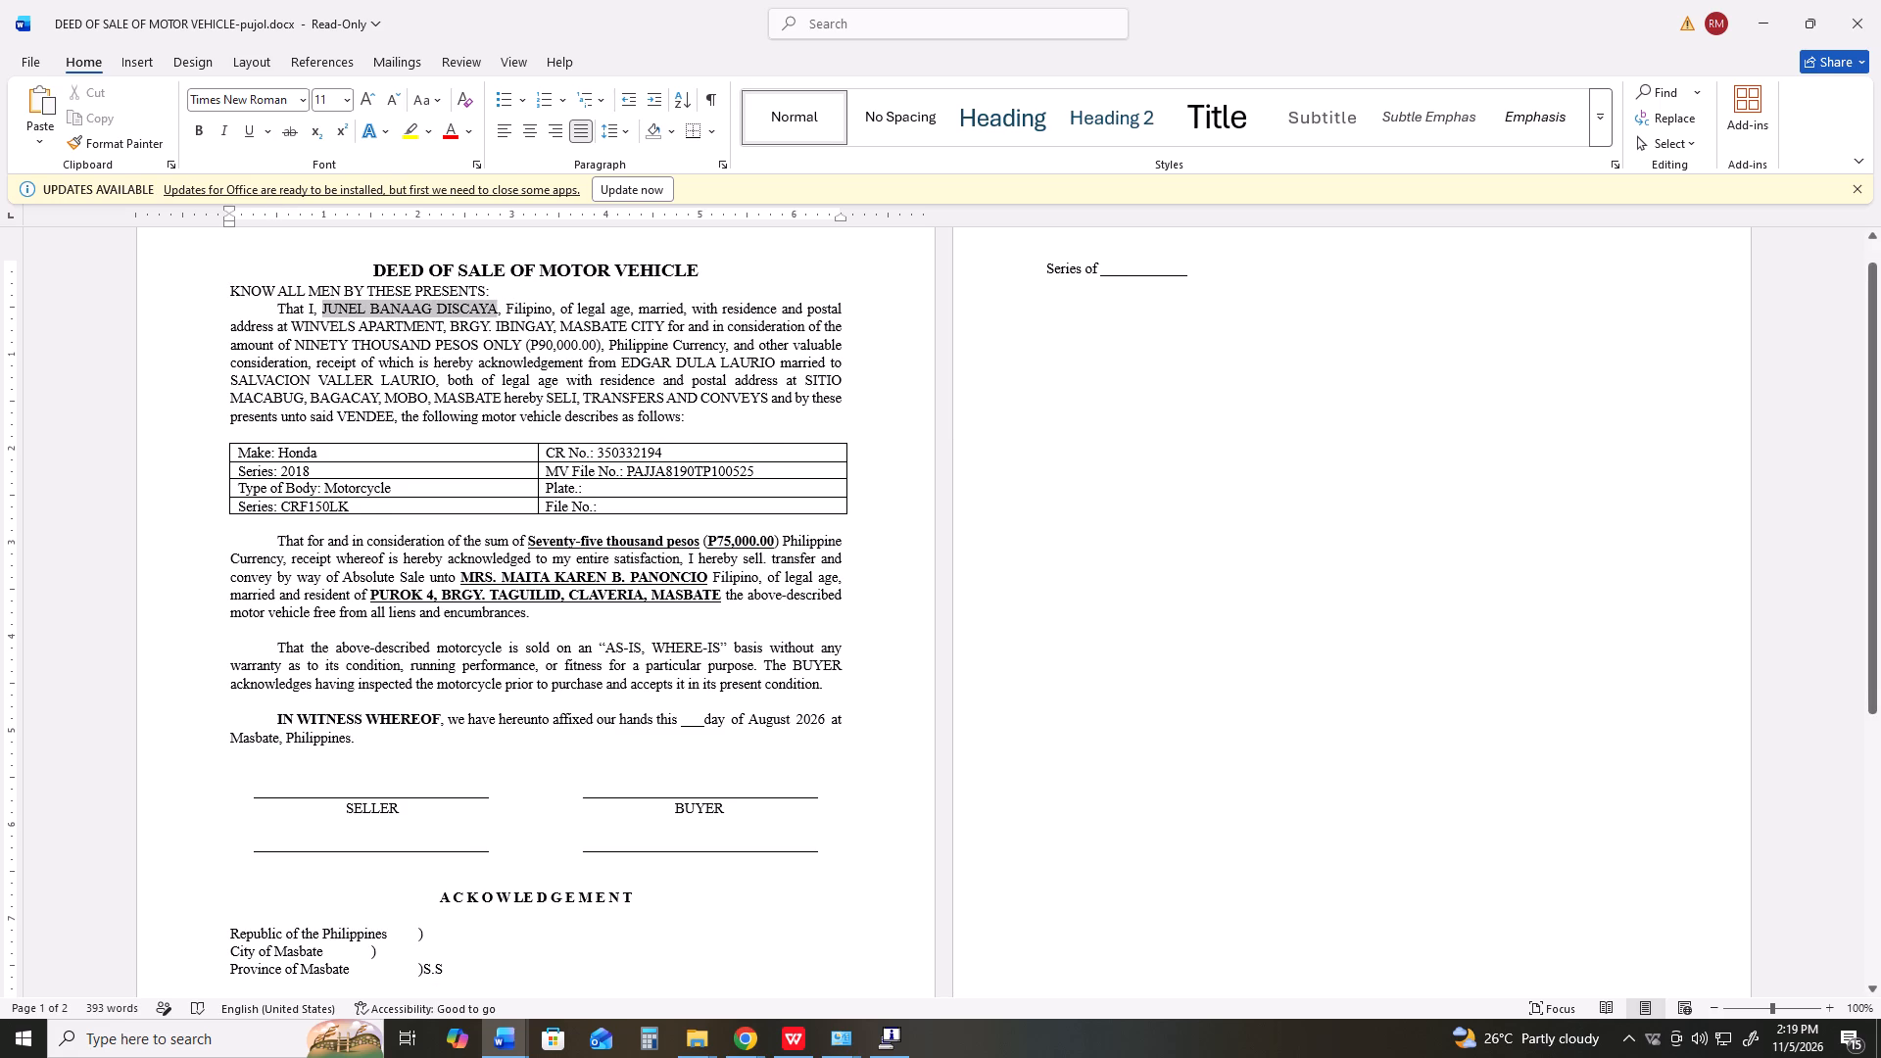
pyautogui.moveTo(477, 313); pyautogui.dragTo(483, 313)
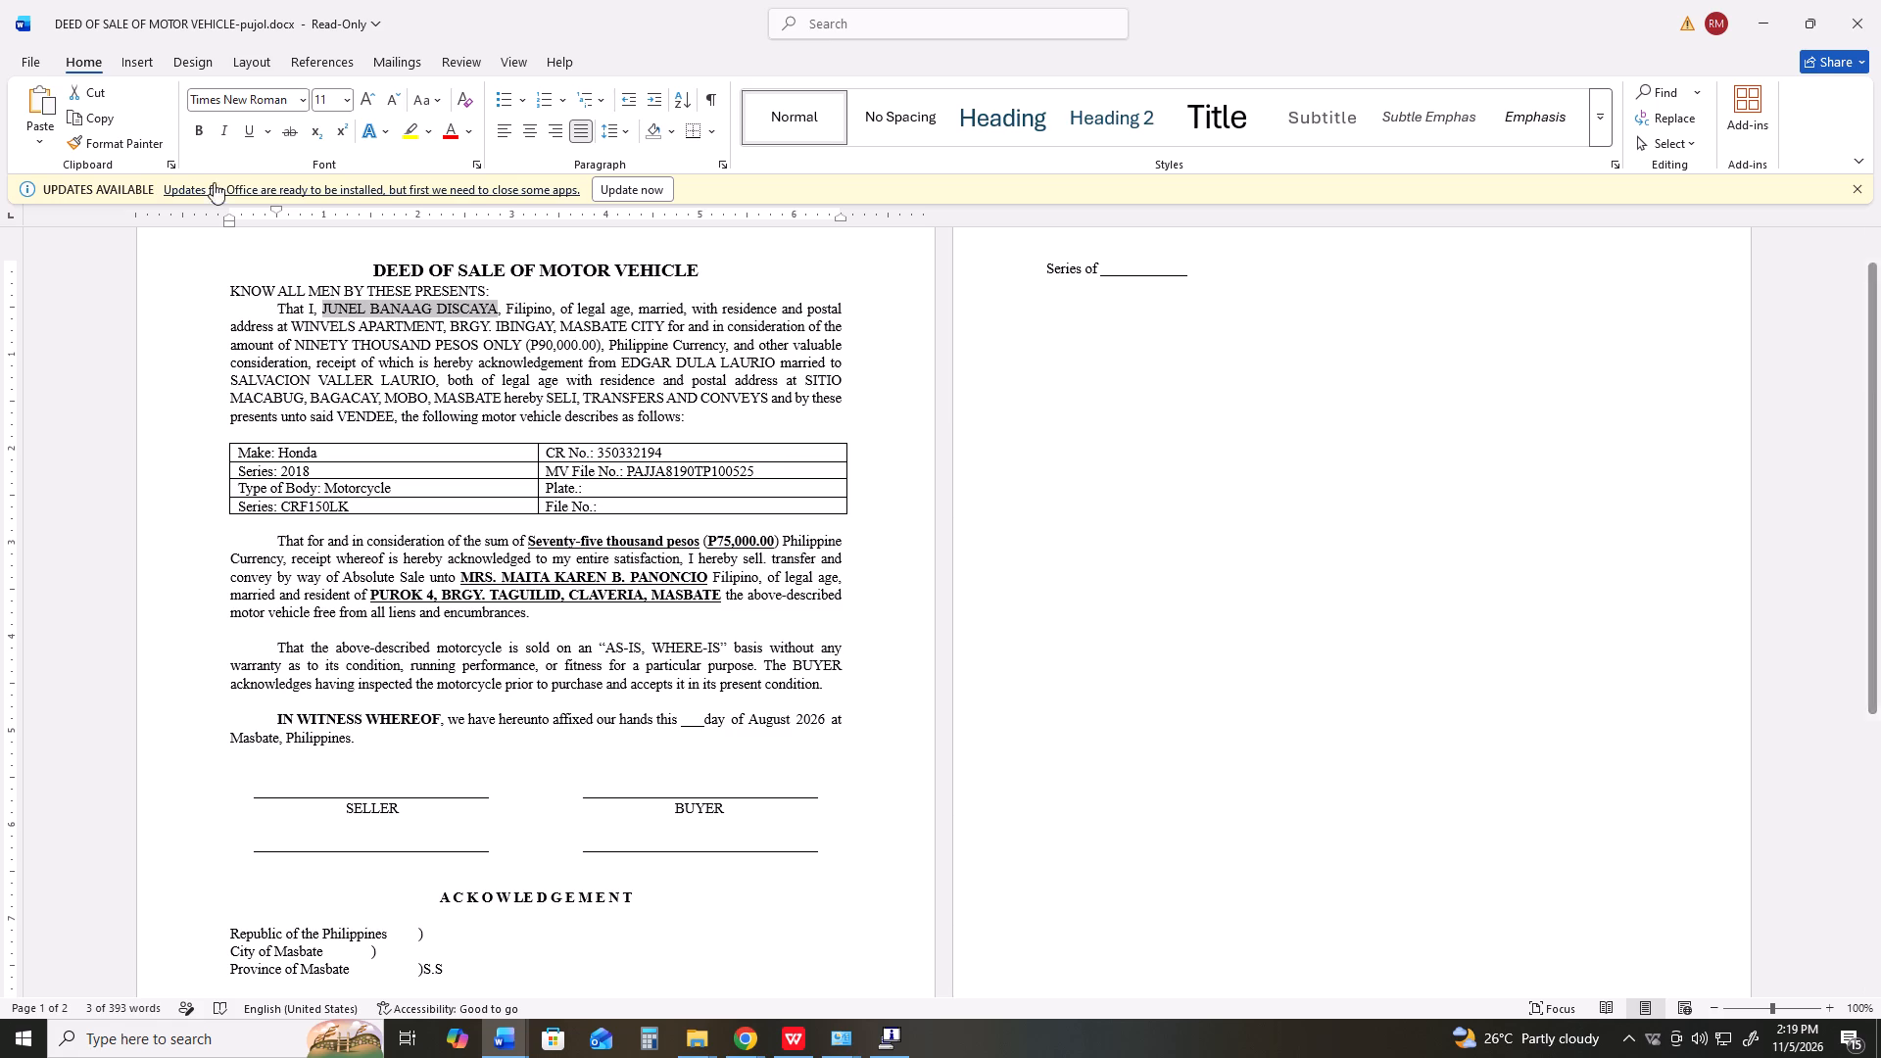
pyautogui.click(194, 124)
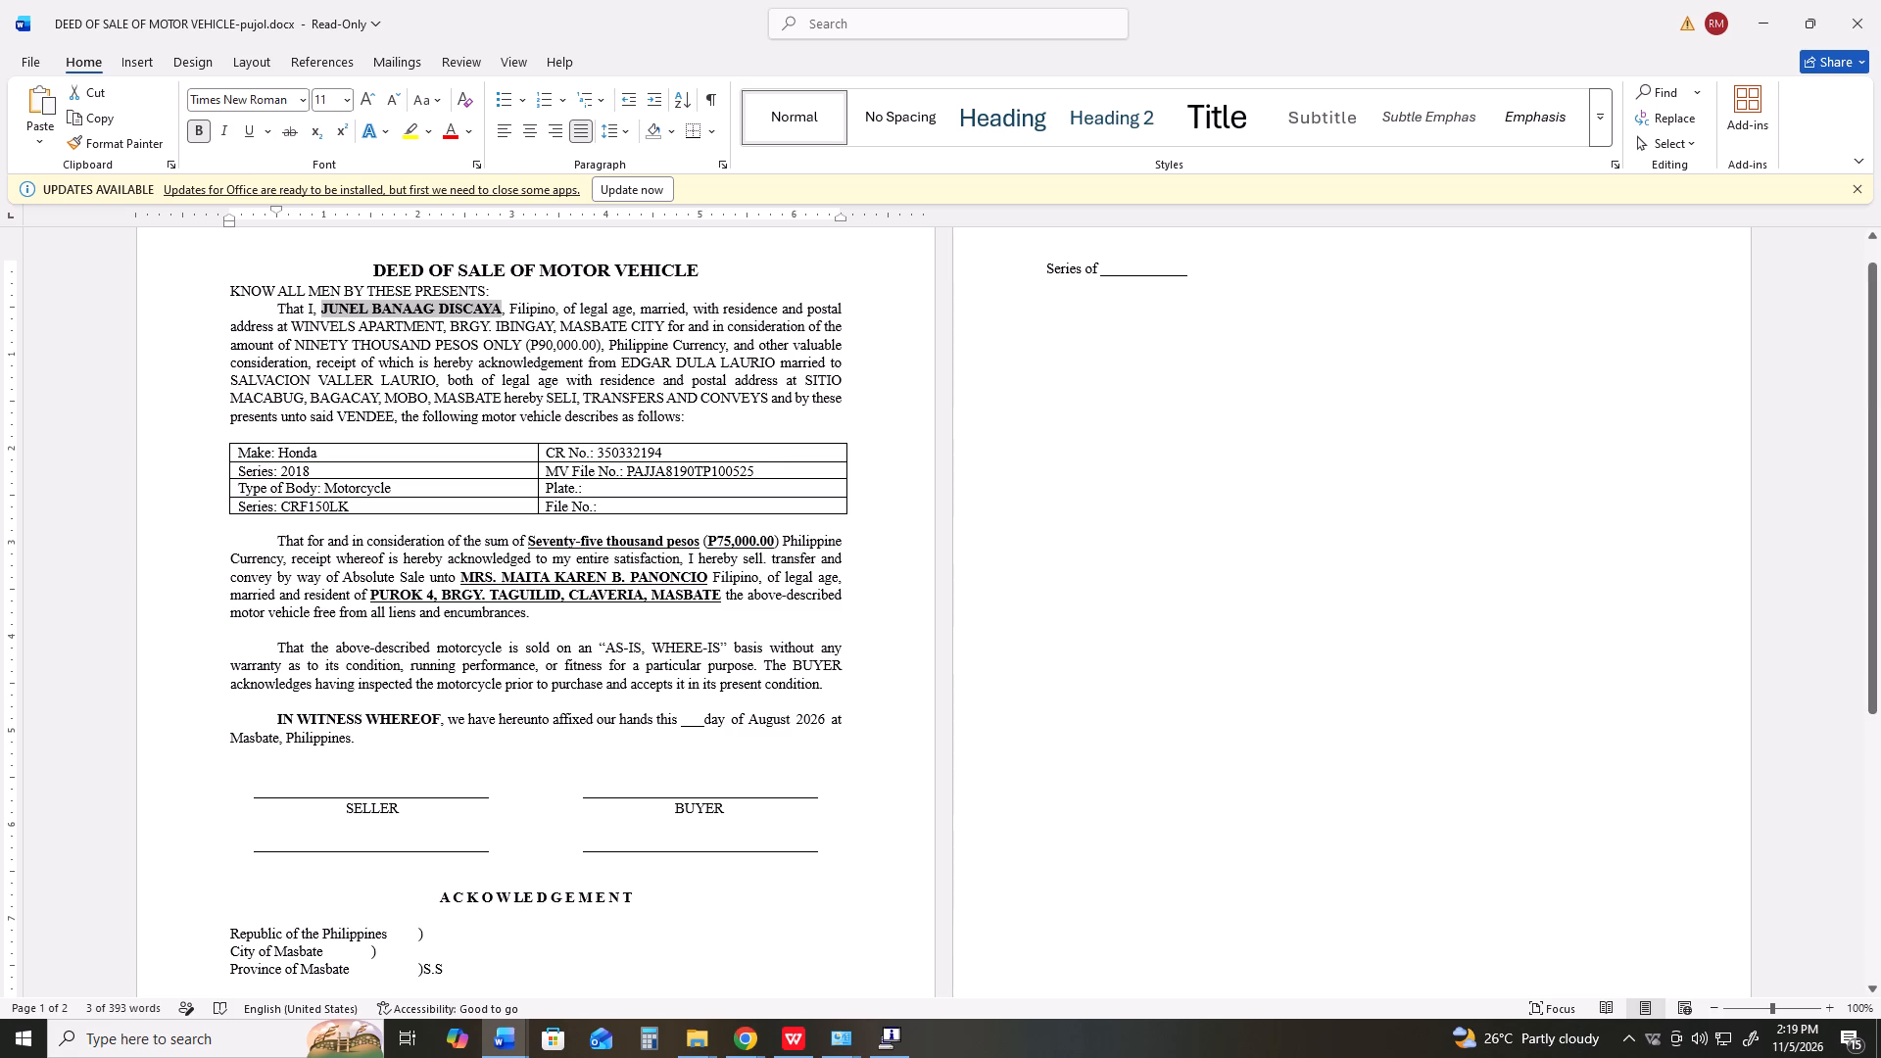
# Make the amount "NINETY THOUSAND PESOS ONLY (P90,000.00)" in the opening paragraph bold.
pyautogui.moveTo(291, 345); pyautogui.dragTo(425, 355)
pyautogui.click(454, 387)
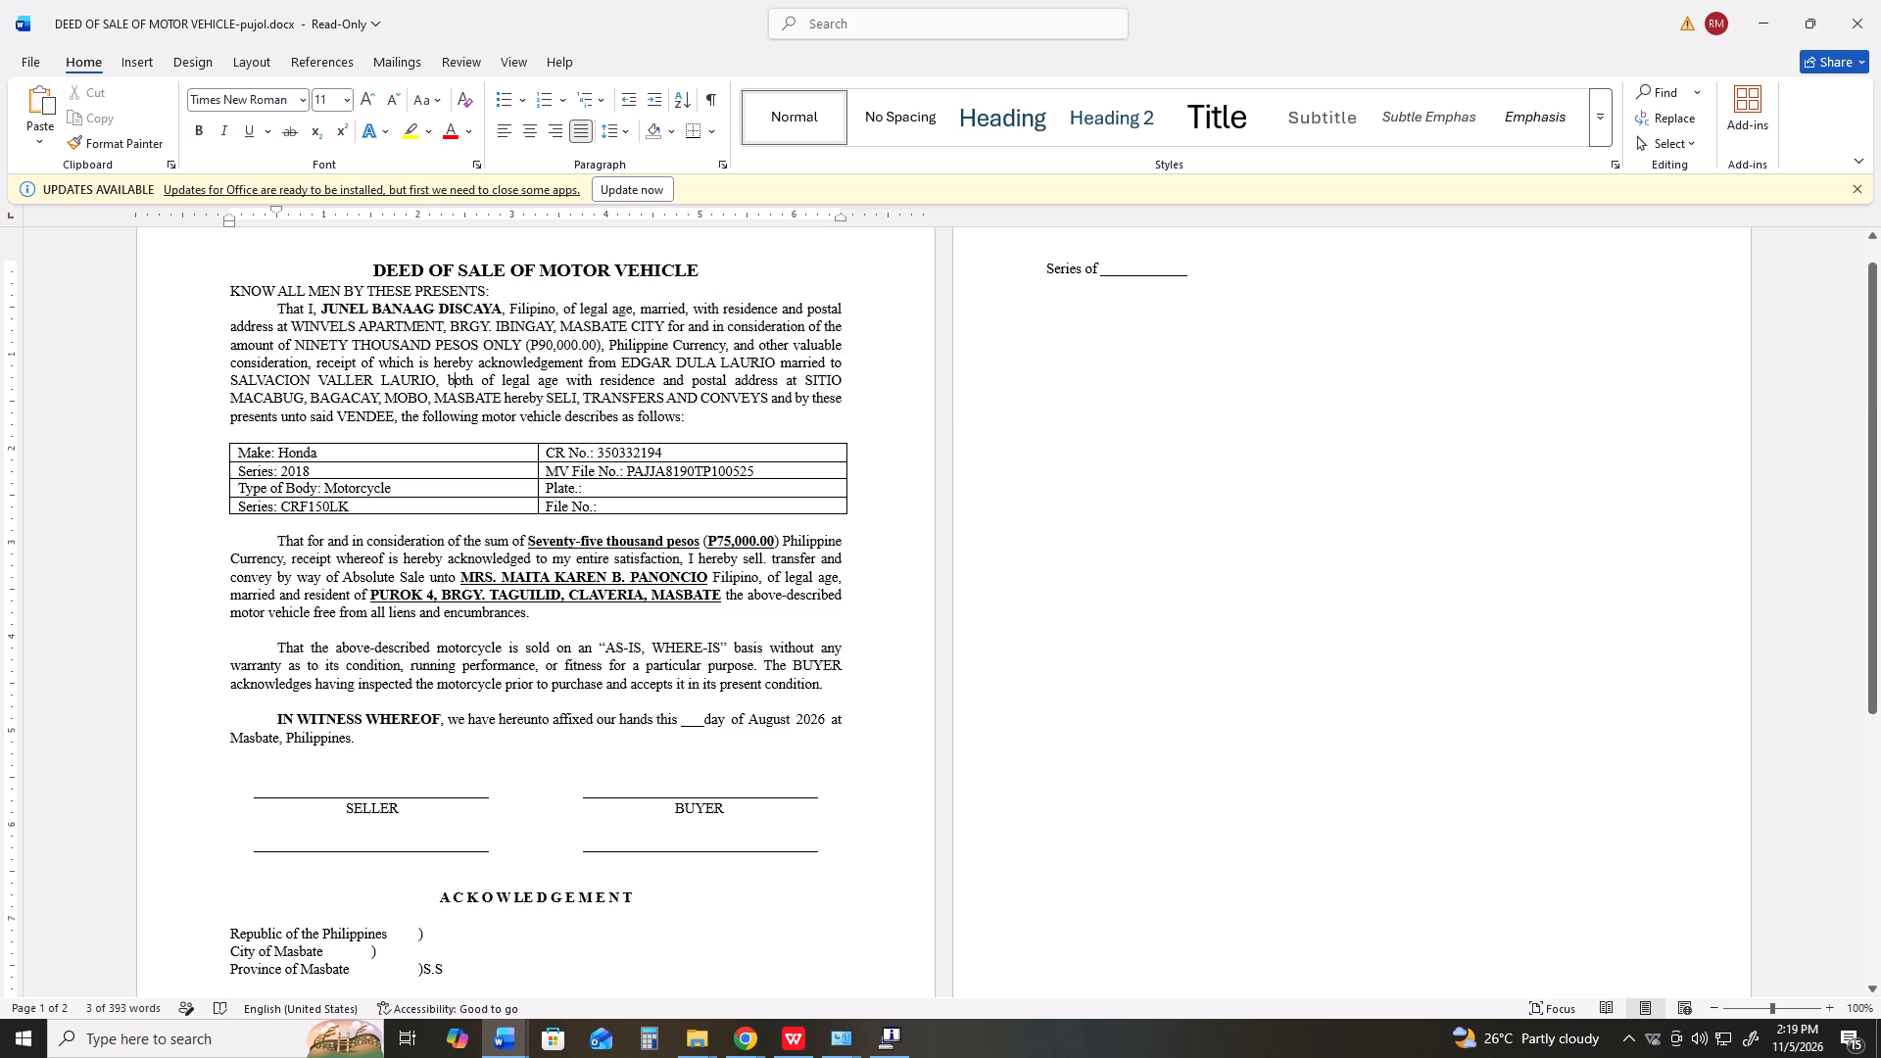
pyautogui.moveTo(293, 345); pyautogui.dragTo(471, 351)
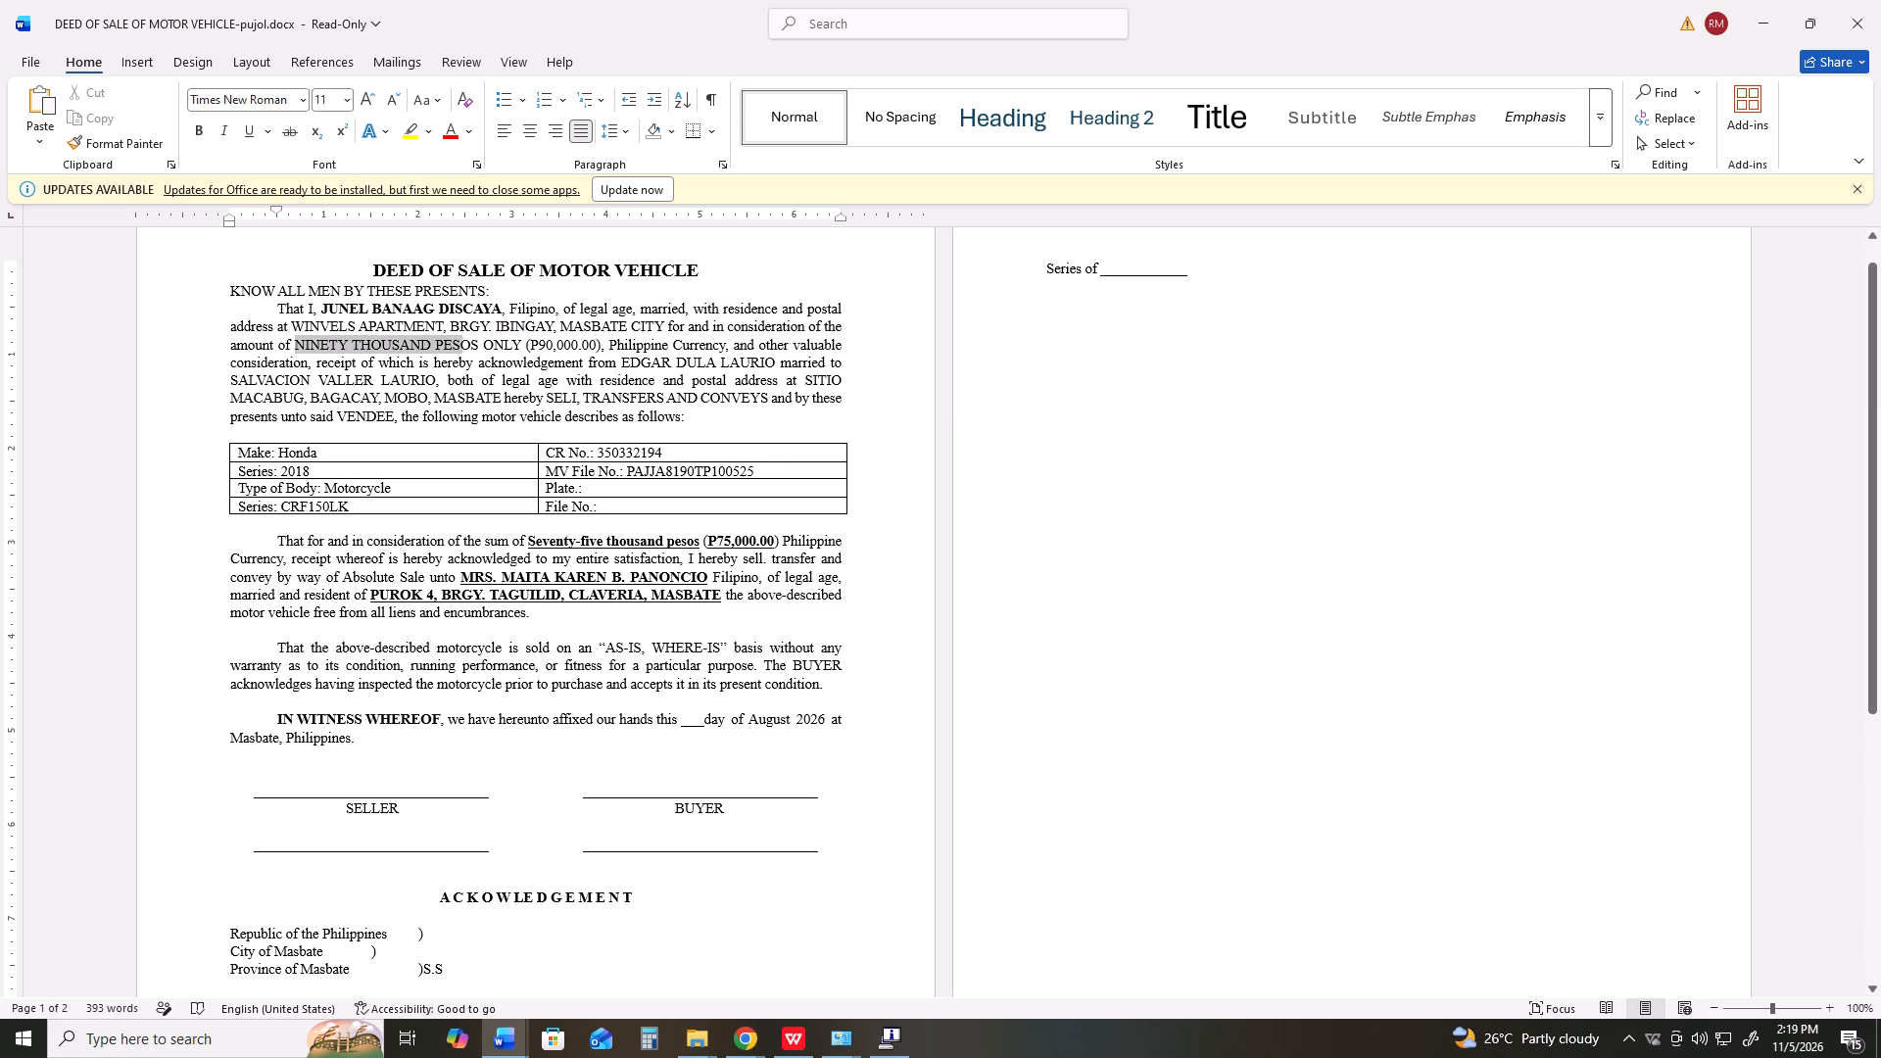
pyautogui.moveTo(471, 351); pyautogui.dragTo(599, 353)
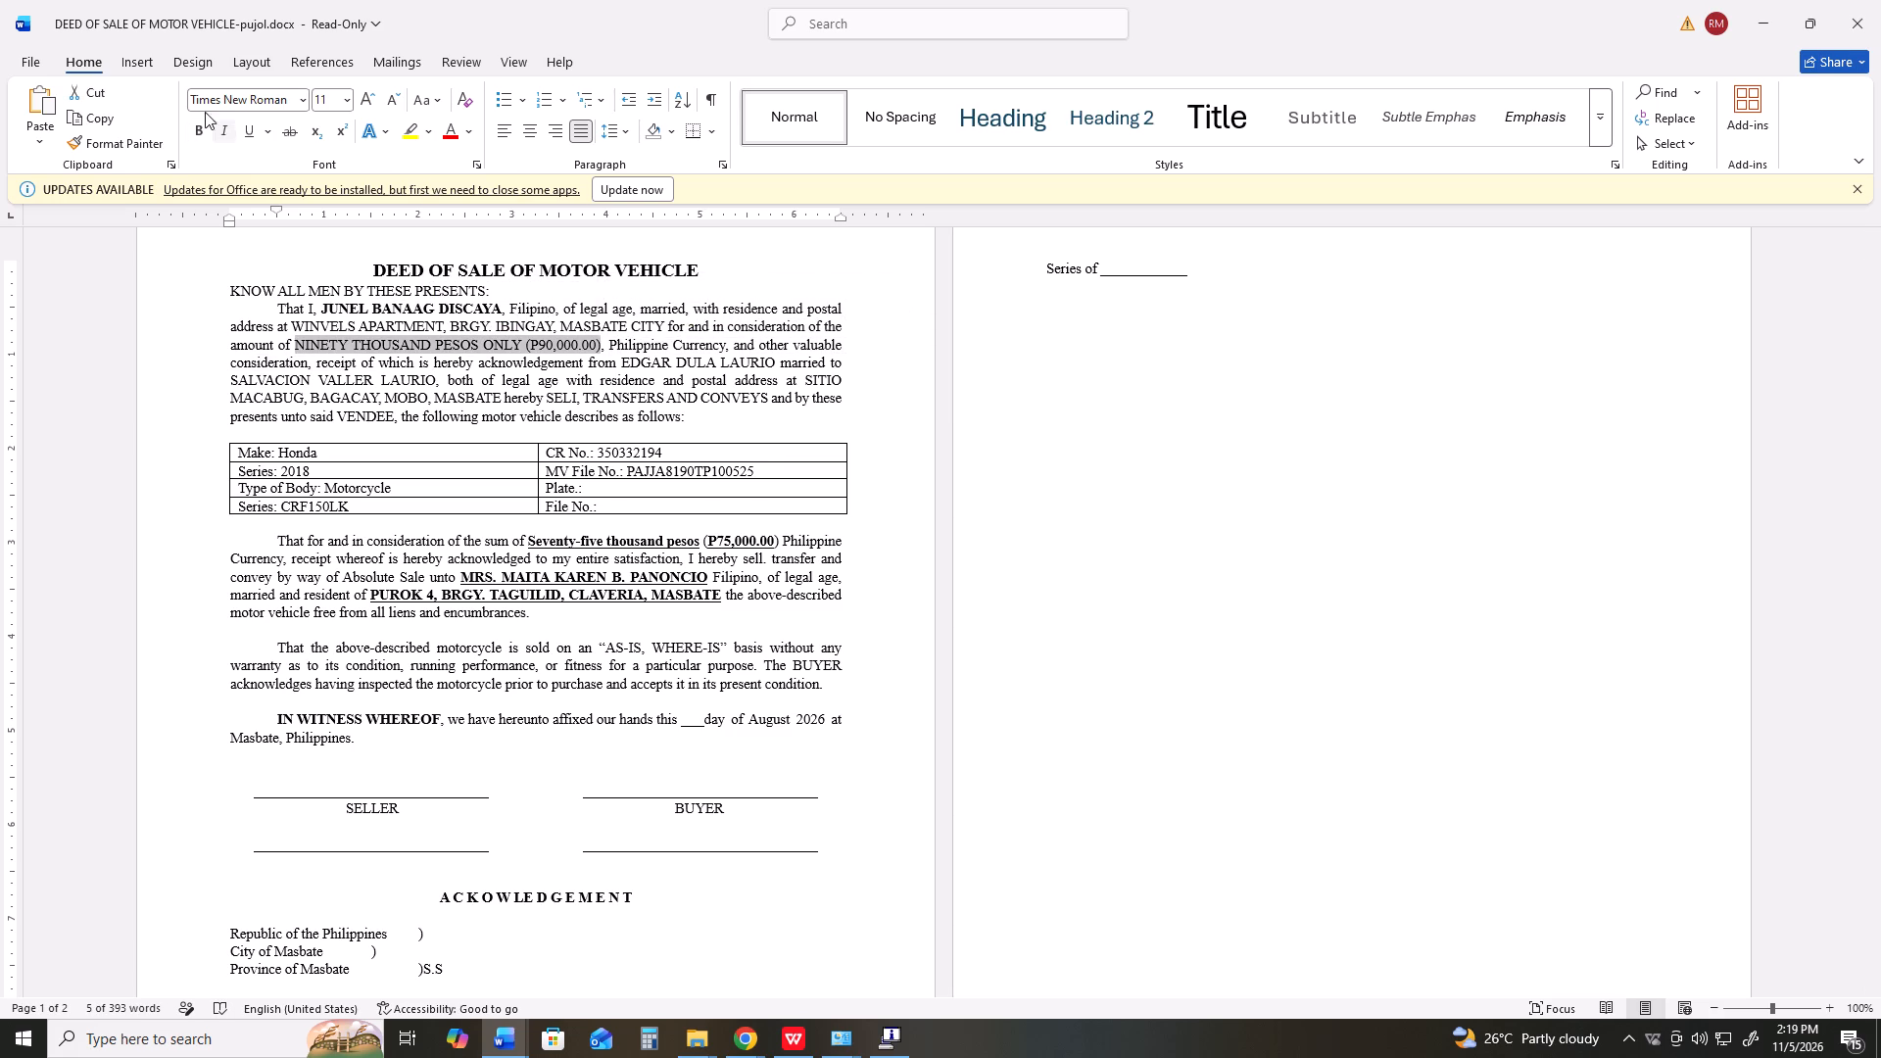
pyautogui.click(200, 129)
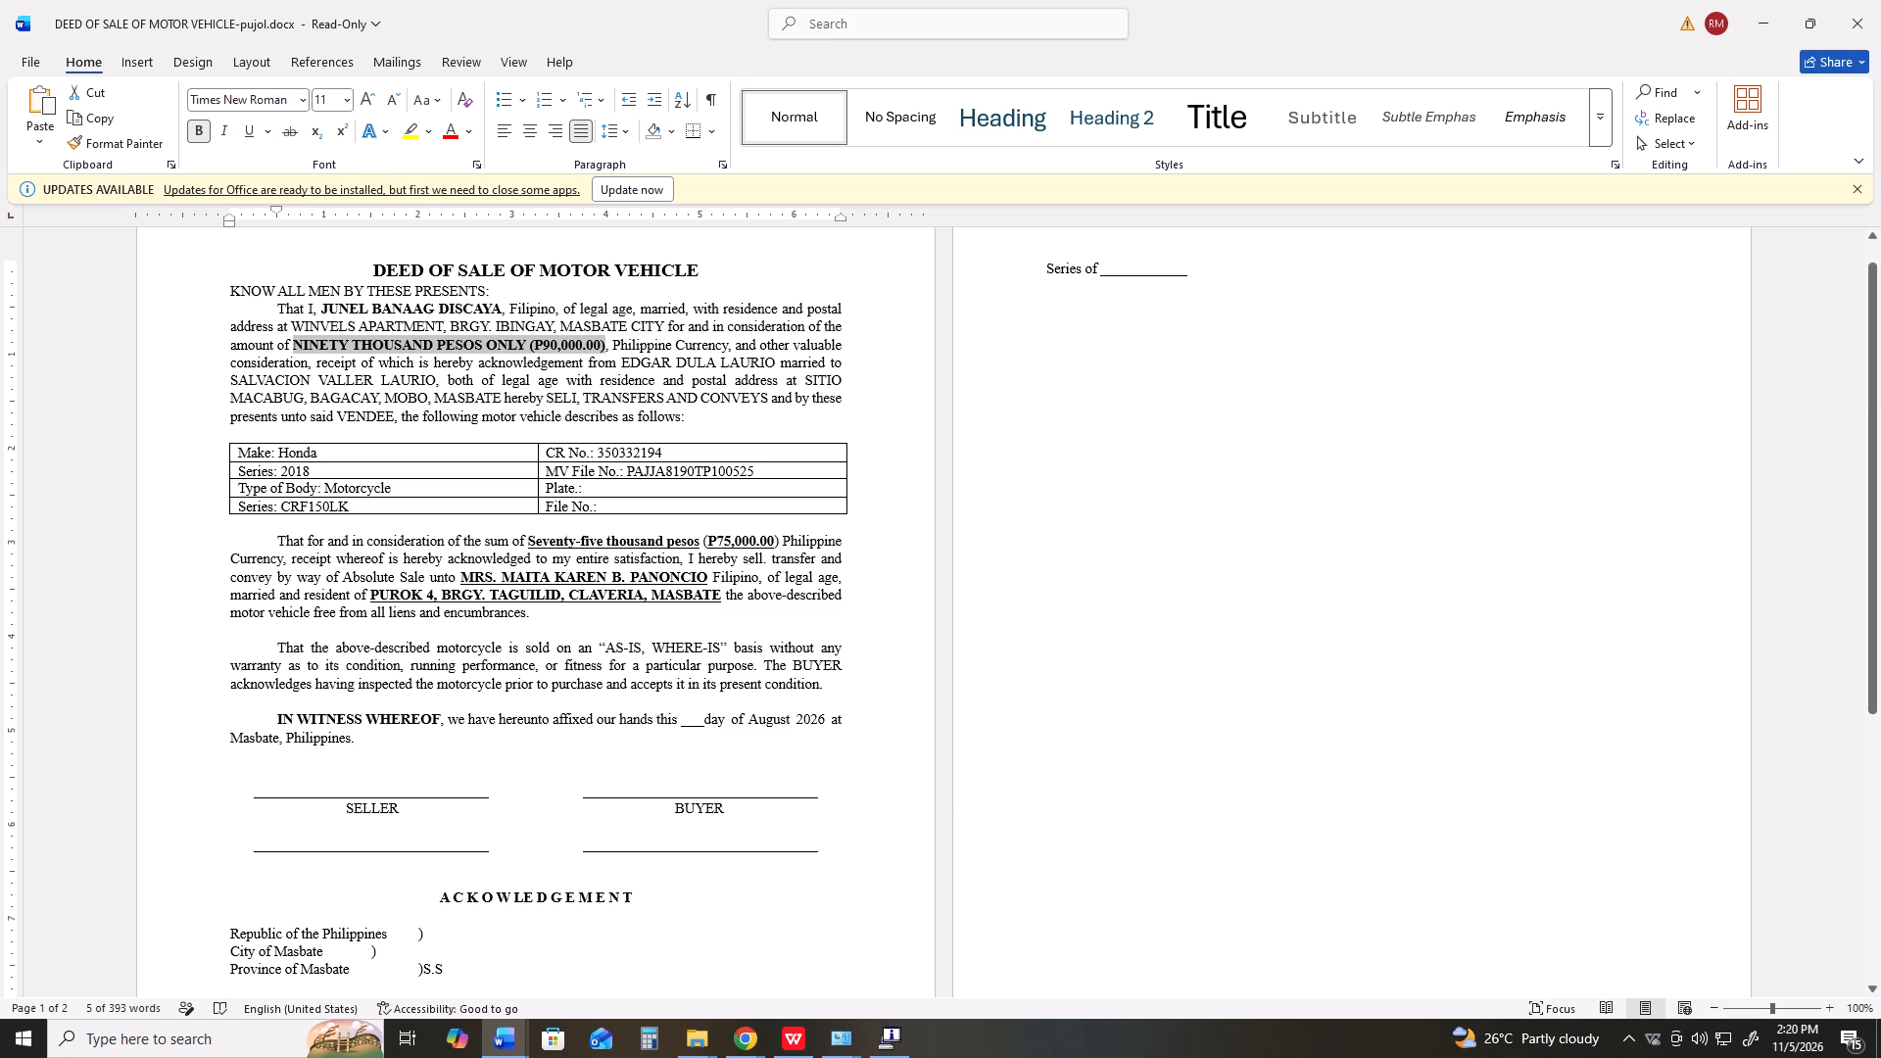
# Make the names of the buyer and the buyer's spouse in the opening paragraph bold.
pyautogui.moveTo(619, 364); pyautogui.dragTo(720, 361)
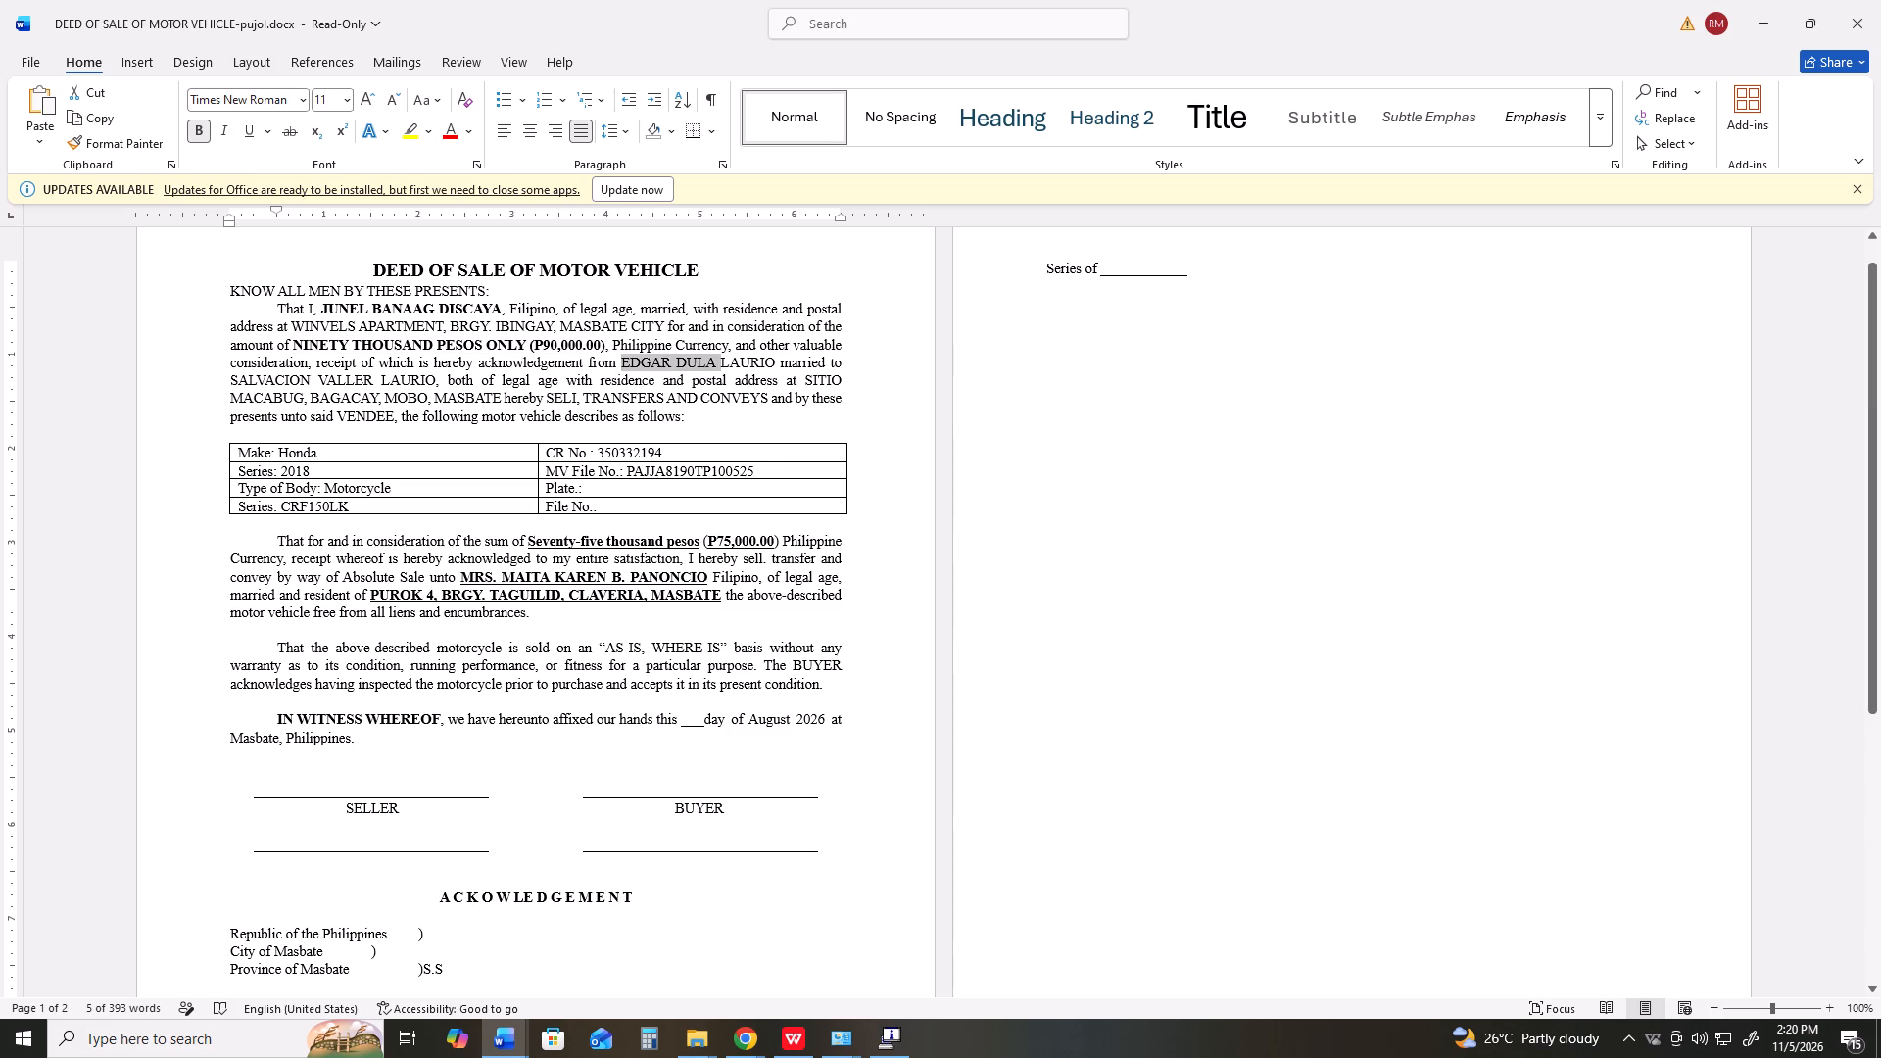
pyautogui.moveTo(720, 361); pyautogui.dragTo(753, 359)
pyautogui.click(769, 326)
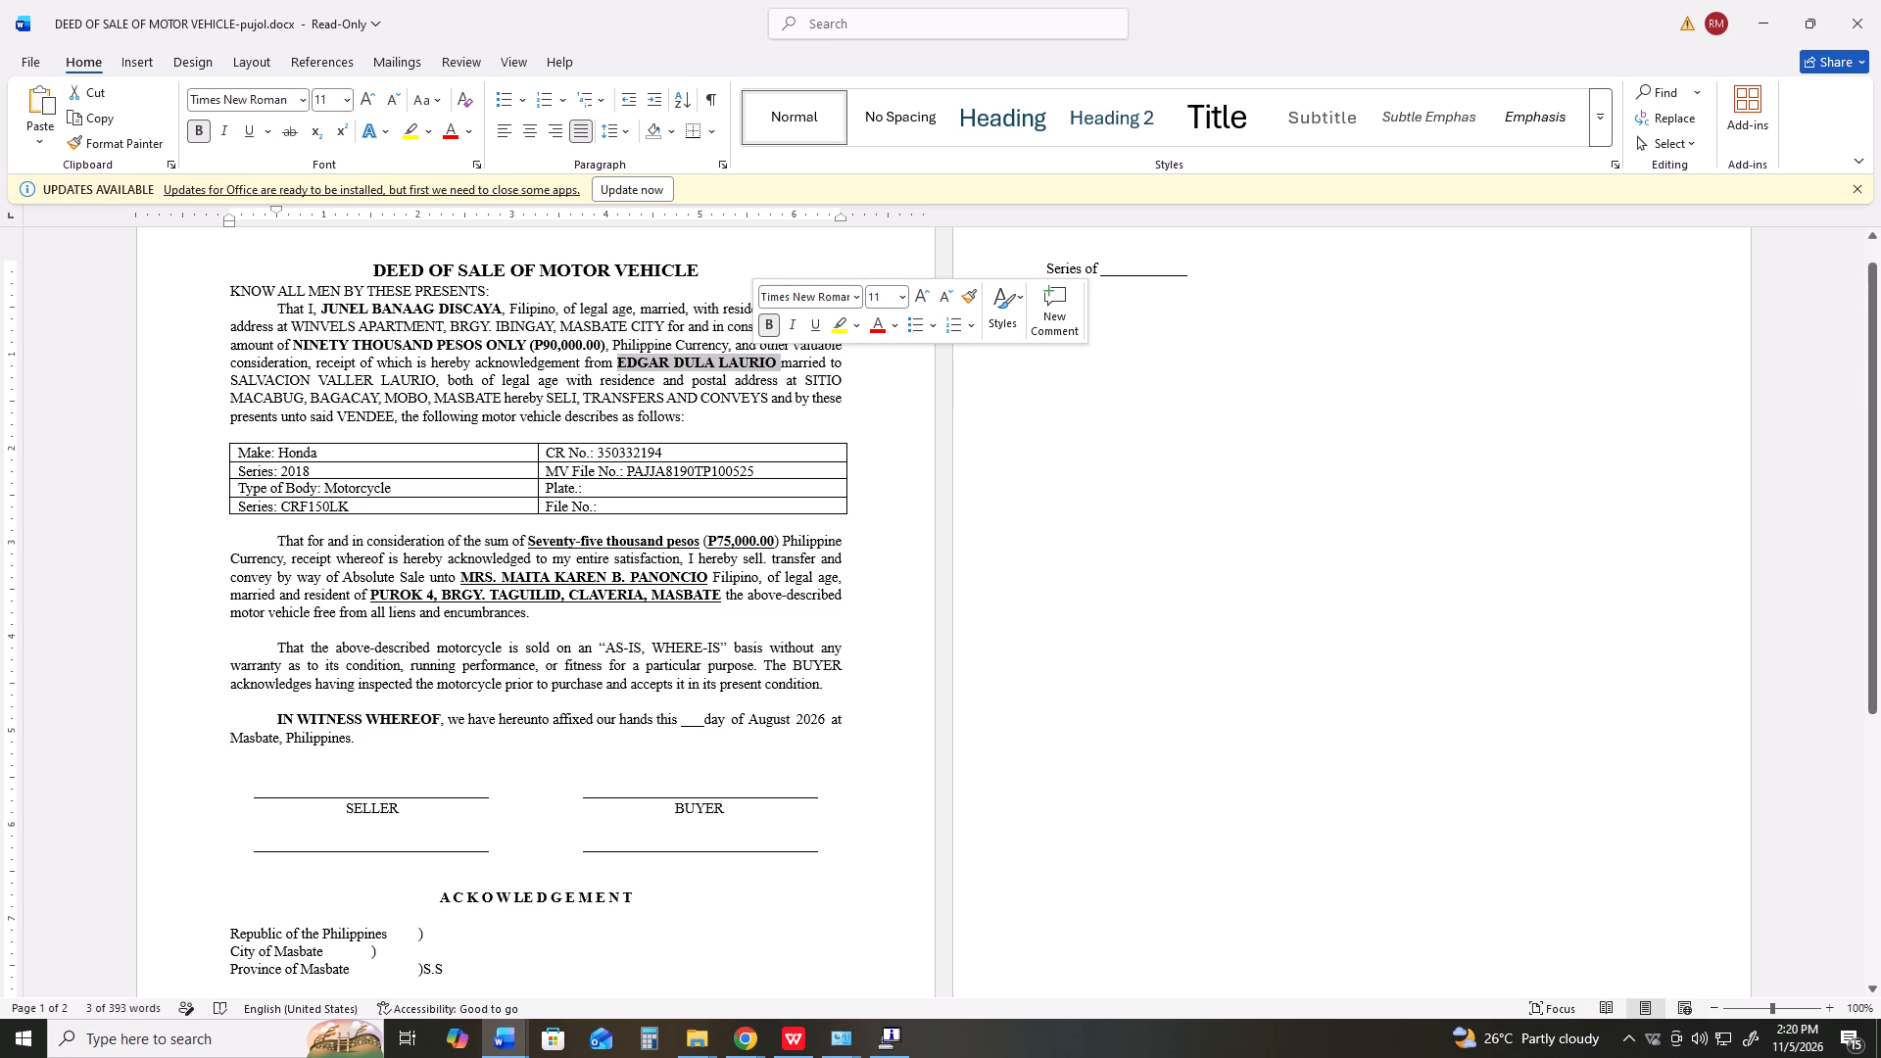
pyautogui.moveTo(232, 382); pyautogui.dragTo(411, 385)
pyautogui.click(423, 353)
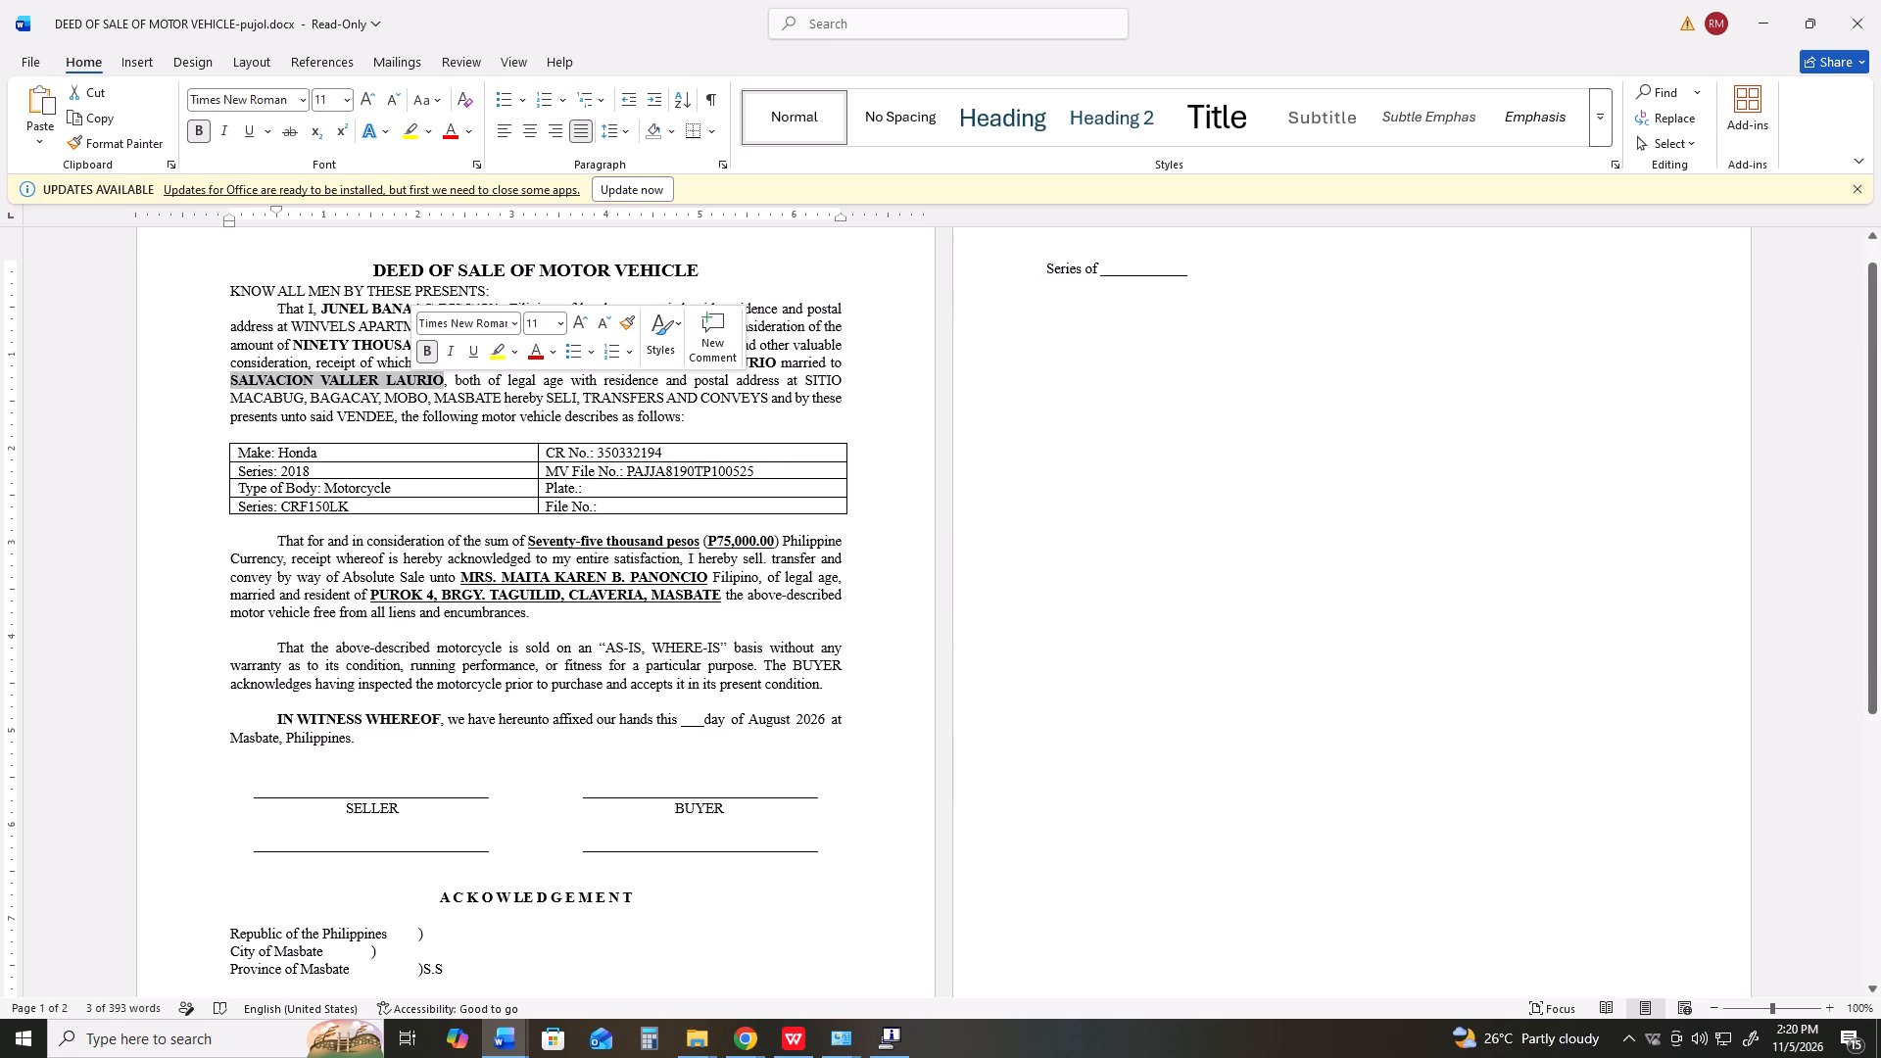
pyautogui.click(676, 415)
# Insert a blank line between the deed title and the "KNOW ALL MEN BY THESE PRESENTS:" line.
pyautogui.scroll(-2, 703, 417)
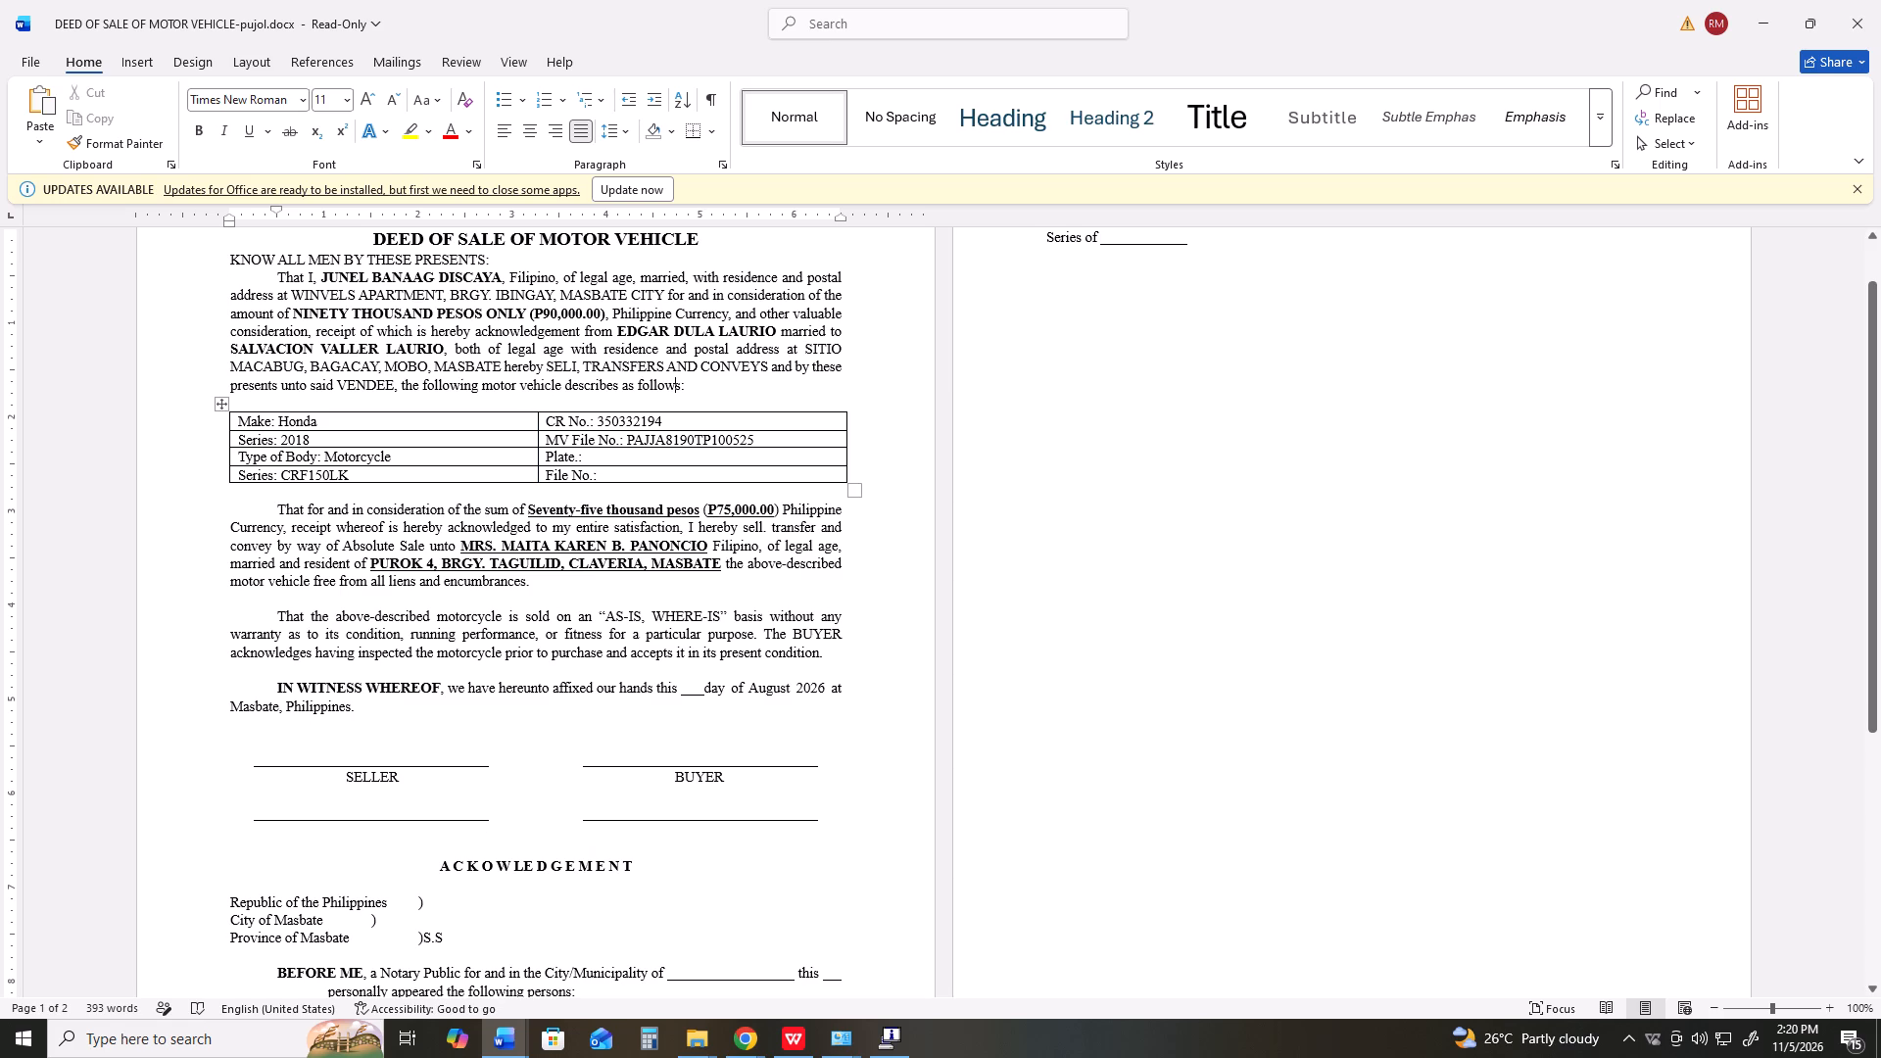
pyautogui.click(701, 246)
pyautogui.press('Return')
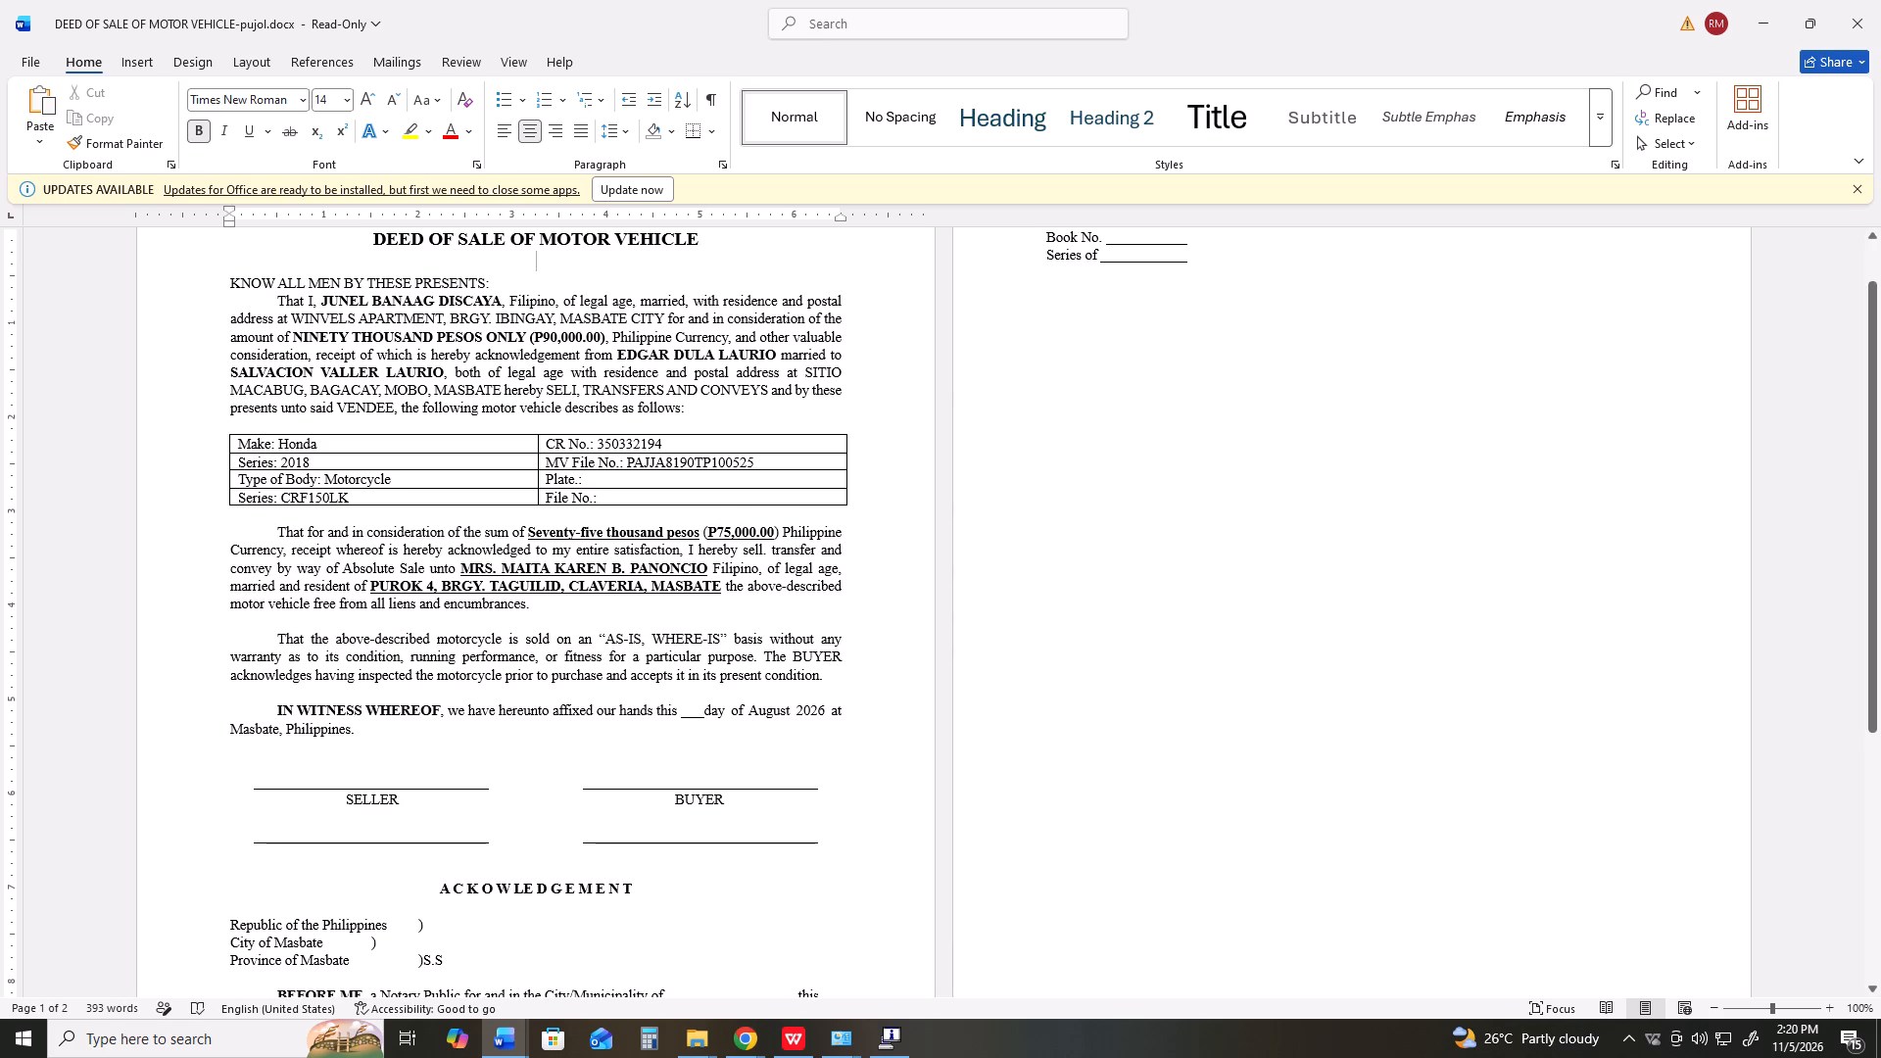
pyautogui.press('BackSpace')
pyautogui.press('BackSpace')
pyautogui.hotkey('shift', 'Return')
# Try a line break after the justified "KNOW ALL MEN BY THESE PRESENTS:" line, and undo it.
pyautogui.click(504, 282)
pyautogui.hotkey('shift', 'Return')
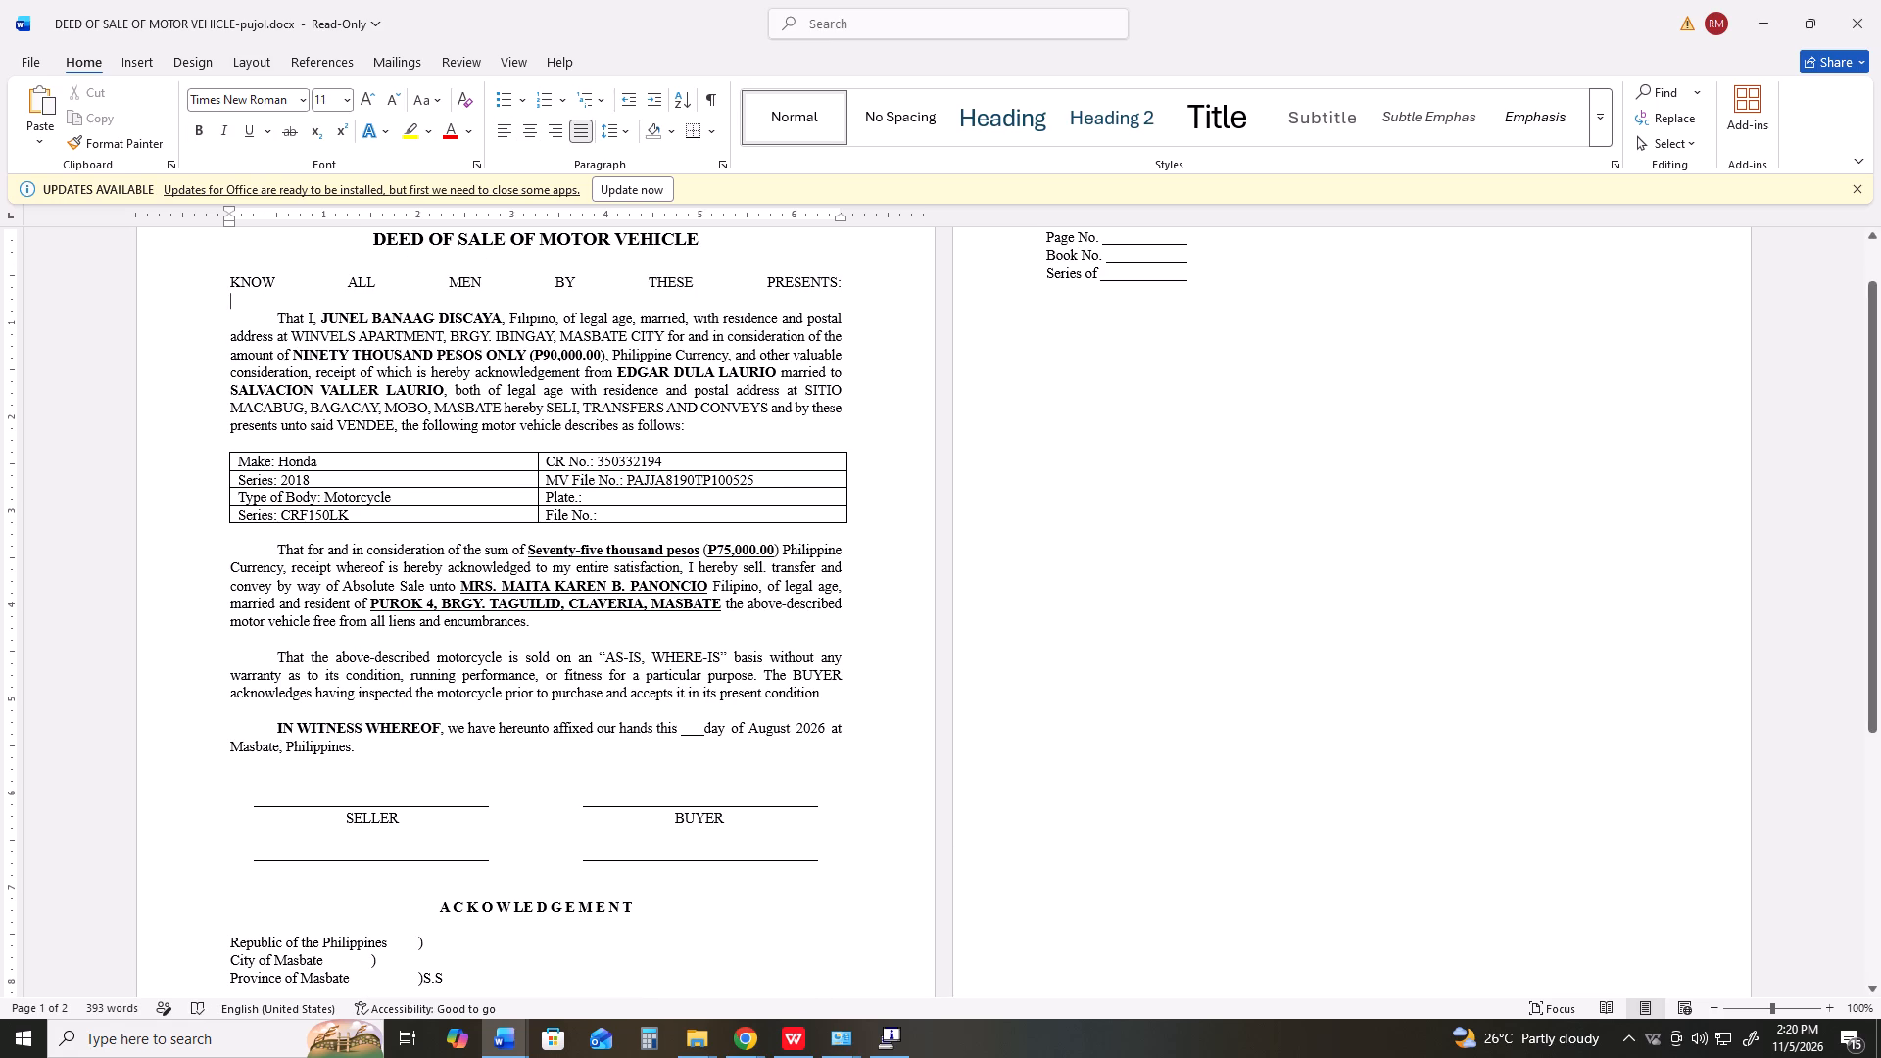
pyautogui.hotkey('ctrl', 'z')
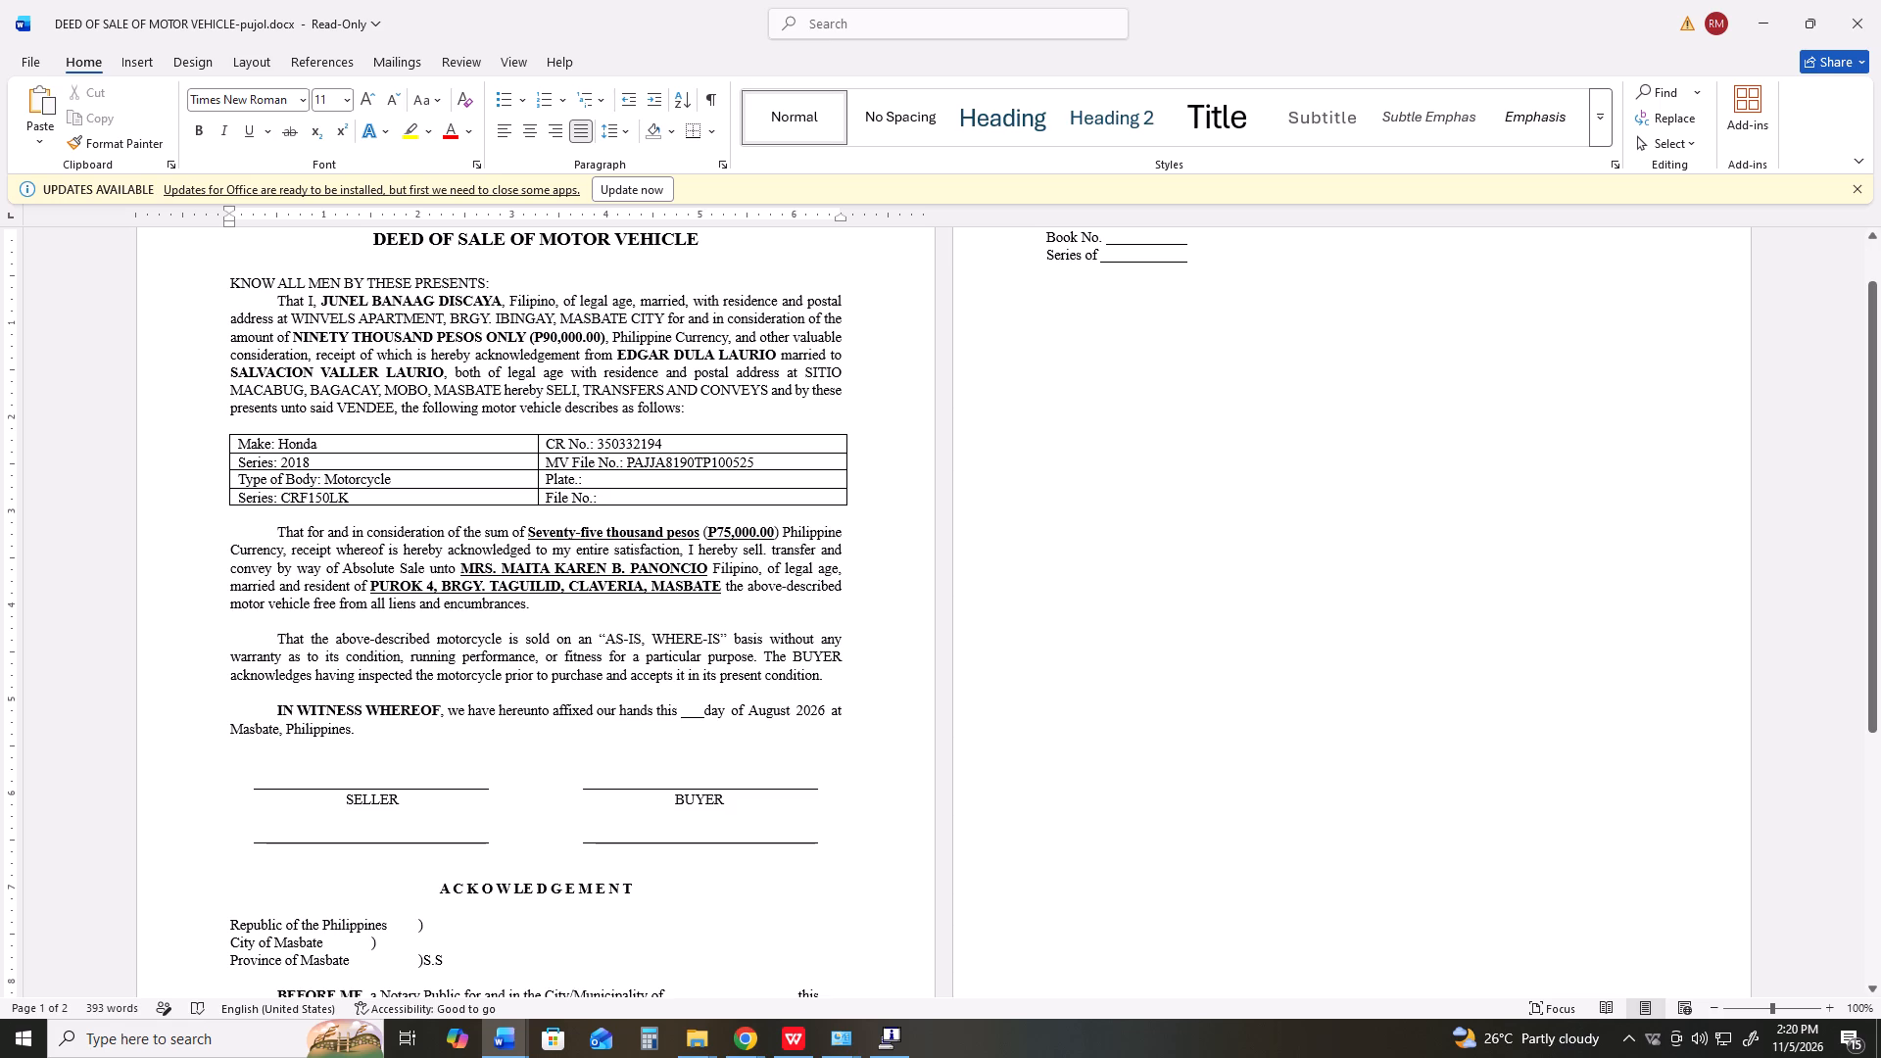
# Left-align the "KNOW ALL MEN BY THESE PRESENTS:" line and add a line break after it for a blank line.
pyautogui.moveTo(488, 282); pyautogui.dragTo(234, 279)
pyautogui.click(506, 121)
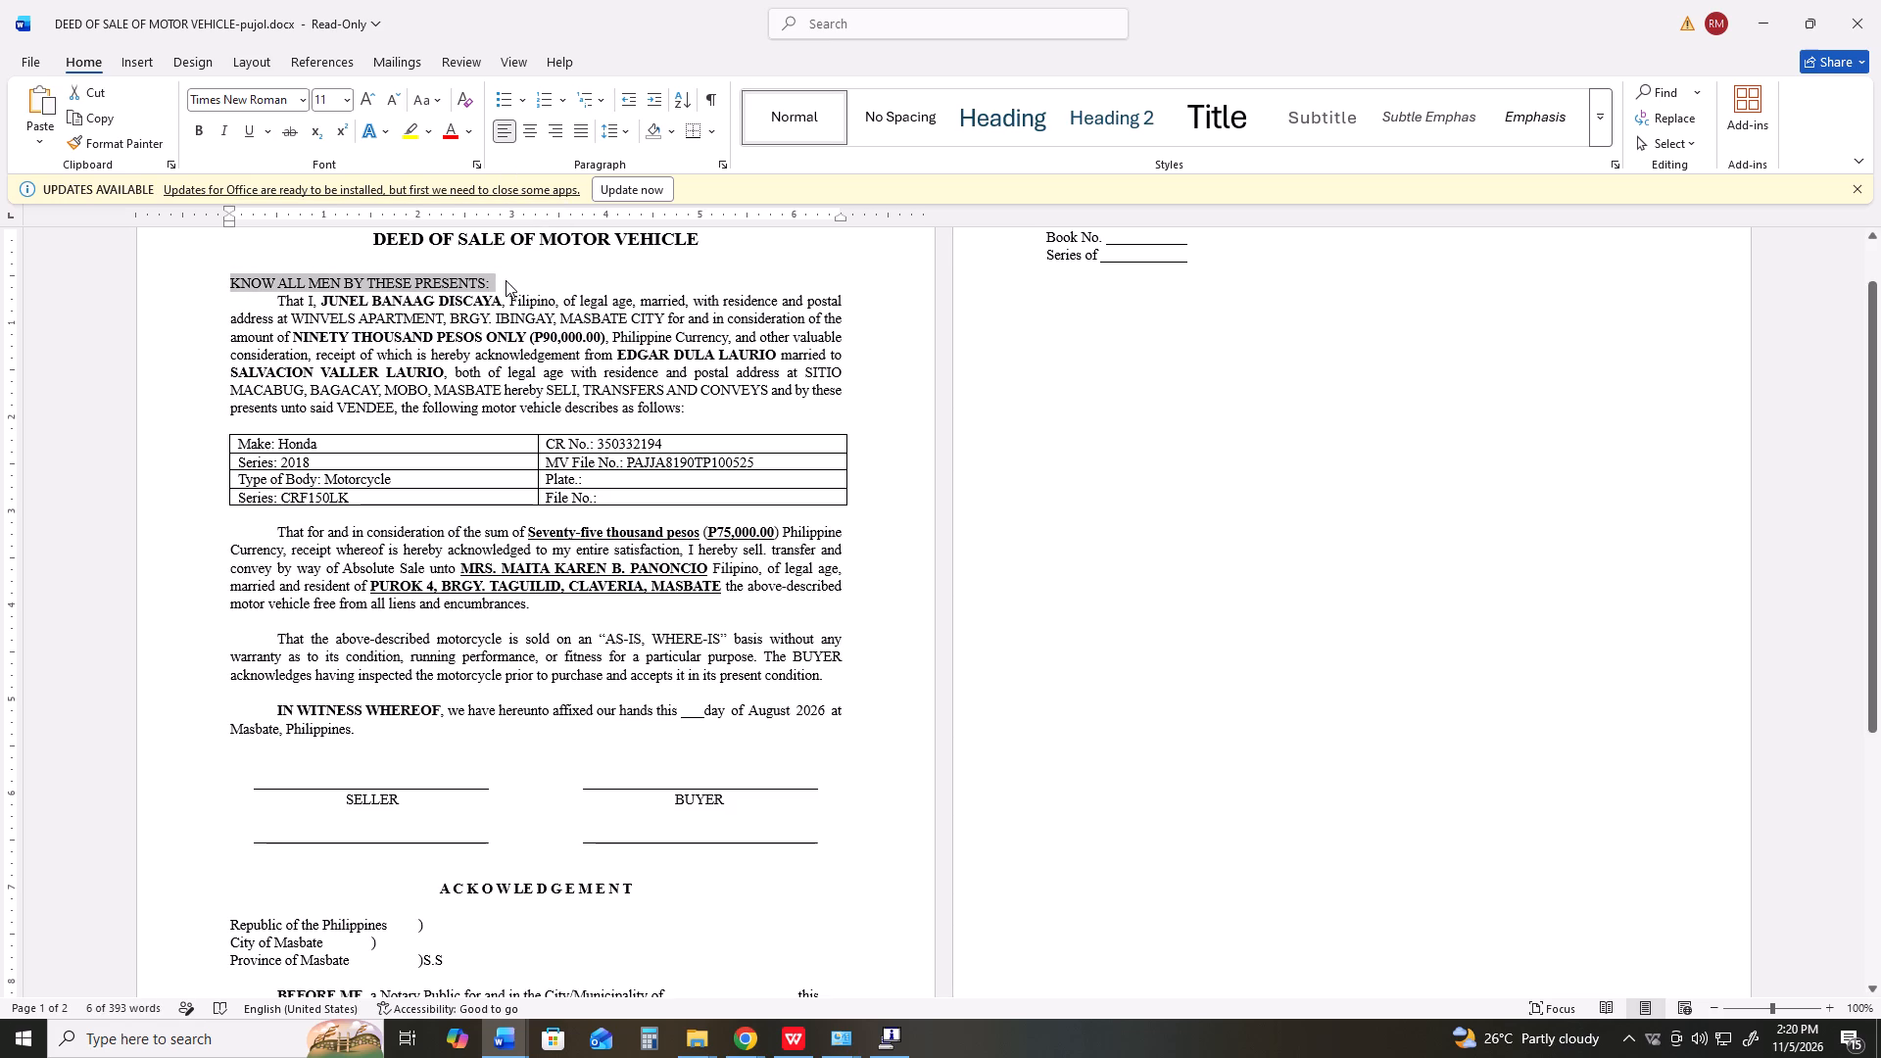
pyautogui.click(506, 280)
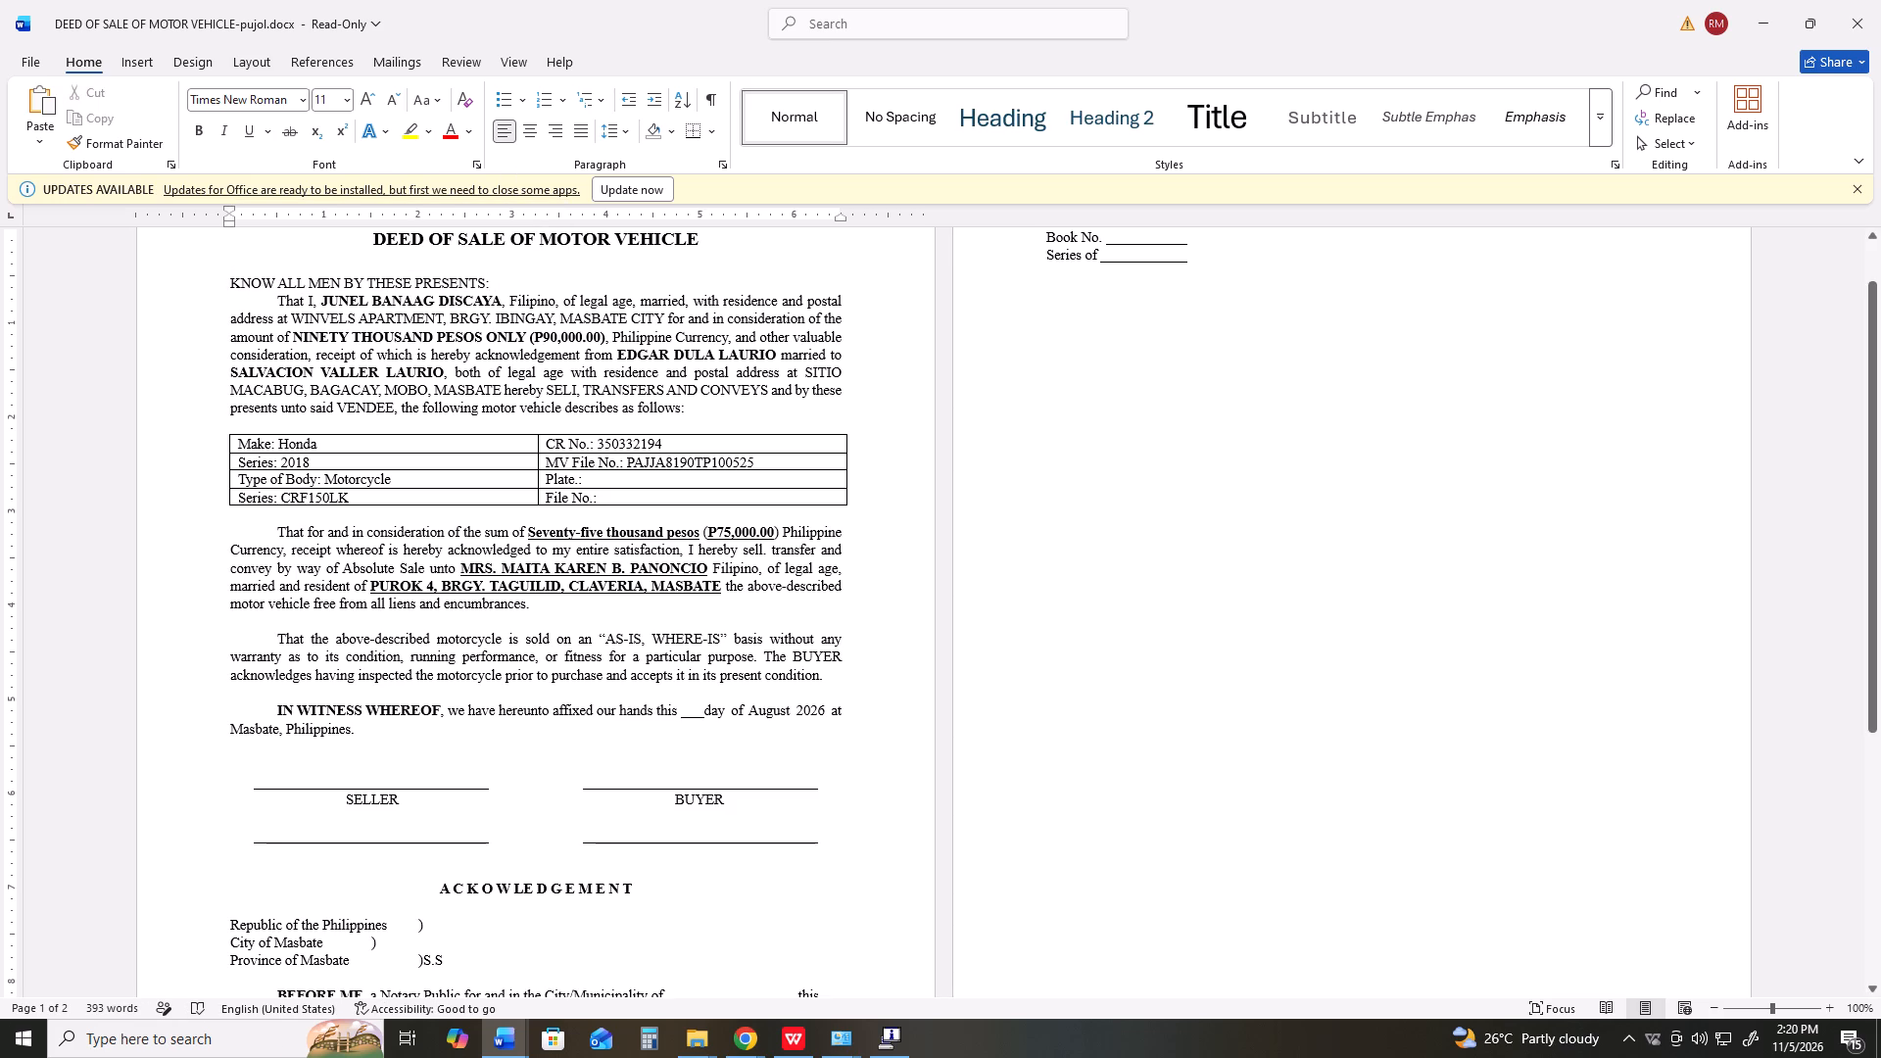
pyautogui.hotkey('shift', 'Return')
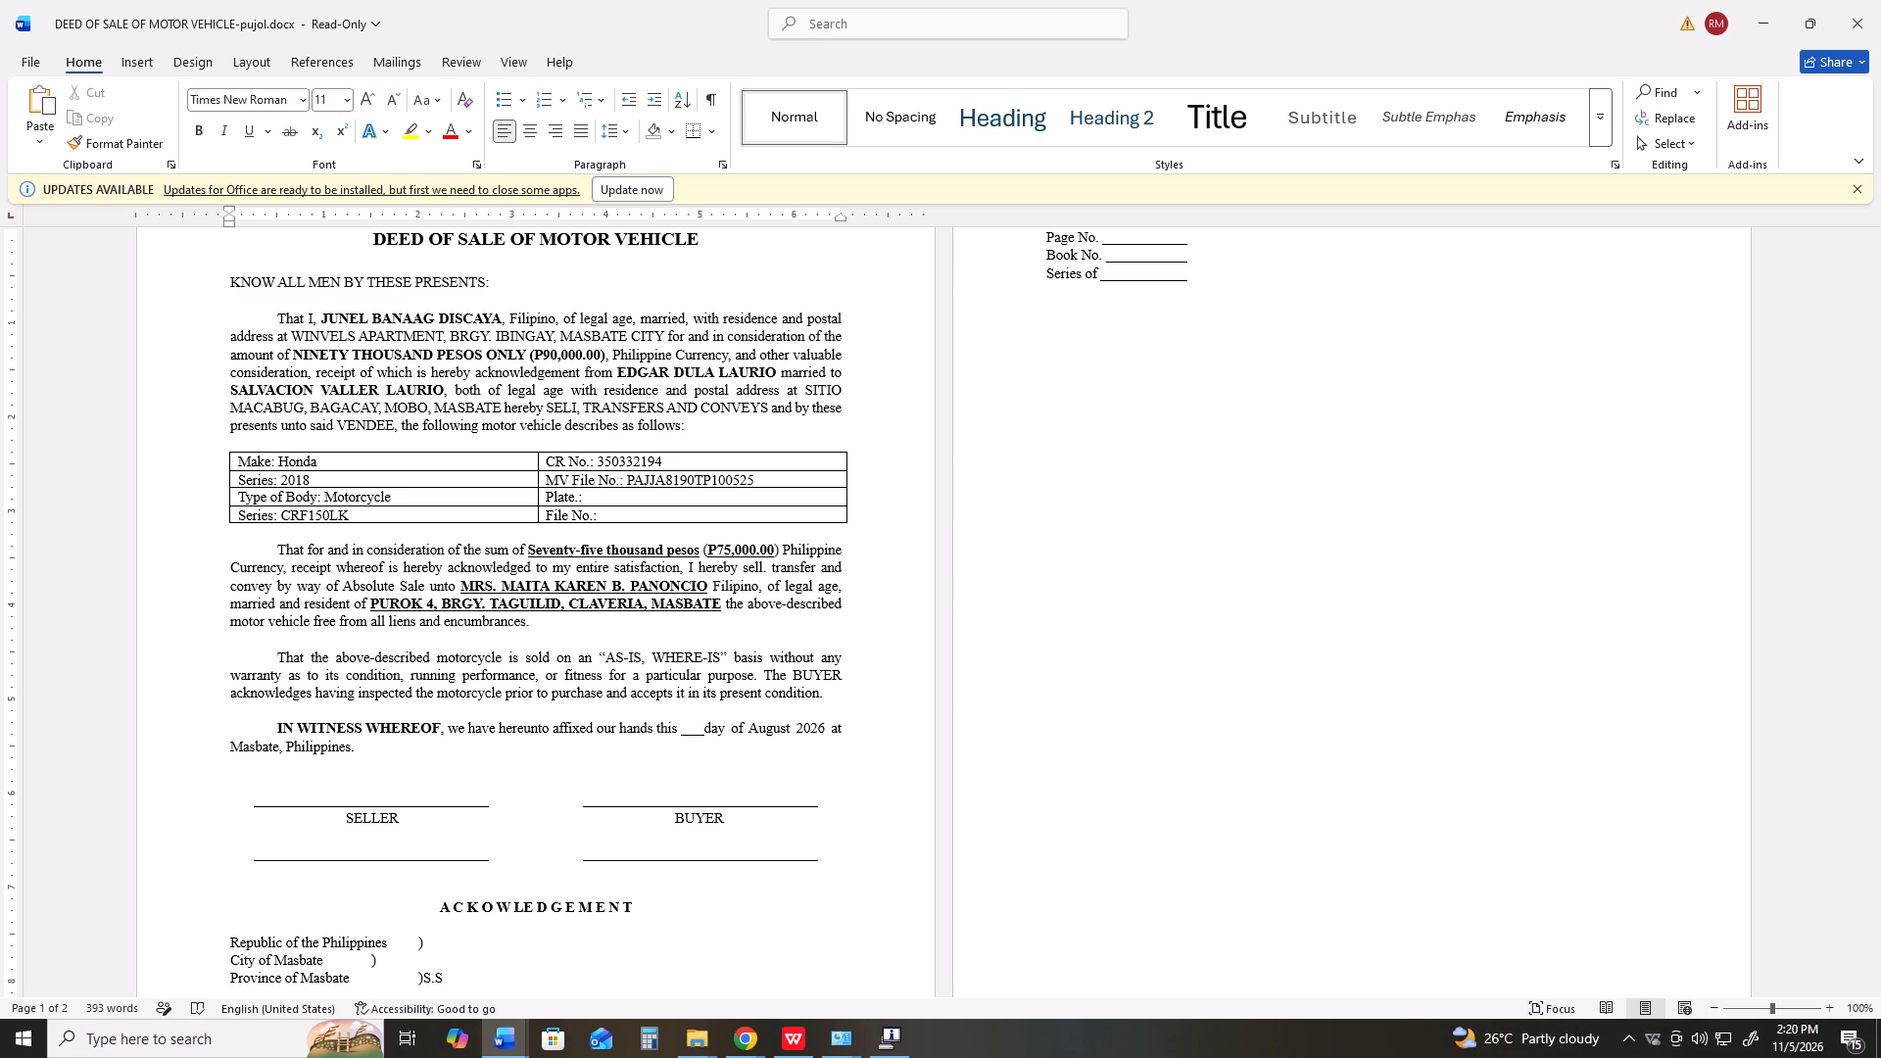
# Replace the "Plate.:" label in the third row of the vehicle table with "Engine No.:".
pyautogui.scroll(-4, 483, 339)
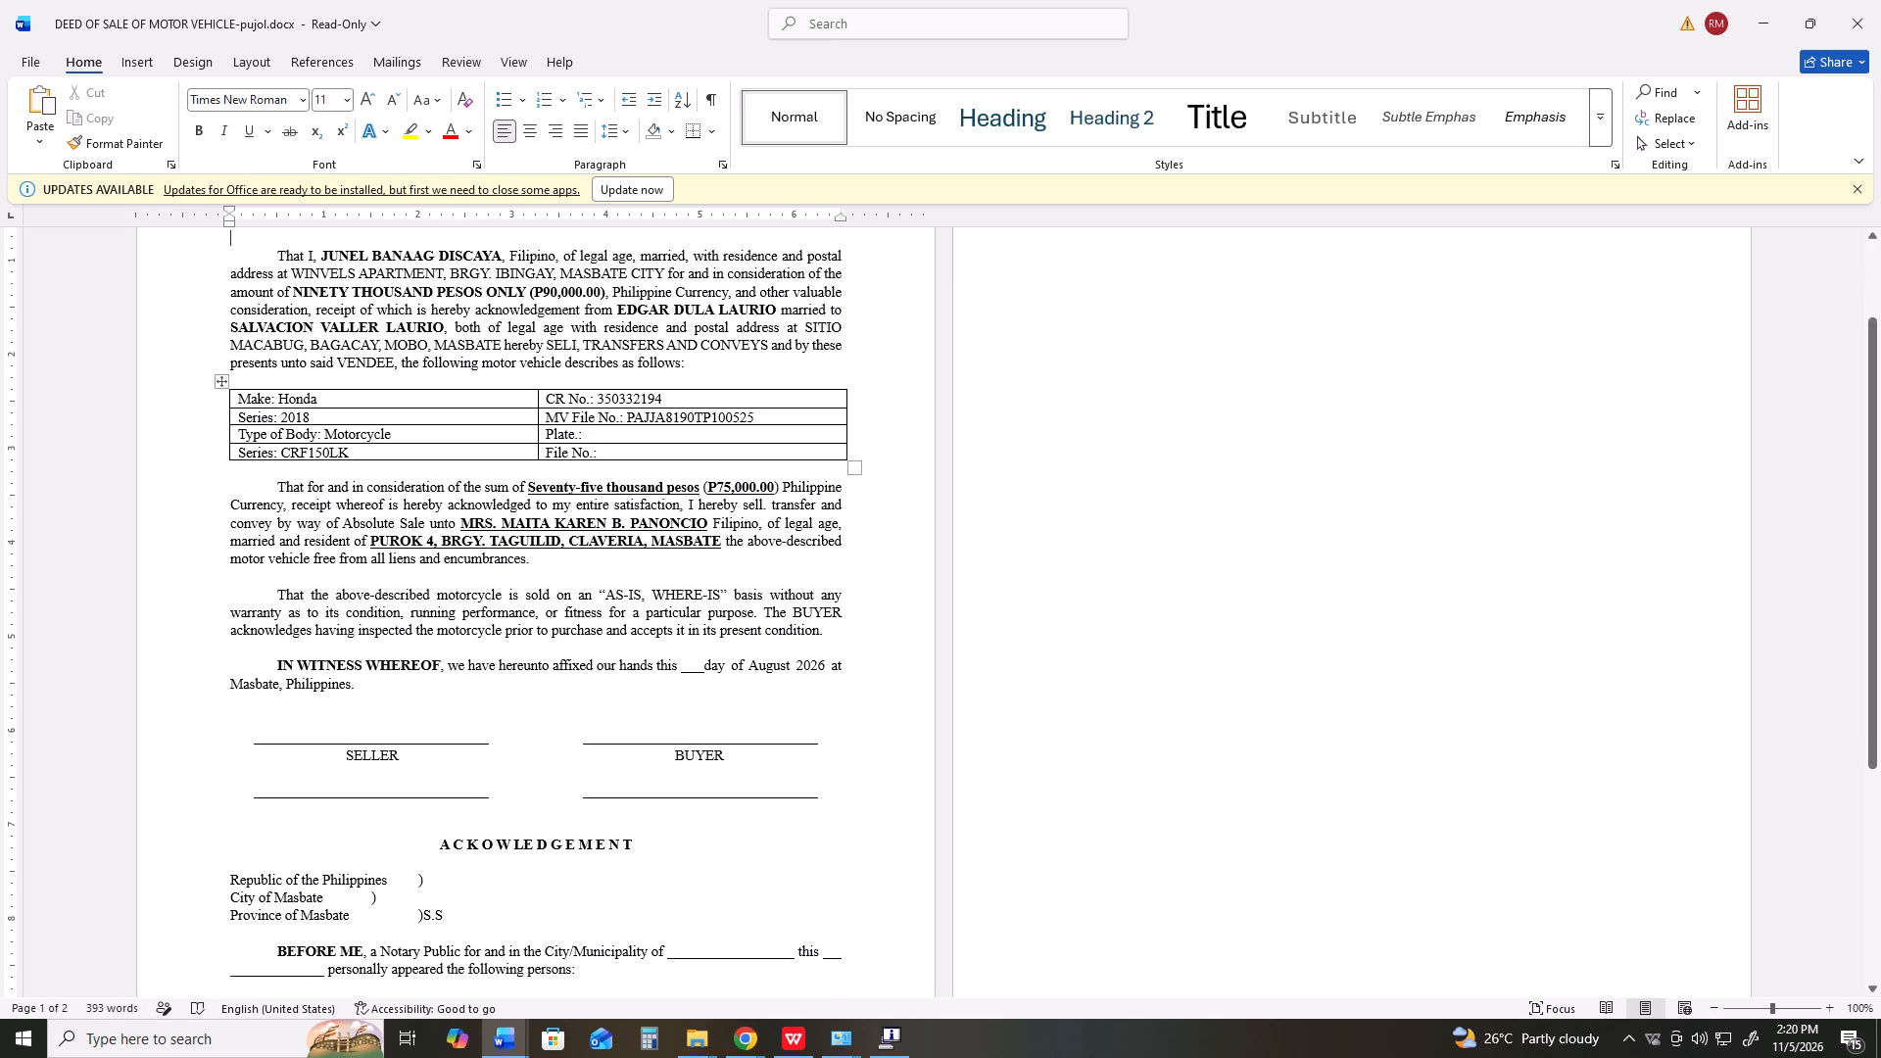
pyautogui.scroll(-2, 589, 419)
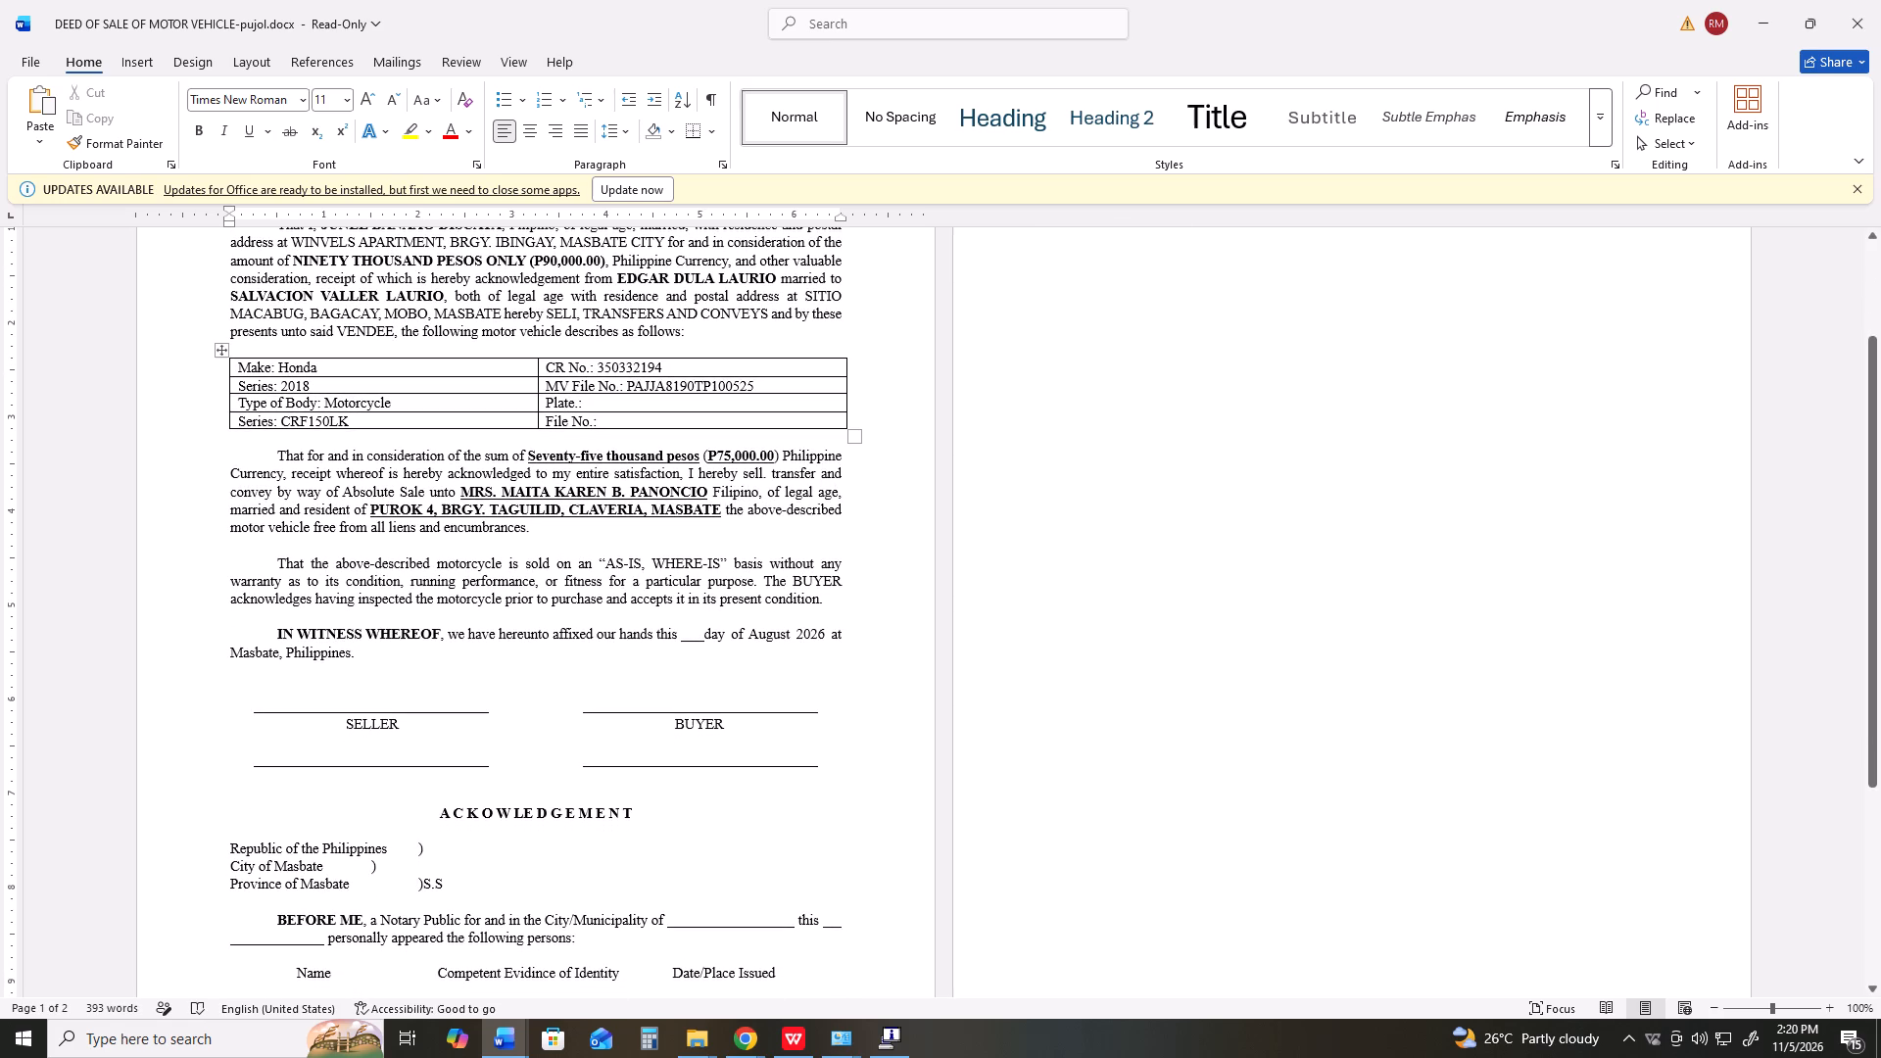
pyautogui.click(597, 409)
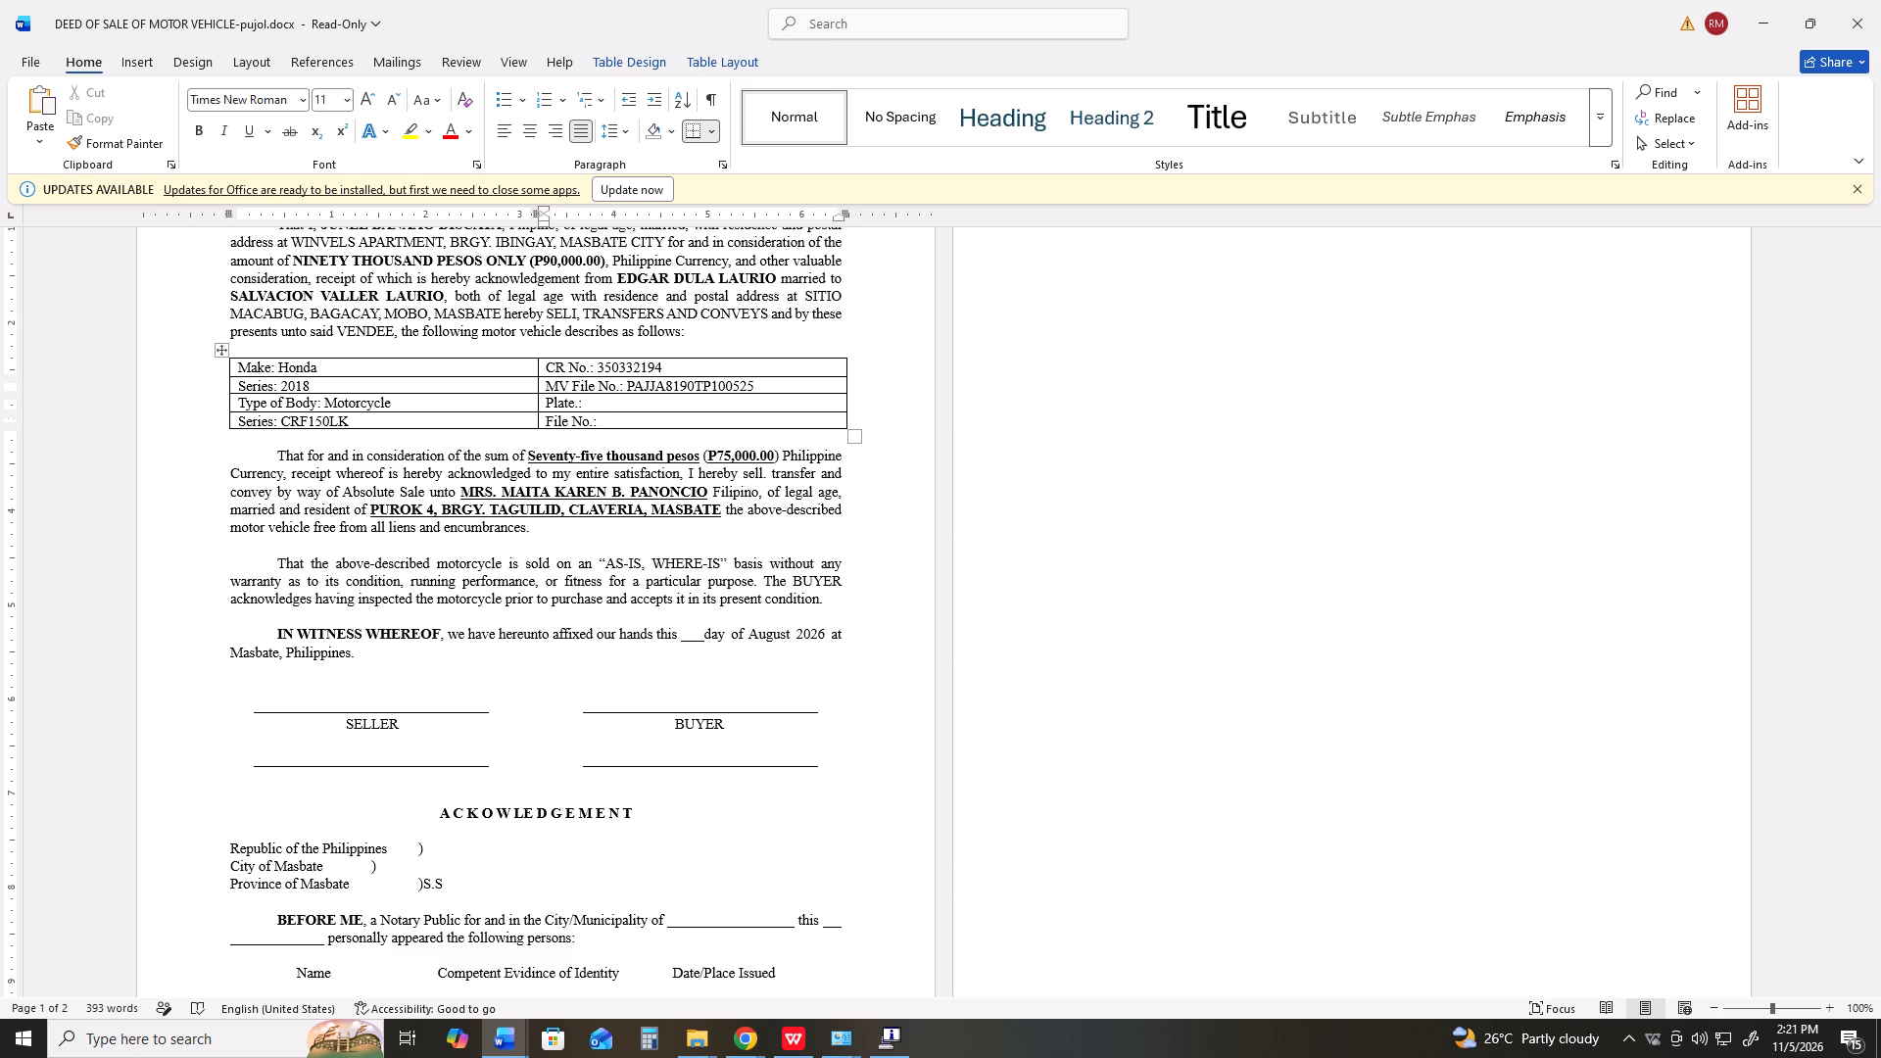
pyautogui.press('BackSpace')
pyautogui.press('BackSpace')
pyautogui.press('BackSpace')
pyautogui.press('BackSpace')
pyautogui.press('BackSpace')
pyautogui.press('BackSpace')
pyautogui.press('BackSpace')
pyautogui.press('BackSpace')
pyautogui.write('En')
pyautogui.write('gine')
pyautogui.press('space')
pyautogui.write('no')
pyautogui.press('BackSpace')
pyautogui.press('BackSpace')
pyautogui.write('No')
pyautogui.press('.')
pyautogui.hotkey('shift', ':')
# Enter the motorcycle's engine number after the "Engine No.:" label in the third row of the vehicle table.
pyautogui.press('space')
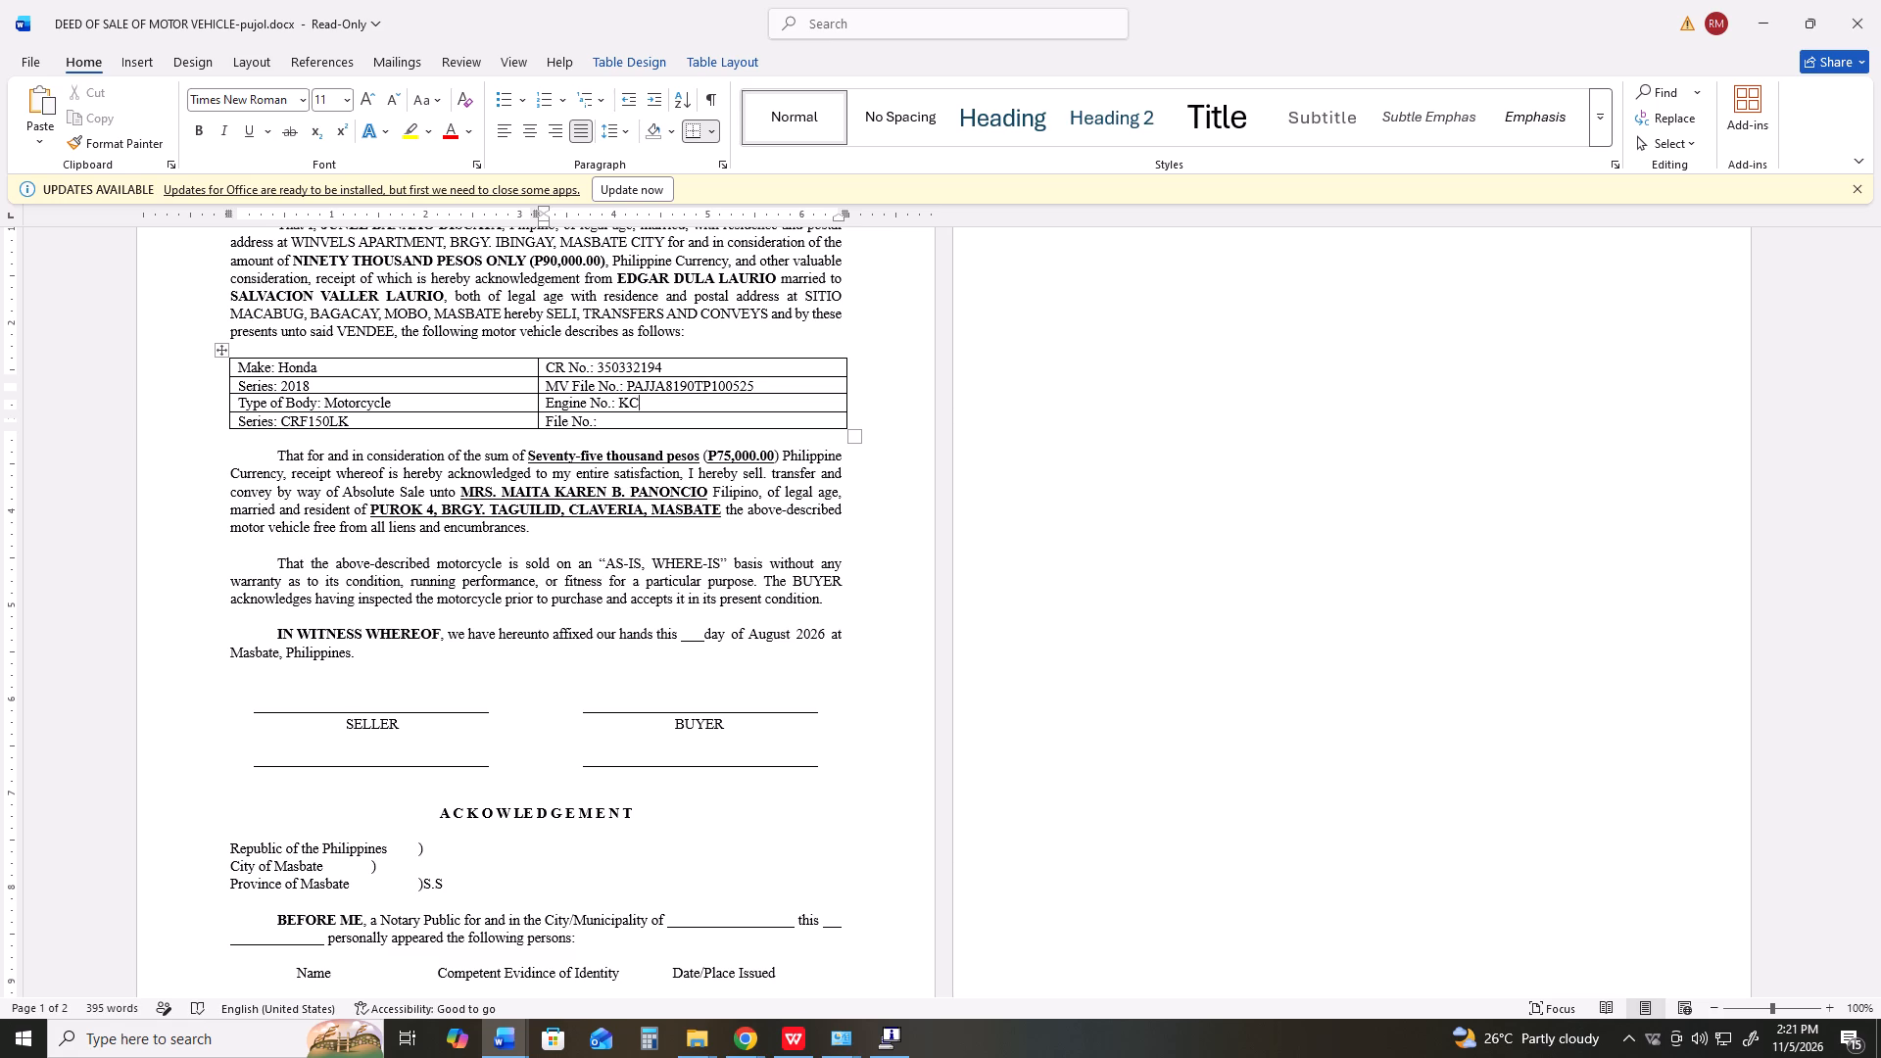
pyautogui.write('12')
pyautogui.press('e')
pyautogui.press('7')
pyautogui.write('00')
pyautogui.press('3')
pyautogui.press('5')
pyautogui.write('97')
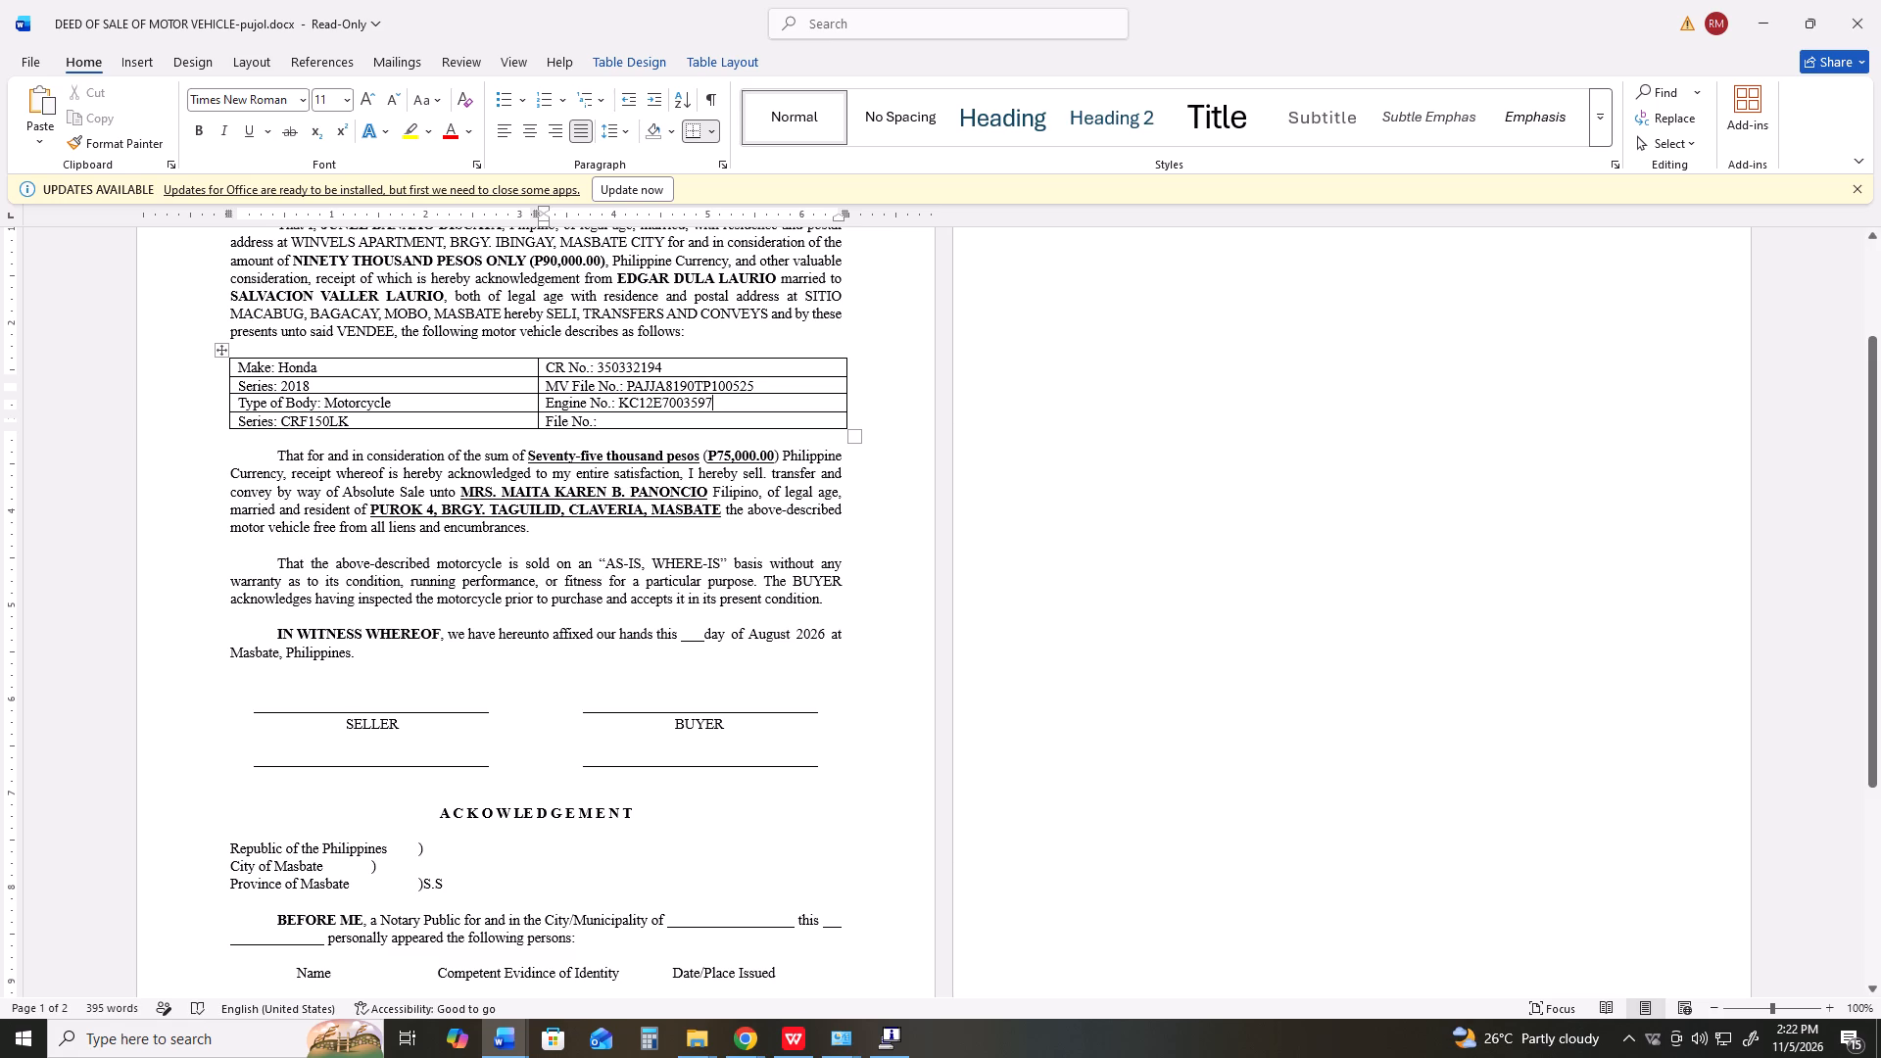
# Change the "File No.:" label in the last row of the vehicle table to "Engine No.:".
pyautogui.click(588, 420)
pyautogui.press('BackSpace')
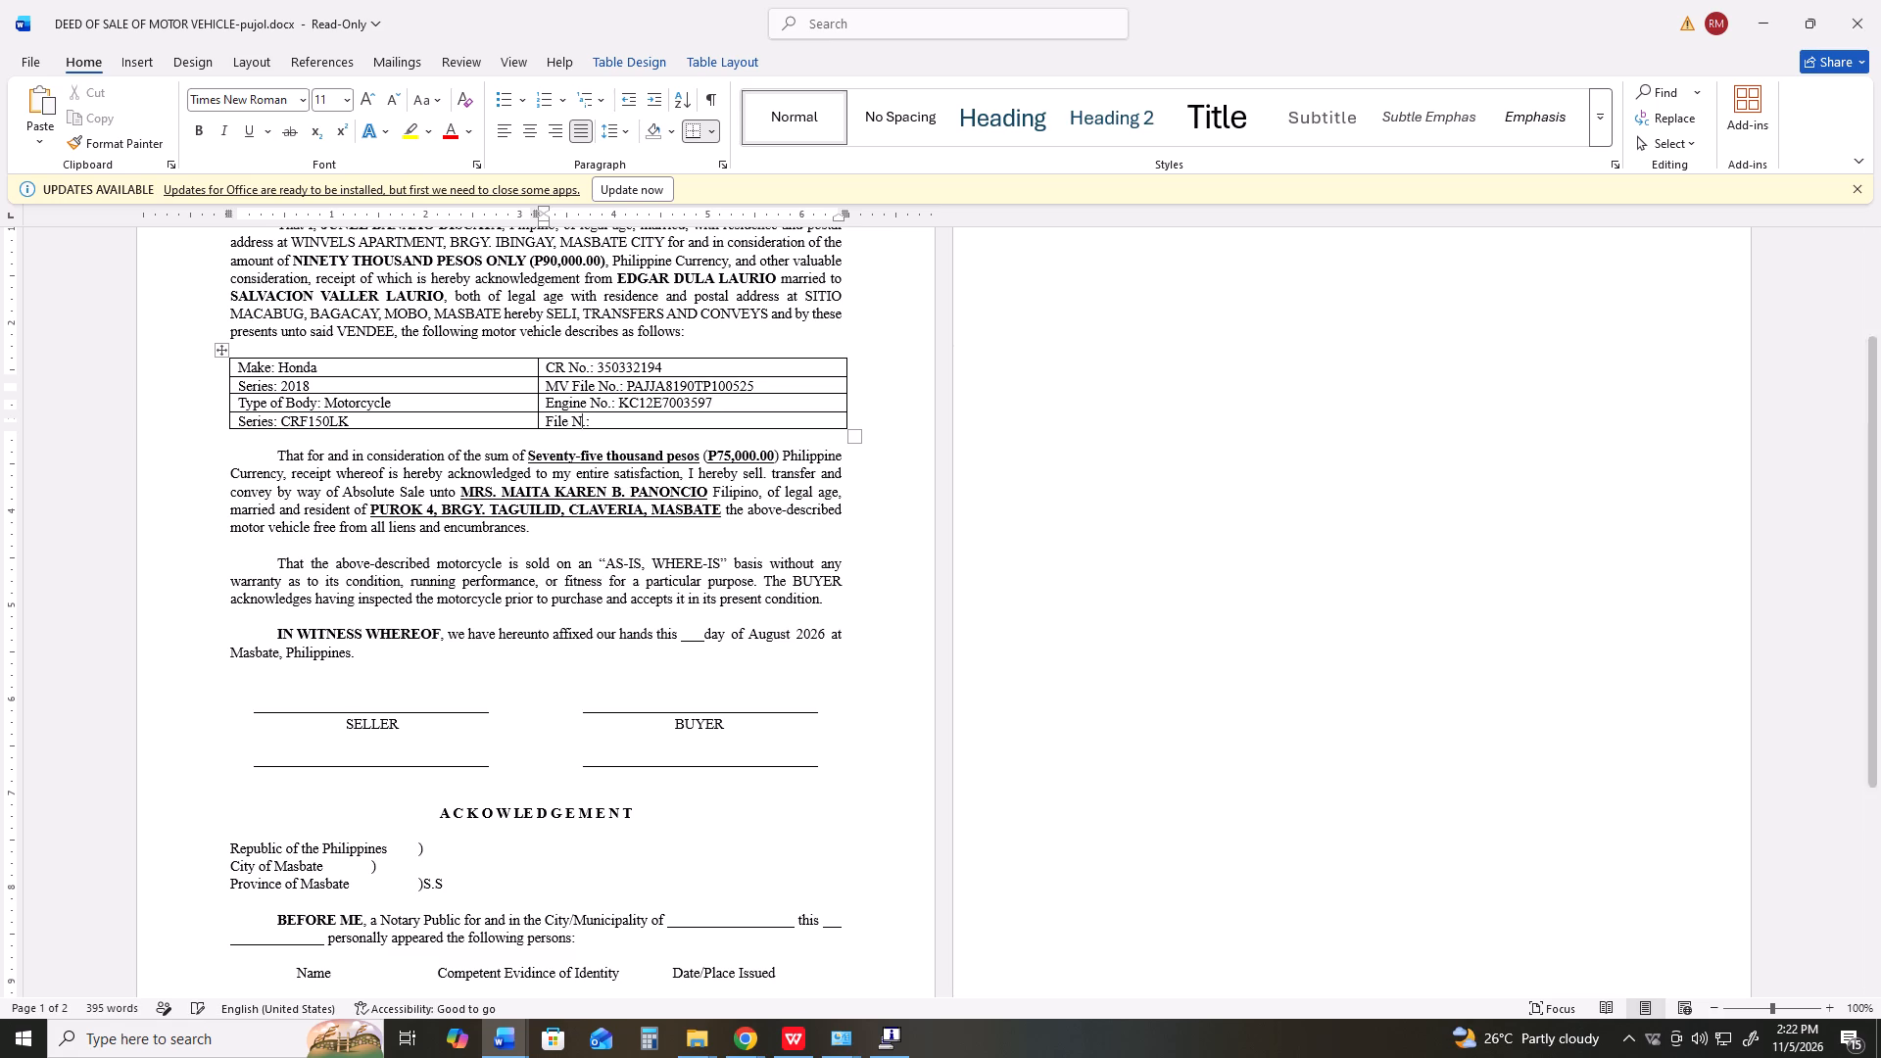
pyautogui.press('BackSpace')
pyautogui.press('BackSpace')
pyautogui.press('BackSpace')
pyautogui.press('BackSpace')
pyautogui.press('BackSpace')
pyautogui.press('BackSpace')
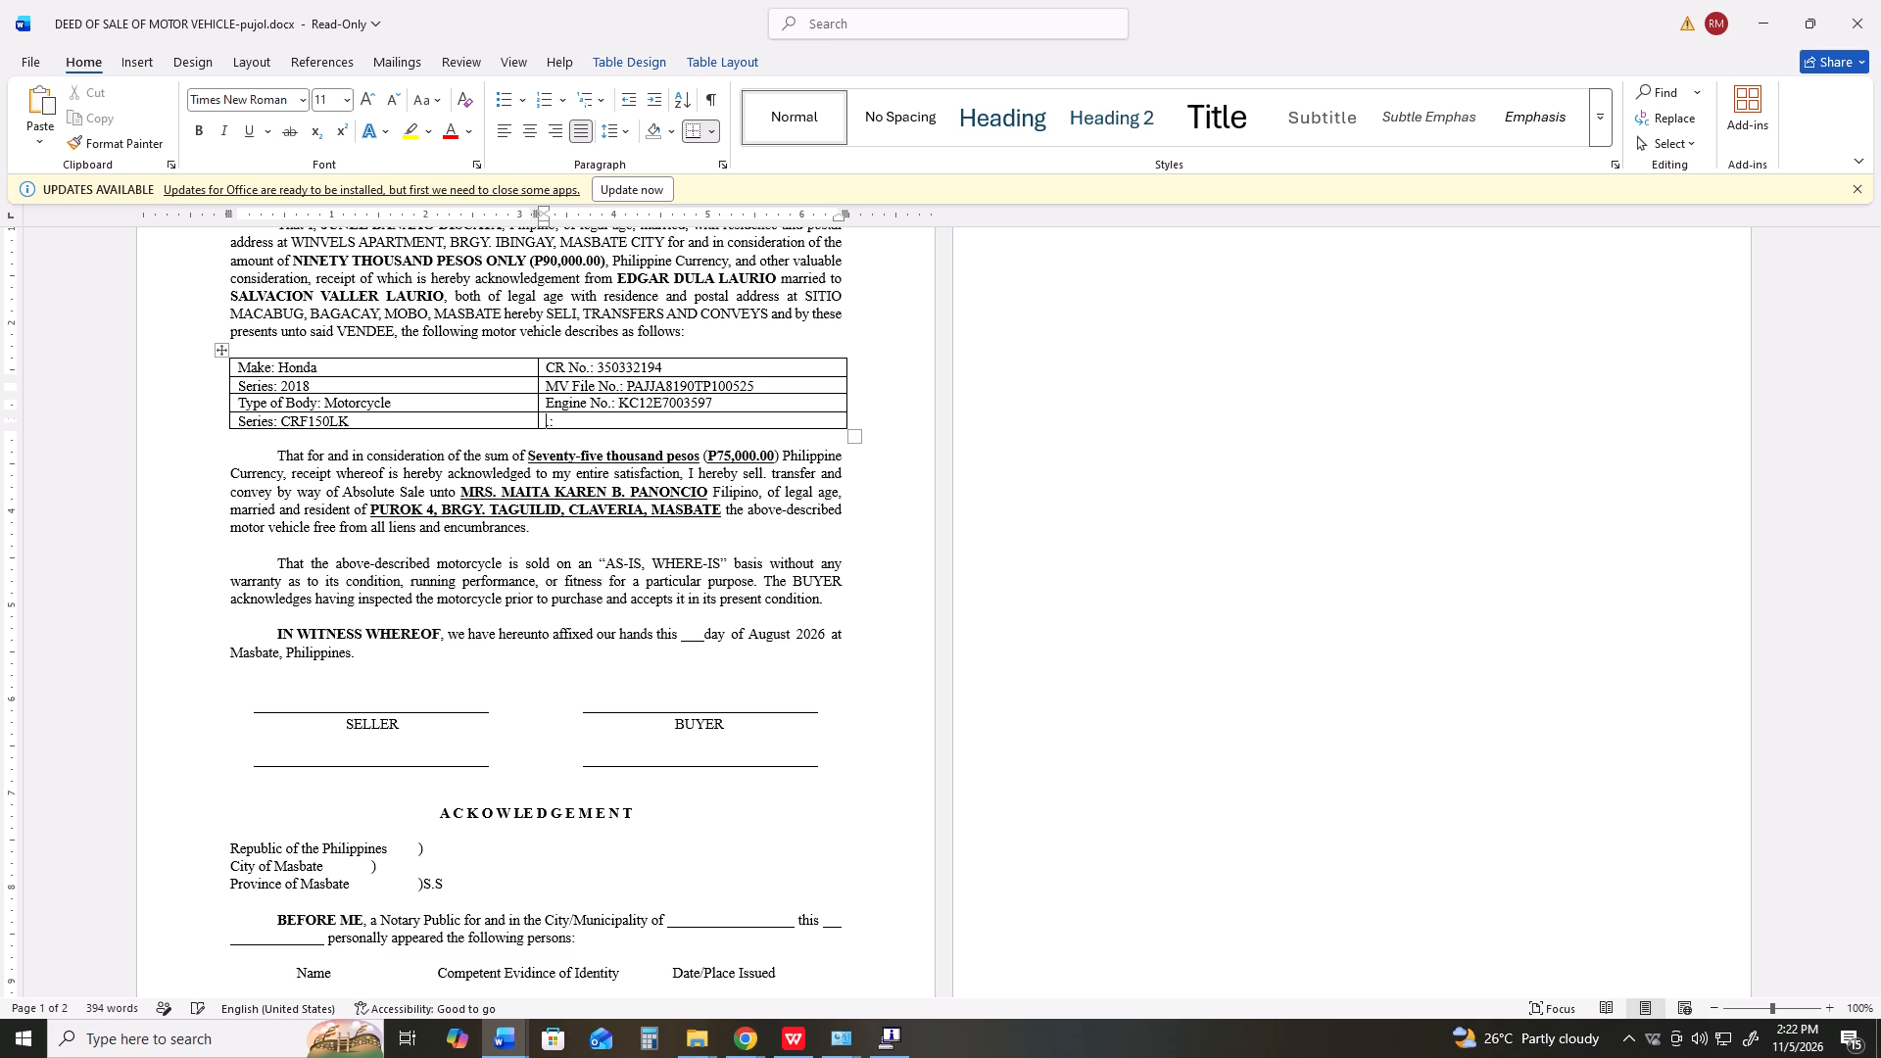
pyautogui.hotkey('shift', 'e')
pyautogui.press('BackSpace')
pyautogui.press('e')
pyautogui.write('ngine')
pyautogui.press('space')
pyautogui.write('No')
# Enter "Temporary Plate" followed by the temporary plate number after the label in the vehicle table's last row.
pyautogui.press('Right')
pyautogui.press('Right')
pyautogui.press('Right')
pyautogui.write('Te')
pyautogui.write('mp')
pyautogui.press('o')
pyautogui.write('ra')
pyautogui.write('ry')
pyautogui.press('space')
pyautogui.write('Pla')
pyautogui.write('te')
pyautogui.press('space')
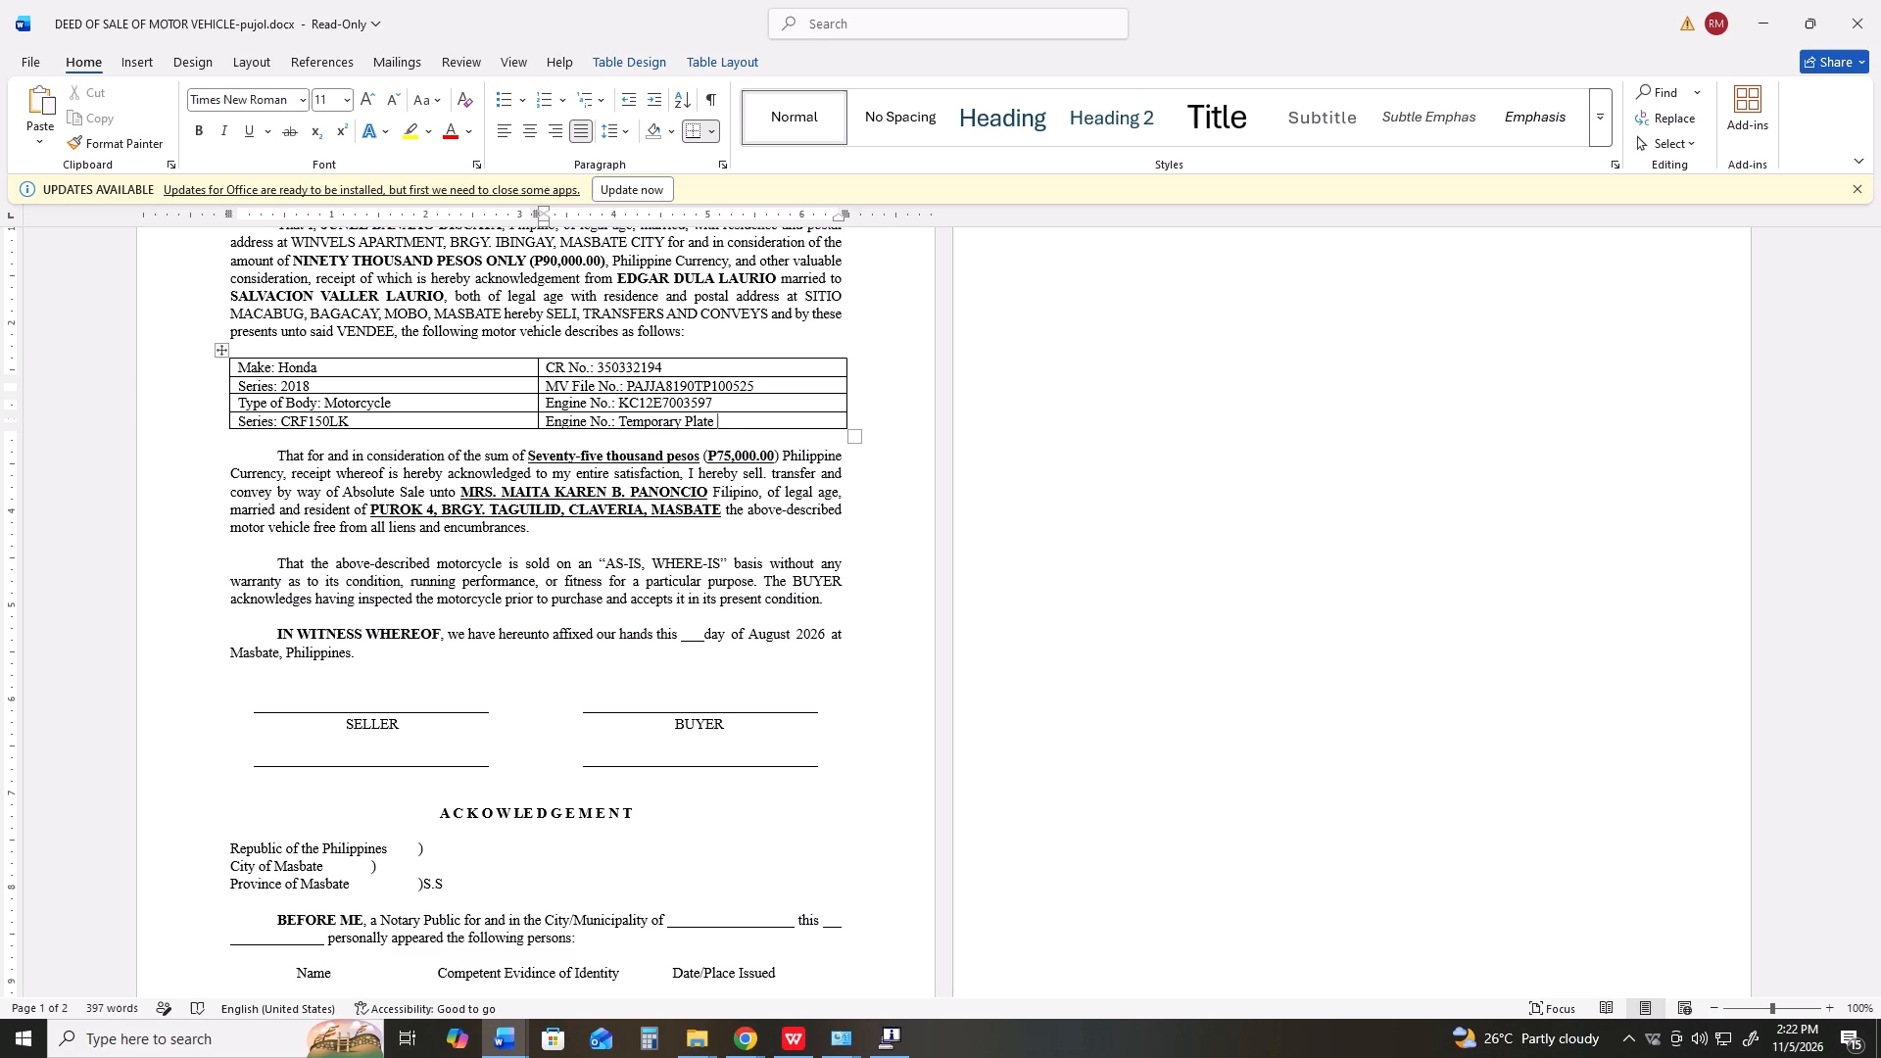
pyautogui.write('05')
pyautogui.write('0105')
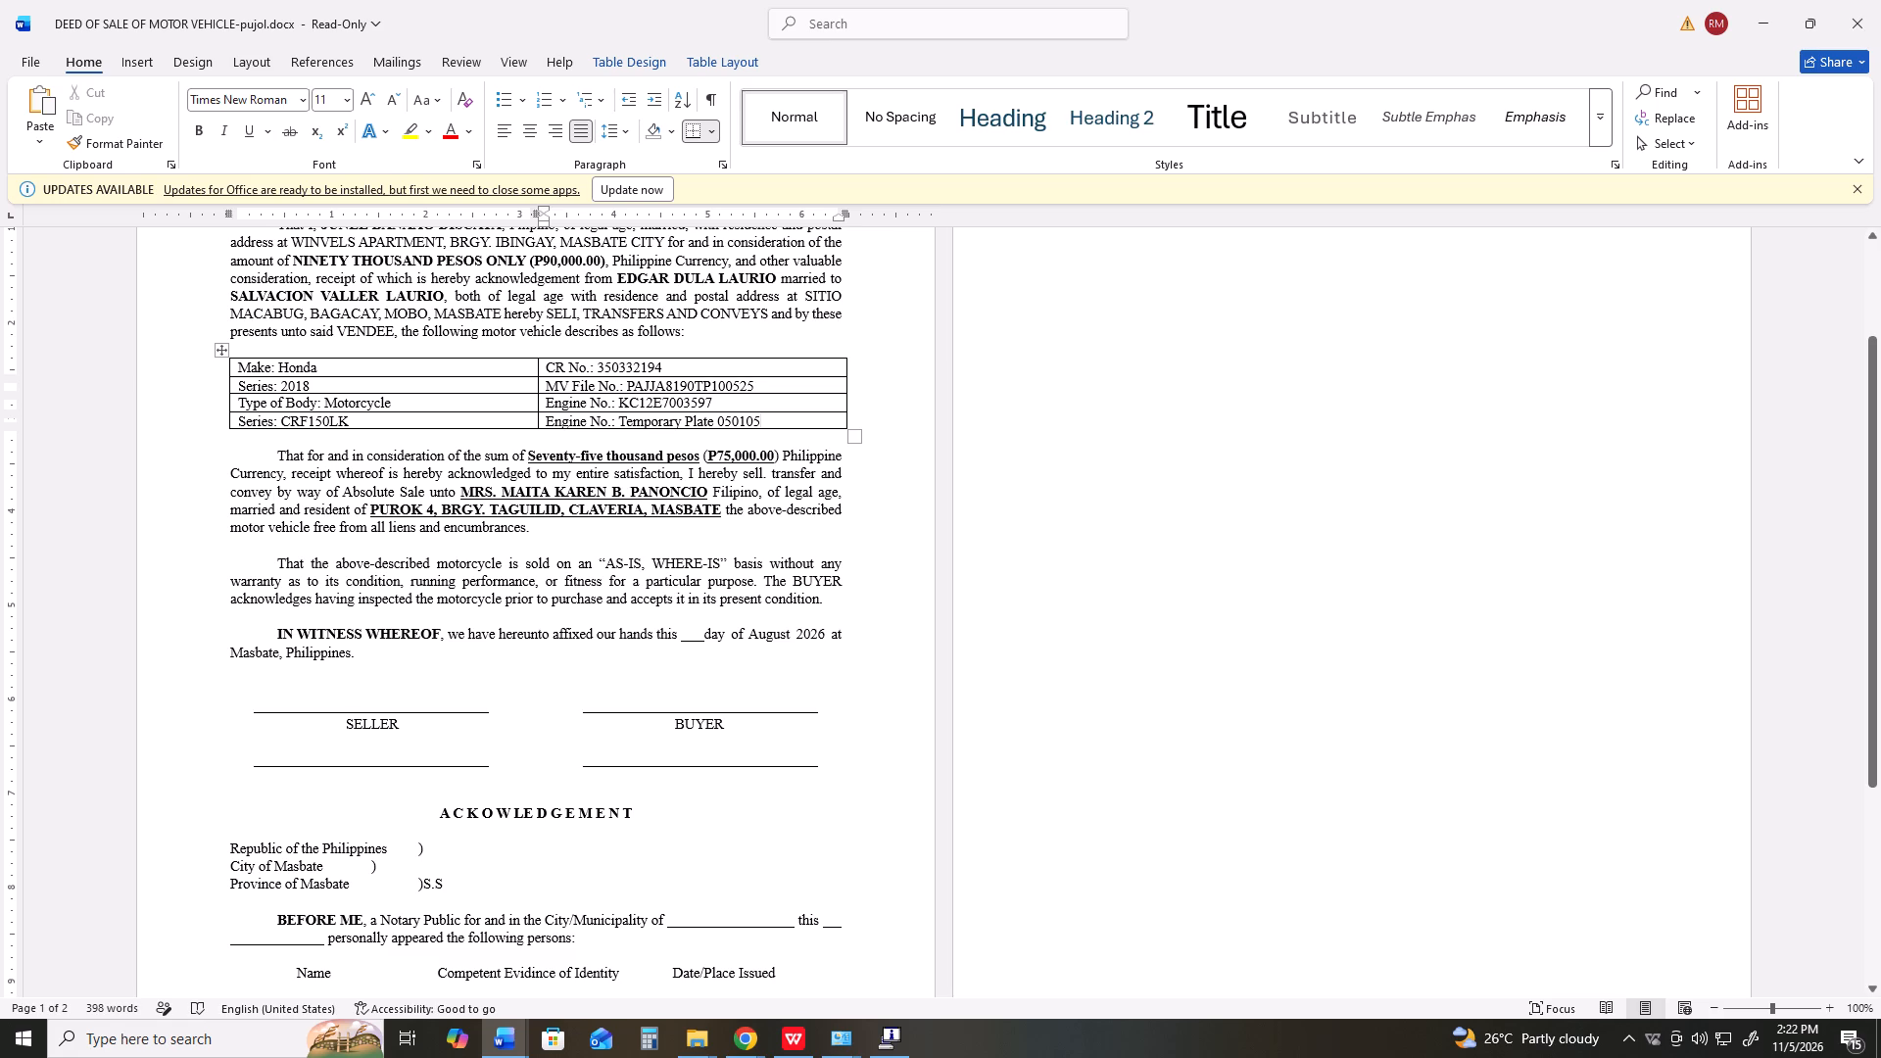
# Examine the rest of the deed below the vehicle table, from the consideration paragraph through the acknowledgement section.
pyautogui.scroll(-2, 392, 468)
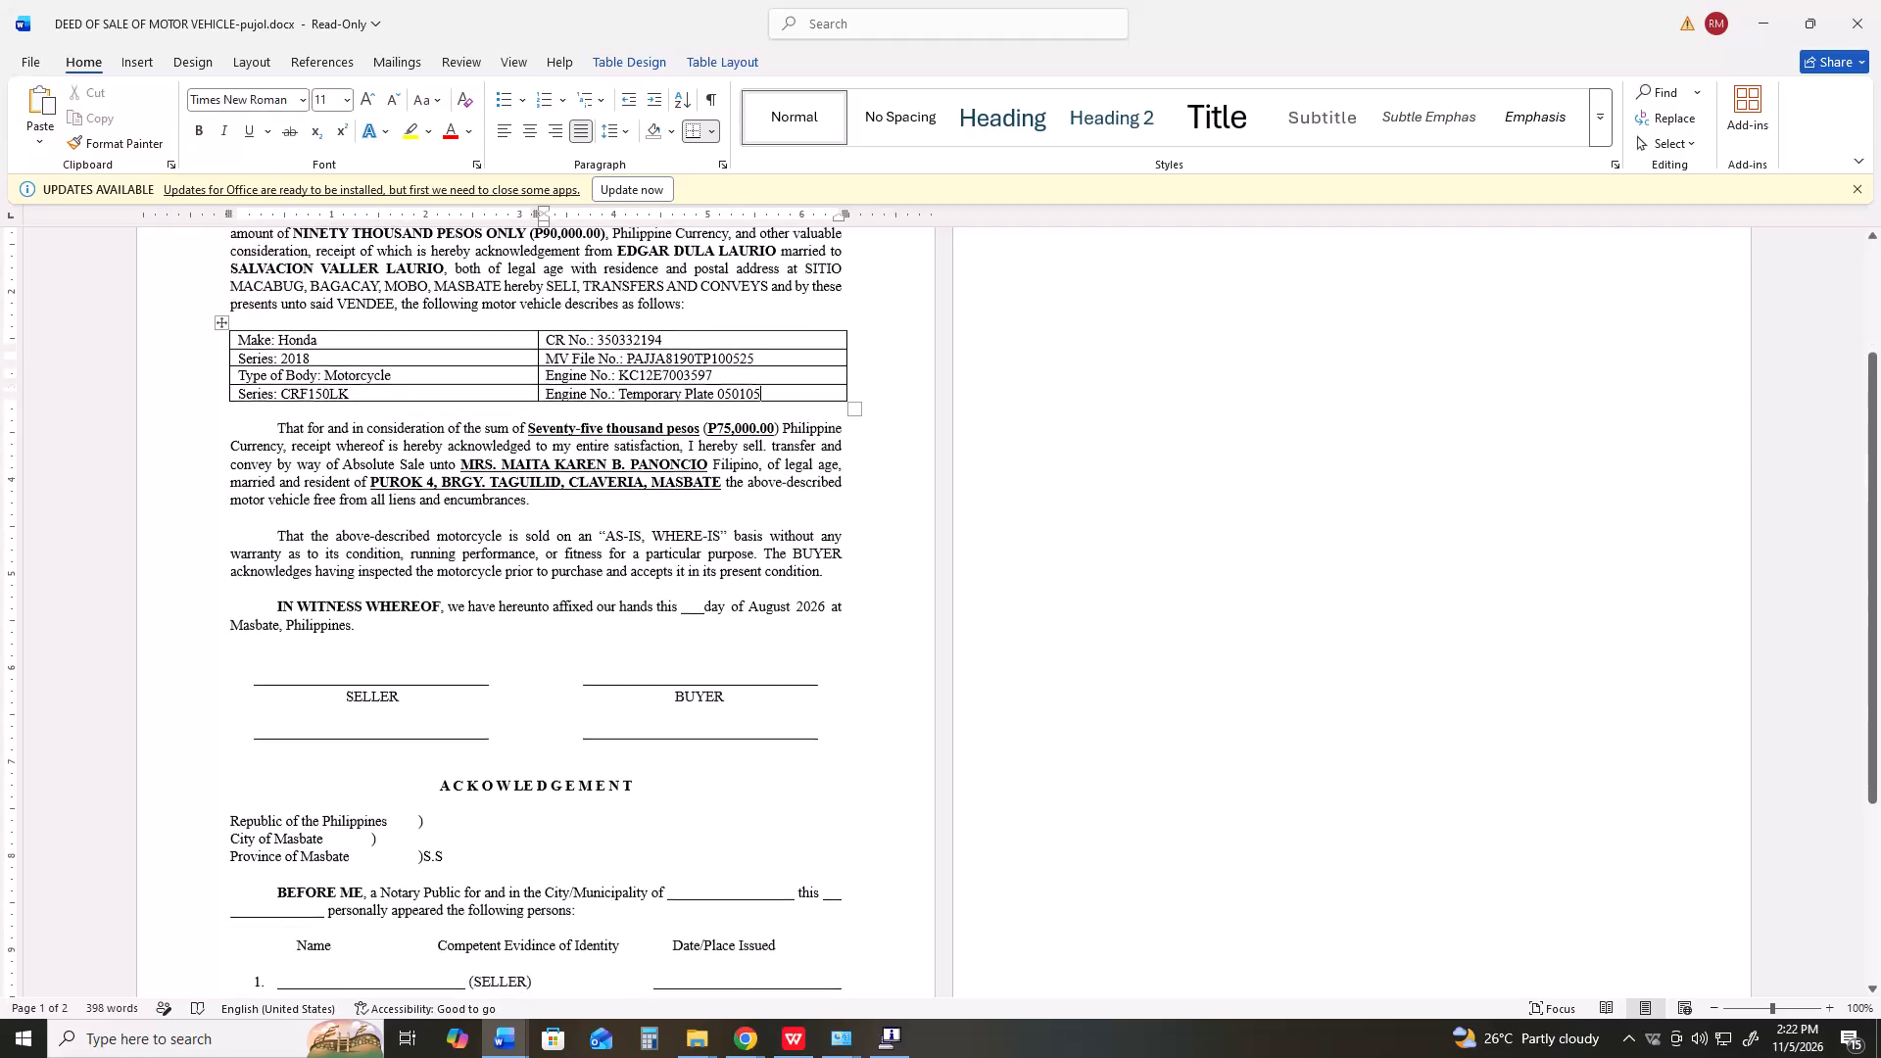
pyautogui.scroll(-10, 392, 466)
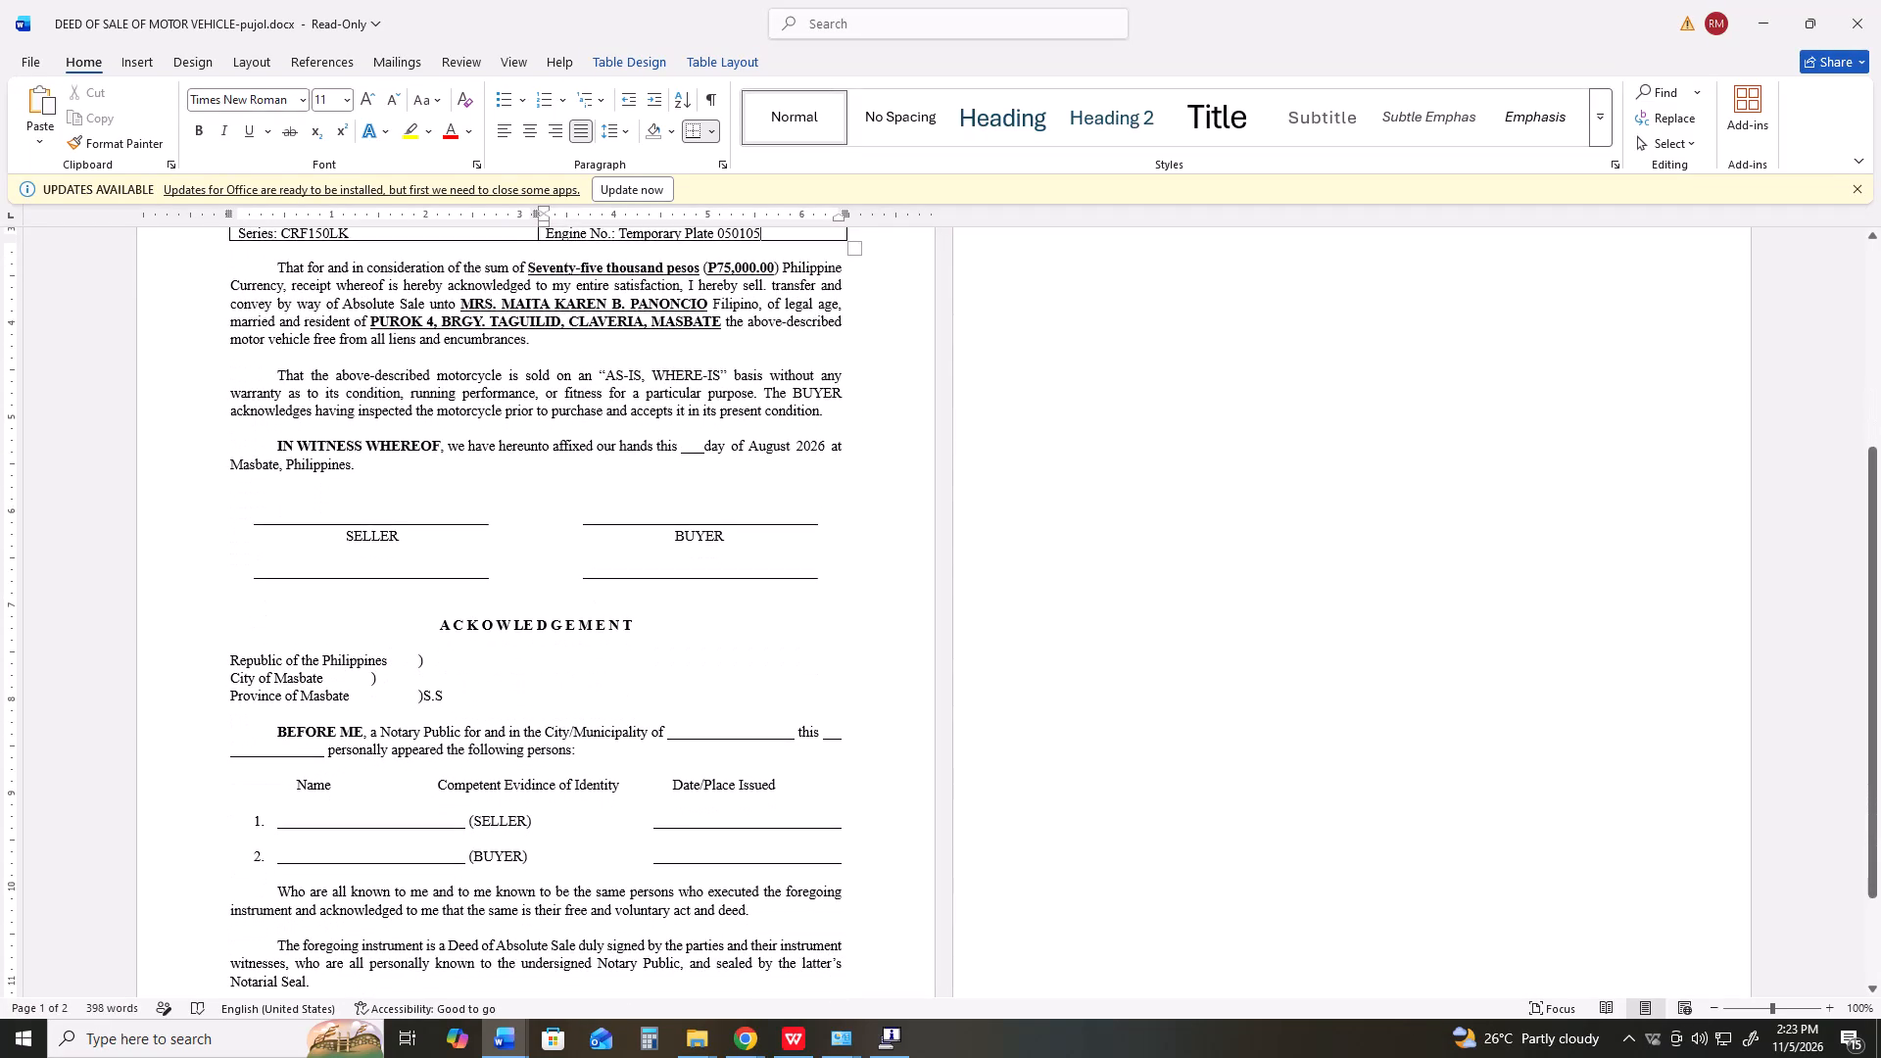
pyautogui.scroll(-6, 392, 463)
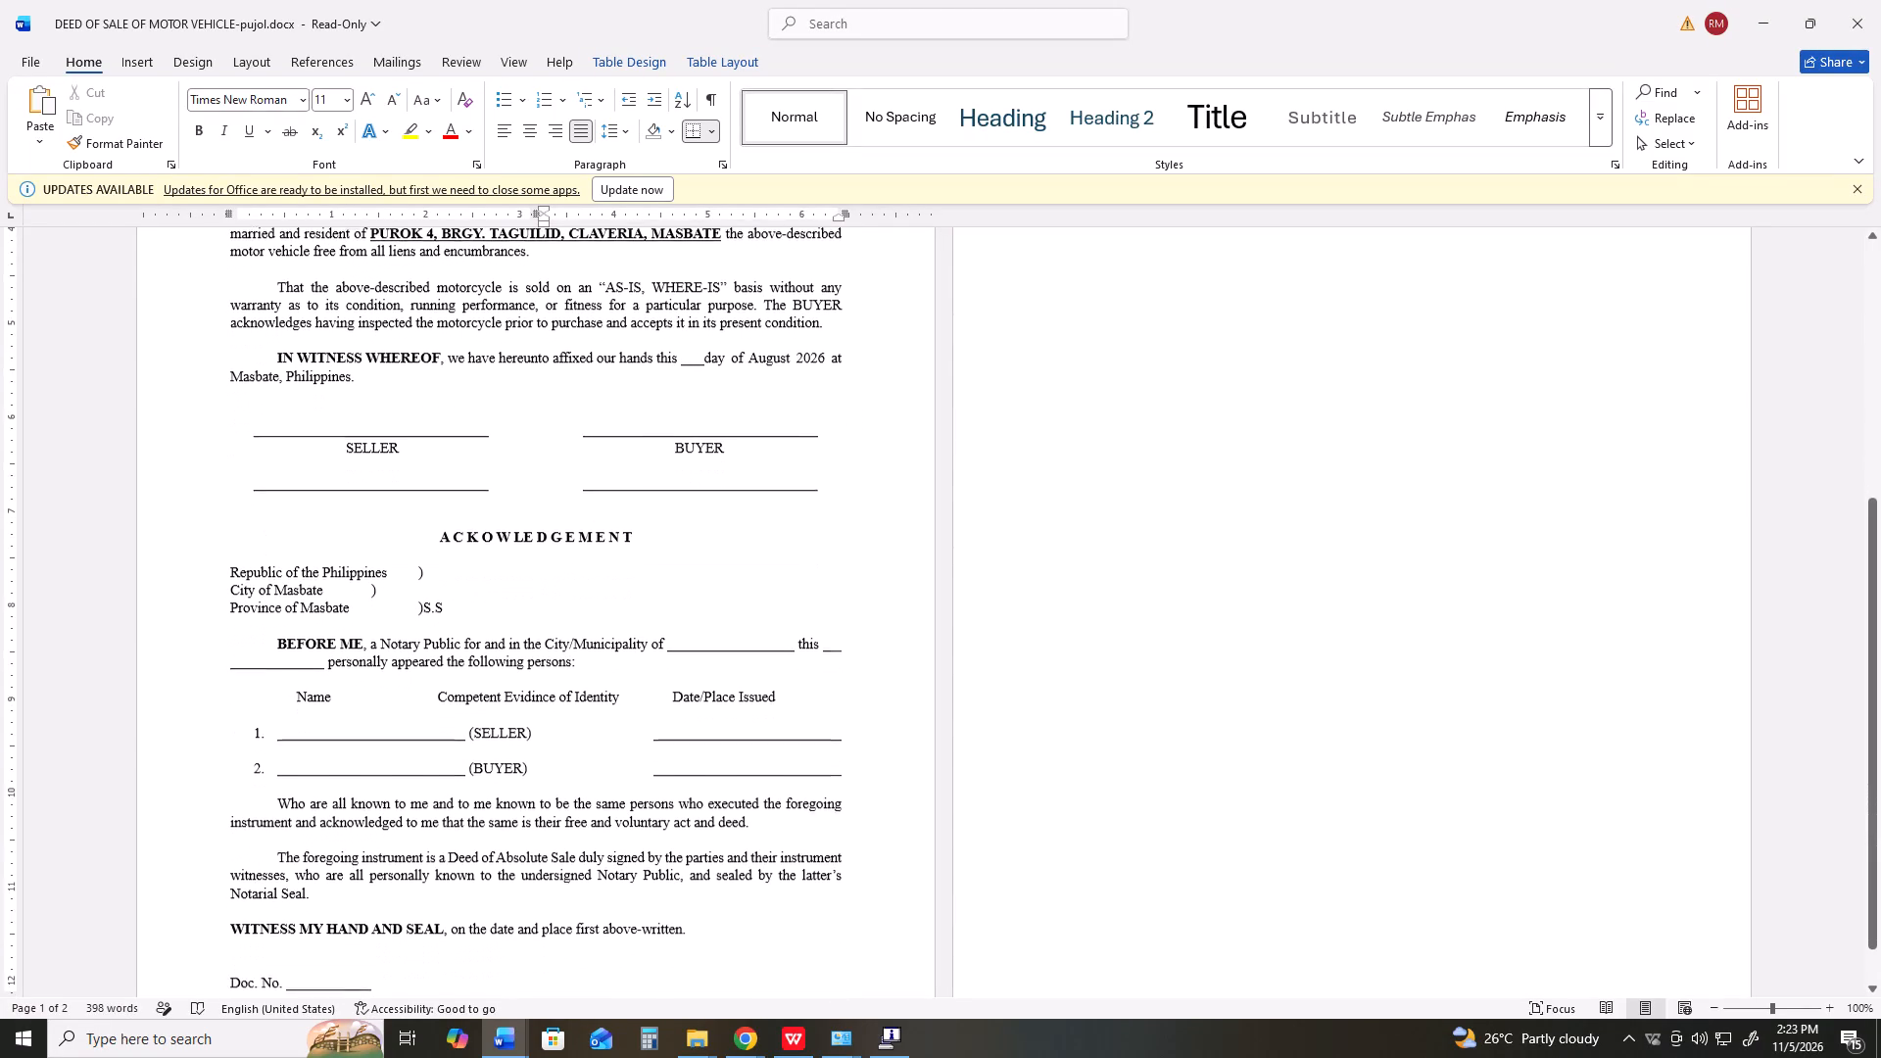
pyautogui.scroll(7, 392, 462)
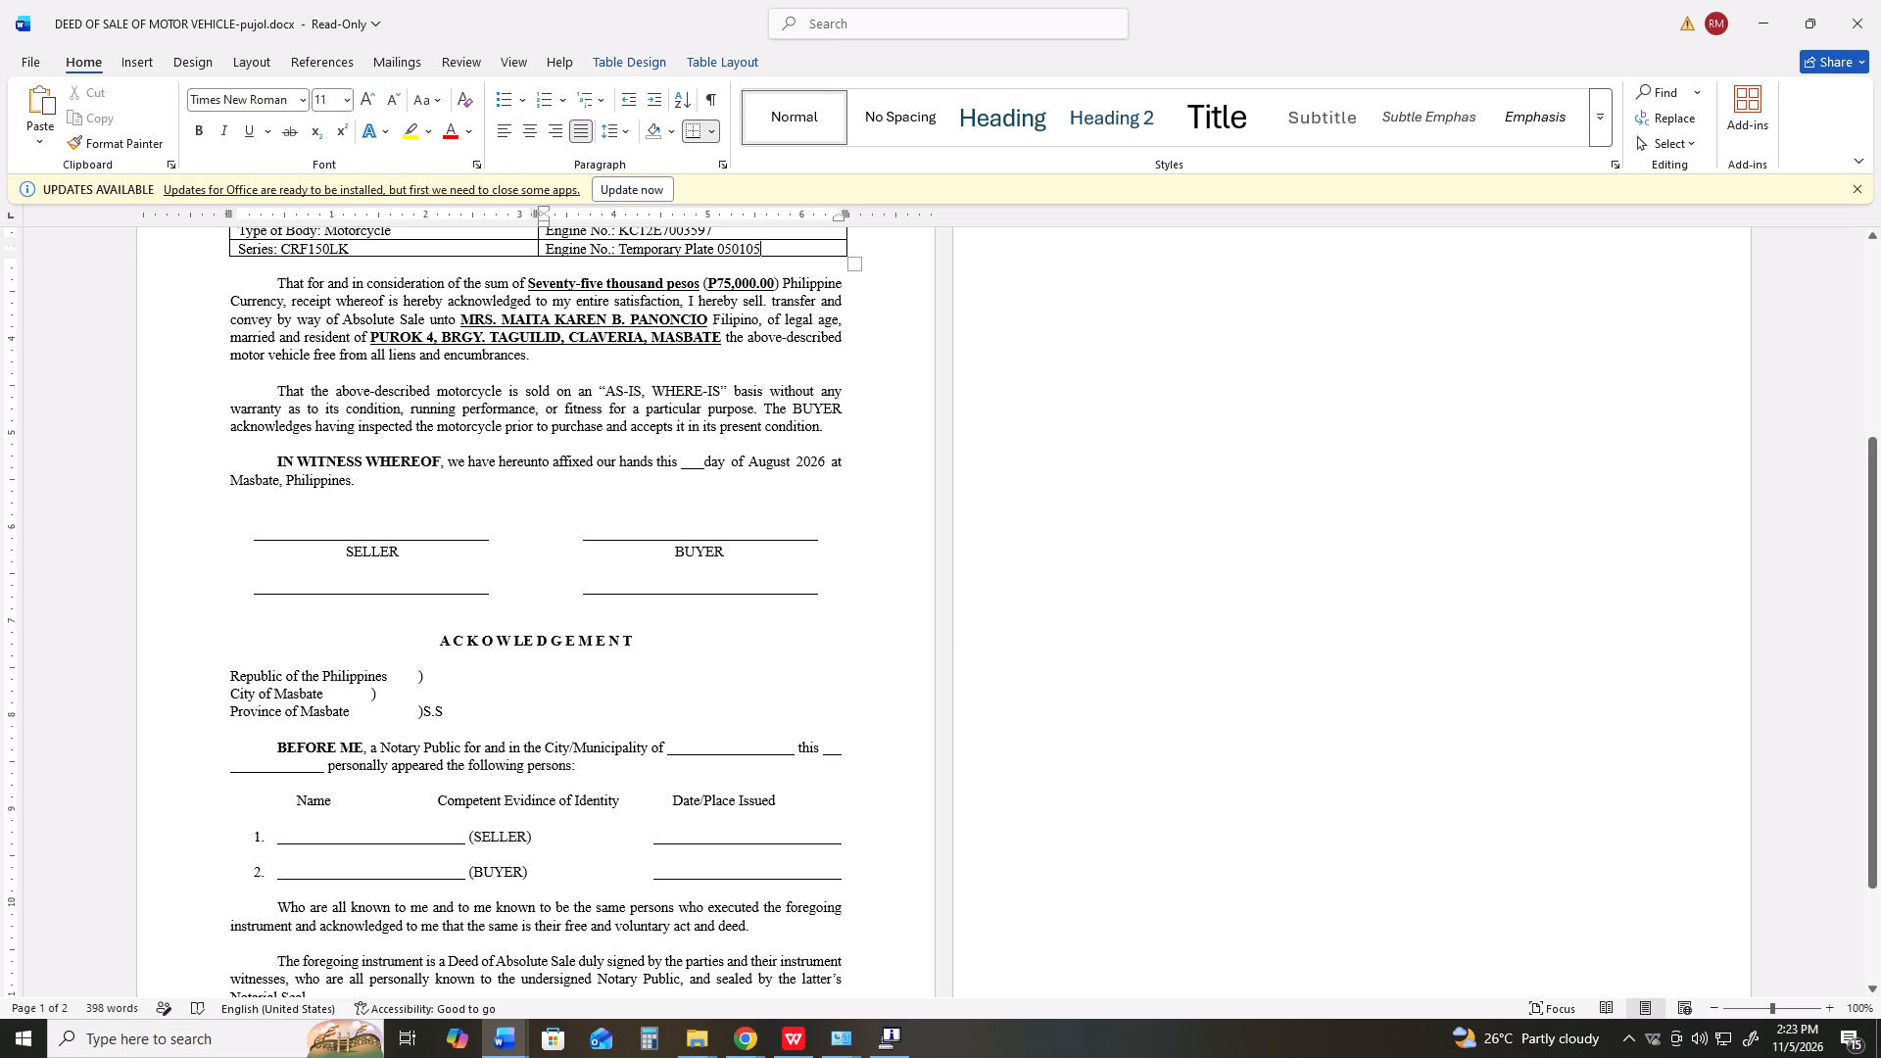
pyautogui.scroll(2, 458, 554)
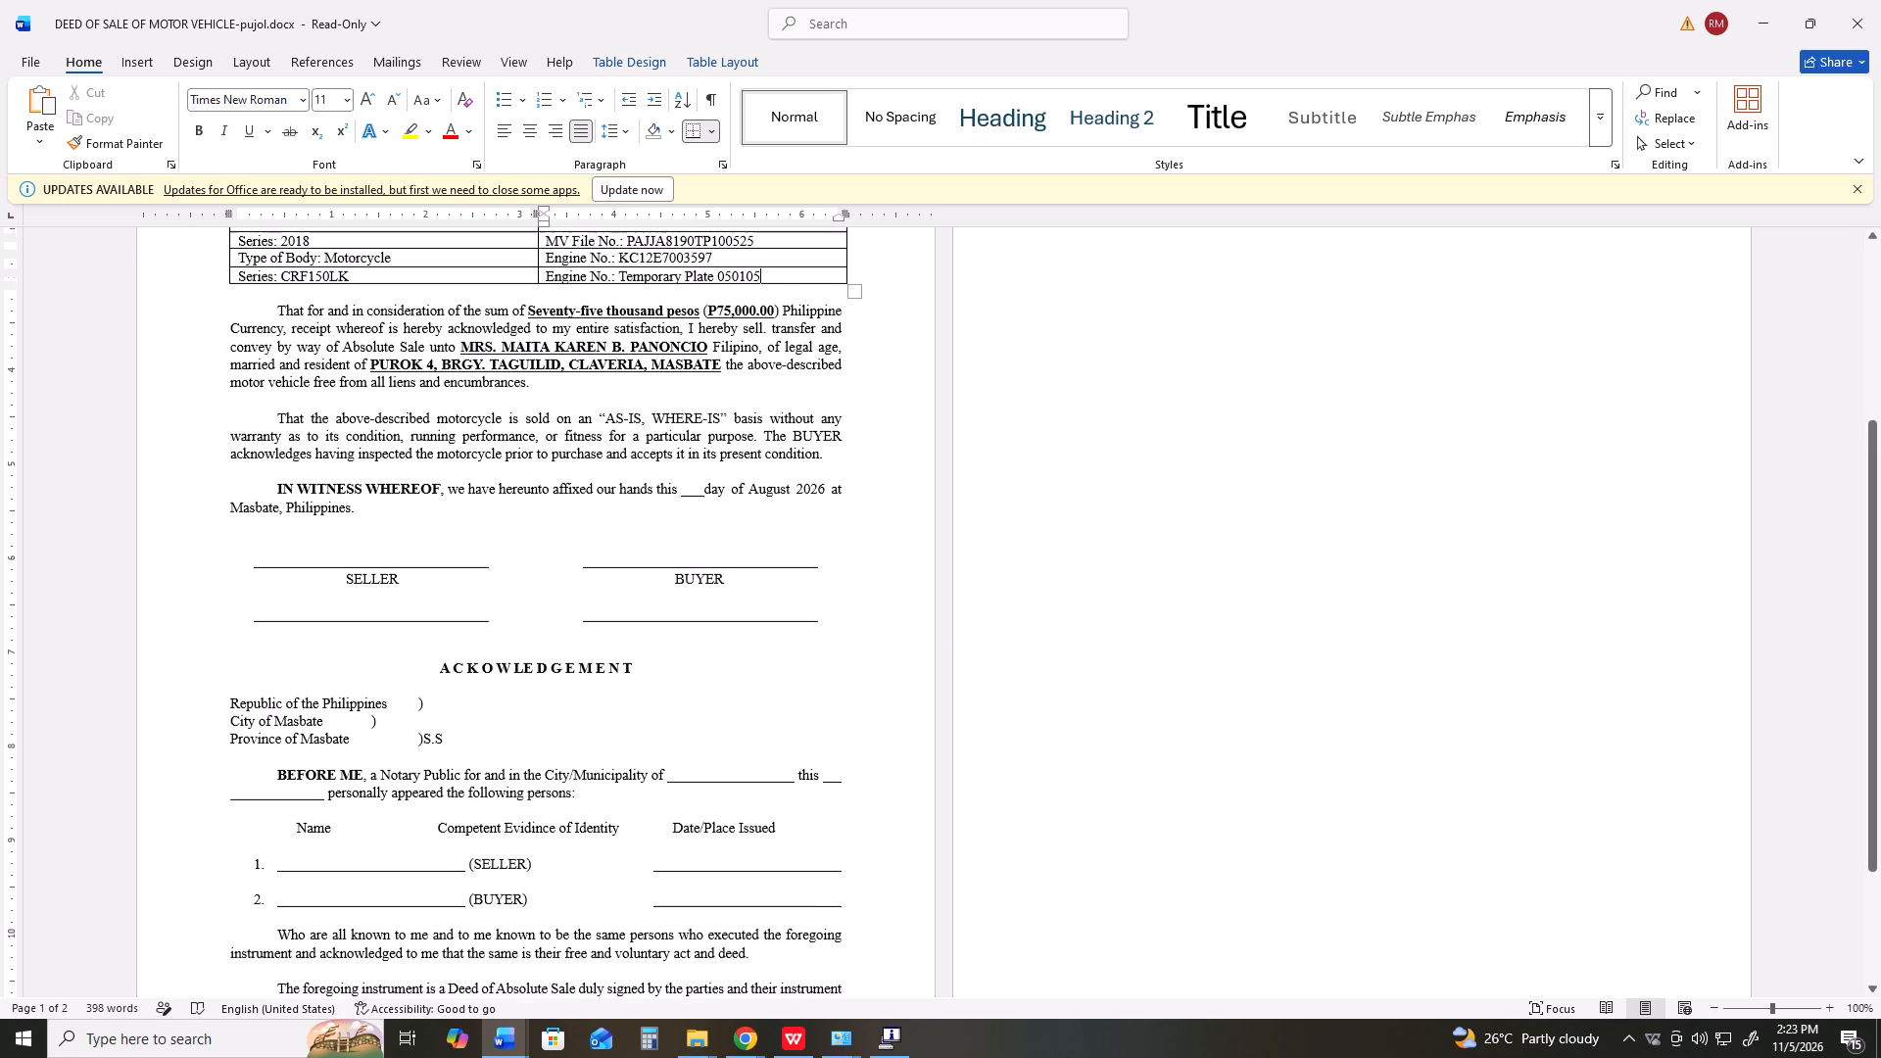
# Delete everything from the "AS-IS, WHERE-IS" paragraph through the last signature lines above the acknowledgement heading.
pyautogui.scroll(-6, 341, 496)
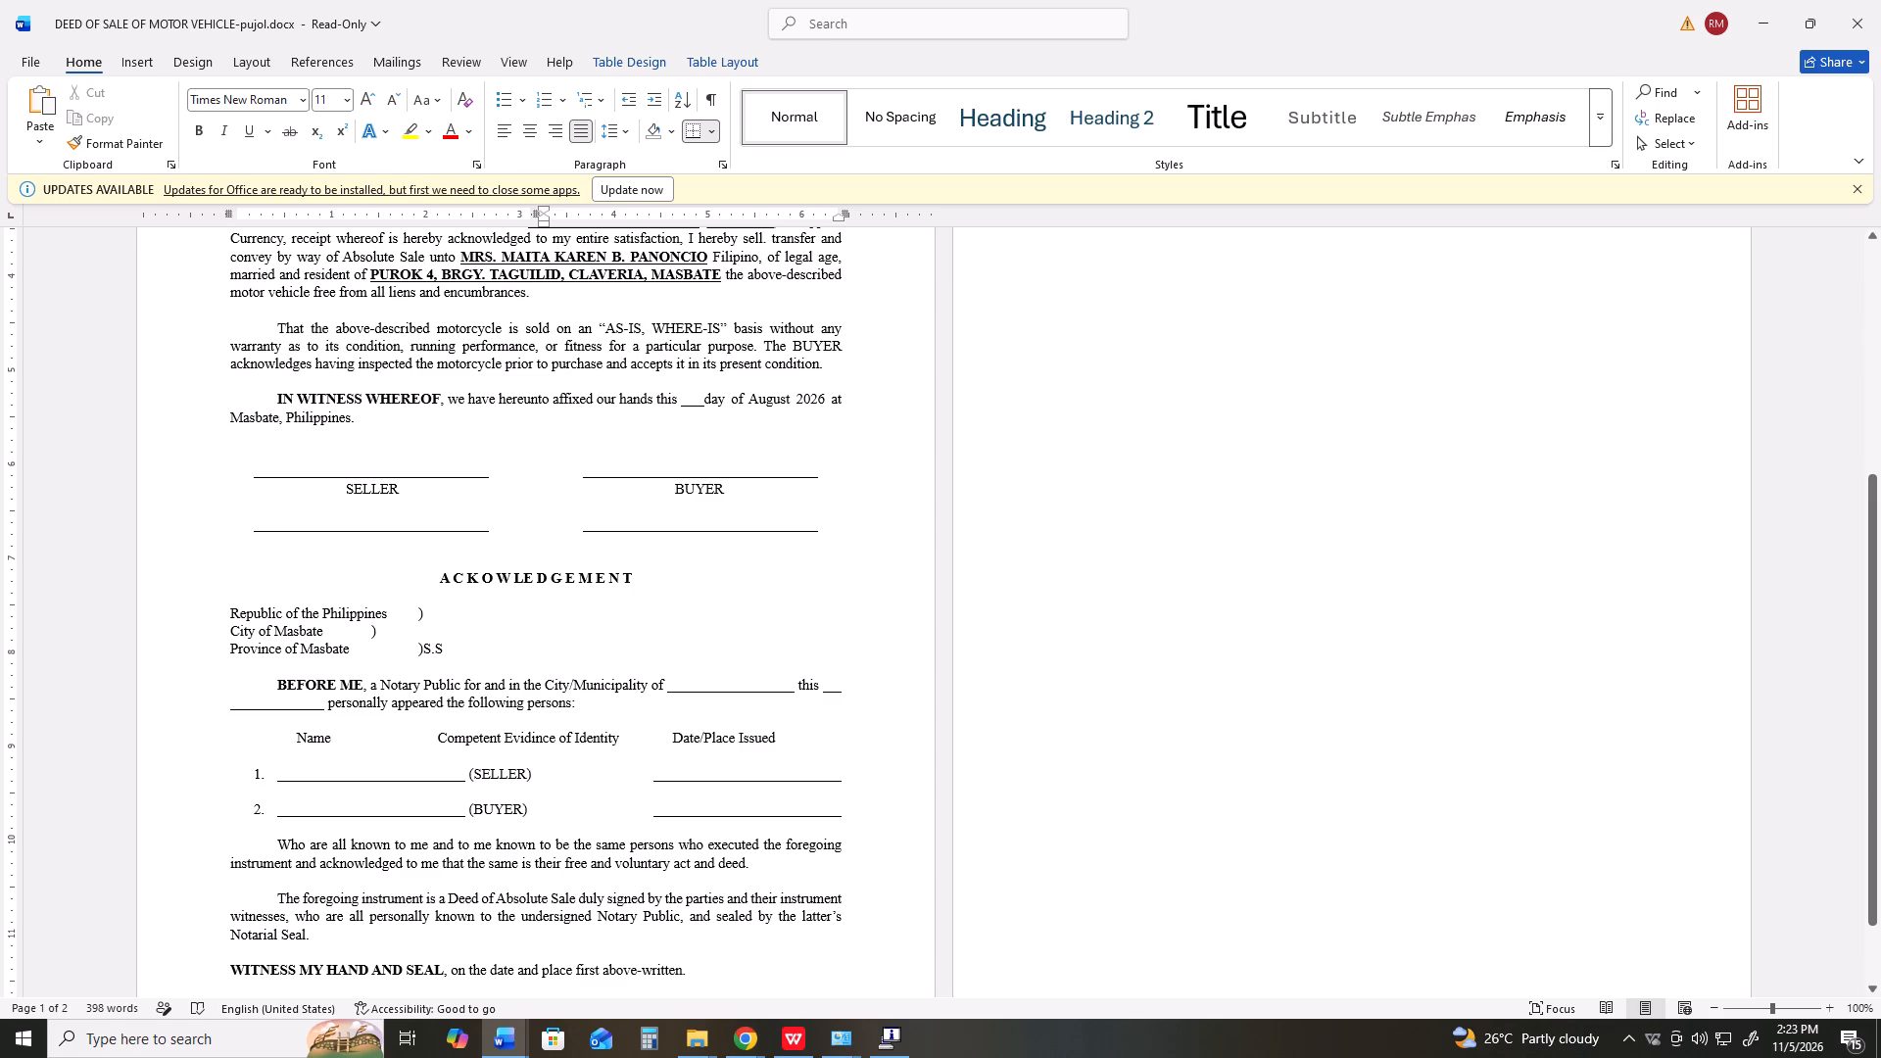
pyautogui.moveTo(267, 330); pyautogui.dragTo(830, 537)
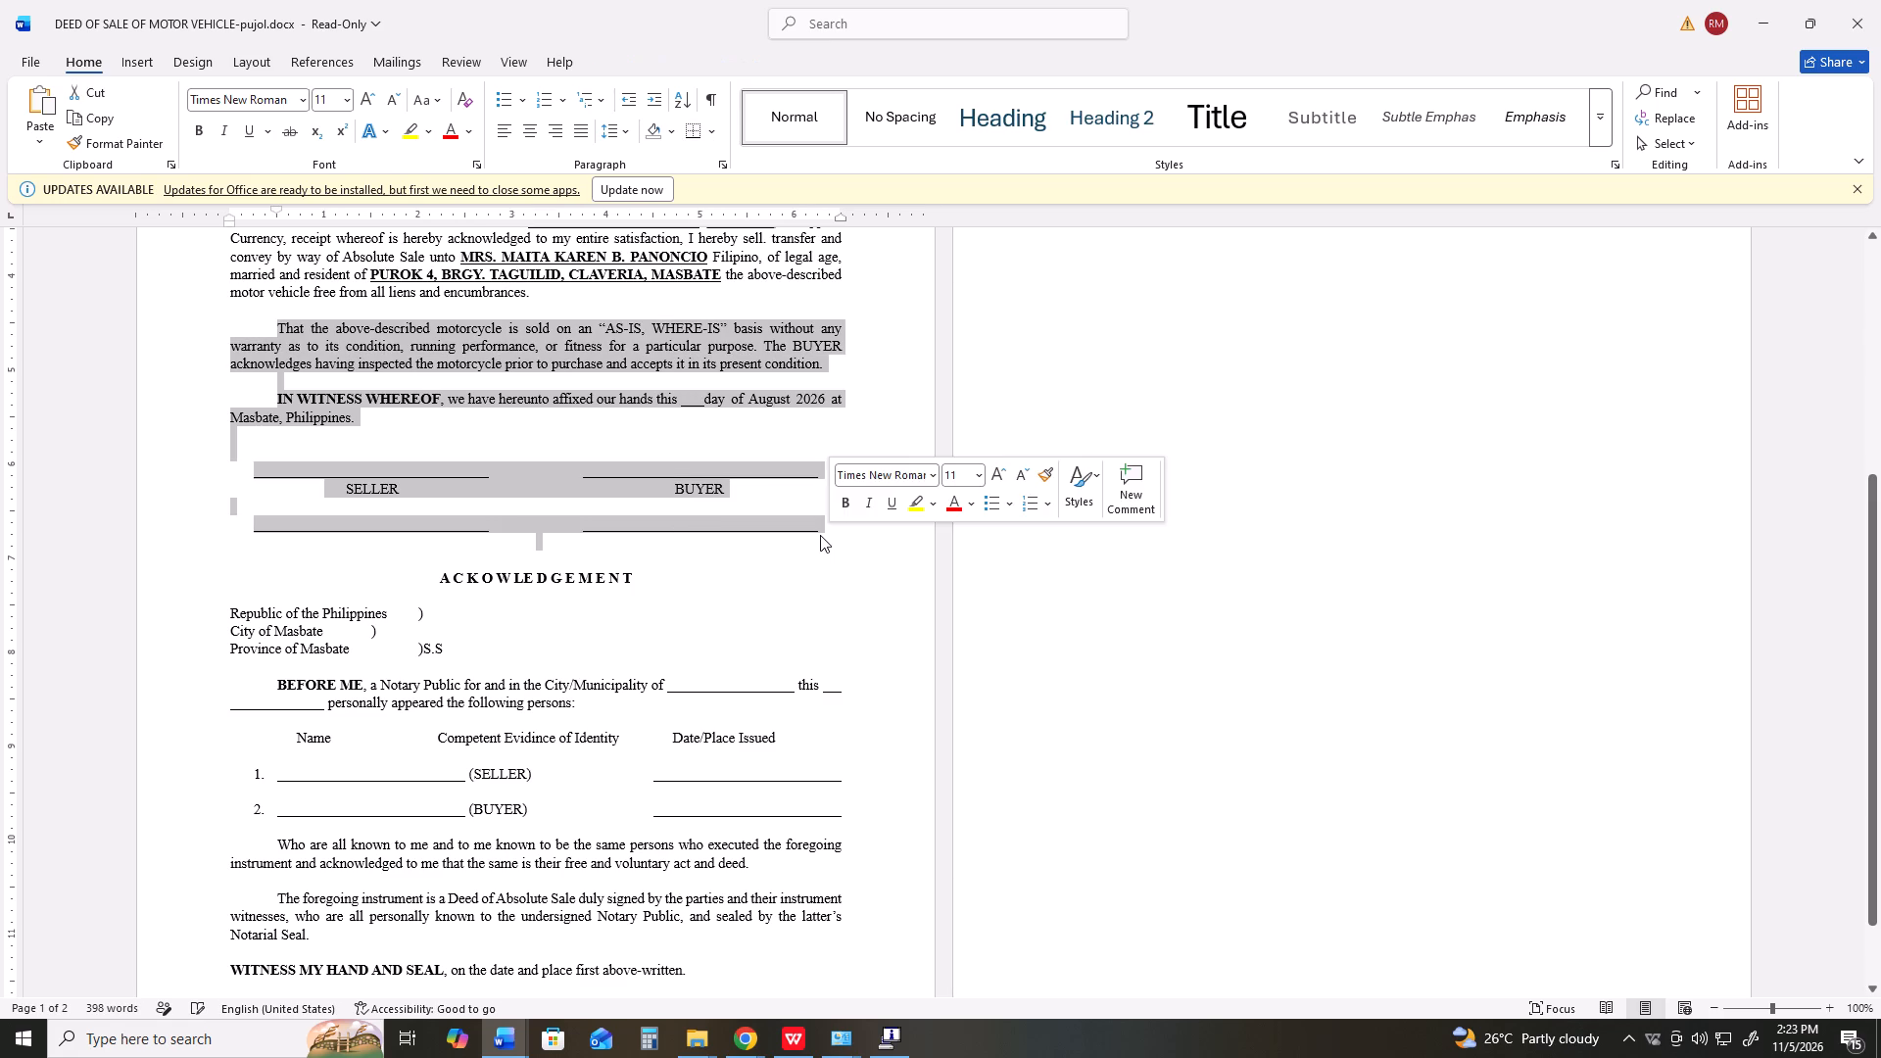
pyautogui.press('BackSpace')
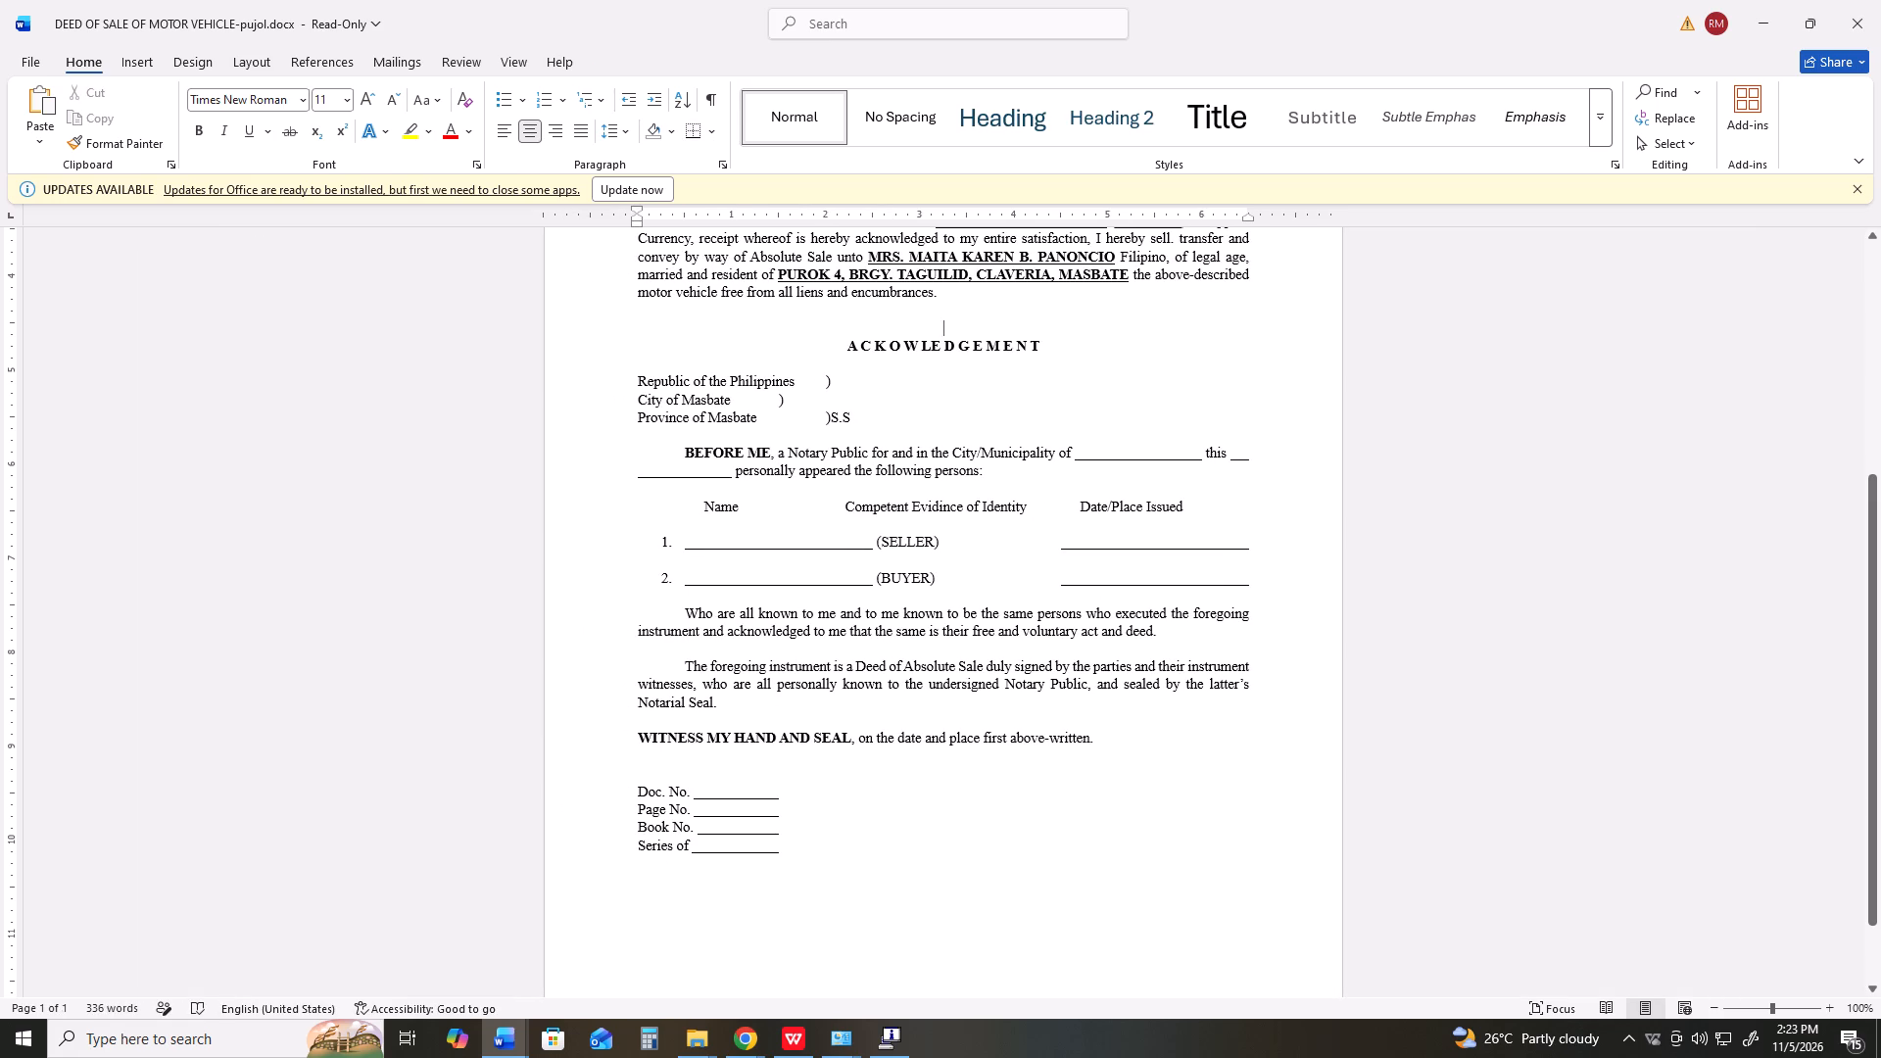
# Copy the ownership, warranty, signature and witness text from the photographed deed in Chrome and paste it above the Word deed's acknowledgement heading.
pyautogui.hotkey('alt', 'Tab')
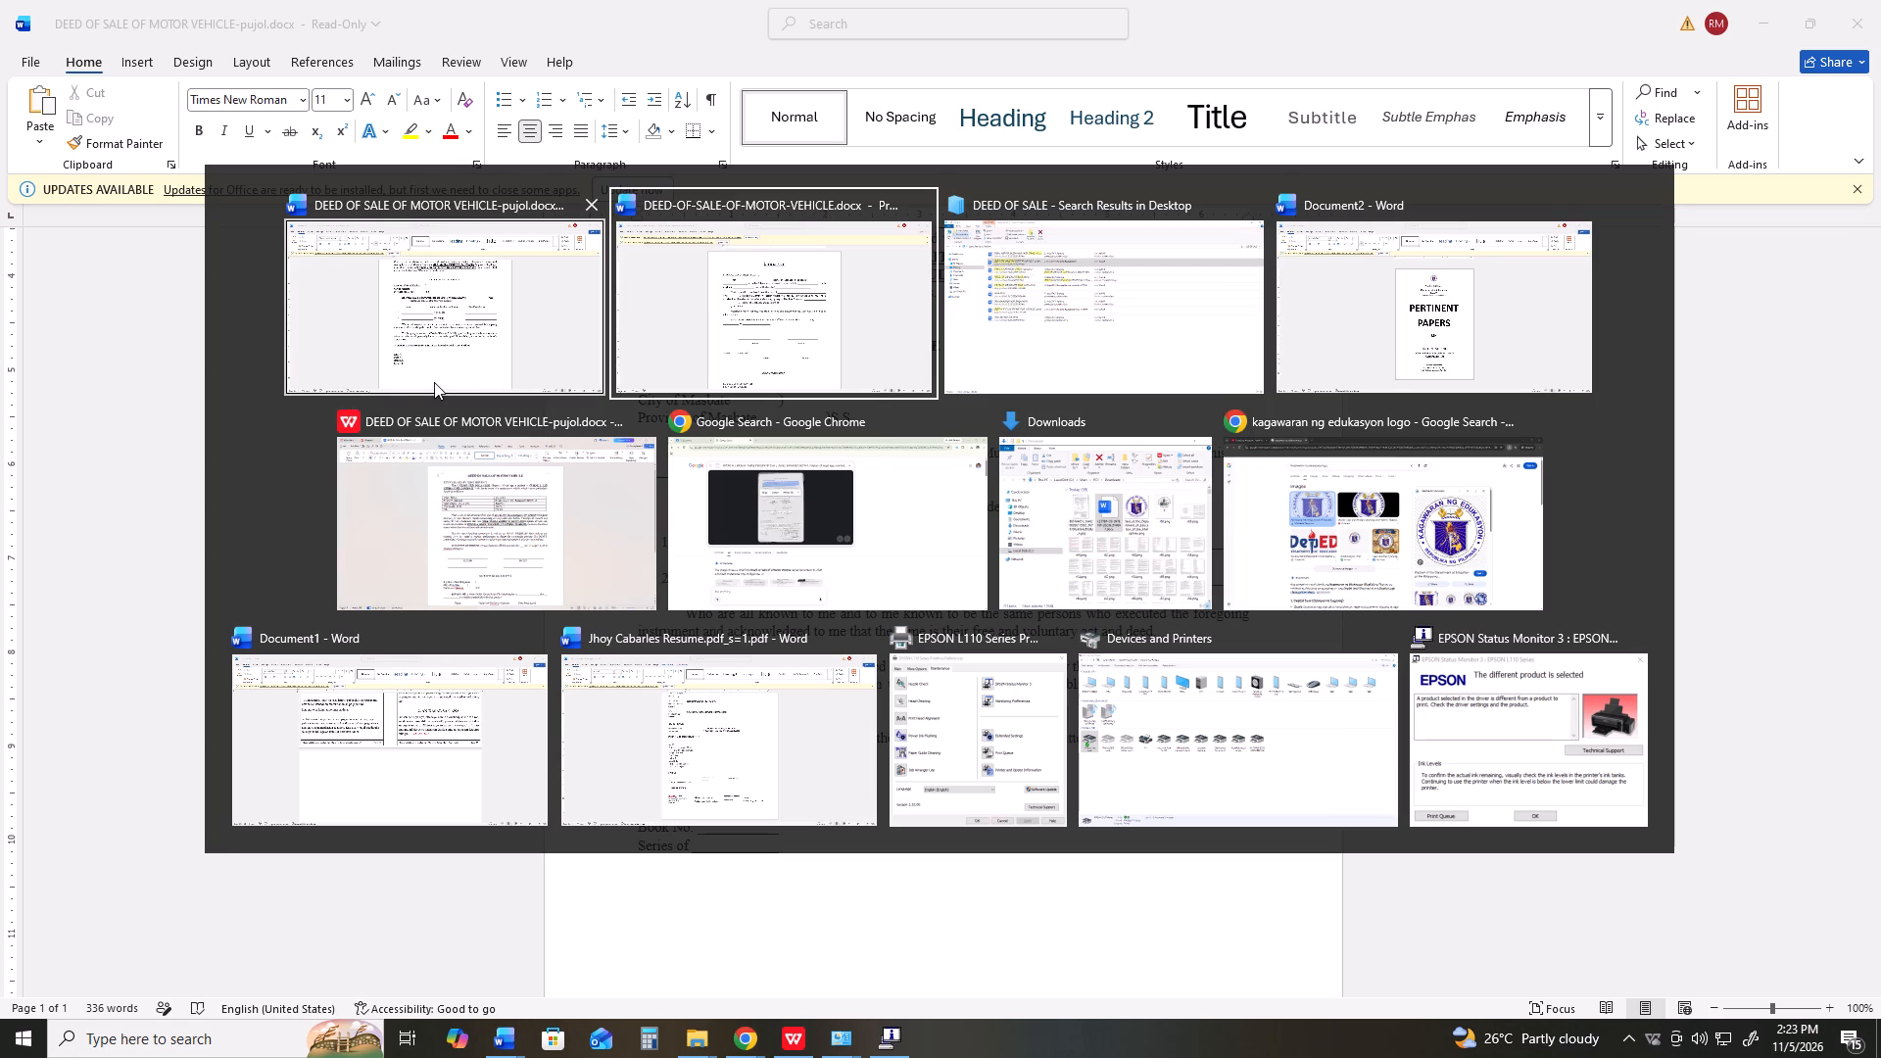
pyautogui.keyDown('alt'); pyautogui.click(585, 312); pyautogui.keyUp('alt')
pyautogui.hotkey('alt', 'Tab')
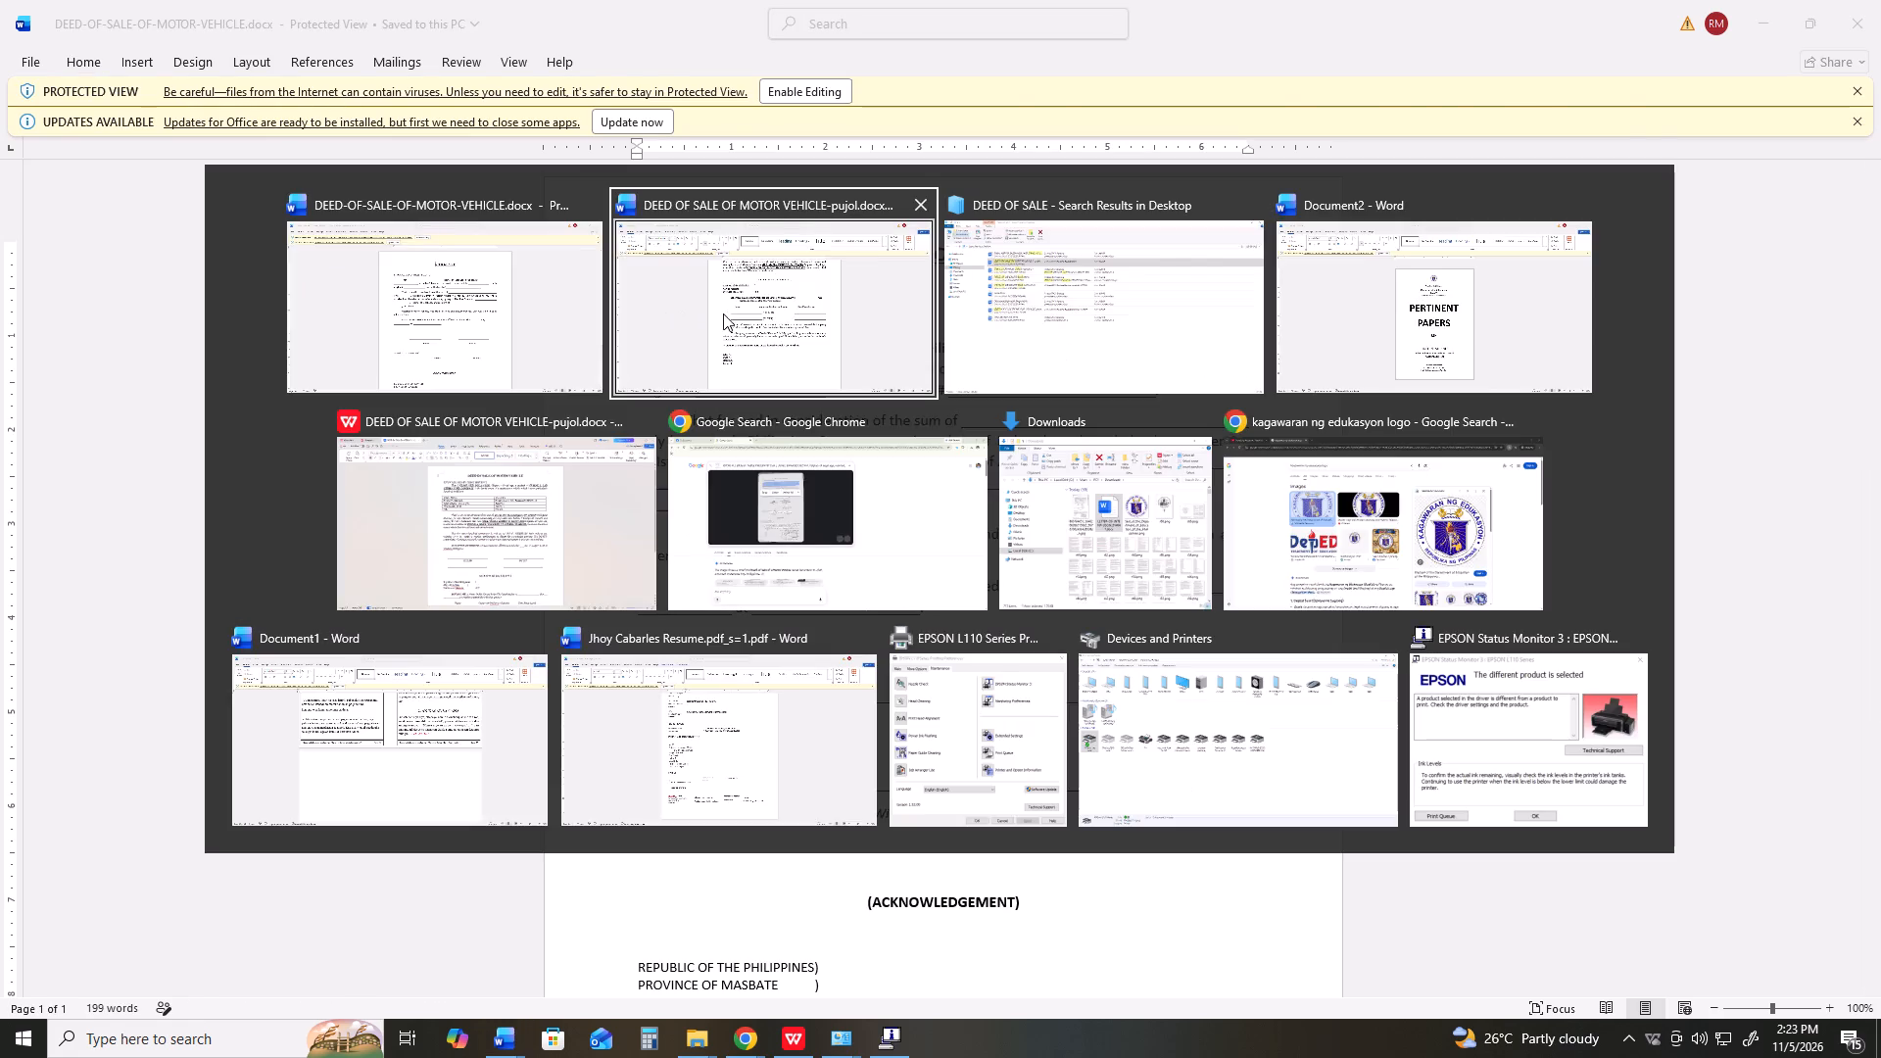
pyautogui.hotkey('alt', 'Tab')
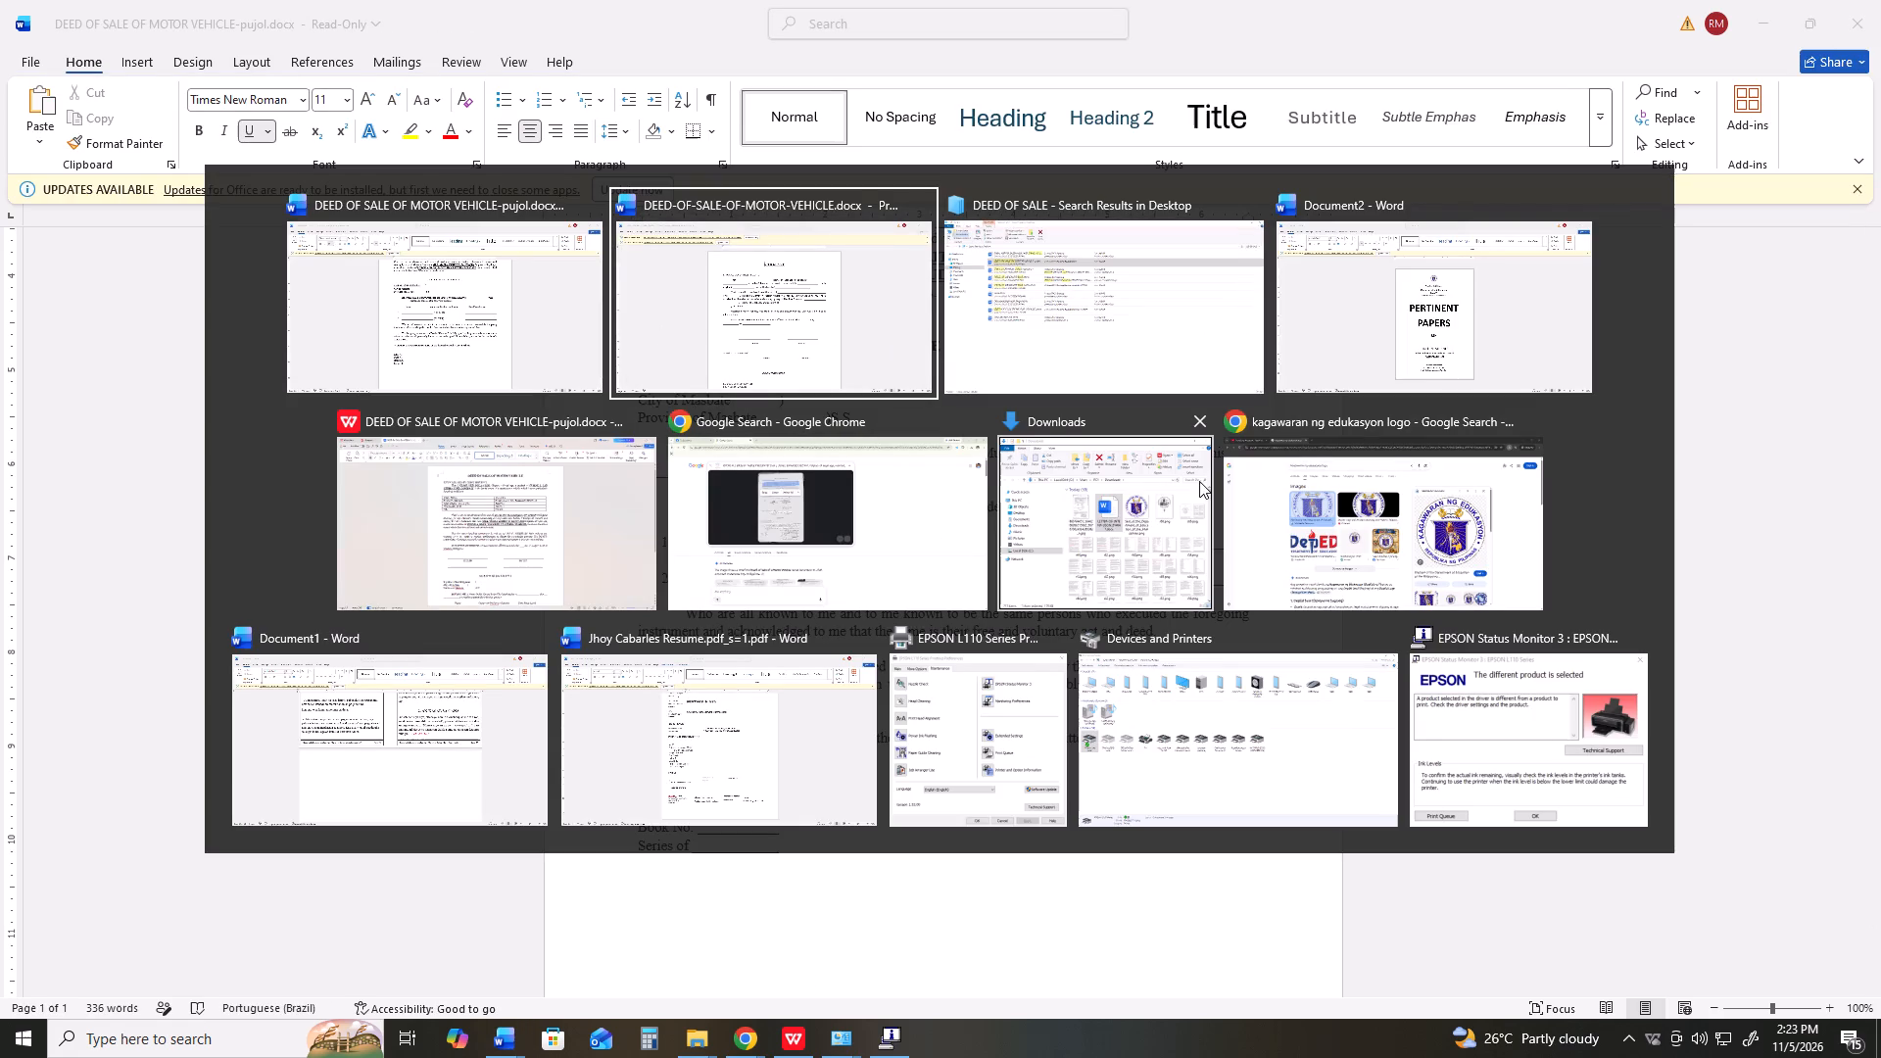
pyautogui.keyDown('alt'); pyautogui.click(807, 524); pyautogui.keyUp('alt')
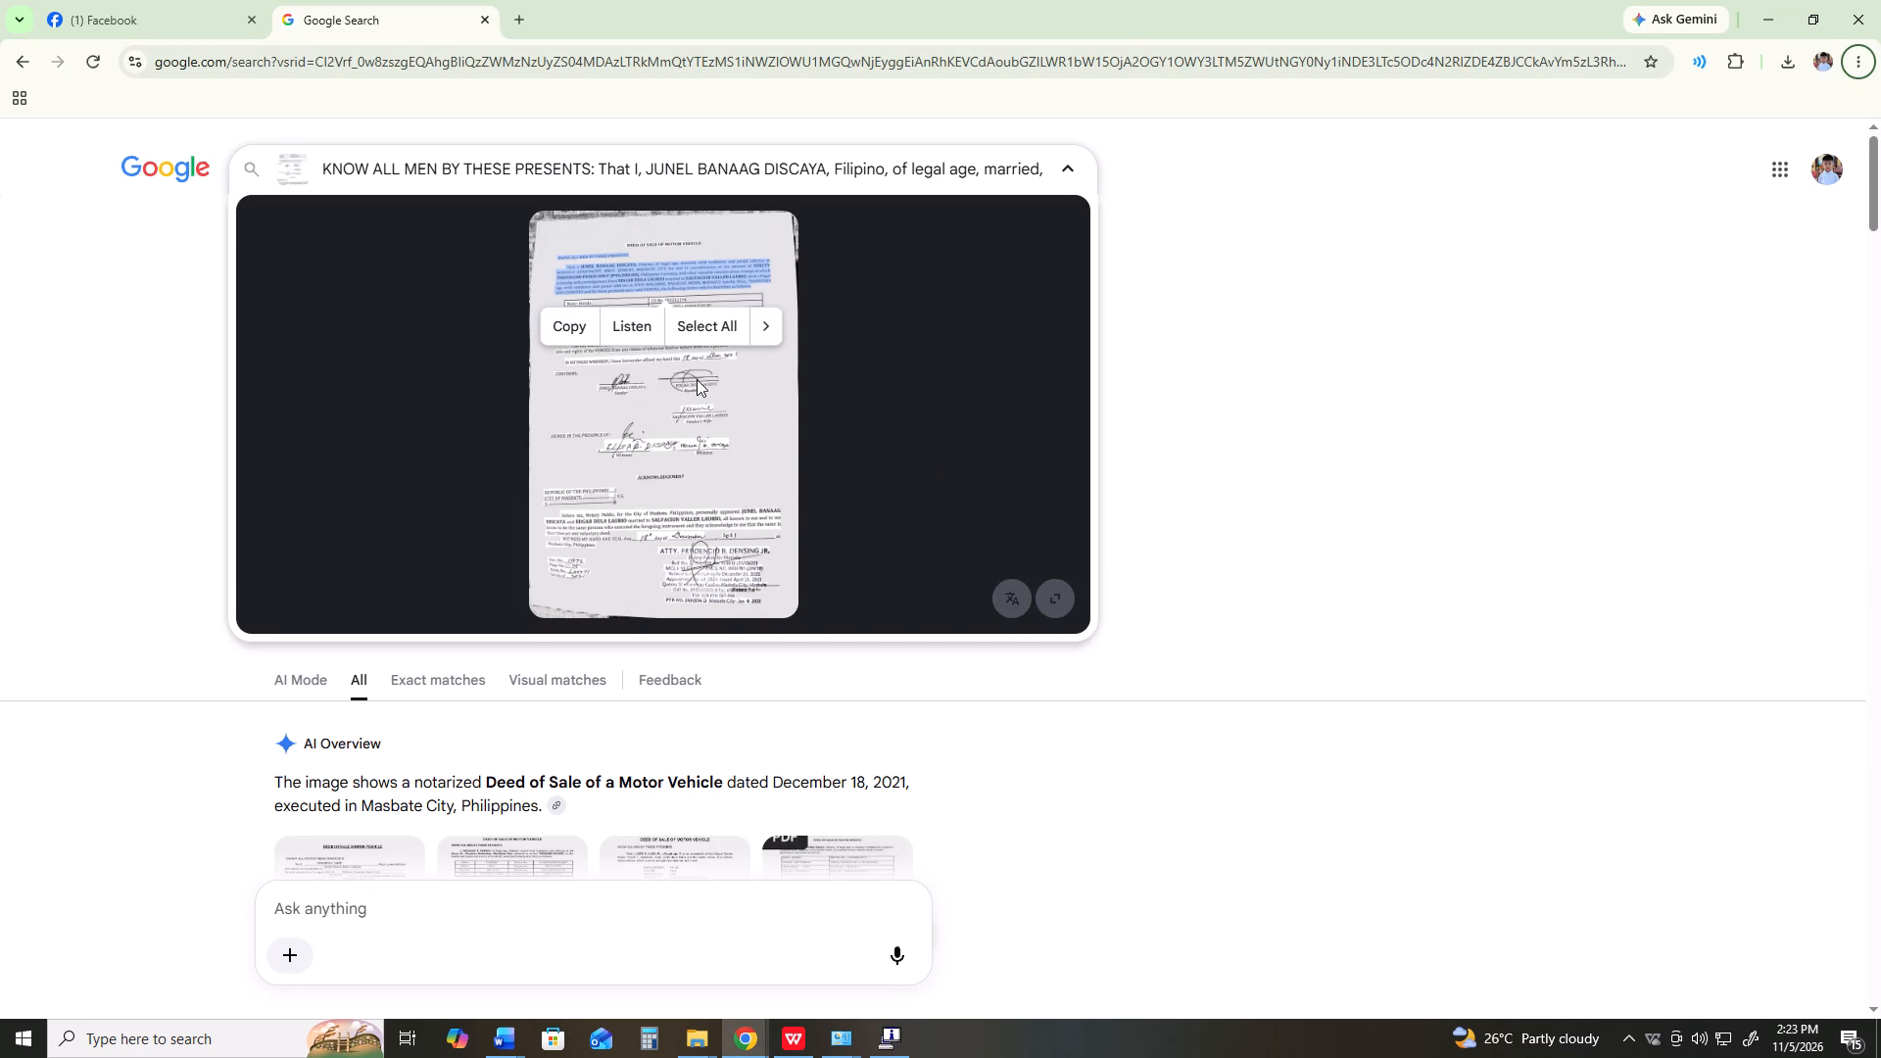
pyautogui.click(737, 385)
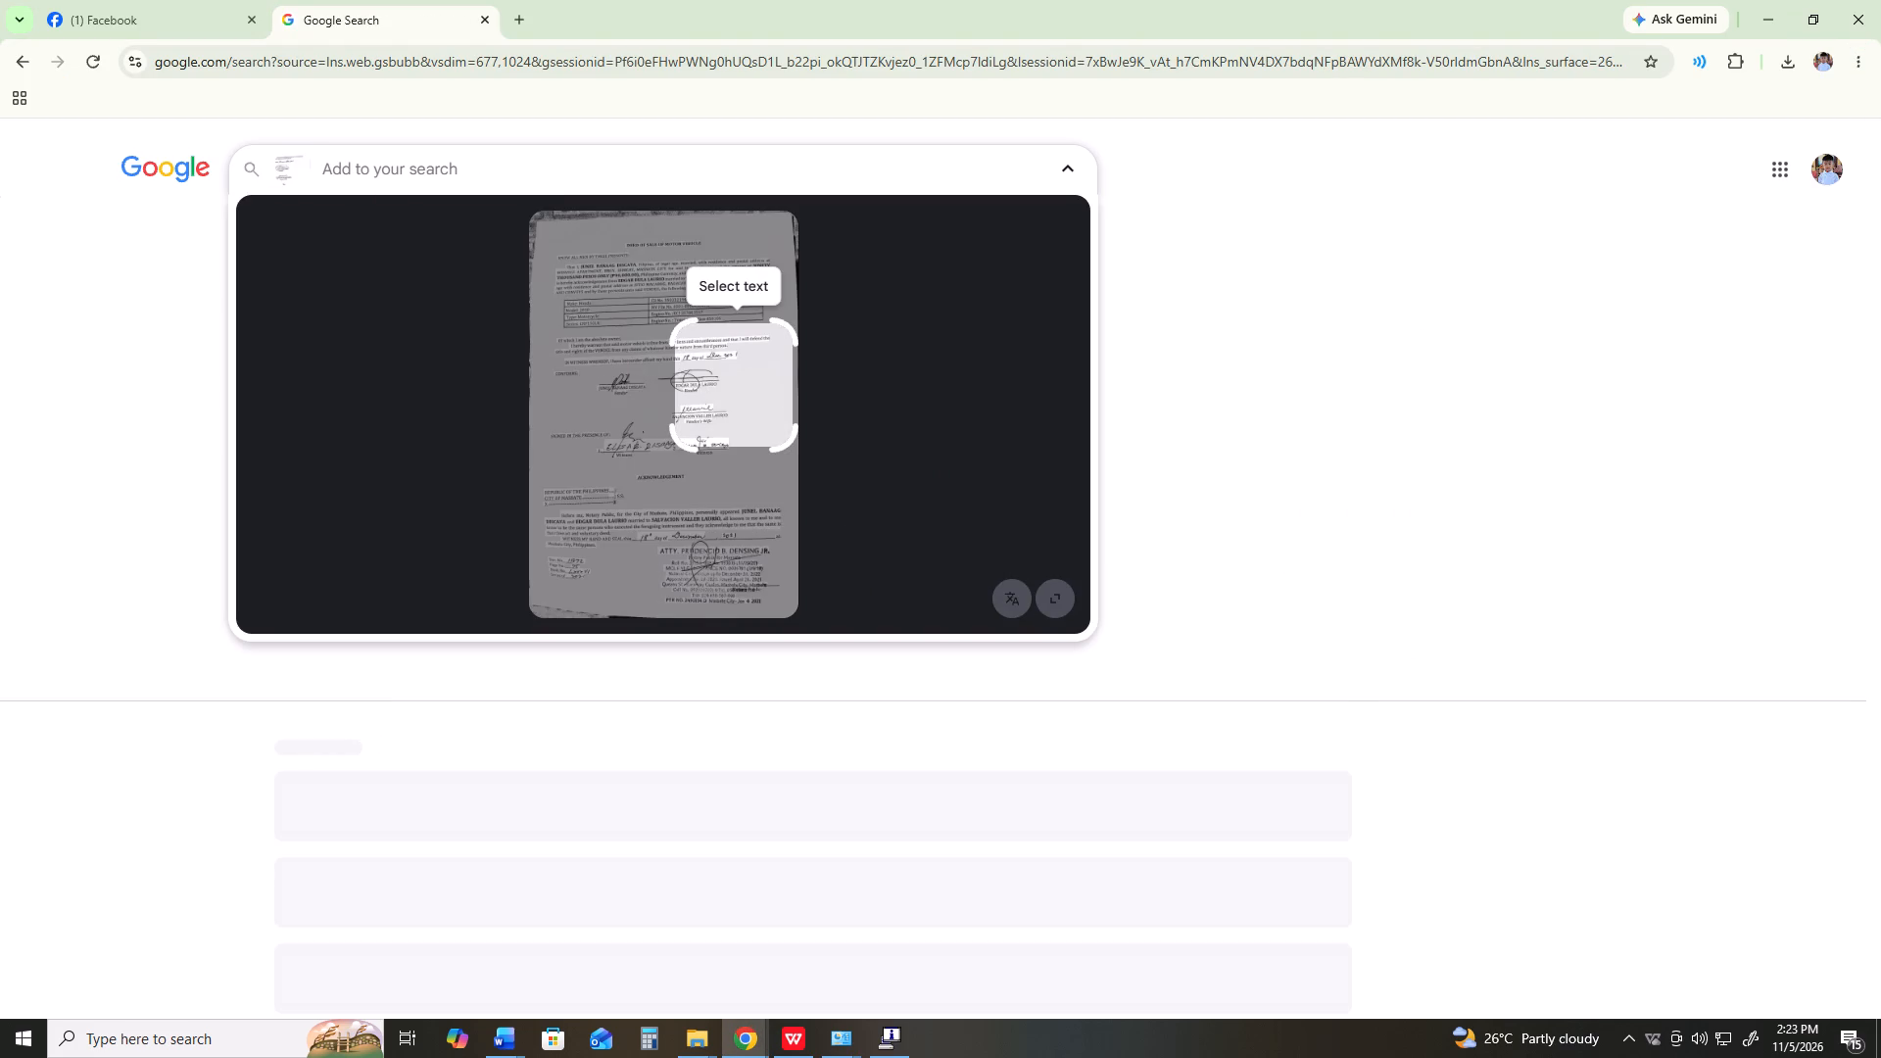
pyautogui.click(570, 351)
pyautogui.moveTo(560, 341); pyautogui.dragTo(721, 460)
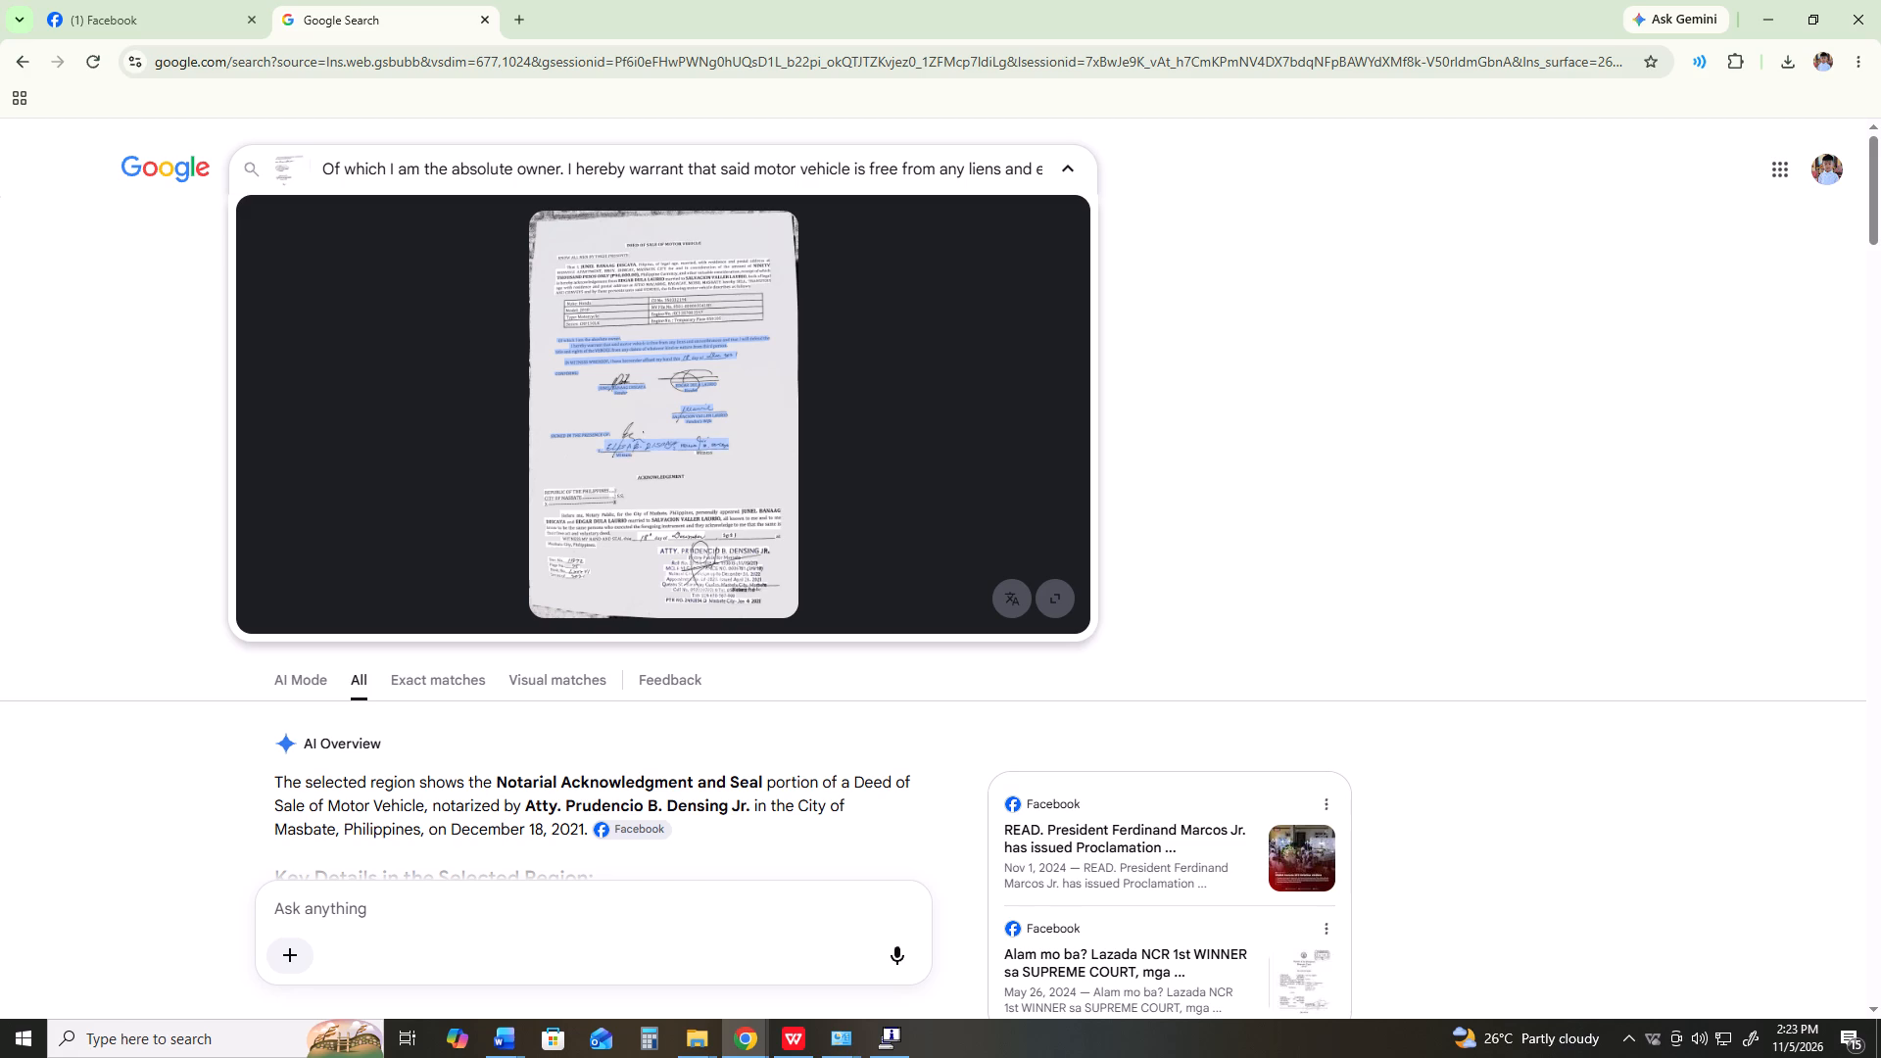
pyautogui.moveTo(721, 460); pyautogui.dragTo(718, 477)
pyautogui.moveTo(718, 477); pyautogui.dragTo(727, 461)
pyautogui.moveTo(727, 461); pyautogui.dragTo(742, 465)
pyautogui.hotkey('ctrl', 'c')
pyautogui.hotkey('ctrl', 'c')
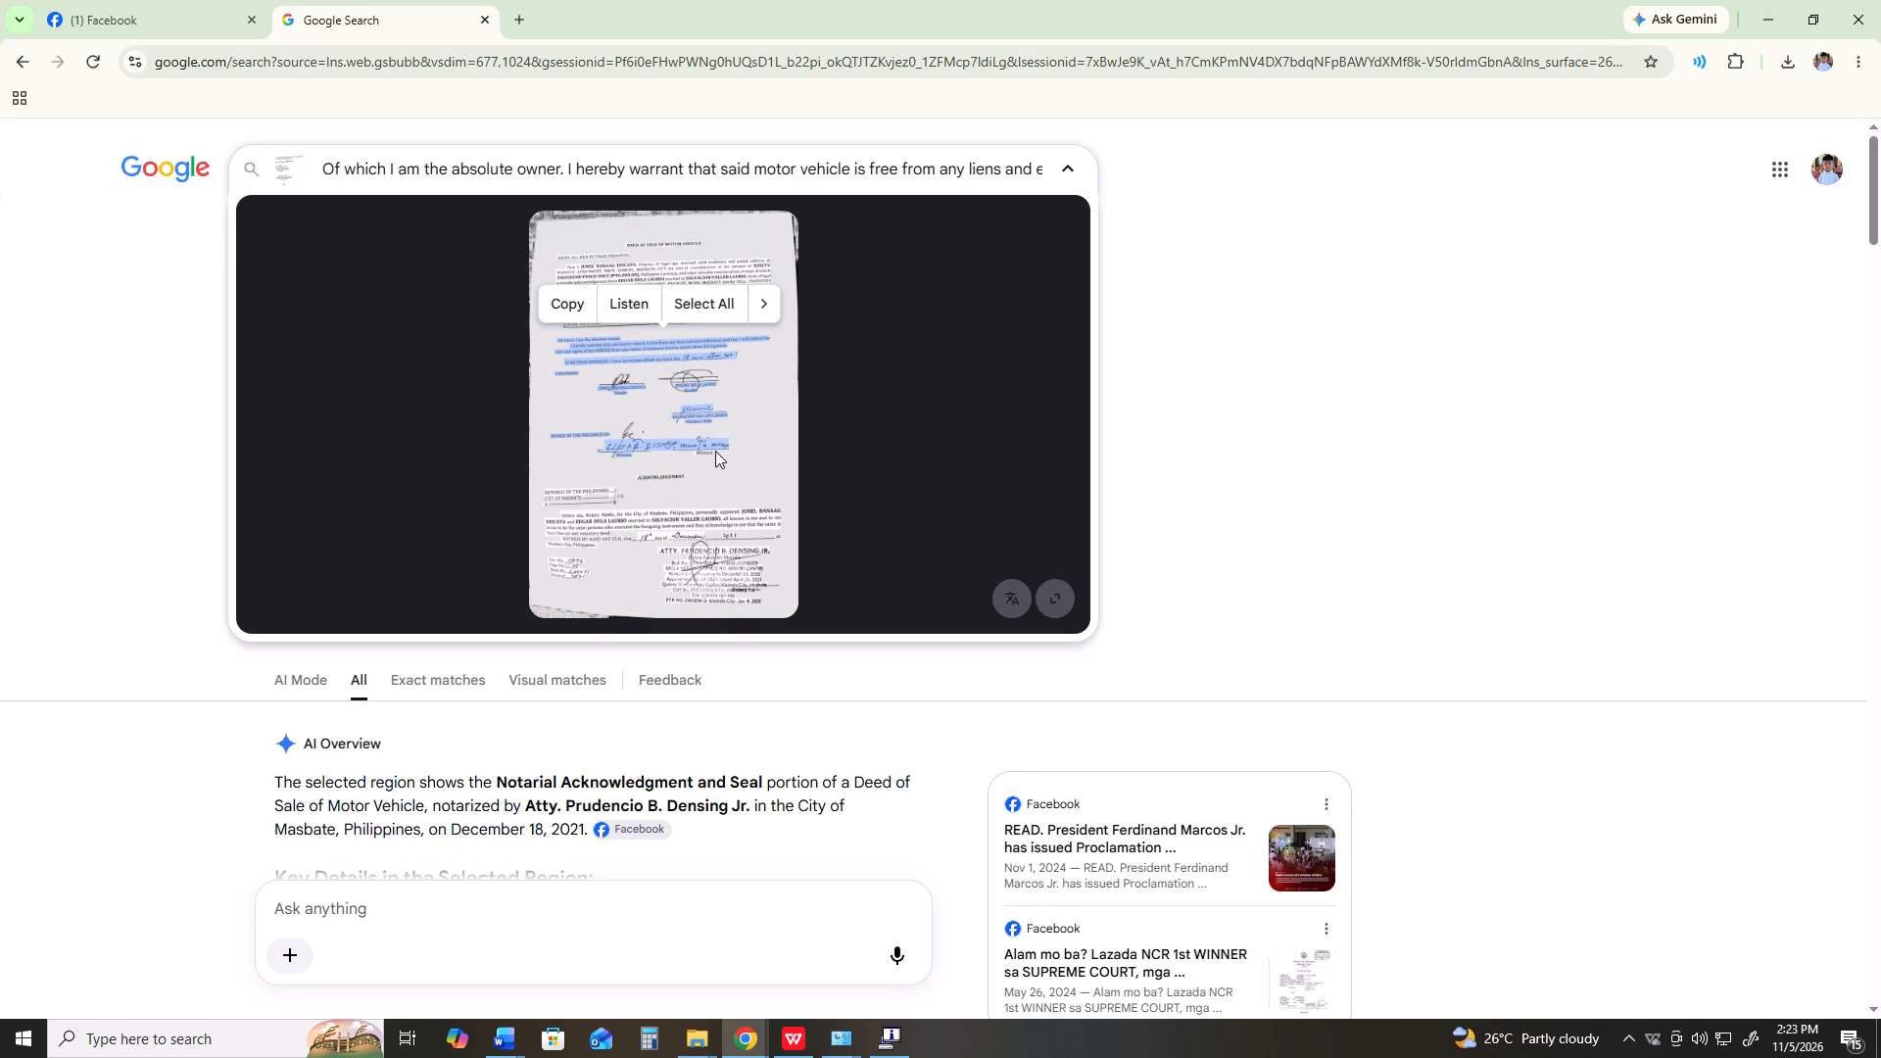
pyautogui.hotkey('ctrl', 'c')
pyautogui.hotkey('ctrl', 'c')
pyautogui.hotkey('ctrl', 'c')
pyautogui.hotkey('alt', 'Tab')
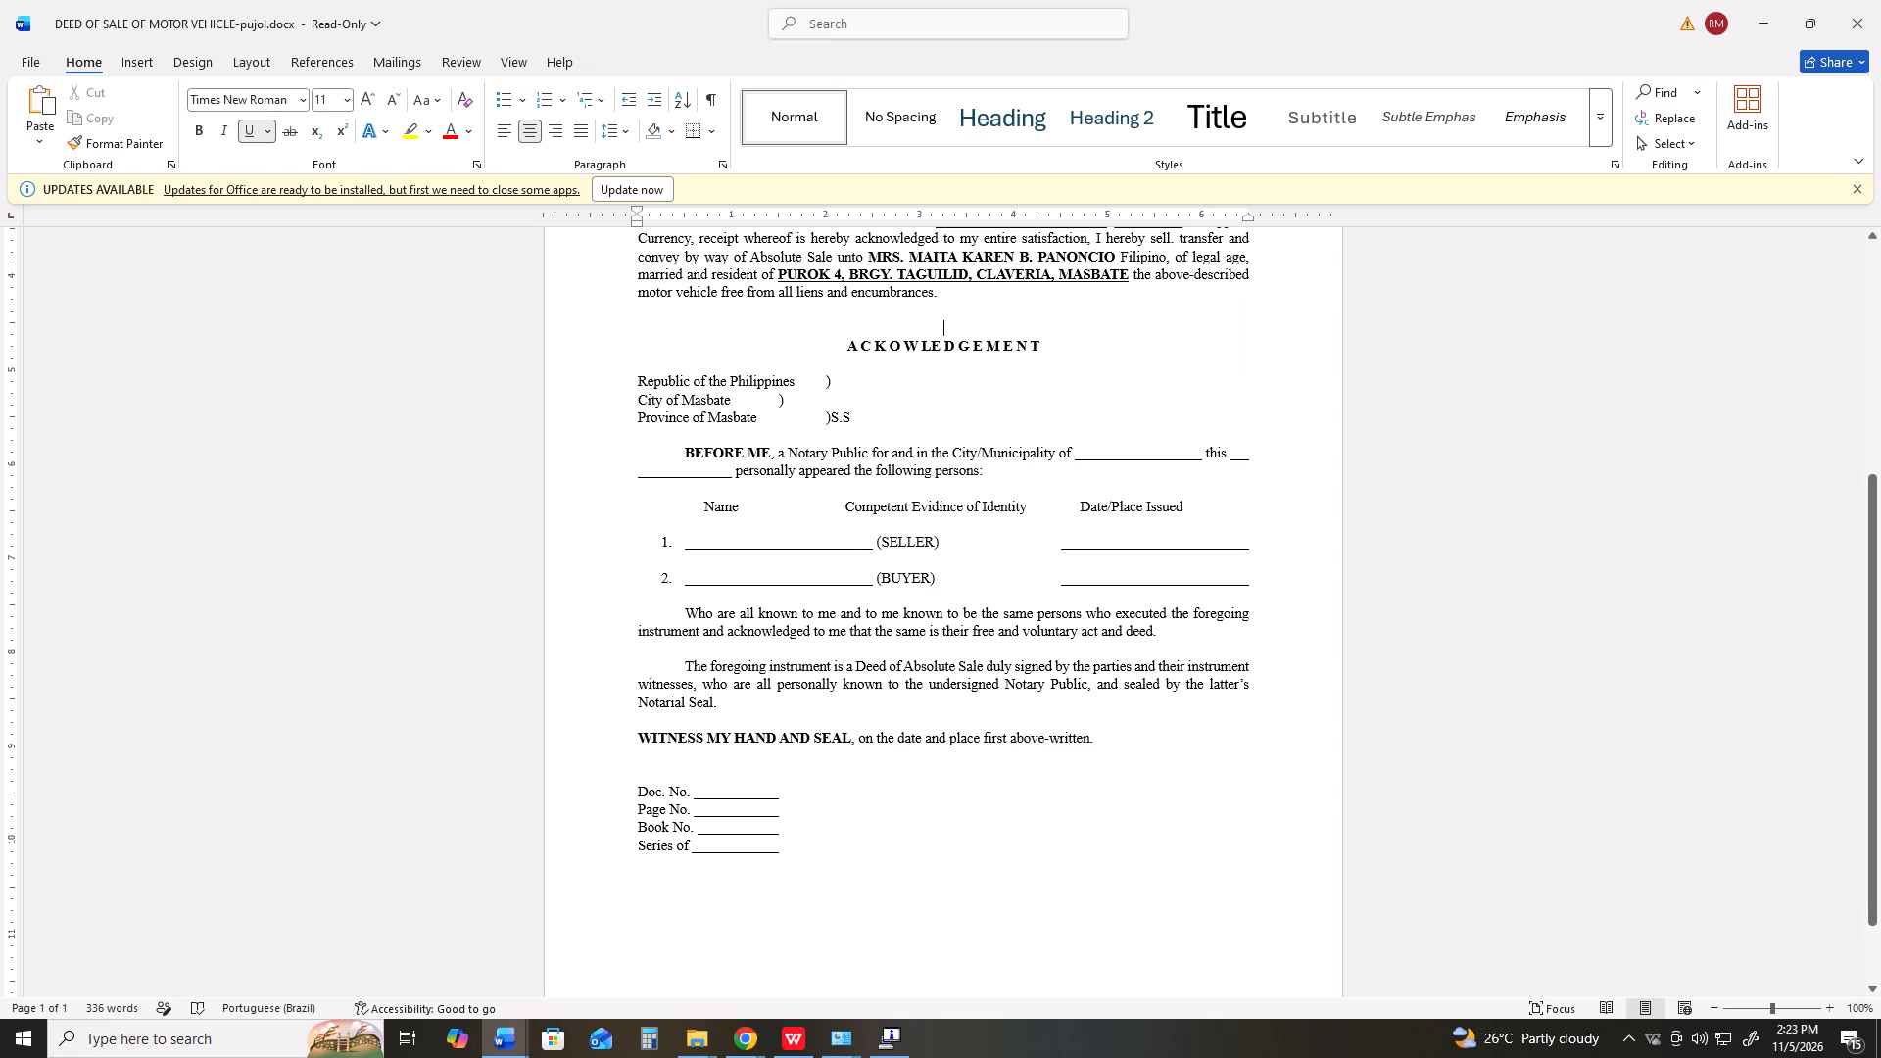
pyautogui.hotkey('ctrl', 'v')
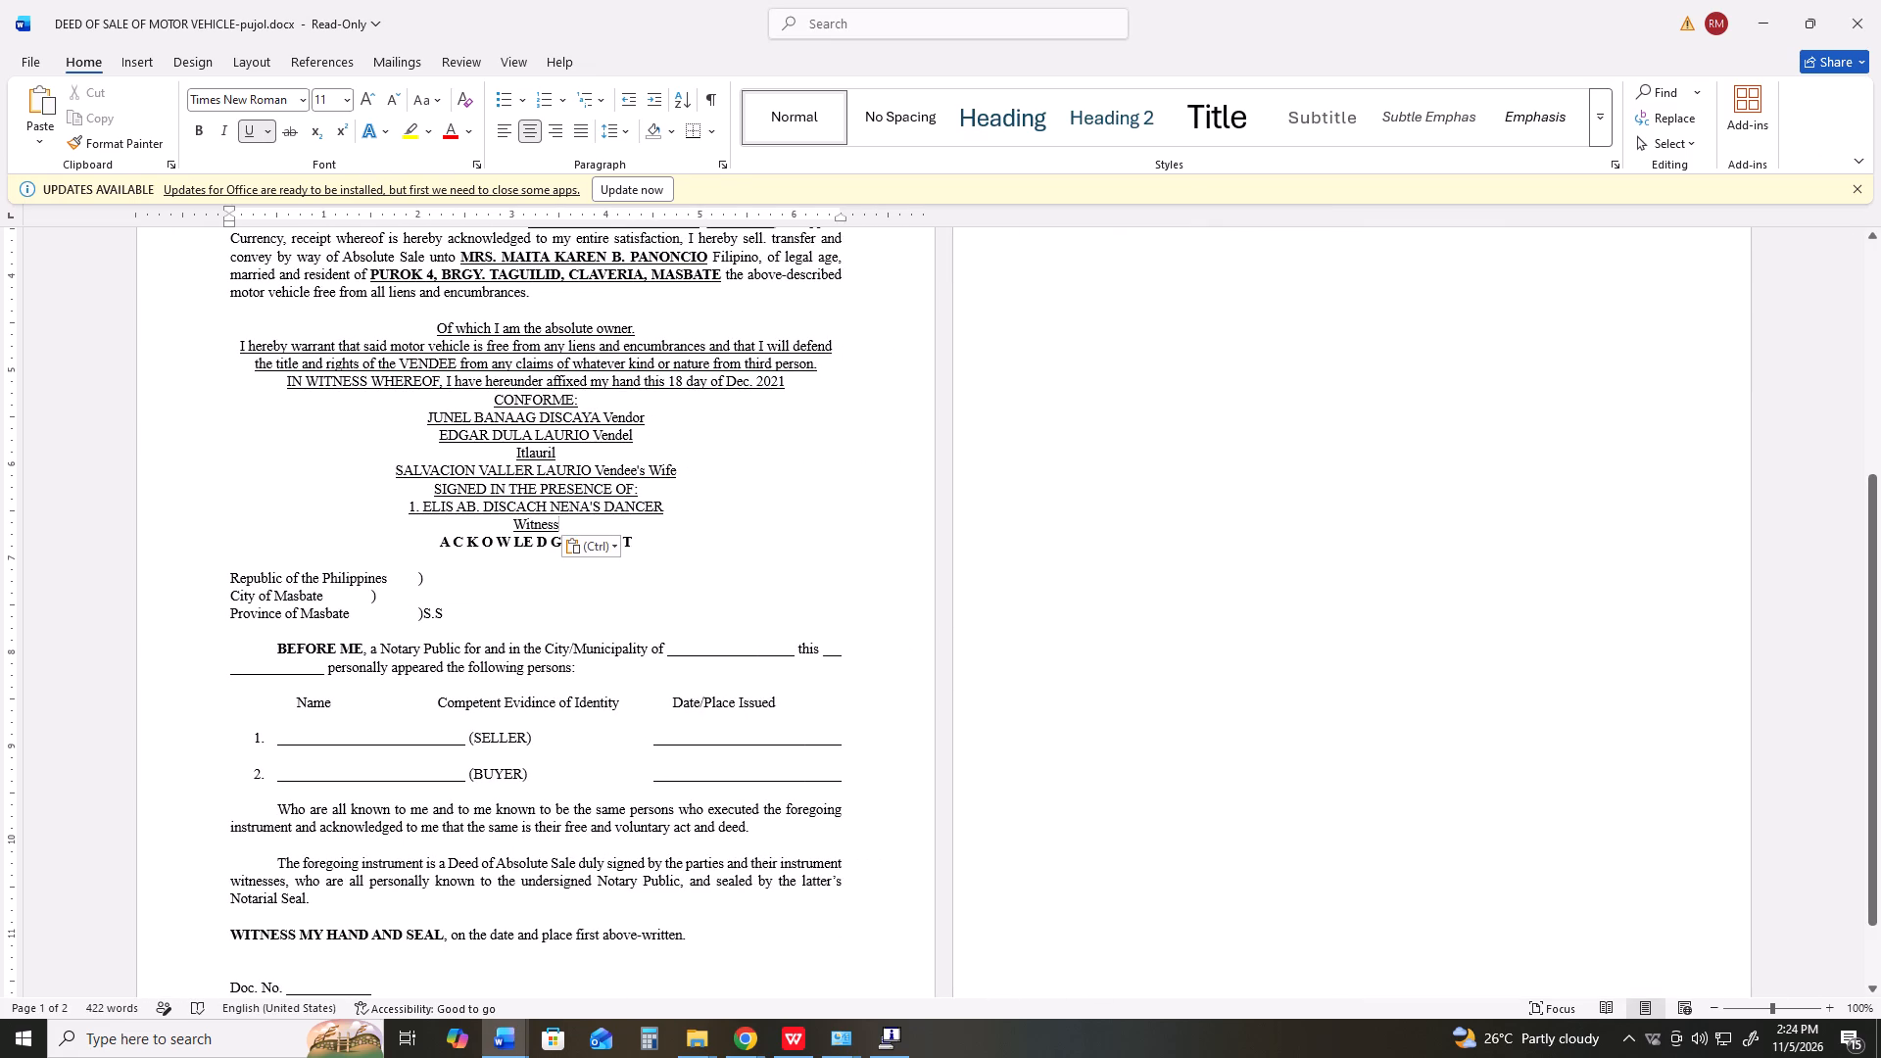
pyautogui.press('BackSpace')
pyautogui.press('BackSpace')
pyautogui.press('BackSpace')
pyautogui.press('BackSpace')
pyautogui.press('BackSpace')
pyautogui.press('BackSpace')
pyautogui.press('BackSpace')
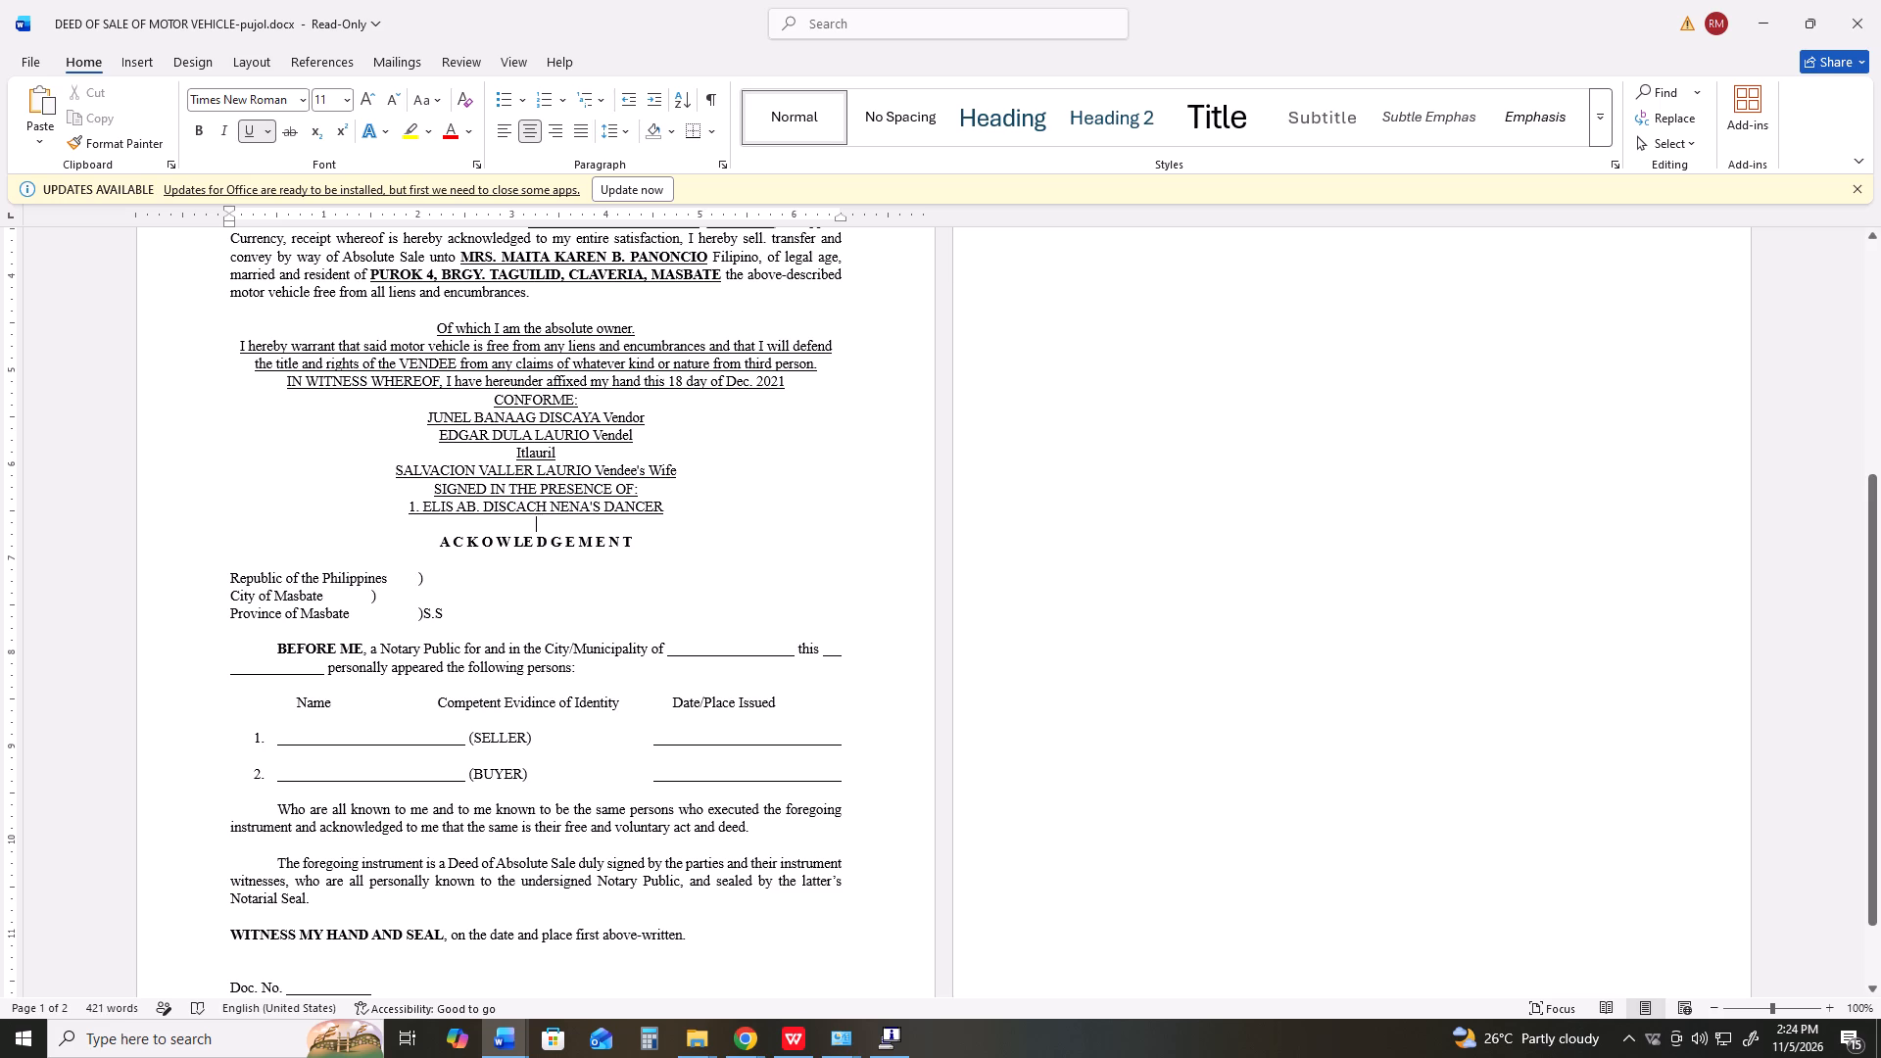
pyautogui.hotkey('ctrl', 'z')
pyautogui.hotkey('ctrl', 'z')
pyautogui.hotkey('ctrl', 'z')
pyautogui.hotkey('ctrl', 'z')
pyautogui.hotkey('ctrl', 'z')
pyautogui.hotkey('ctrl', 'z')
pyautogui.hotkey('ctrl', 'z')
# Justify the pasted ownership line and warranty paragraph, and indent the first line of the "I hereby warrant" paragraph.
pyautogui.moveTo(429, 326); pyautogui.dragTo(694, 393)
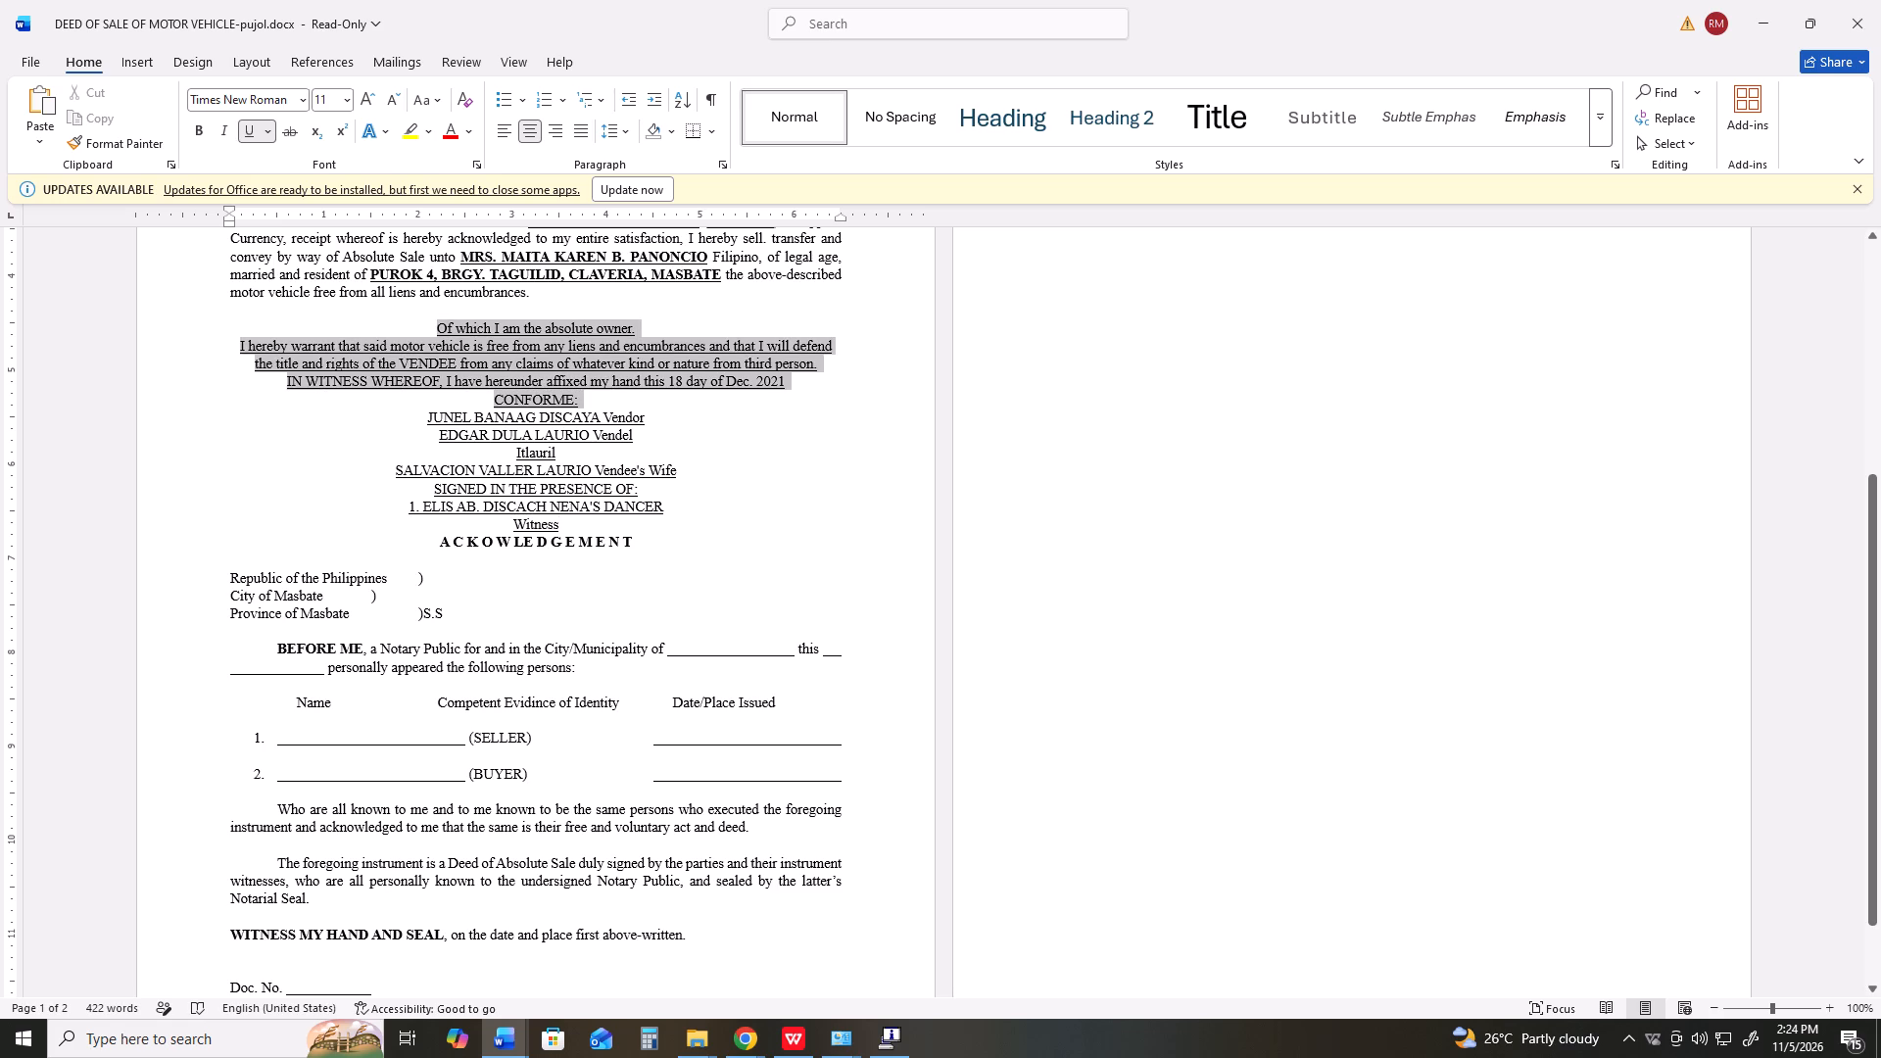
pyautogui.moveTo(694, 393); pyautogui.dragTo(809, 368)
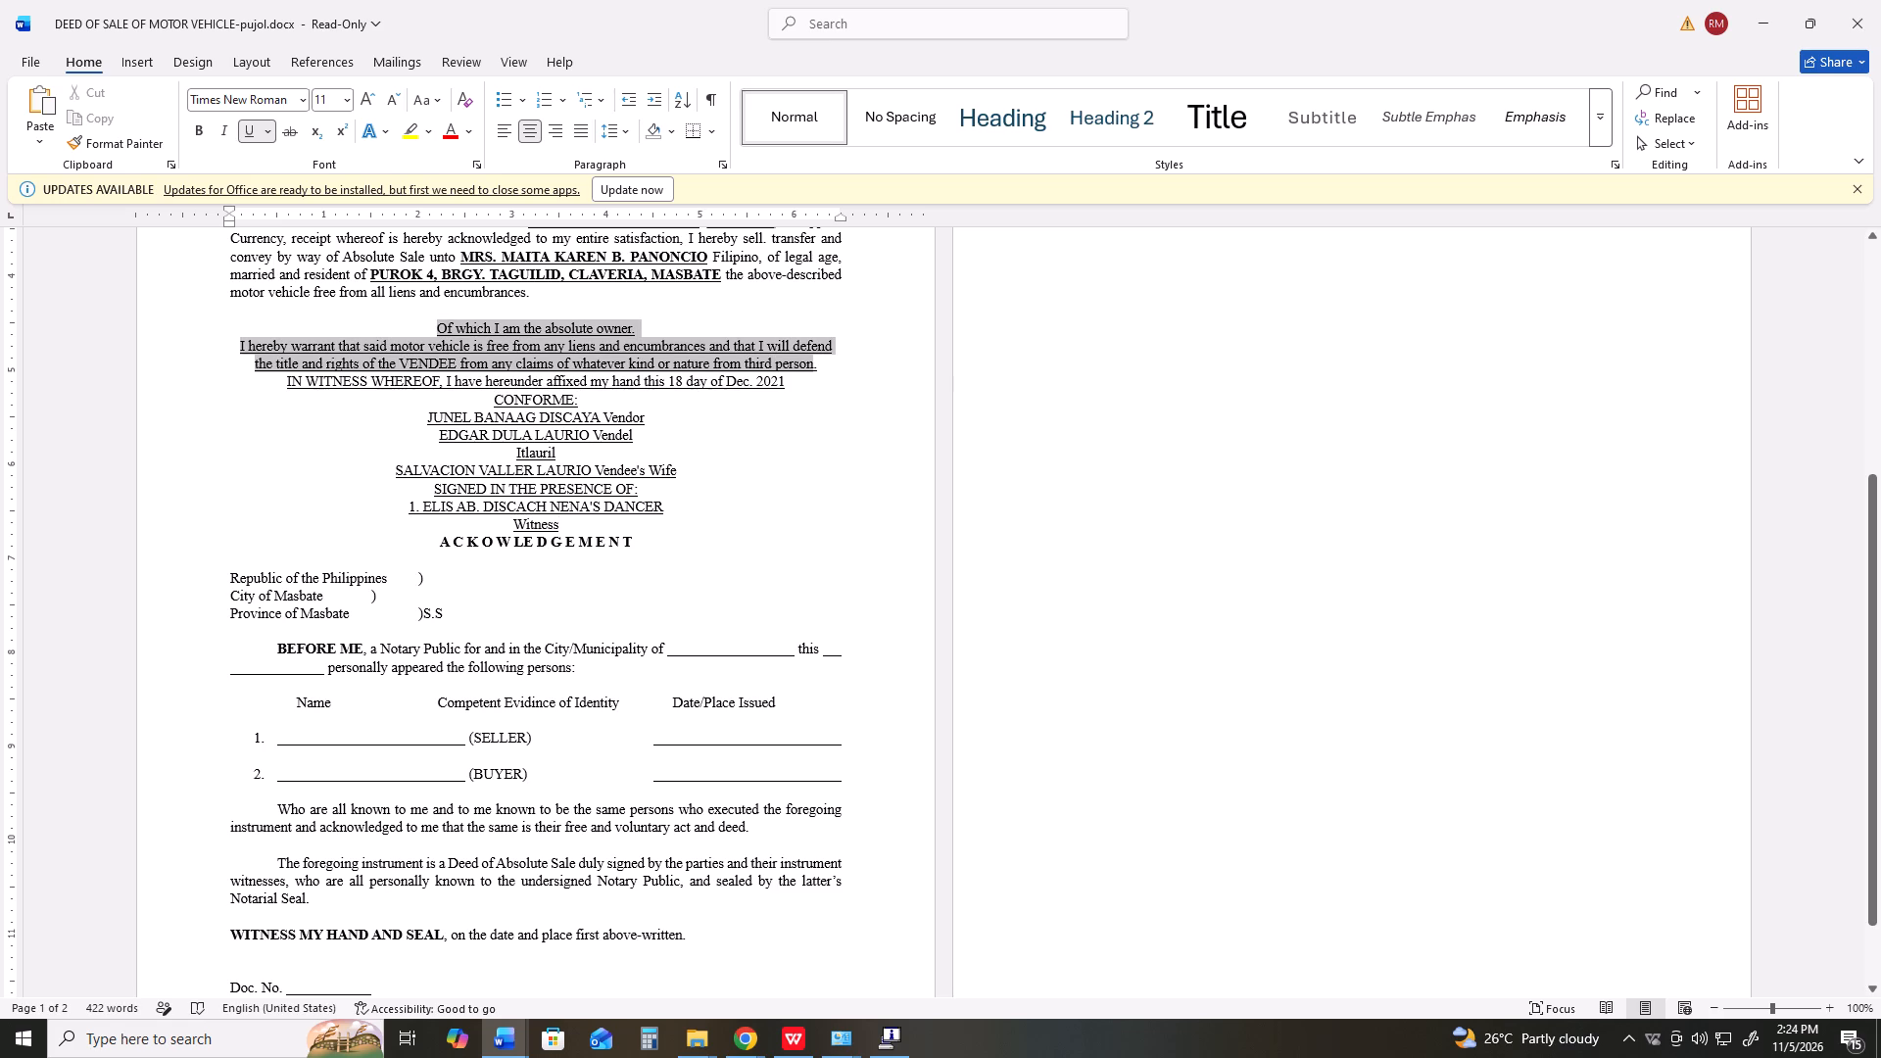
pyautogui.moveTo(809, 368); pyautogui.dragTo(818, 366)
pyautogui.moveTo(818, 366); pyautogui.dragTo(817, 366)
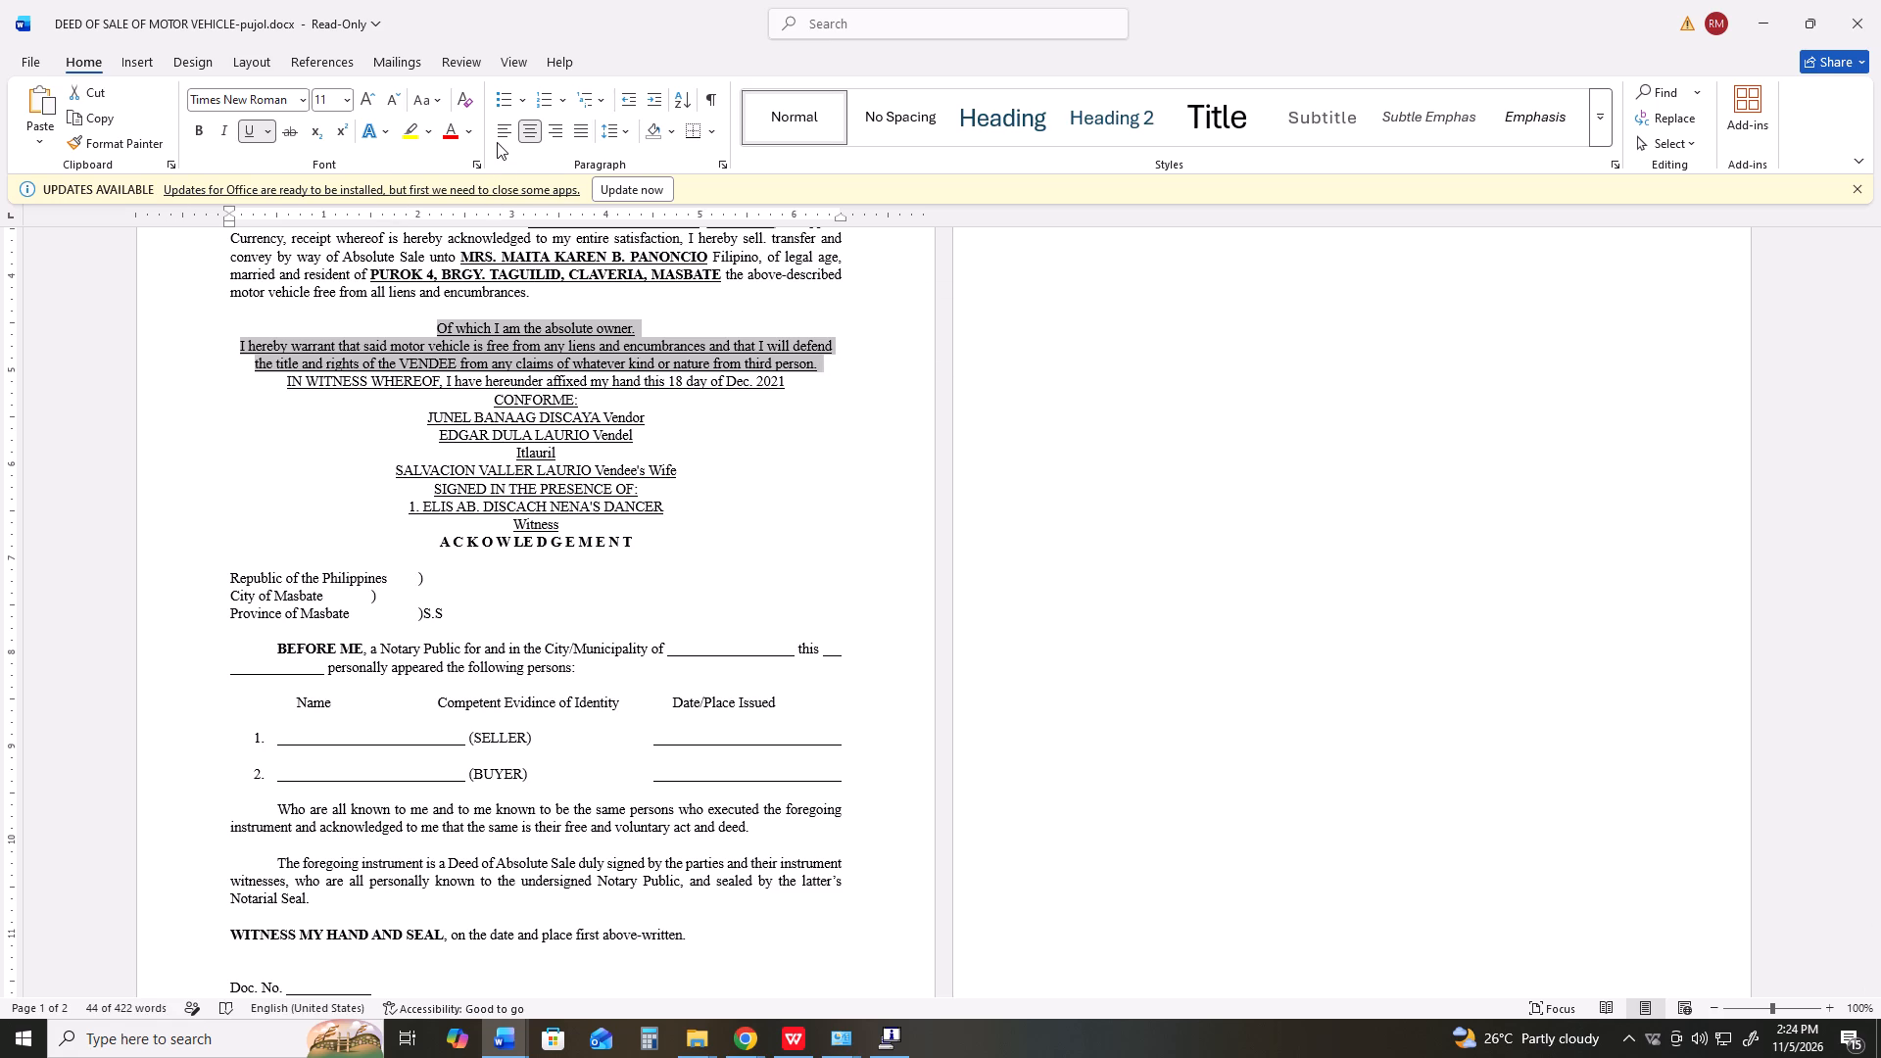
pyautogui.click(497, 136)
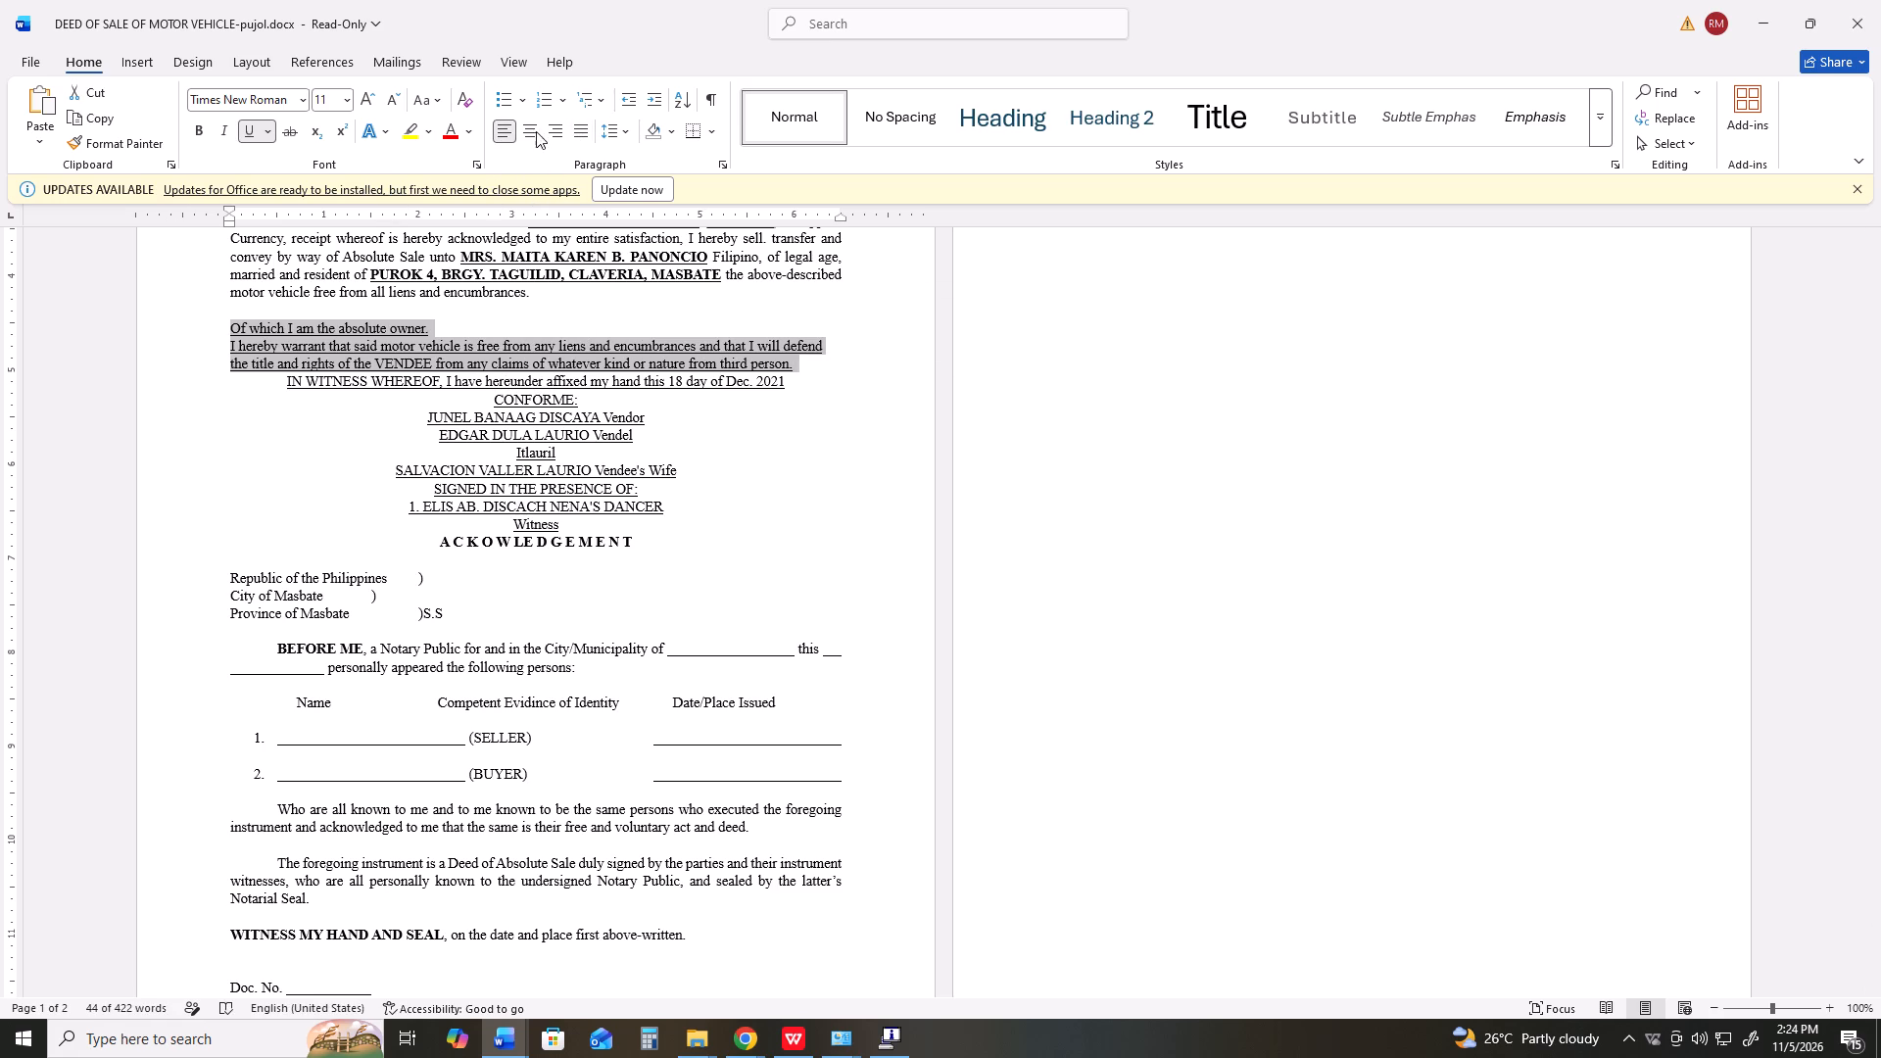
pyautogui.click(527, 130)
pyautogui.click(506, 127)
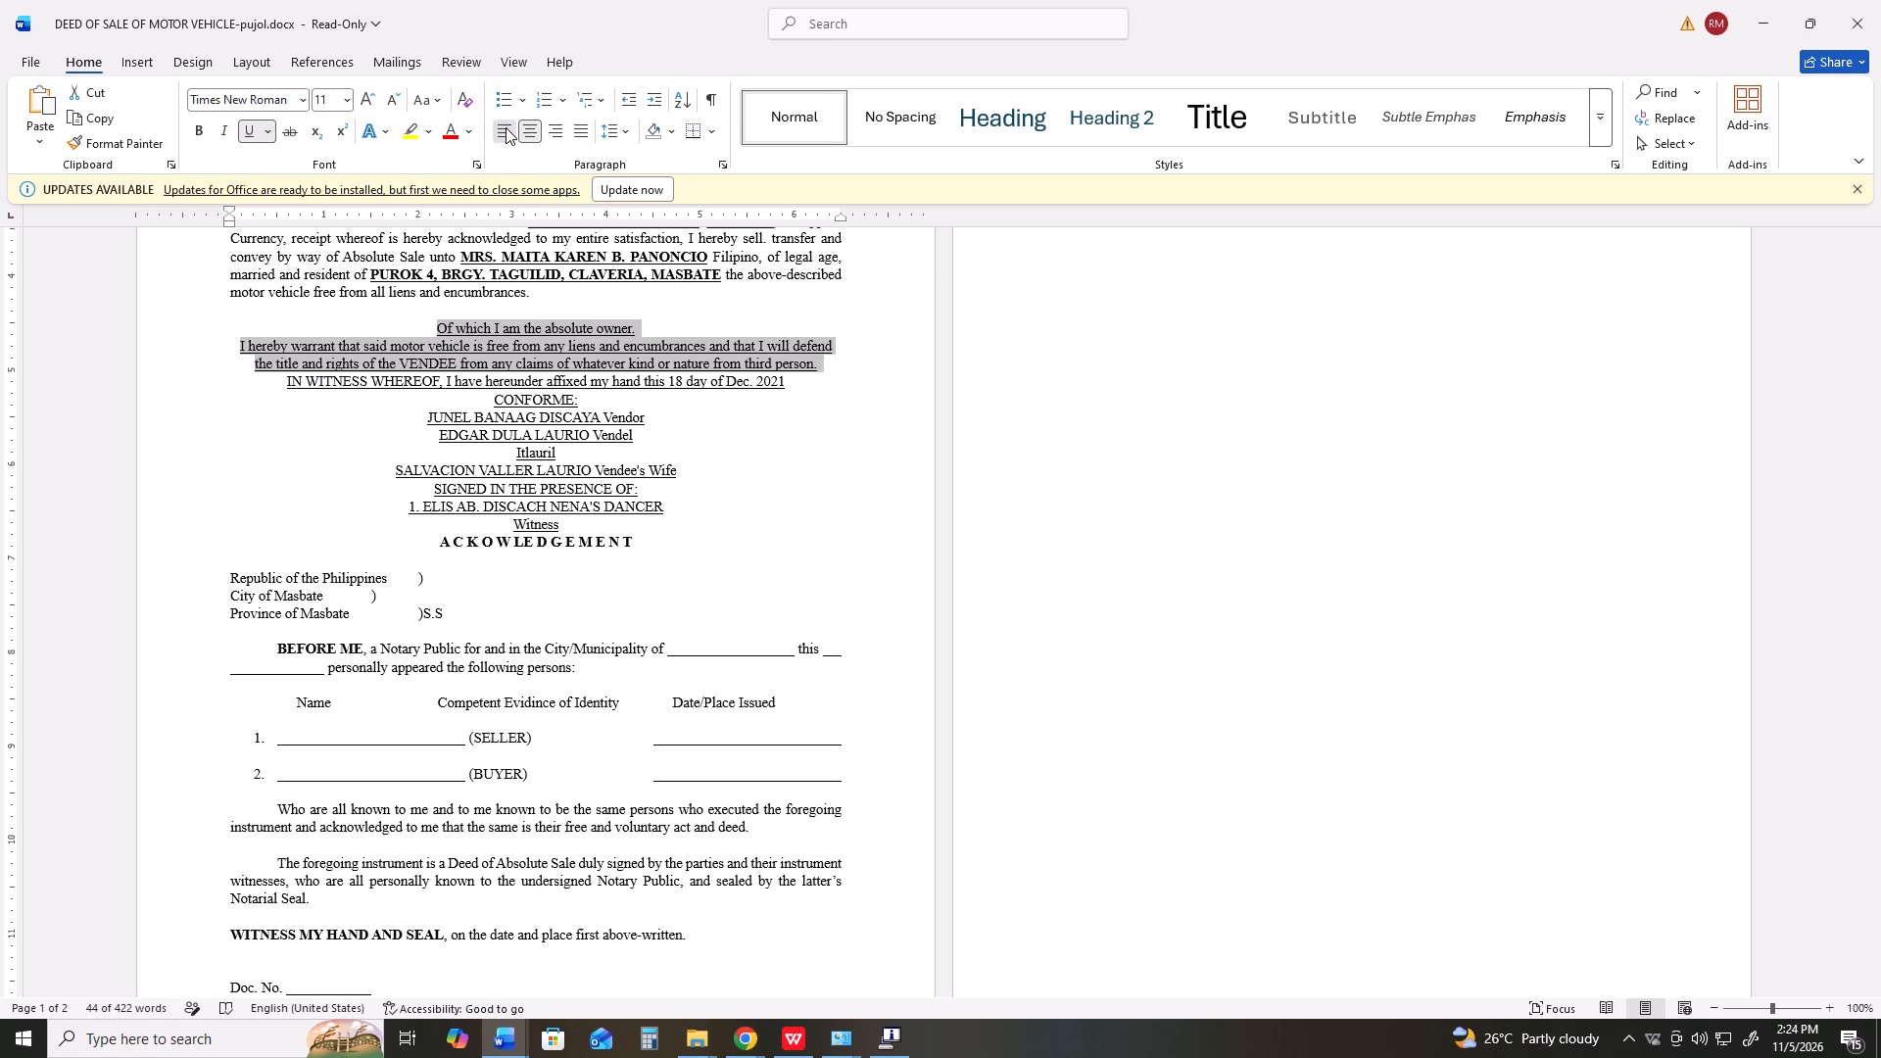
pyautogui.click(573, 131)
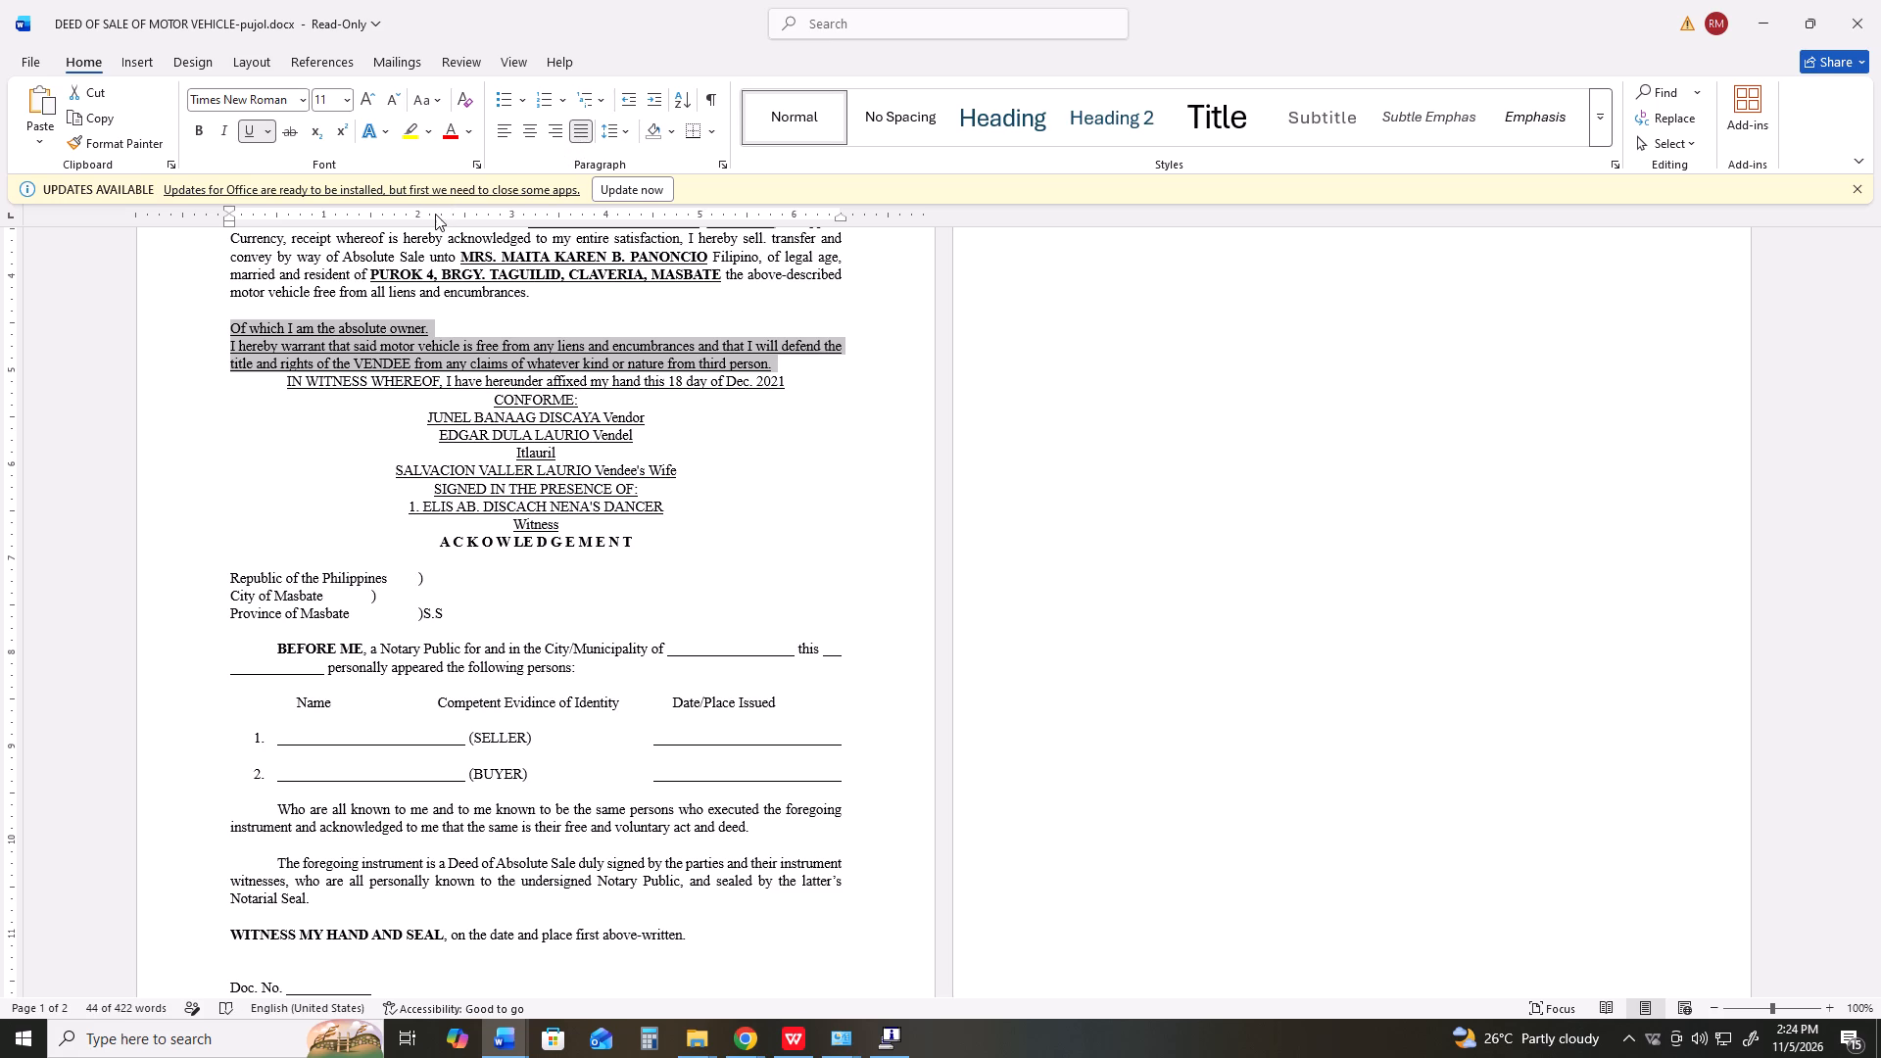
pyautogui.click(228, 344)
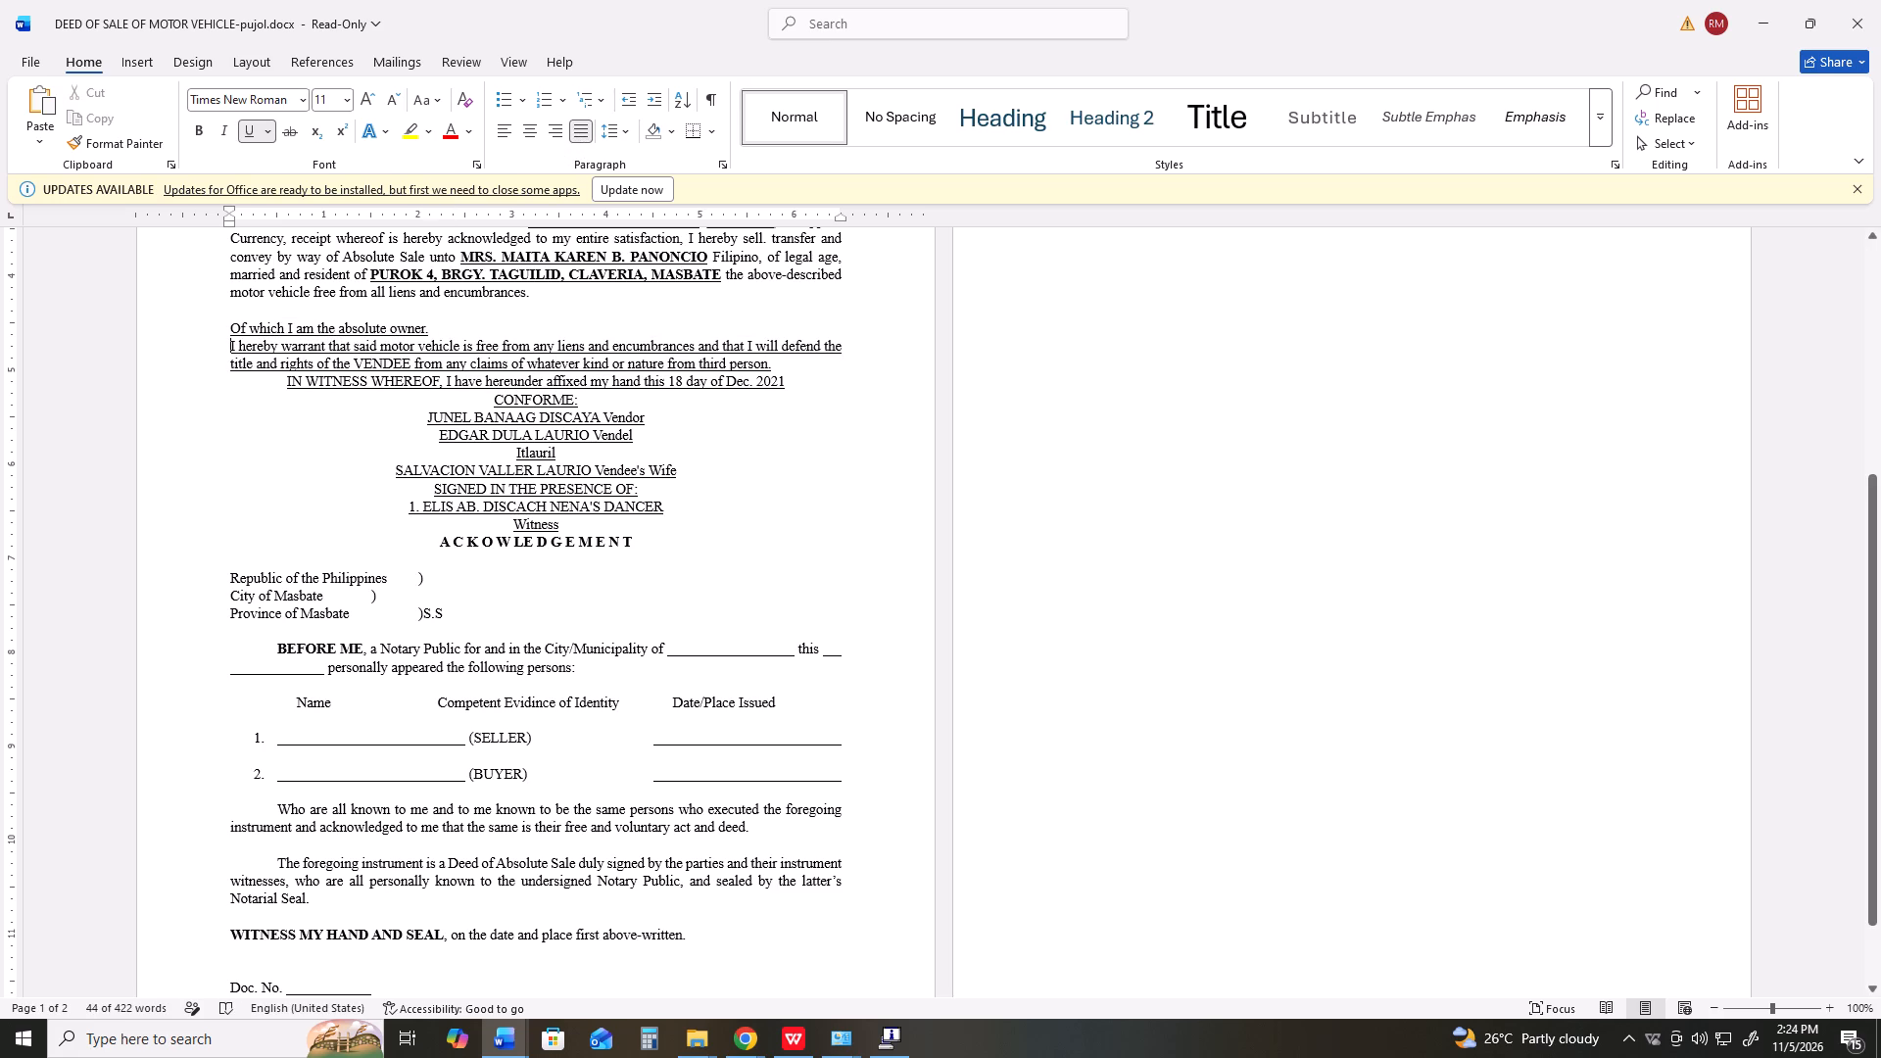
pyautogui.press('Tab')
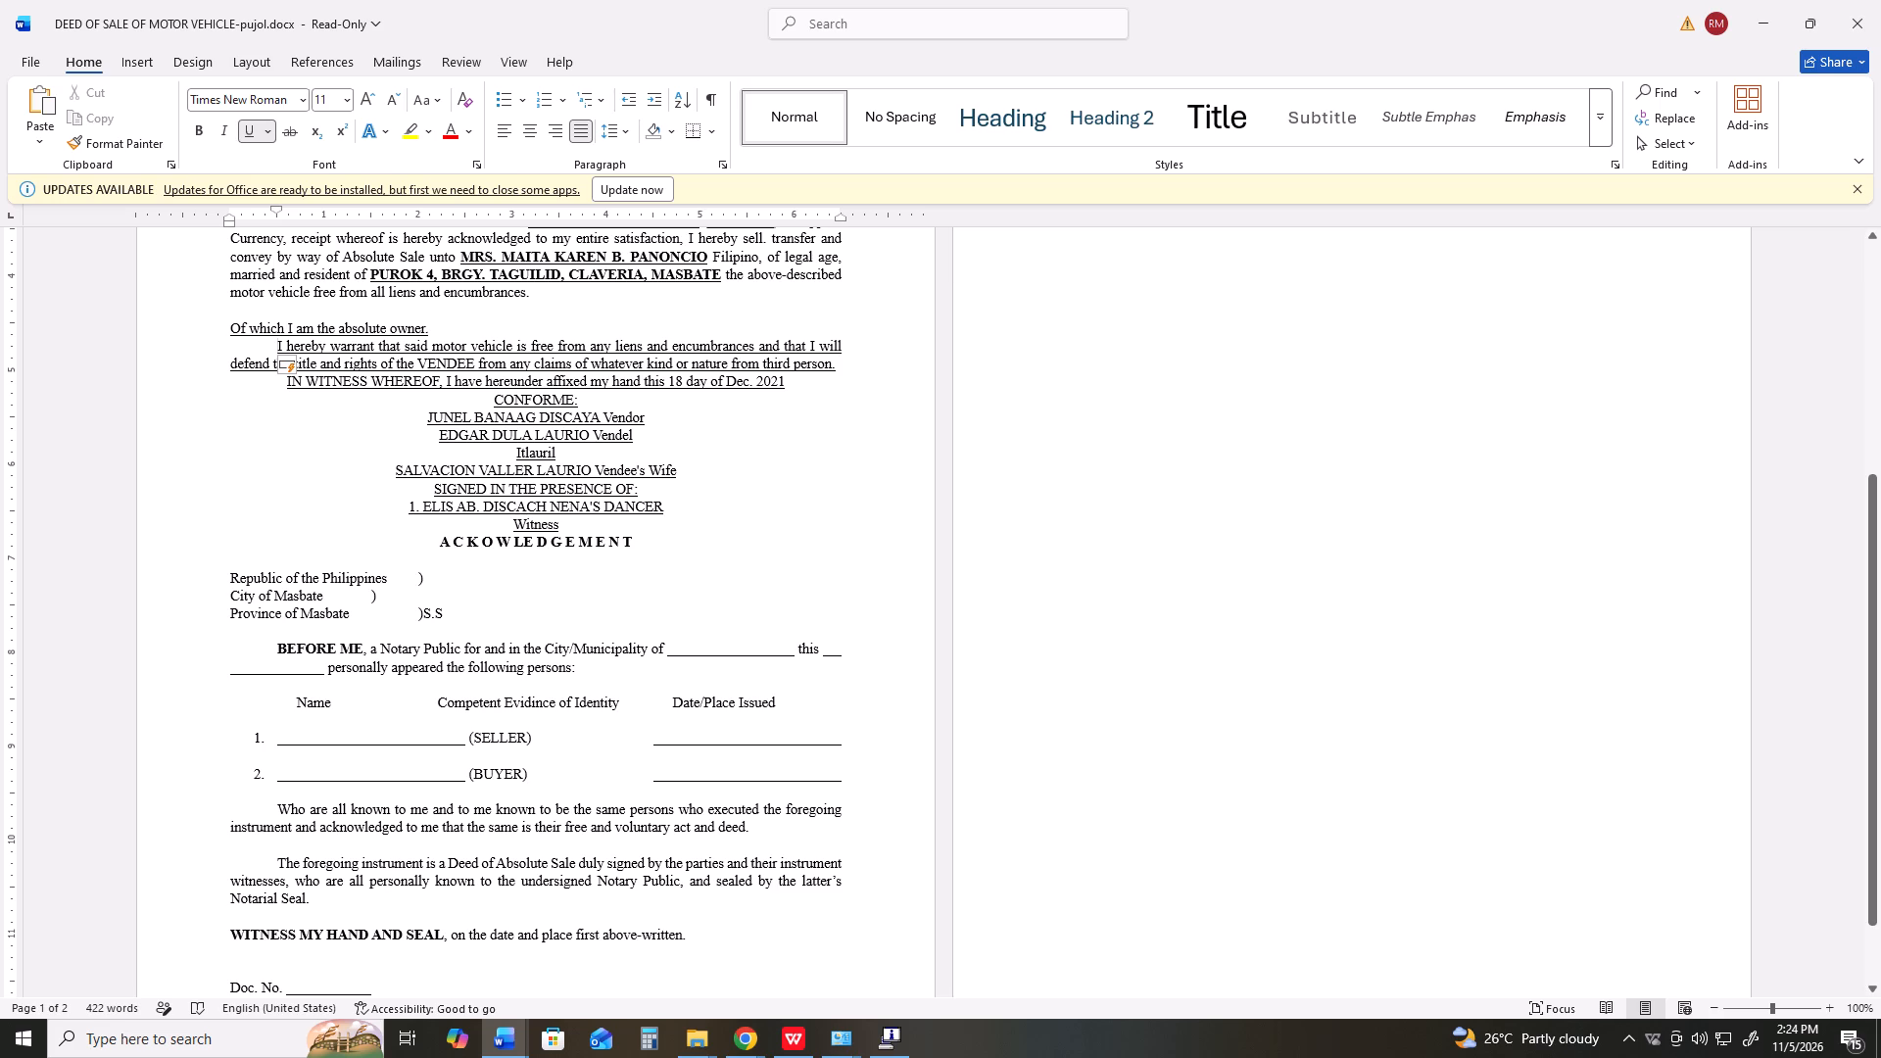
# Justify the pasted "IN WITNESS WHEREOF" line and indent its first line.
pyautogui.moveTo(285, 388); pyautogui.dragTo(757, 395)
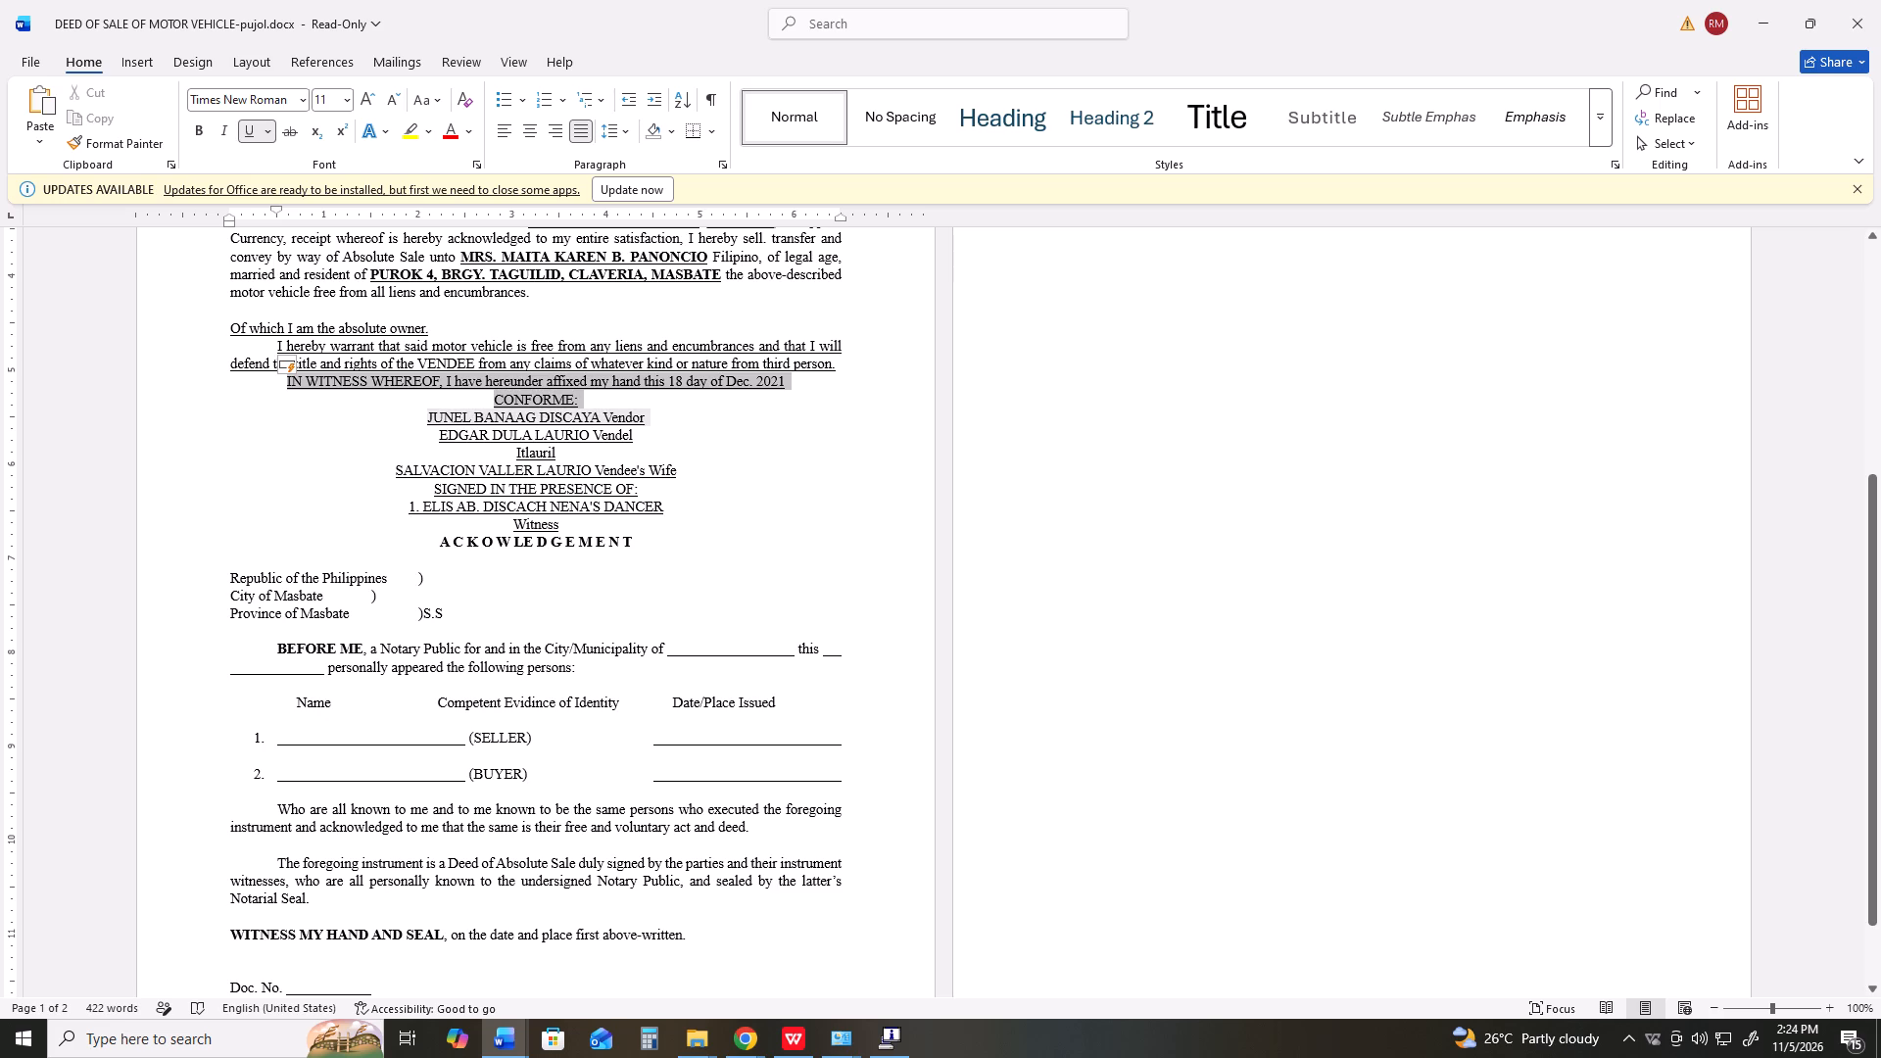
pyautogui.moveTo(757, 395); pyautogui.dragTo(757, 377)
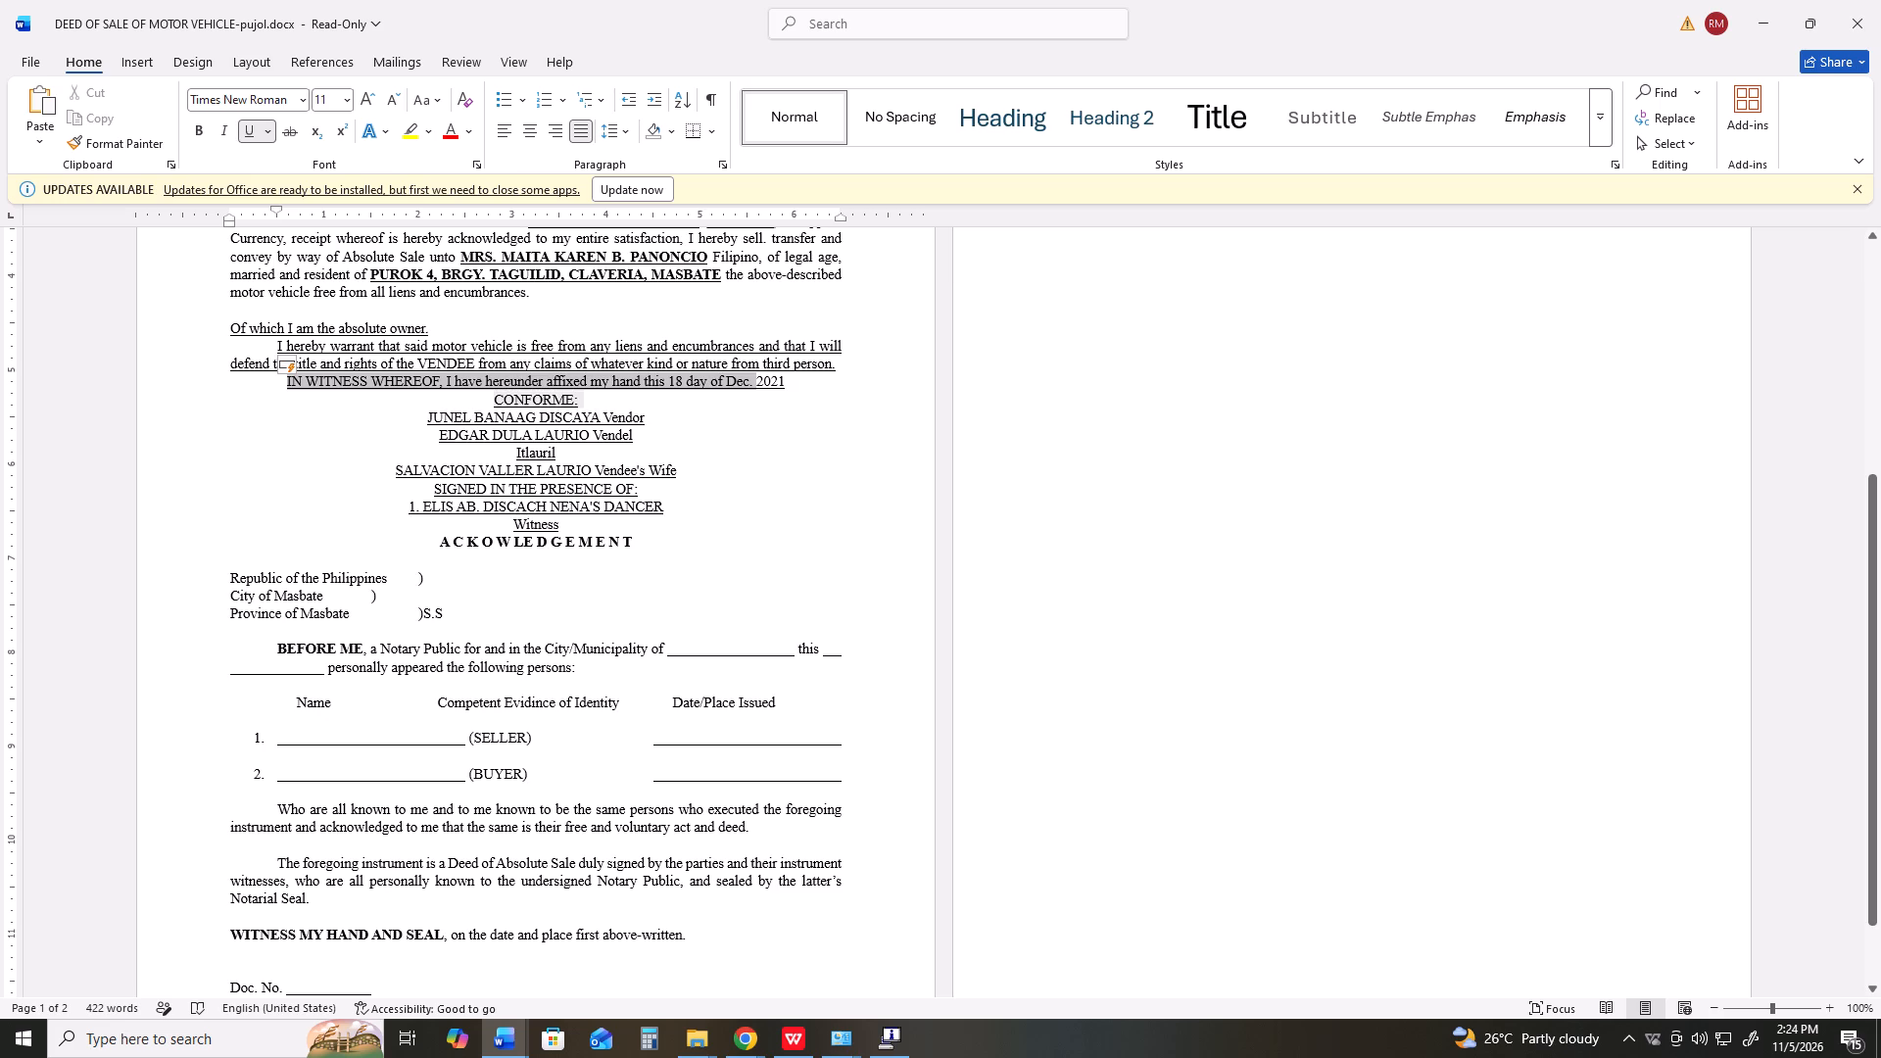
pyautogui.moveTo(757, 377); pyautogui.dragTo(804, 379)
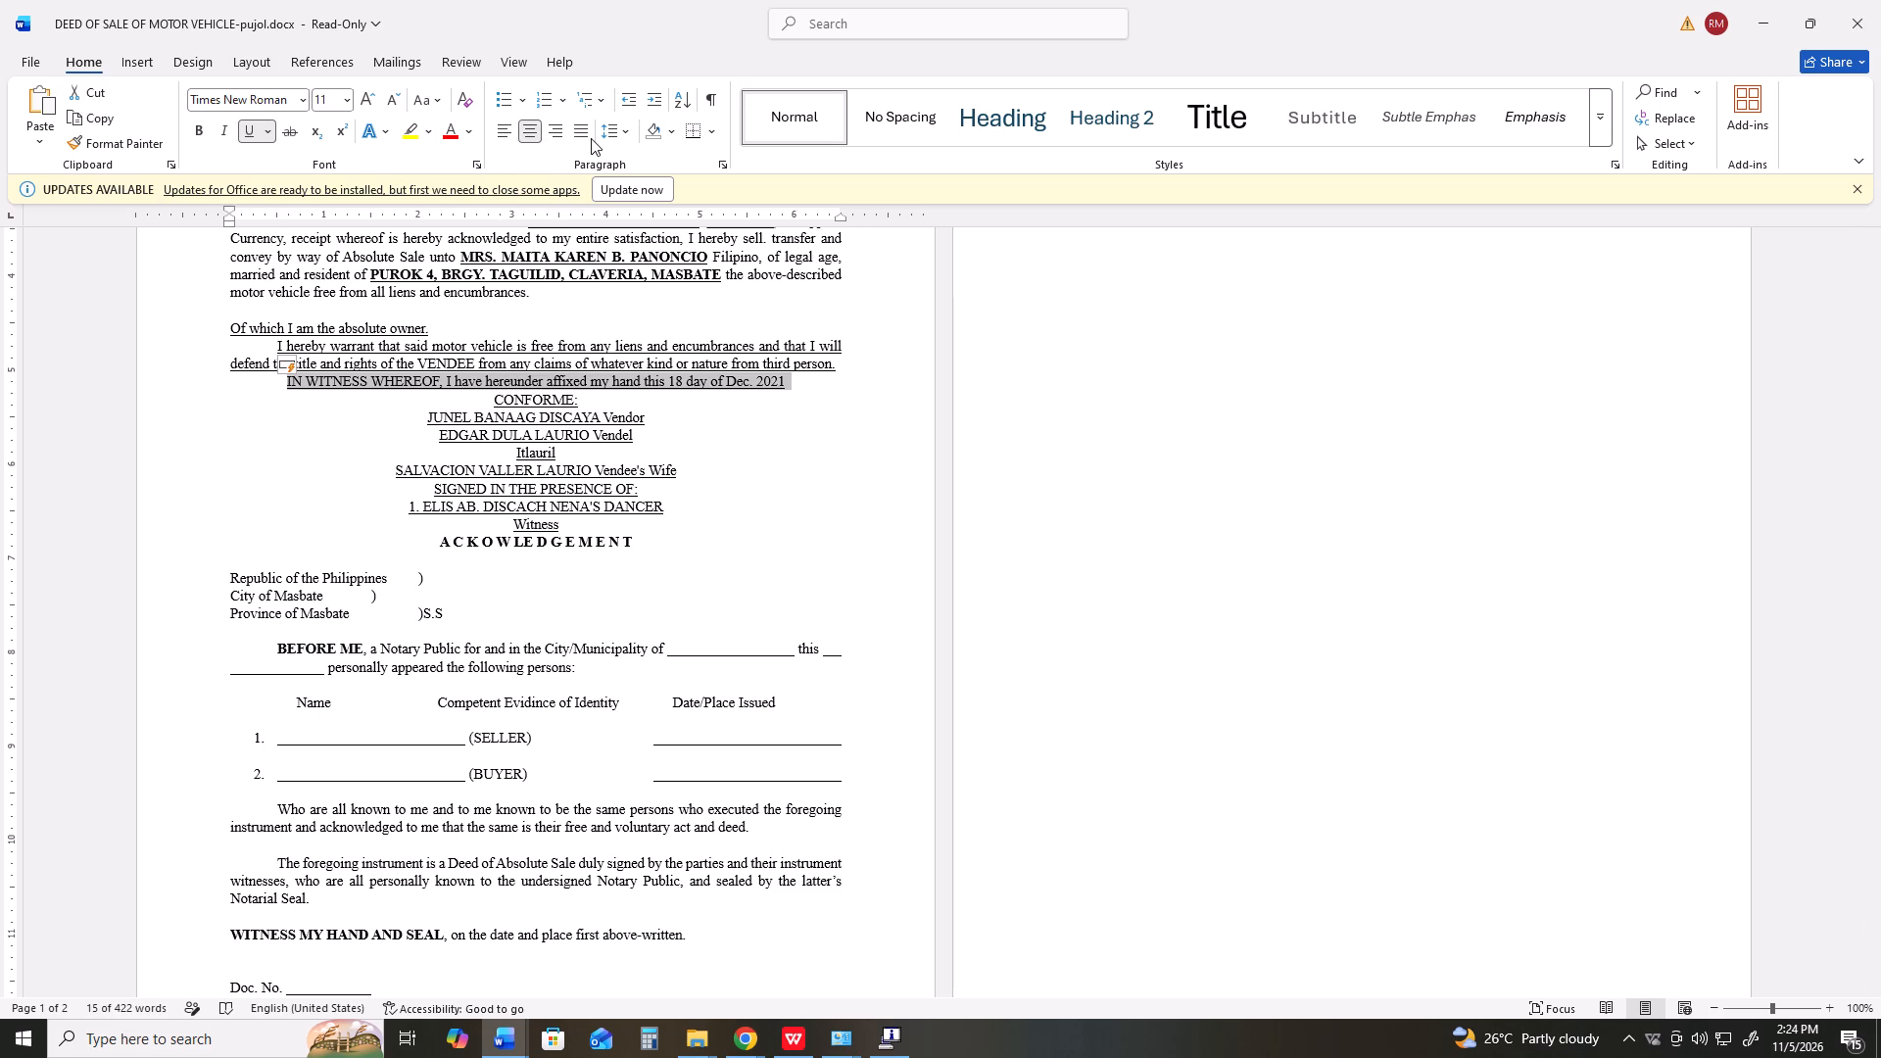
pyautogui.click(584, 137)
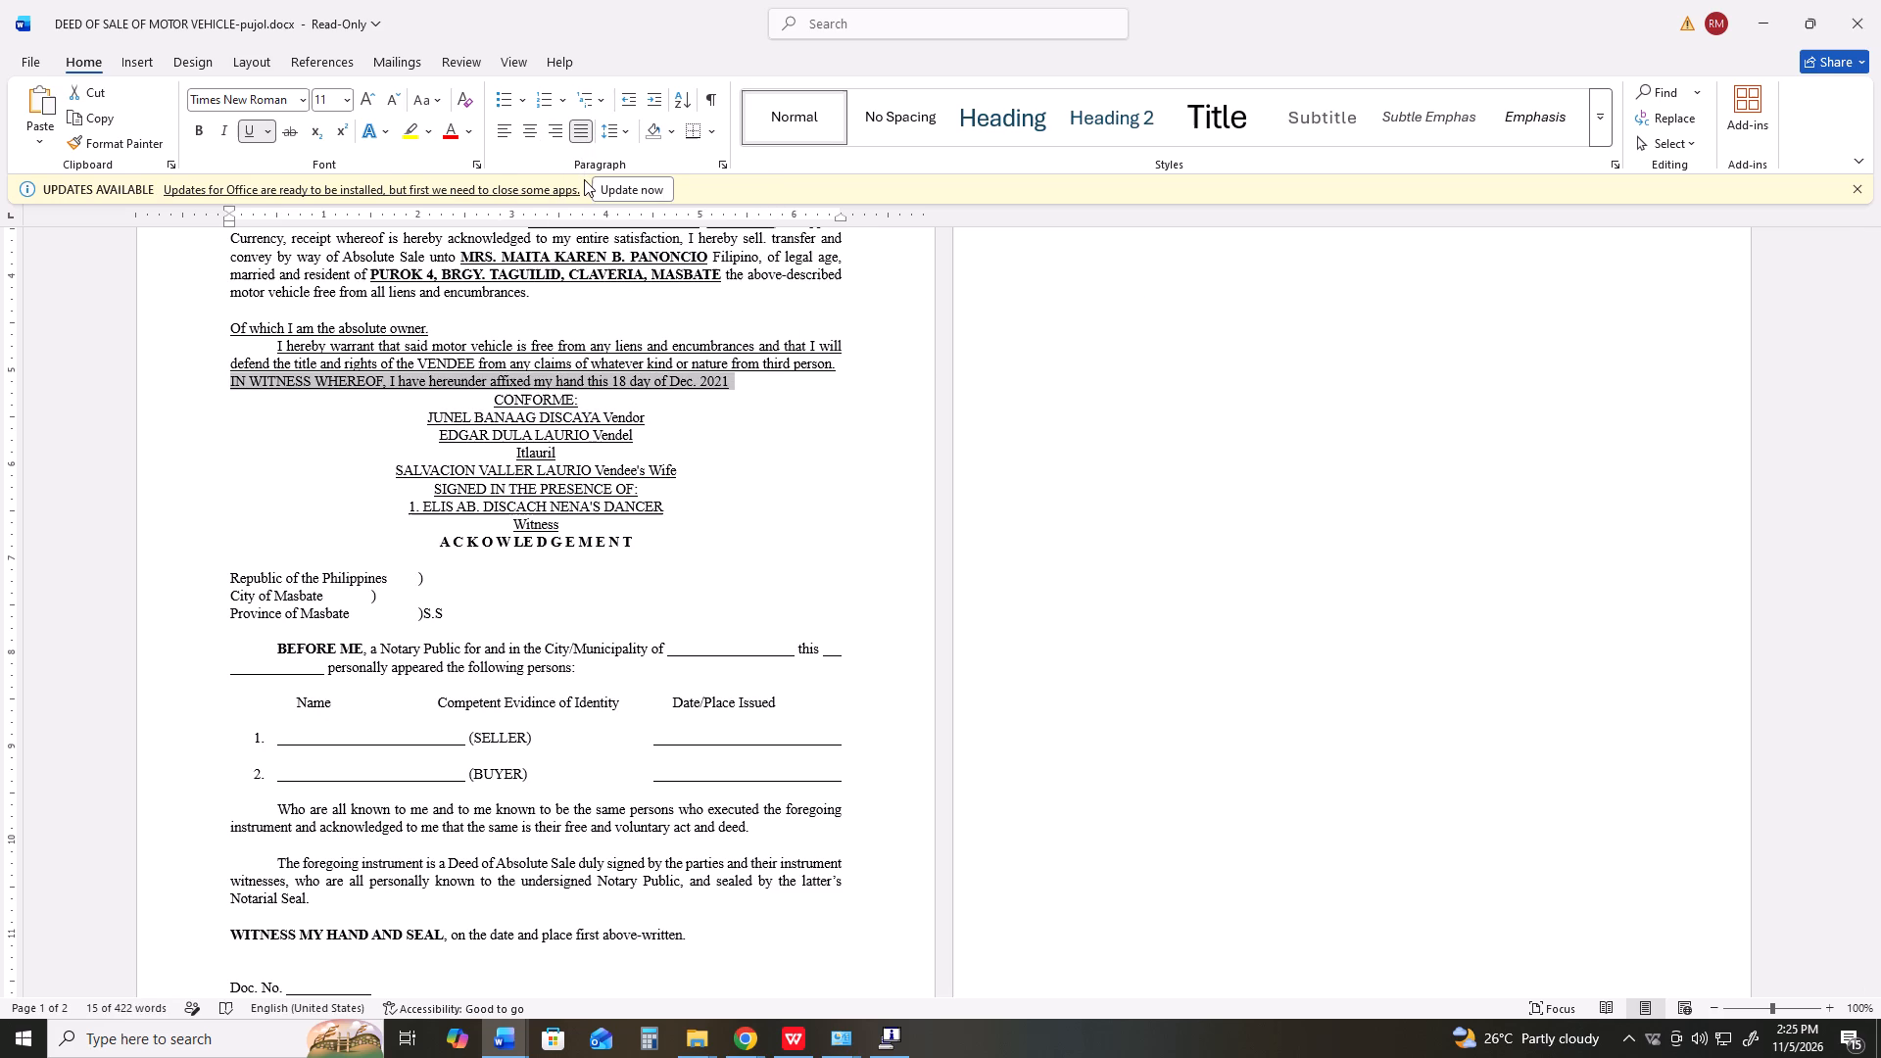
pyautogui.press('Tab')
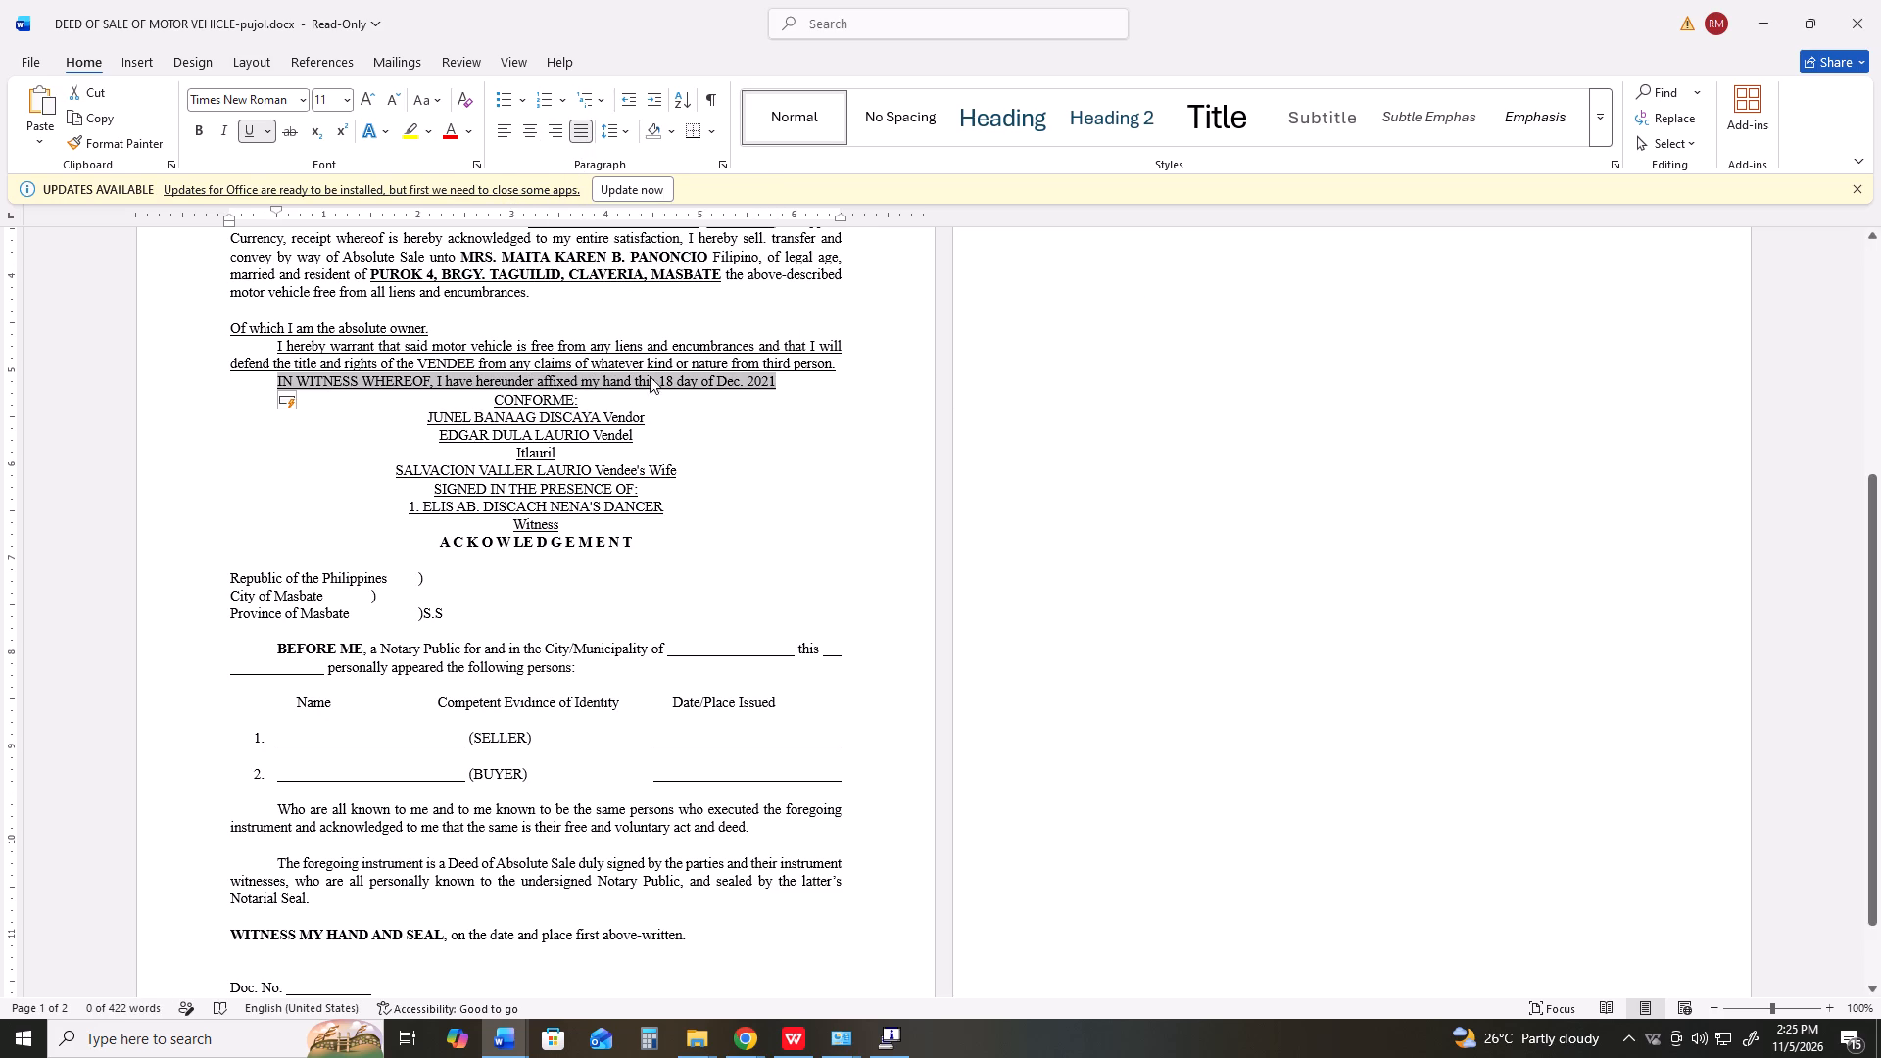
# Insert a blank line between the warranty paragraph and the "IN WITNESS WHEREOF" line.
pyautogui.click(836, 367)
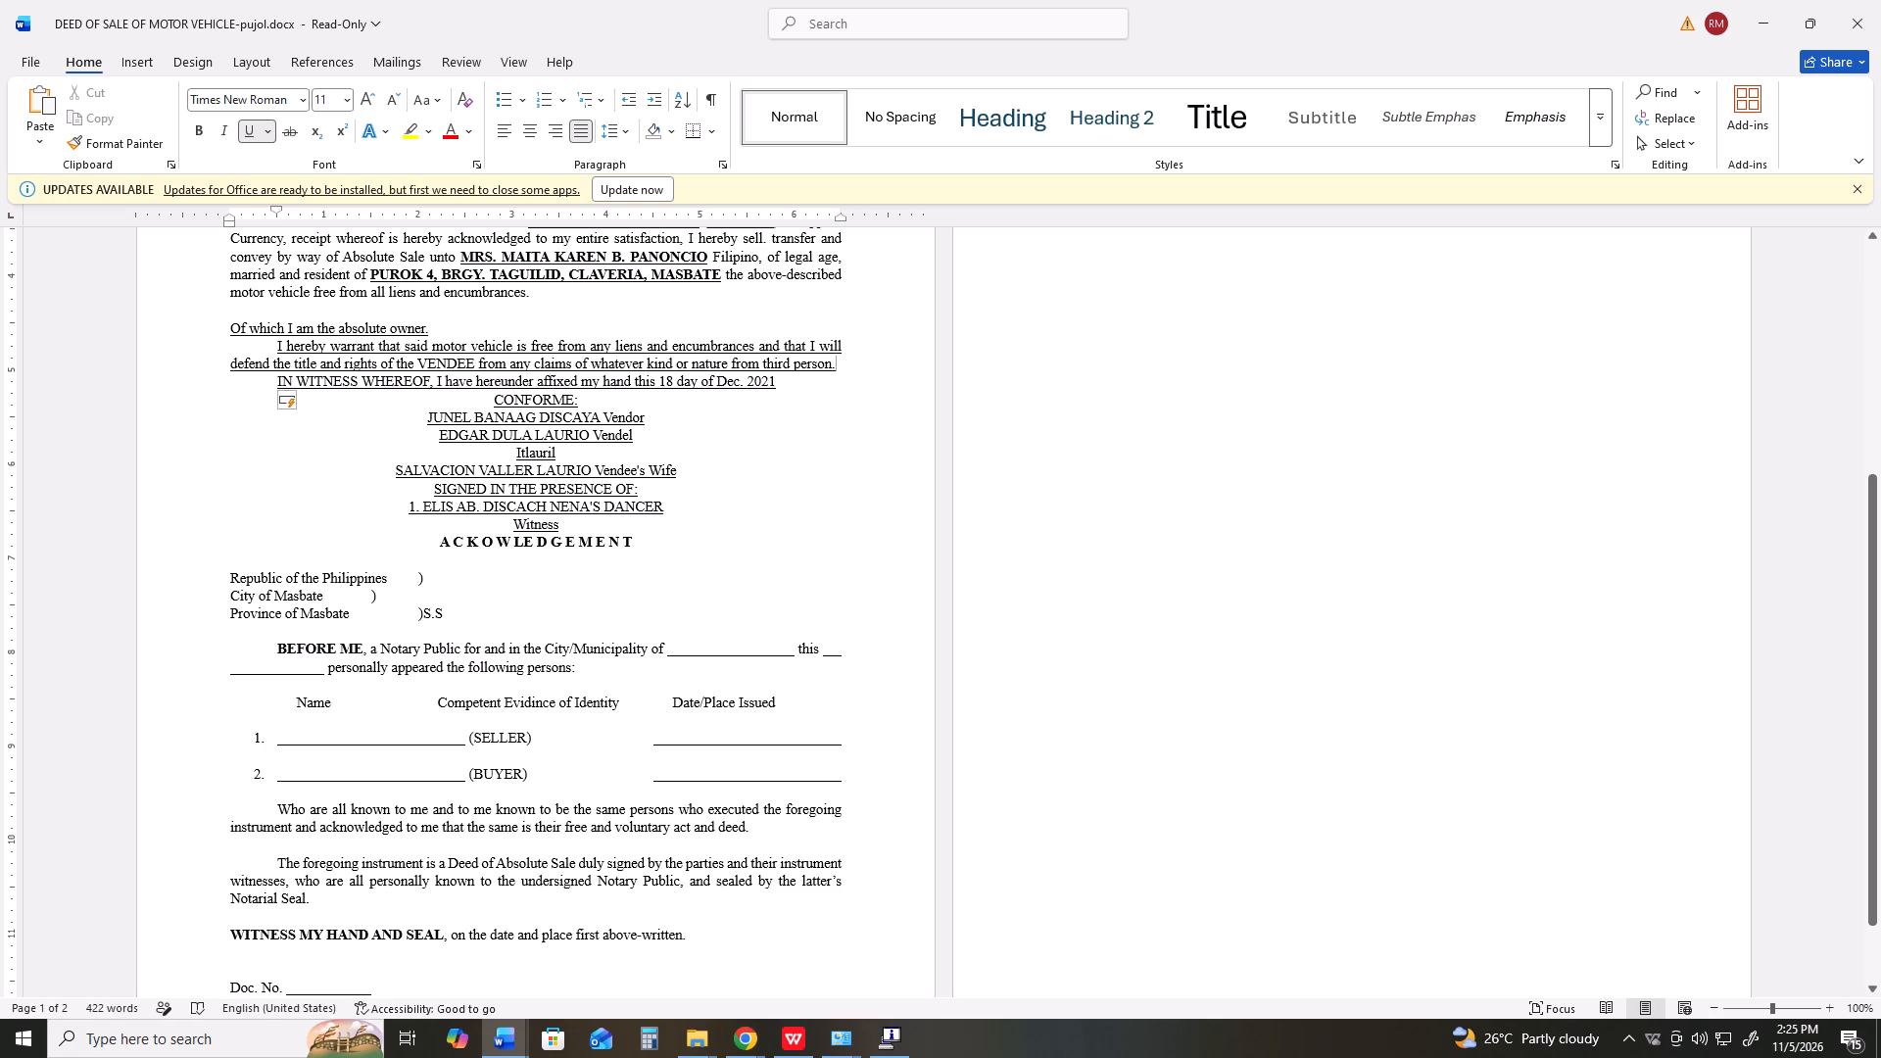
pyautogui.hotkey('shift', 'Return')
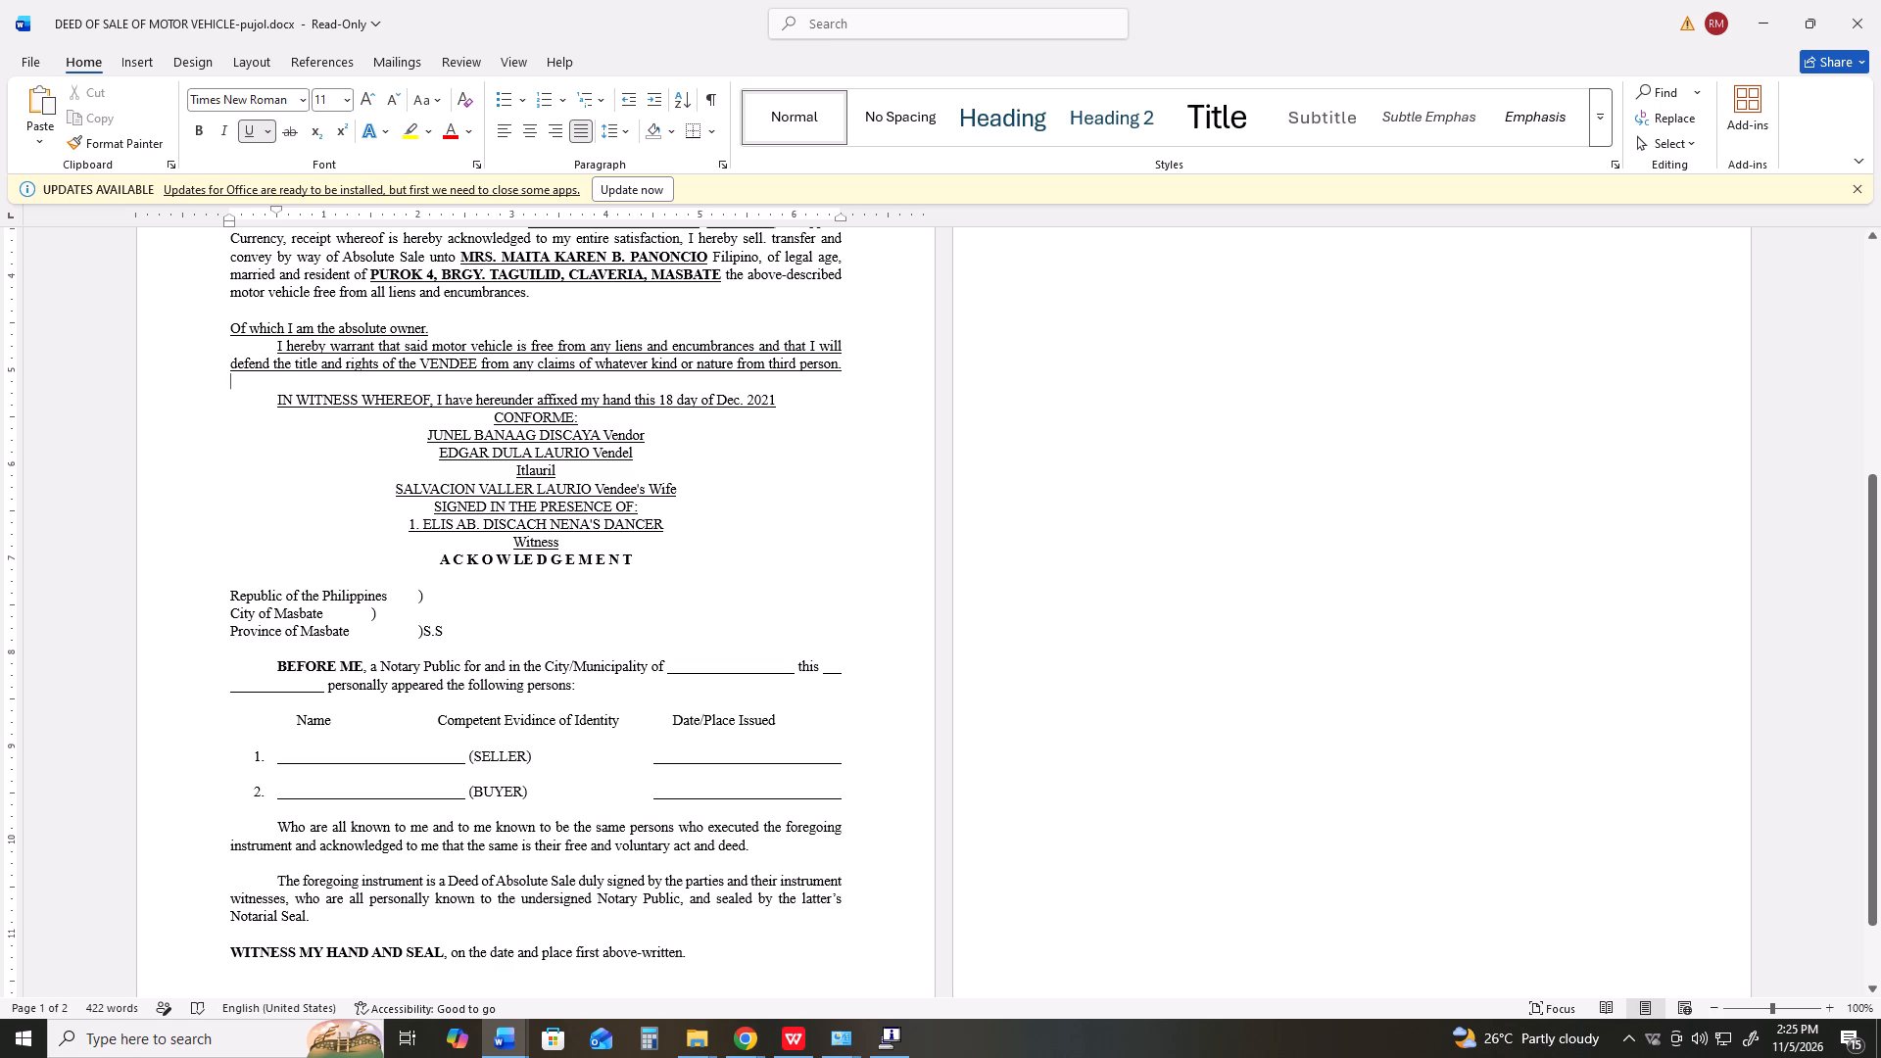
# Left-align the "CONFORME:" line and insert a blank line between it and the "IN WITNESS WHEREOF" line.
pyautogui.moveTo(574, 417); pyautogui.dragTo(513, 414)
pyautogui.moveTo(587, 413); pyautogui.dragTo(570, 414)
pyautogui.moveTo(570, 414); pyautogui.dragTo(487, 413)
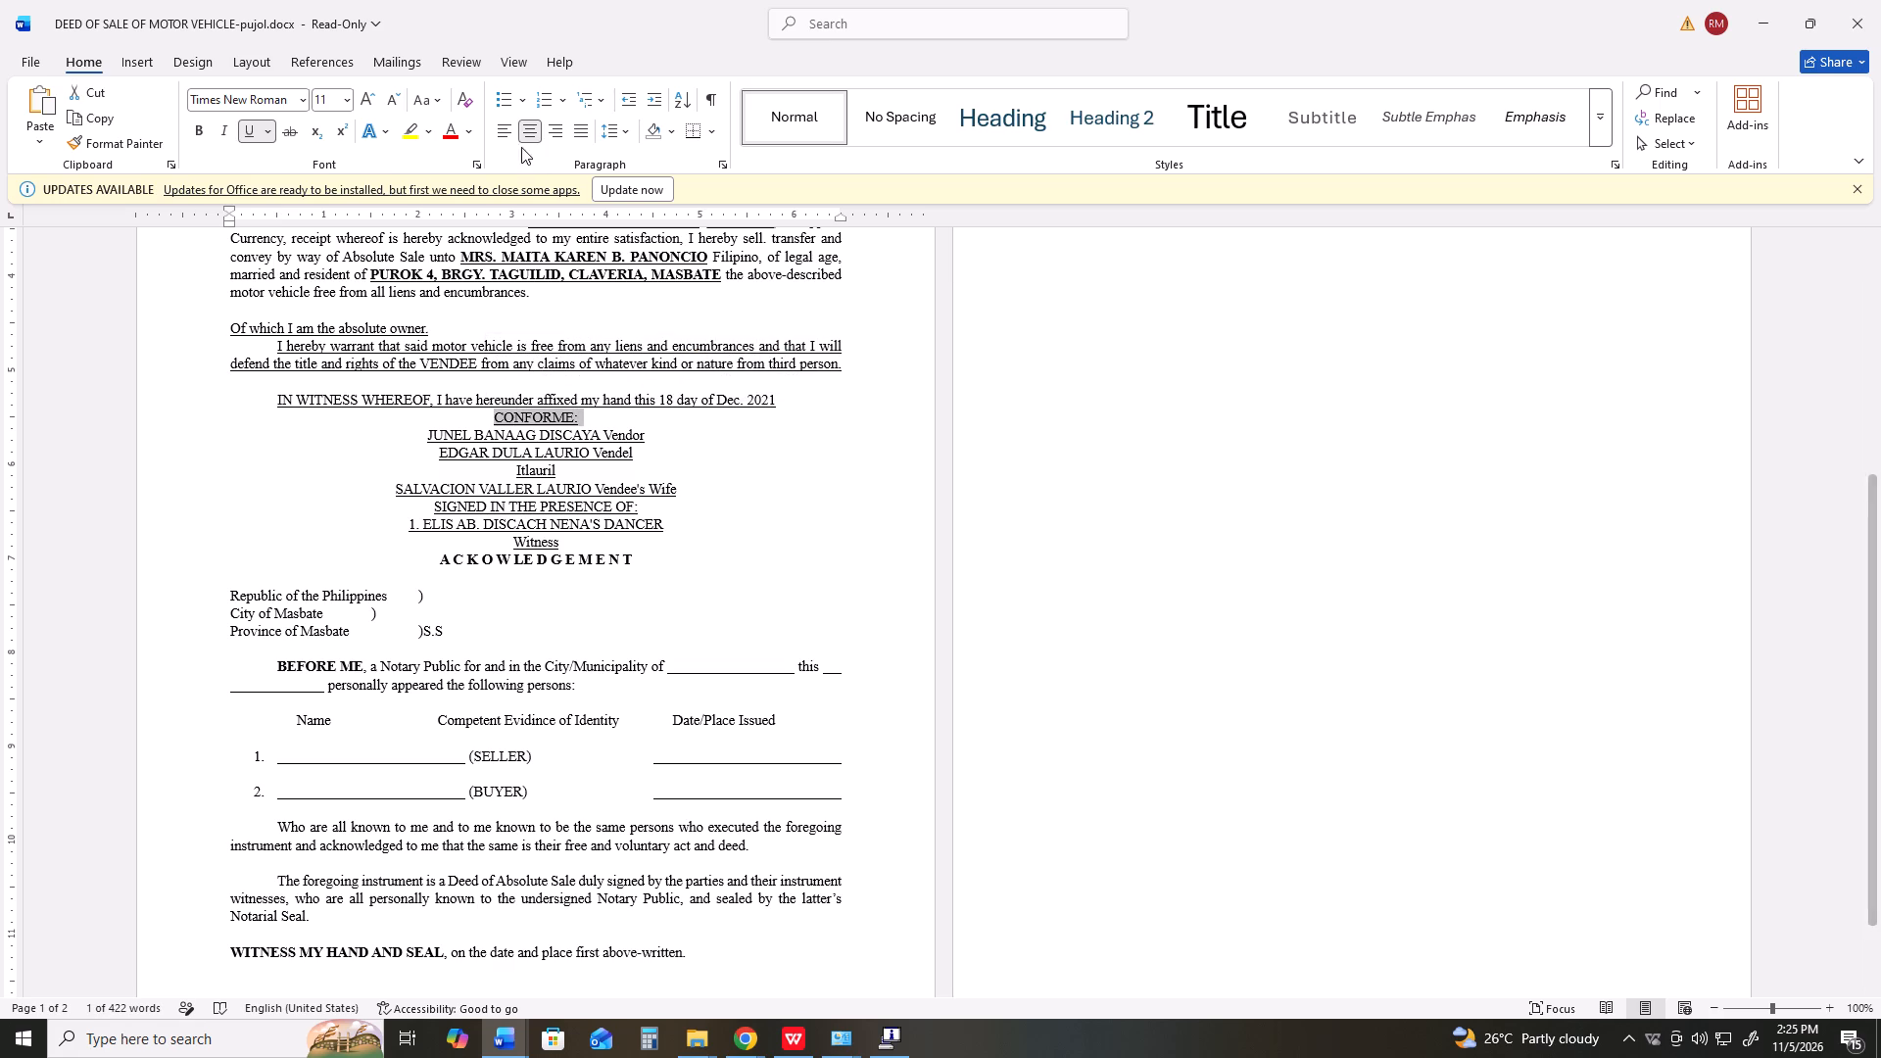
pyautogui.click(506, 138)
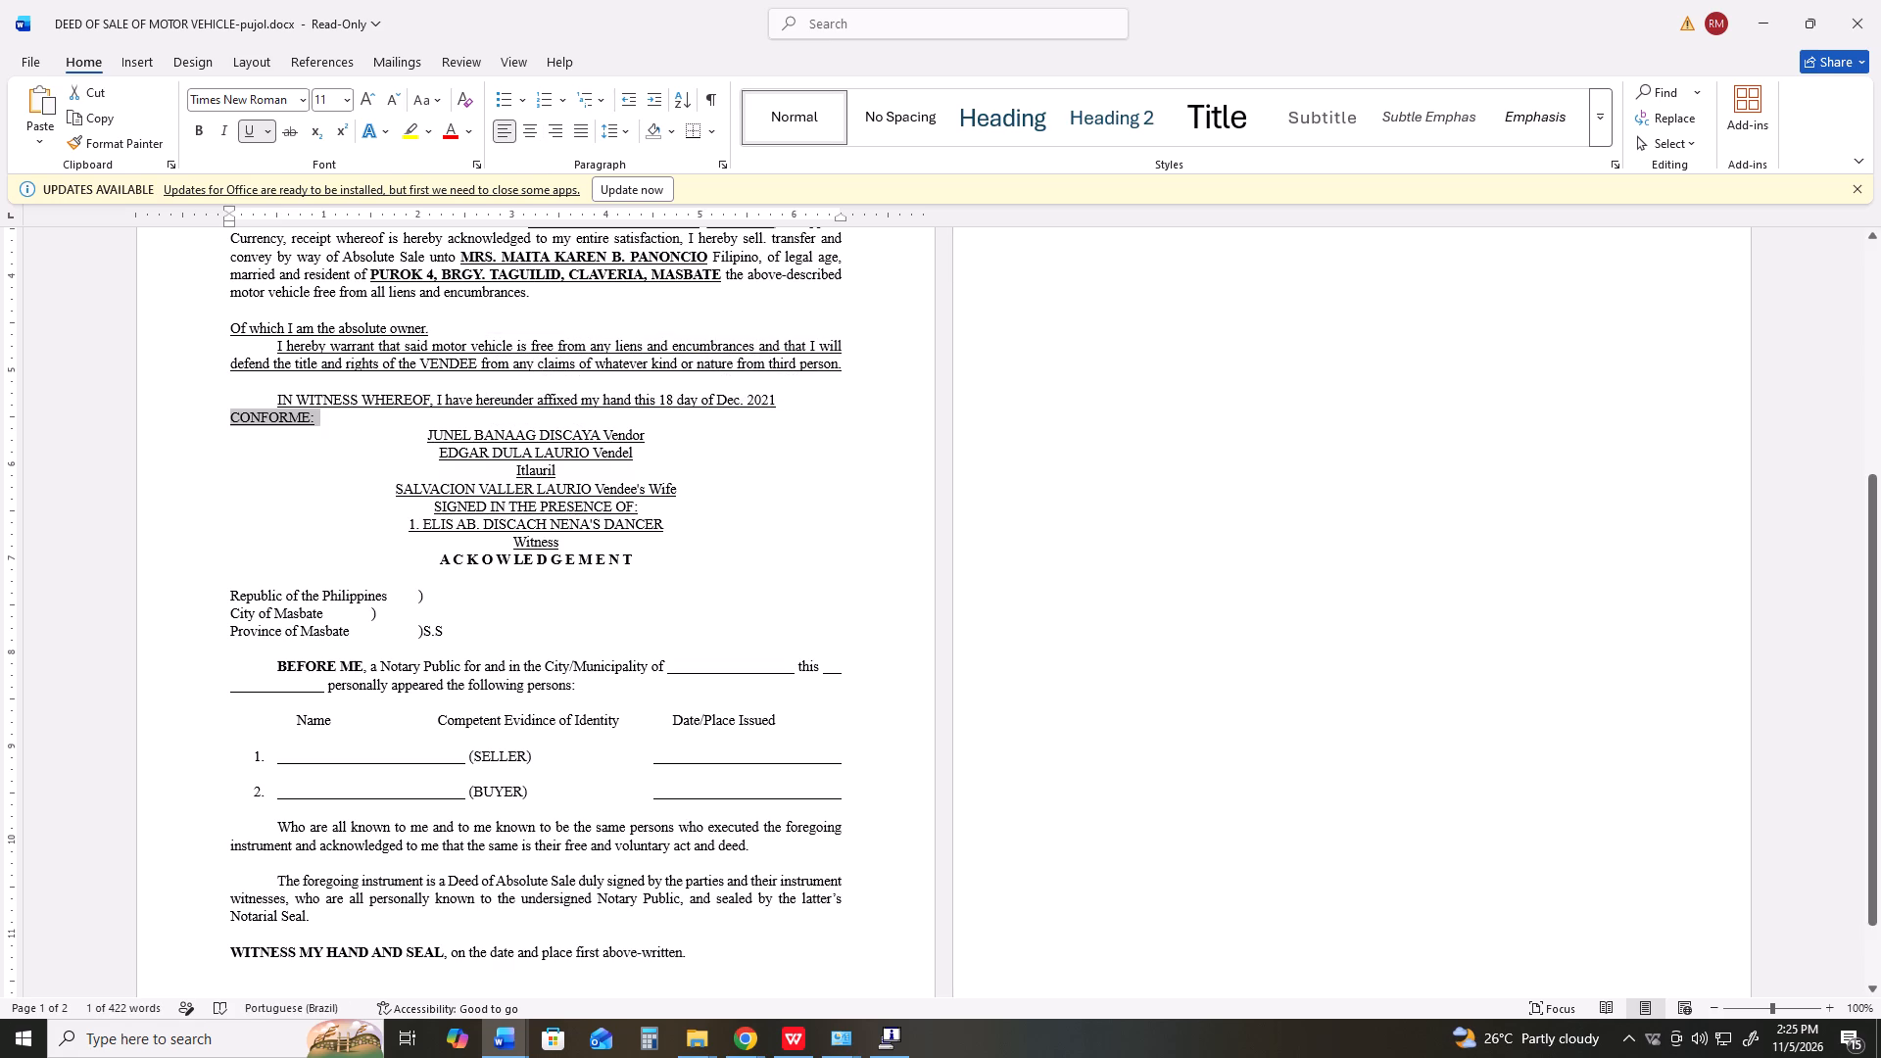
pyautogui.click(782, 400)
pyautogui.hotkey('shift', 'Return')
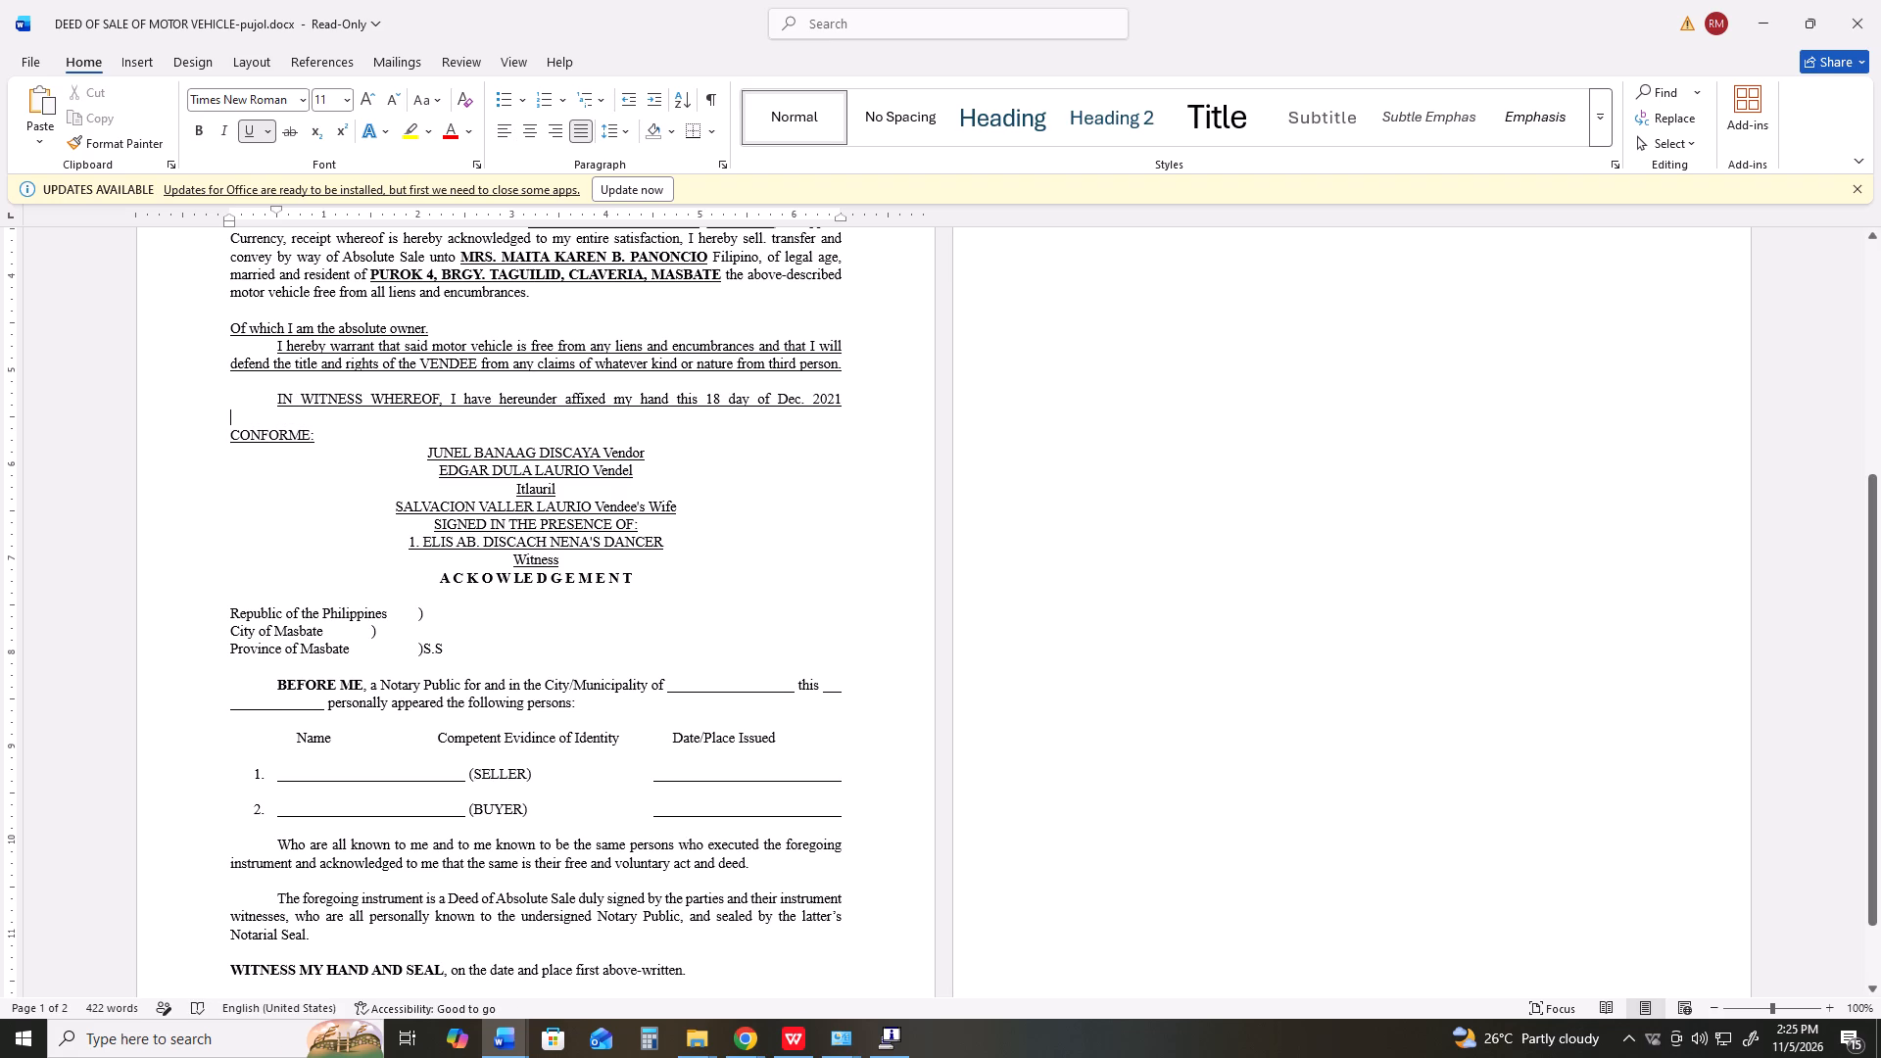
# Delete the word "Vendor" after the seller's name and join the buyer's name line onto the seller's line.
pyautogui.click(642, 454)
pyautogui.moveTo(652, 452); pyautogui.dragTo(606, 454)
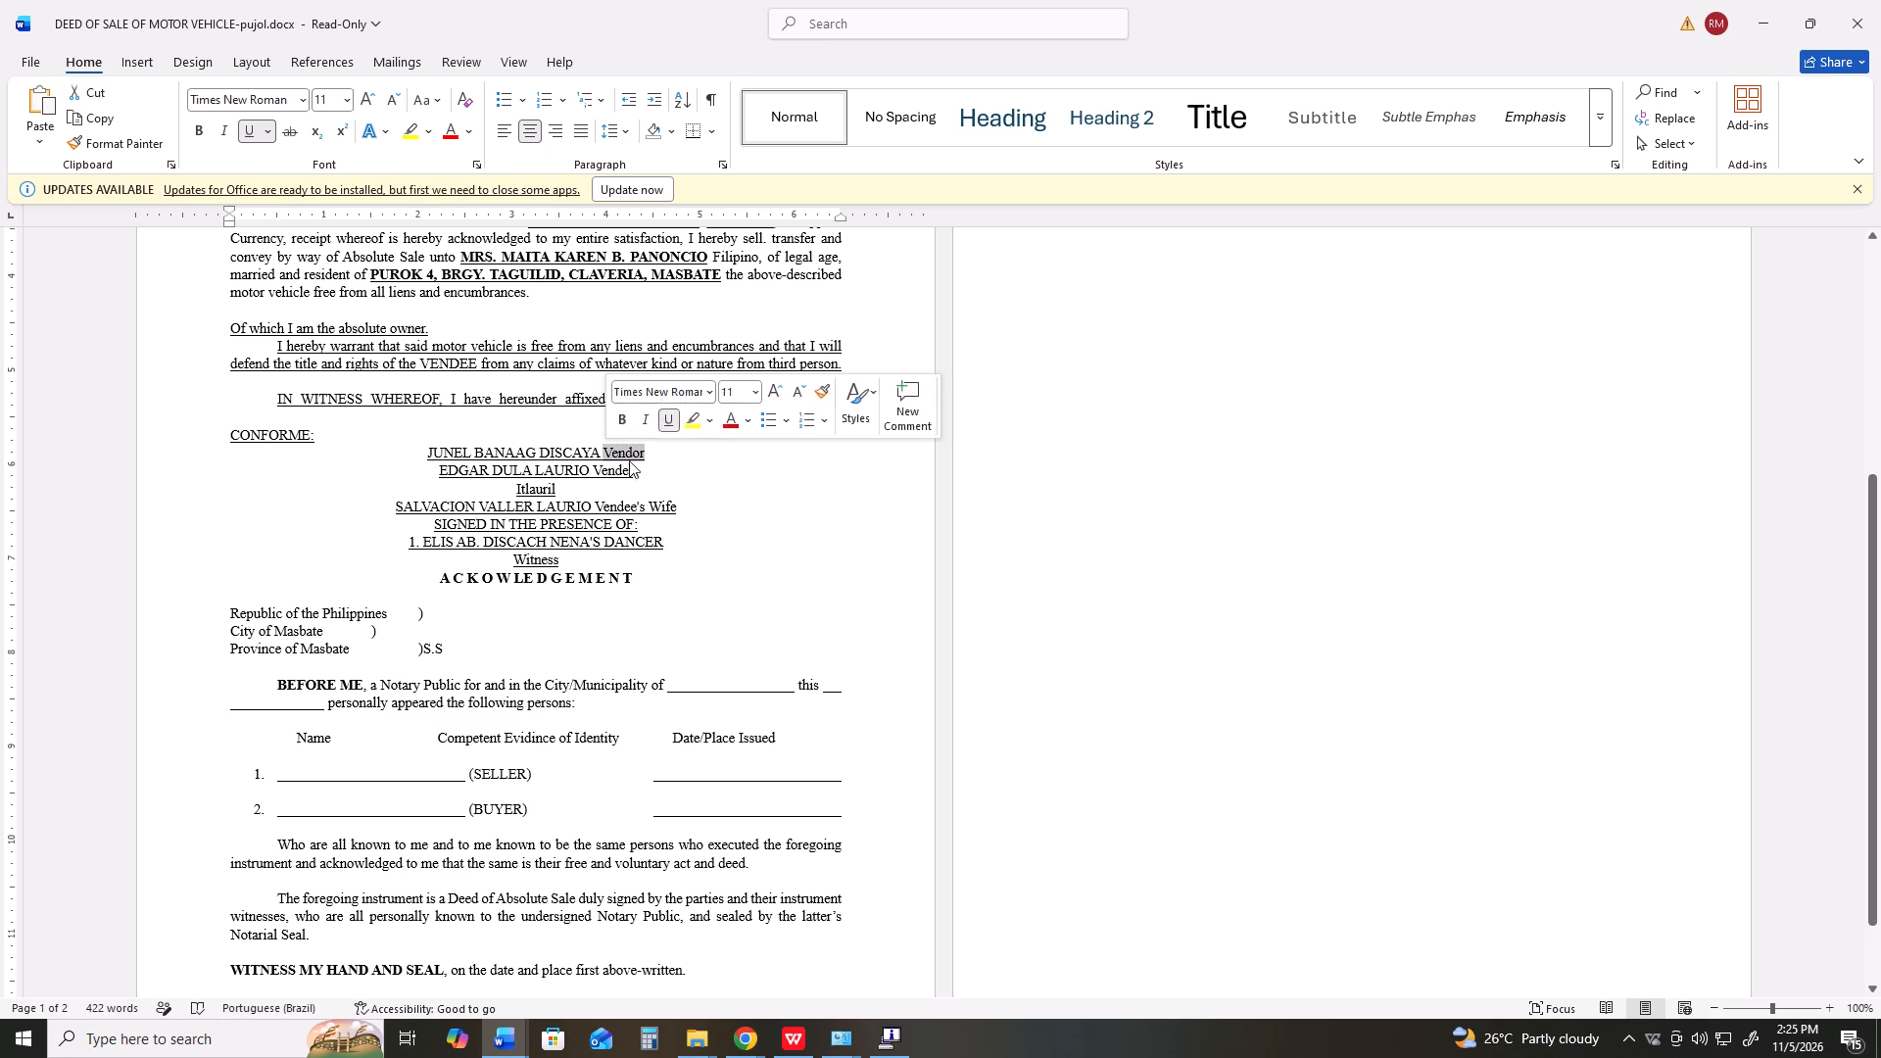
pyautogui.press('BackSpace')
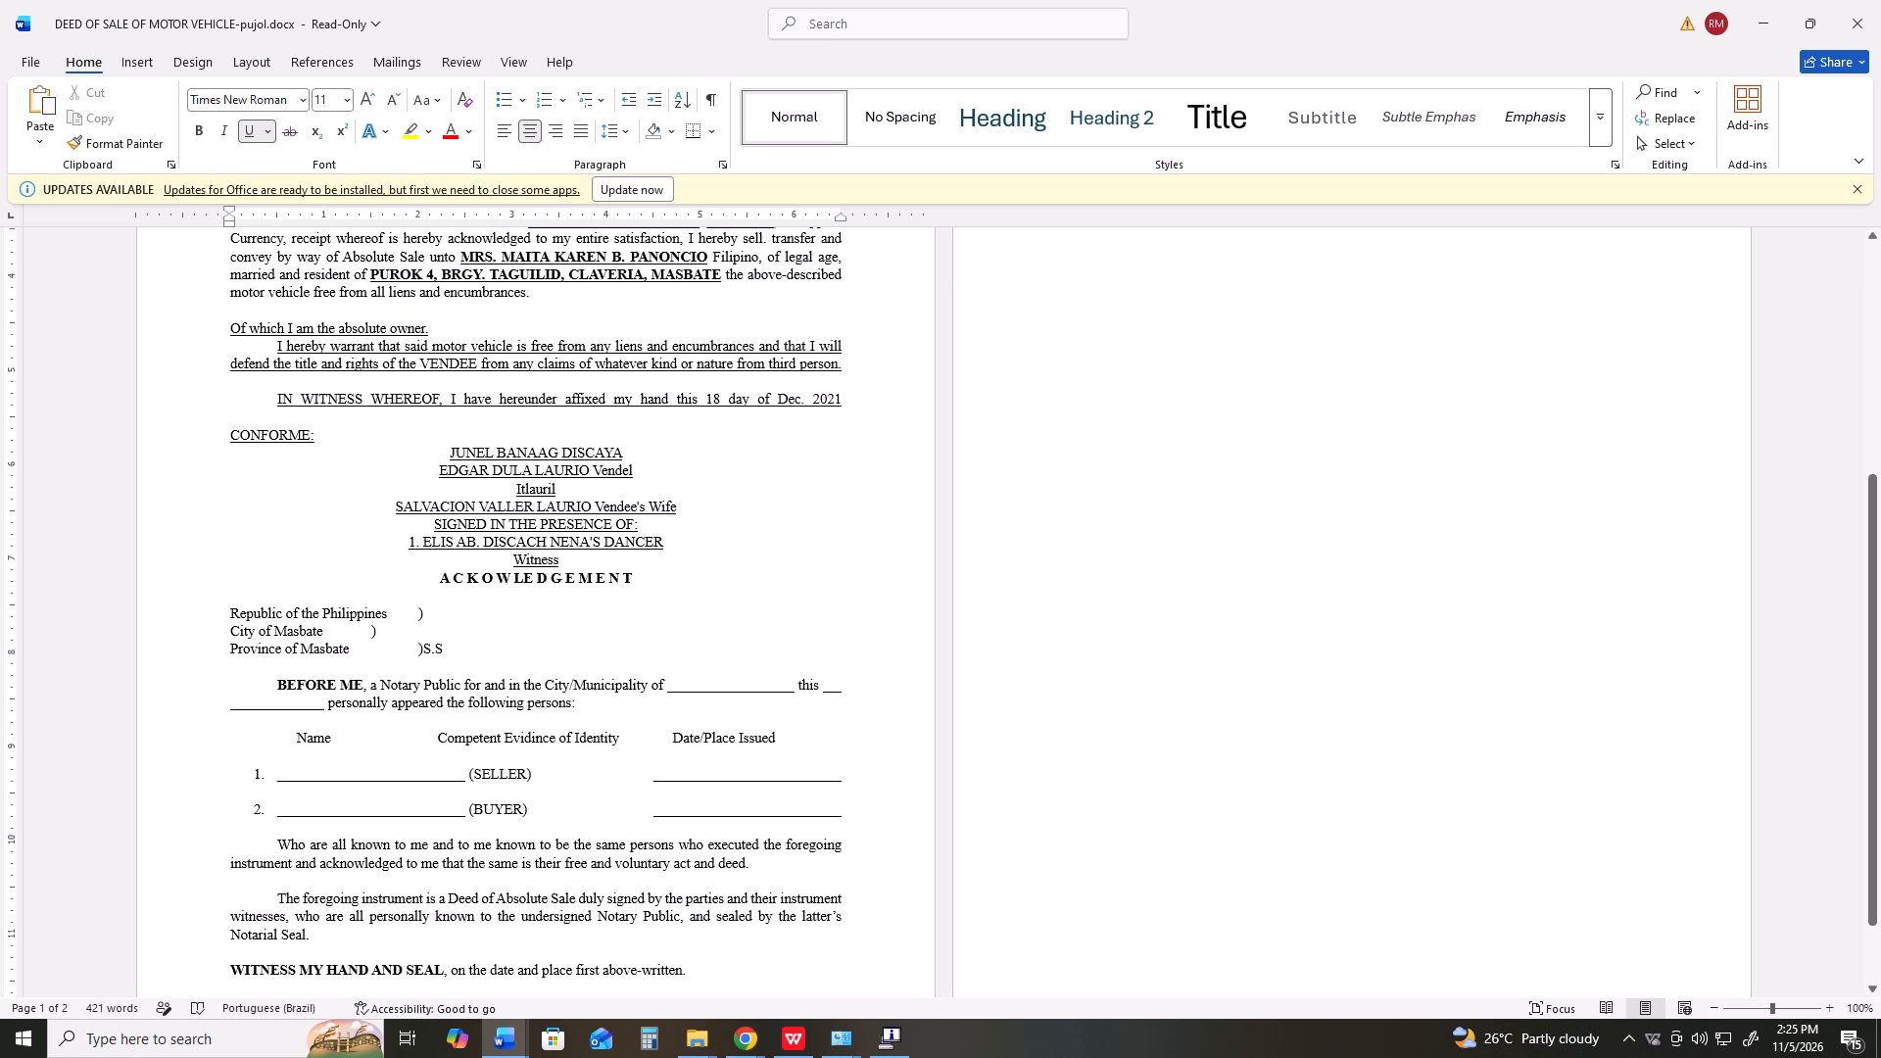
pyautogui.click(435, 473)
pyautogui.press('BackSpace')
pyautogui.press('BackSpace')
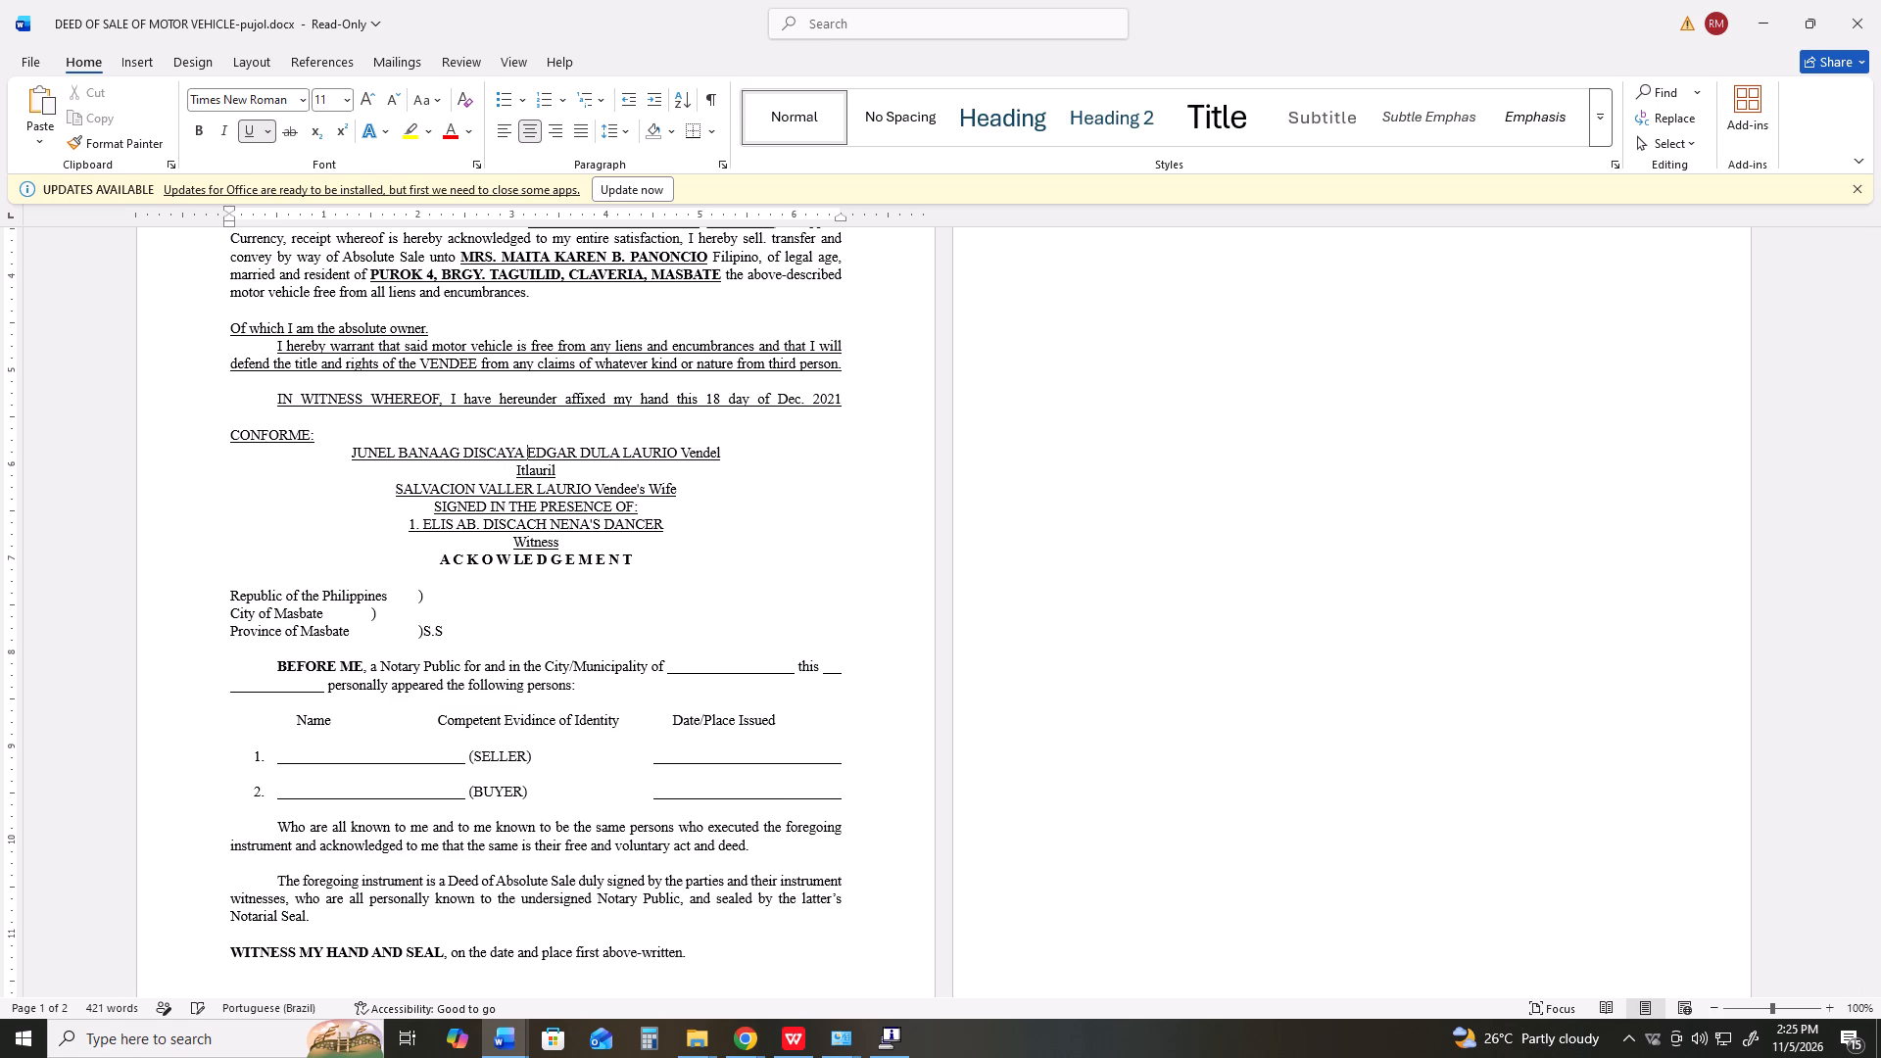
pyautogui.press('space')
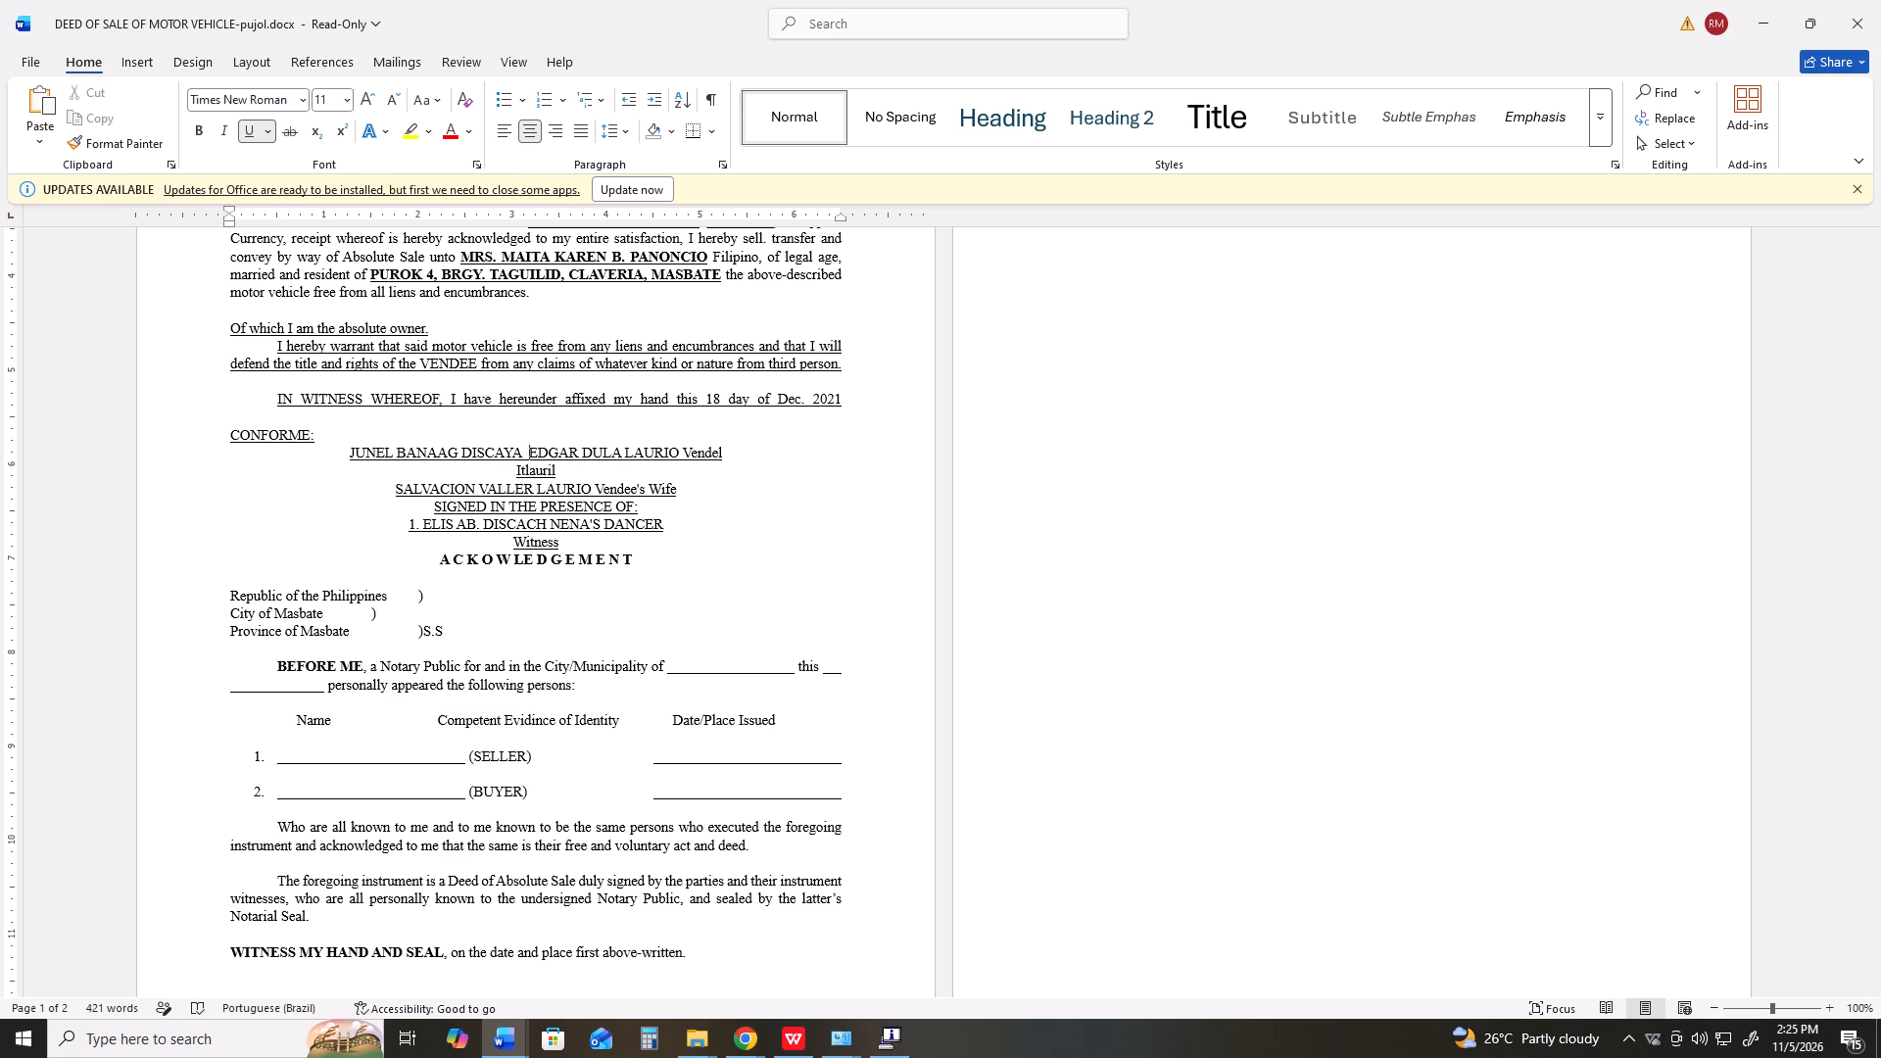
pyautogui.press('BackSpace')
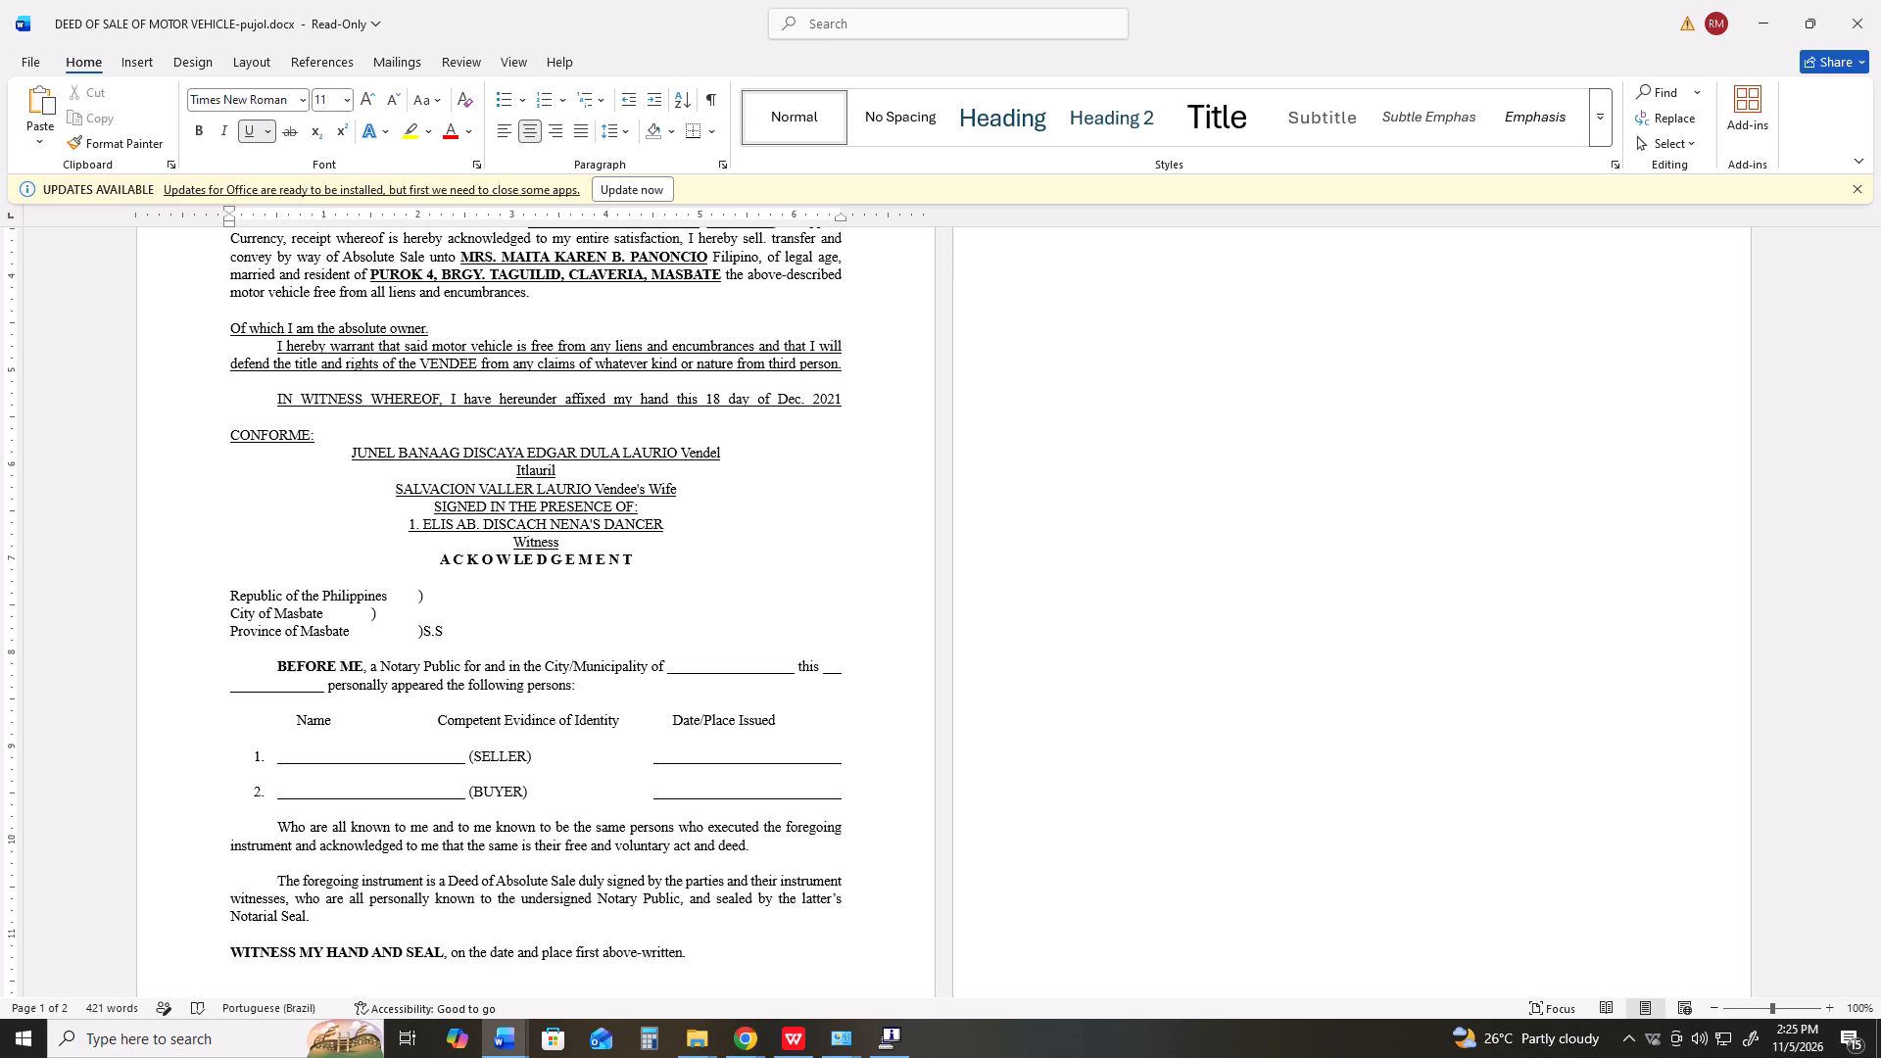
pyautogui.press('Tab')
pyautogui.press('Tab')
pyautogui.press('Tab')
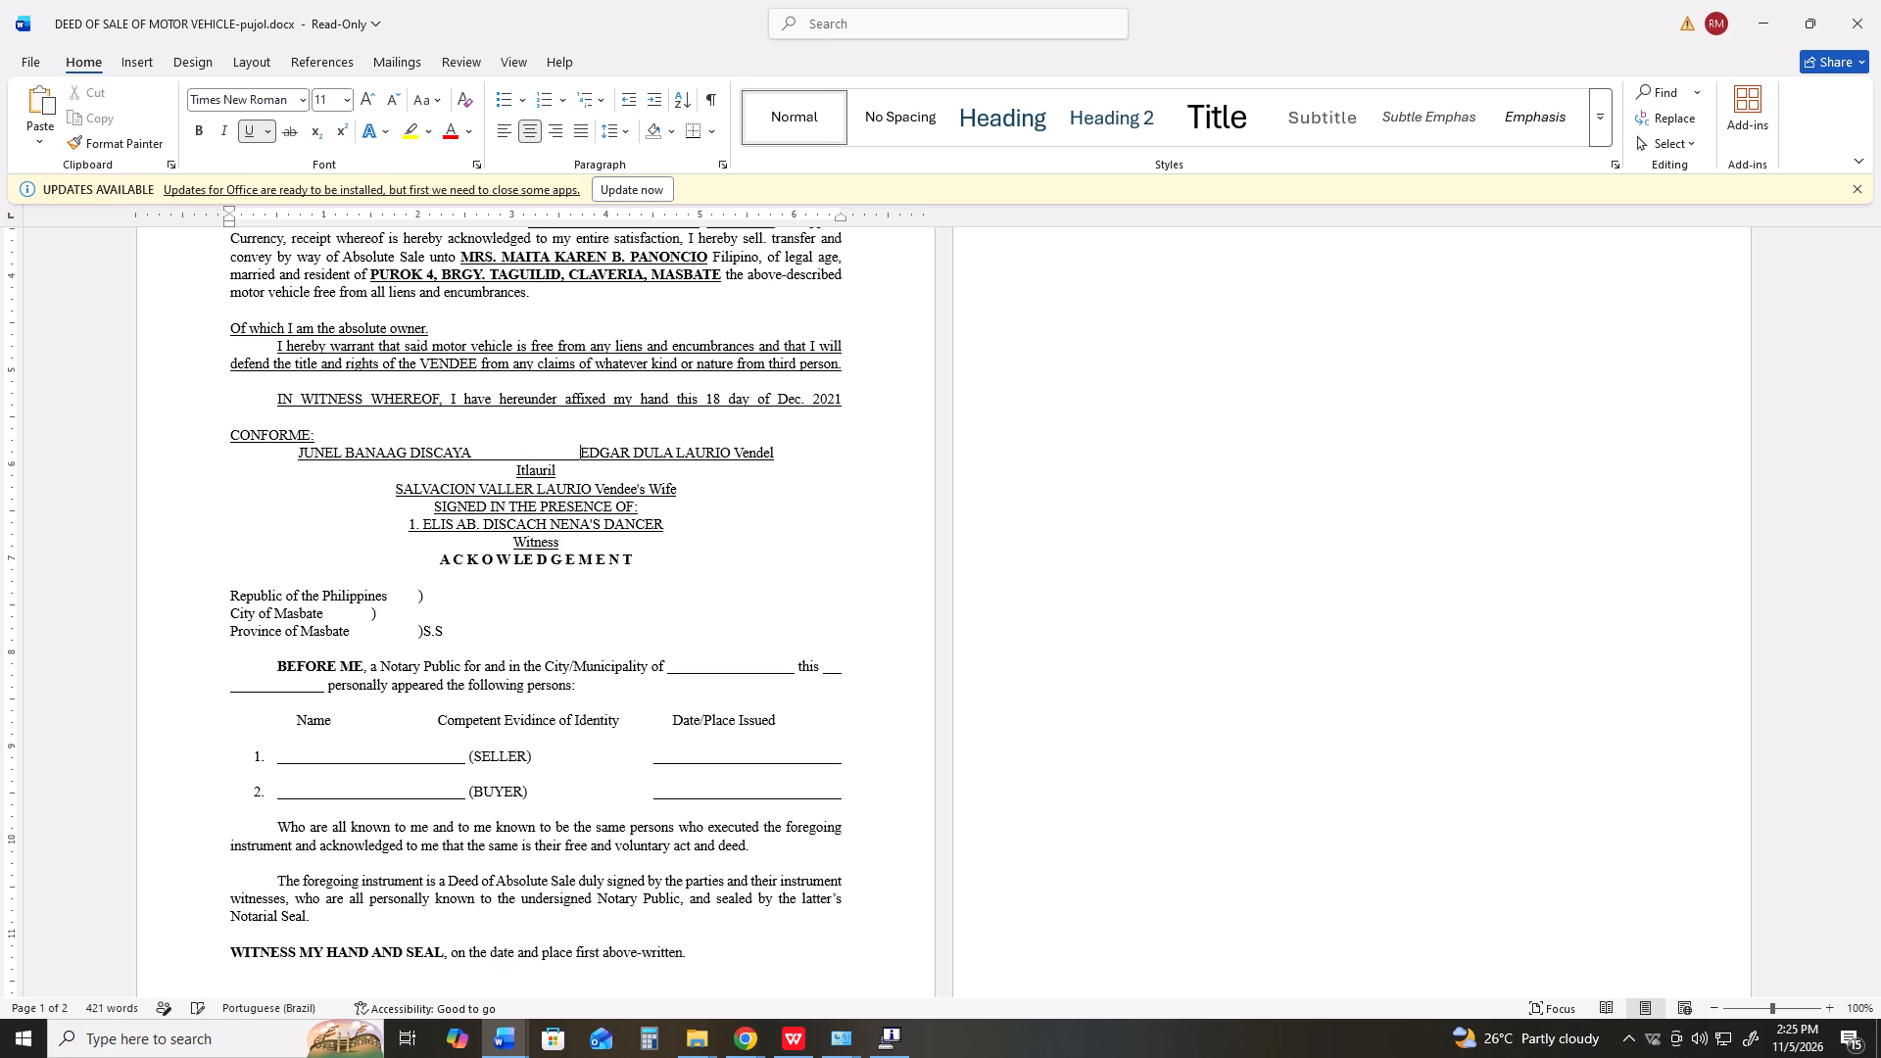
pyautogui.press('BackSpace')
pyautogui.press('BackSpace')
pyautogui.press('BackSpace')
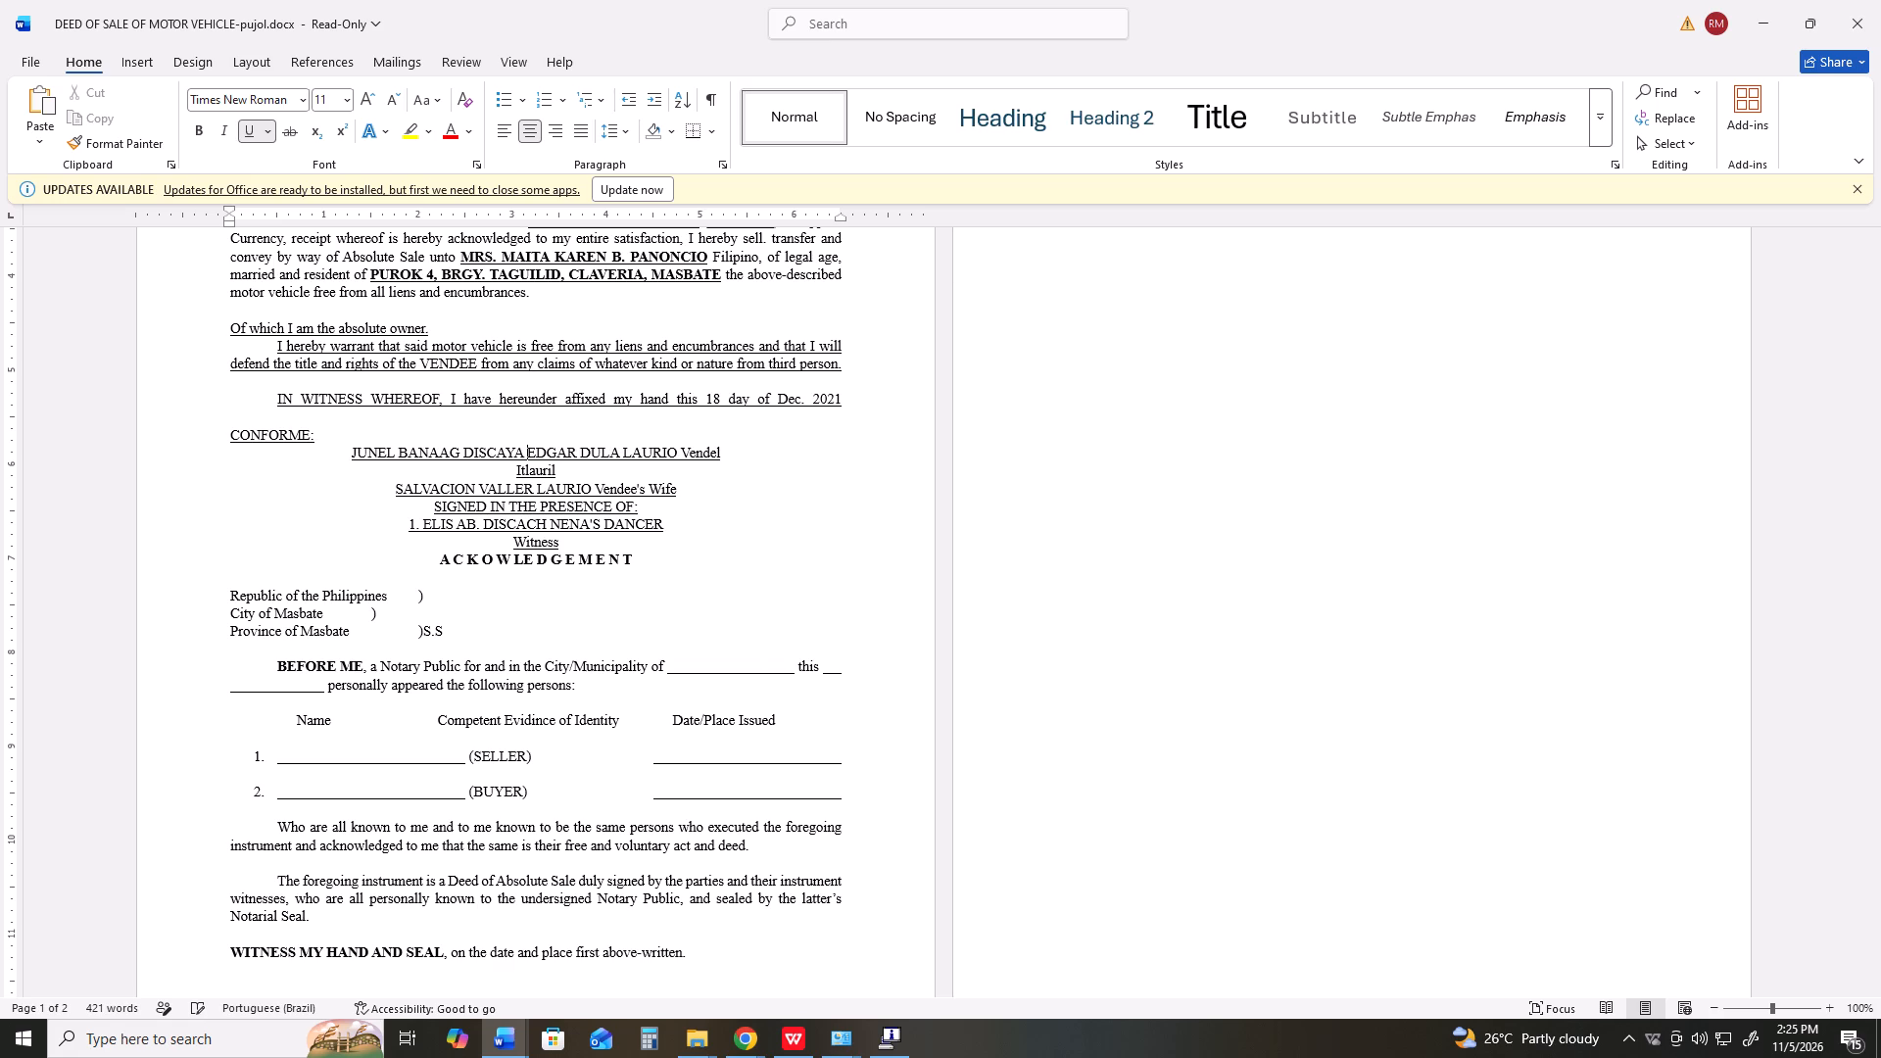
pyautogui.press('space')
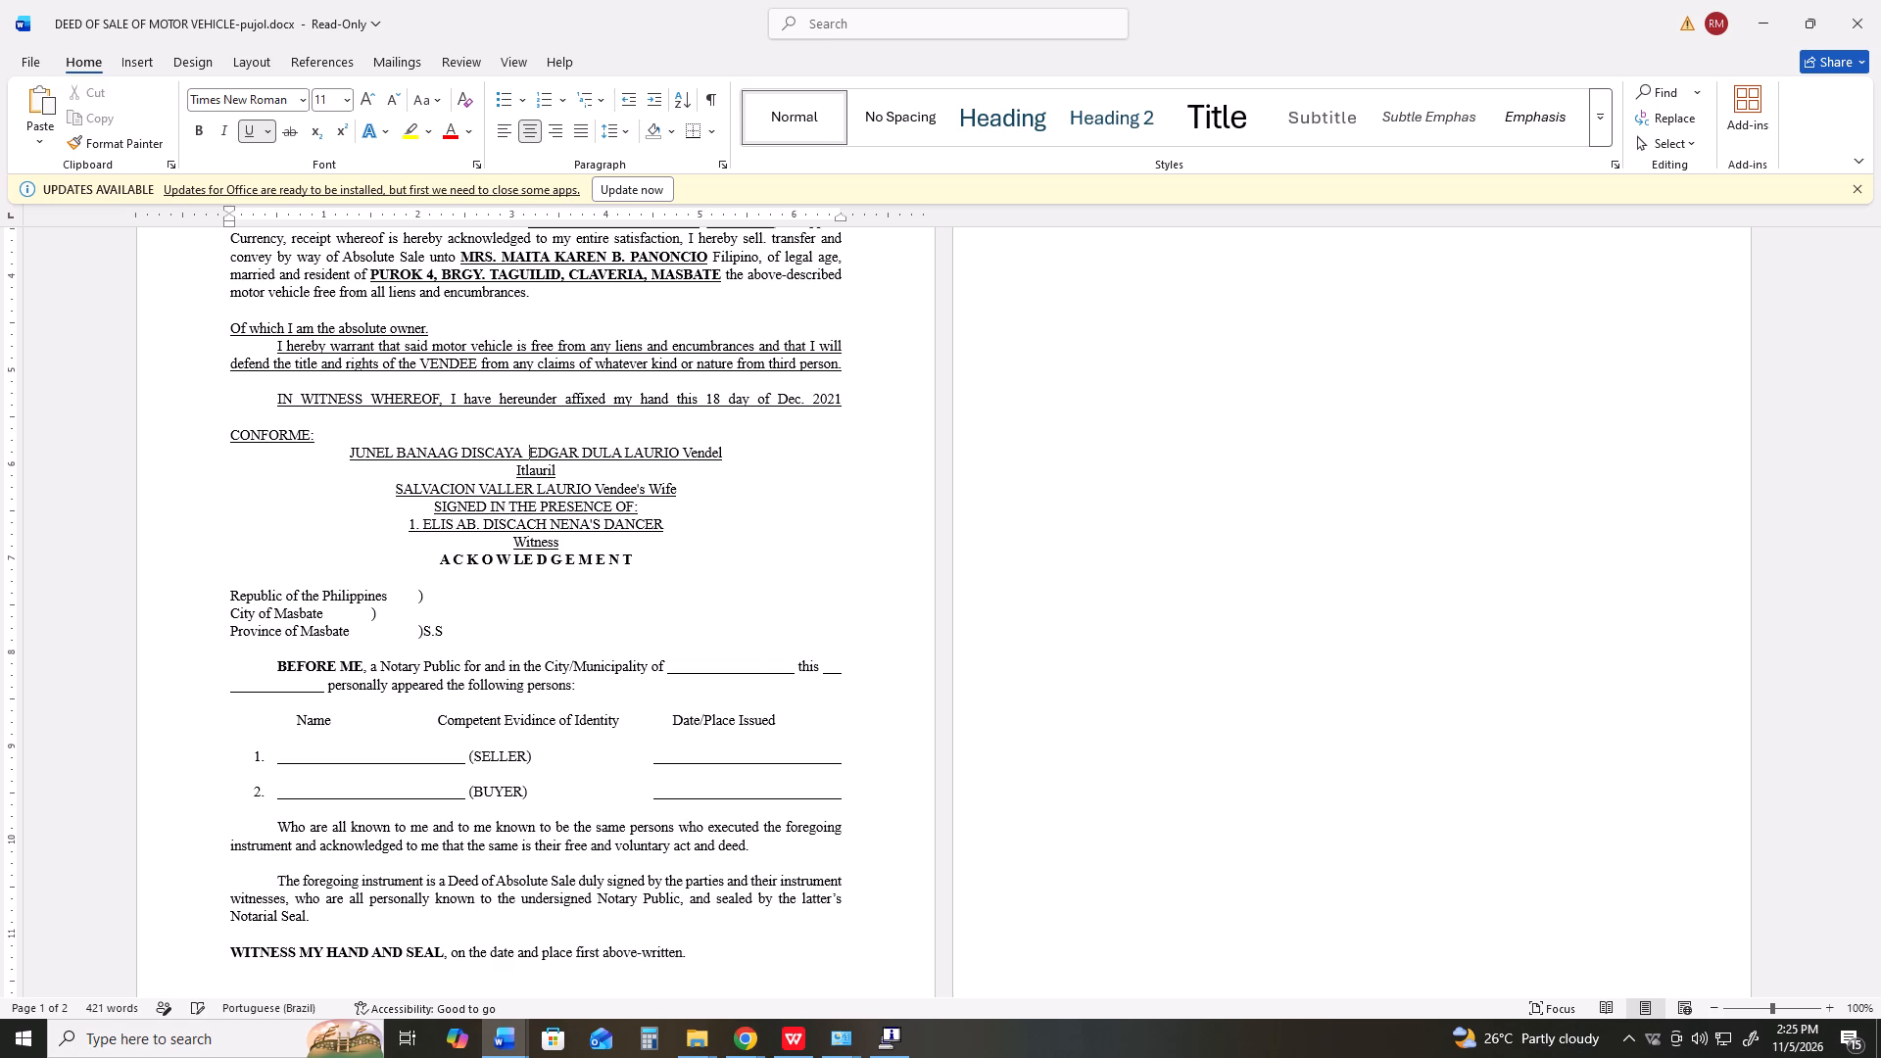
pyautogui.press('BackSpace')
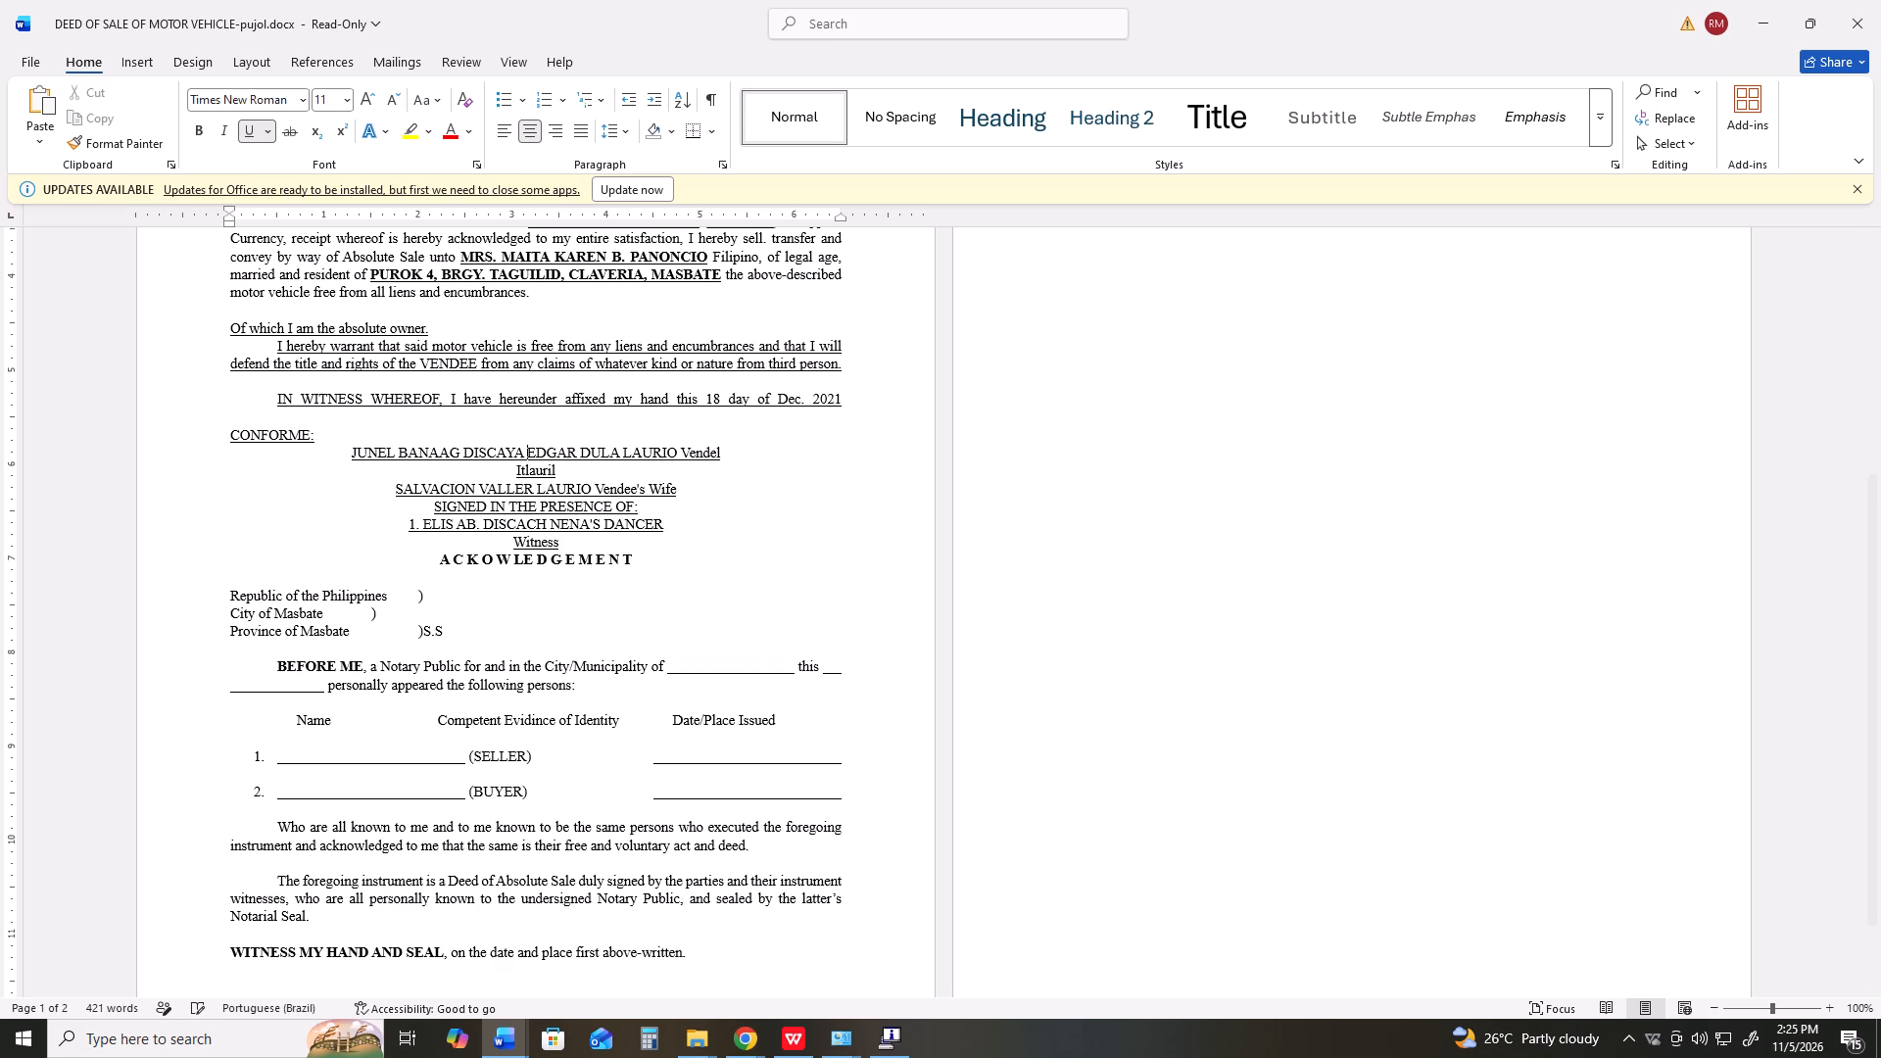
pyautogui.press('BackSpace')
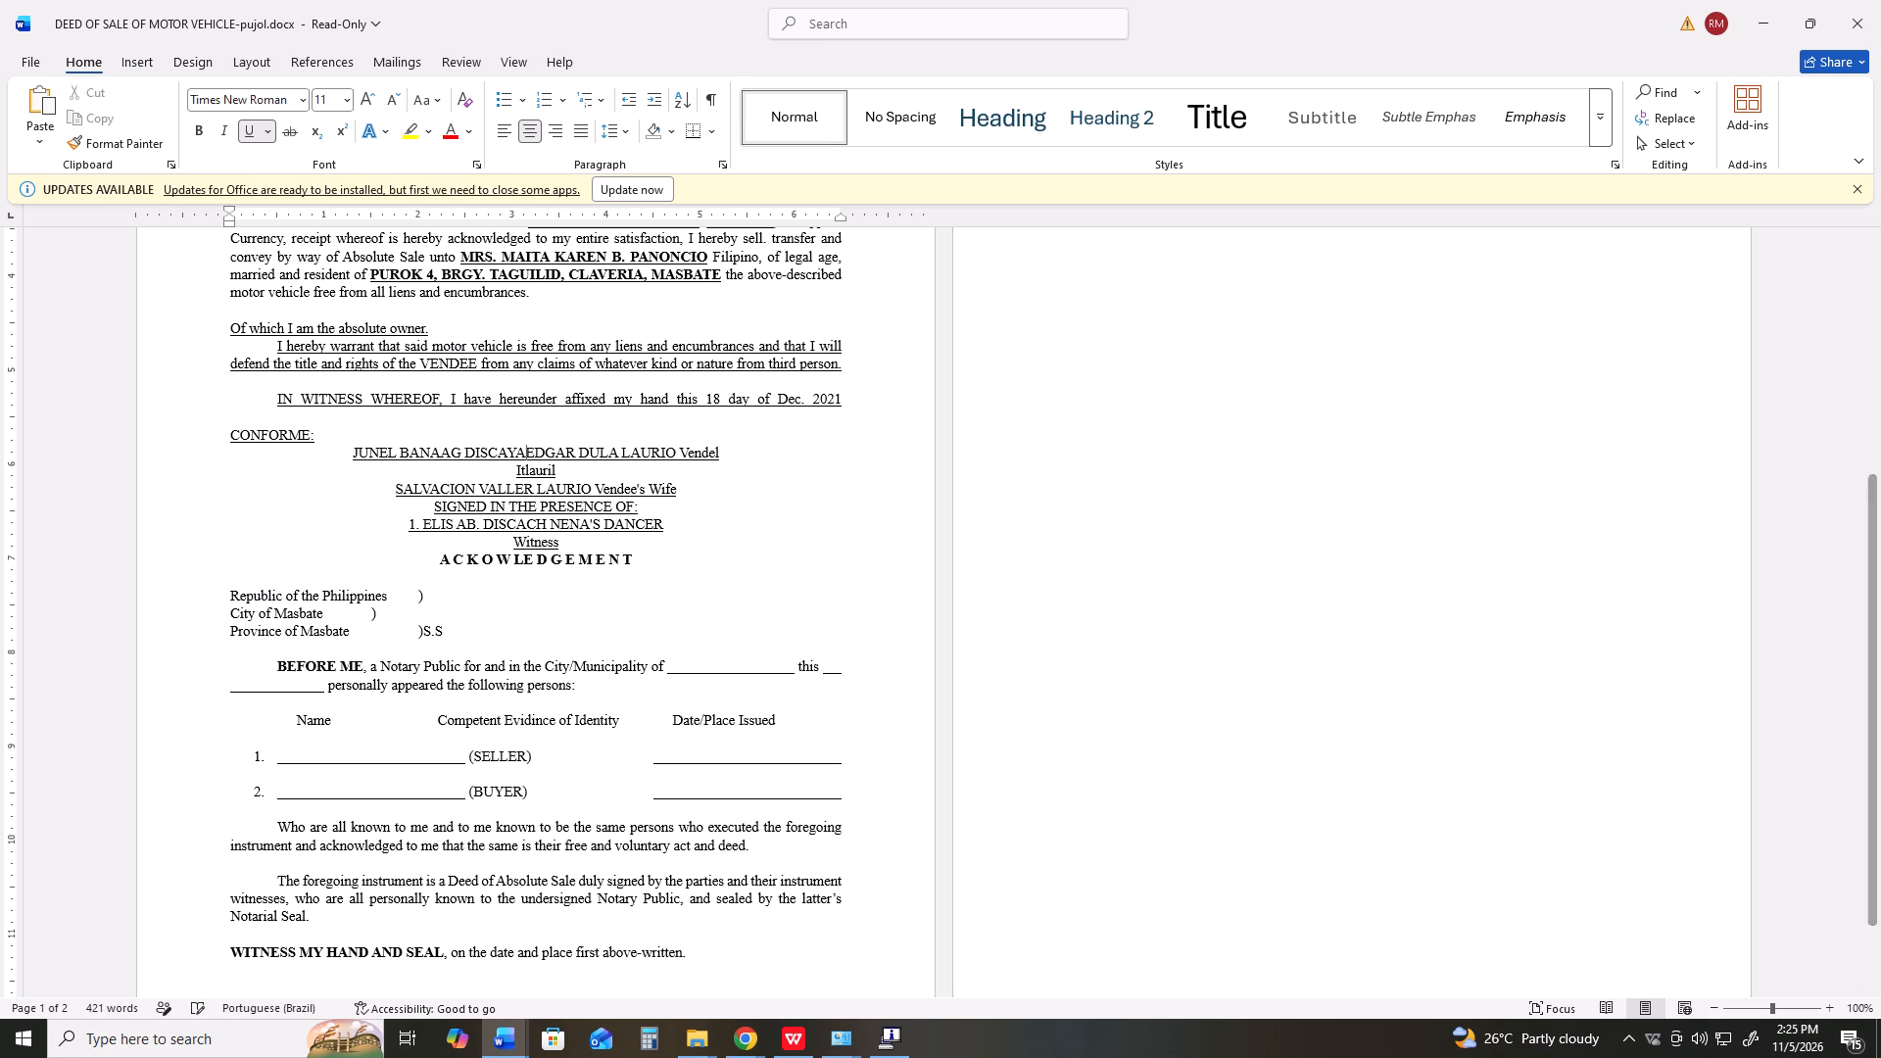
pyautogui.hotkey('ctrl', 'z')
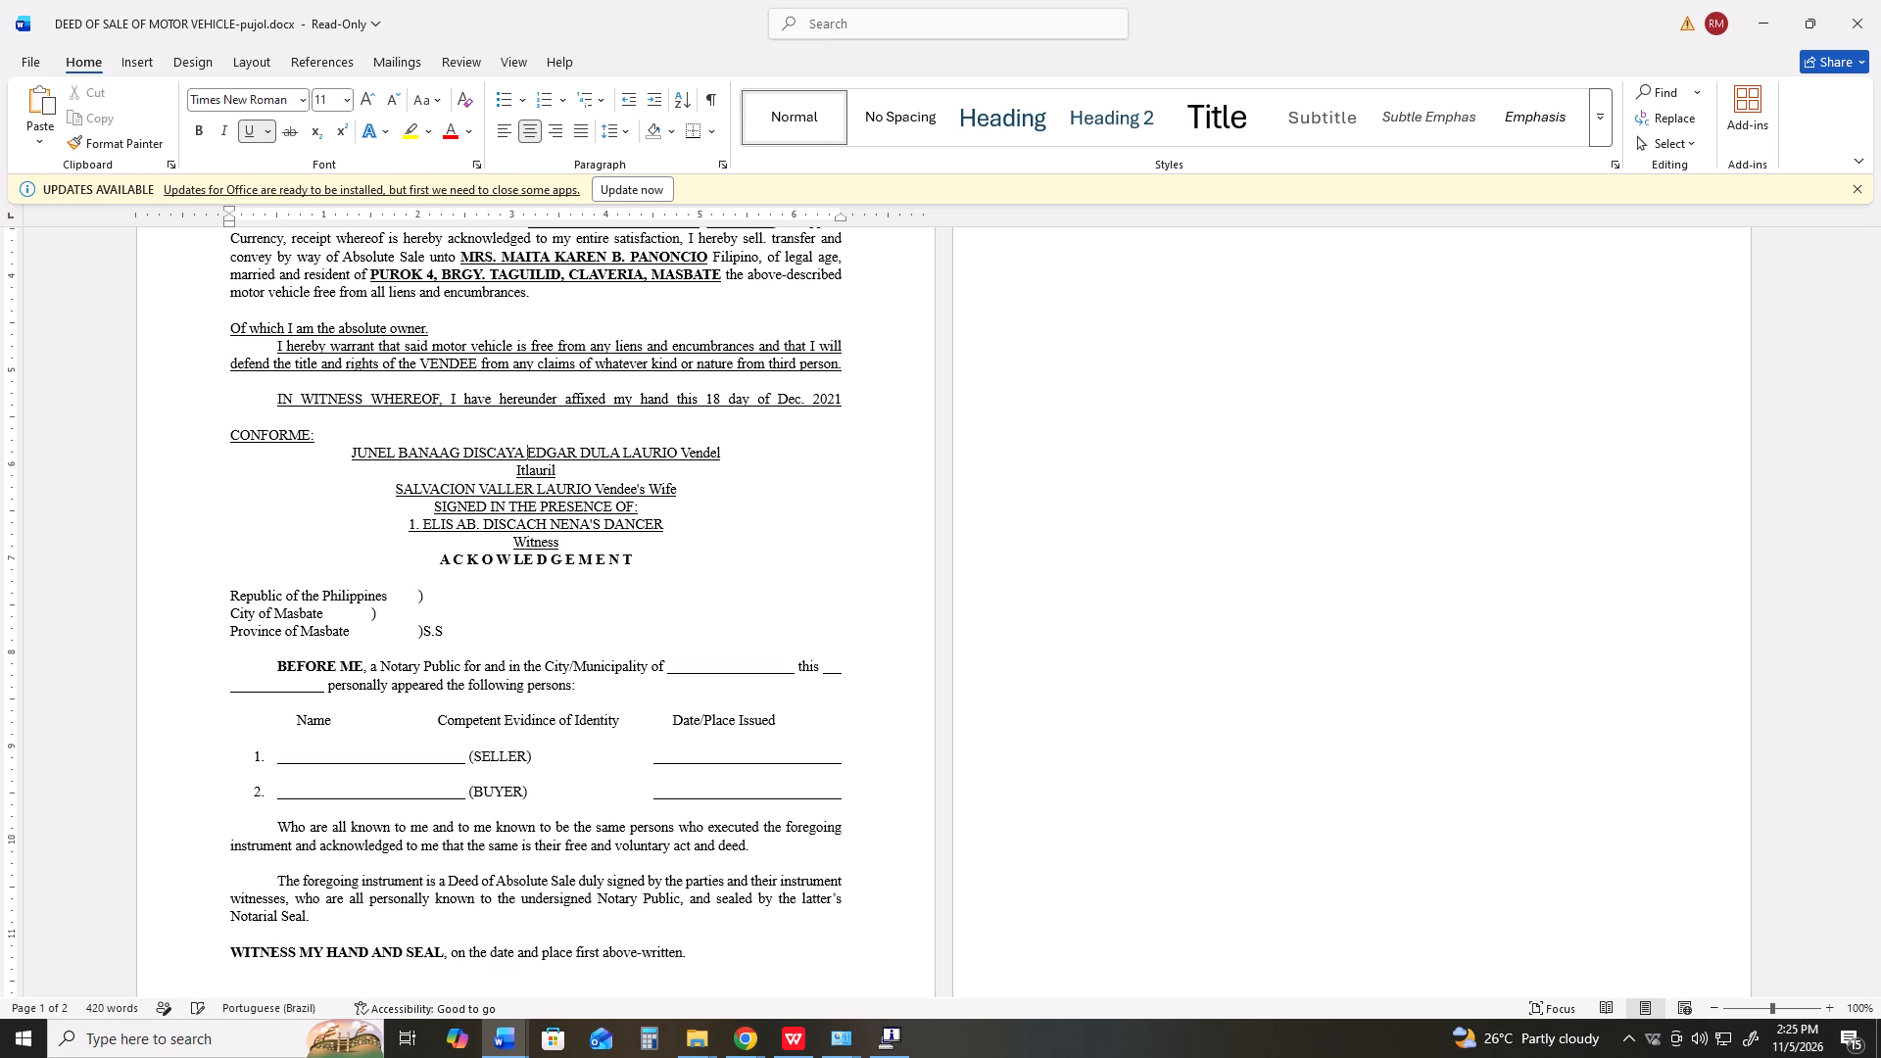
# Insert five spaces between the seller's and buyer's names on the joined line.
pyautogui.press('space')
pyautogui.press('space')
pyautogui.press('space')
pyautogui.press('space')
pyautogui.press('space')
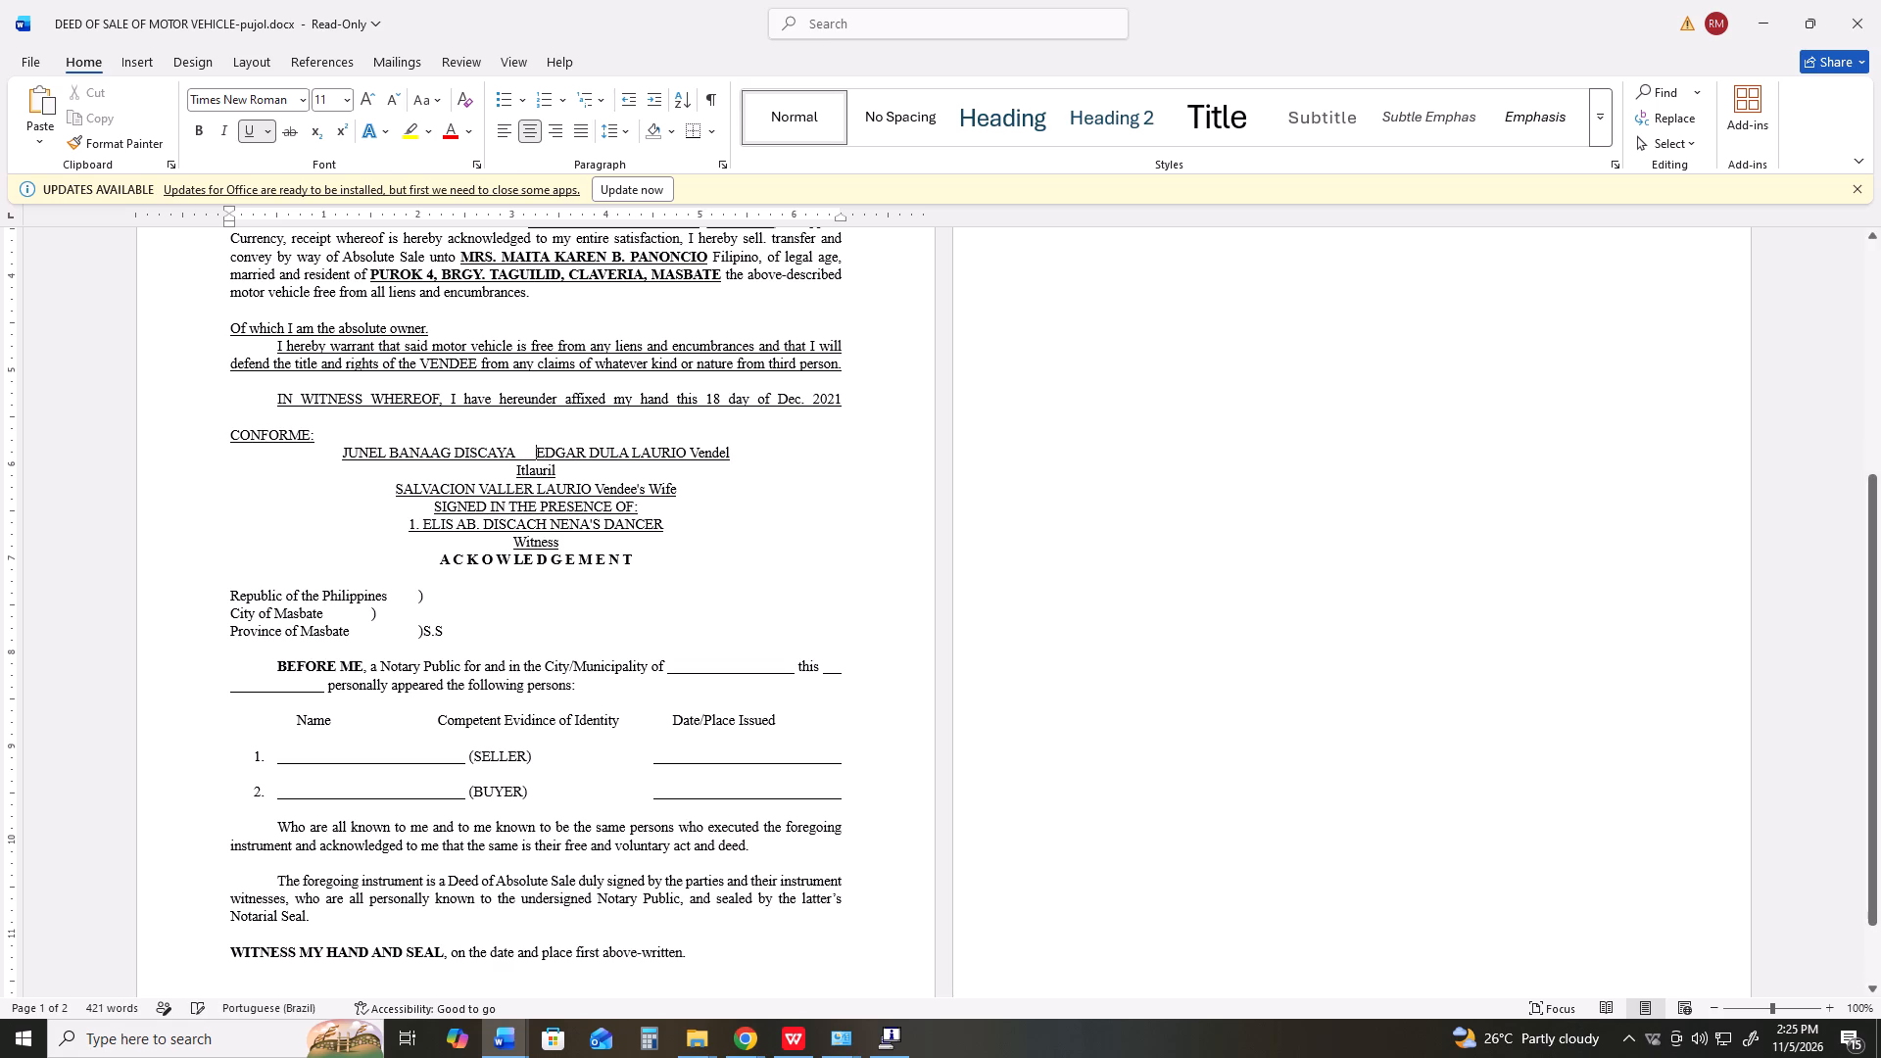
# Remove the underline from the line with the seller's and buyer's names.
pyautogui.moveTo(520, 454); pyautogui.dragTo(335, 454)
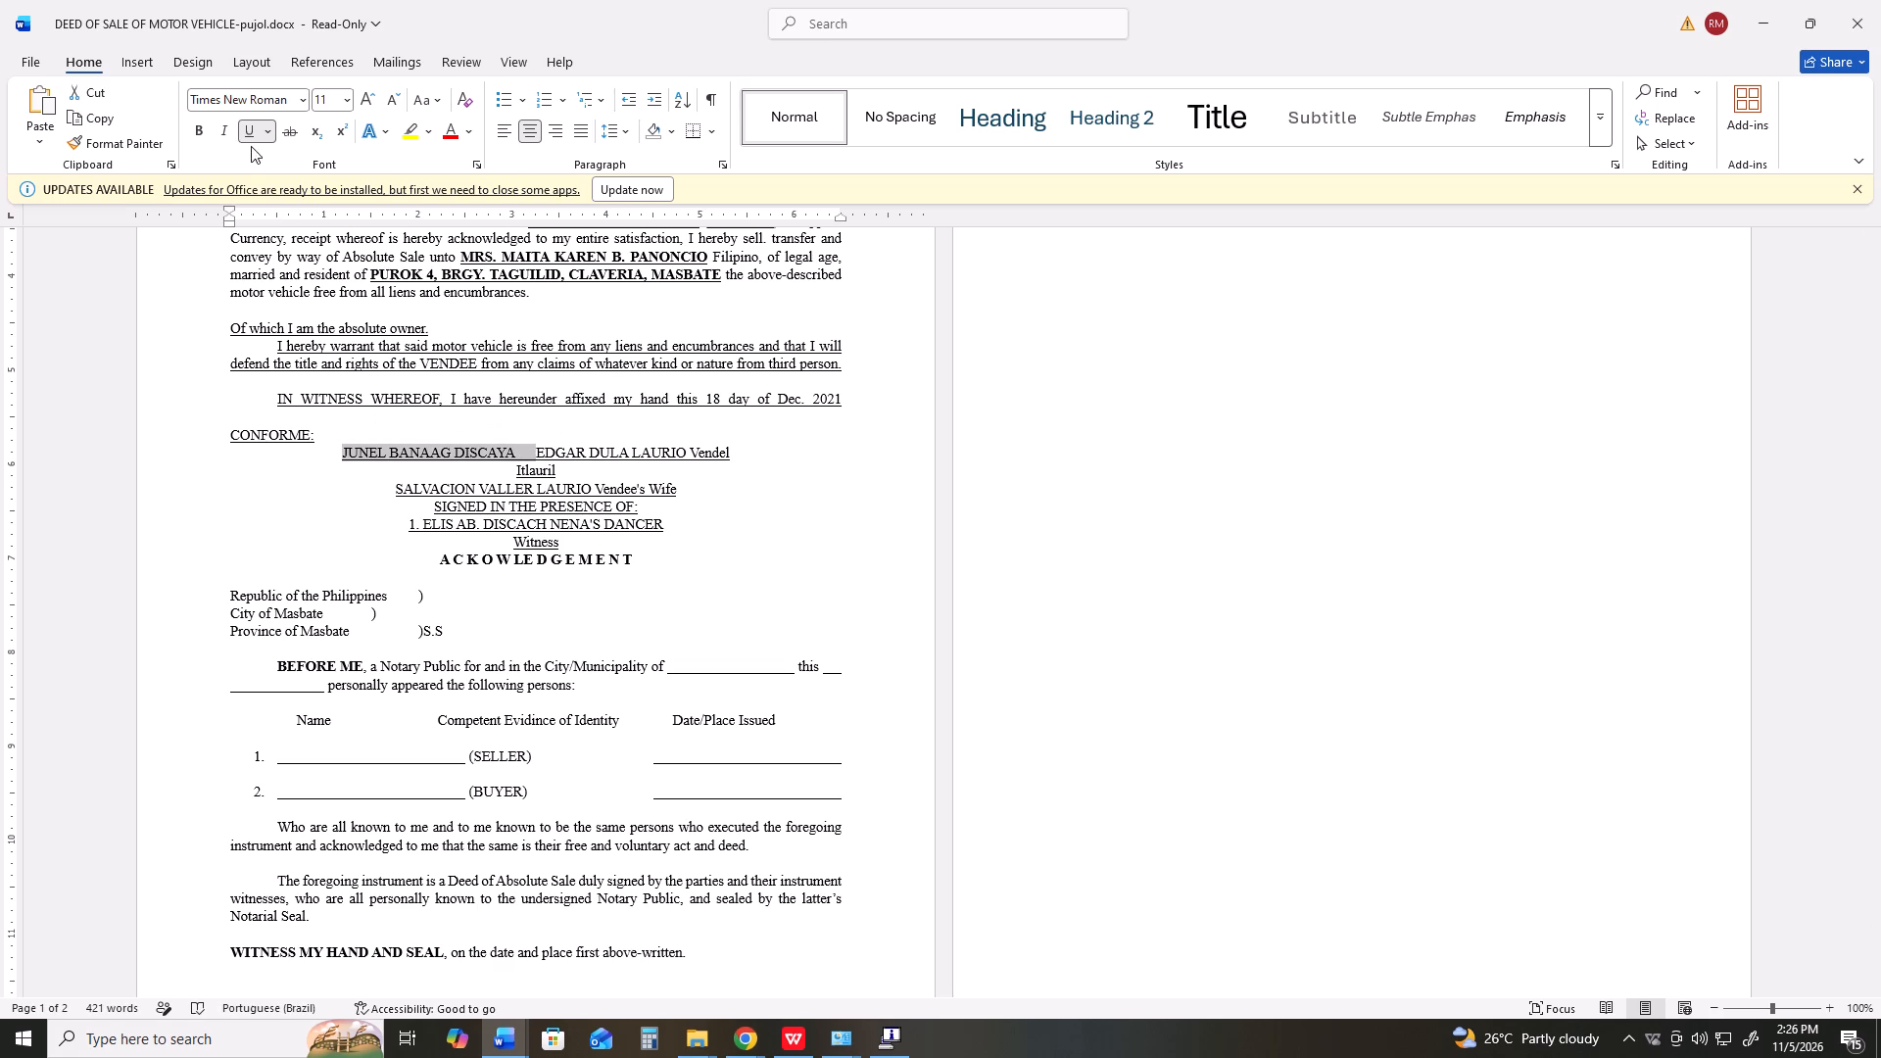
pyautogui.click(249, 131)
pyautogui.moveTo(734, 457); pyautogui.dragTo(677, 449)
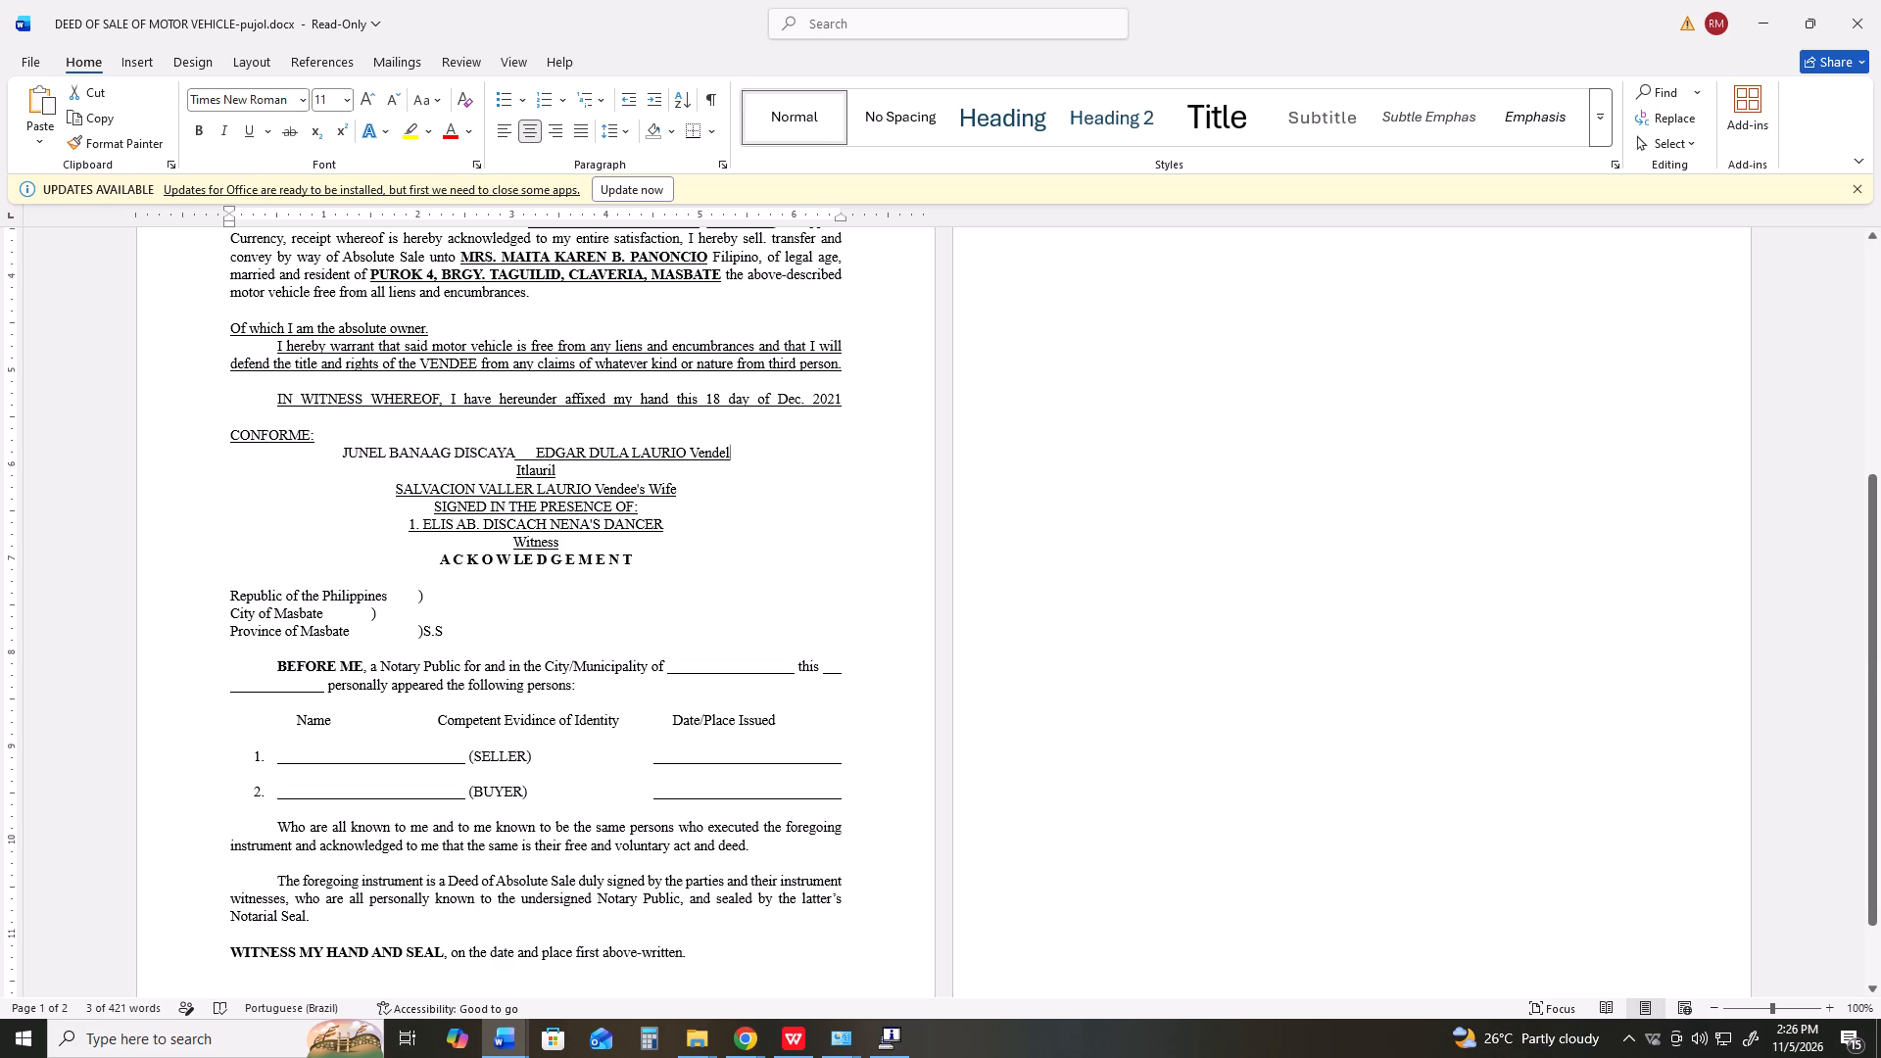
pyautogui.moveTo(677, 449); pyautogui.dragTo(554, 442)
pyautogui.click(243, 138)
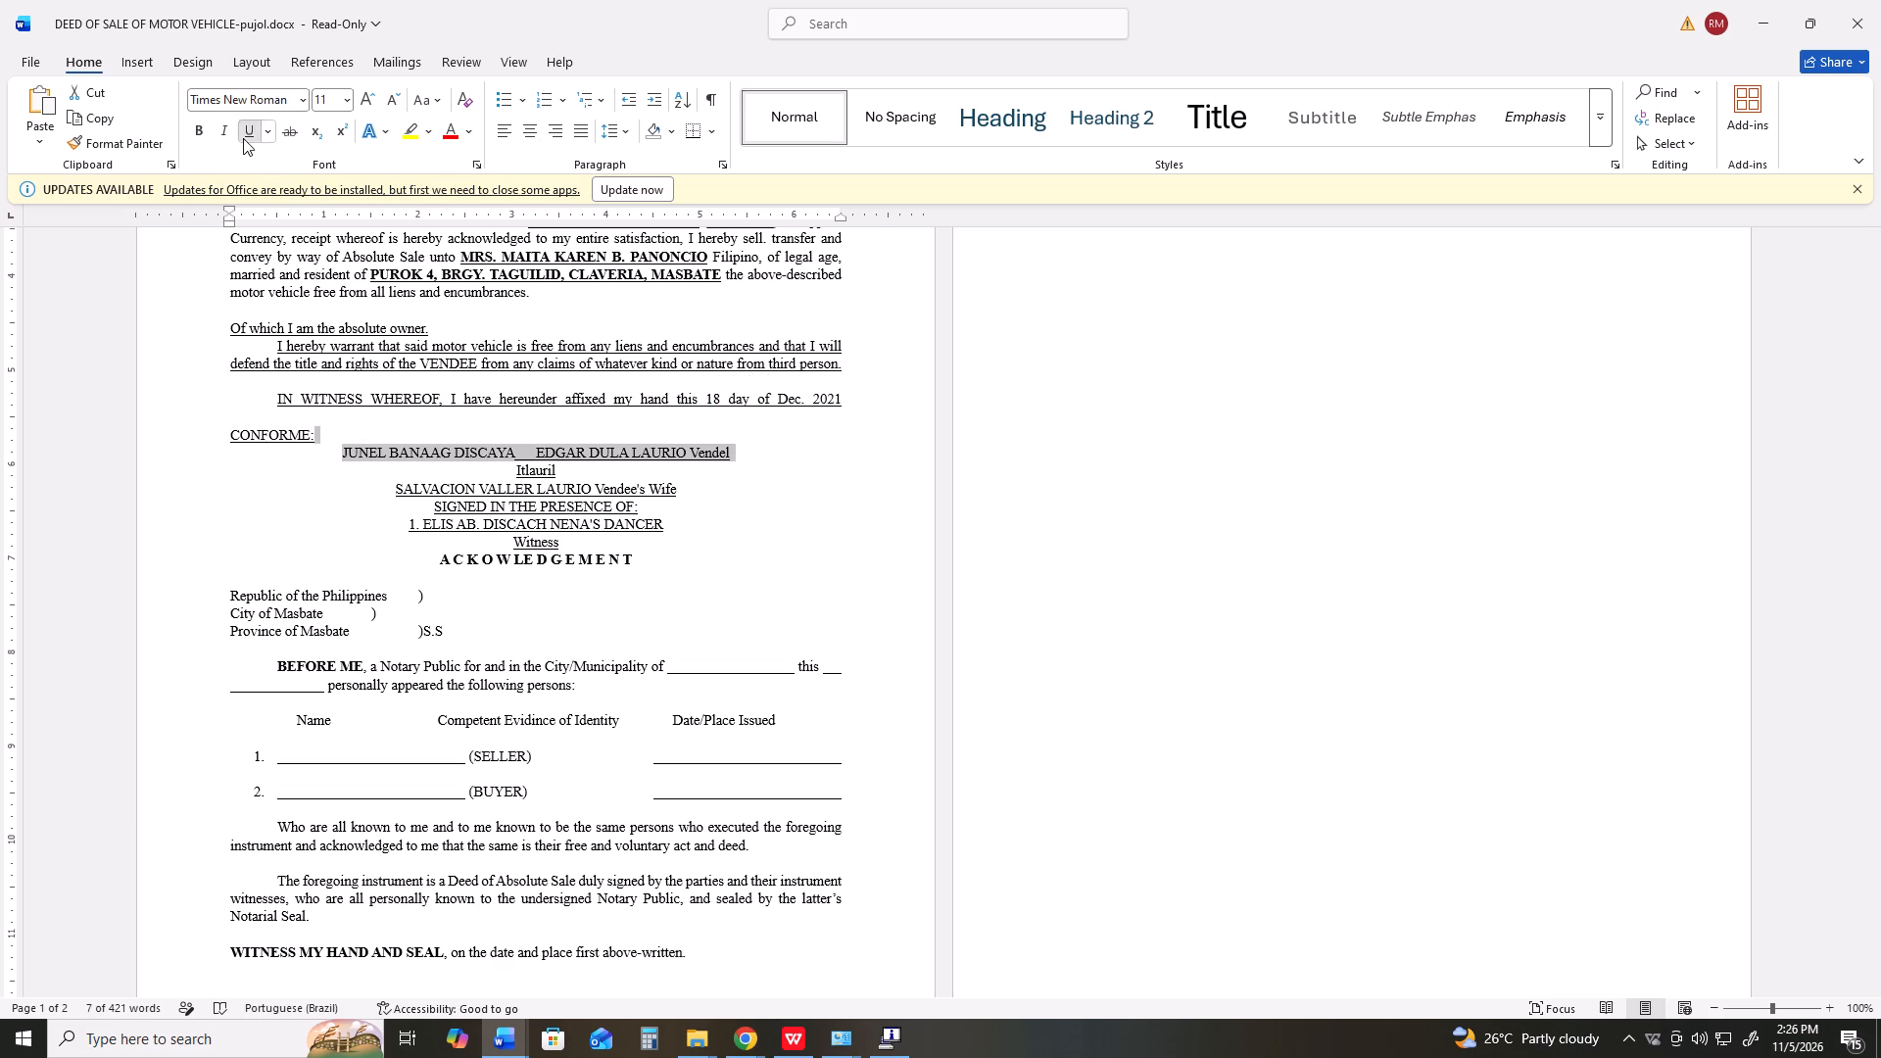
# Delete the stray "Itlauril" line below the seller's and buyer's names.
pyautogui.click(701, 582)
pyautogui.moveTo(559, 472); pyautogui.dragTo(513, 470)
pyautogui.press('BackSpace')
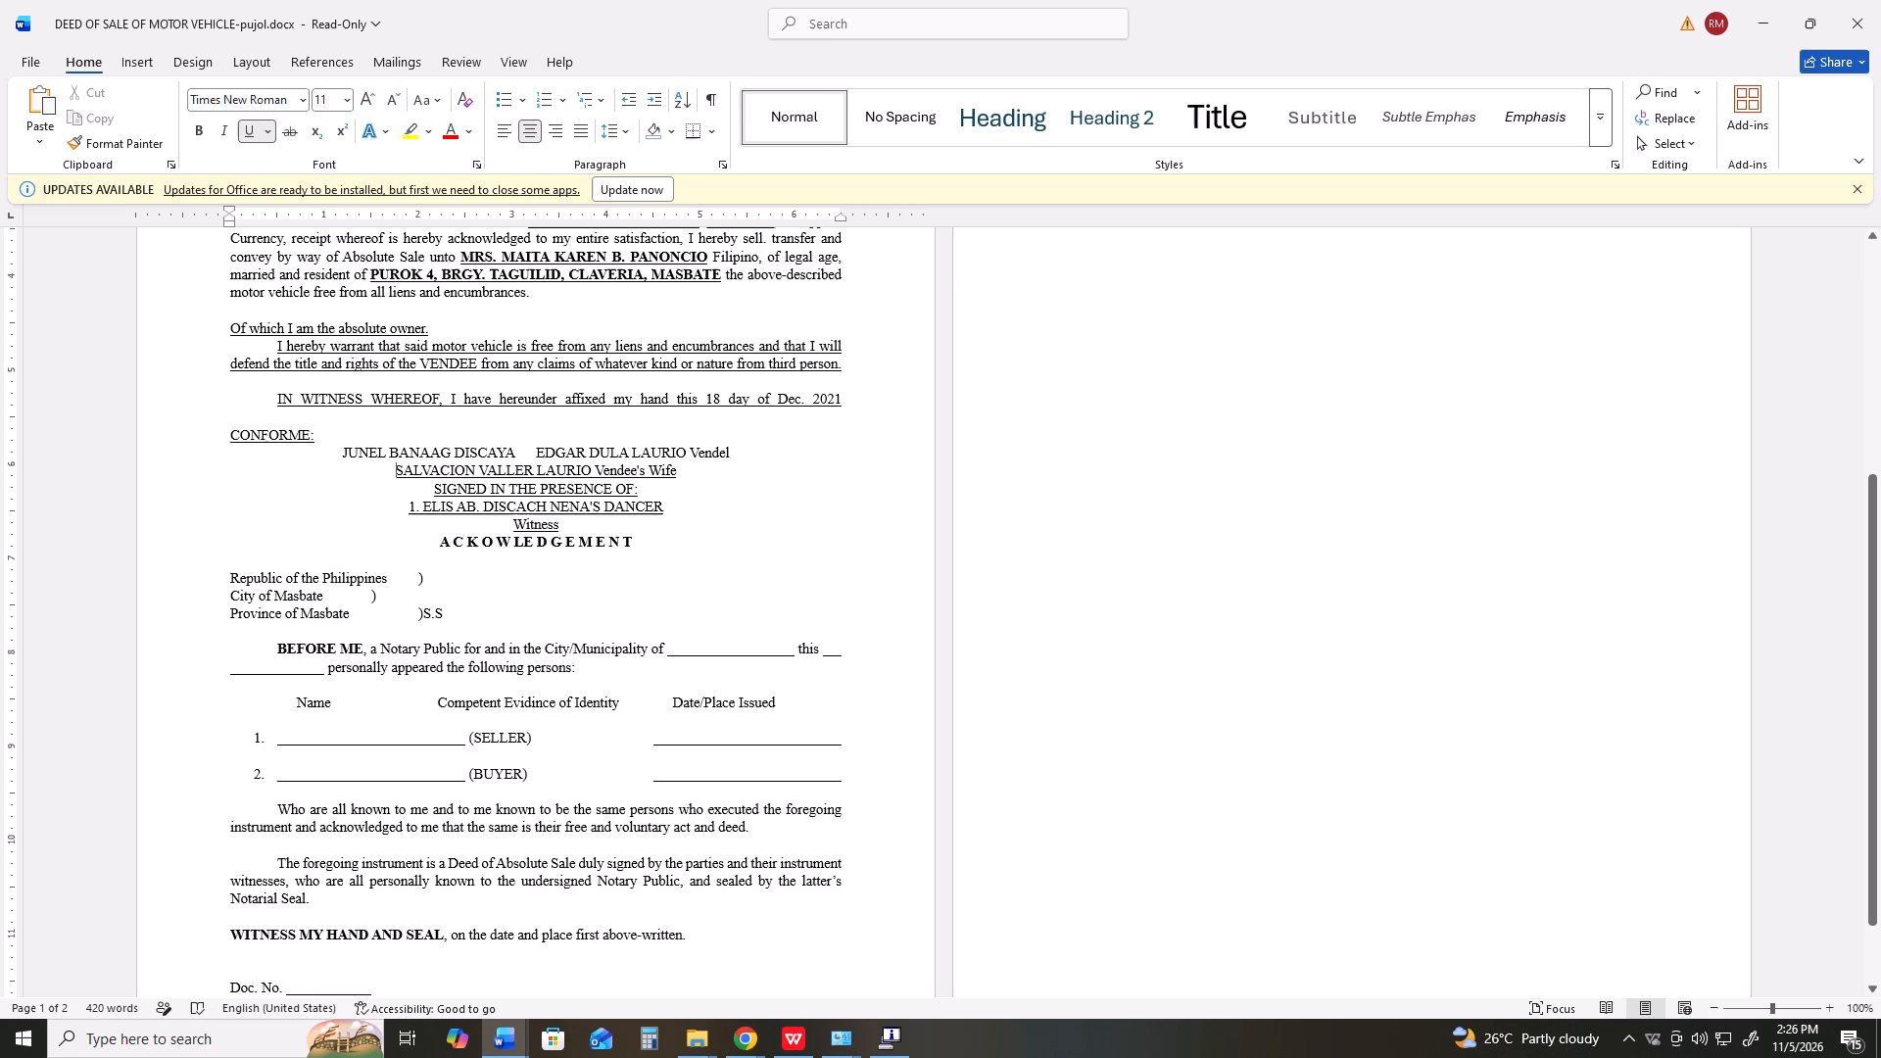
# Insert a blank line above the seller's and buyer's names and left-align it together with the names line.
pyautogui.click(516, 453)
pyautogui.click(338, 451)
pyautogui.hotkey('shift', 'Return')
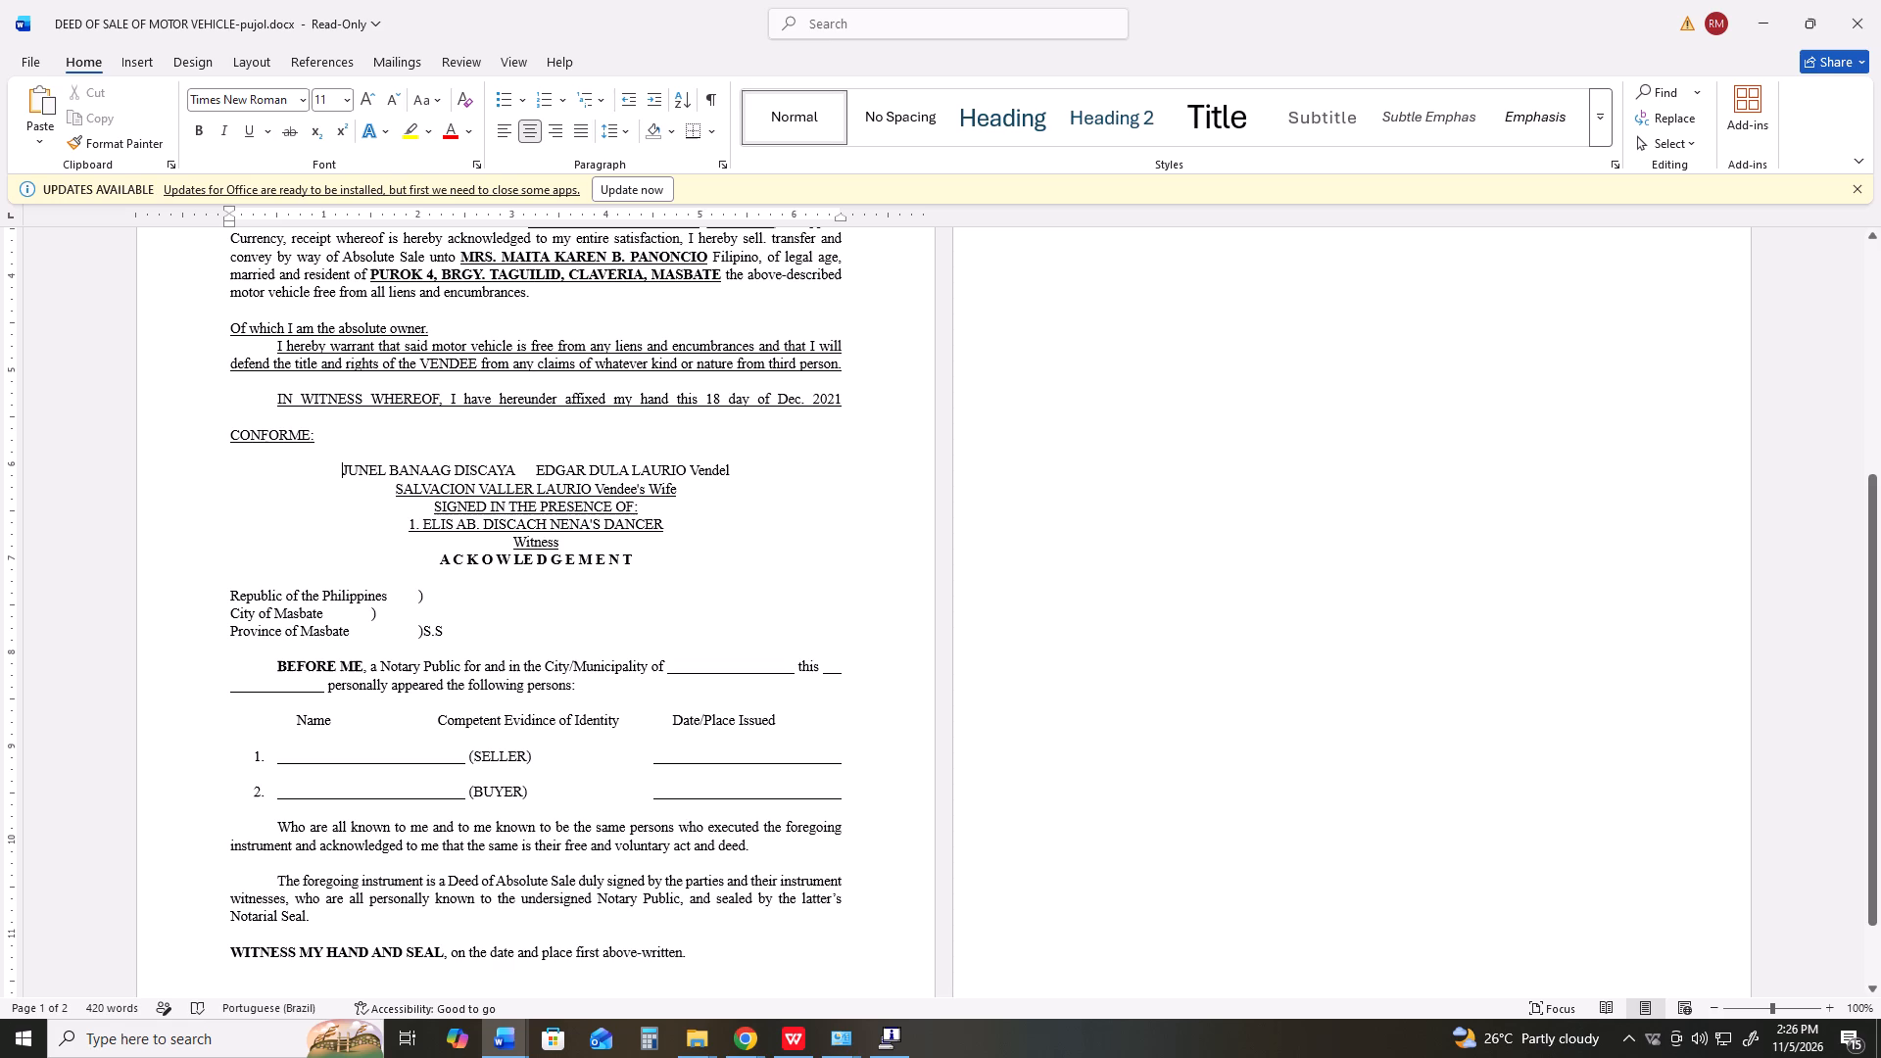
pyautogui.click(343, 464)
pyautogui.moveTo(346, 457); pyautogui.dragTo(390, 459)
pyautogui.click(464, 460)
pyautogui.click(522, 449)
pyautogui.press('BackSpace')
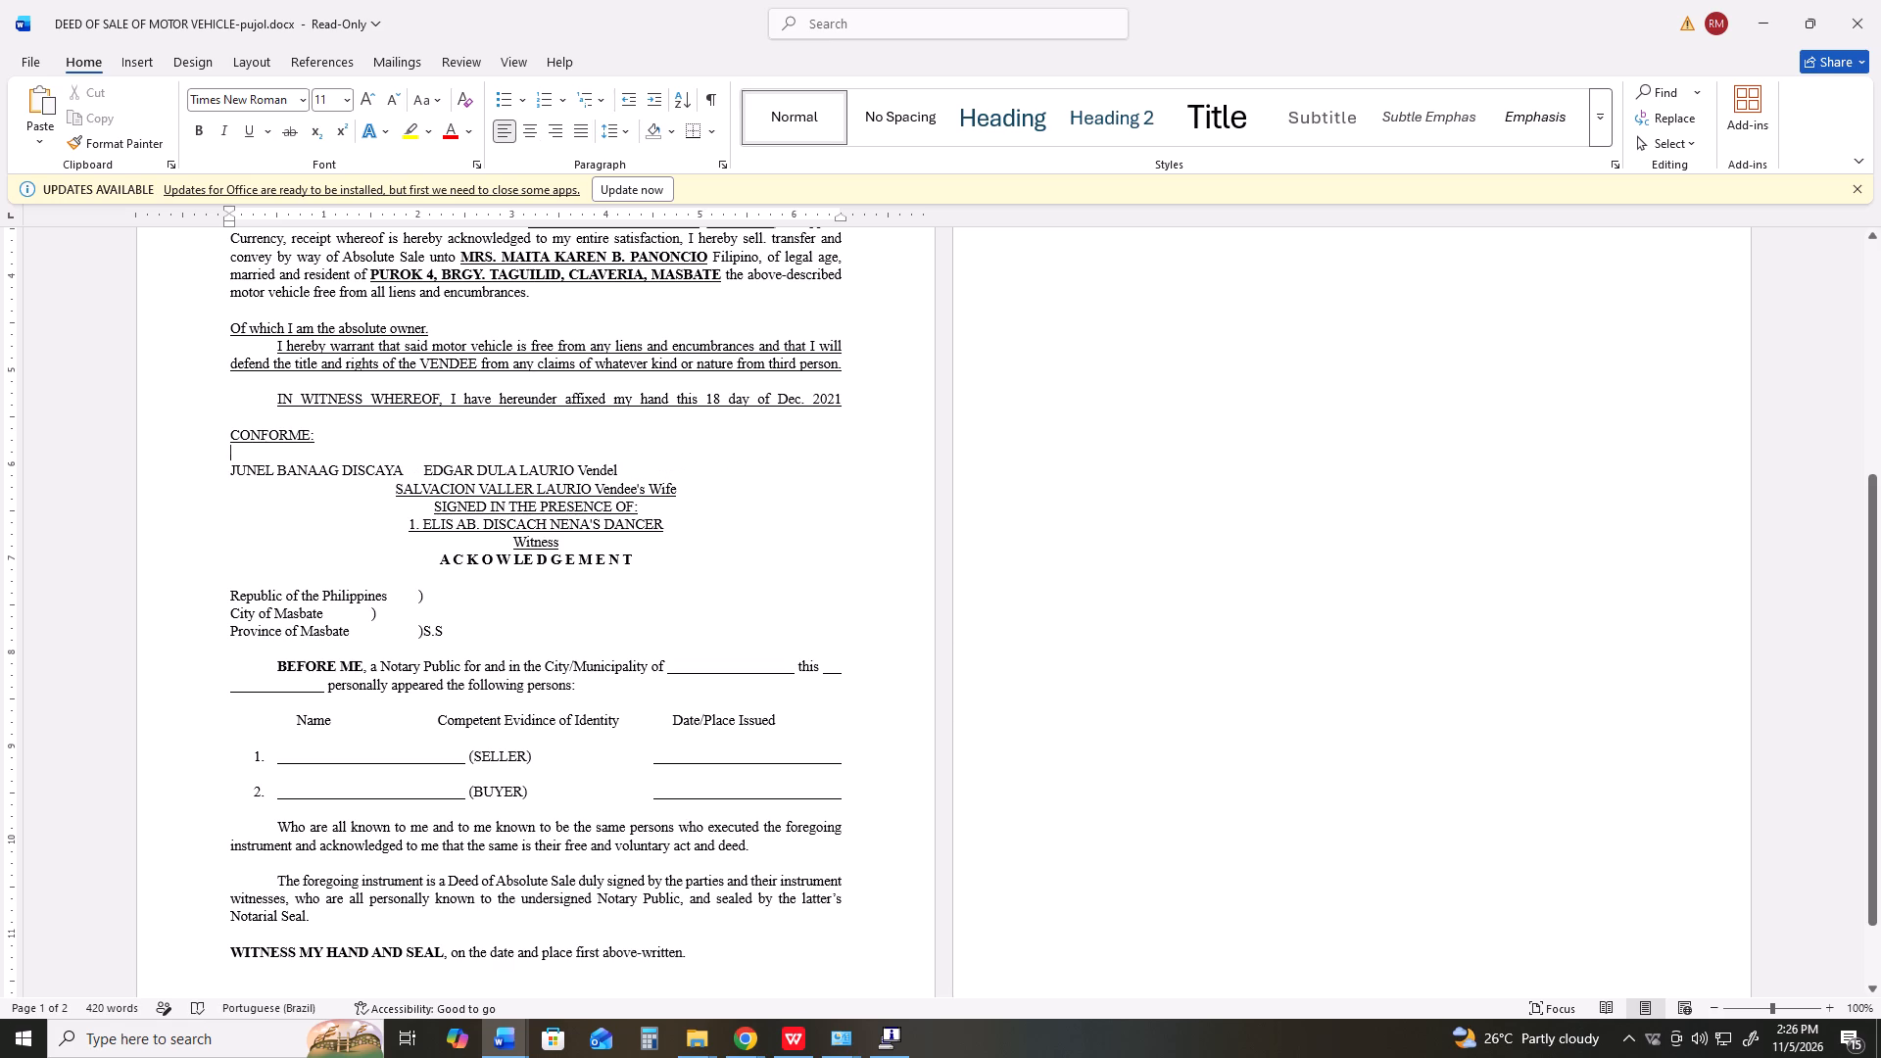
# Fill the blank line above the seller's name with a 24-underscore signature line starting at the margin and spanning the name's width.
pyautogui.press('Tab')
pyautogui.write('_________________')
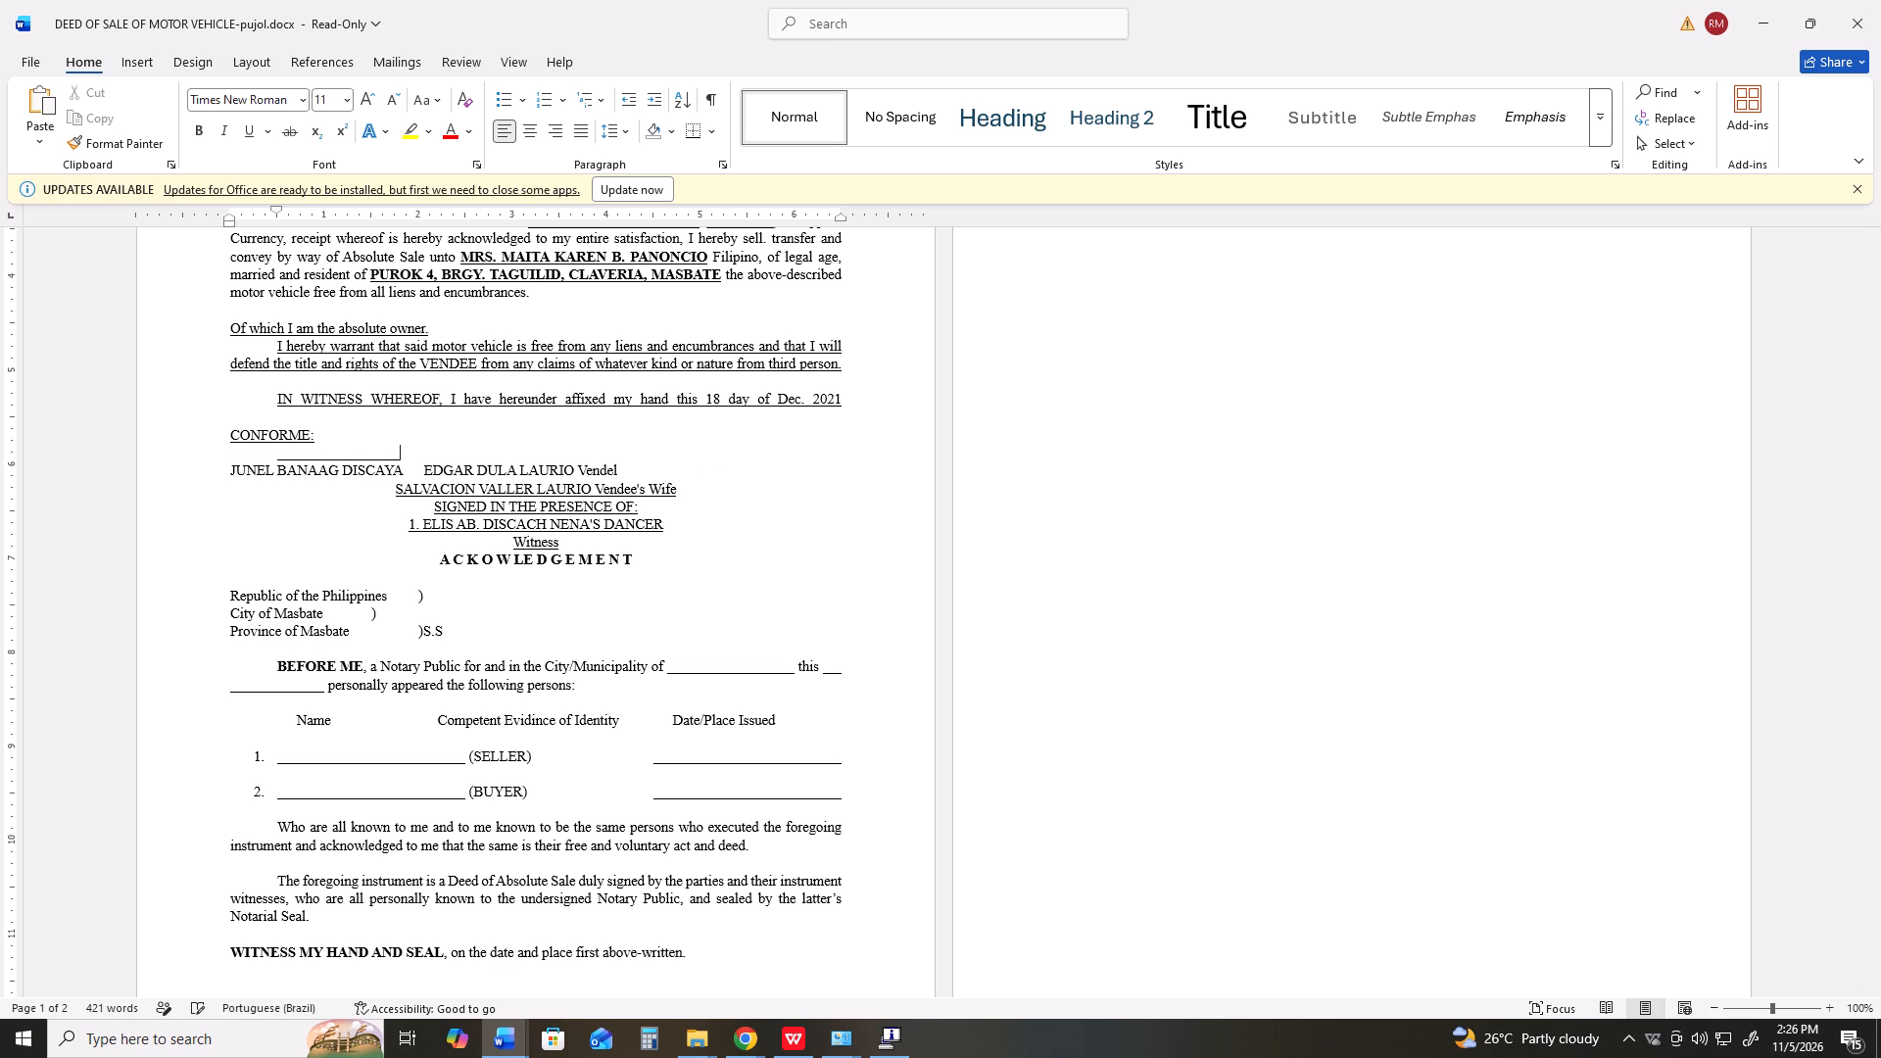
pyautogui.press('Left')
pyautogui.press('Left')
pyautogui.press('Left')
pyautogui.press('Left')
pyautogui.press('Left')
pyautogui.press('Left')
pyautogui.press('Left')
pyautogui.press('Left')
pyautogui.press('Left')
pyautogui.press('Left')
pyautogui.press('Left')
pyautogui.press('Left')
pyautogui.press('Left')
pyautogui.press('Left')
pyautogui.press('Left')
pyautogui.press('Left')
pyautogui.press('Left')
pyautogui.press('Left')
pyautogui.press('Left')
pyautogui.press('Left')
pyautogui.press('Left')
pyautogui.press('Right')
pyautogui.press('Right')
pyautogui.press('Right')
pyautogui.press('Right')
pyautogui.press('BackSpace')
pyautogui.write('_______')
# Indent the signature line and the names line below it by one tab stop.
pyautogui.click(227, 456)
pyautogui.press('Tab')
pyautogui.click(225, 468)
pyautogui.press('Tab')
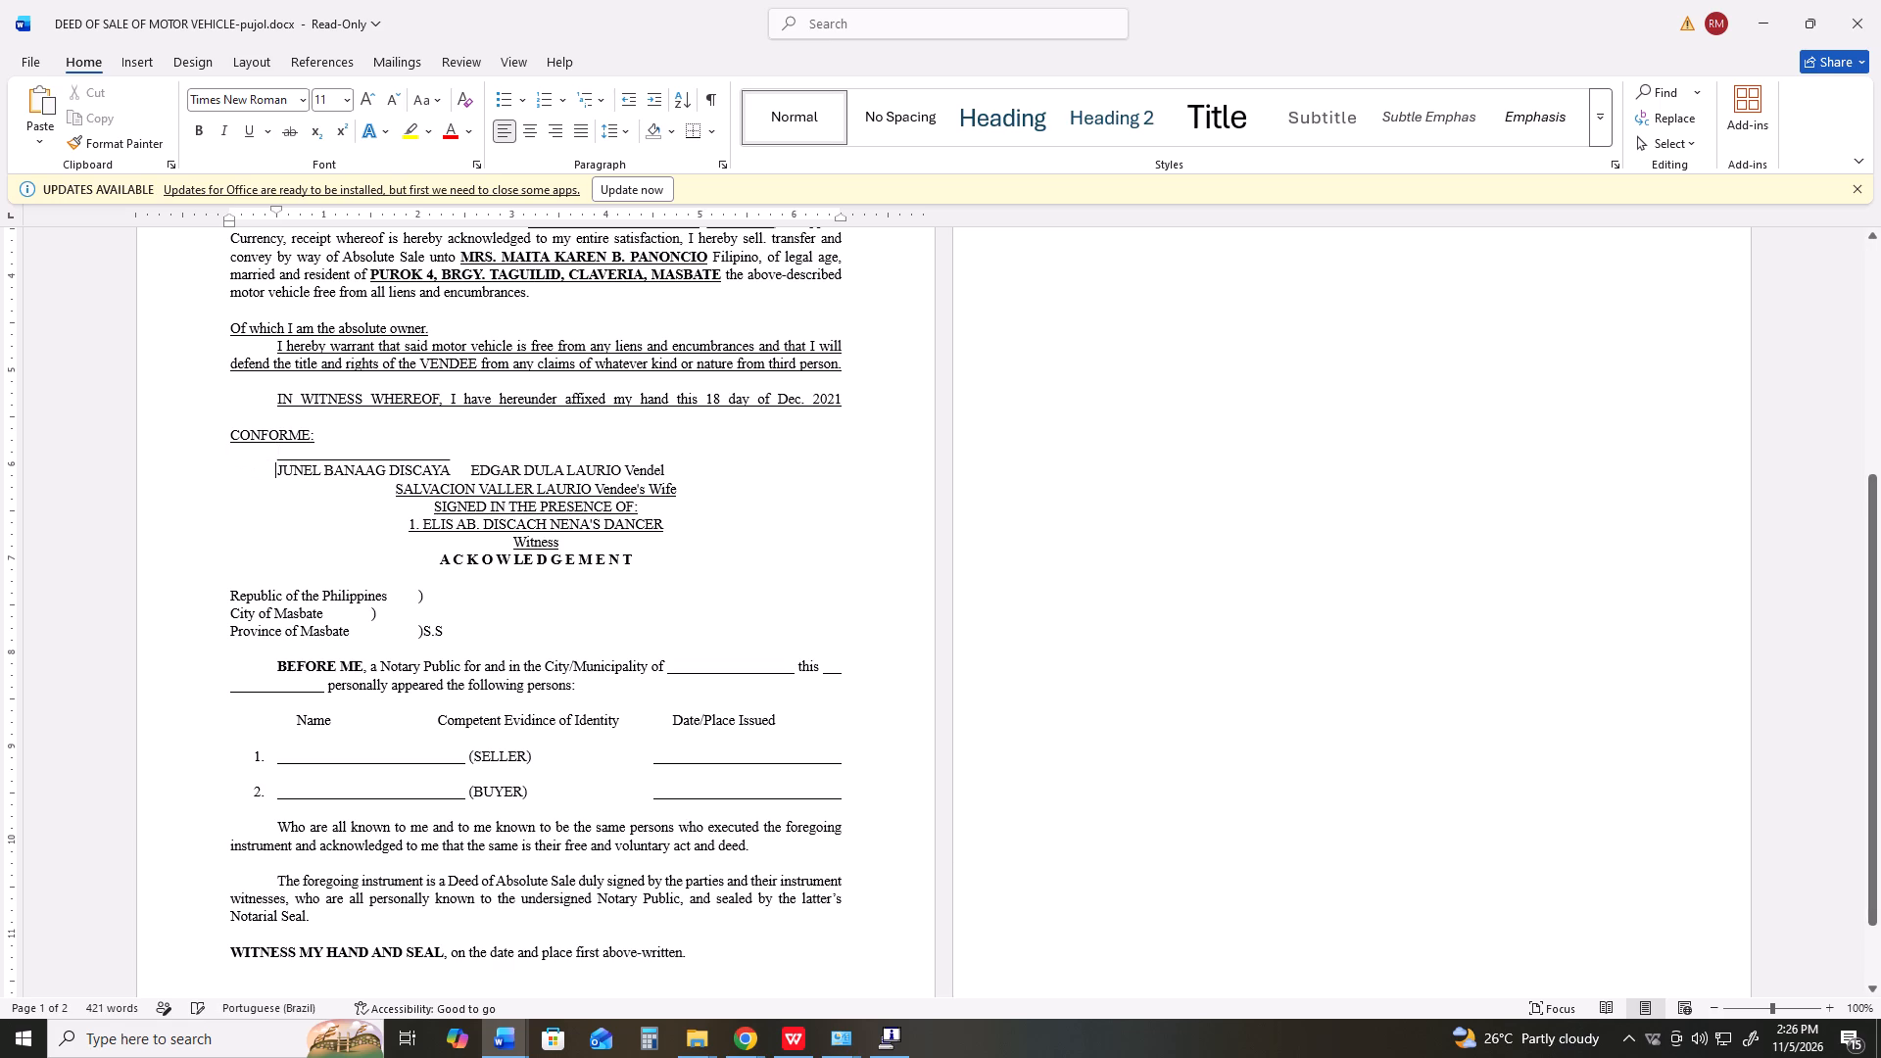
# Widen the gap between the seller's and buyer's names by one tab stop.
pyautogui.click(473, 467)
pyautogui.press('Tab')
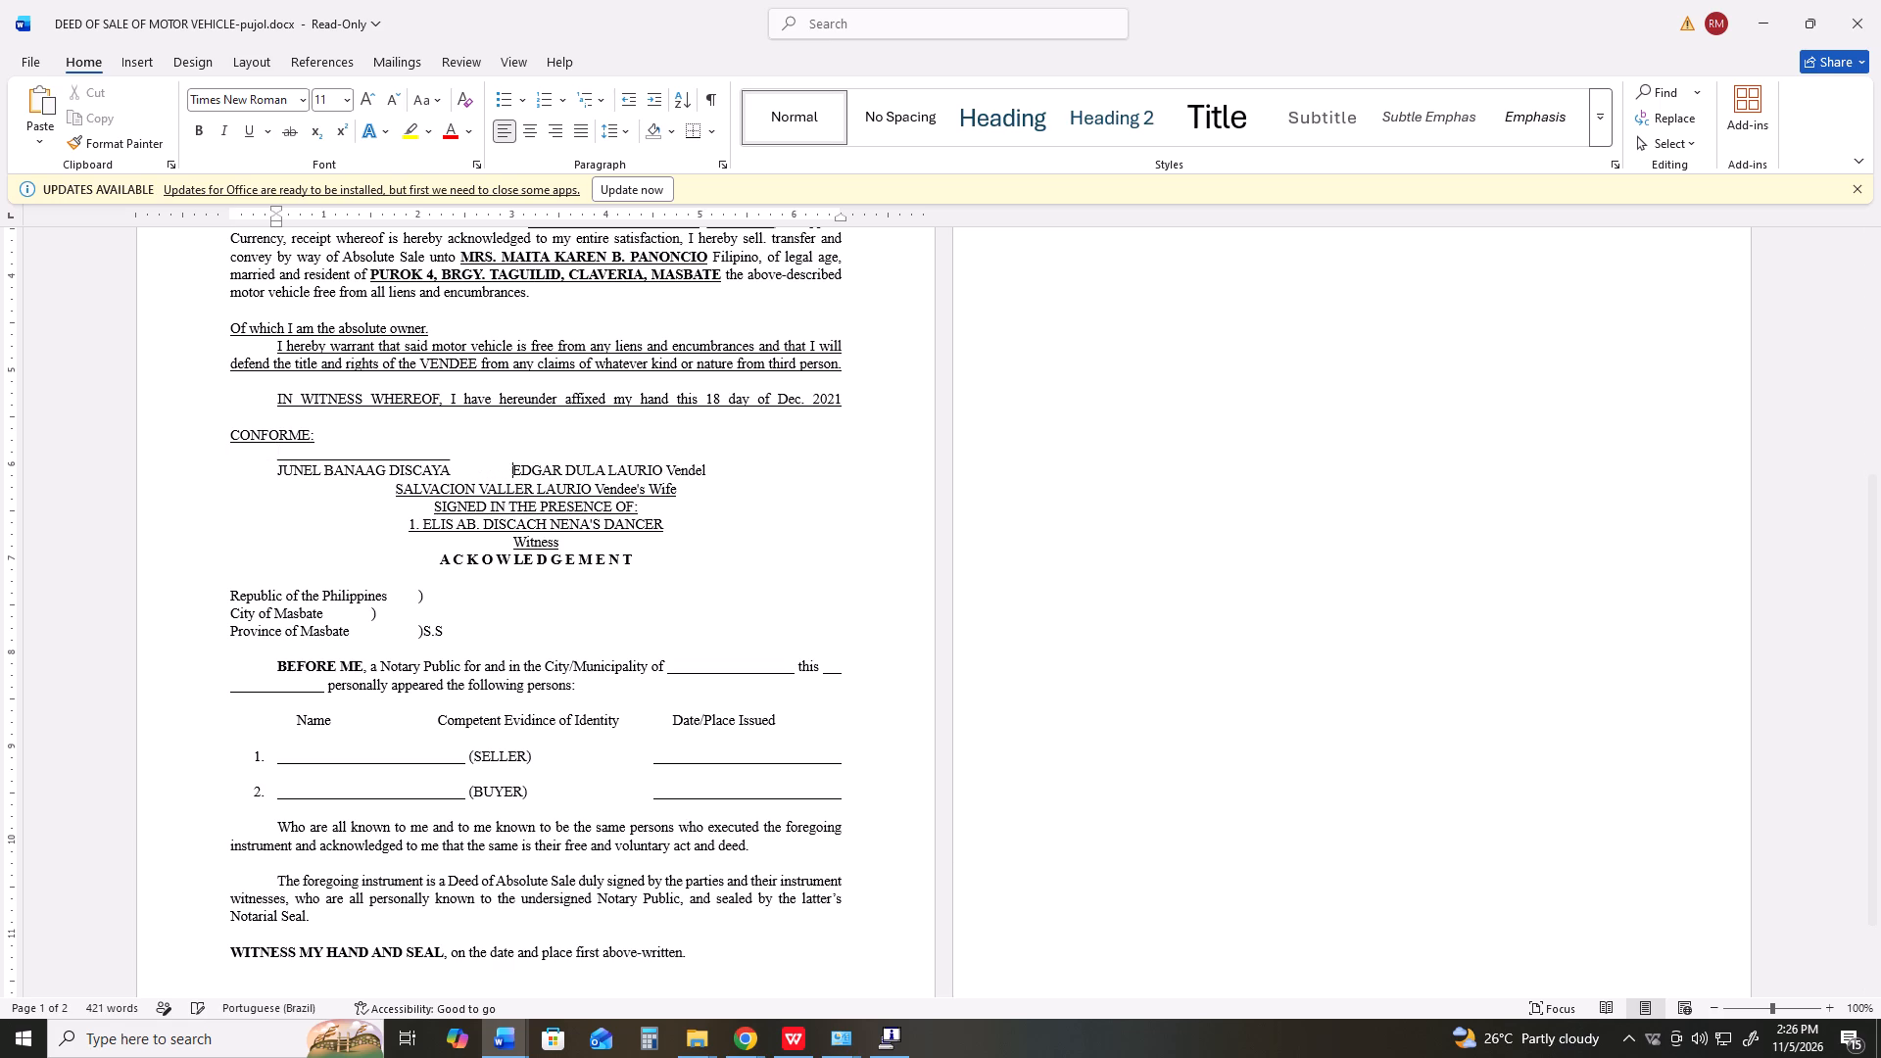
# Widen the gap between the seller's and buyer's names by one more tab stop.
pyautogui.press('Tab')
# Add an underscore signature line above the buyer's name, starting at the name's tab stop and spanning the name and label.
pyautogui.click(523, 460)
pyautogui.press('Tab')
pyautogui.press('Tab')
pyautogui.press('Tab')
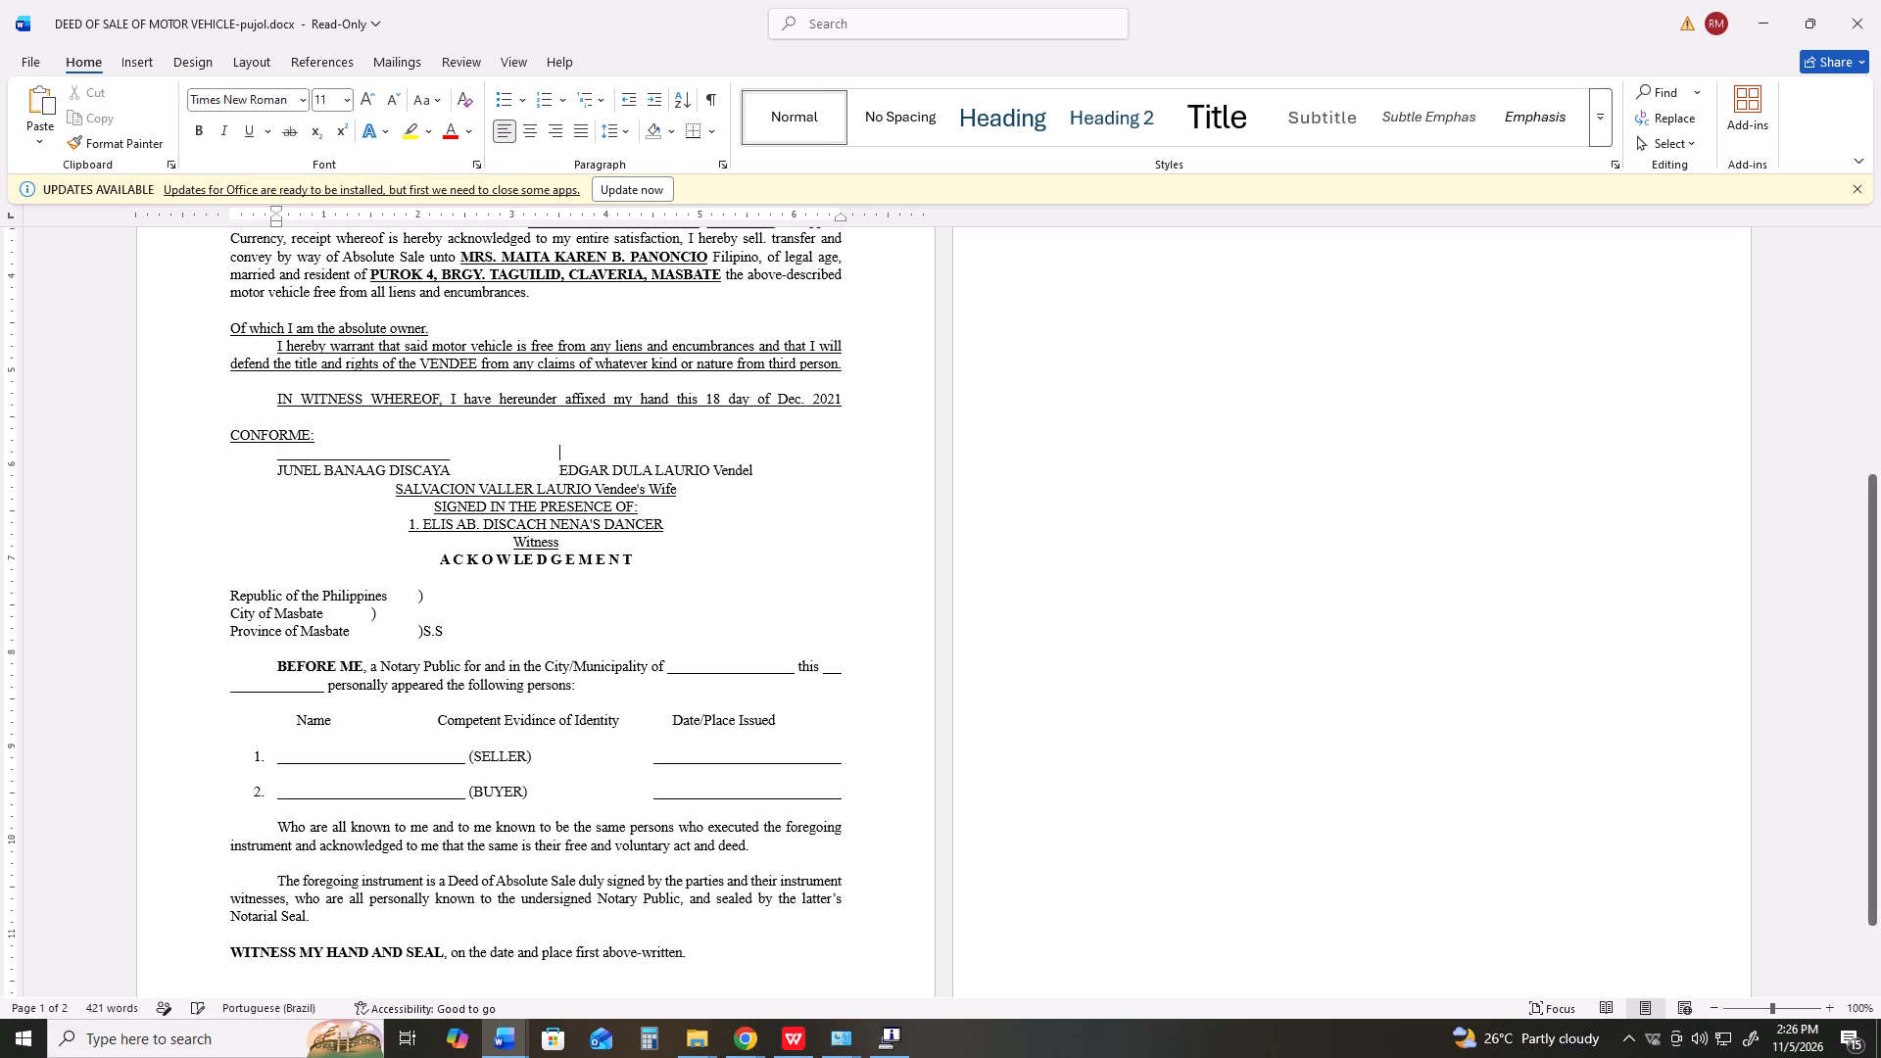
pyautogui.press('Tab')
pyautogui.press('BackSpace')
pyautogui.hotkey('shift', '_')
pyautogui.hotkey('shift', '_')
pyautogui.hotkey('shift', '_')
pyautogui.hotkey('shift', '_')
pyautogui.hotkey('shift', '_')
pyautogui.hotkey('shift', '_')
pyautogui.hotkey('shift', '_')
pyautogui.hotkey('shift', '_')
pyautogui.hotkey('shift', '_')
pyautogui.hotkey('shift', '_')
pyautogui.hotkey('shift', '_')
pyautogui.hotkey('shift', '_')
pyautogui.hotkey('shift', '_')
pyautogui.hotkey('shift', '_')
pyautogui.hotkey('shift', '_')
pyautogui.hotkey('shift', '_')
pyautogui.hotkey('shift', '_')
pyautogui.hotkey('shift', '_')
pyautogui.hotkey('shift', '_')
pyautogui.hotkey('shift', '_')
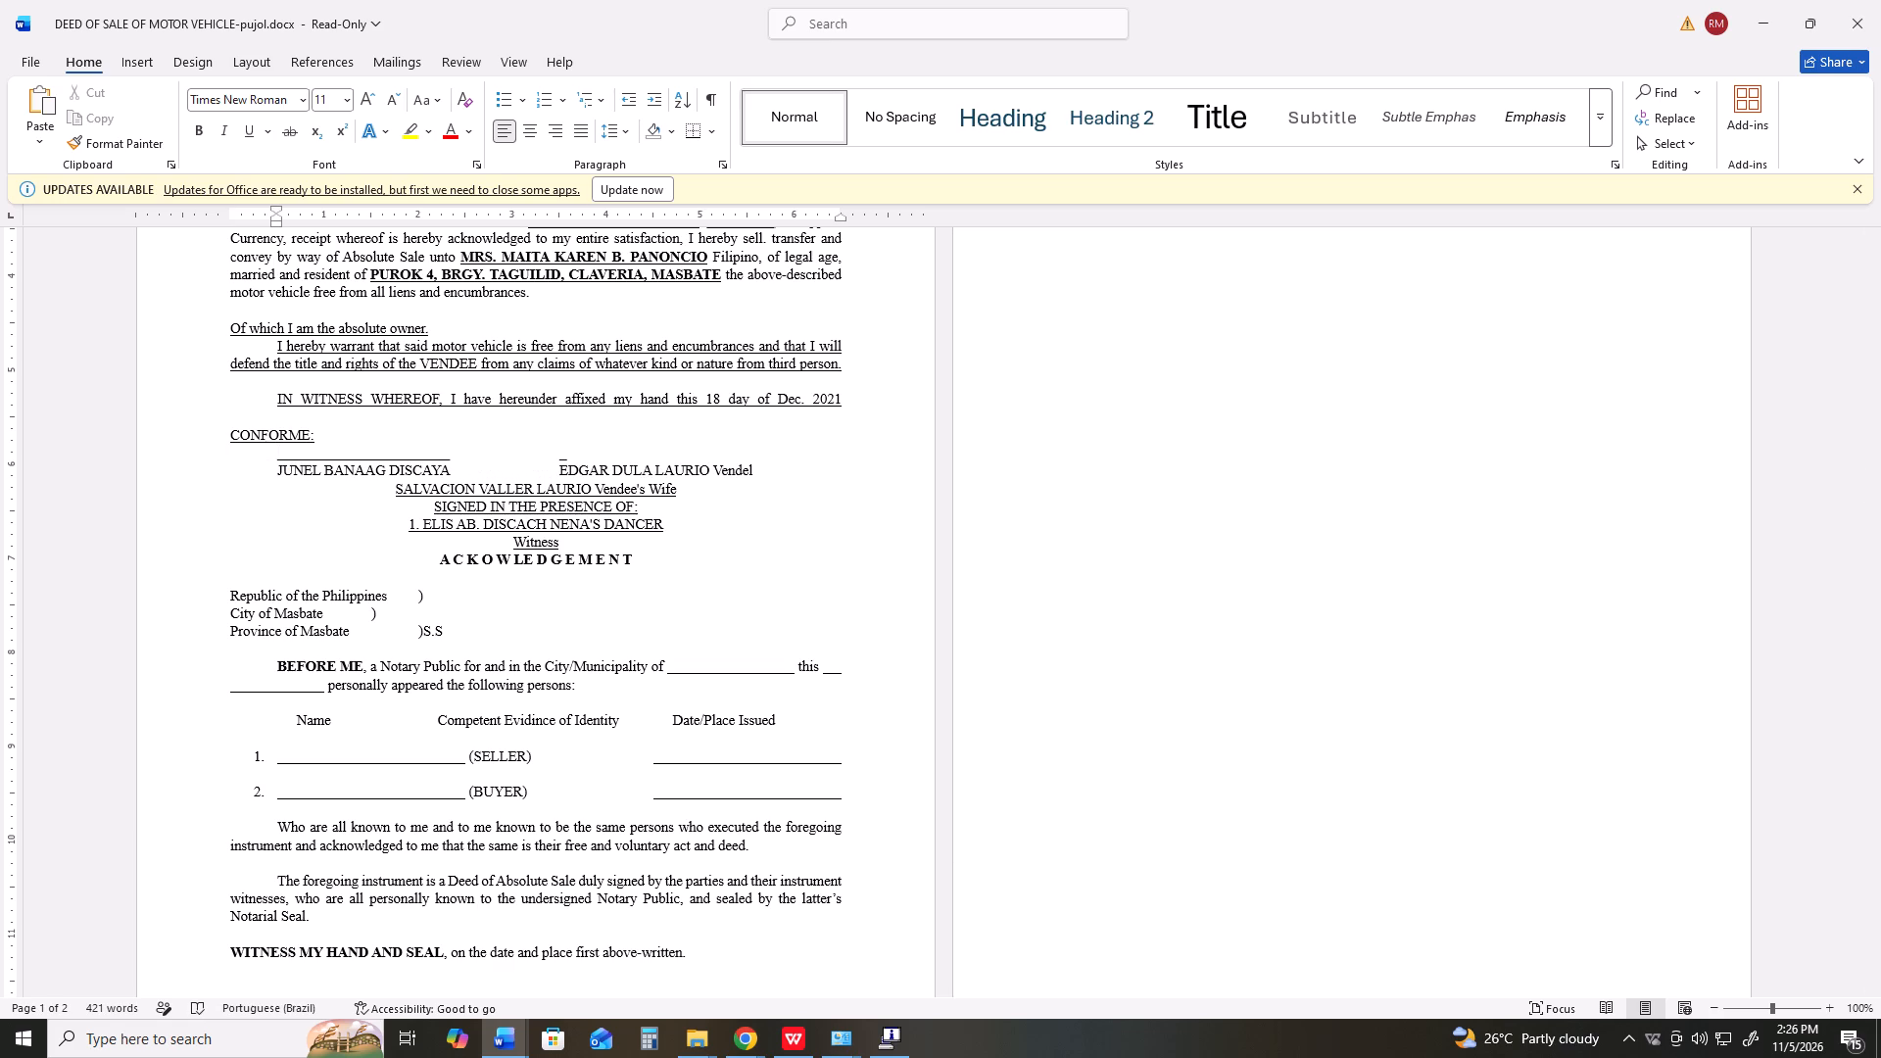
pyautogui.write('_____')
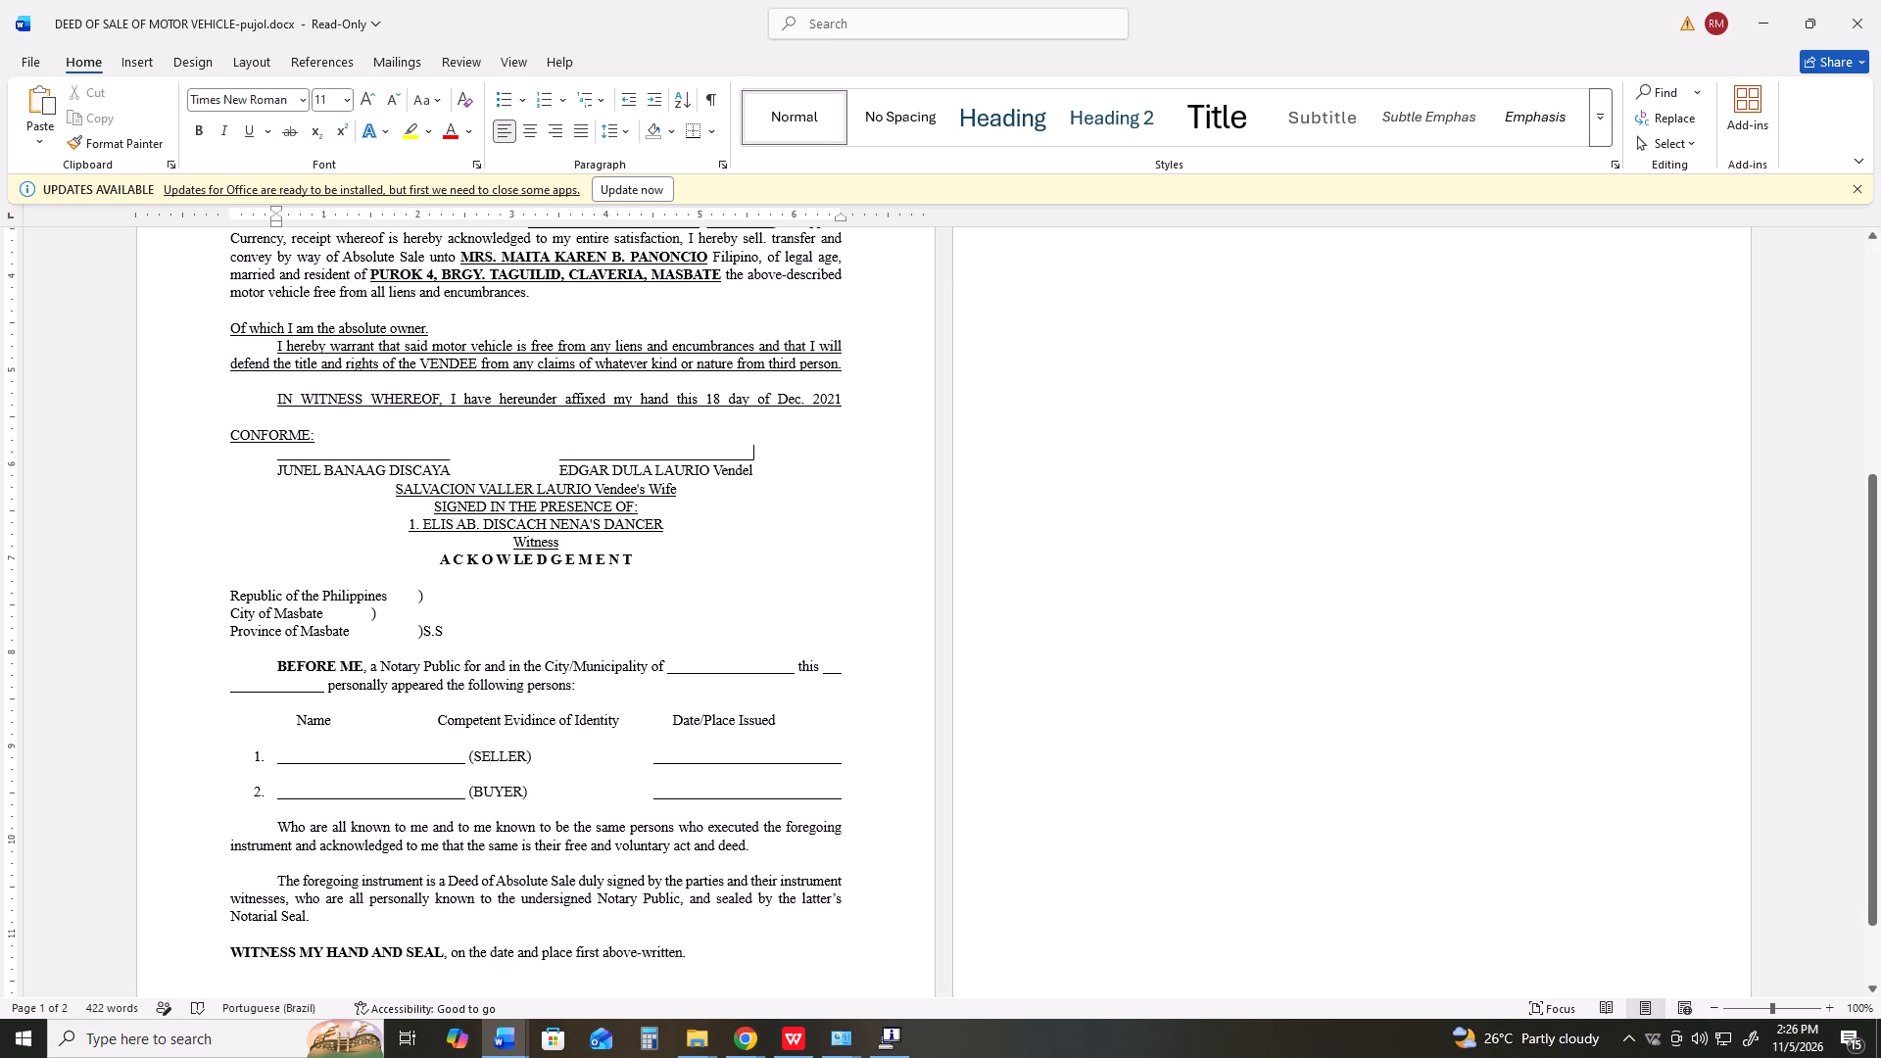
# Shift the buyer's name and the signature line above it by one more tab stop.
pyautogui.click(550, 463)
pyautogui.press('Tab')
pyautogui.click(552, 448)
pyautogui.press('Tab')
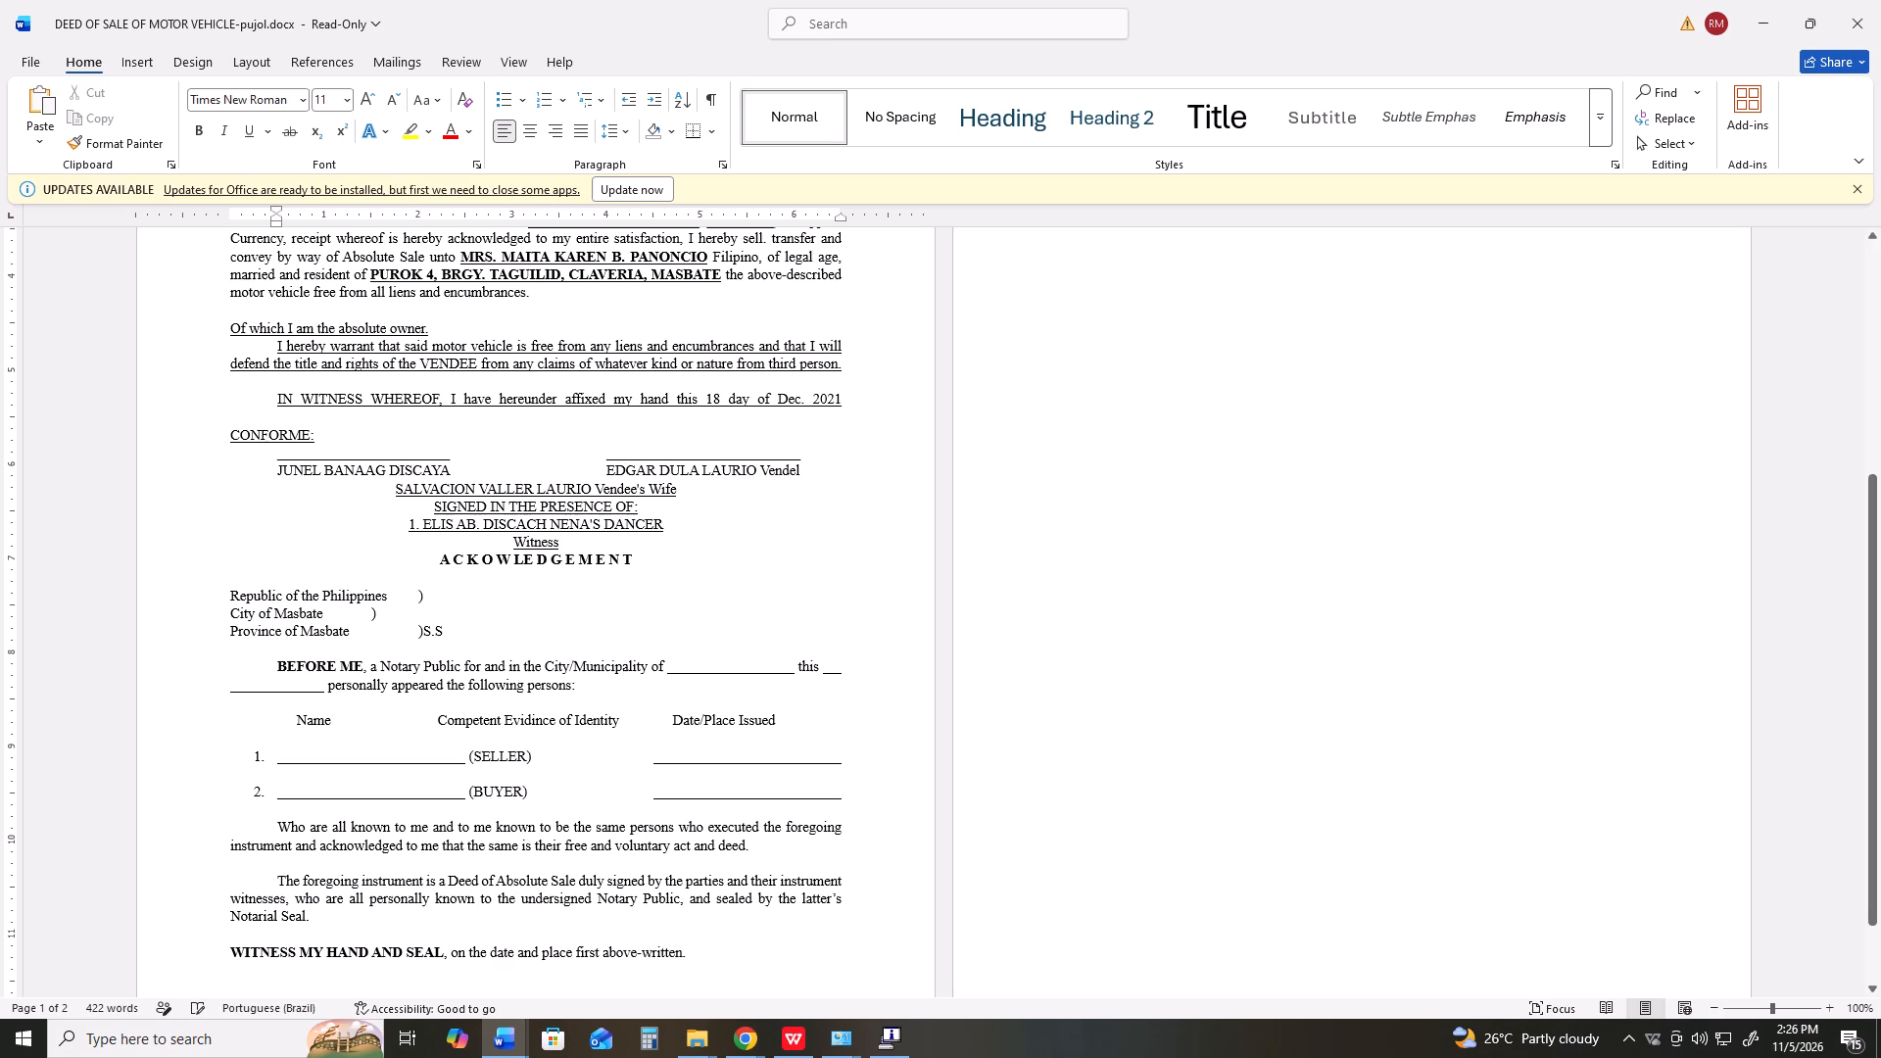
# Indent both the names line and the signature line above it by one more tab stop.
pyautogui.click(258, 461)
pyautogui.press('Tab')
pyautogui.click(267, 459)
pyautogui.press('Tab')
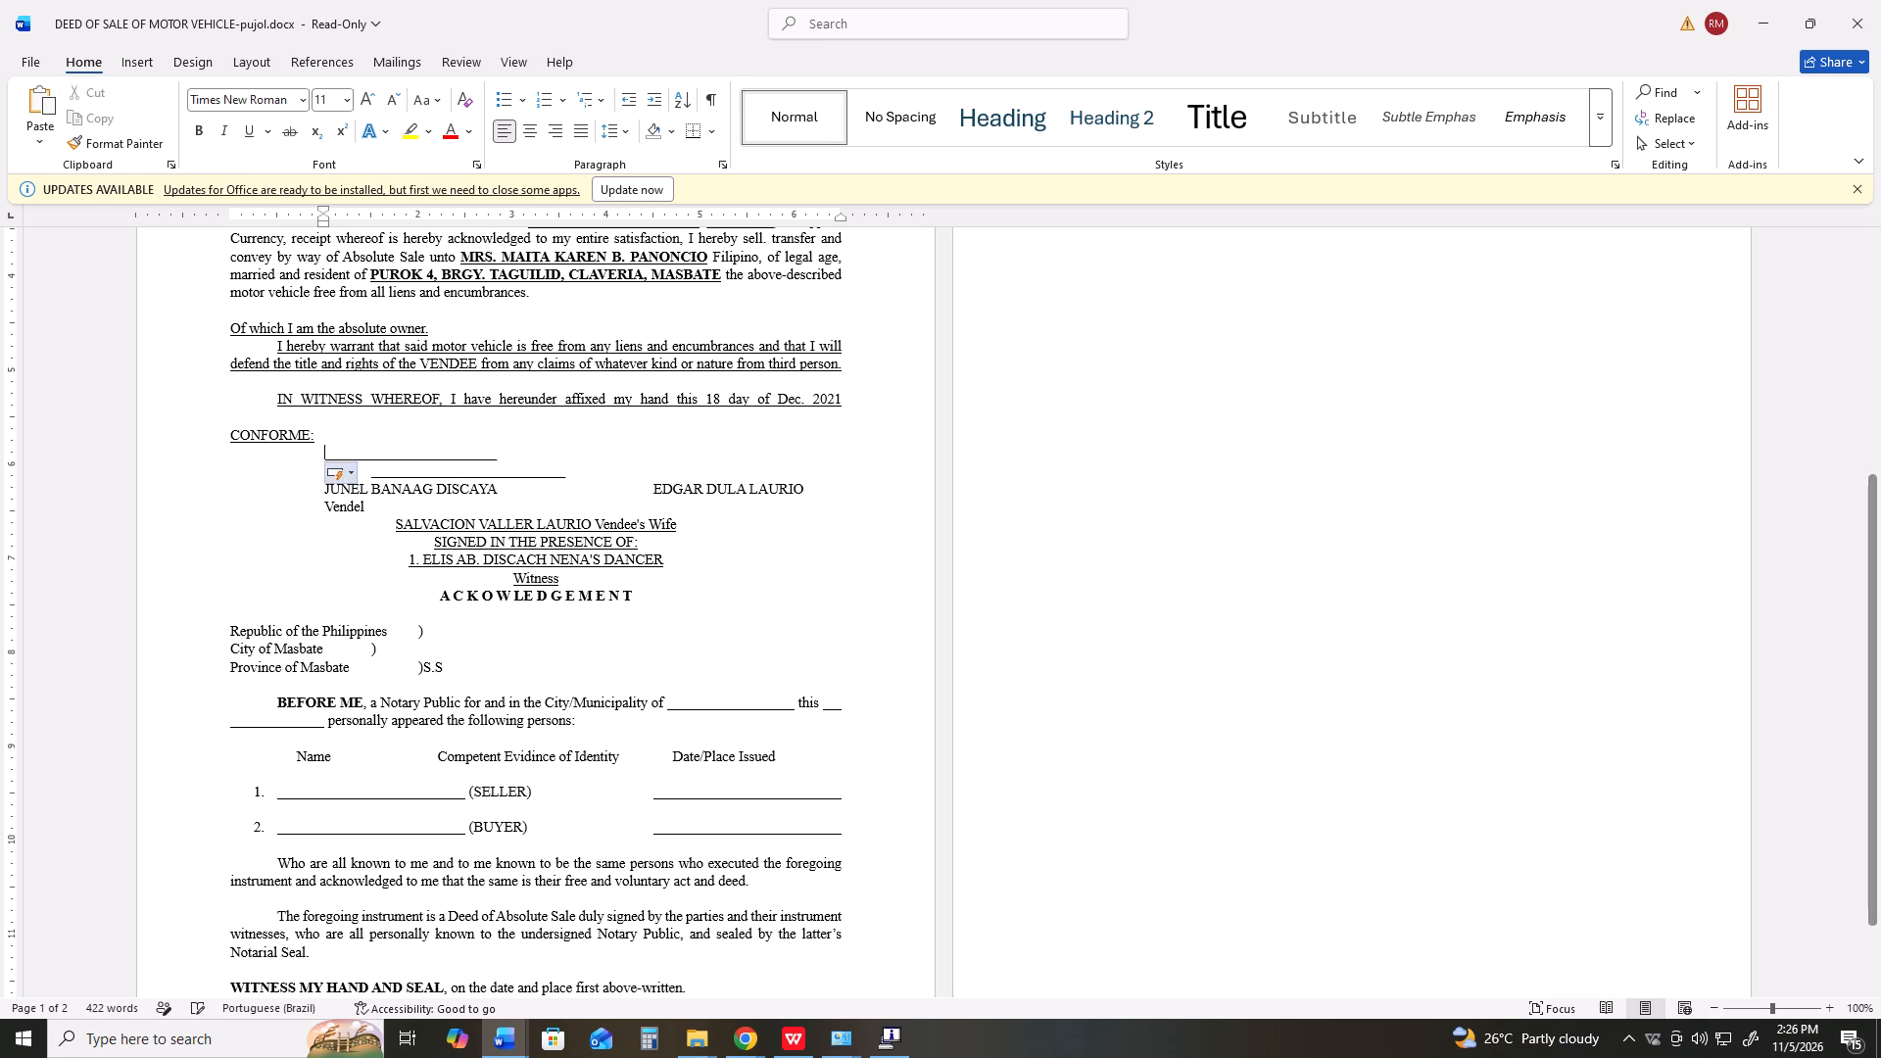
pyautogui.hotkey('ctrl', 'z')
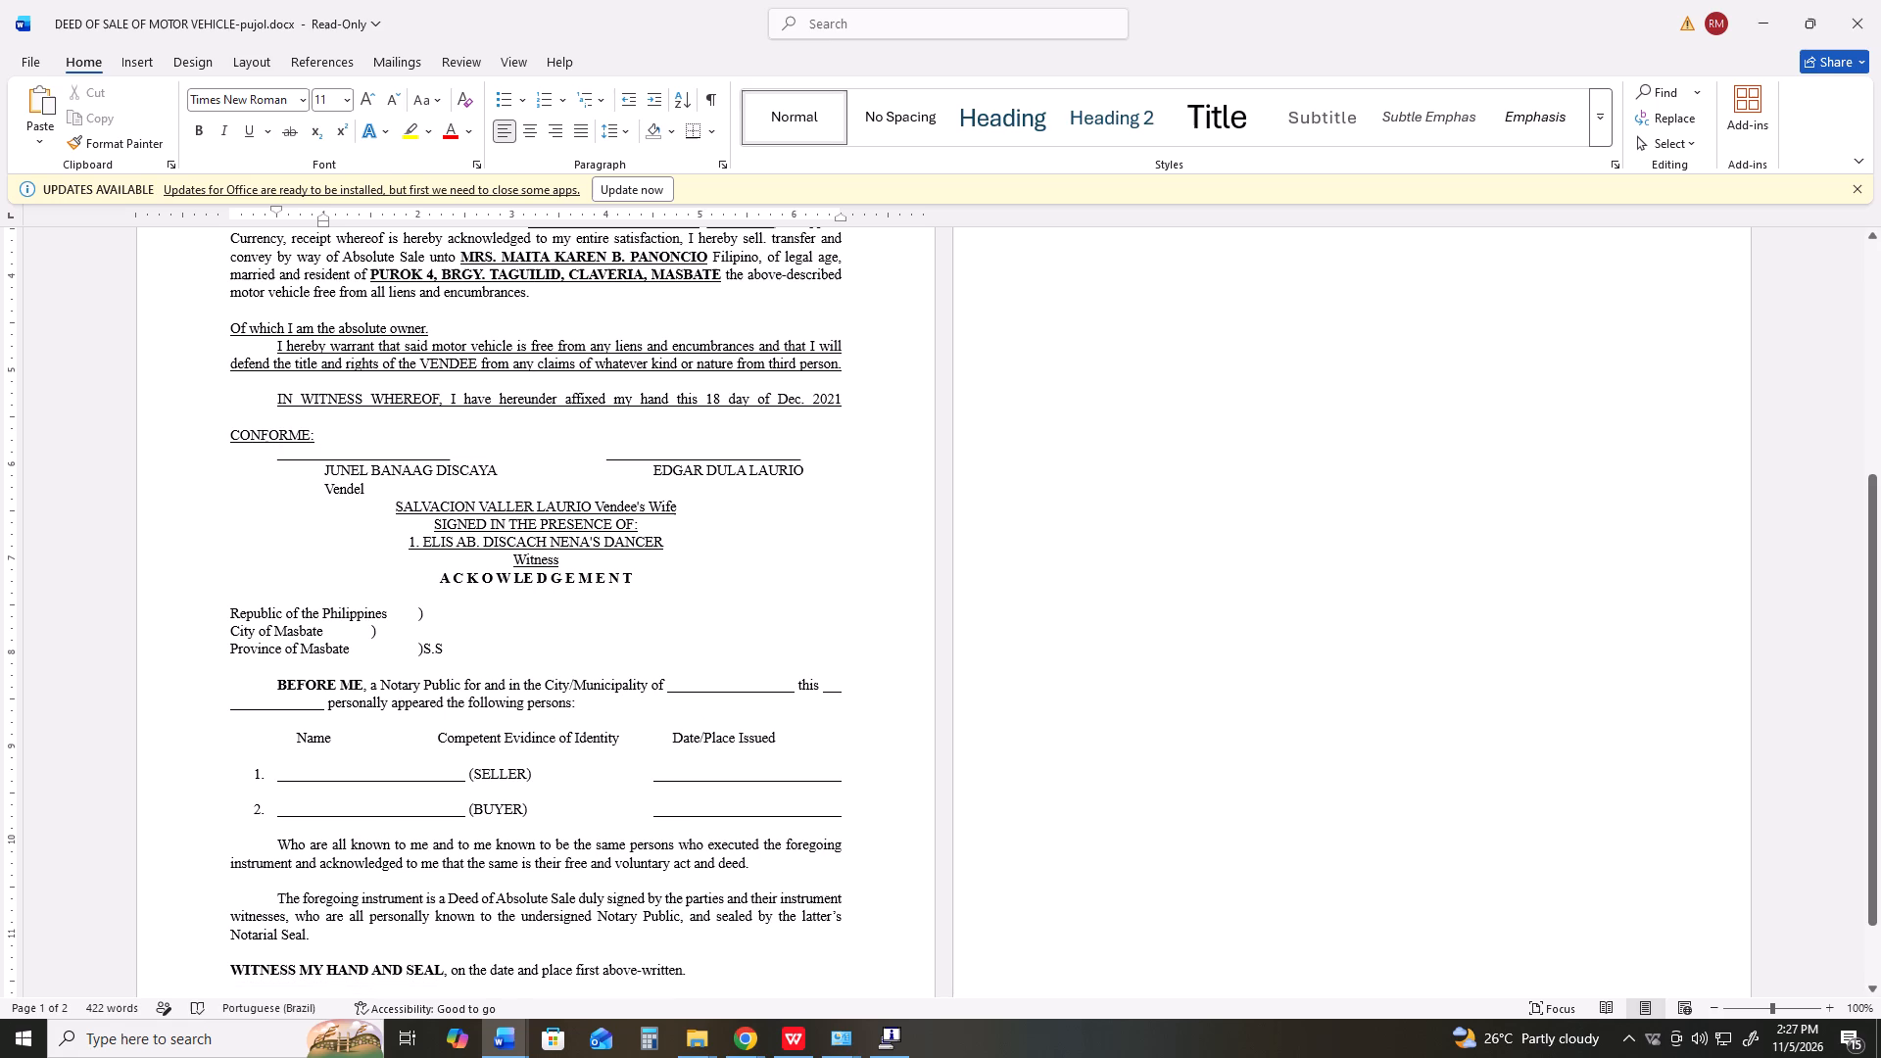
pyautogui.press('Tab')
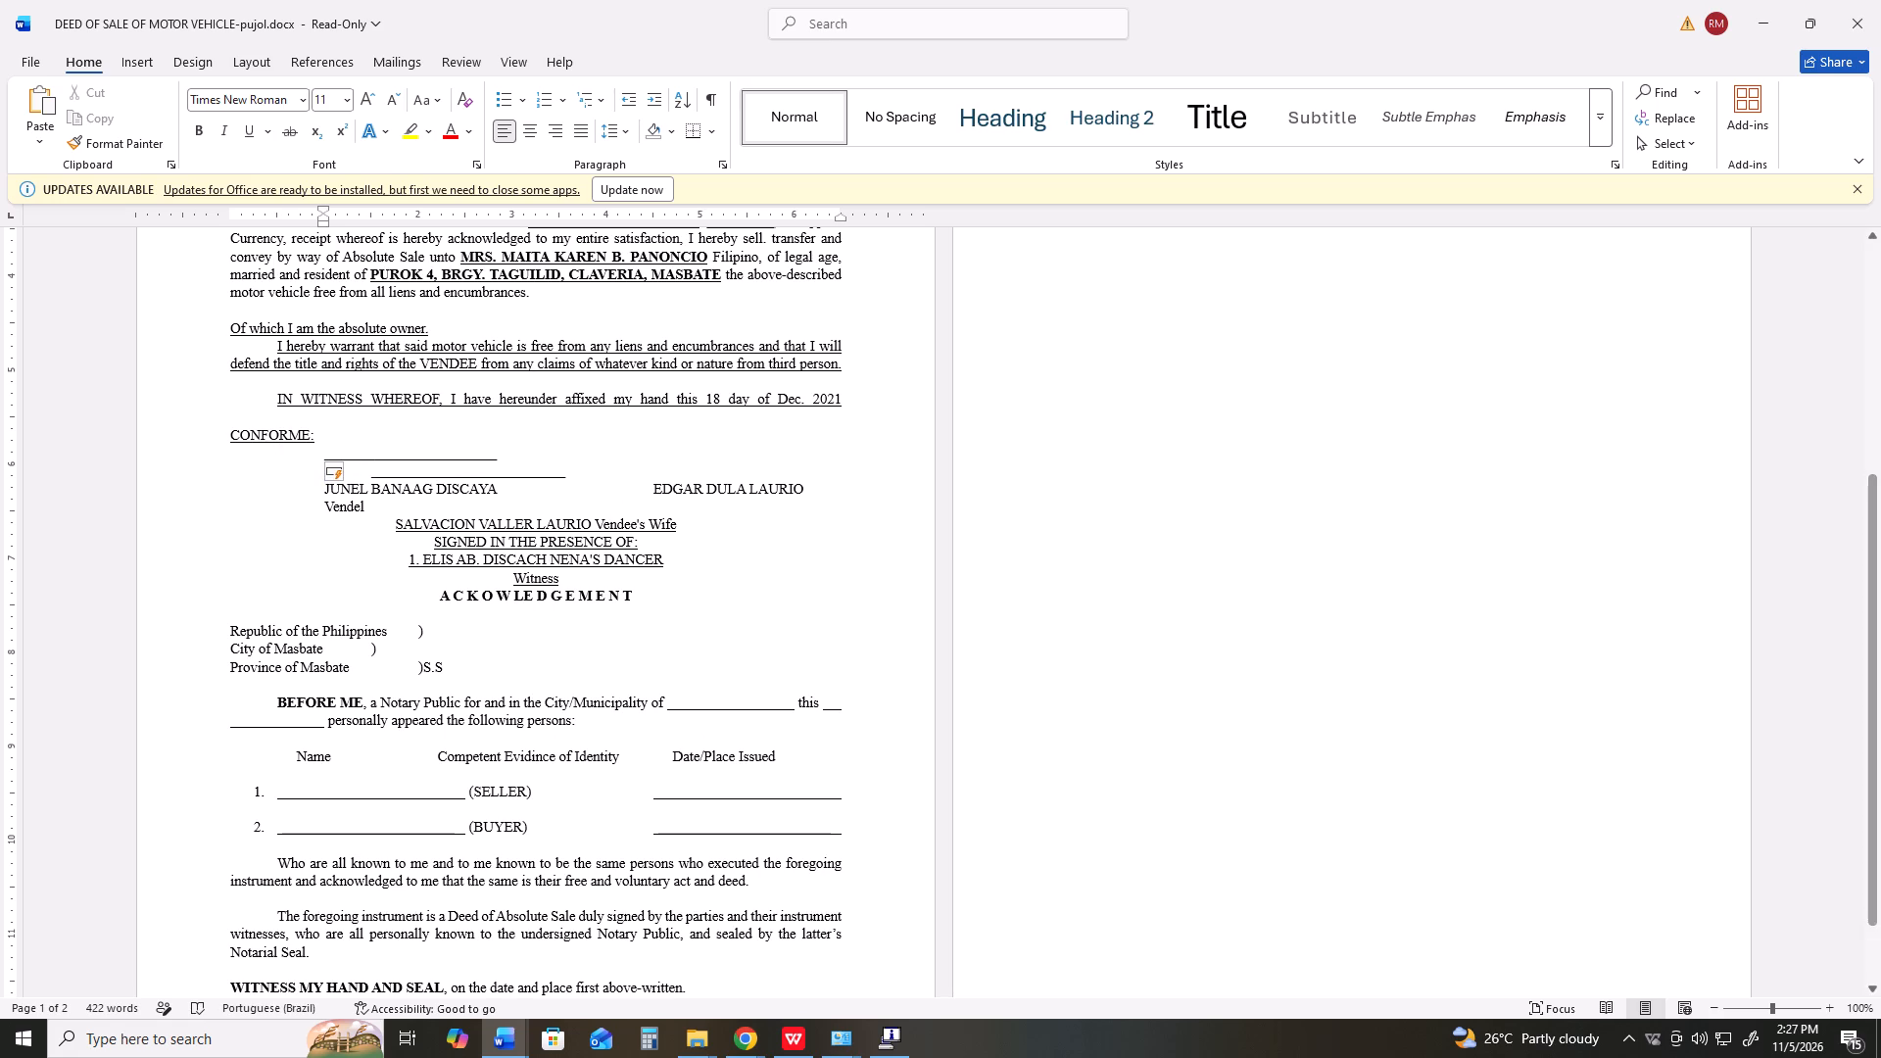
# Remove one tab stop before the buyer's signature line so it sits on the same line as the seller's.
pyautogui.click(305, 482)
pyautogui.click(366, 478)
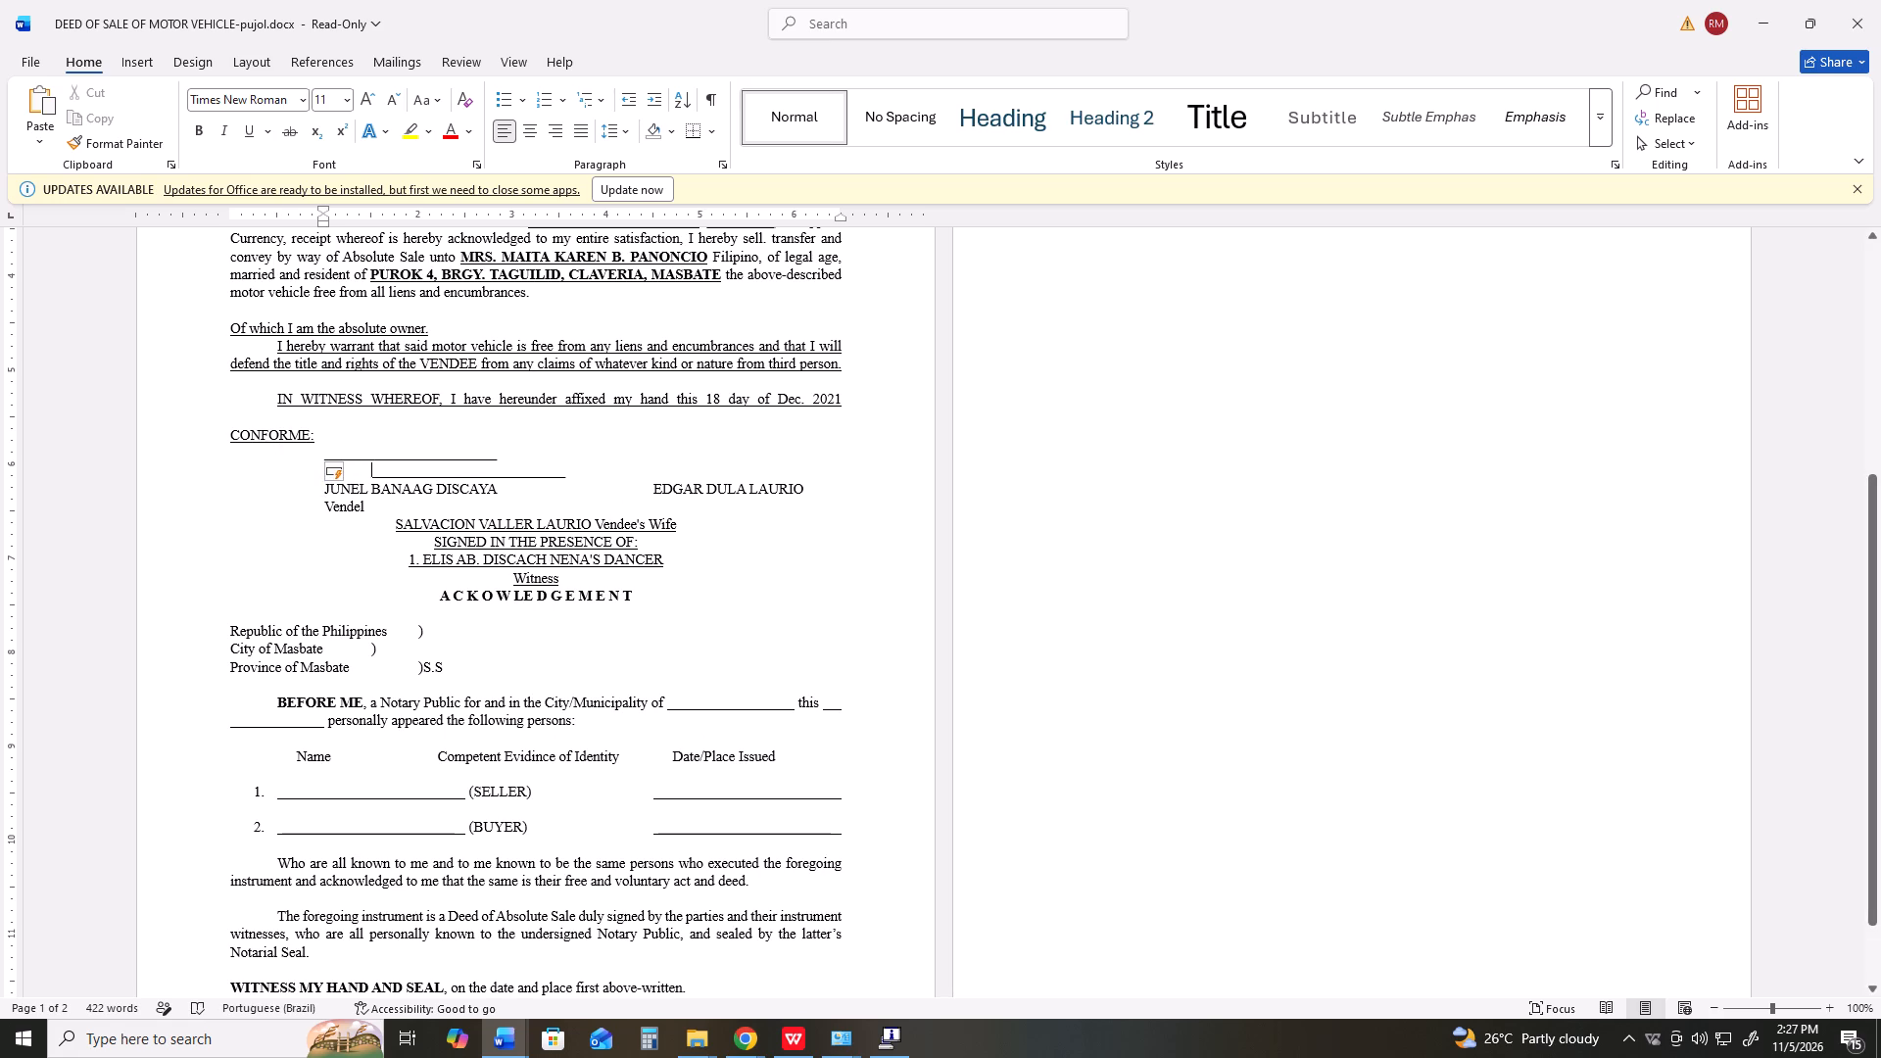
pyautogui.press('BackSpace')
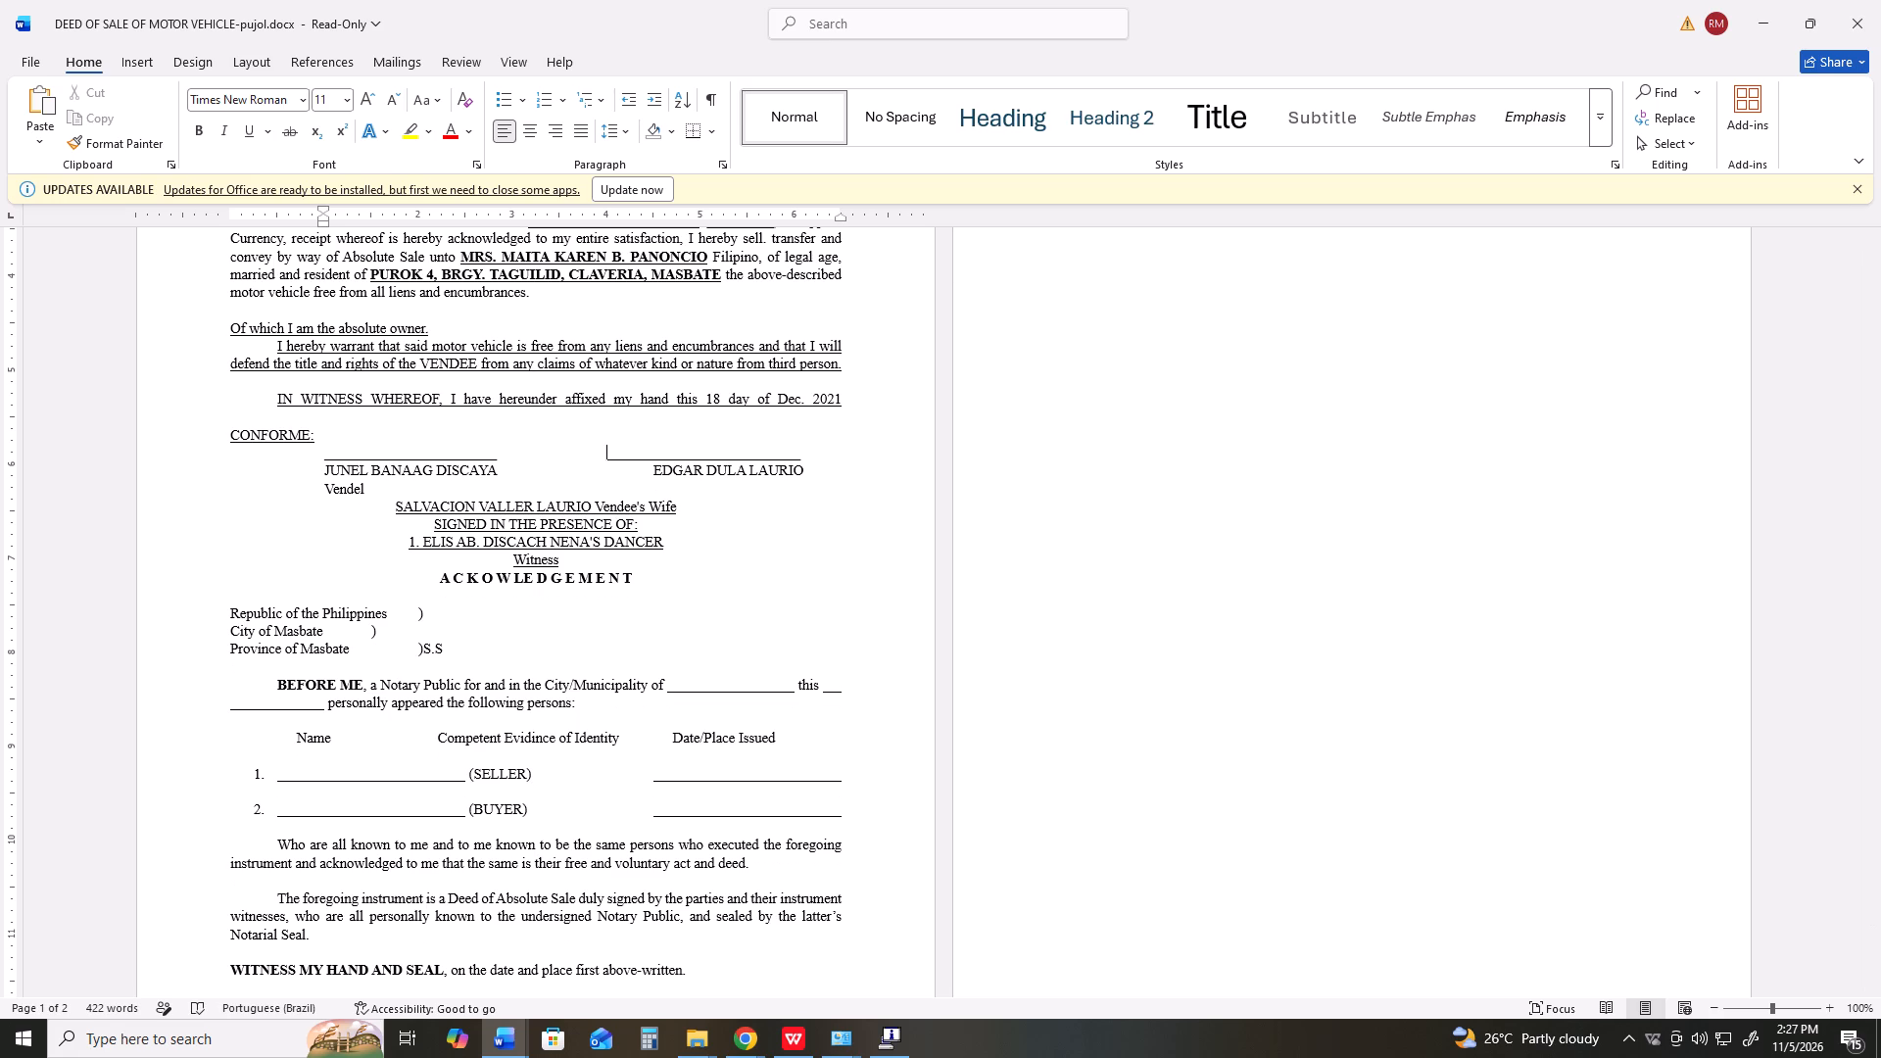
# Delete all the underscores of the buyer's signature line.
pyautogui.press('Right')
pyautogui.press('Right')
pyautogui.press('Right')
pyautogui.press('Right')
pyautogui.press('Right')
pyautogui.press('Right')
pyautogui.press('Right')
pyautogui.press('Left')
pyautogui.press('BackSpace')
pyautogui.press('BackSpace')
pyautogui.press('BackSpace')
pyautogui.press('BackSpace')
pyautogui.press('BackSpace')
pyautogui.press('BackSpace')
pyautogui.press('Right')
pyautogui.press('Right')
pyautogui.press('Right')
pyautogui.press('Right')
pyautogui.press('Right')
pyautogui.press('Right')
pyautogui.press('Right')
pyautogui.press('Right')
pyautogui.press('Right')
pyautogui.press('Right')
pyautogui.press('Right')
pyautogui.press('Right')
pyautogui.press('Right')
pyautogui.press('Right')
pyautogui.press('Right')
pyautogui.press('Right')
pyautogui.press('Right')
pyautogui.press('Right')
pyautogui.press('Right')
pyautogui.press('Right')
pyautogui.press('Left')
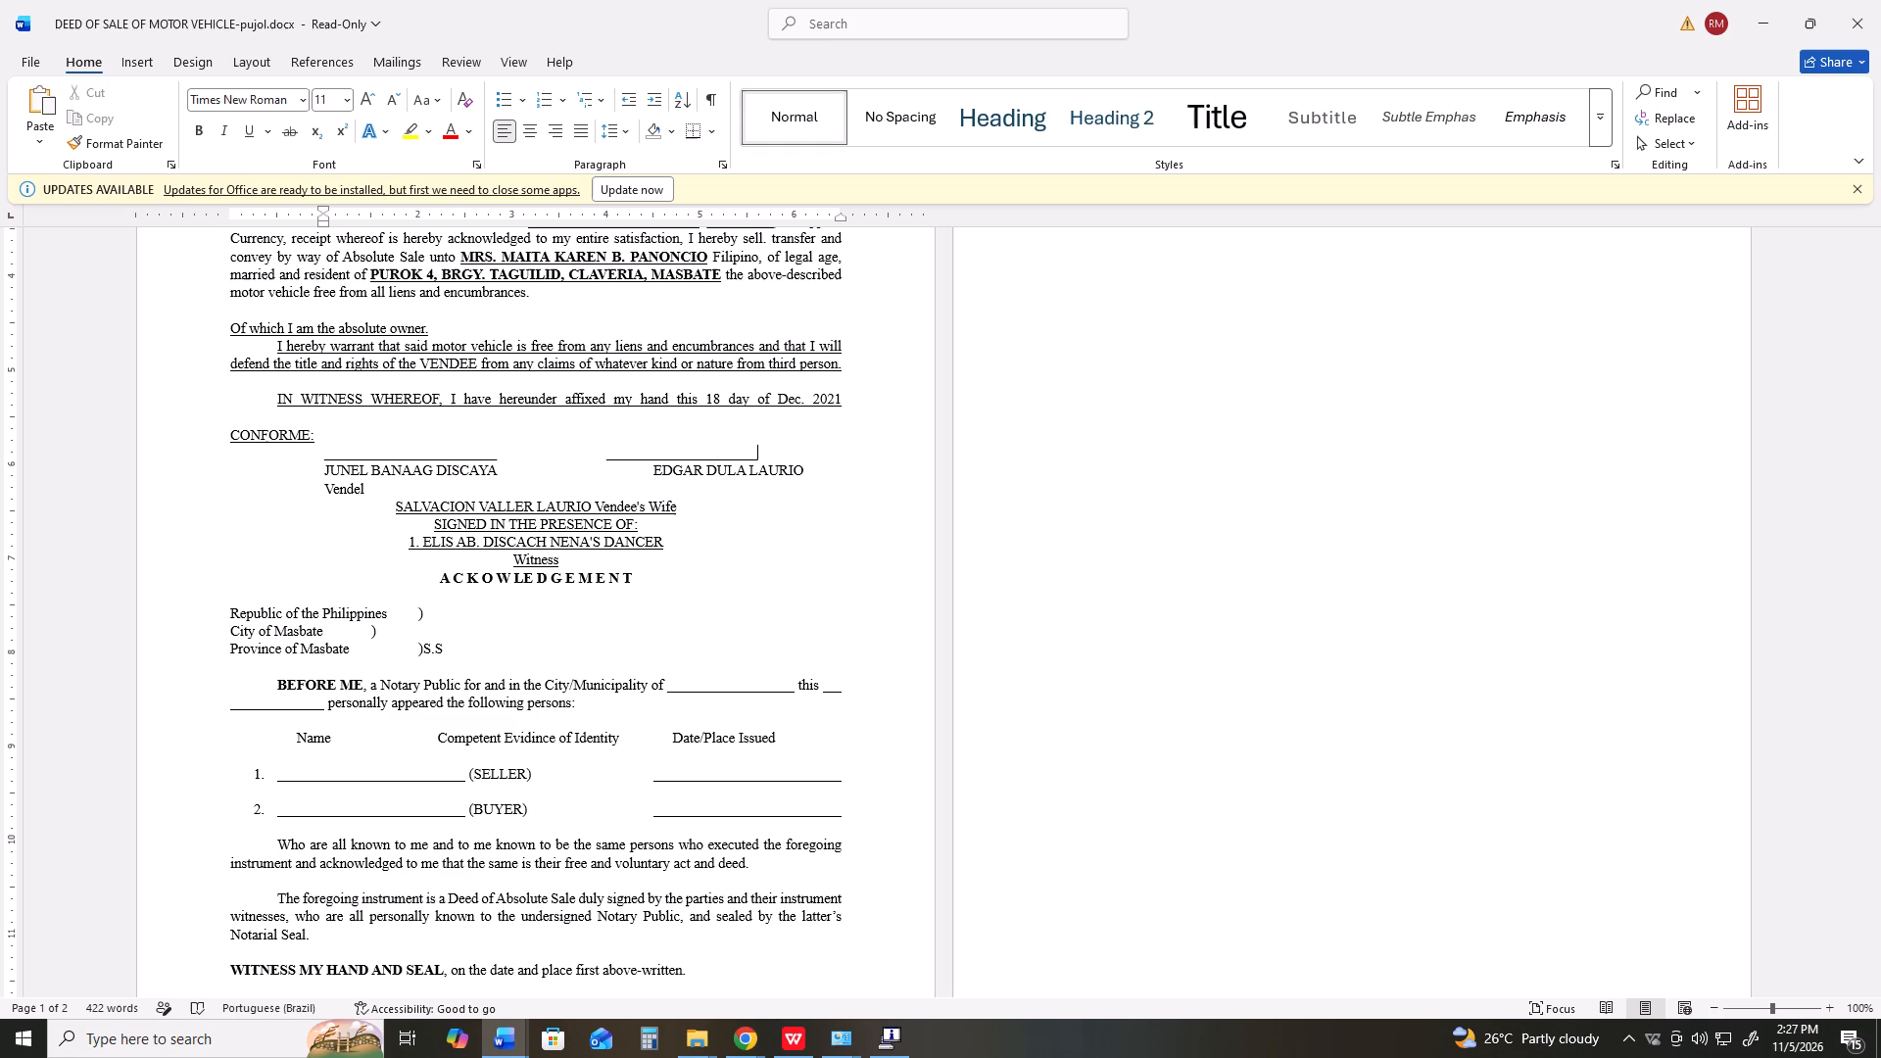
pyautogui.press('BackSpace')
pyautogui.press('BackSpace')
pyautogui.press('BackSpace')
pyautogui.press('BackSpace')
pyautogui.press('BackSpace')
pyautogui.press('BackSpace')
pyautogui.press('BackSpace')
pyautogui.press('BackSpace')
pyautogui.press('BackSpace')
pyautogui.press('BackSpace')
pyautogui.press('BackSpace')
pyautogui.press('BackSpace')
pyautogui.press('BackSpace')
pyautogui.press('BackSpace')
pyautogui.press('BackSpace')
pyautogui.press('BackSpace')
pyautogui.press('BackSpace')
pyautogui.press('BackSpace')
pyautogui.press('BackSpace')
pyautogui.press('BackSpace')
pyautogui.press('BackSpace')
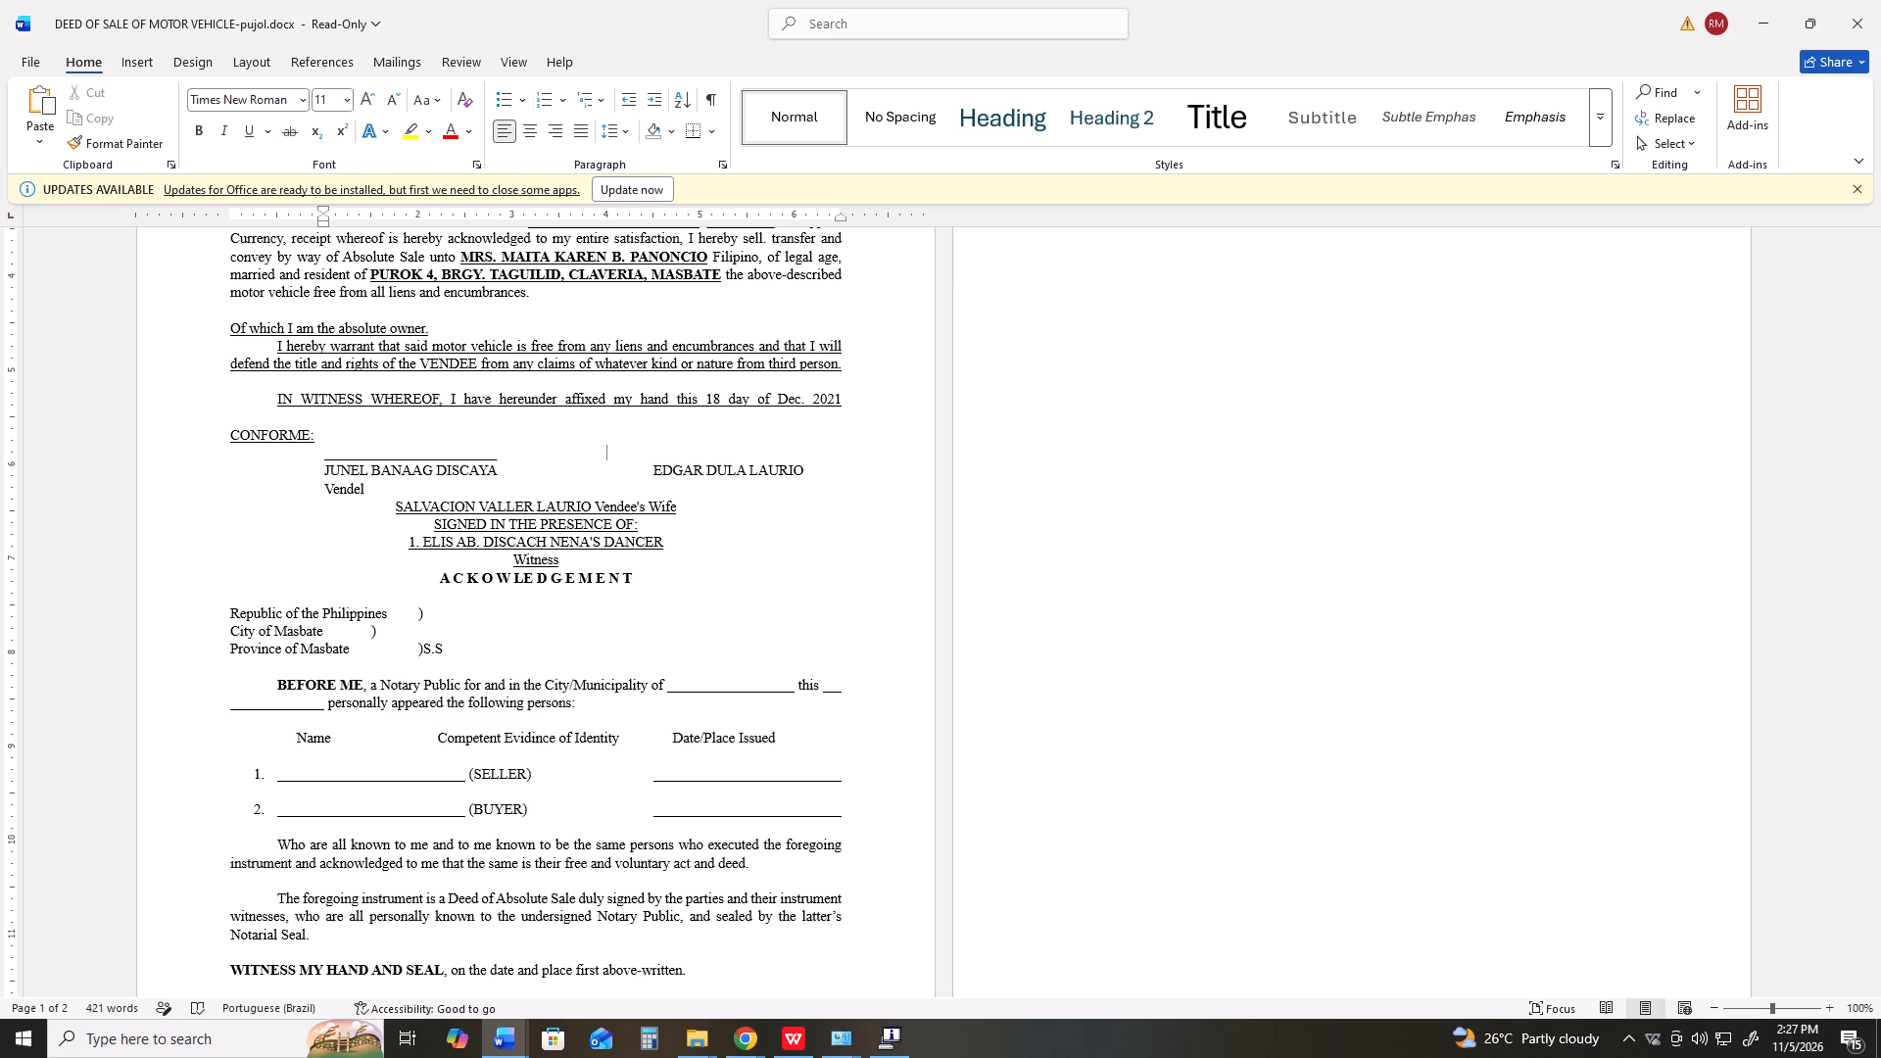
# Add one tab stop and a 21-underscore signature line directly above the buyer's name, matching the name's width.
pyautogui.press('Right')
pyautogui.press('Right')
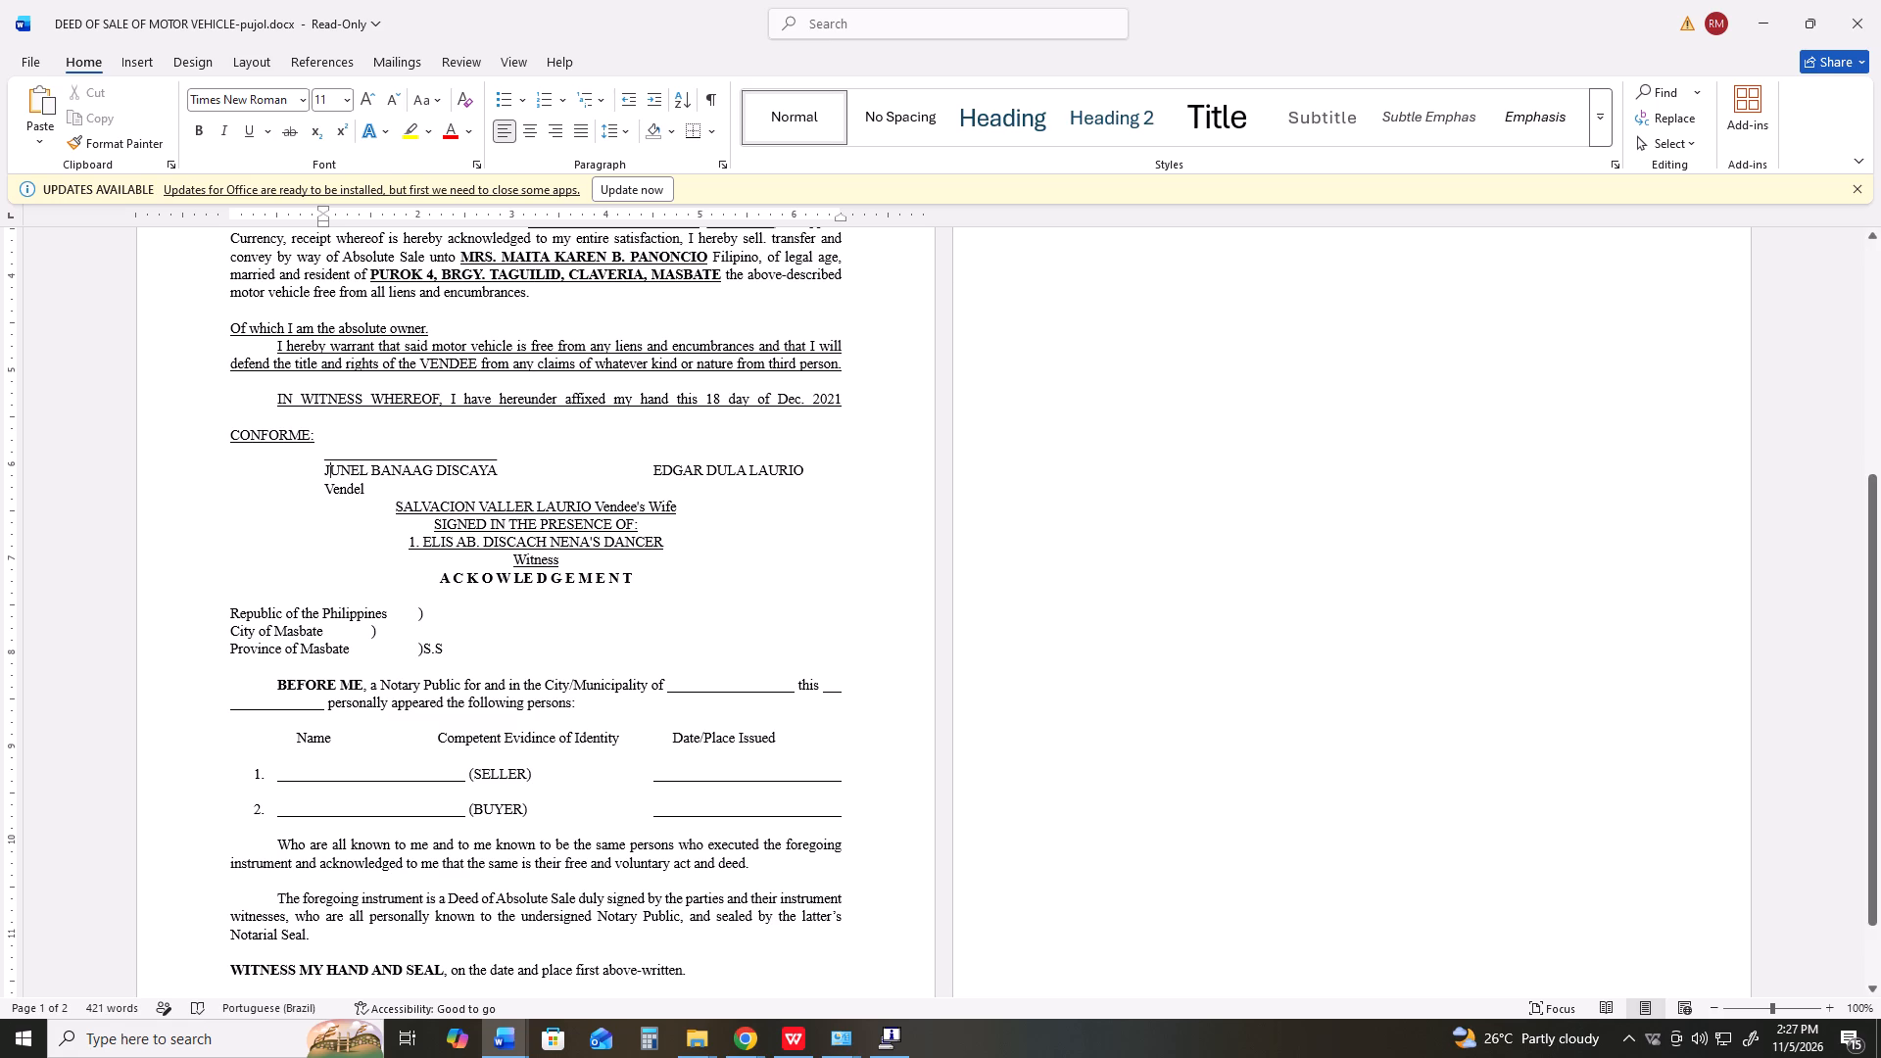
pyautogui.click(673, 453)
pyautogui.press('Tab')
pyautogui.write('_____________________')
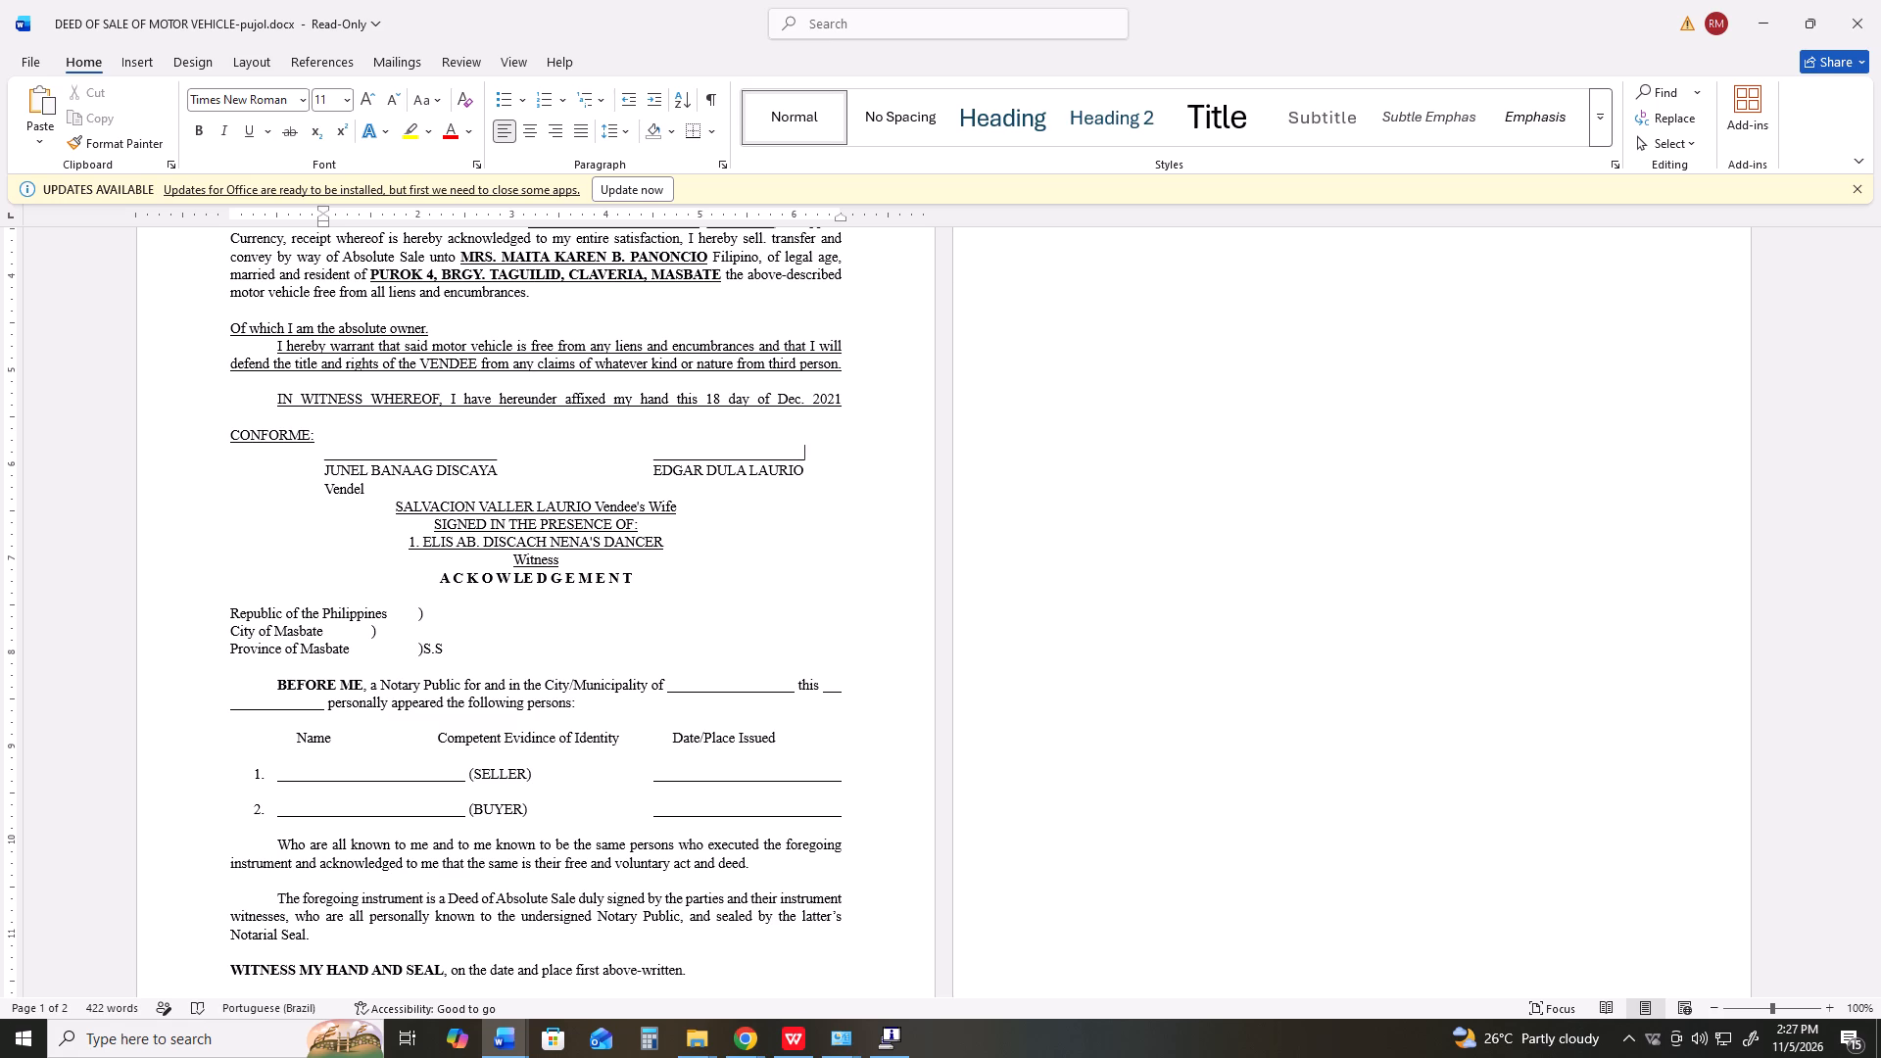
# Replace the label "Vendel" with "Vendor" on its own line under the seller's name, indented by one tab stop.
pyautogui.moveTo(367, 492); pyautogui.dragTo(306, 486)
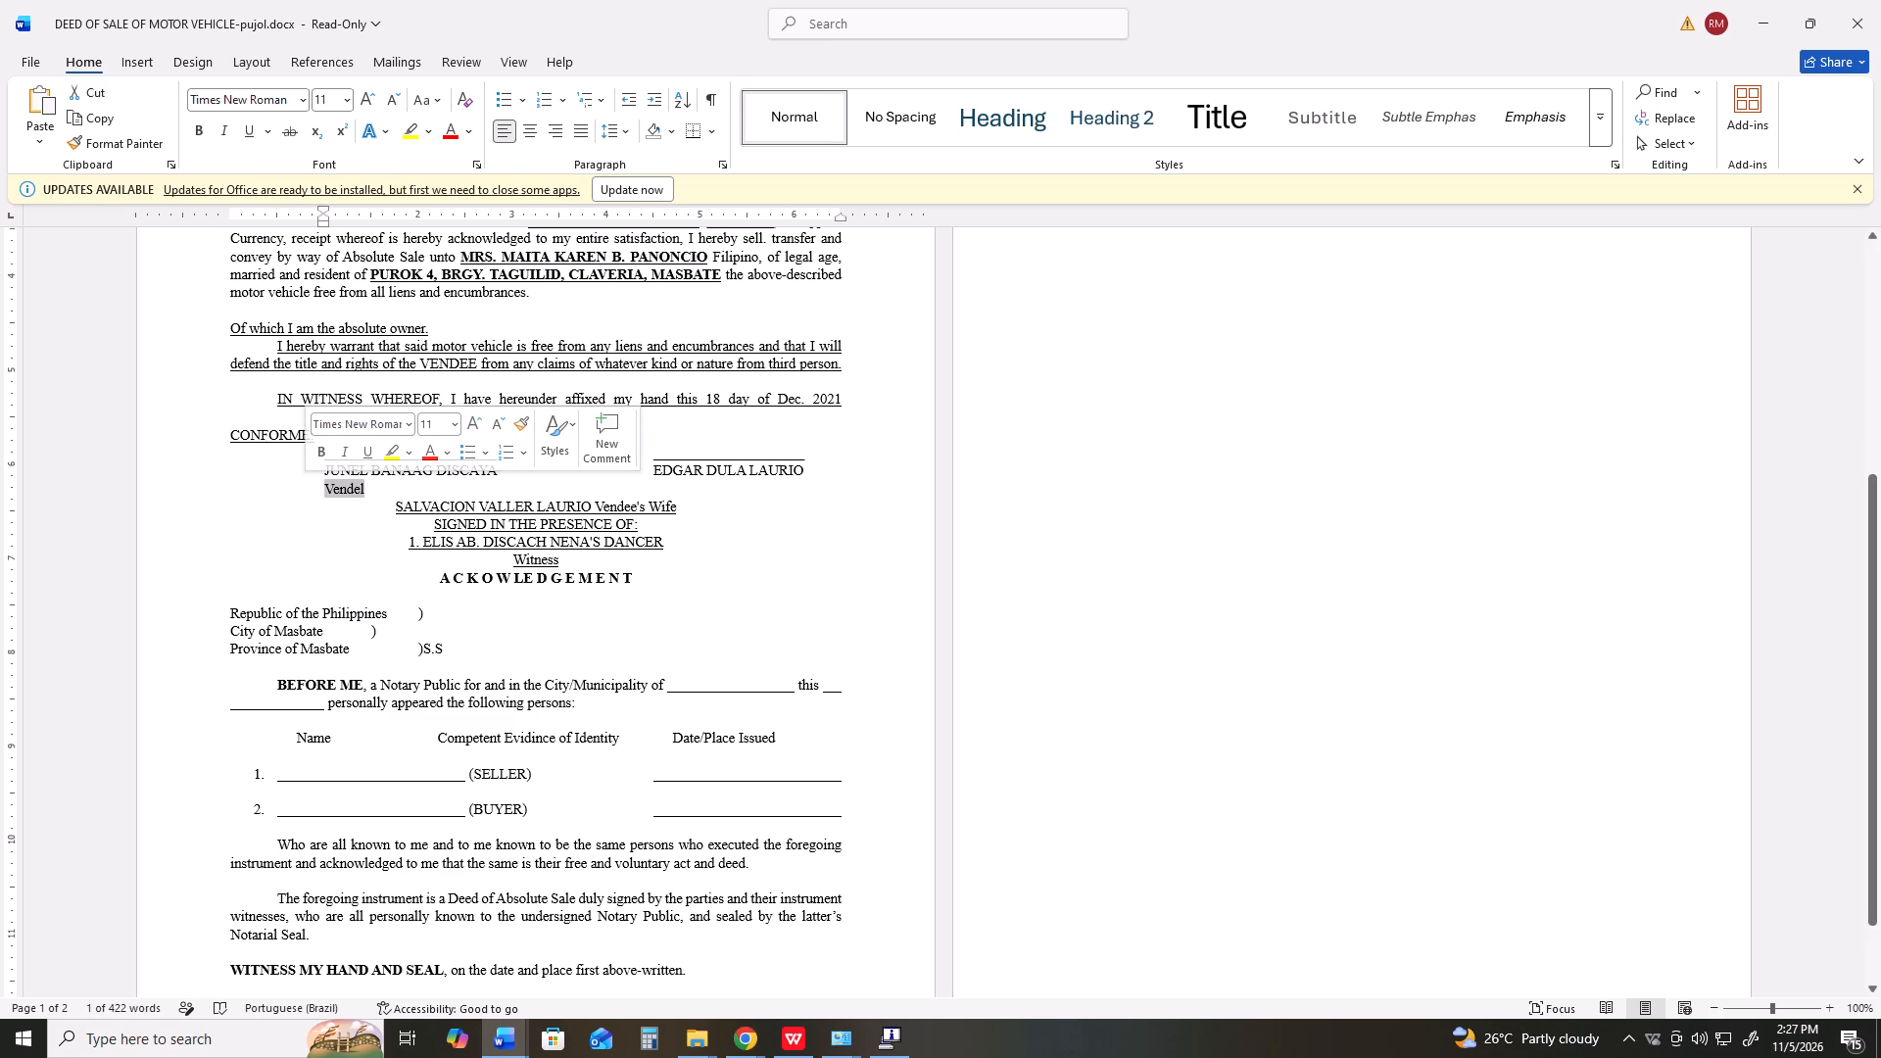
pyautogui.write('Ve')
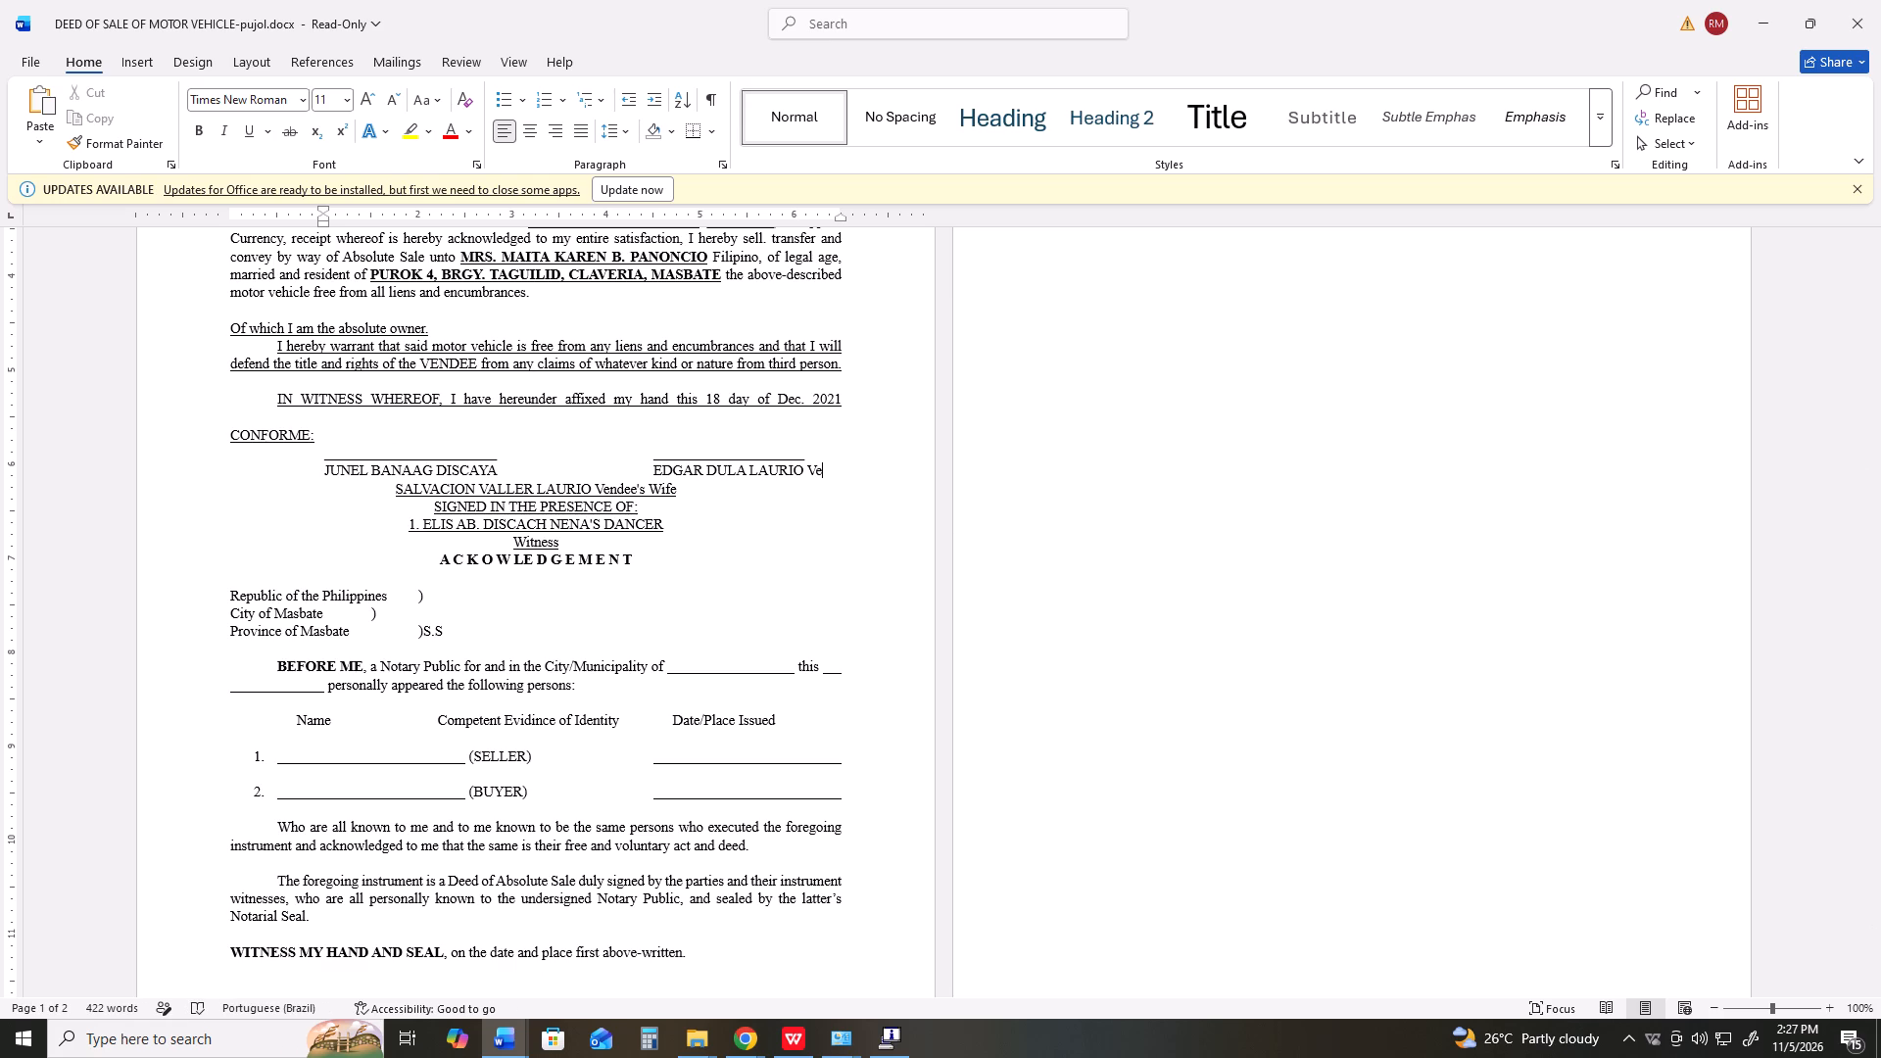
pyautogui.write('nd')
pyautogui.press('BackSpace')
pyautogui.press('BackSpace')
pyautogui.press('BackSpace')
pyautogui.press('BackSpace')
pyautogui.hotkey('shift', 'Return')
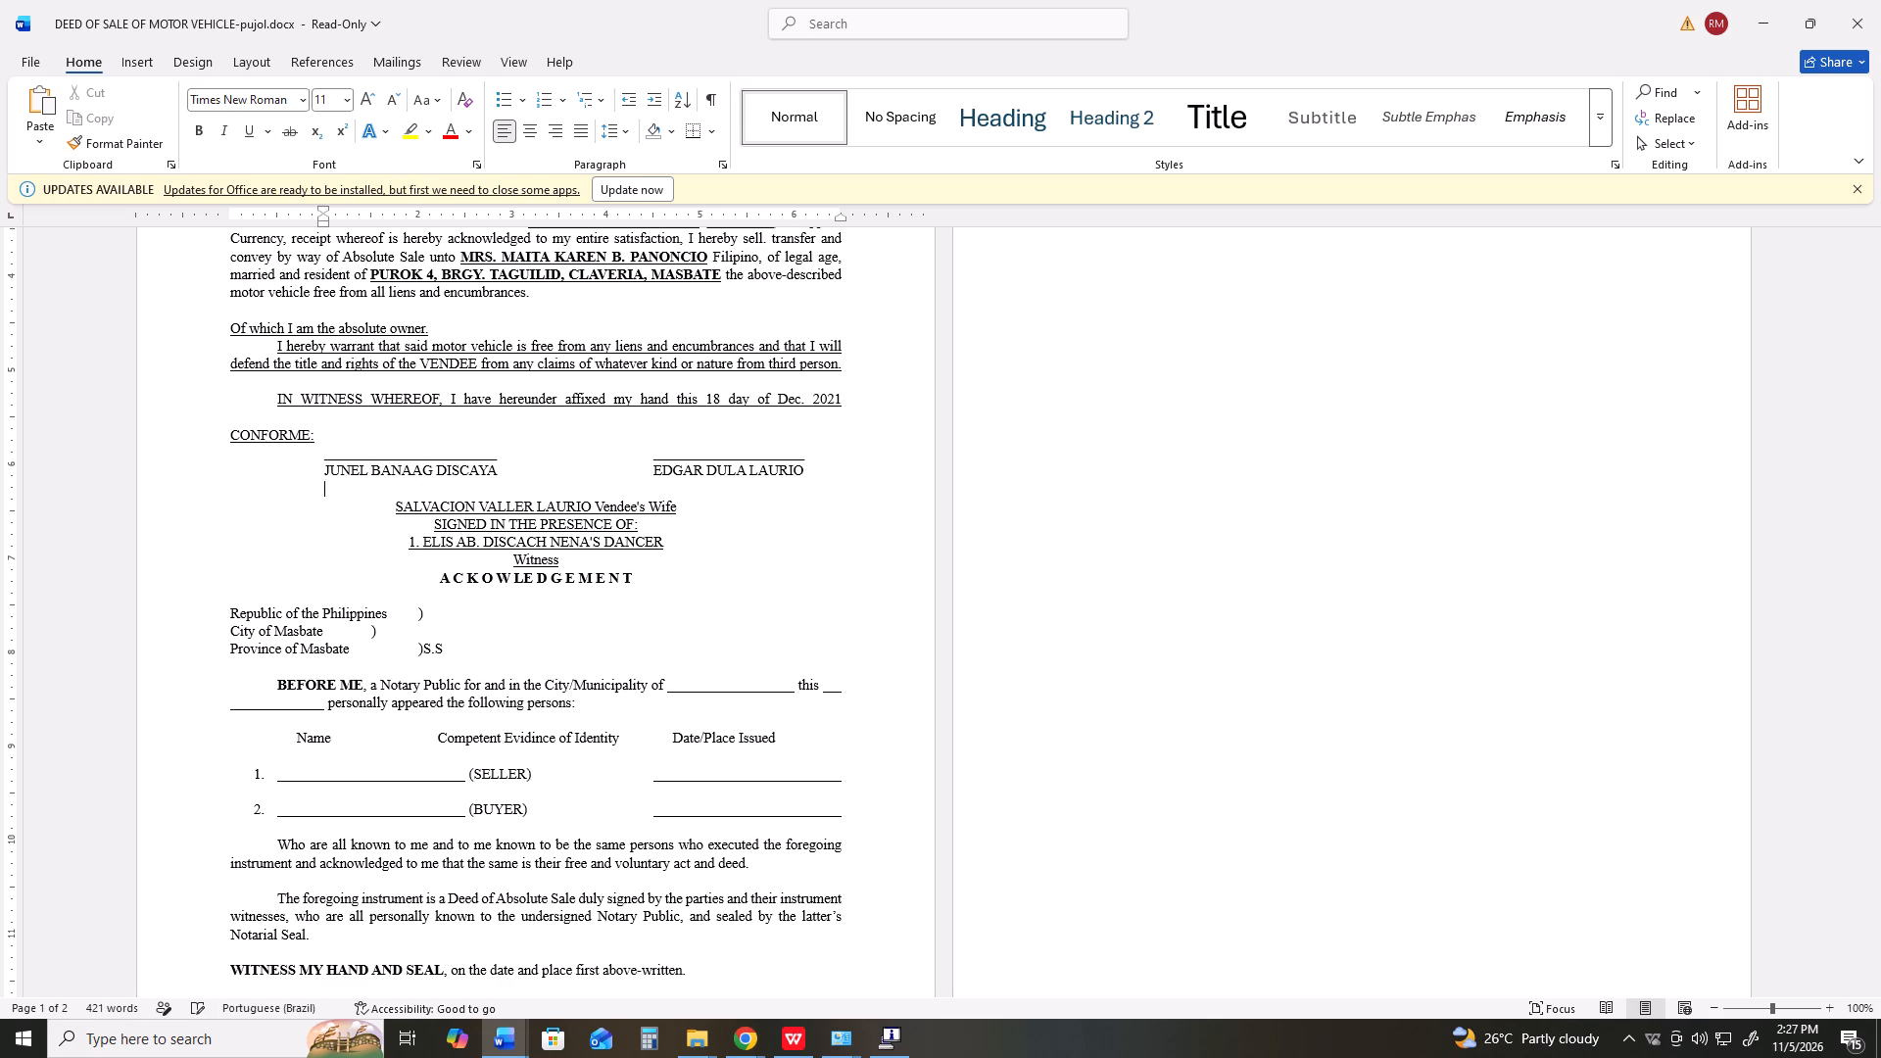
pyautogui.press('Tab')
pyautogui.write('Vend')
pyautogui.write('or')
# Add the label "vendee" under the buyer's name, seven tab stops after "Vendor", followed by a blank line.
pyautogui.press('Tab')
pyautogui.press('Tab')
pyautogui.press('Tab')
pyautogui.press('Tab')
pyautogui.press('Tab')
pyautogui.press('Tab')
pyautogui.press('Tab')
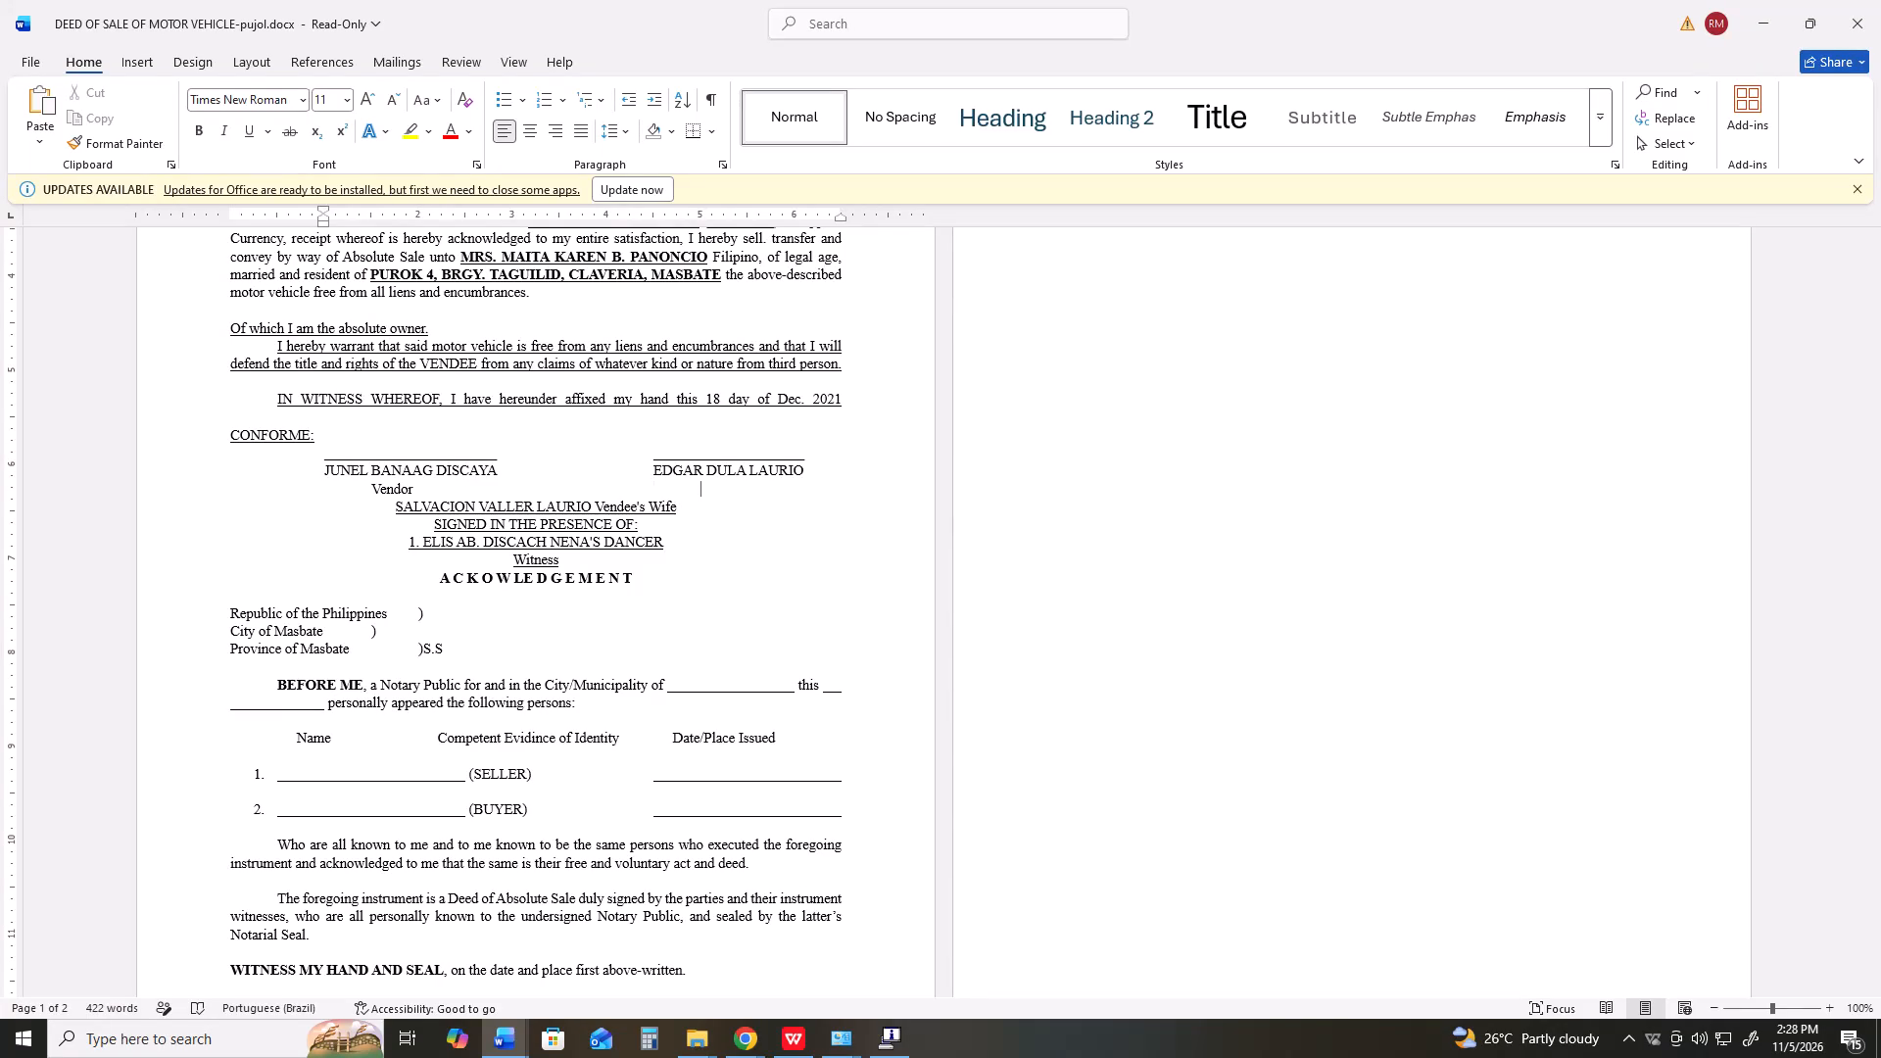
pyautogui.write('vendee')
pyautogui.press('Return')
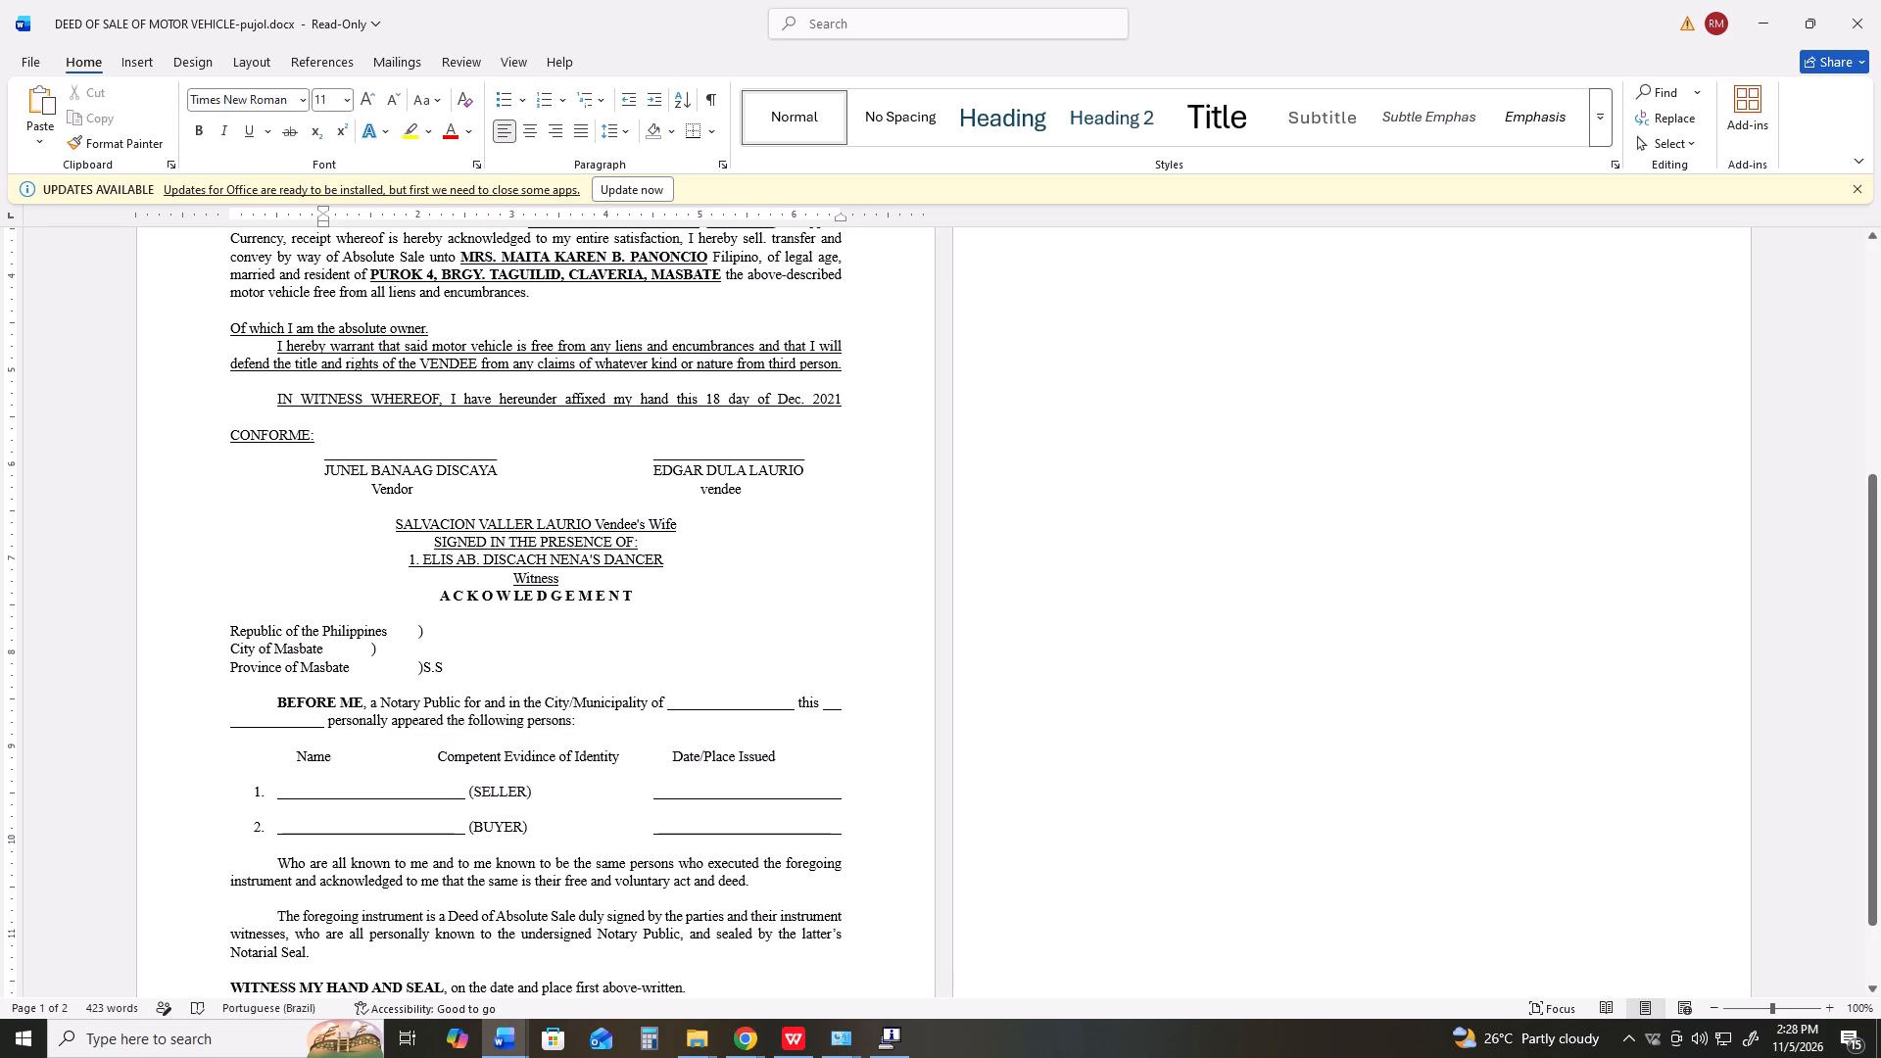
# Move the label "Vendee's Wife" onto its own line below the wife's name.
pyautogui.click(596, 521)
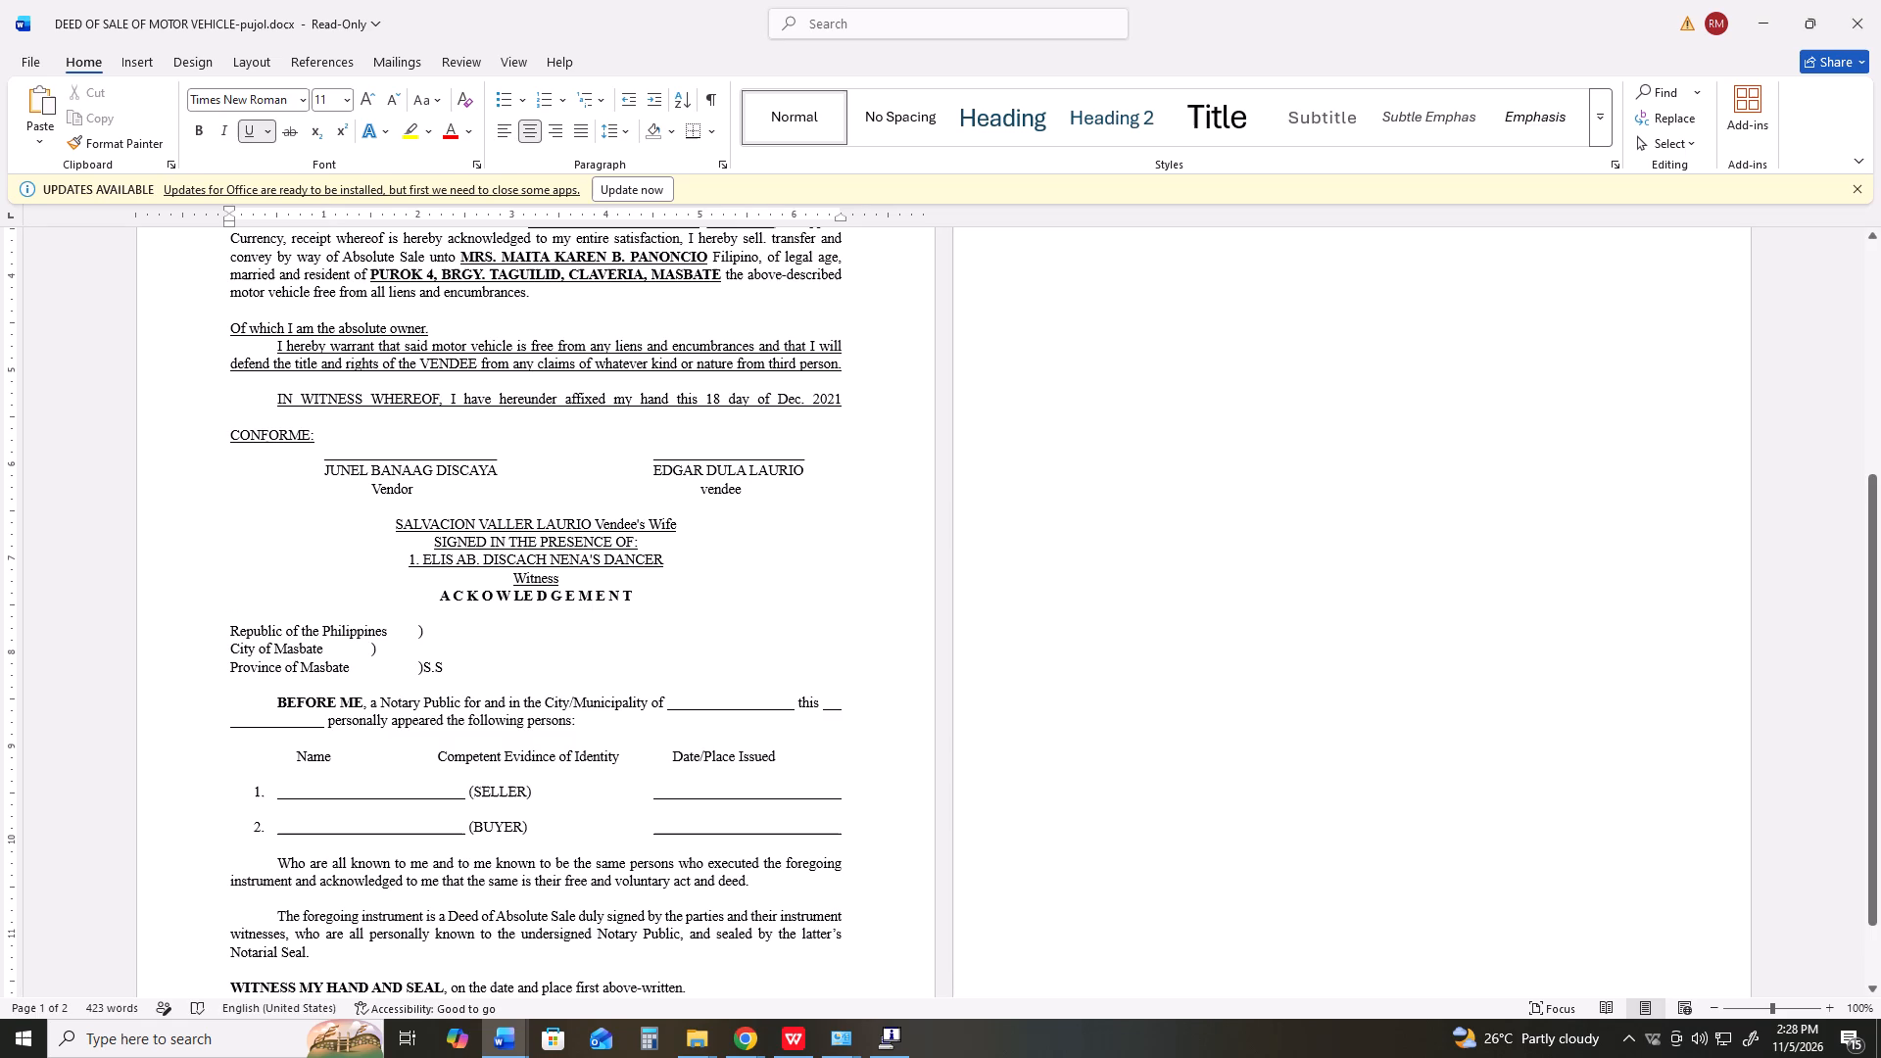
pyautogui.press('BackSpace')
pyautogui.hotkey('shift', 'Return')
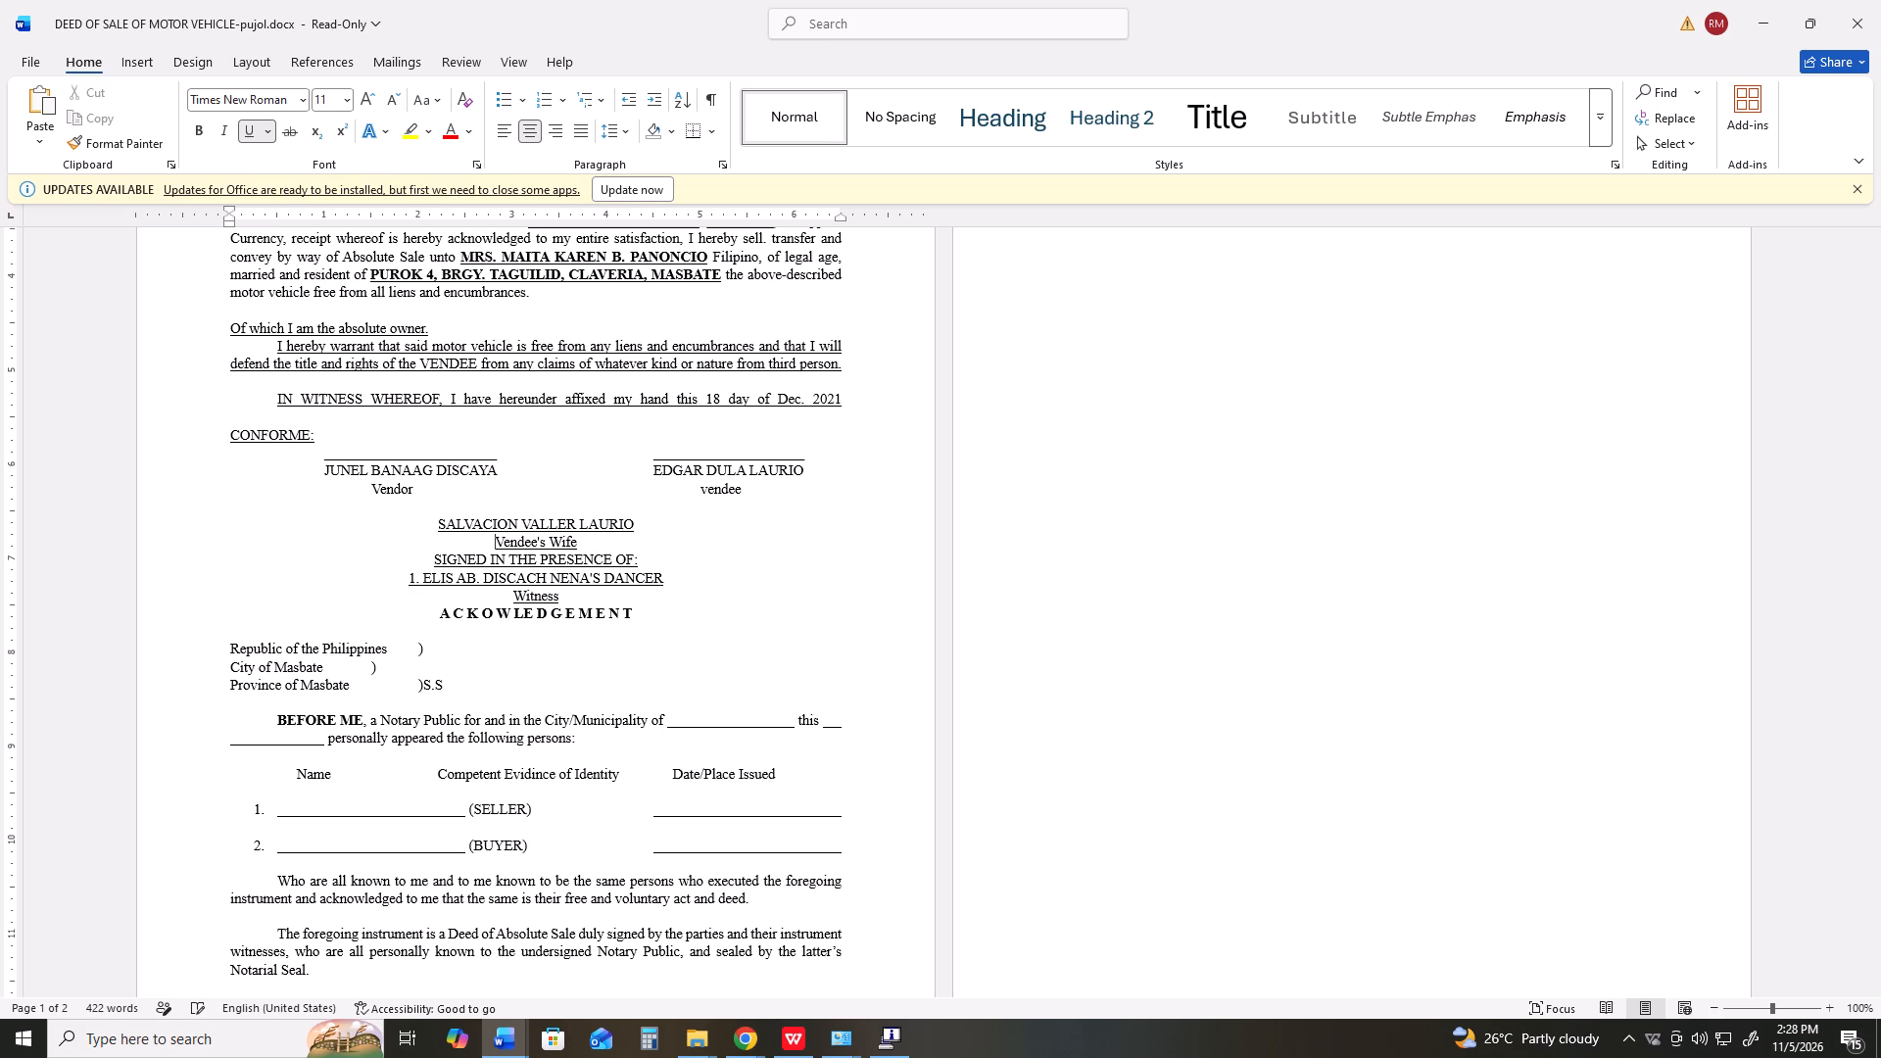
# Remove the underline from the wife's name and the "Vendee's Wife" label below it.
pyautogui.moveTo(442, 523); pyautogui.dragTo(557, 541)
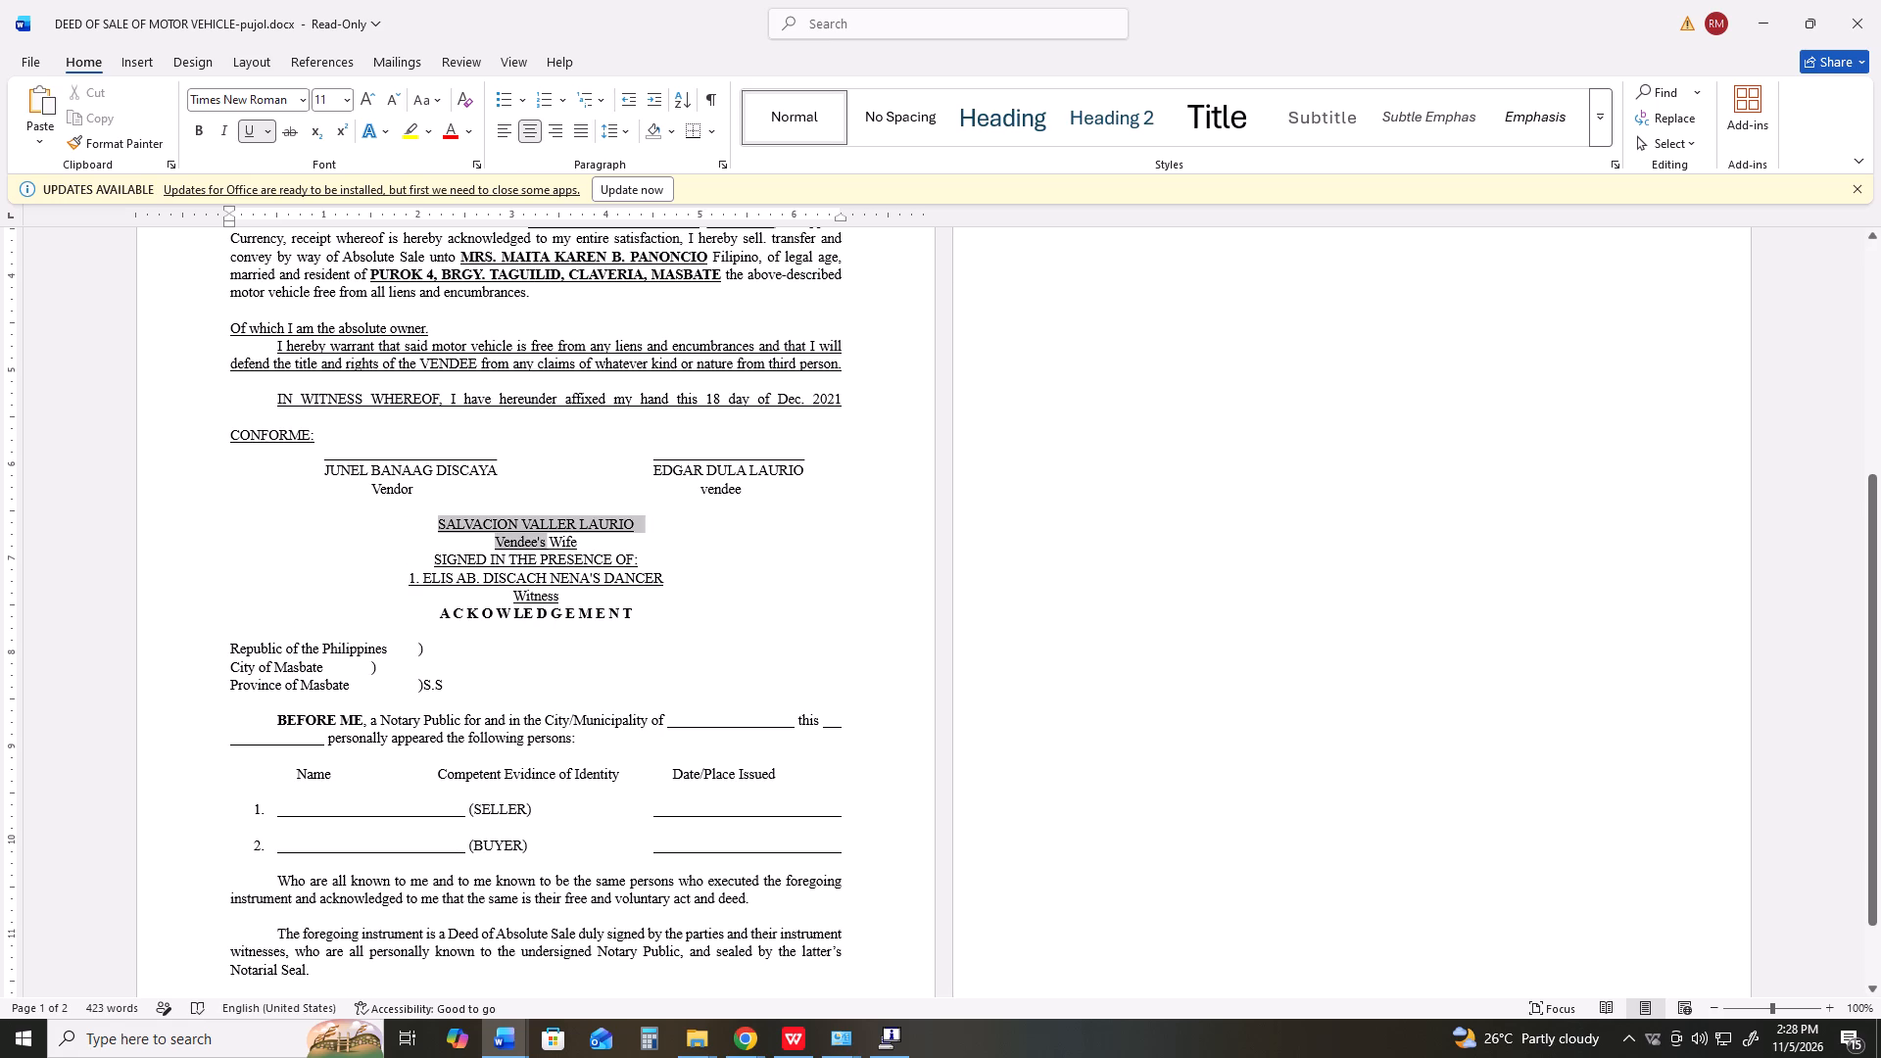
pyautogui.moveTo(557, 541); pyautogui.dragTo(579, 542)
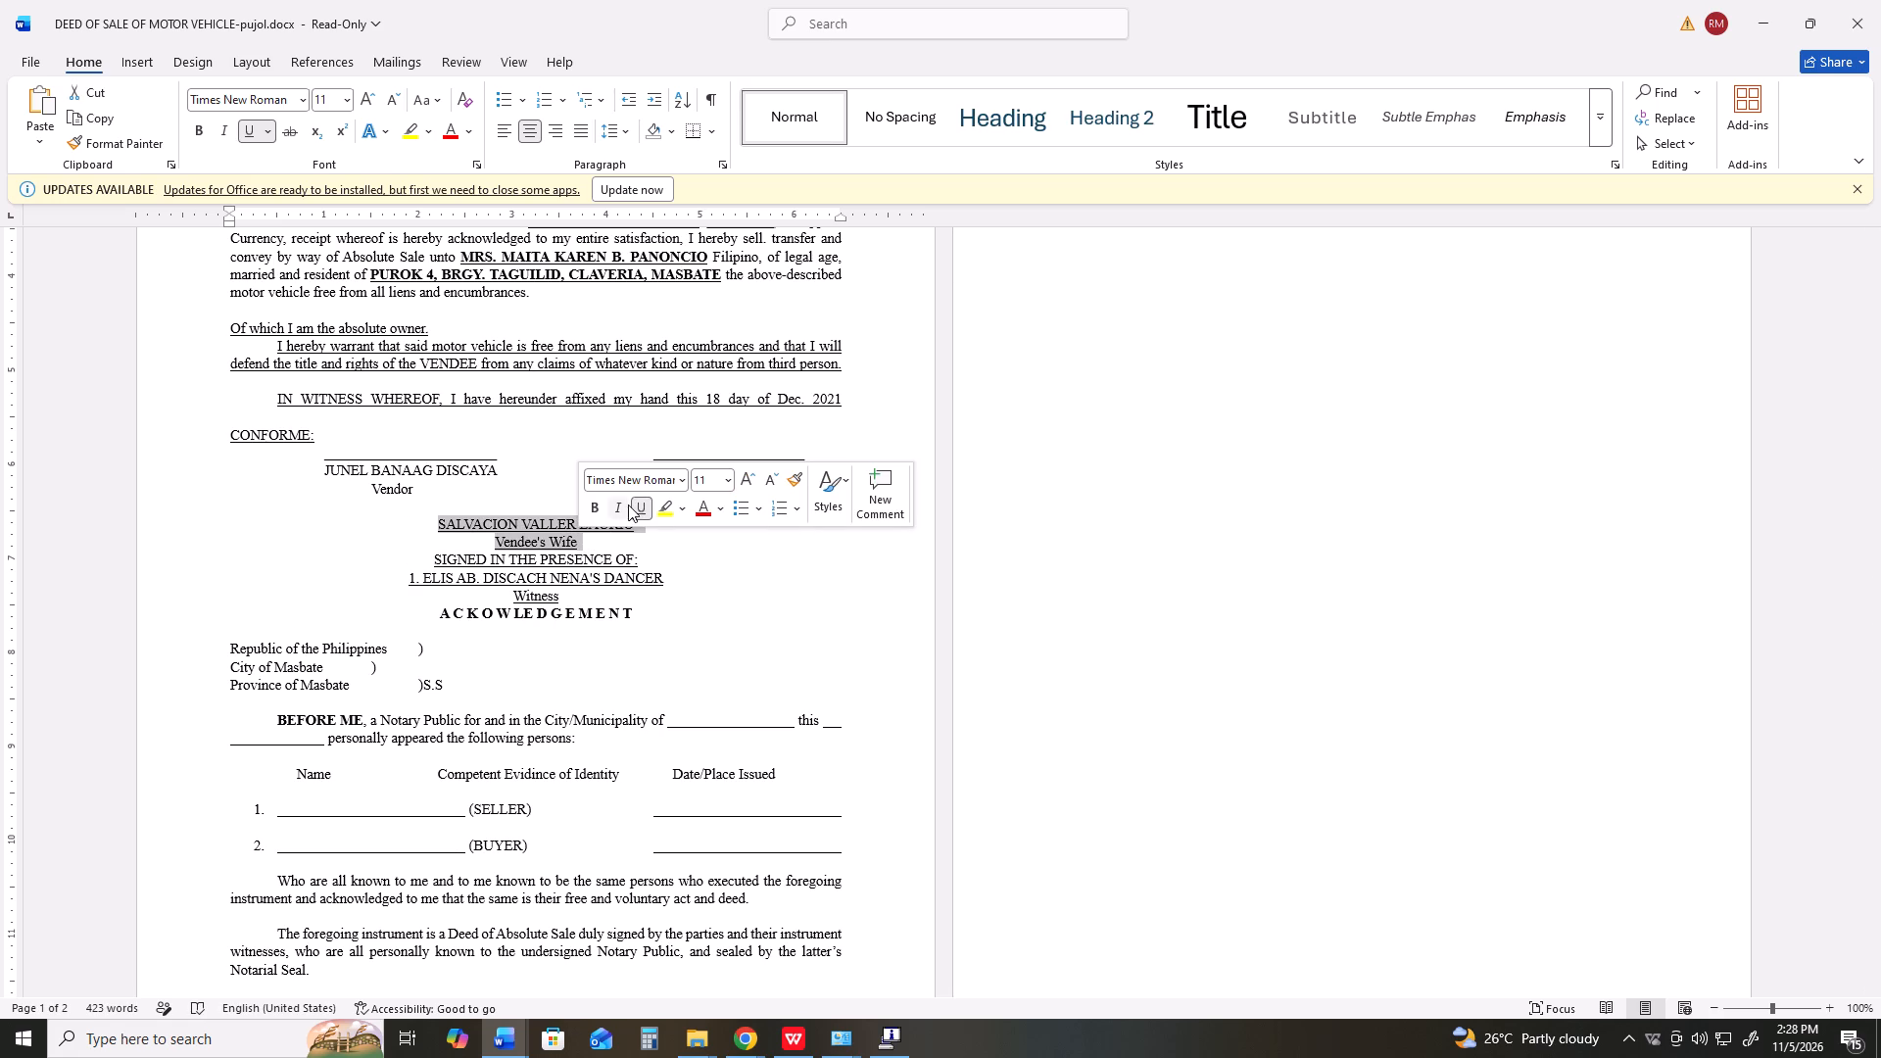
pyautogui.click(636, 505)
pyautogui.click(595, 535)
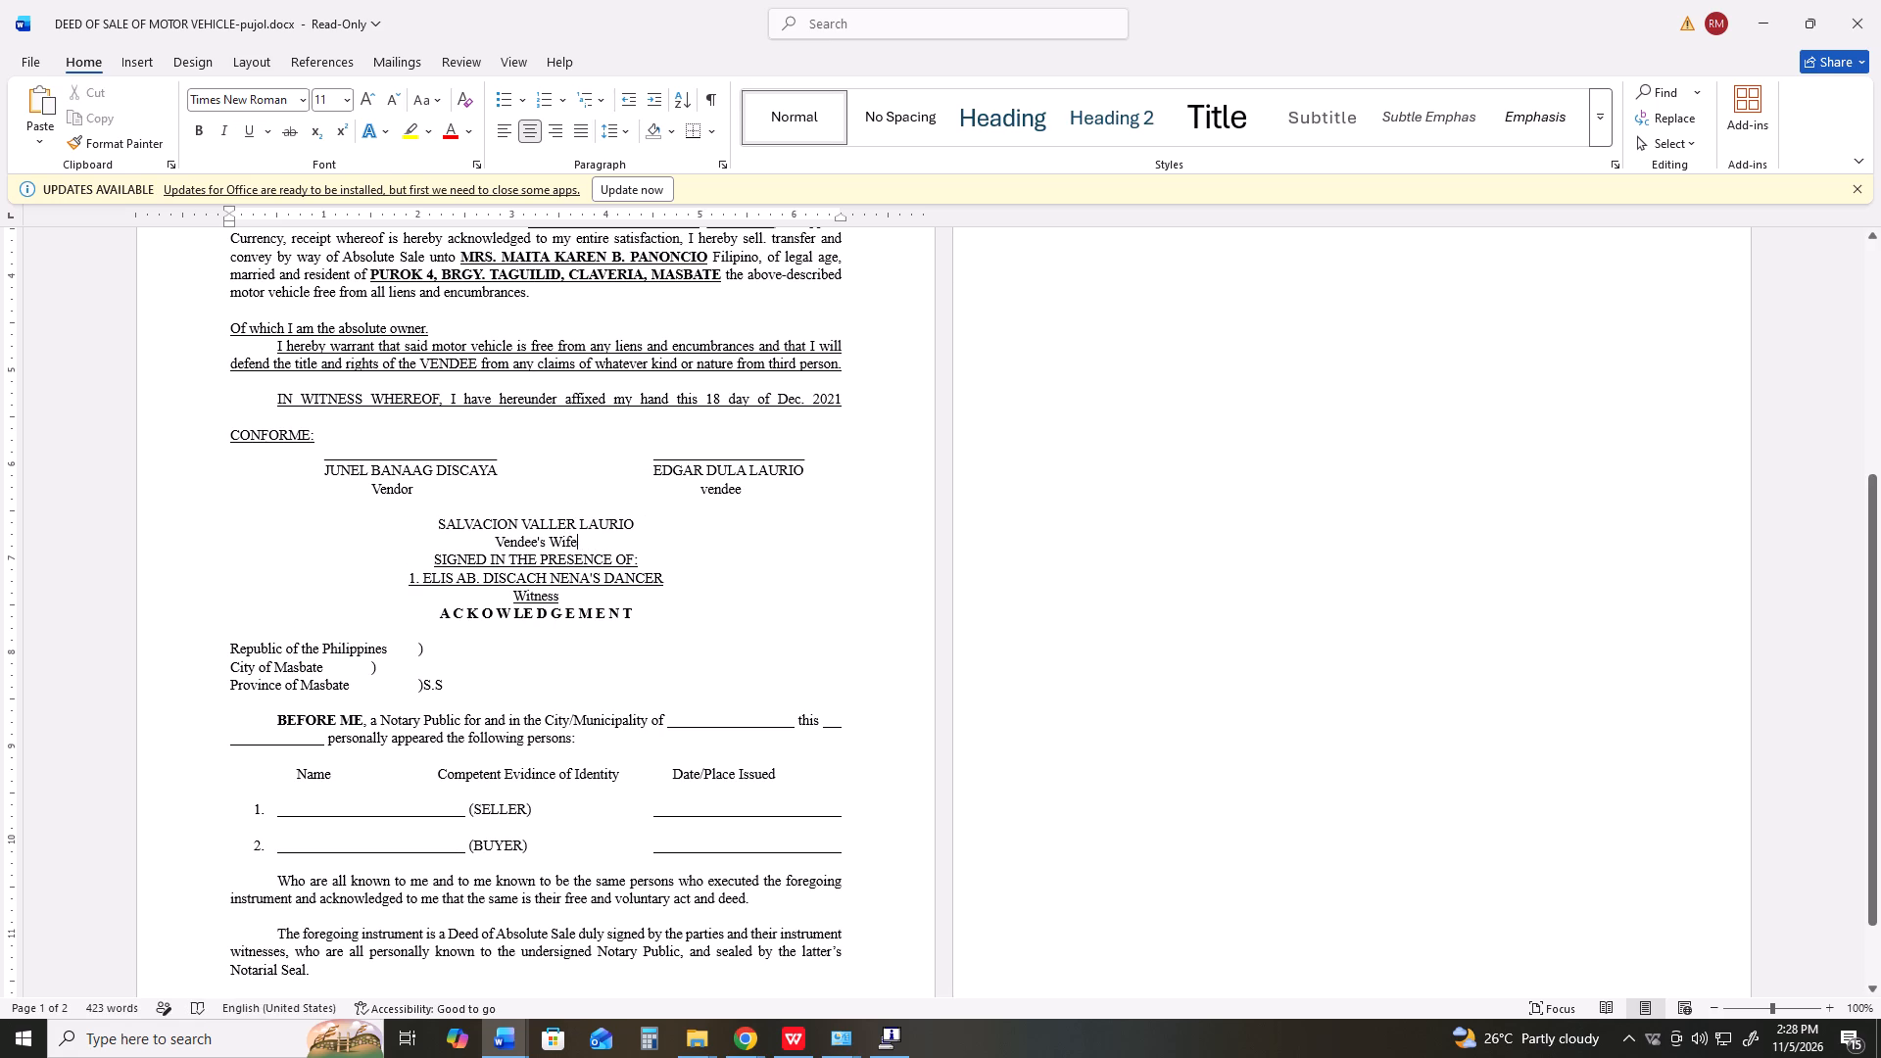
# Indent the wife's name and her "Vendee's Wife" label by 3 inches, adding a blank line above the name.
pyautogui.click(436, 525)
pyautogui.press('Tab')
pyautogui.press('Tab')
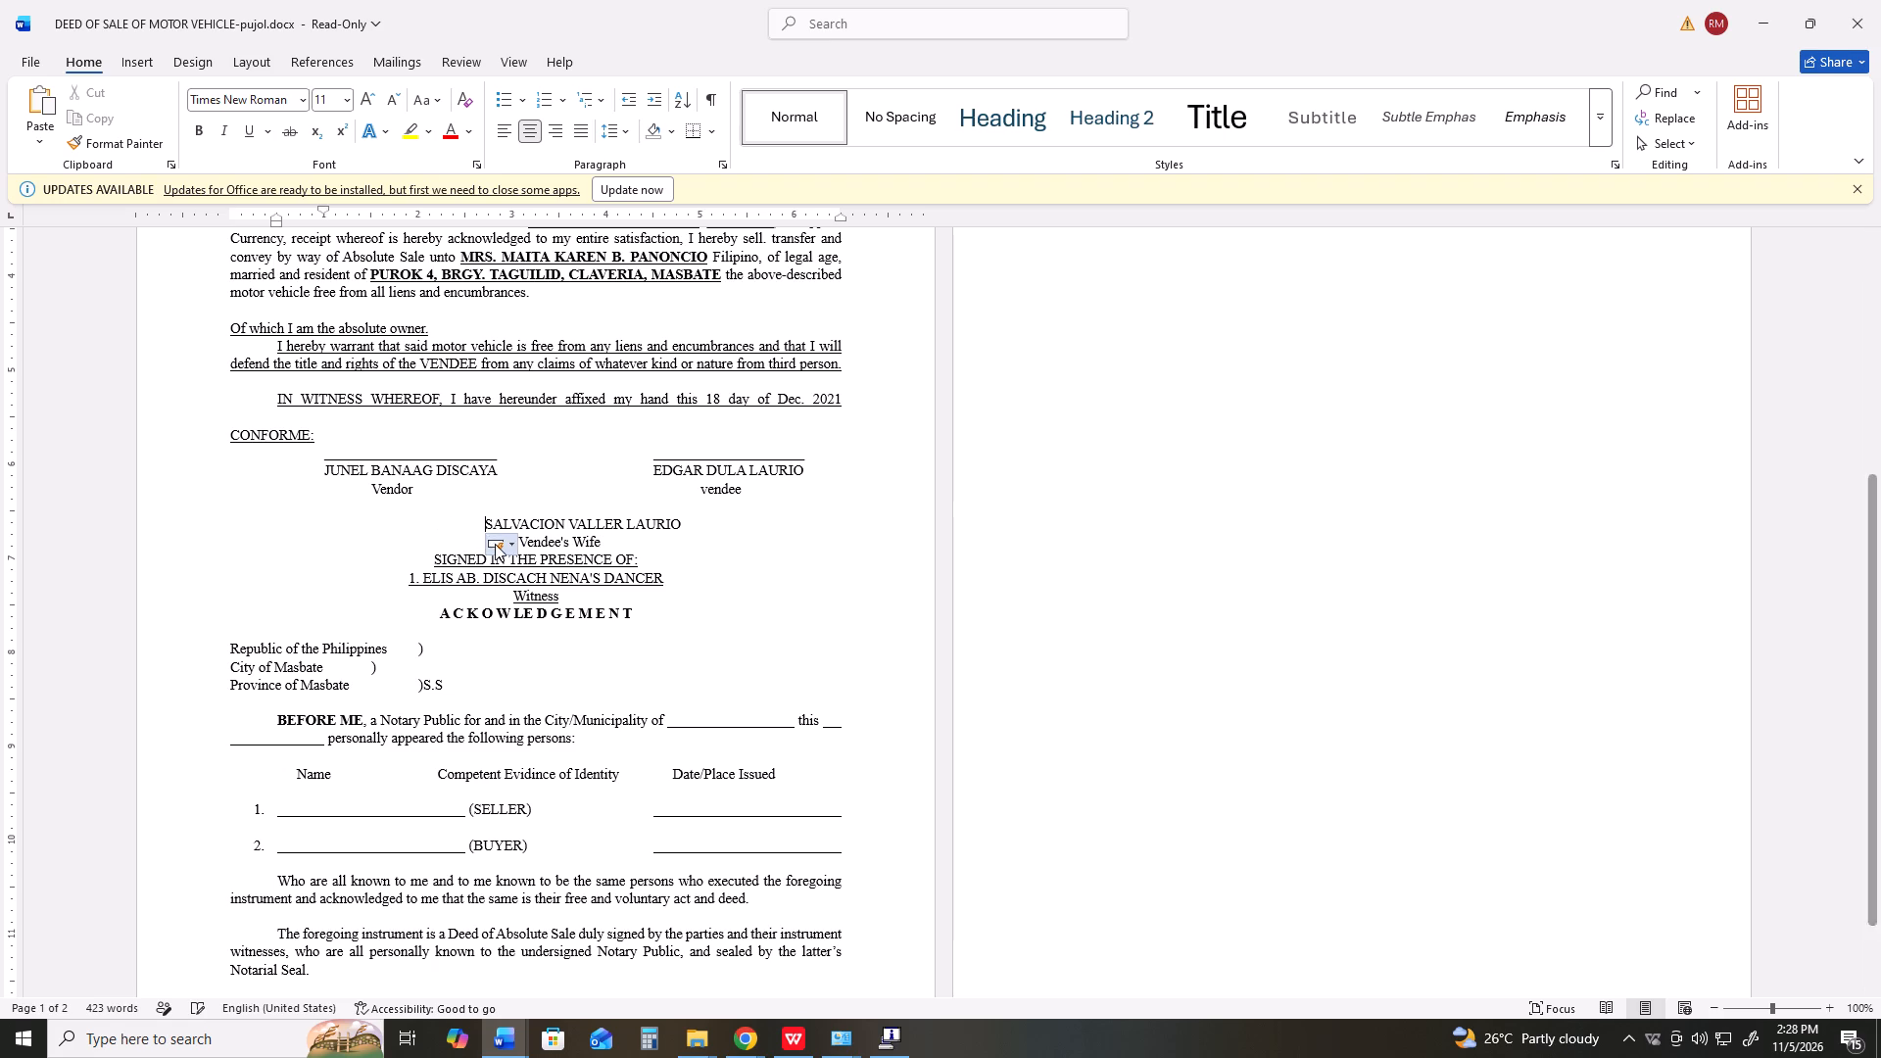
pyautogui.press('Tab')
pyautogui.press('Tab')
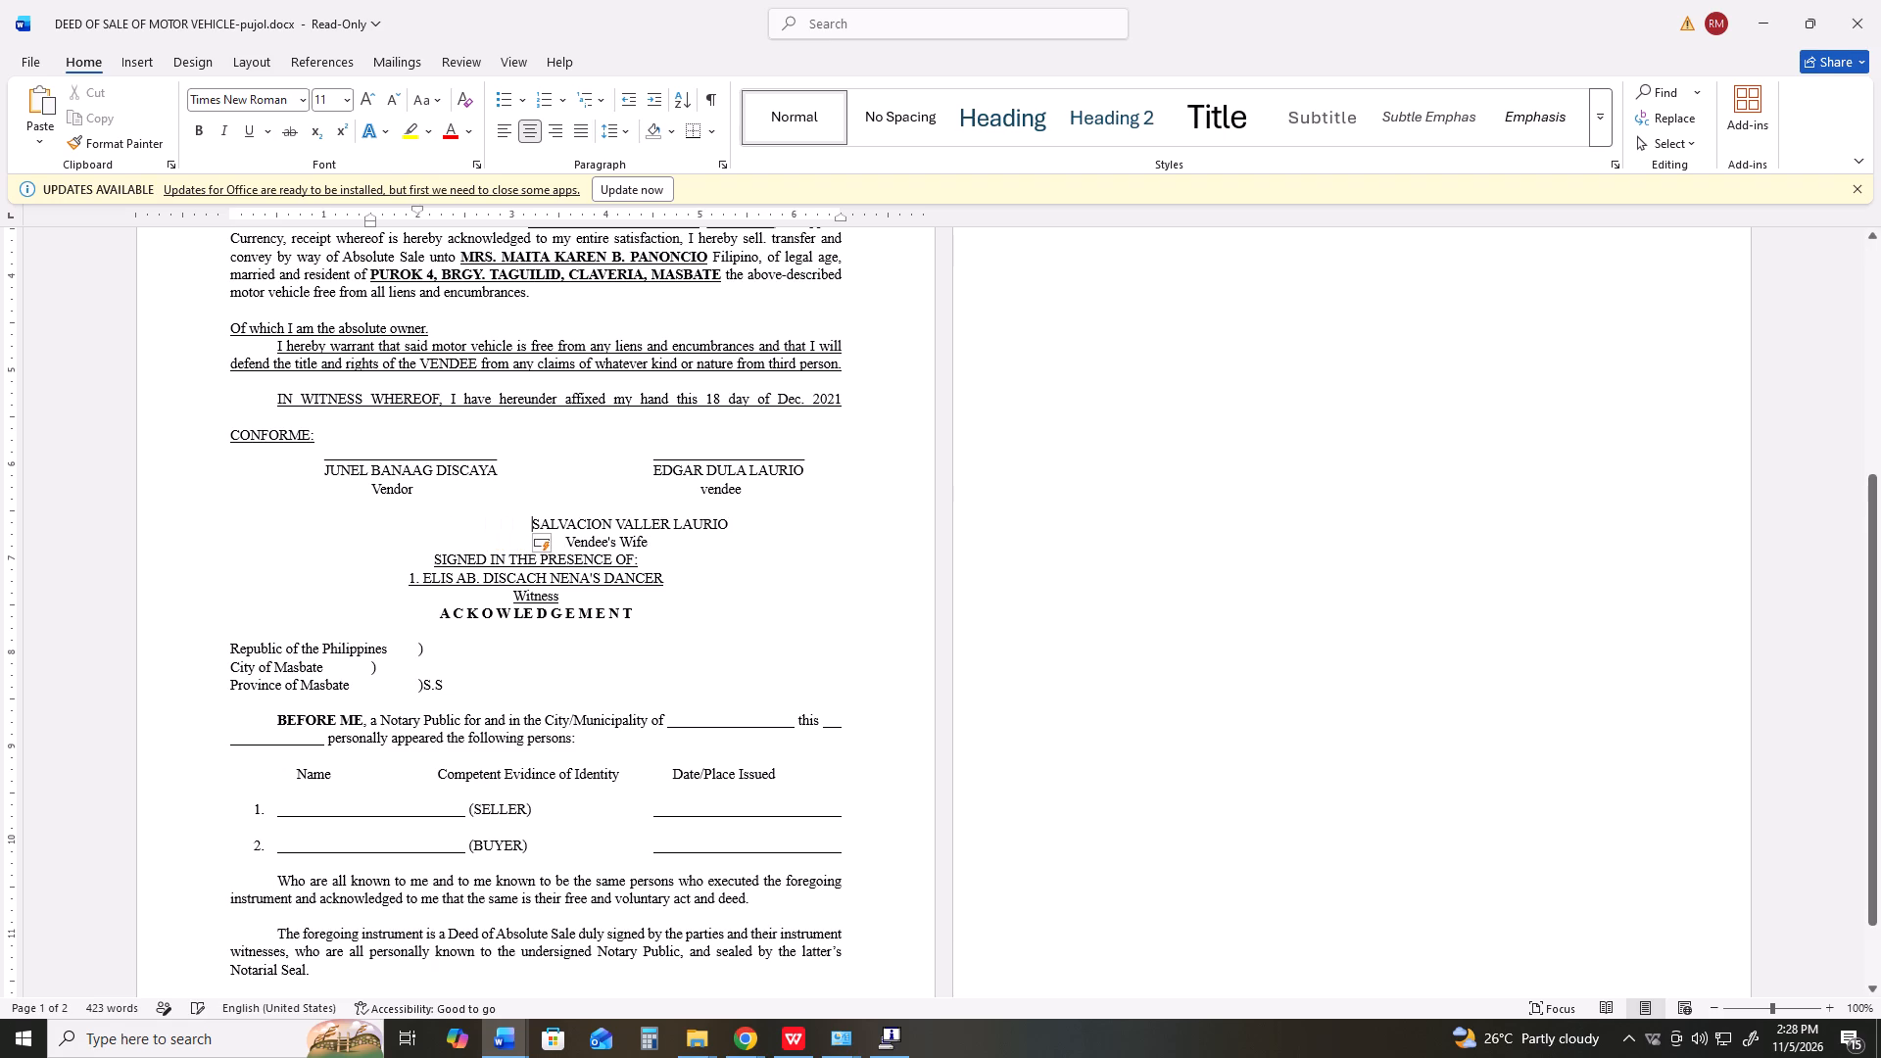
pyautogui.hotkey('shift', 'Return')
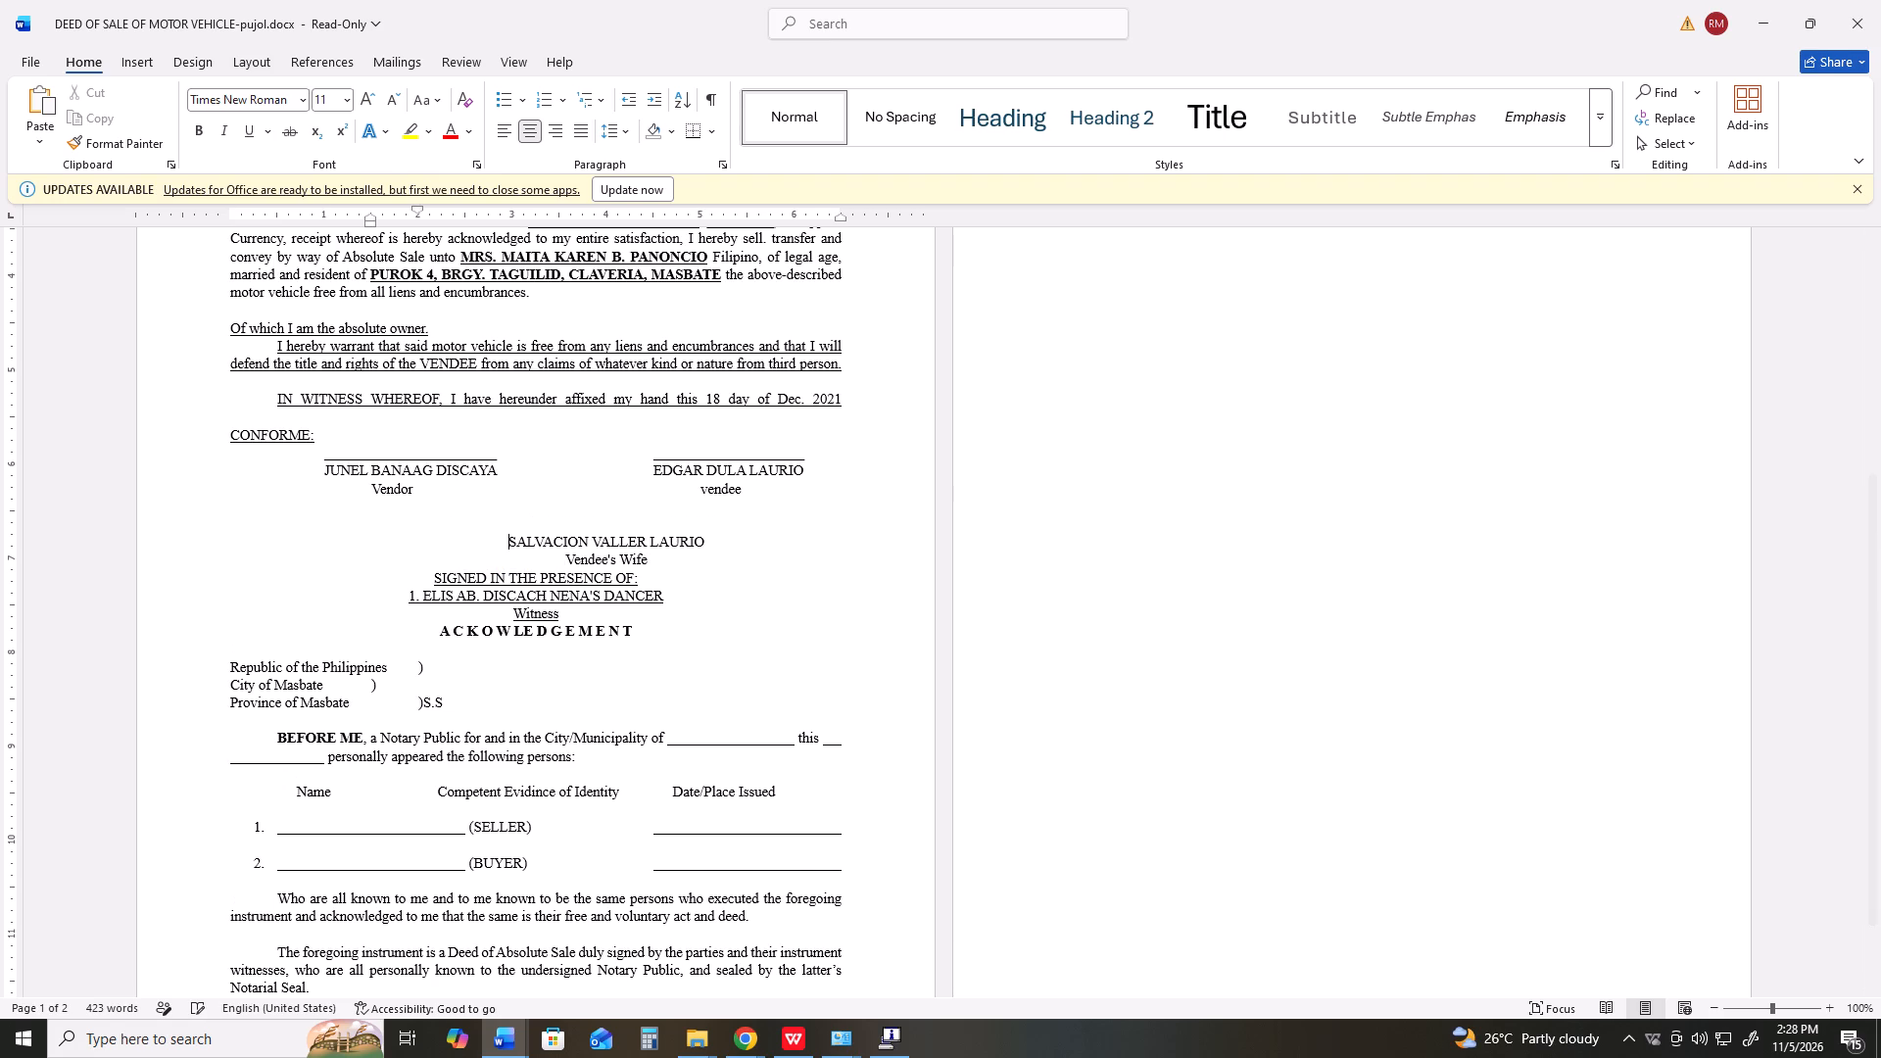
pyautogui.press('Tab')
pyautogui.press('Tab')
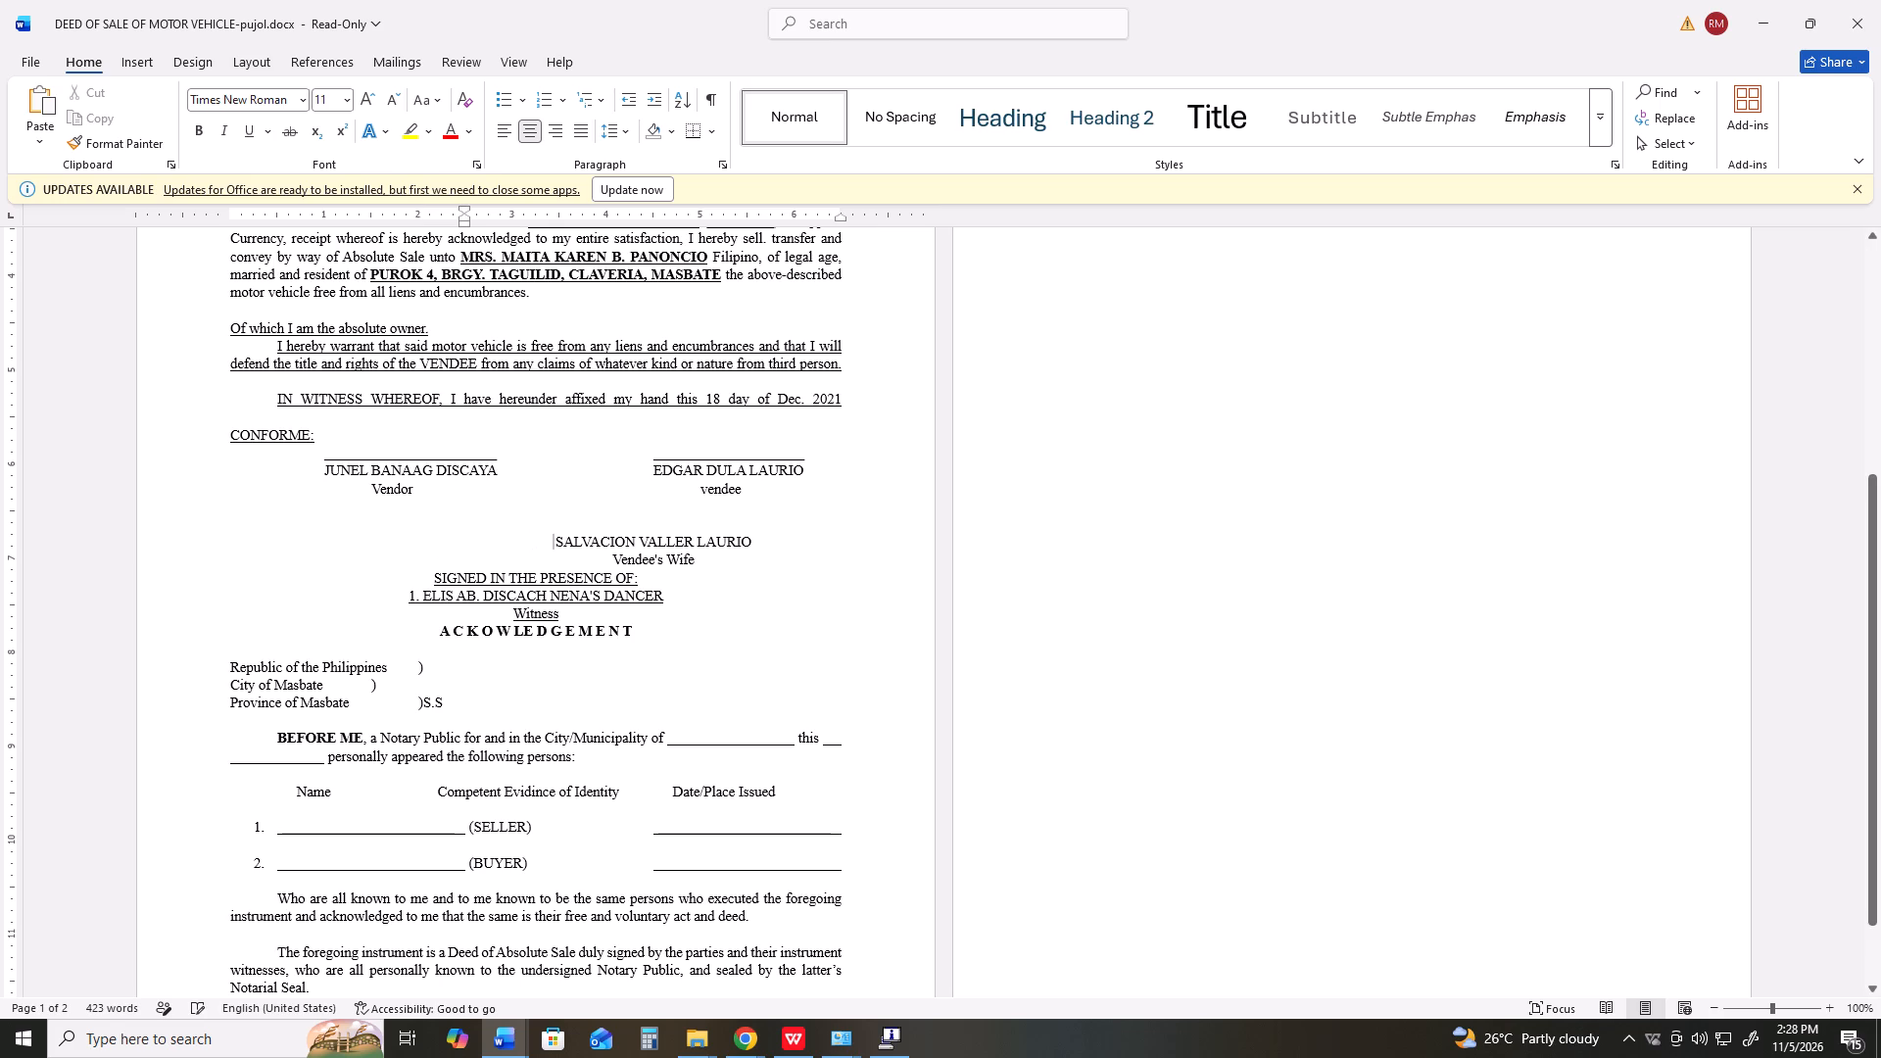
pyautogui.press('Tab')
# Add an underscore signature line directly above the wife's name, matching the name's width.
pyautogui.click(603, 530)
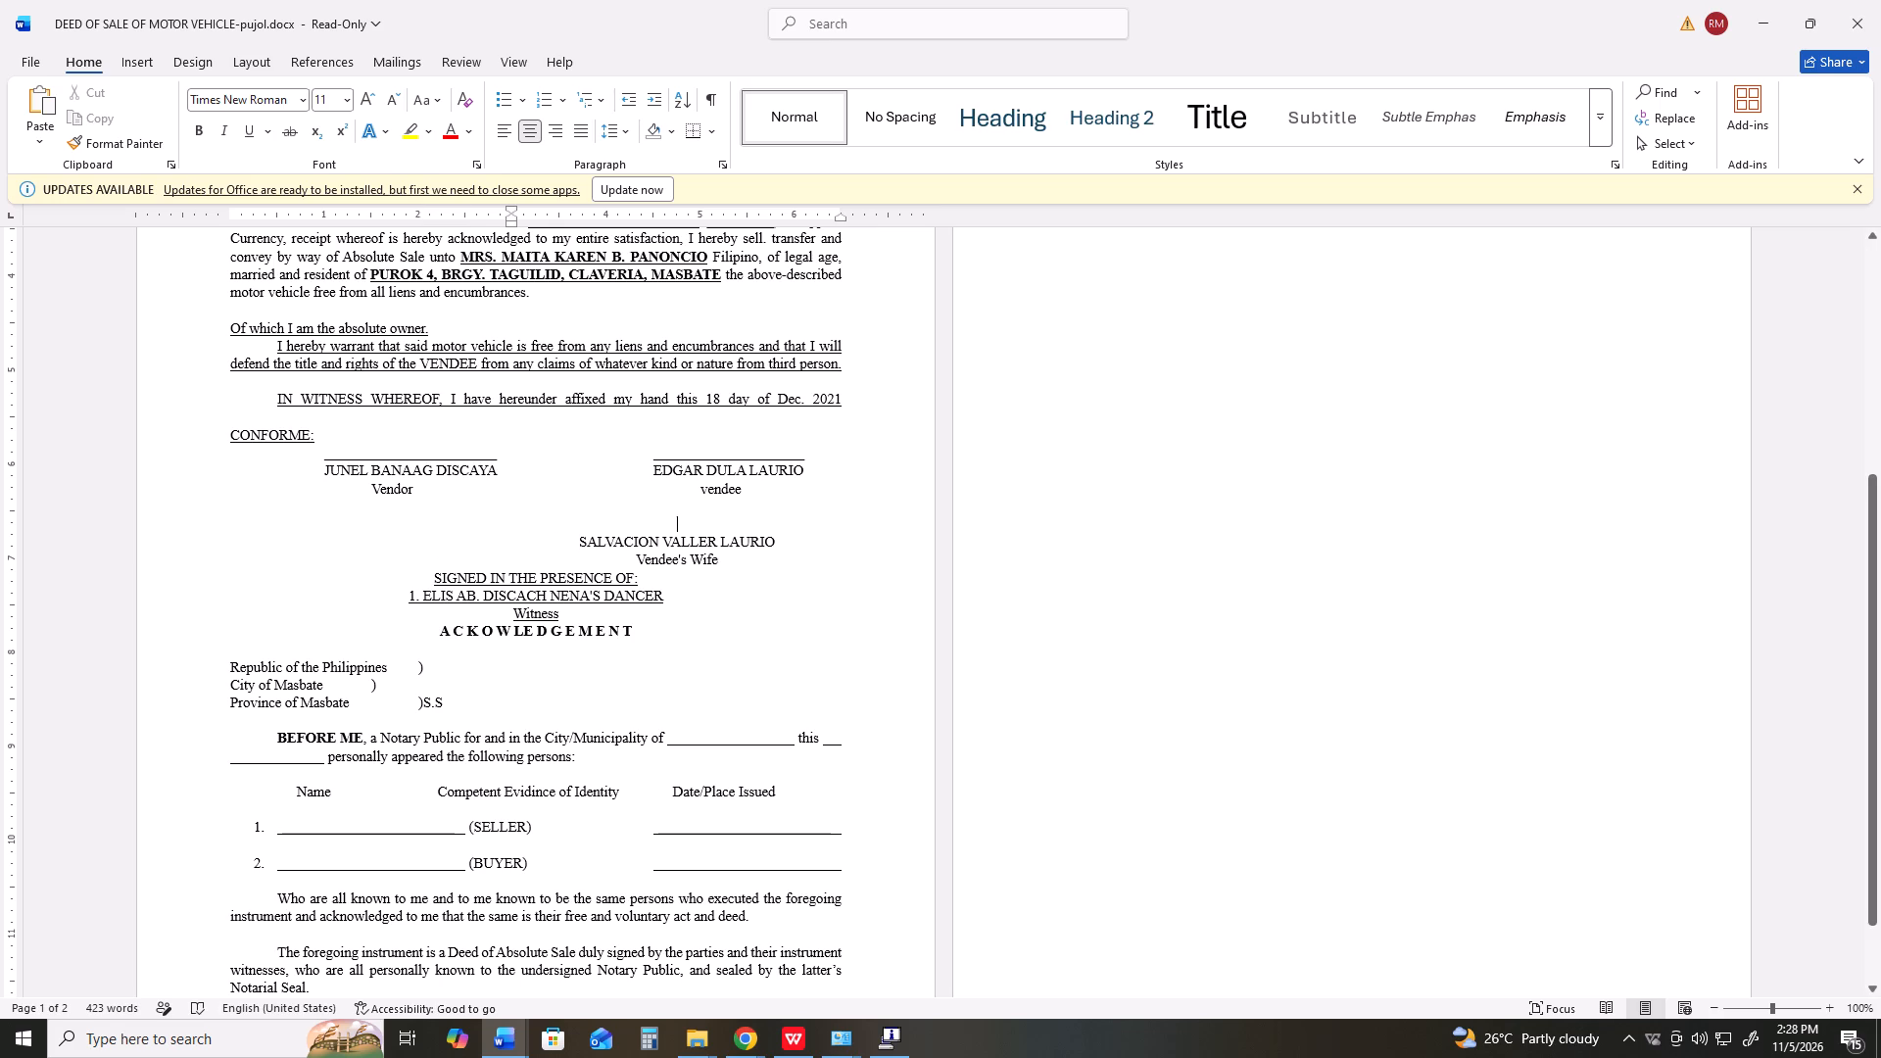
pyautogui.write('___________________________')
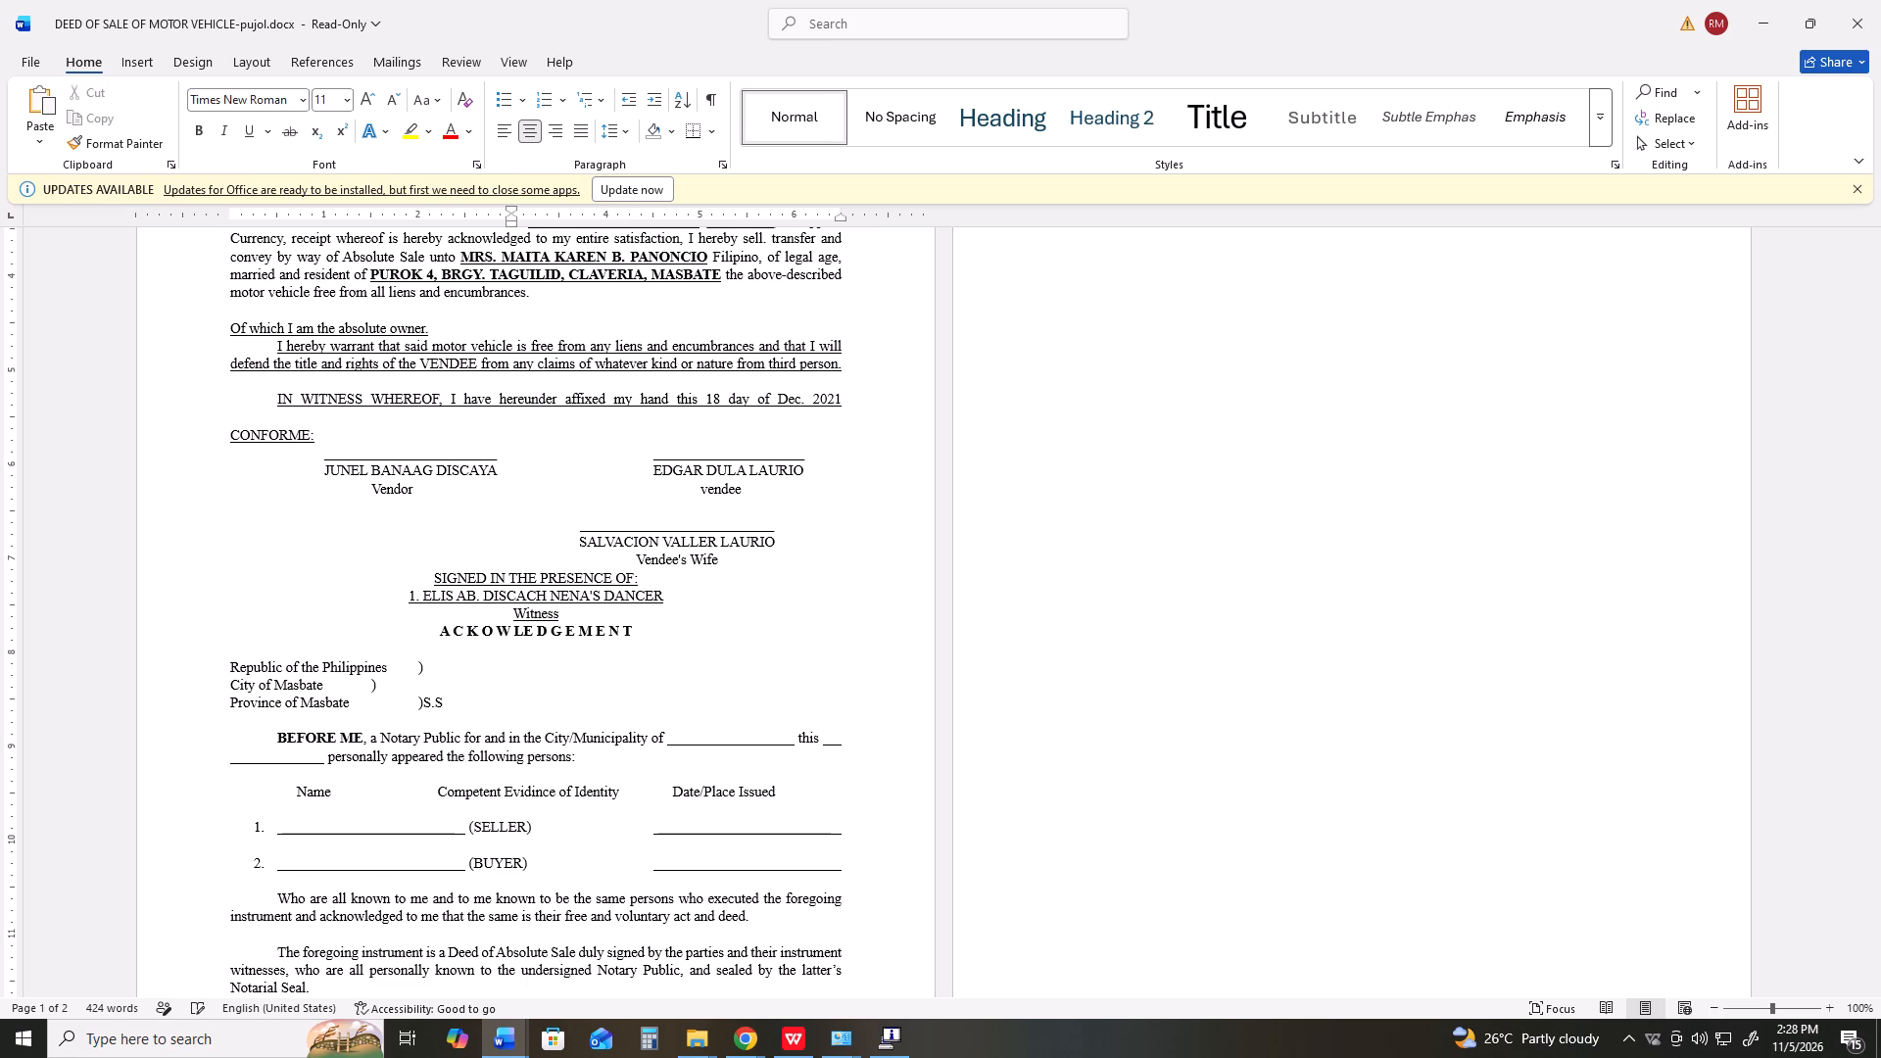
# Left-align the line "SIGNED IN THE PRESENCE OF:" below the signature blocks.
pyautogui.scroll(-3, 516, 638)
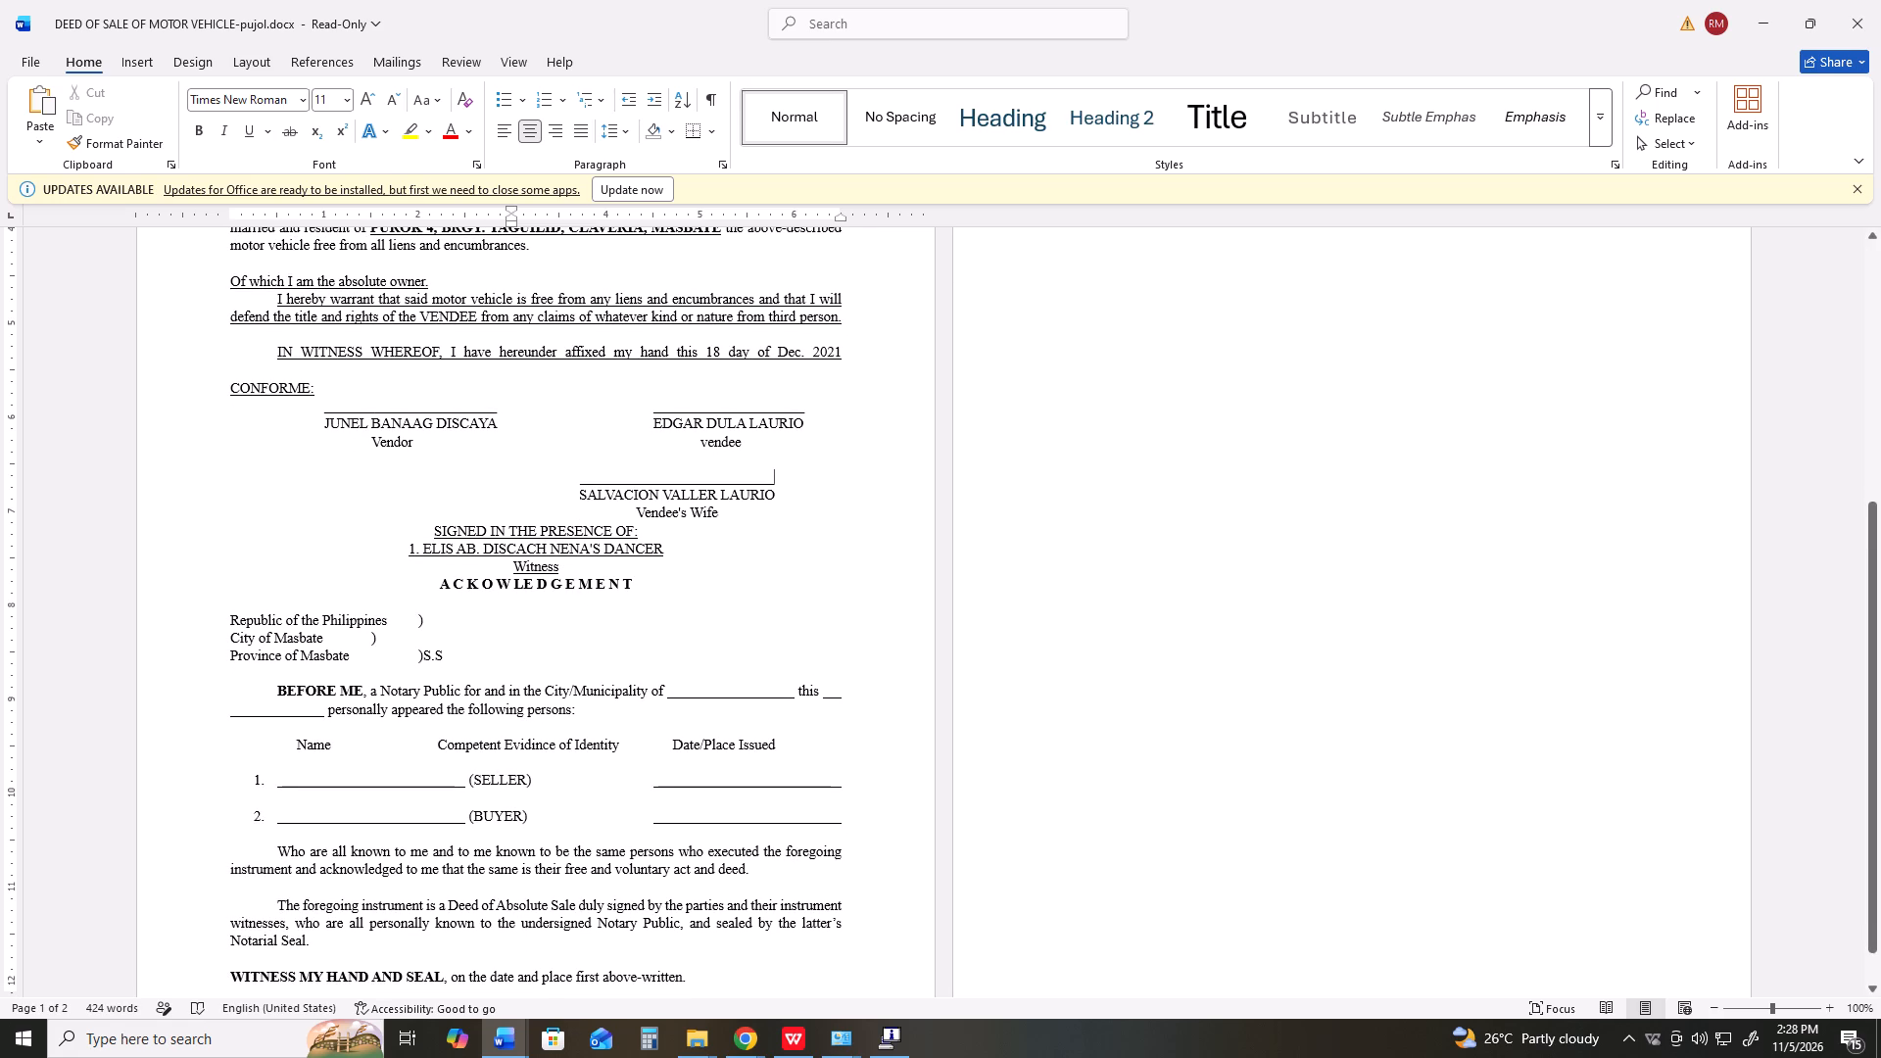
pyautogui.click(648, 538)
pyautogui.click(429, 530)
pyautogui.hotkey('shift', 'Return')
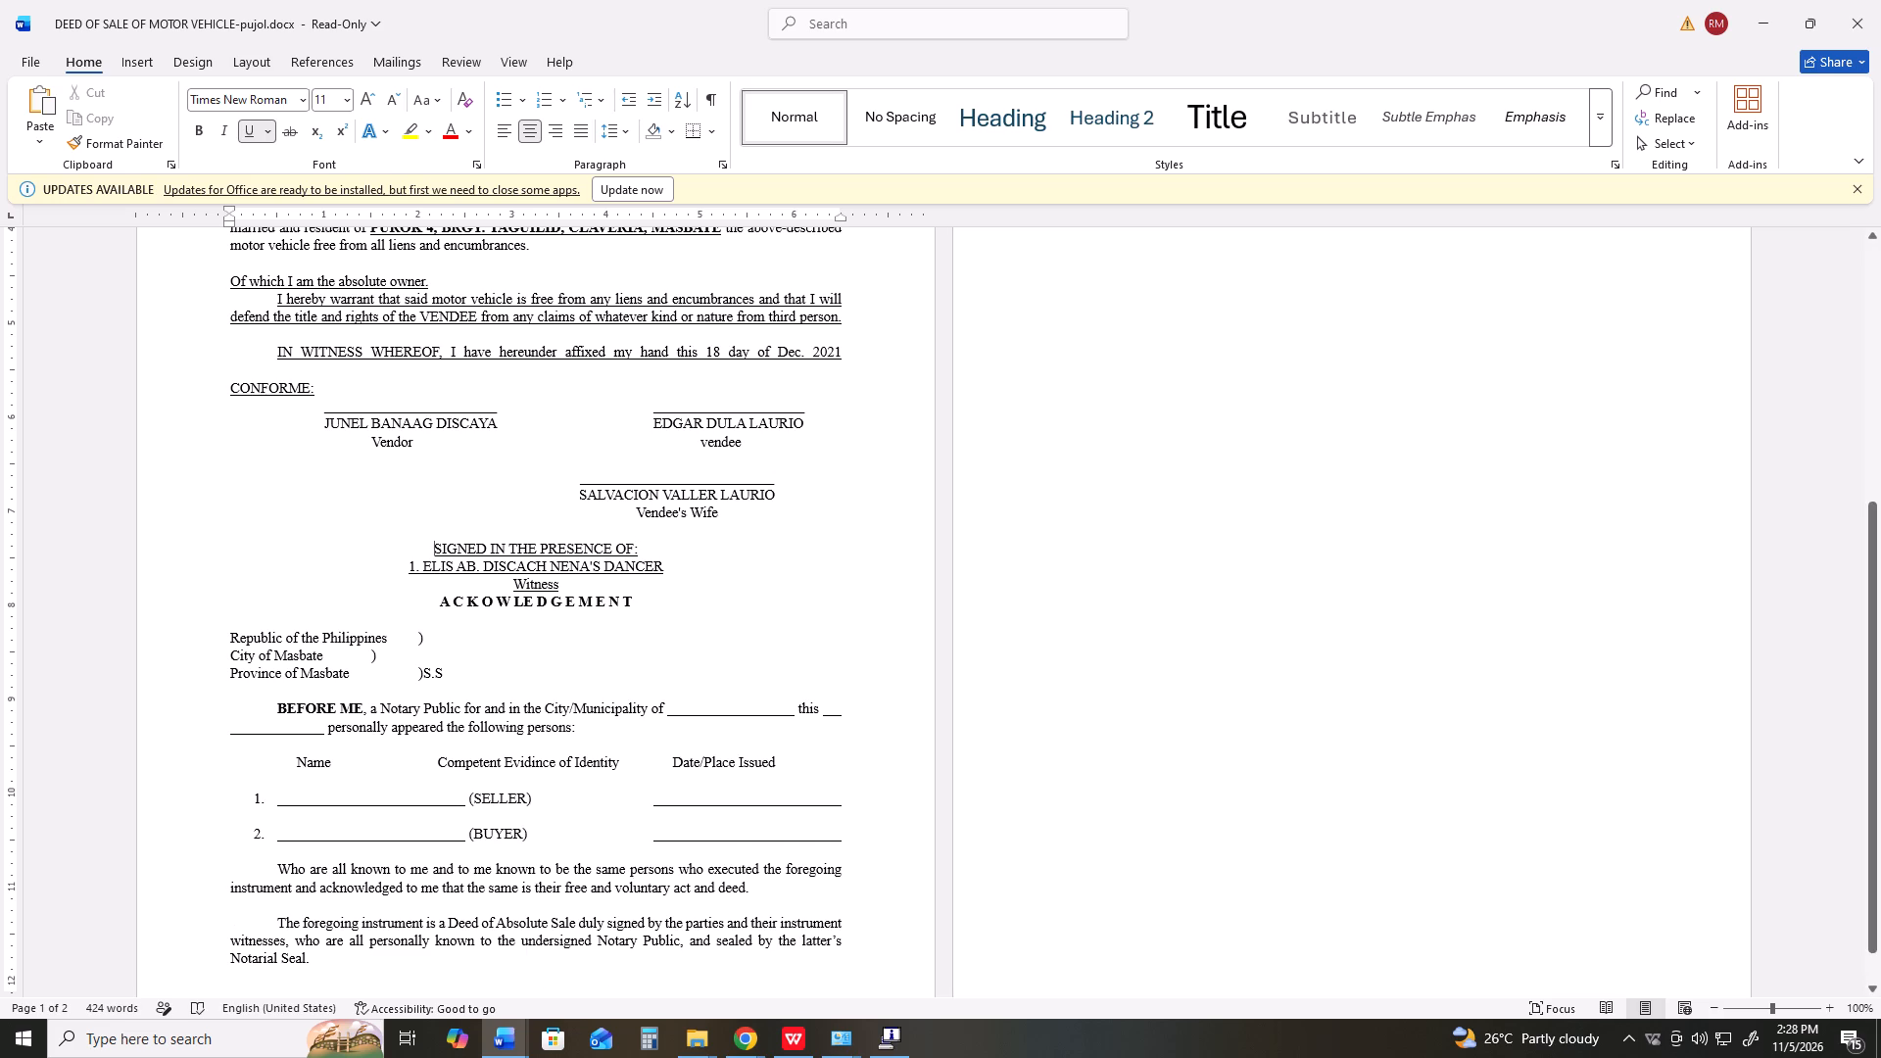
pyautogui.press('BackSpace')
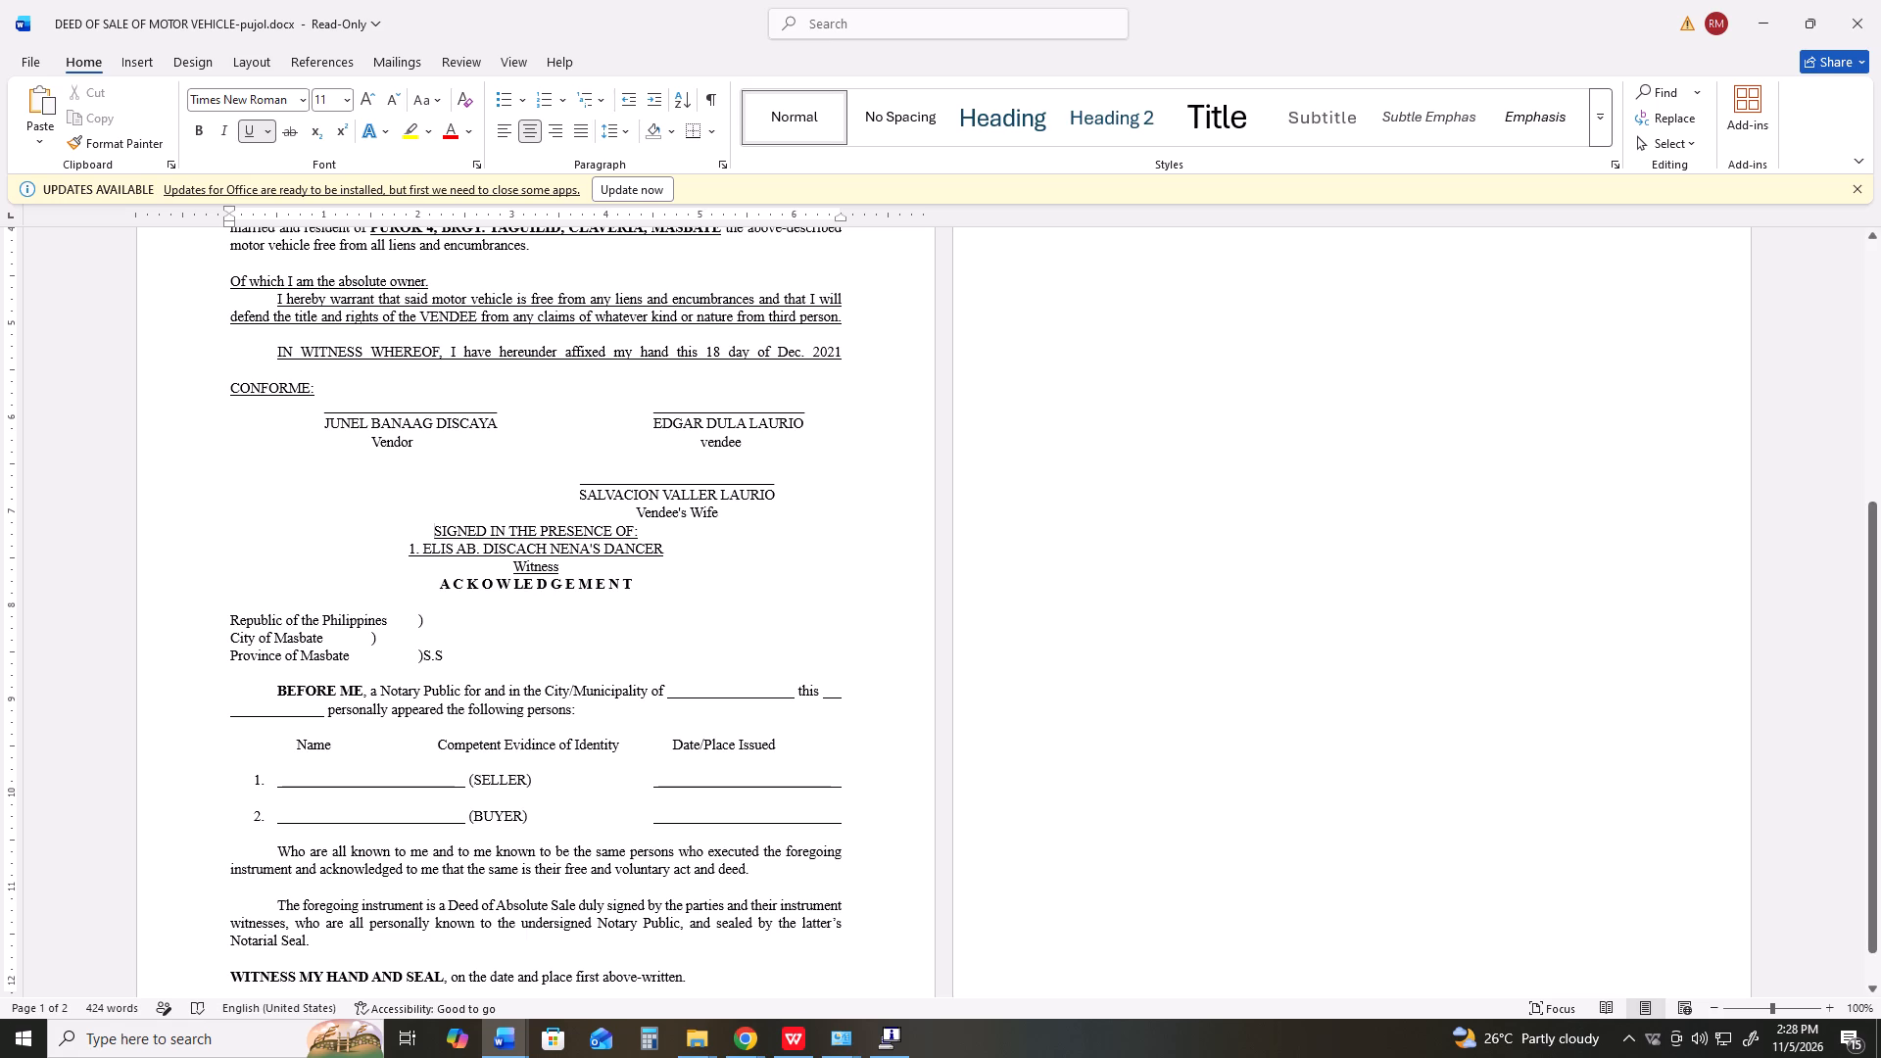
pyautogui.moveTo(433, 531); pyautogui.dragTo(611, 533)
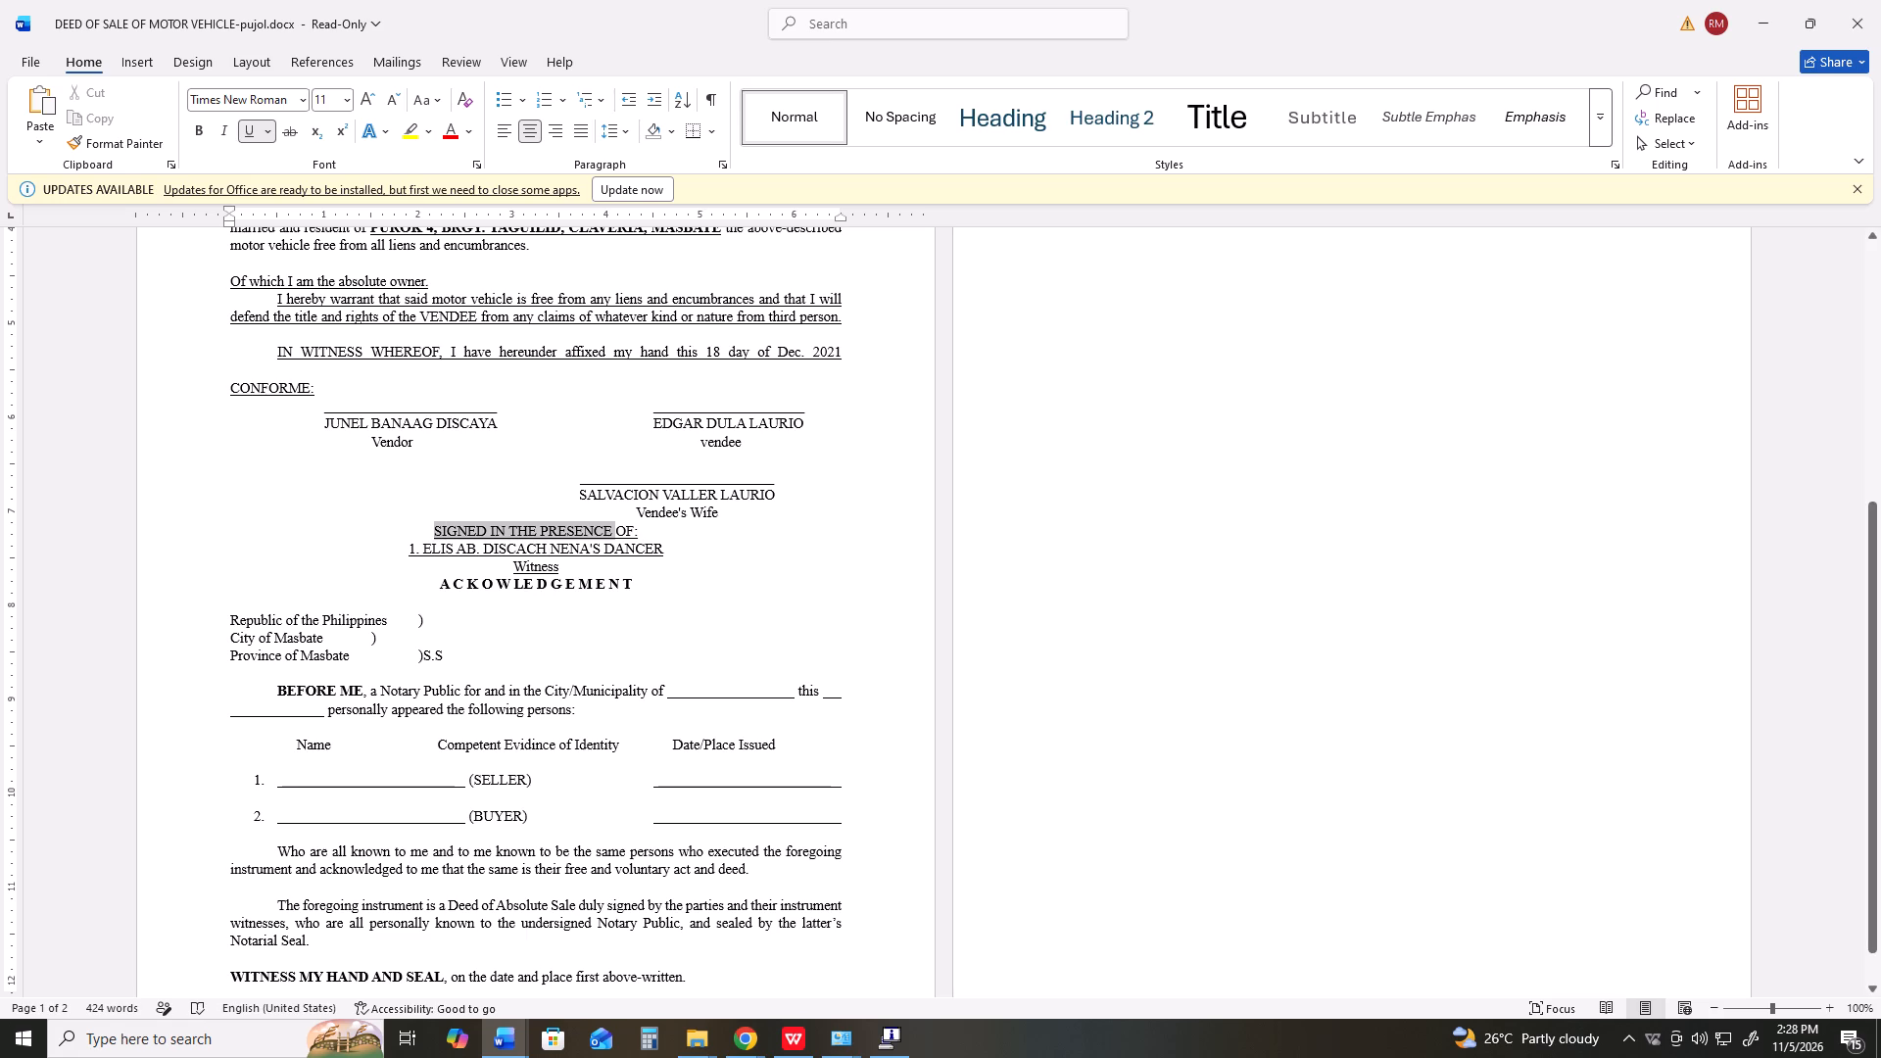
pyautogui.moveTo(611, 533); pyautogui.dragTo(639, 531)
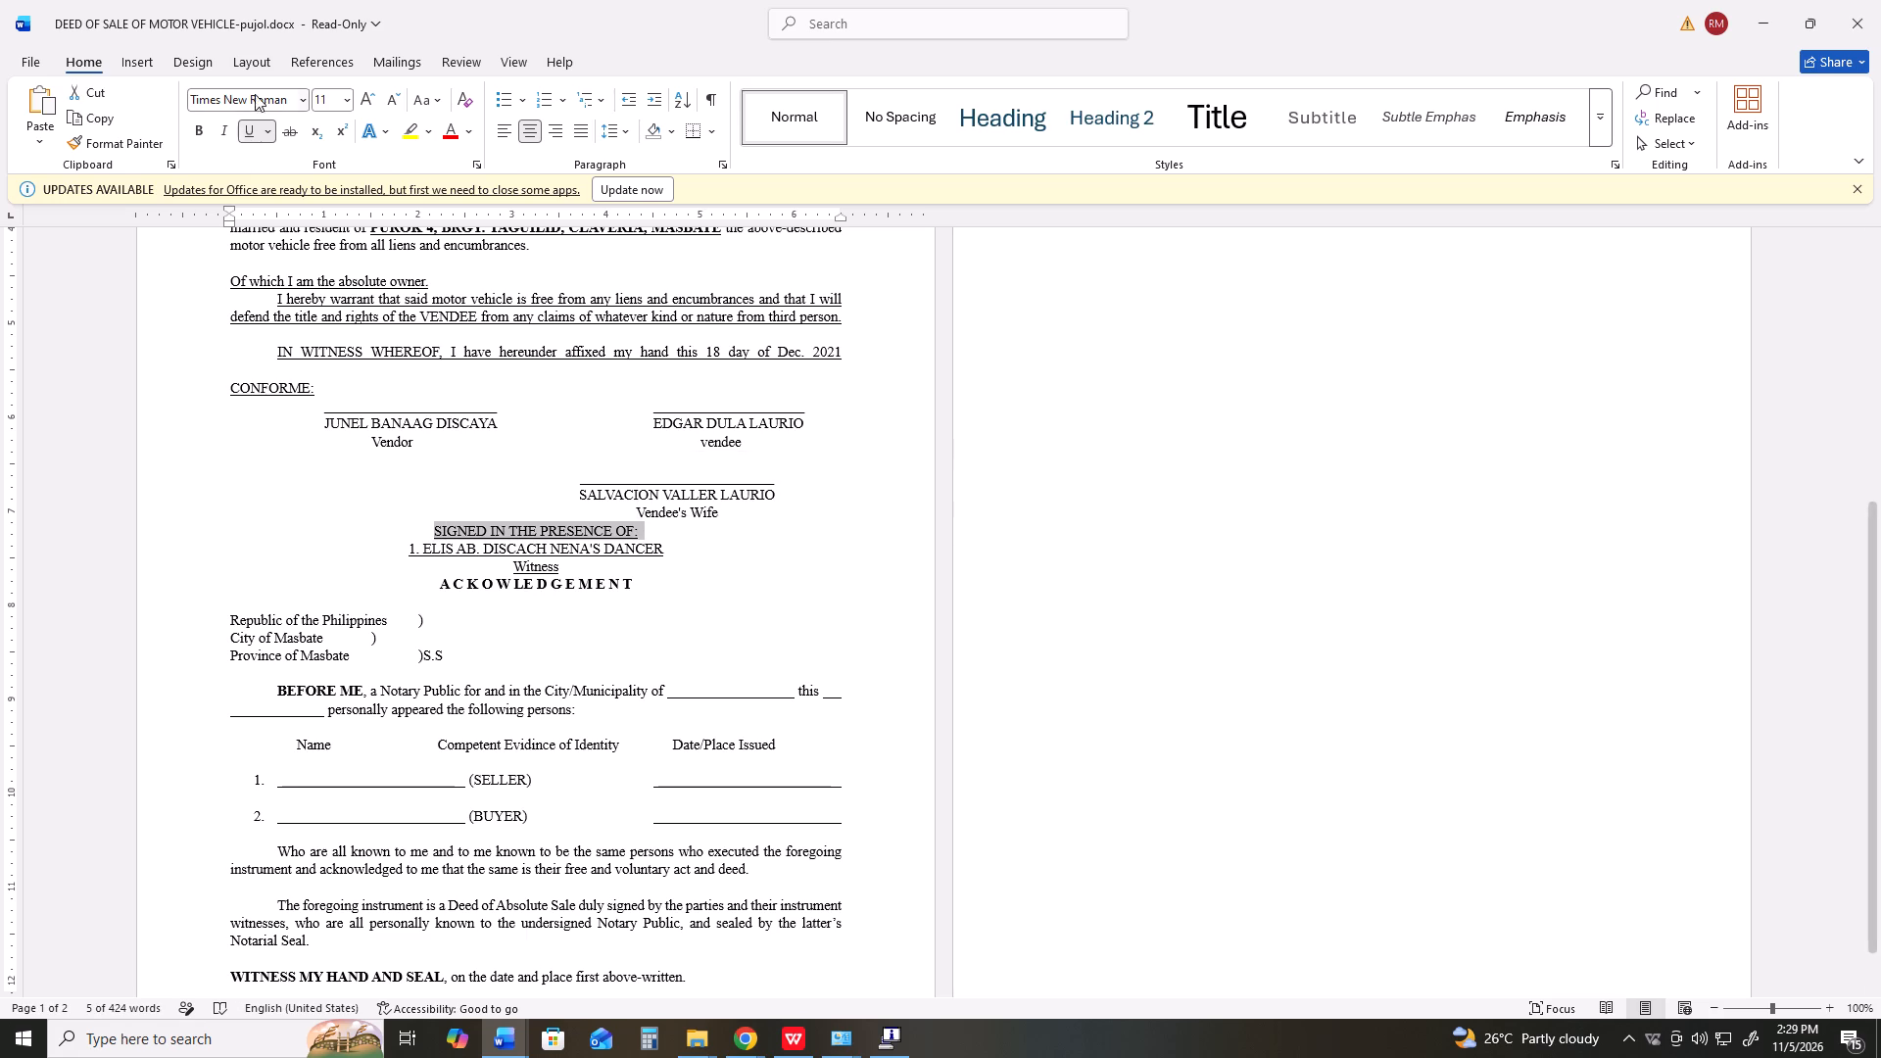
pyautogui.click(509, 134)
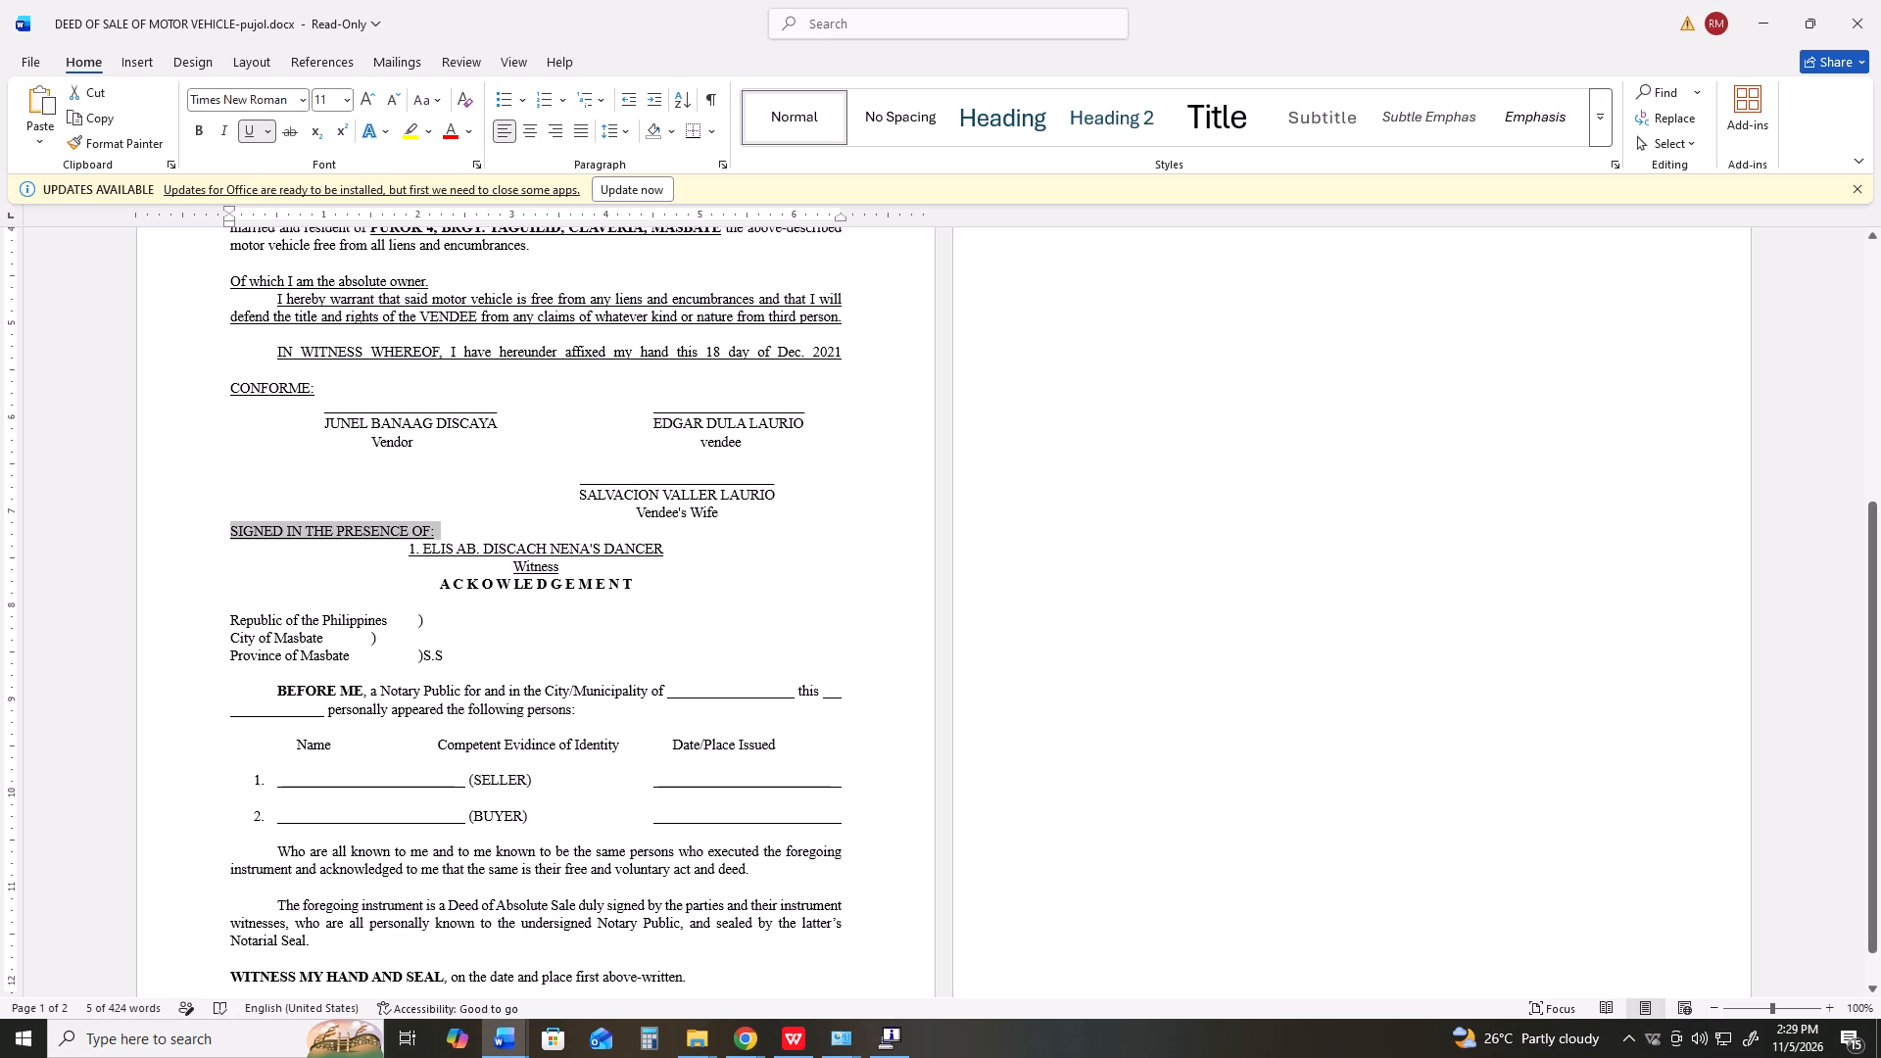
# Remove the underline from the numbered witness name and the "Witness" label below it.
pyautogui.moveTo(407, 552); pyautogui.dragTo(632, 559)
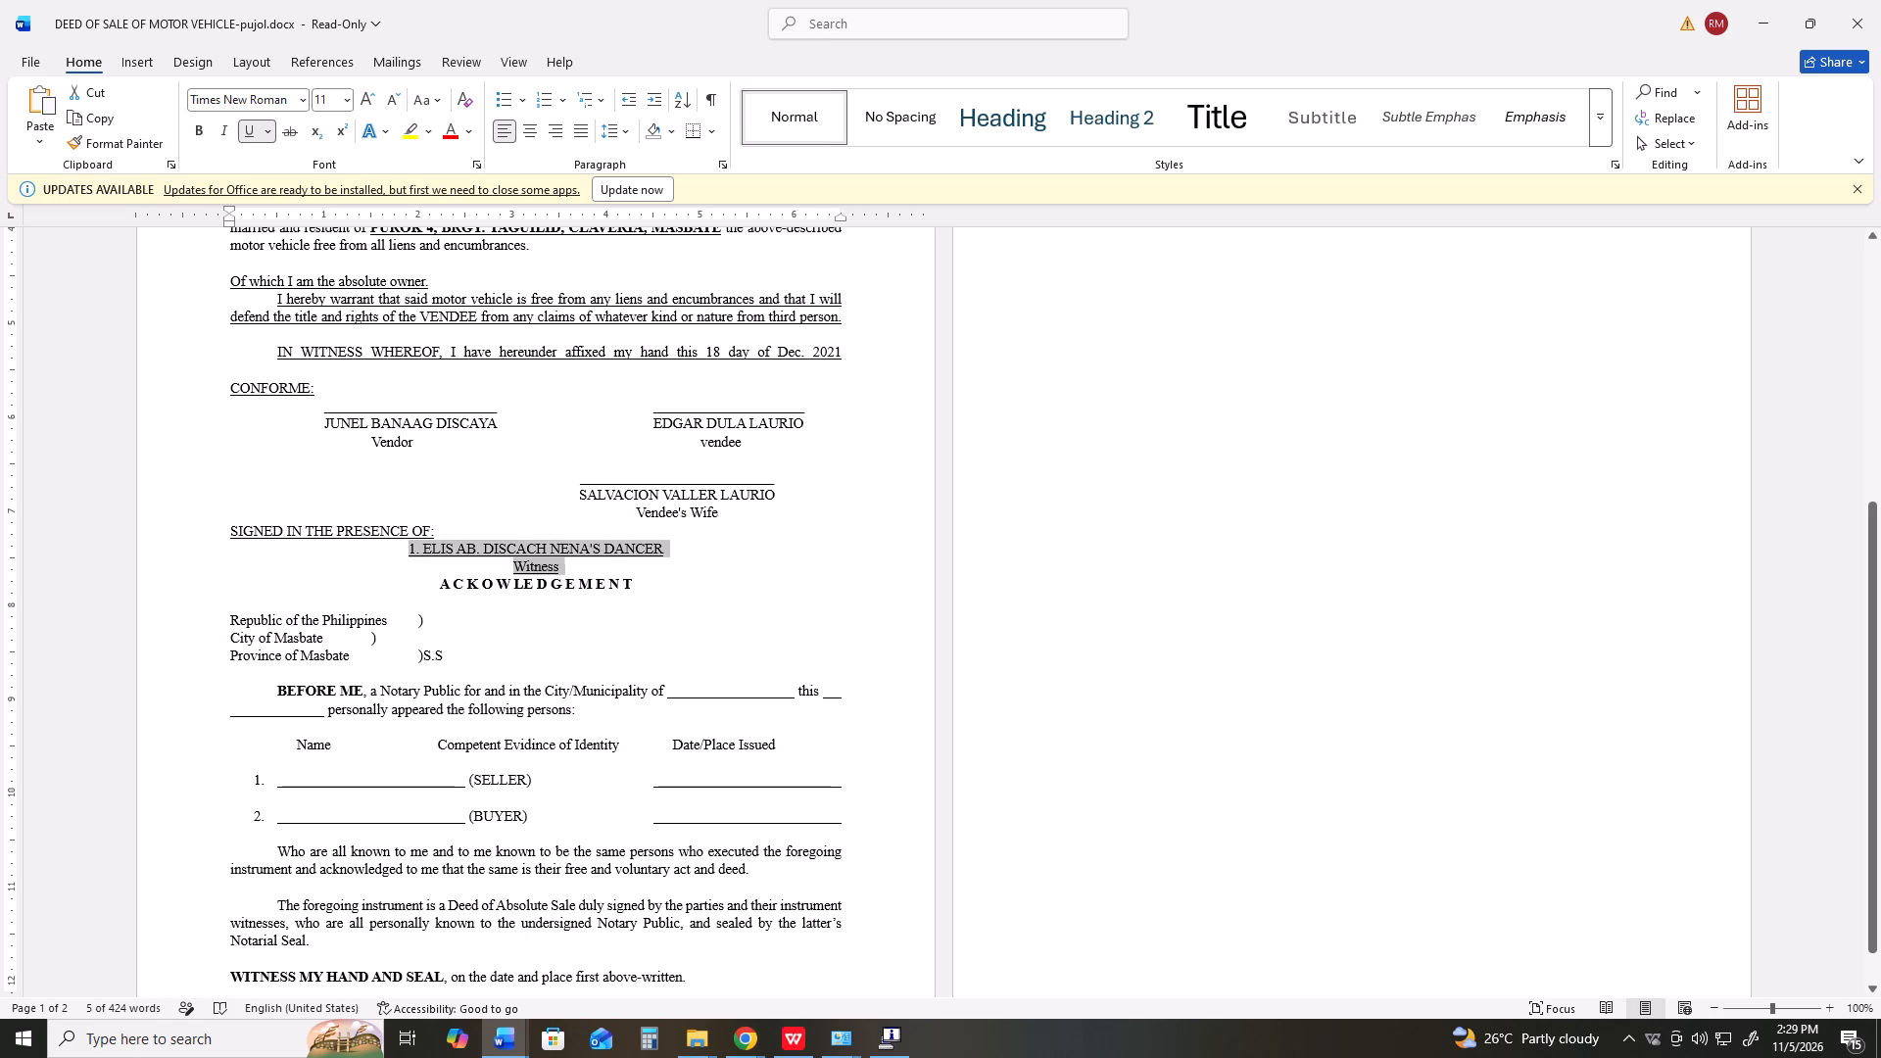
pyautogui.moveTo(632, 559); pyautogui.dragTo(633, 561)
pyautogui.click(686, 526)
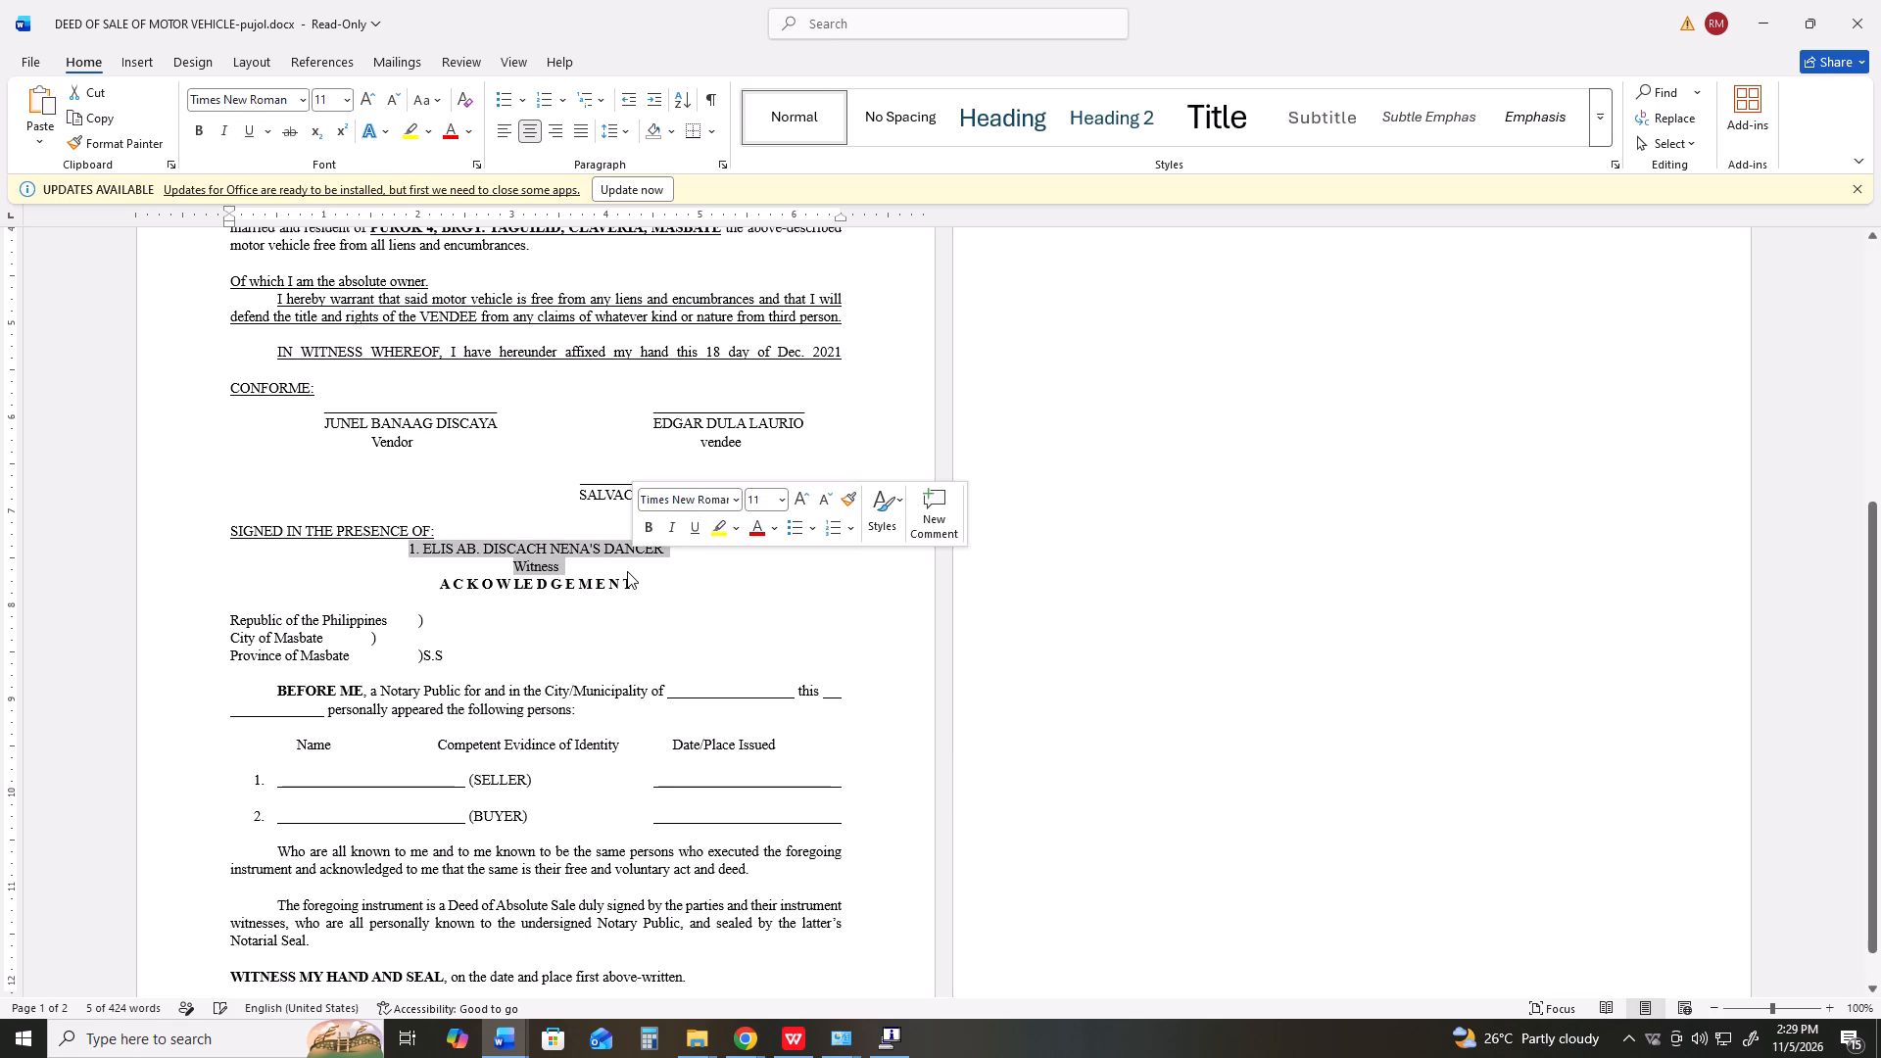
# Add two blank lines between the "Witness" label and the acknowledgement heading.
pyautogui.click(638, 573)
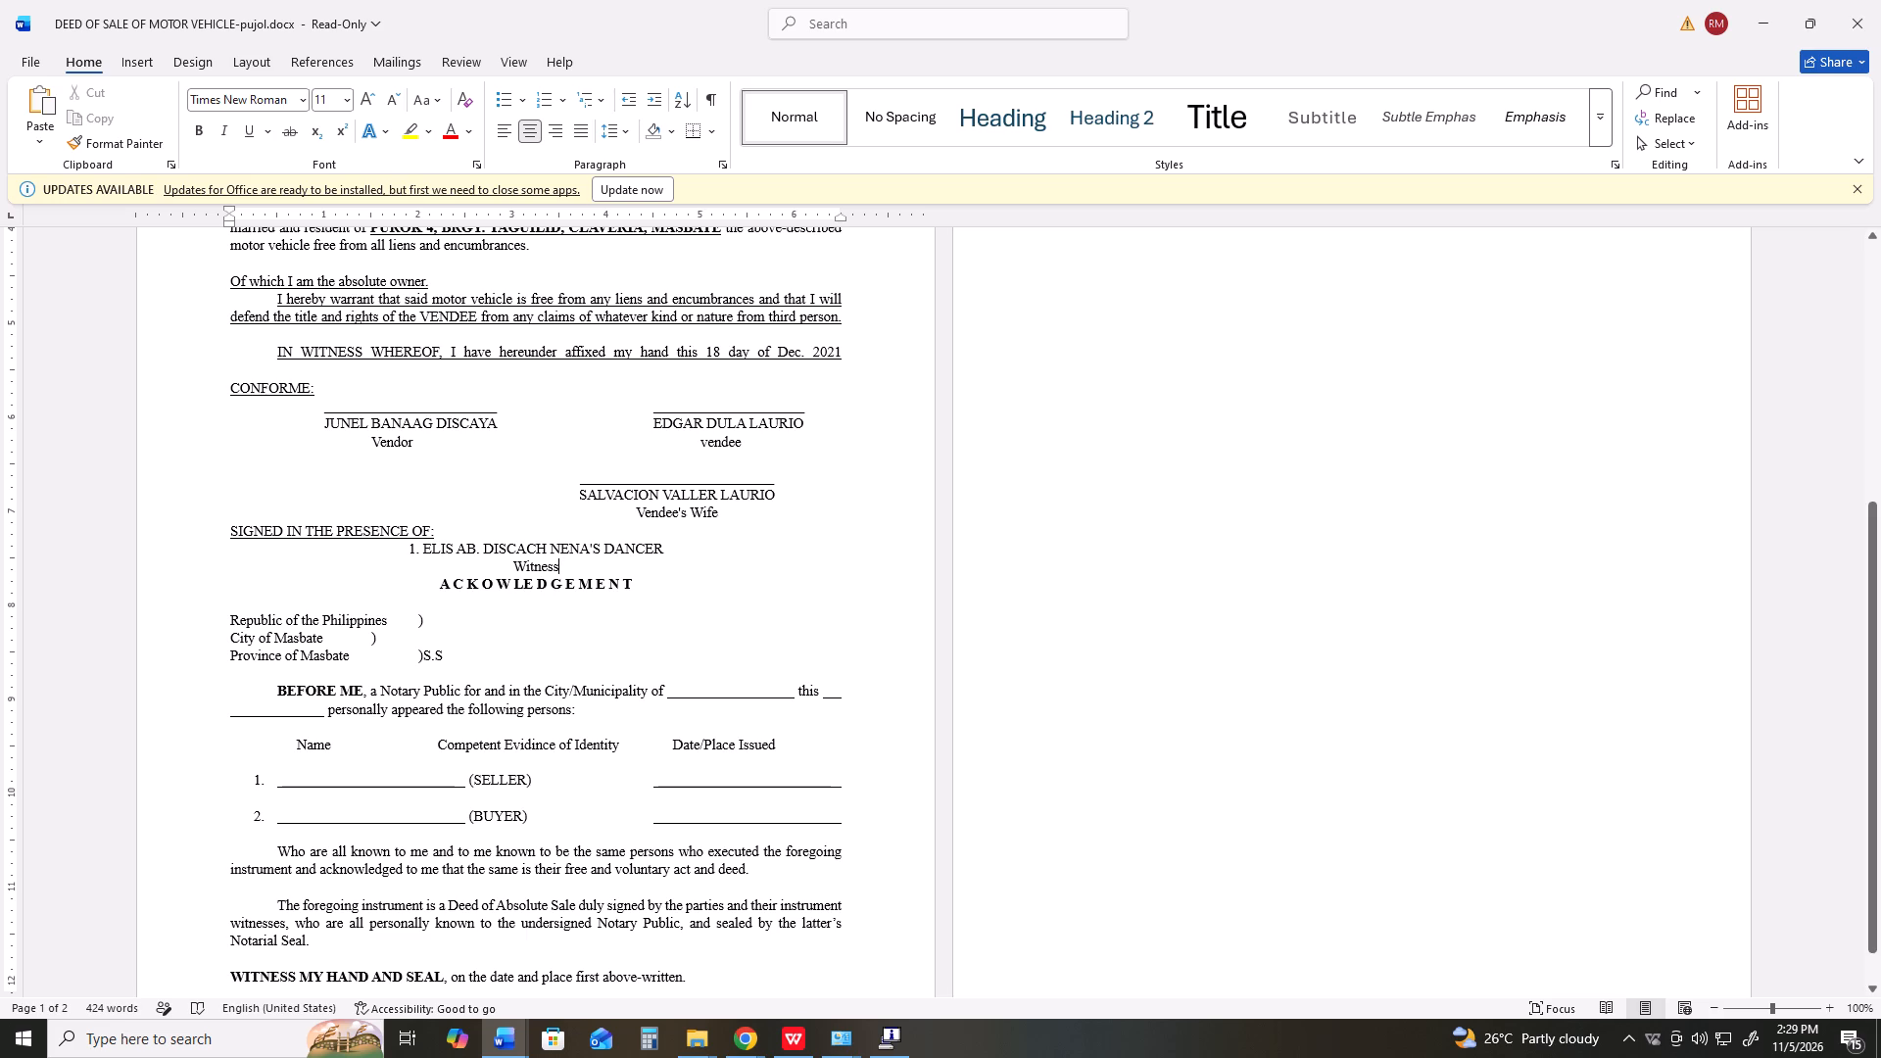
pyautogui.hotkey('shift', 'Return')
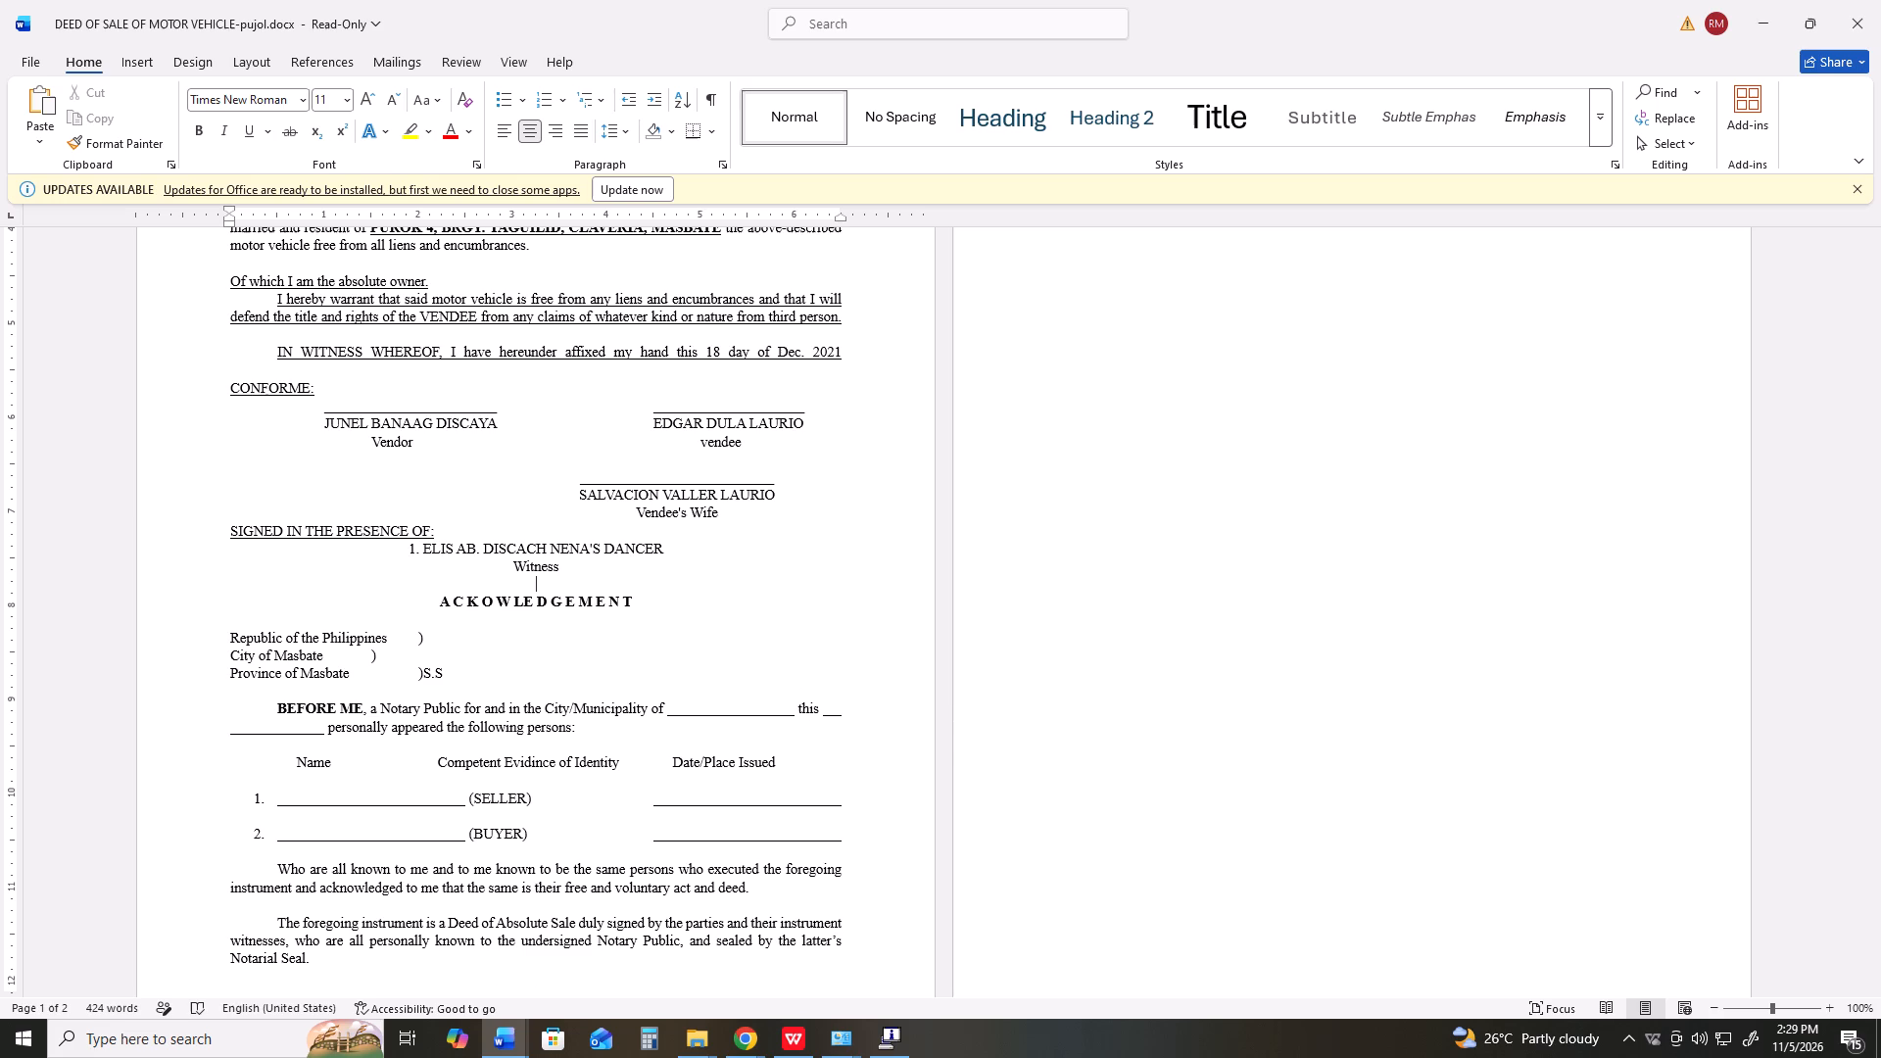
pyautogui.hotkey('shift', 'Return')
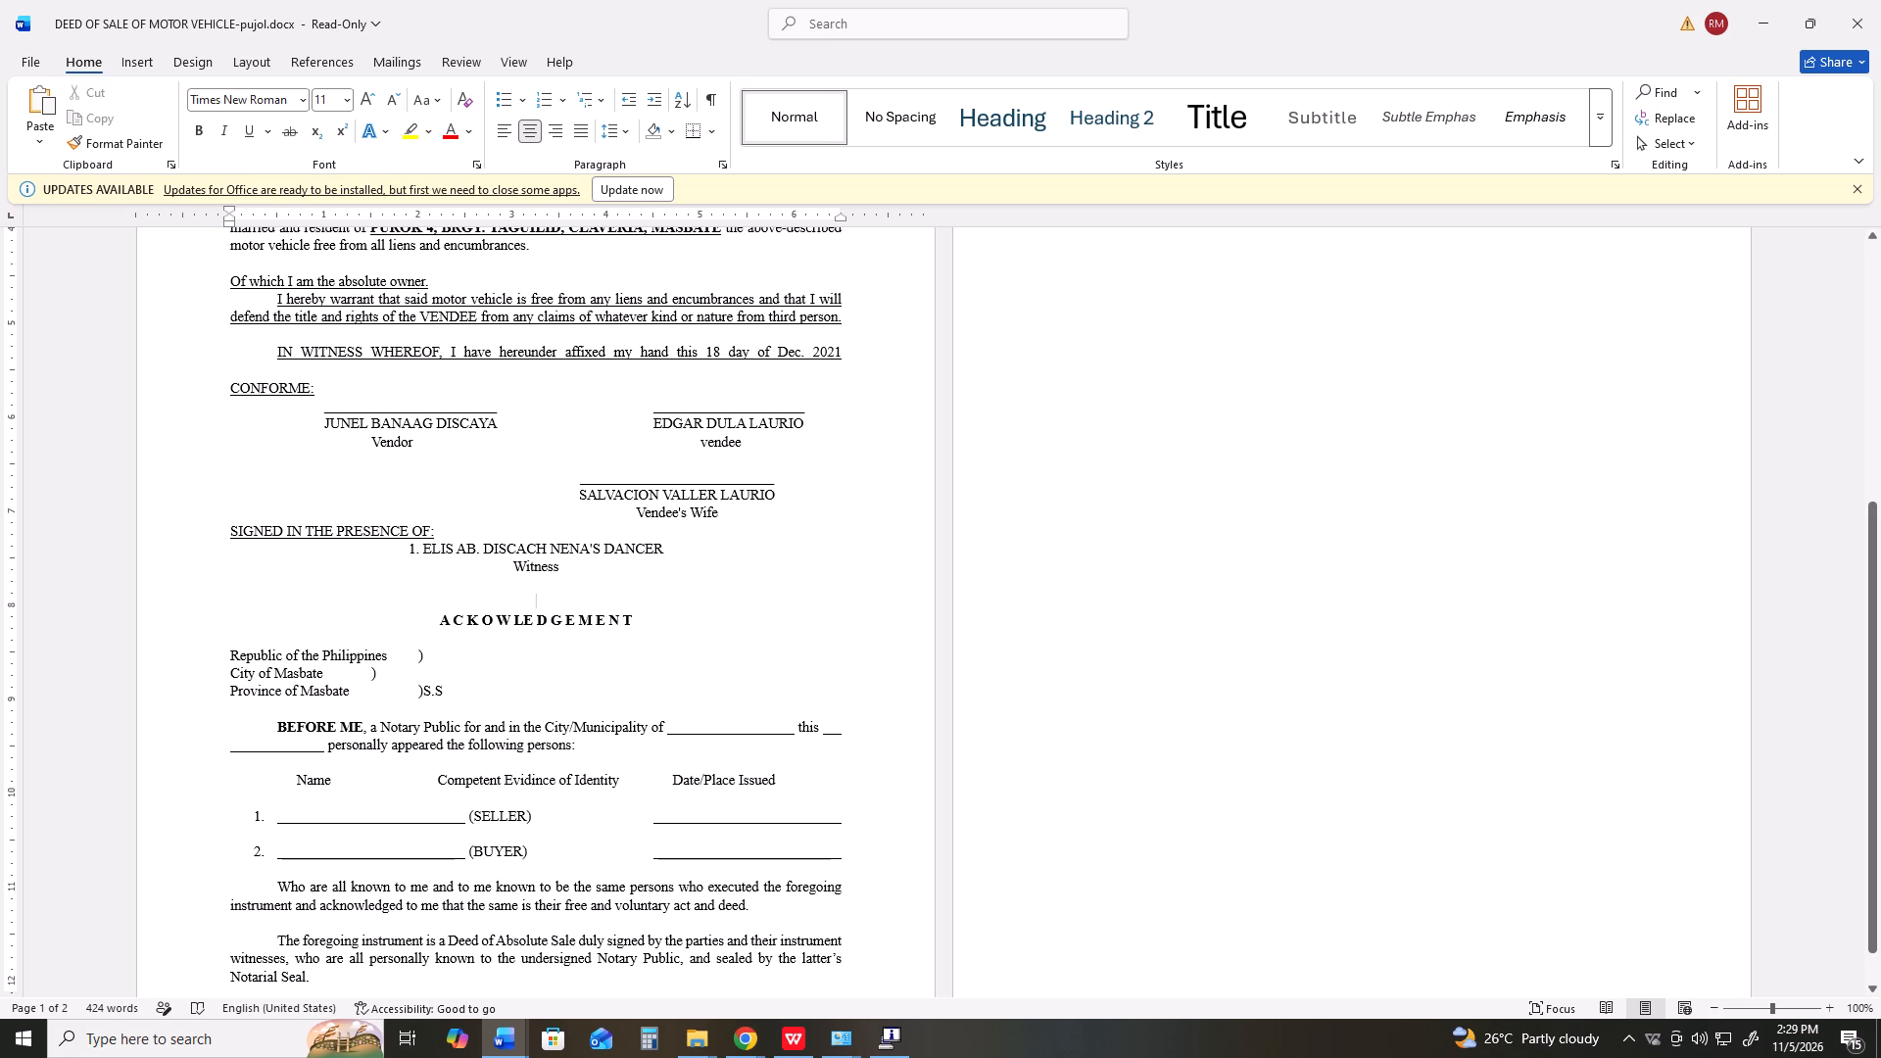
# Replace the witness's name and the period after the number 1 with an underscore signature line.
pyautogui.moveTo(419, 551); pyautogui.dragTo(571, 547)
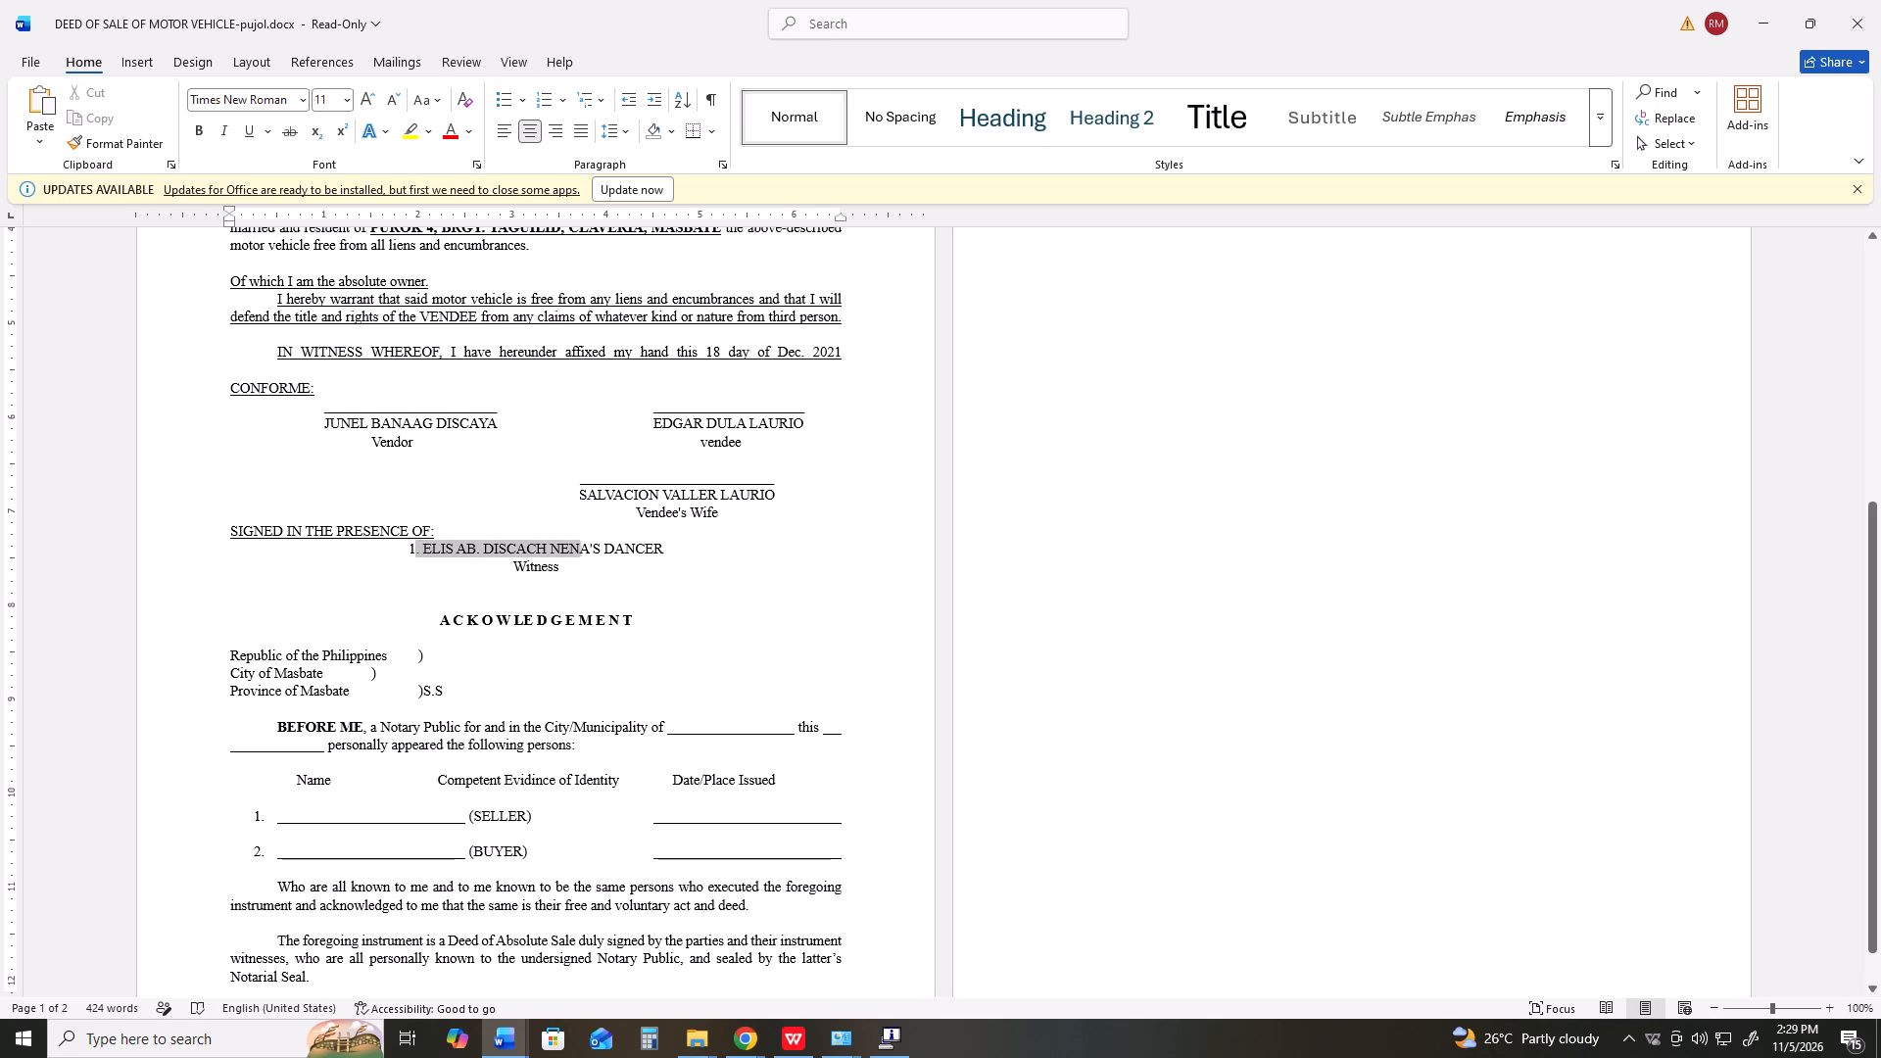
pyautogui.moveTo(571, 547); pyautogui.dragTo(650, 549)
pyautogui.press('BackSpace')
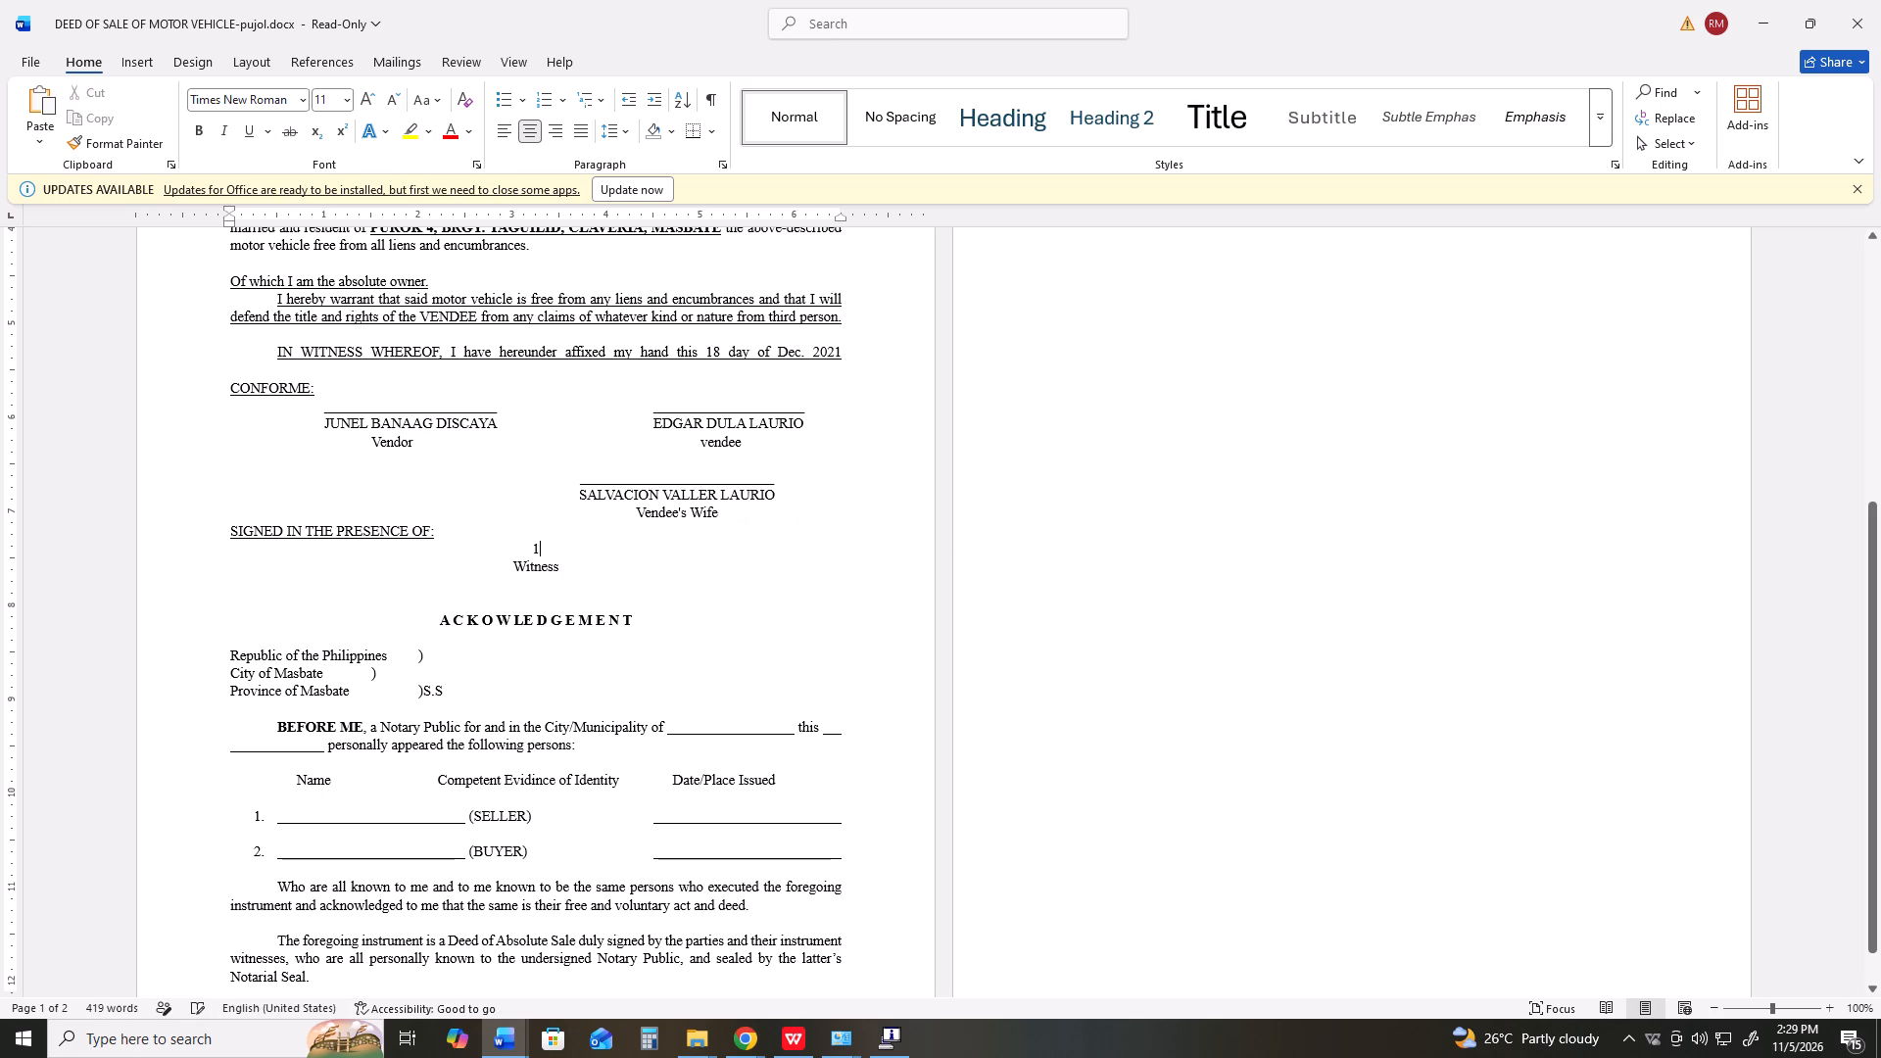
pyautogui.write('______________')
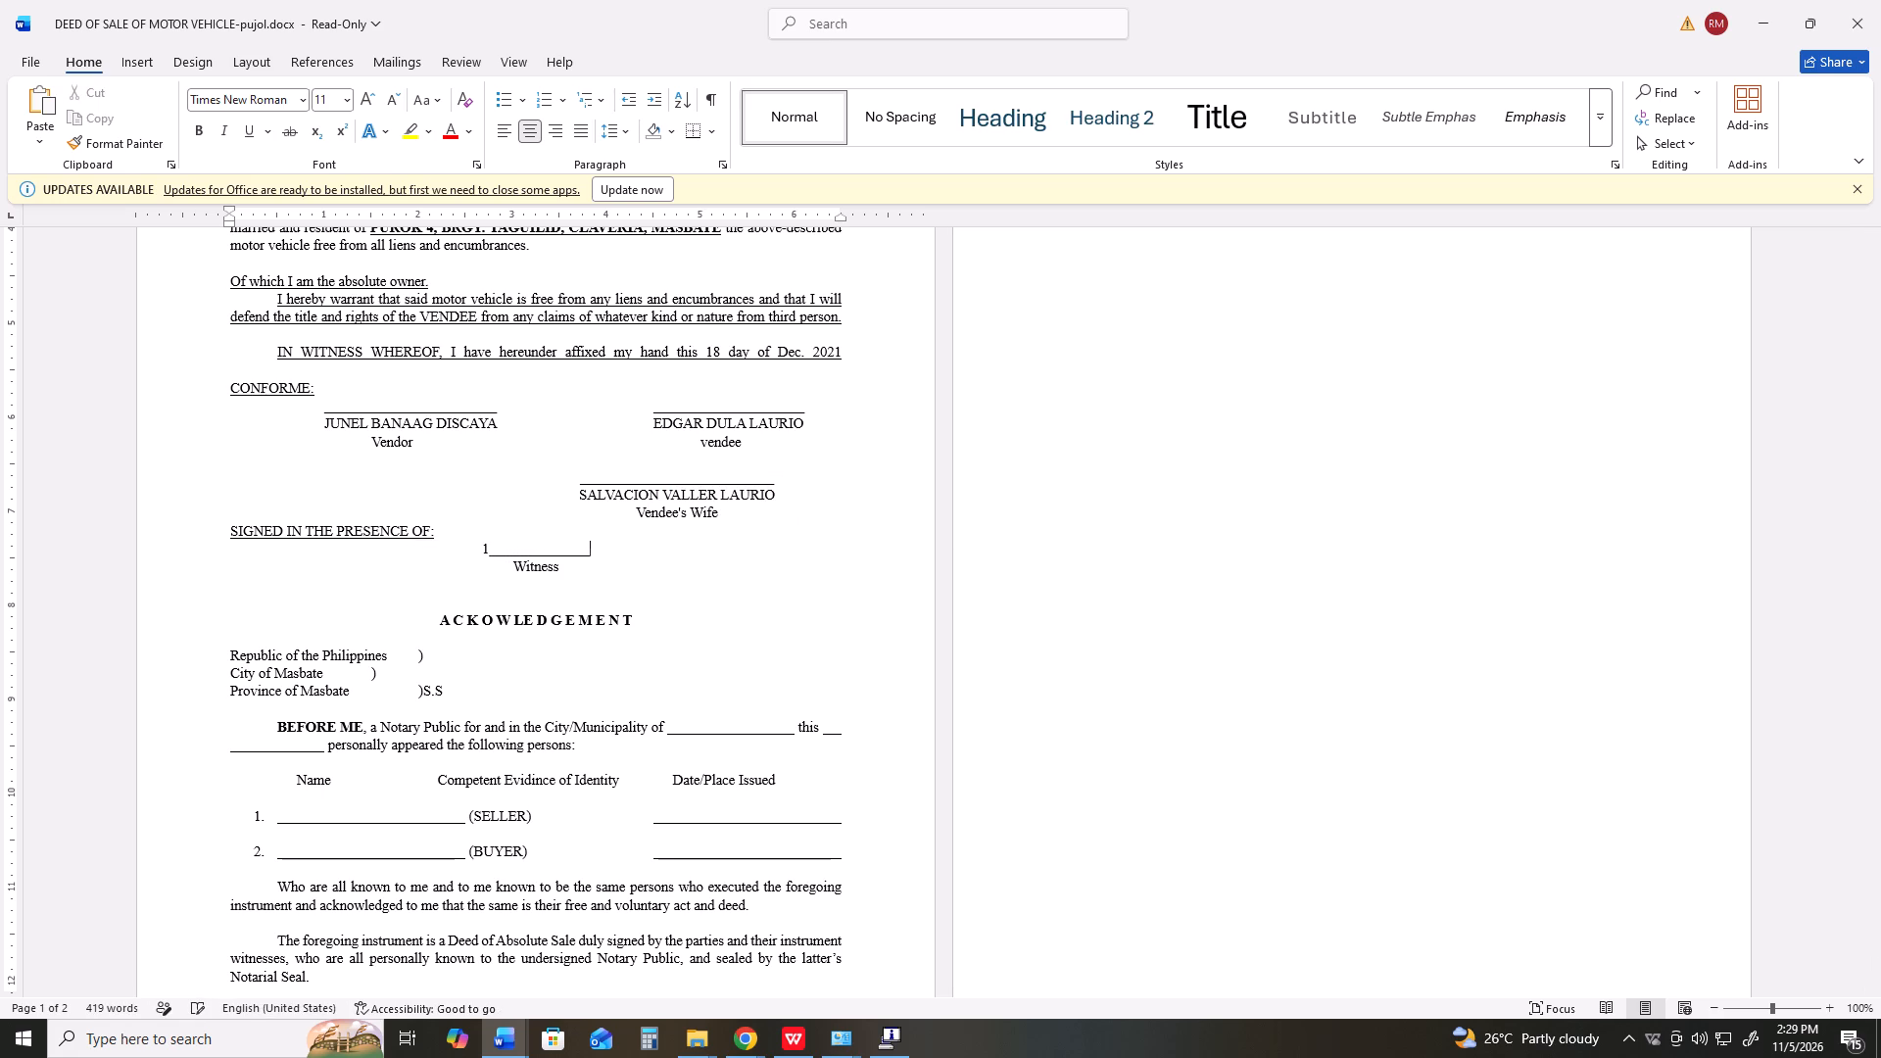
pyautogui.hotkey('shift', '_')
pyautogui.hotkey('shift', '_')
# Replace the vendee's name in the opening paragraph, after "acknowledgement from", with the new vendee's full name in capitals.
pyautogui.scroll(15, 669, 616)
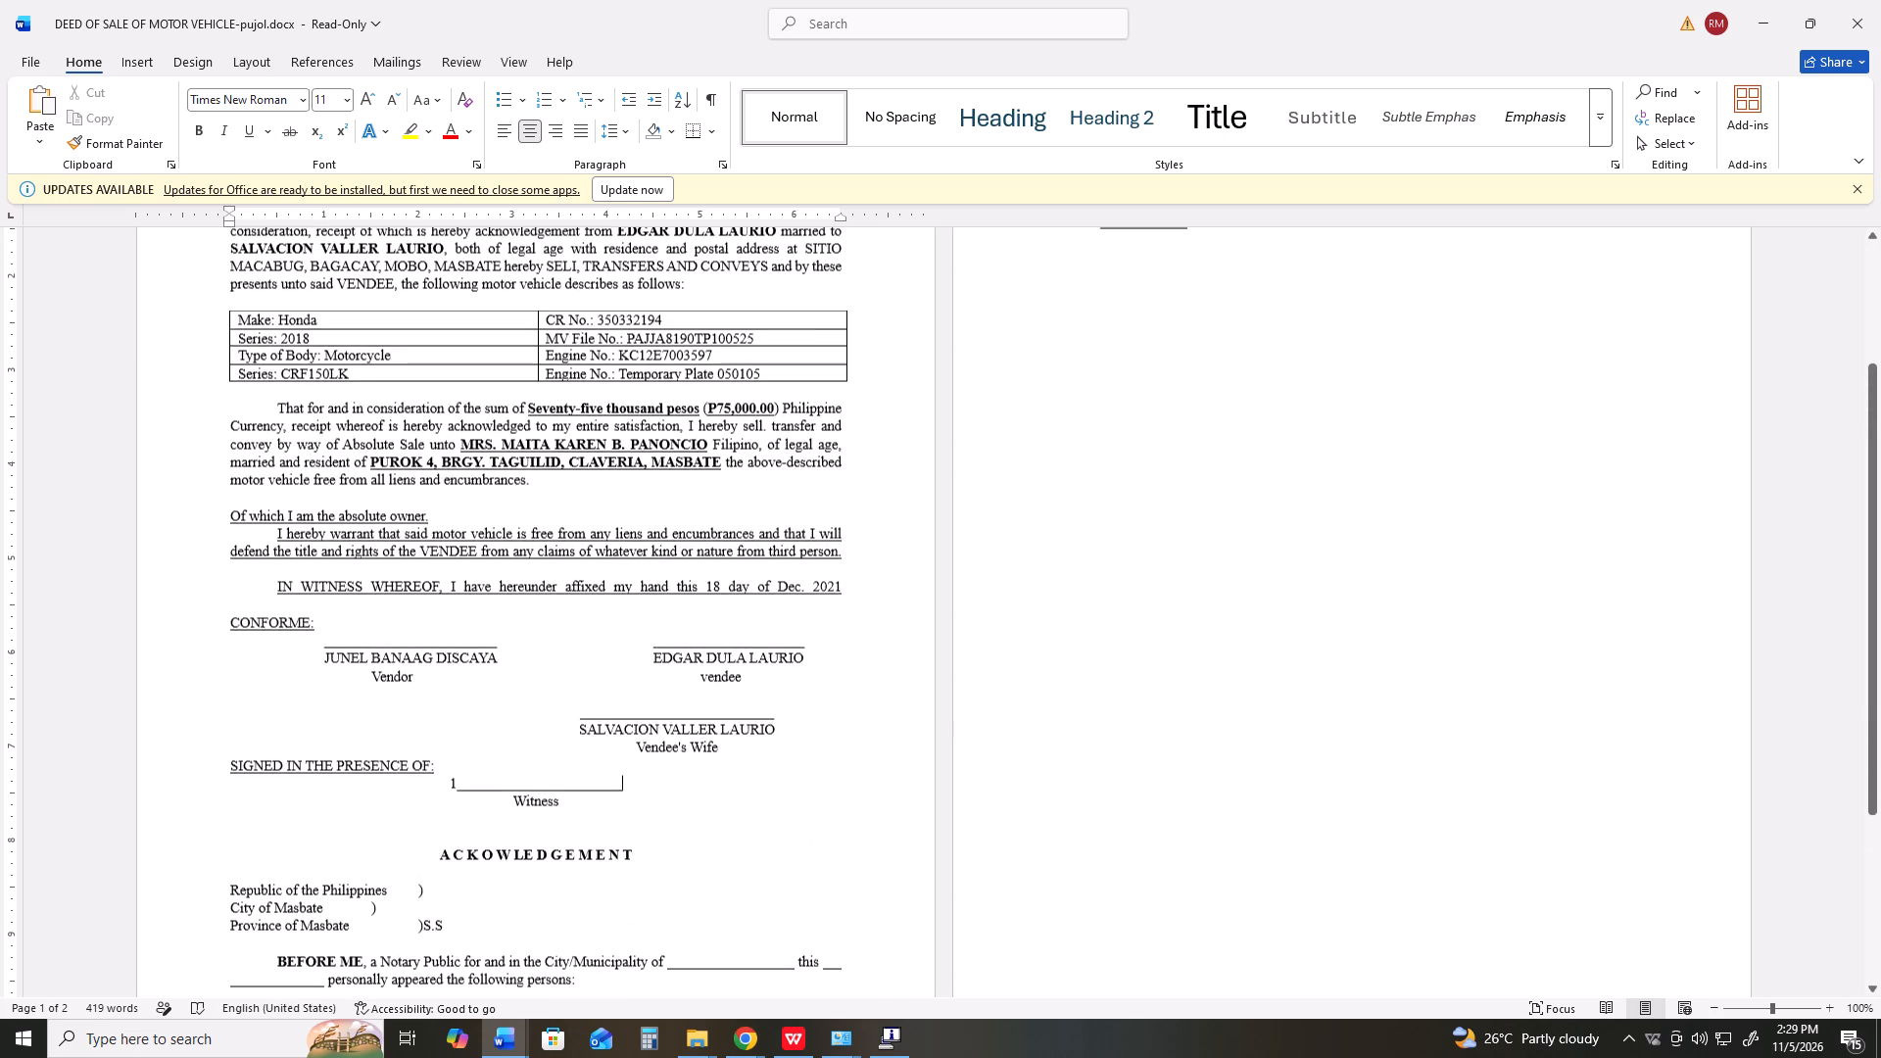
pyautogui.scroll(10, 658, 581)
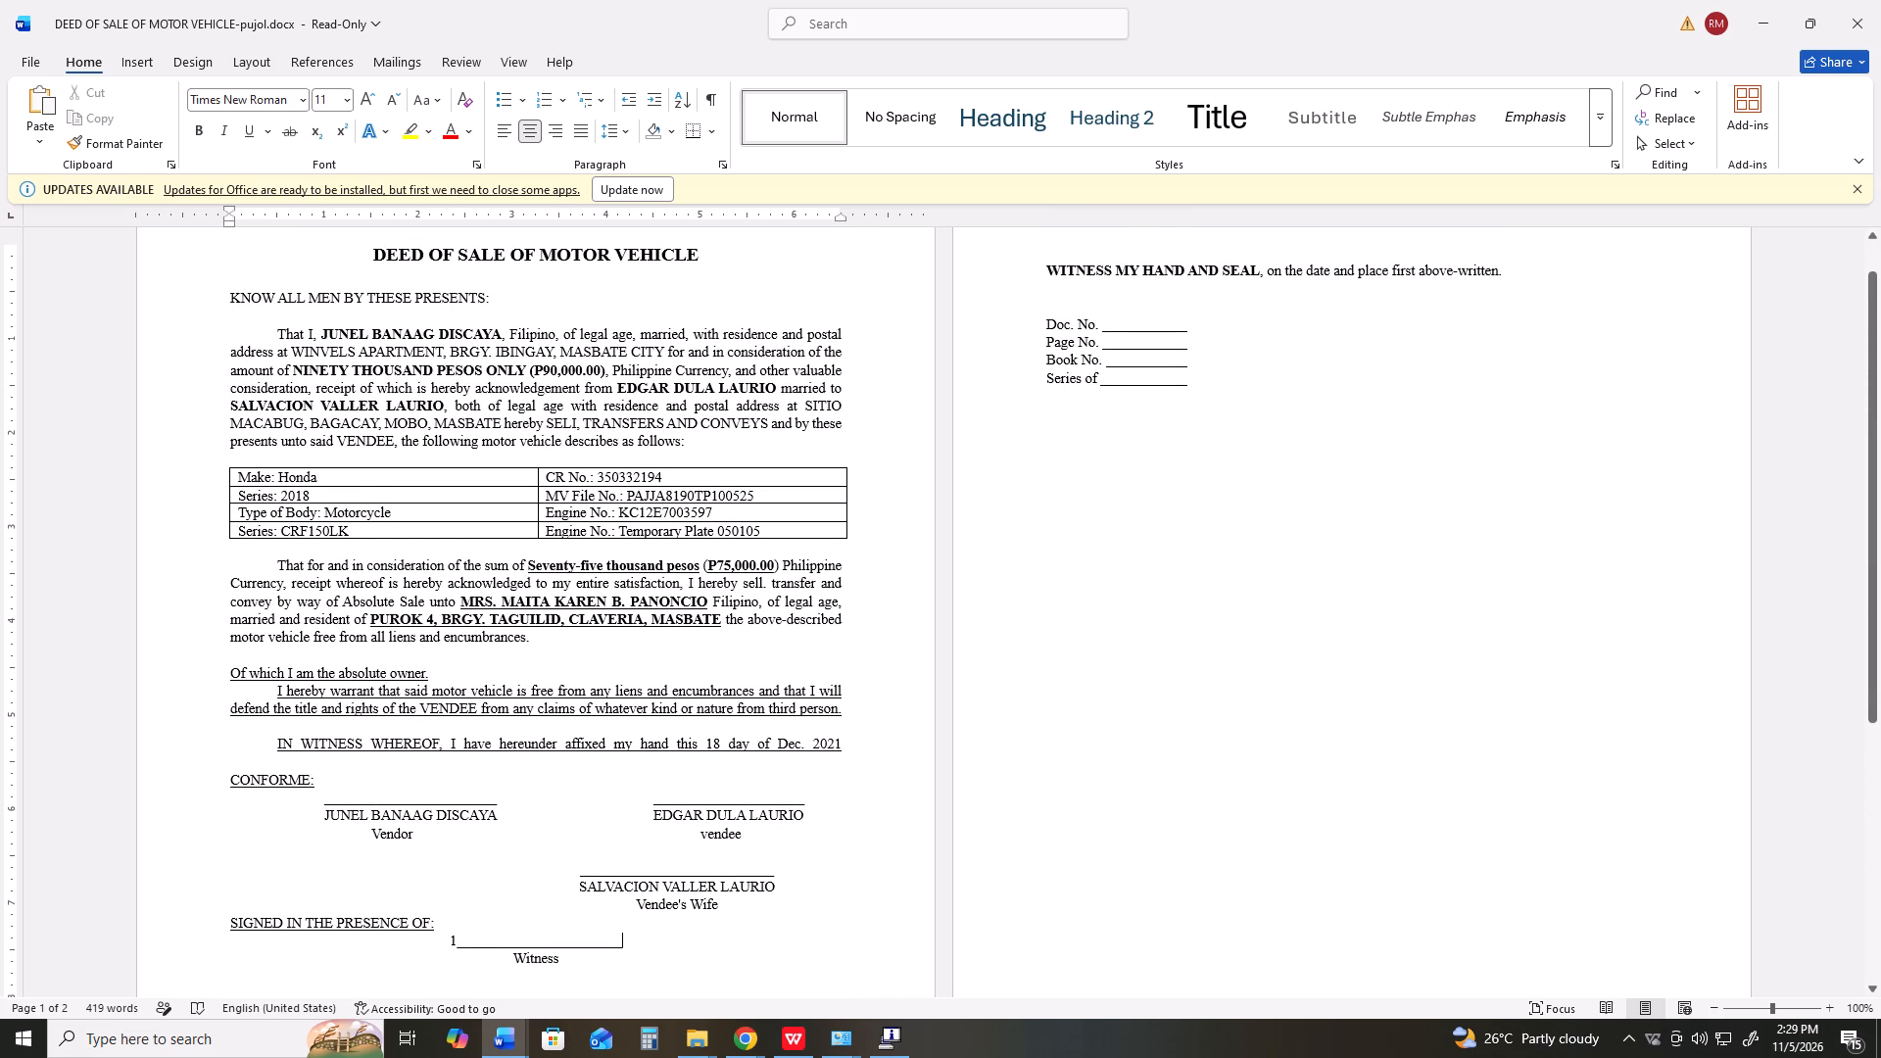
pyautogui.scroll(2, 512, 580)
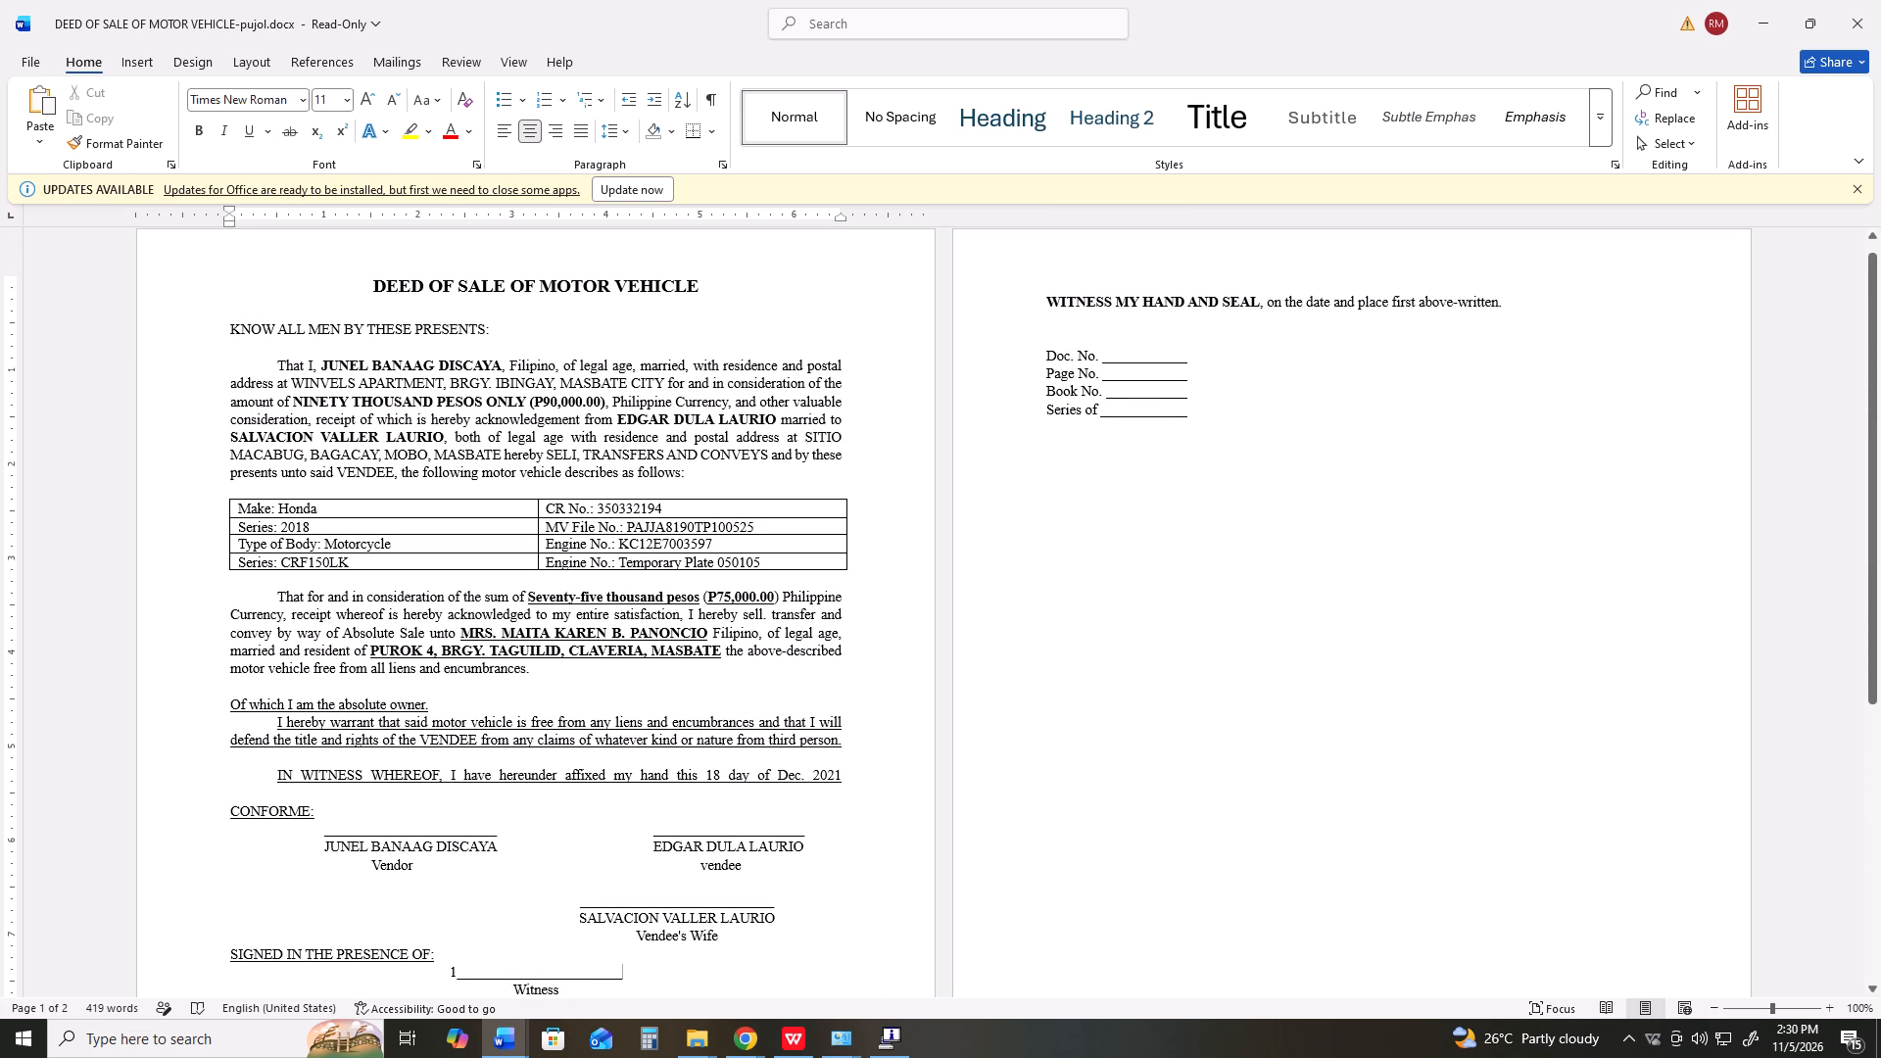
pyautogui.moveTo(615, 421); pyautogui.dragTo(759, 428)
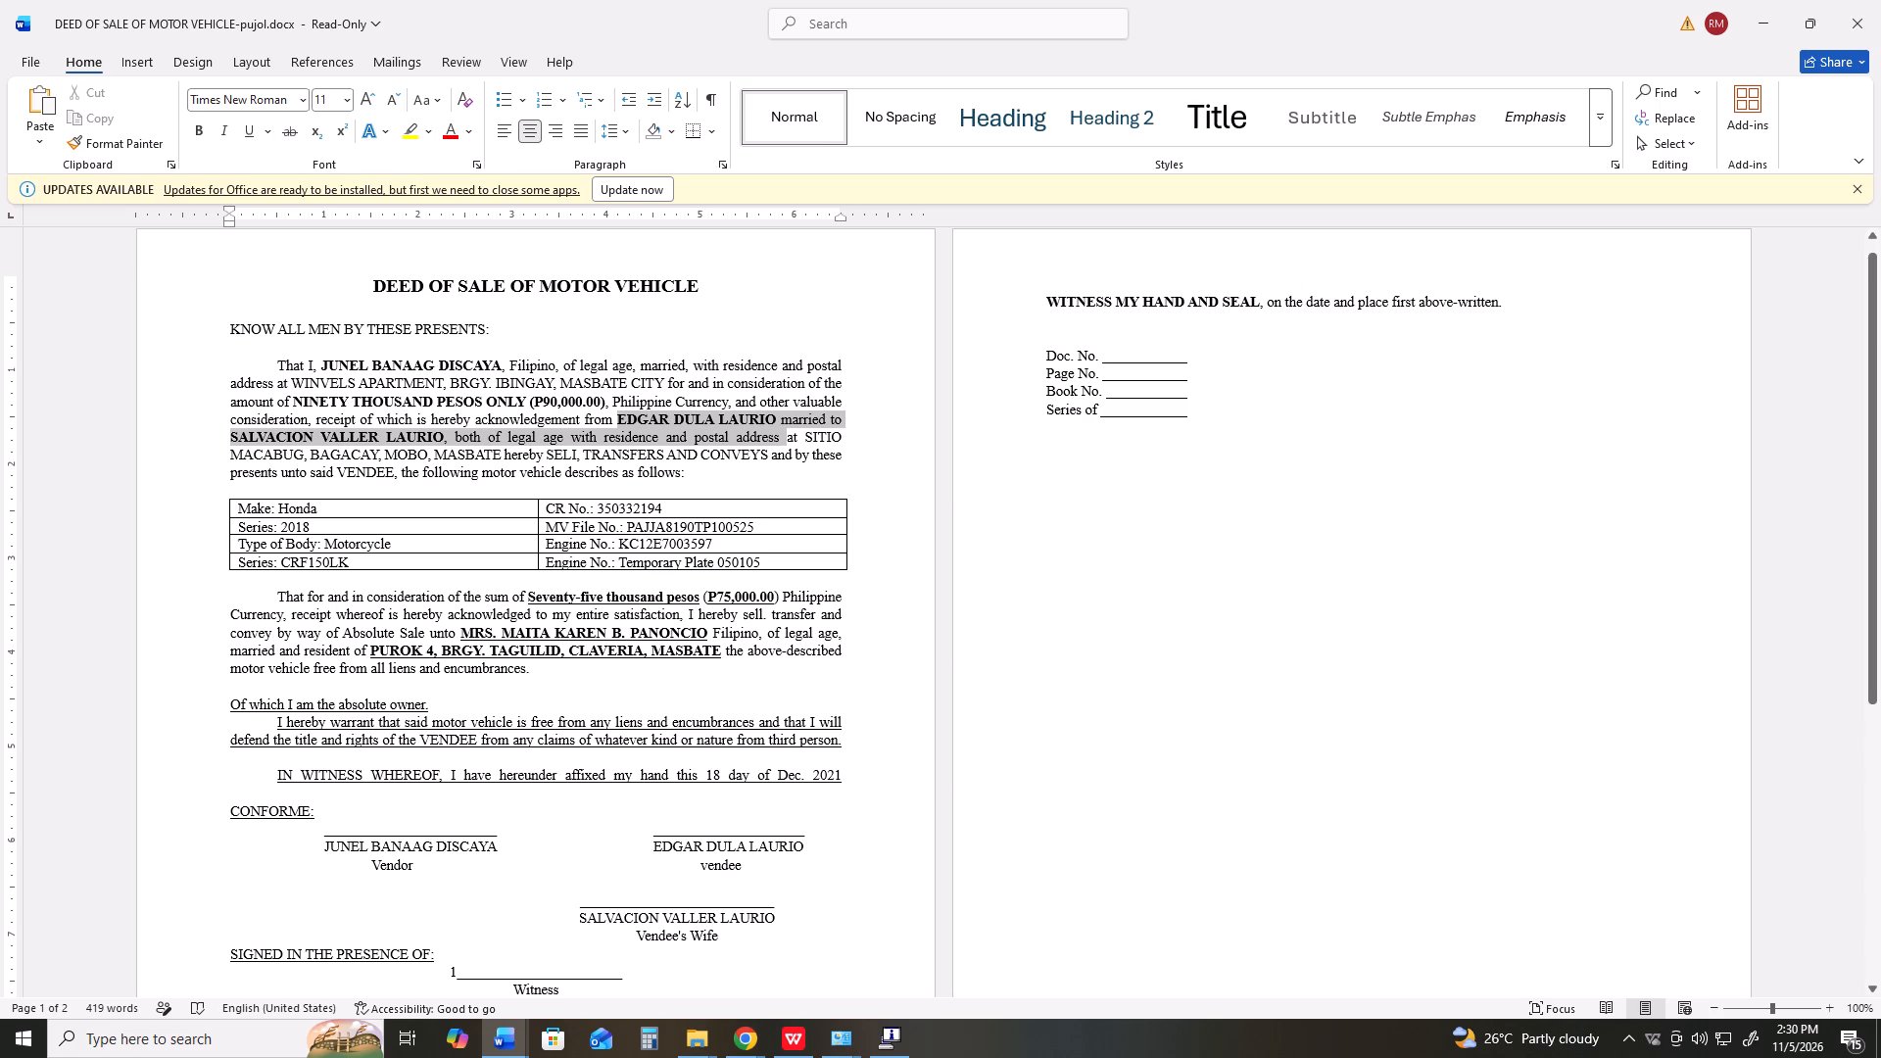
pyautogui.moveTo(759, 428); pyautogui.dragTo(758, 425)
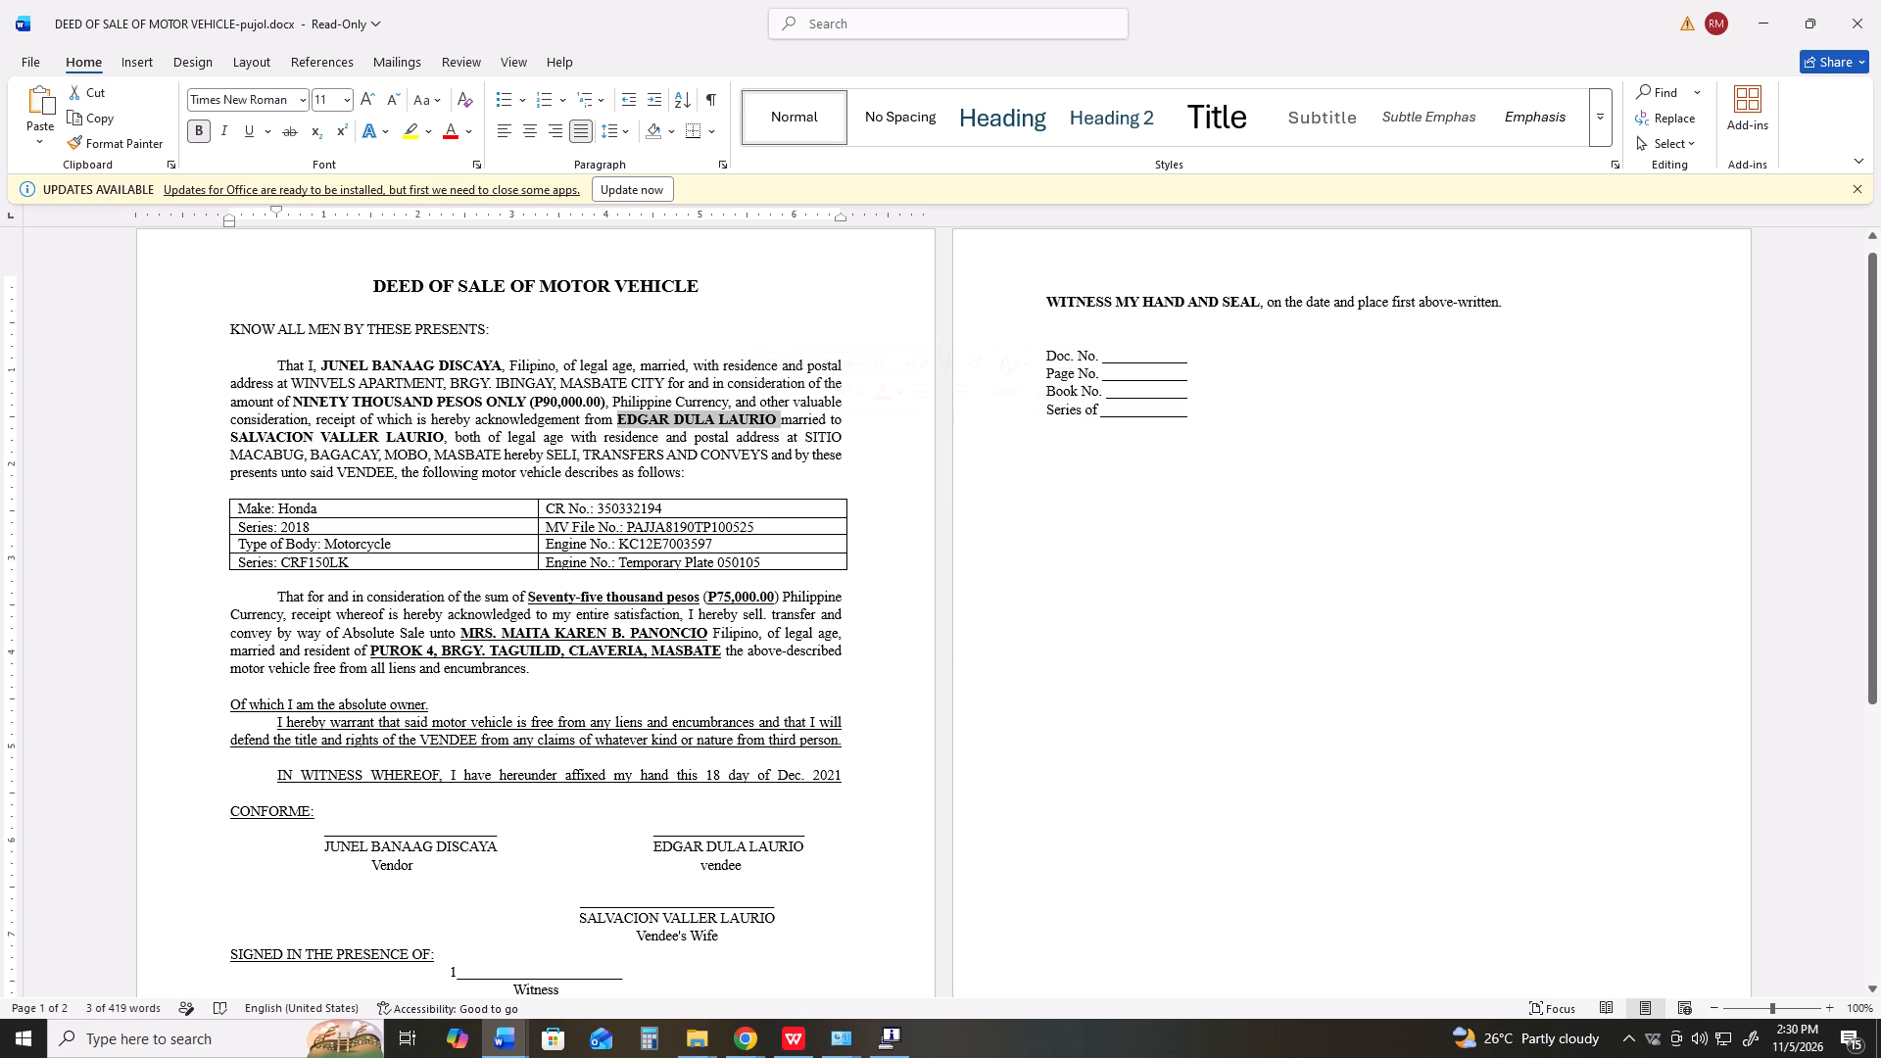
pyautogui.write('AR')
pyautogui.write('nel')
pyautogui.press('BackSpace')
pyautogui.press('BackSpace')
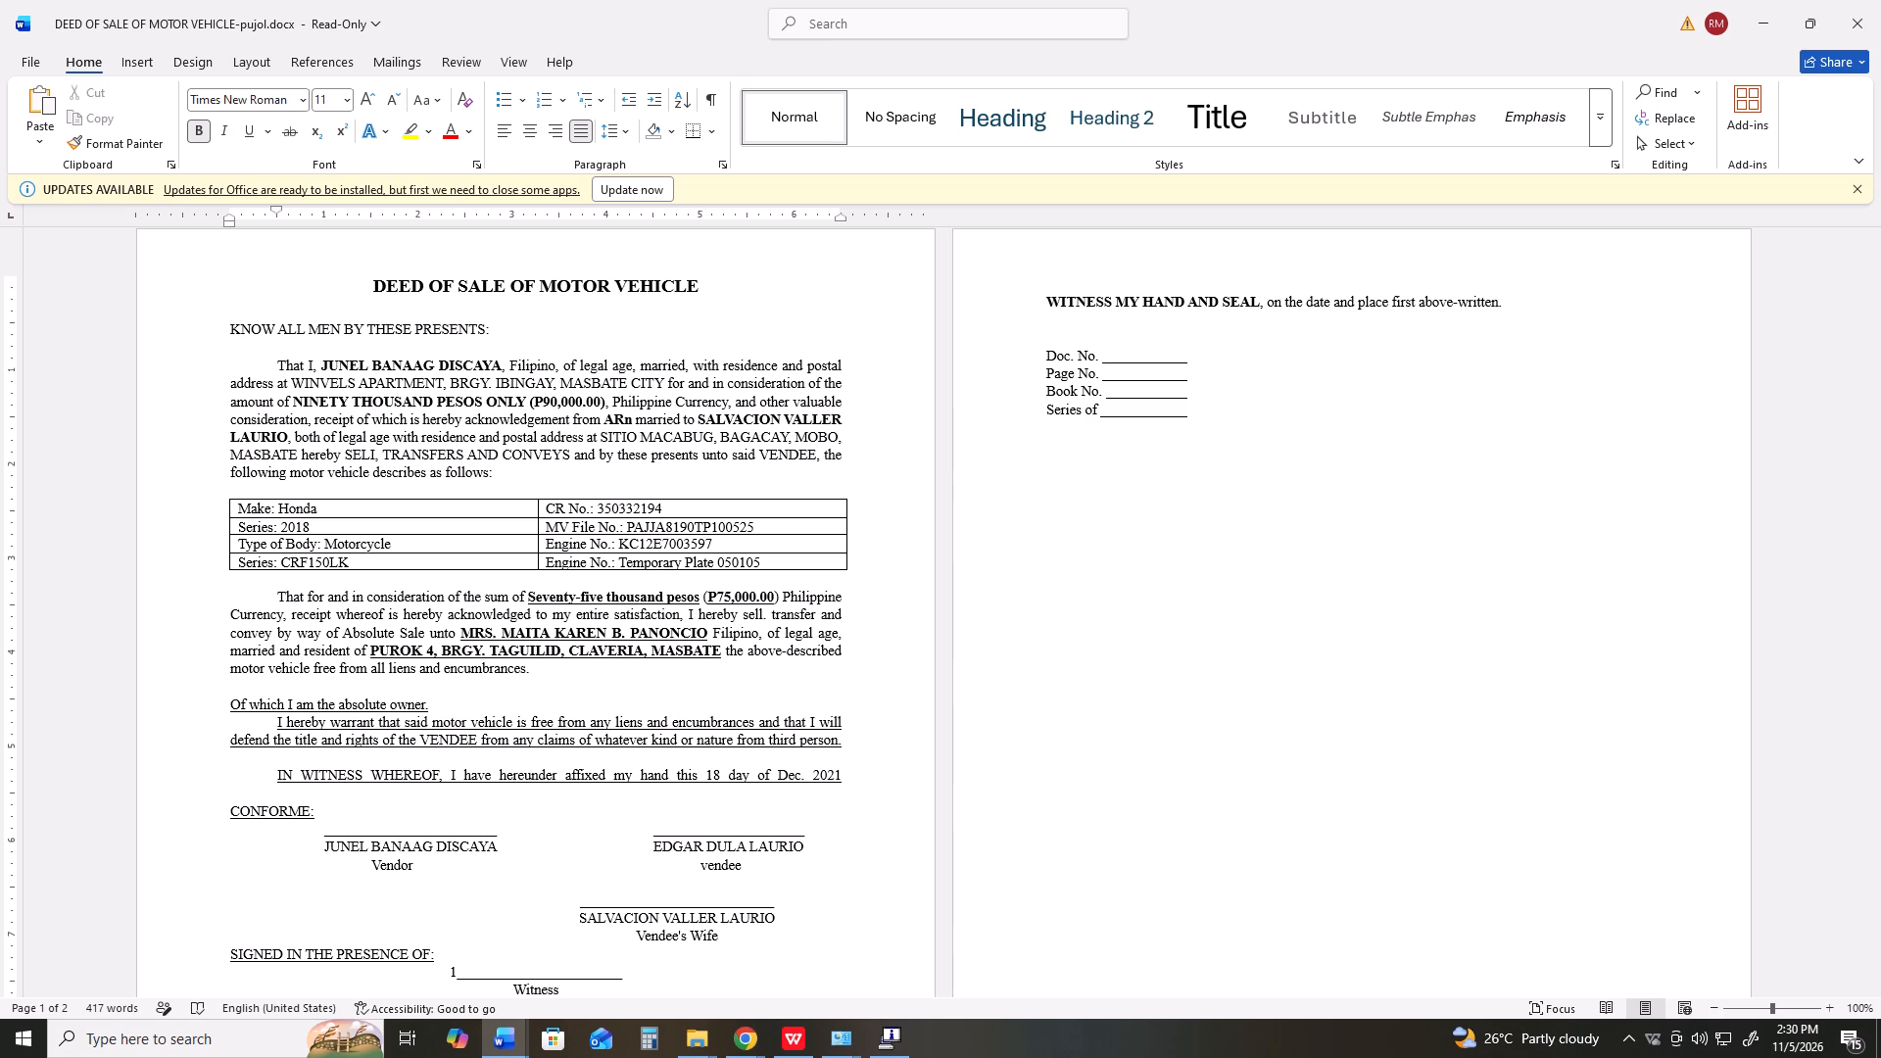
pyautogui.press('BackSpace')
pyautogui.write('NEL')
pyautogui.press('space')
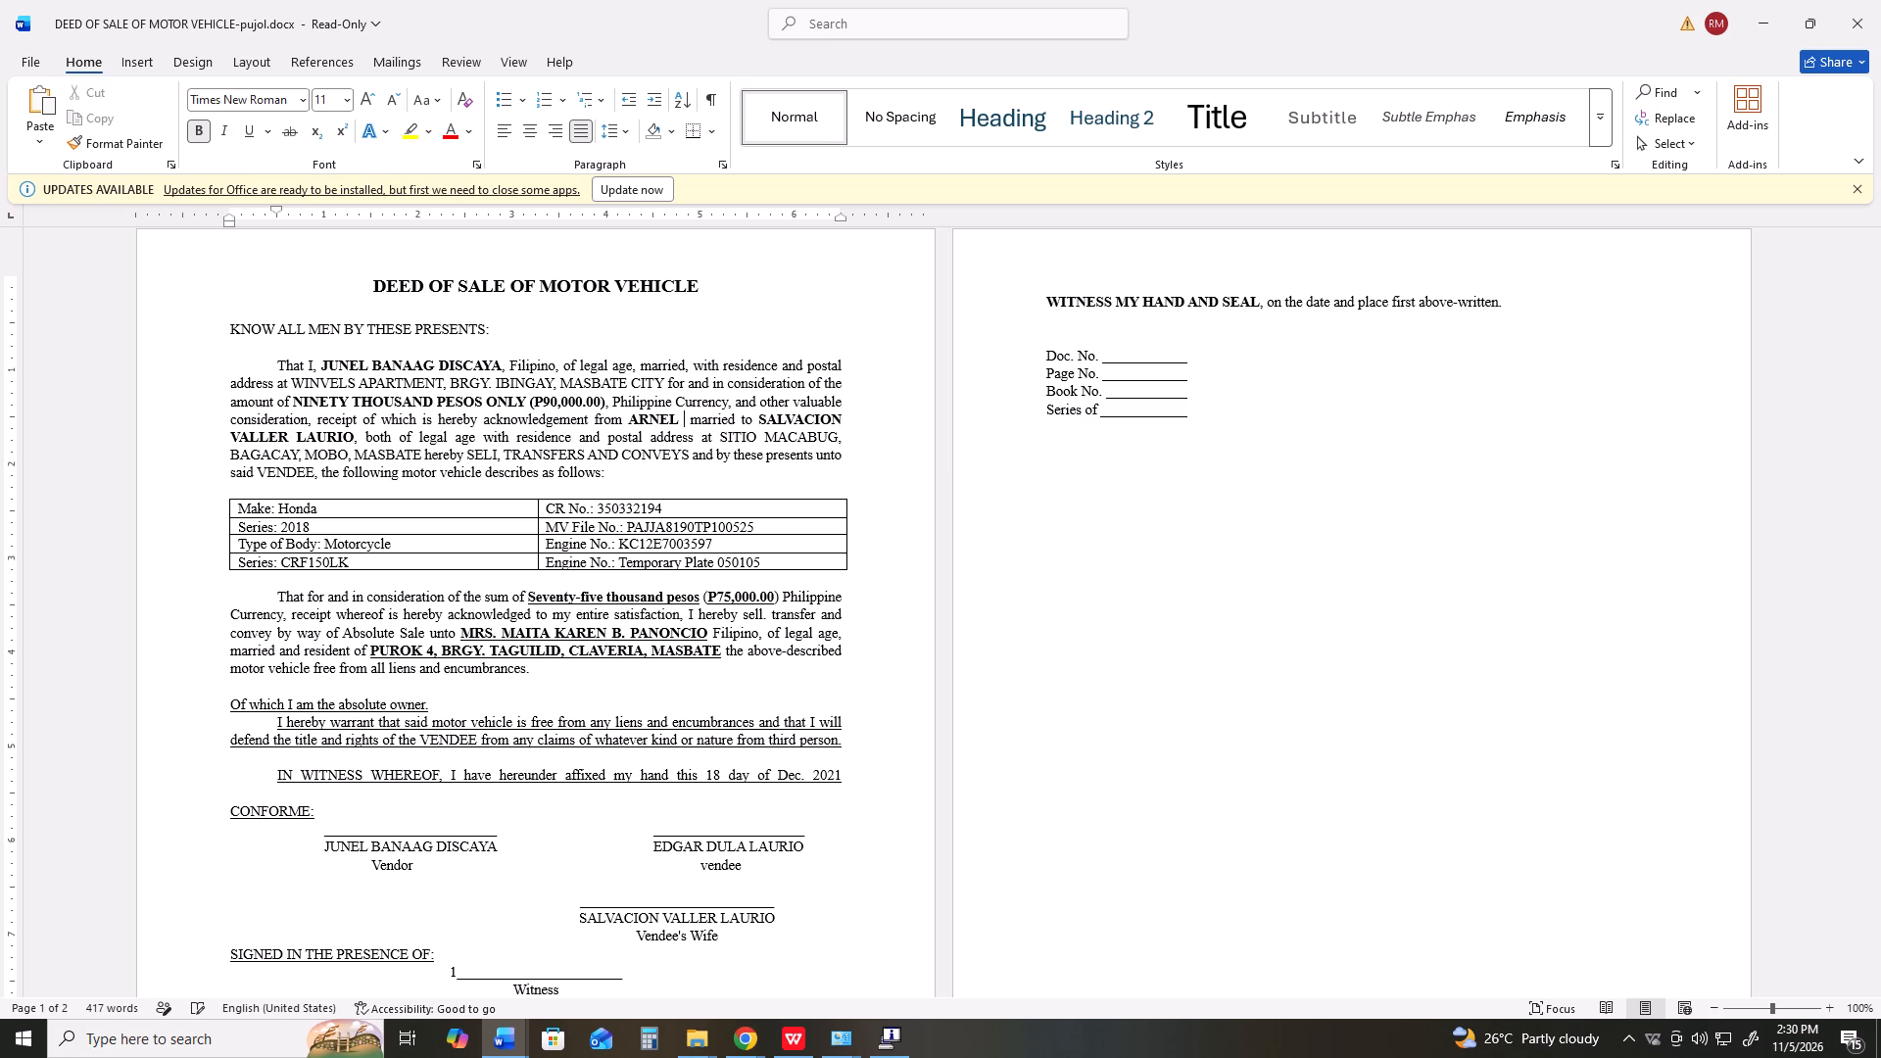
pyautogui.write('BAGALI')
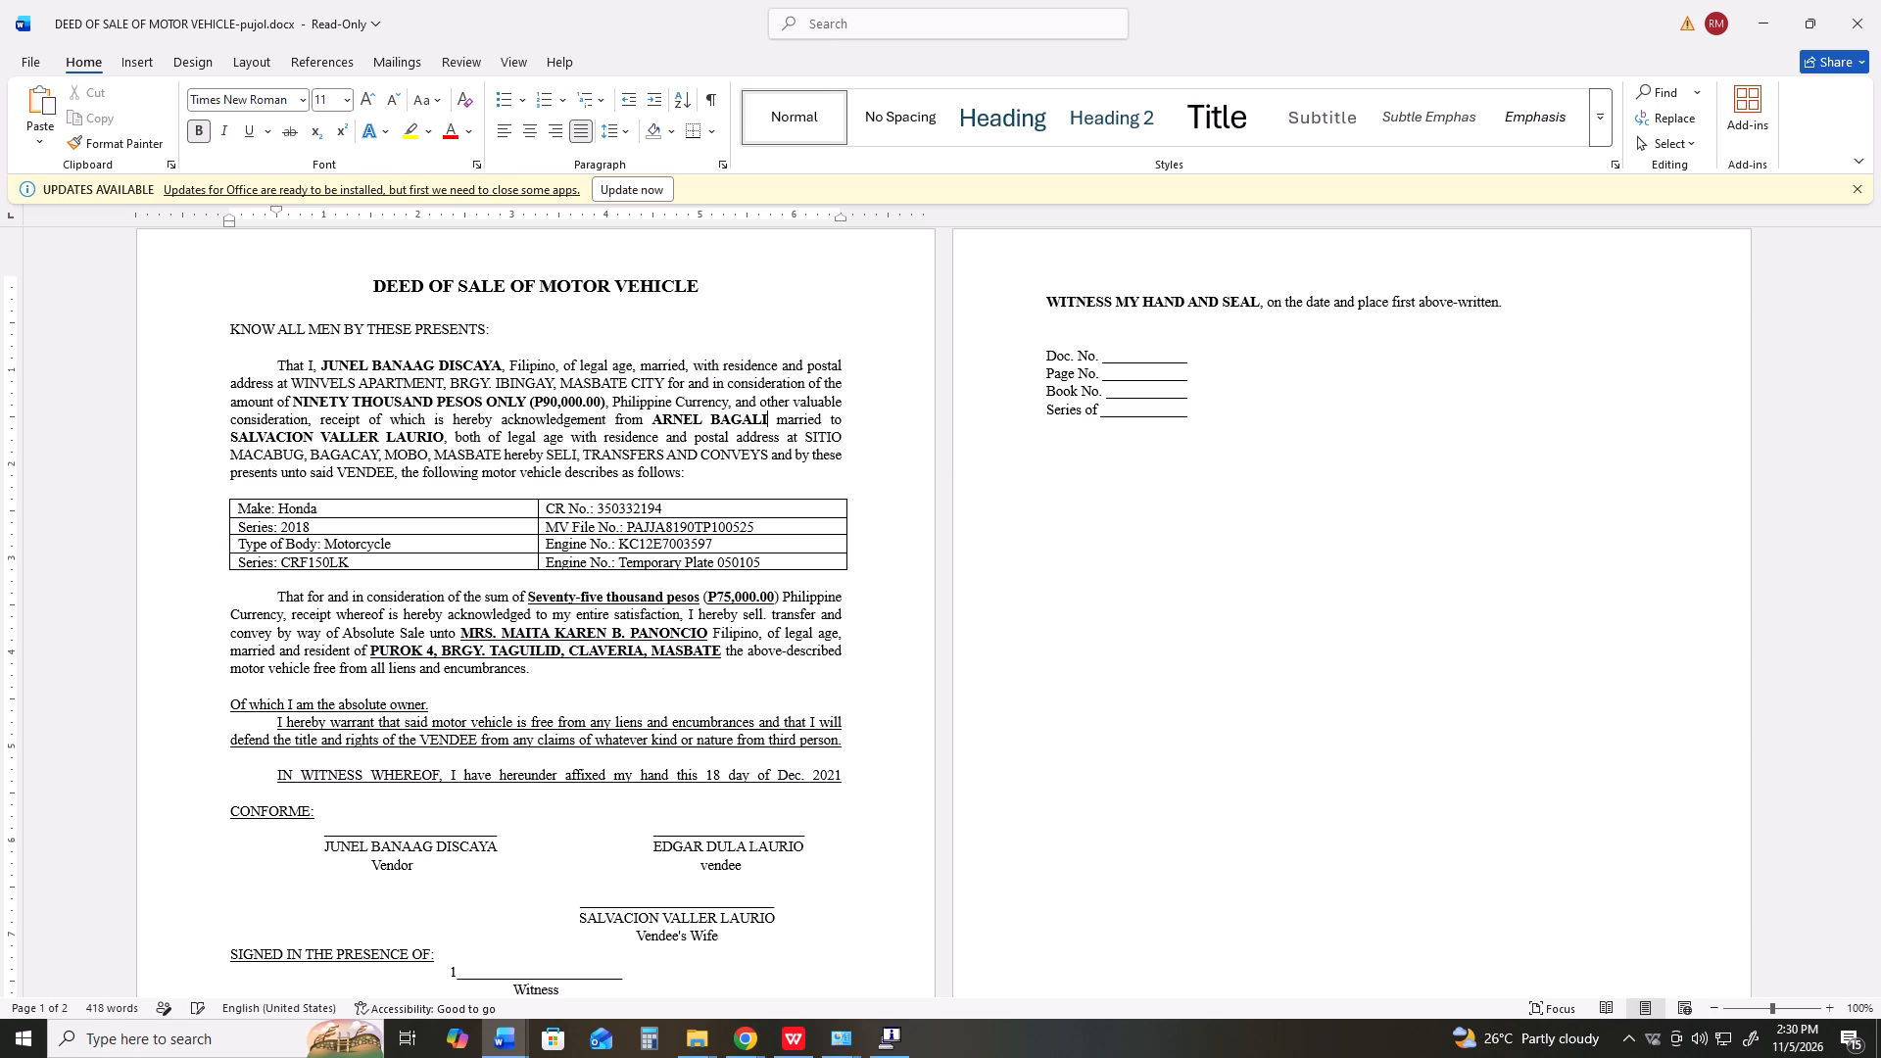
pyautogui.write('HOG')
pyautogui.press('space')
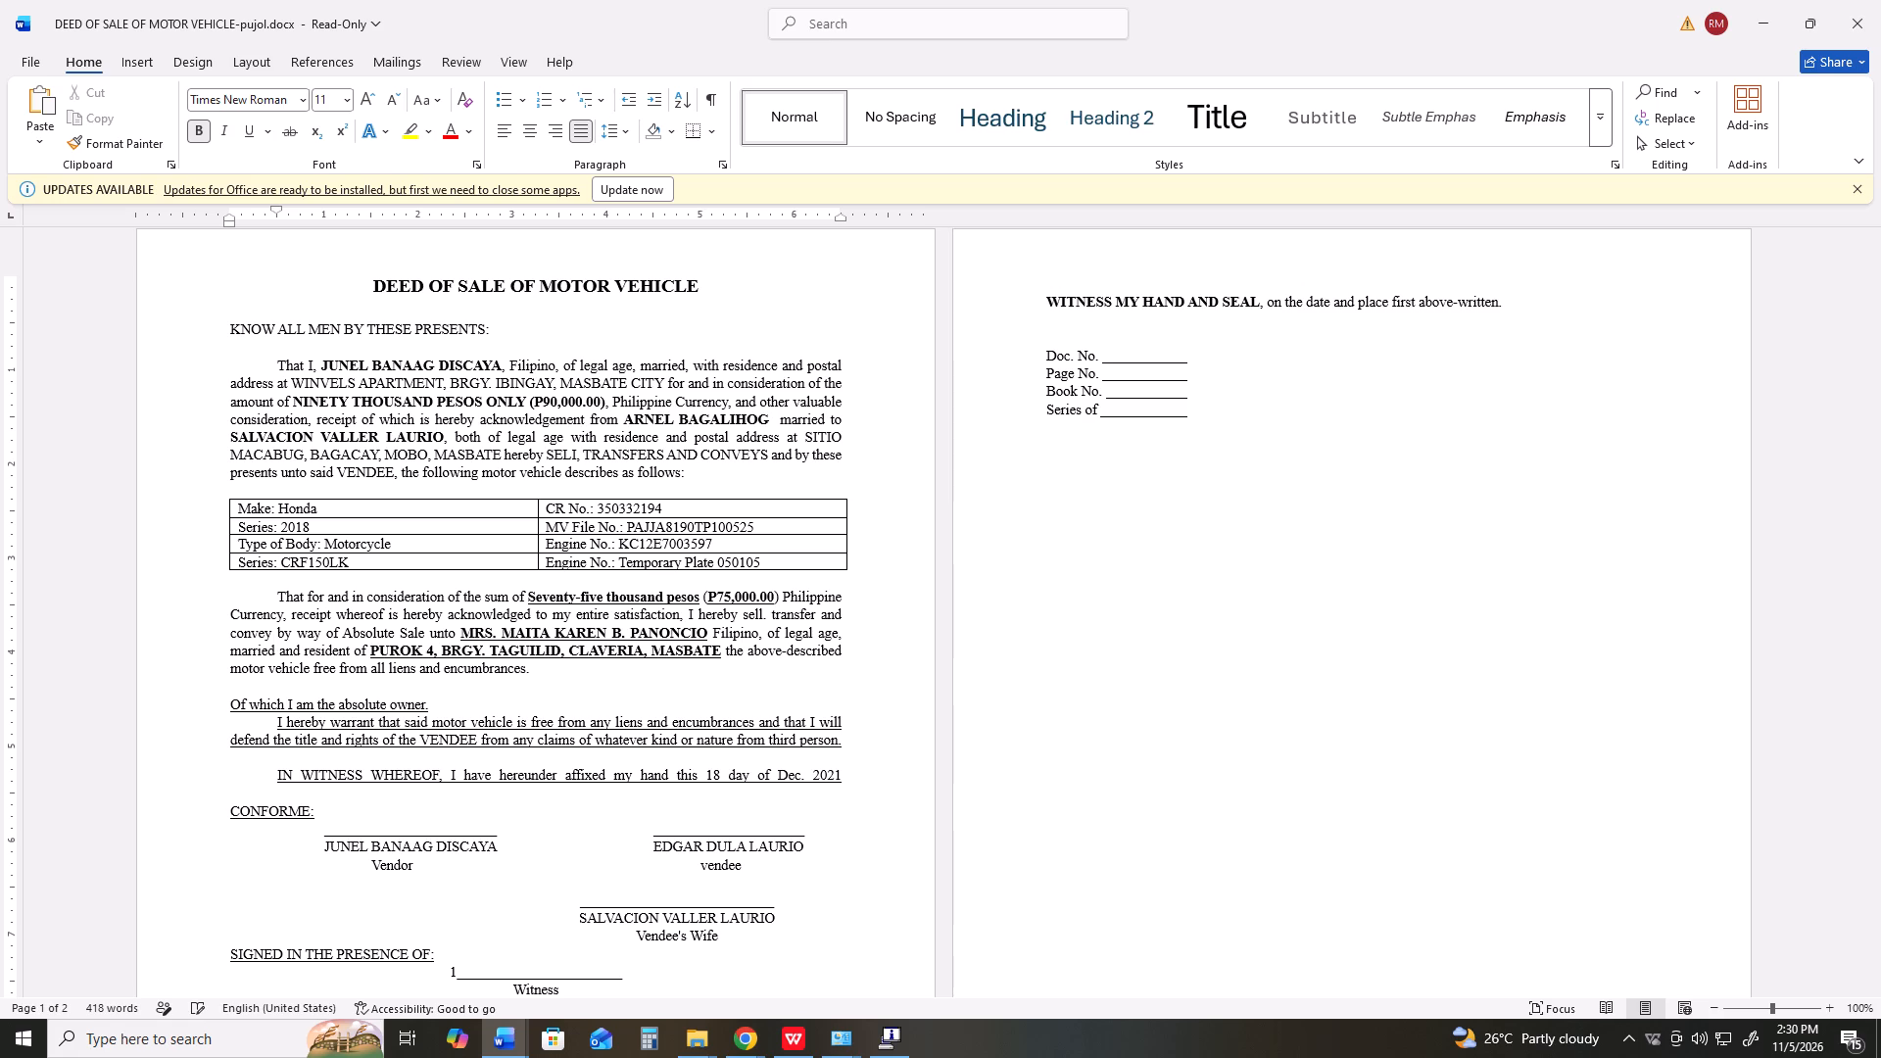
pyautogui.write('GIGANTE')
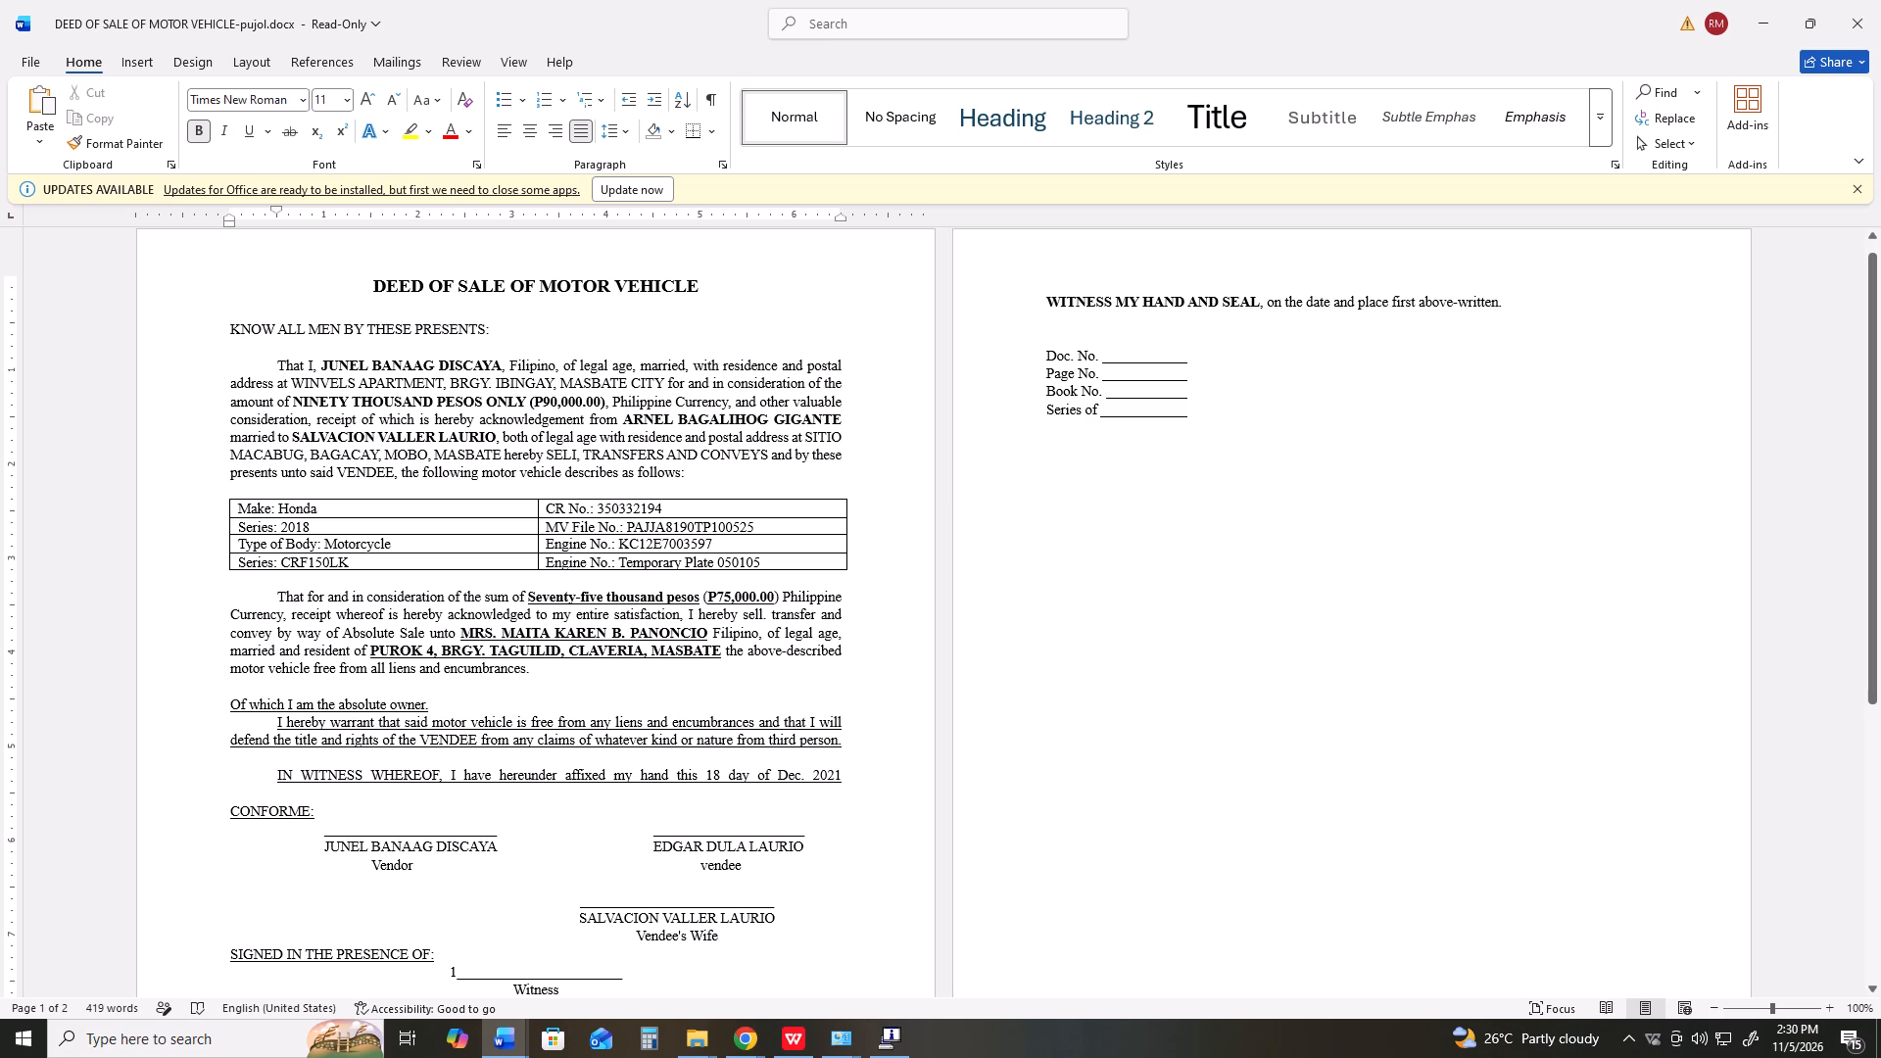
# Replace the spouse's name after "married to" in the opening paragraph with the new vendee's wife's full name in capitals.
pyautogui.moveTo(294, 435); pyautogui.dragTo(470, 438)
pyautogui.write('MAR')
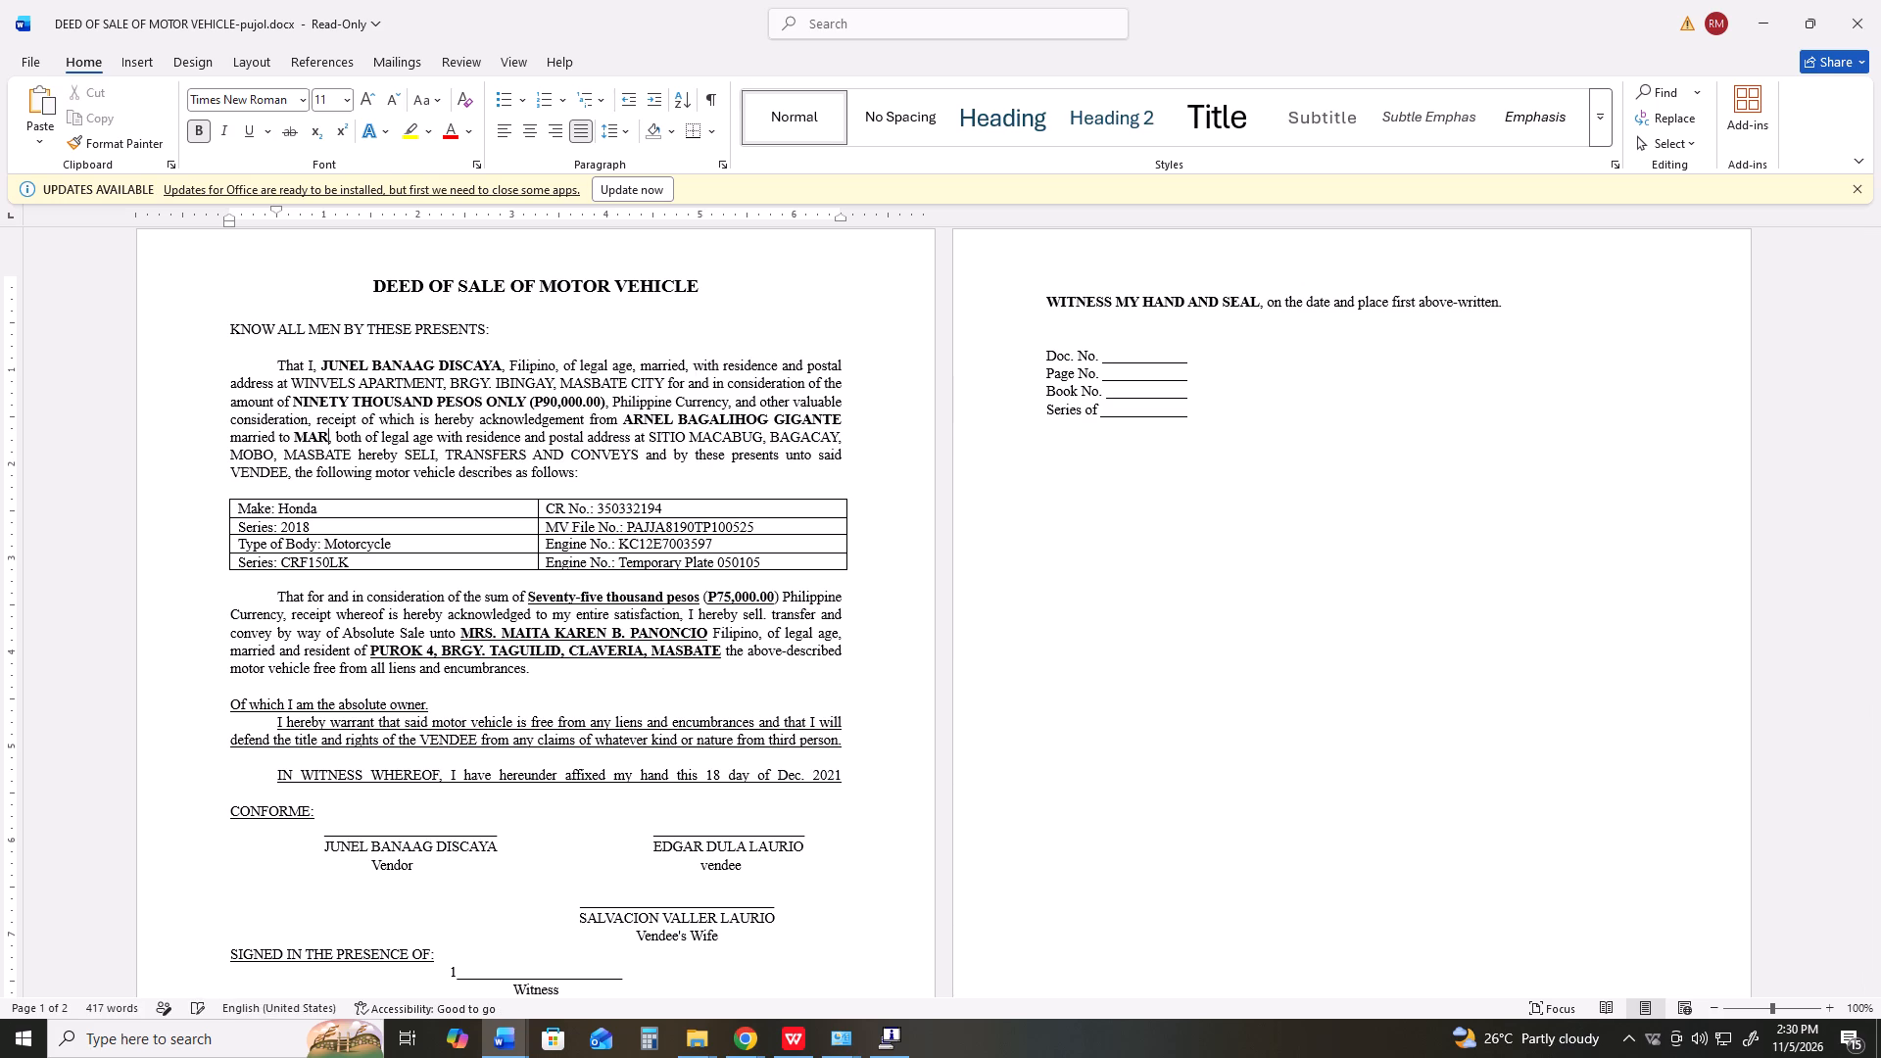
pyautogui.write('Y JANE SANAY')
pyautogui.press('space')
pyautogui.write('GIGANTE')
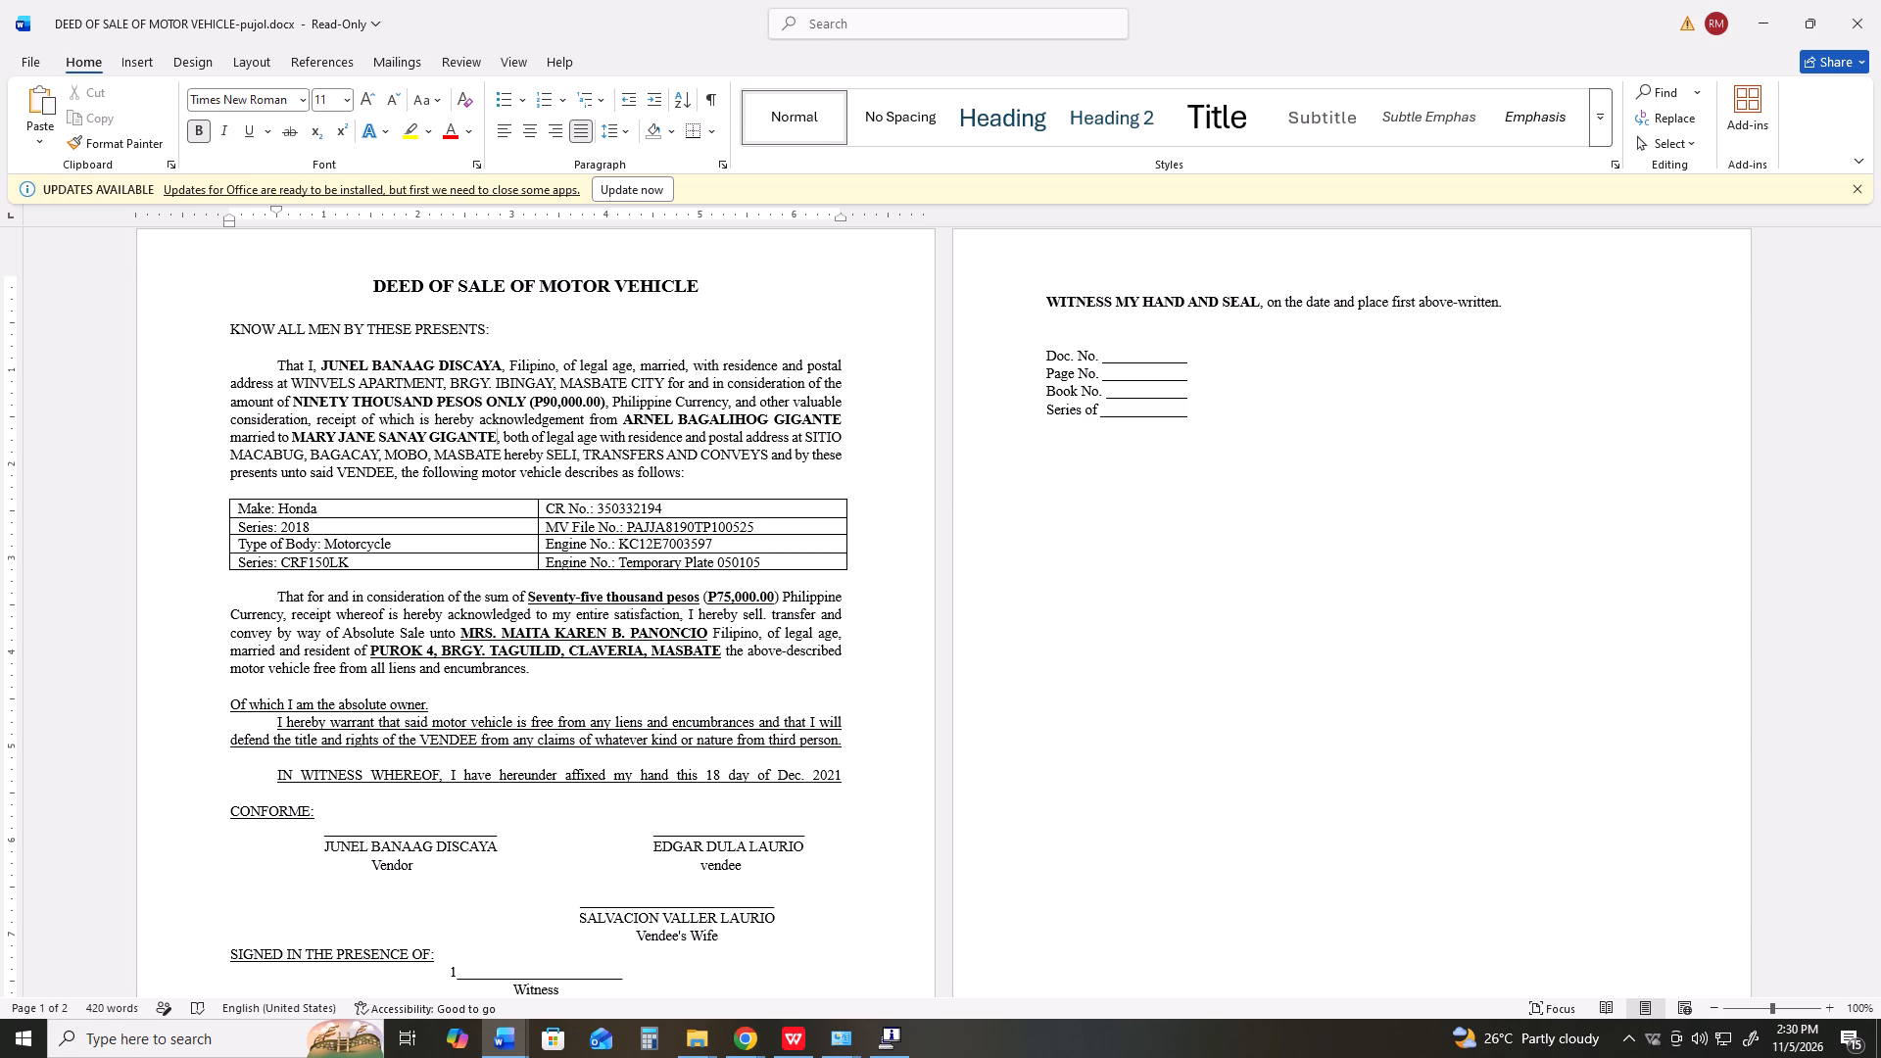
# Replace the sitio and barangay in the vendees' postal address with the new barangay, keeping the municipality and province.
pyautogui.scroll(-9, 529, 421)
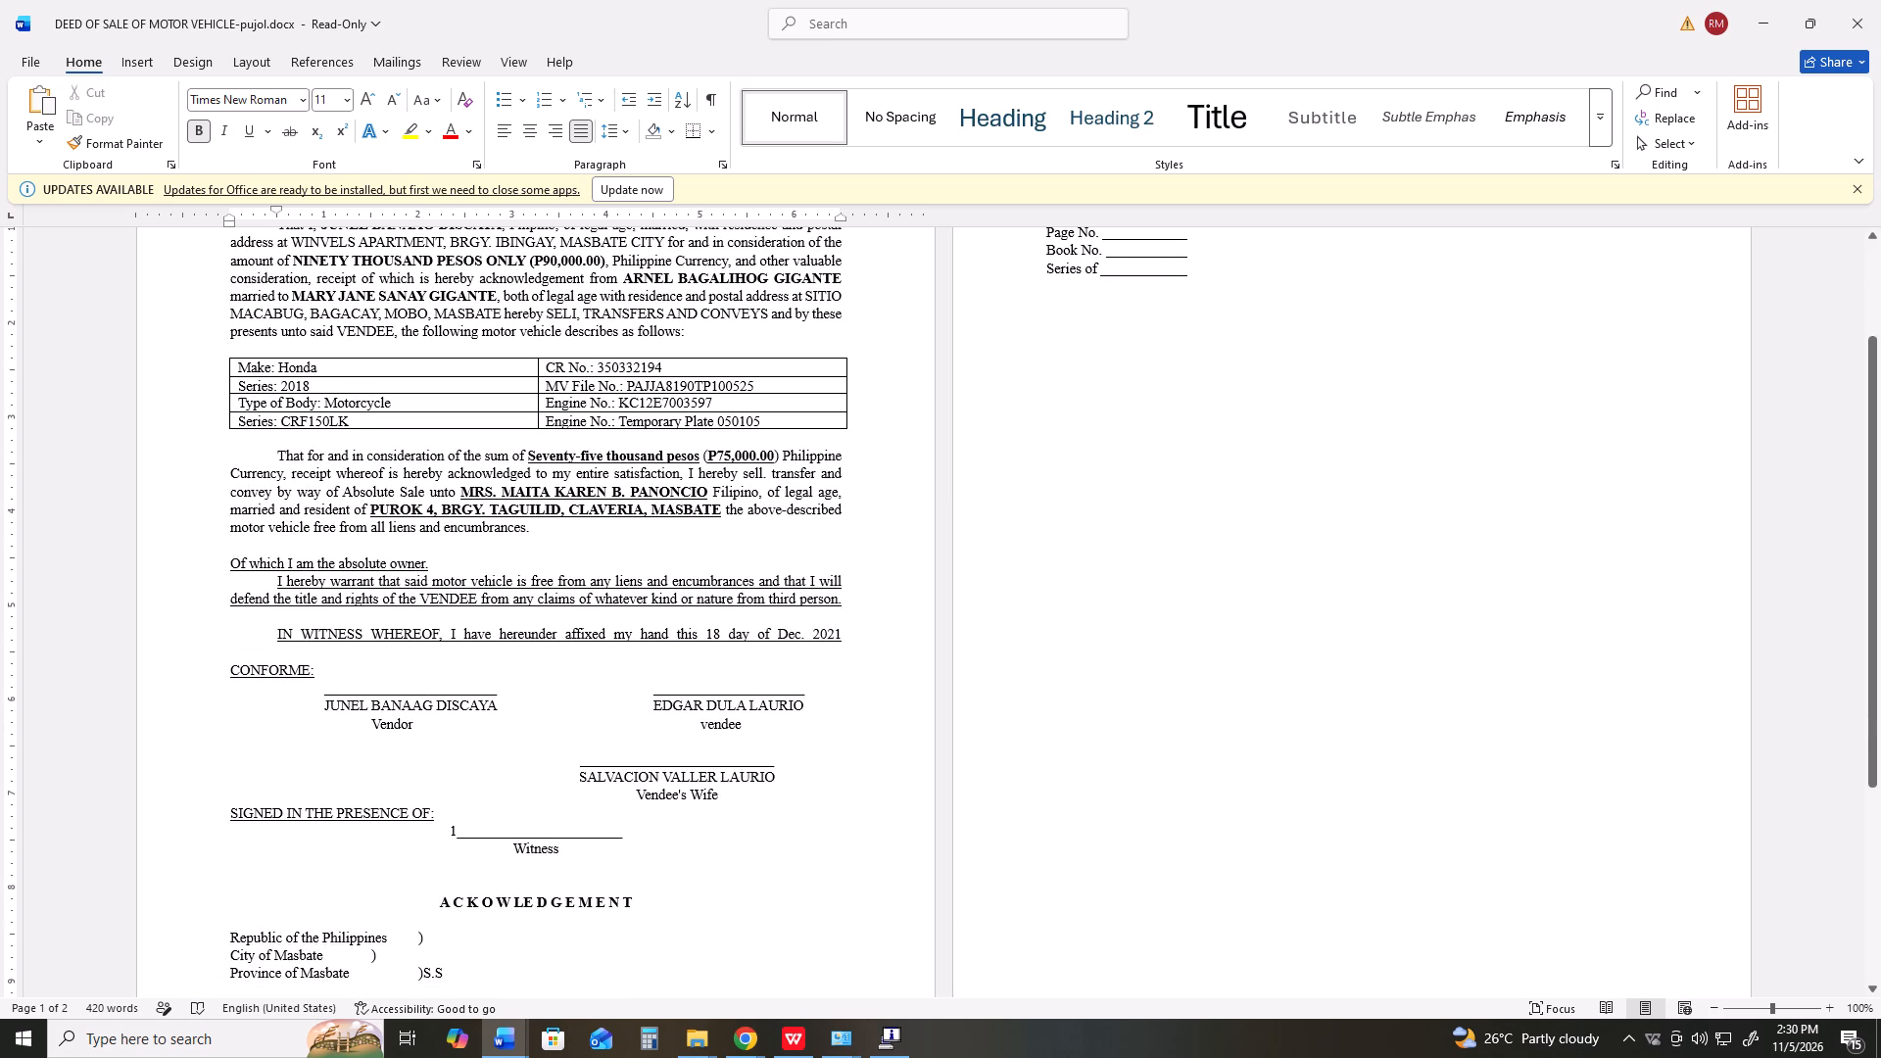
pyautogui.scroll(3, 643, 661)
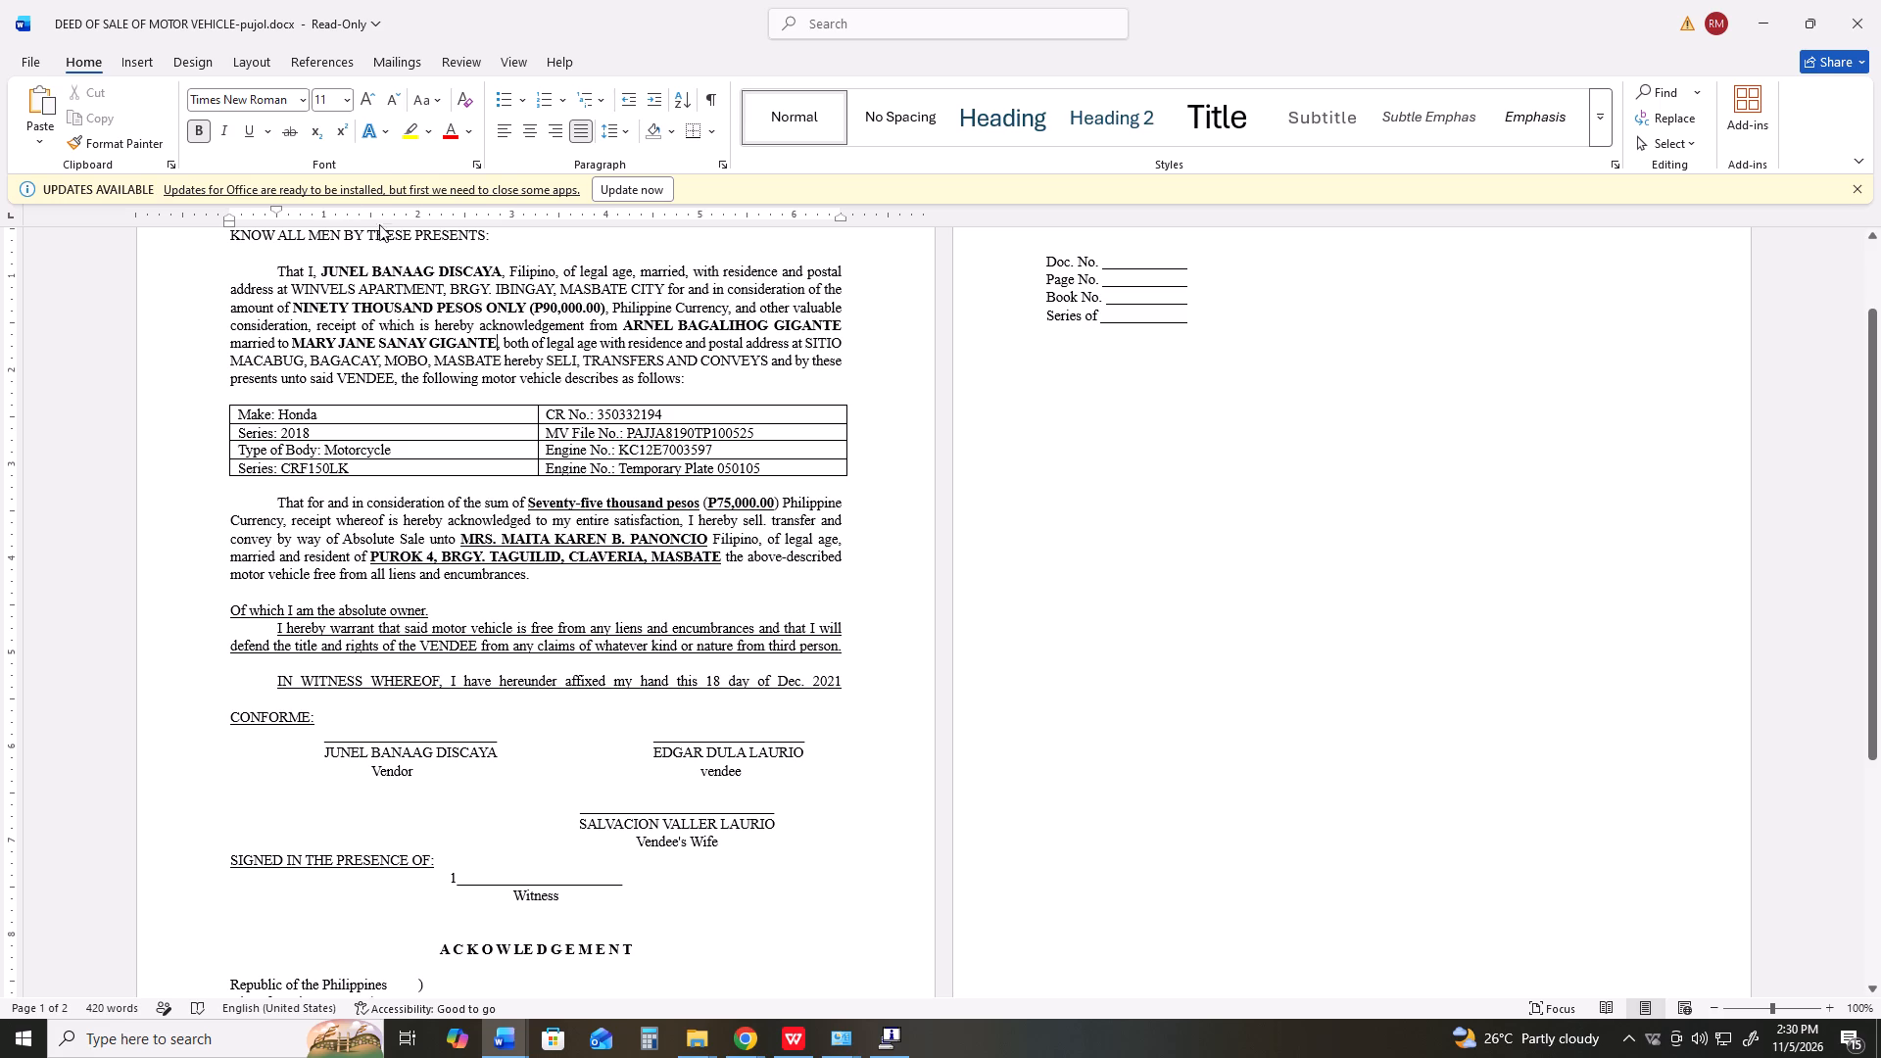
pyautogui.click(199, 134)
pyautogui.moveTo(806, 342); pyautogui.dragTo(476, 366)
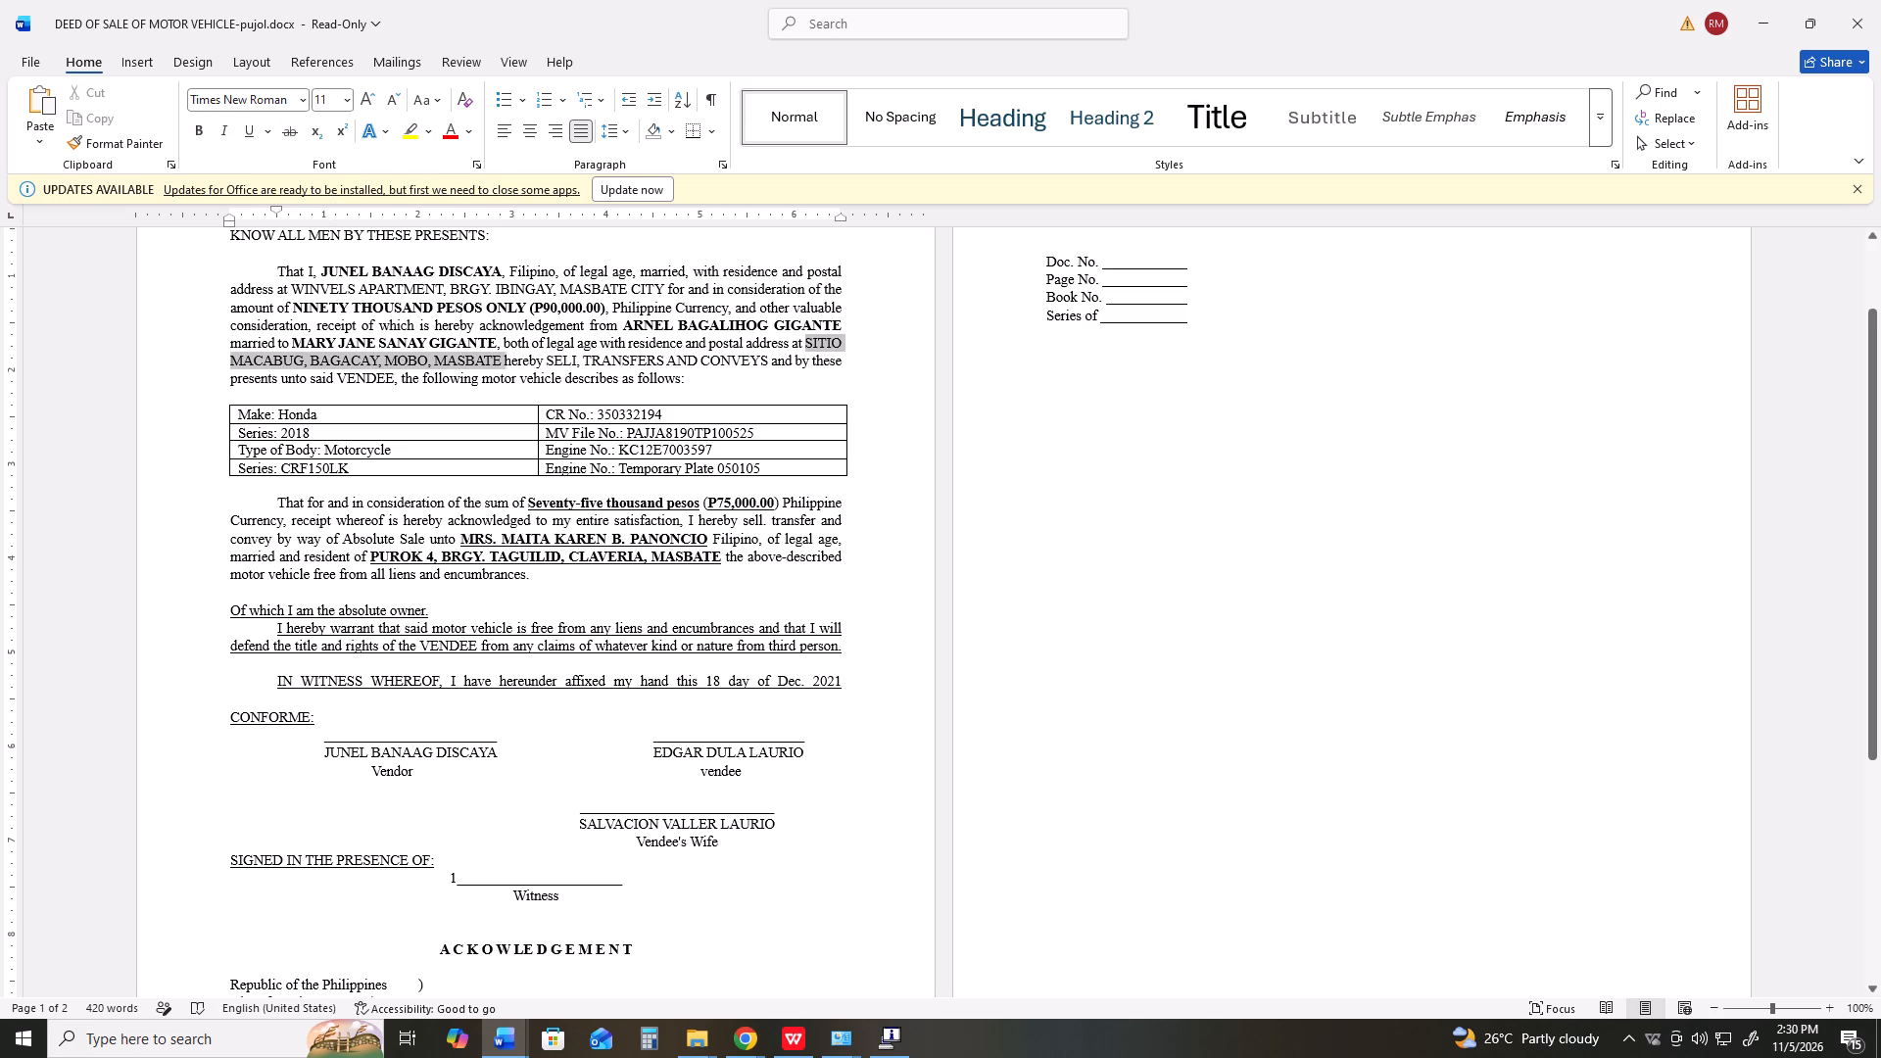
pyautogui.moveTo(476, 366); pyautogui.dragTo(392, 361)
pyautogui.moveTo(392, 361); pyautogui.dragTo(387, 362)
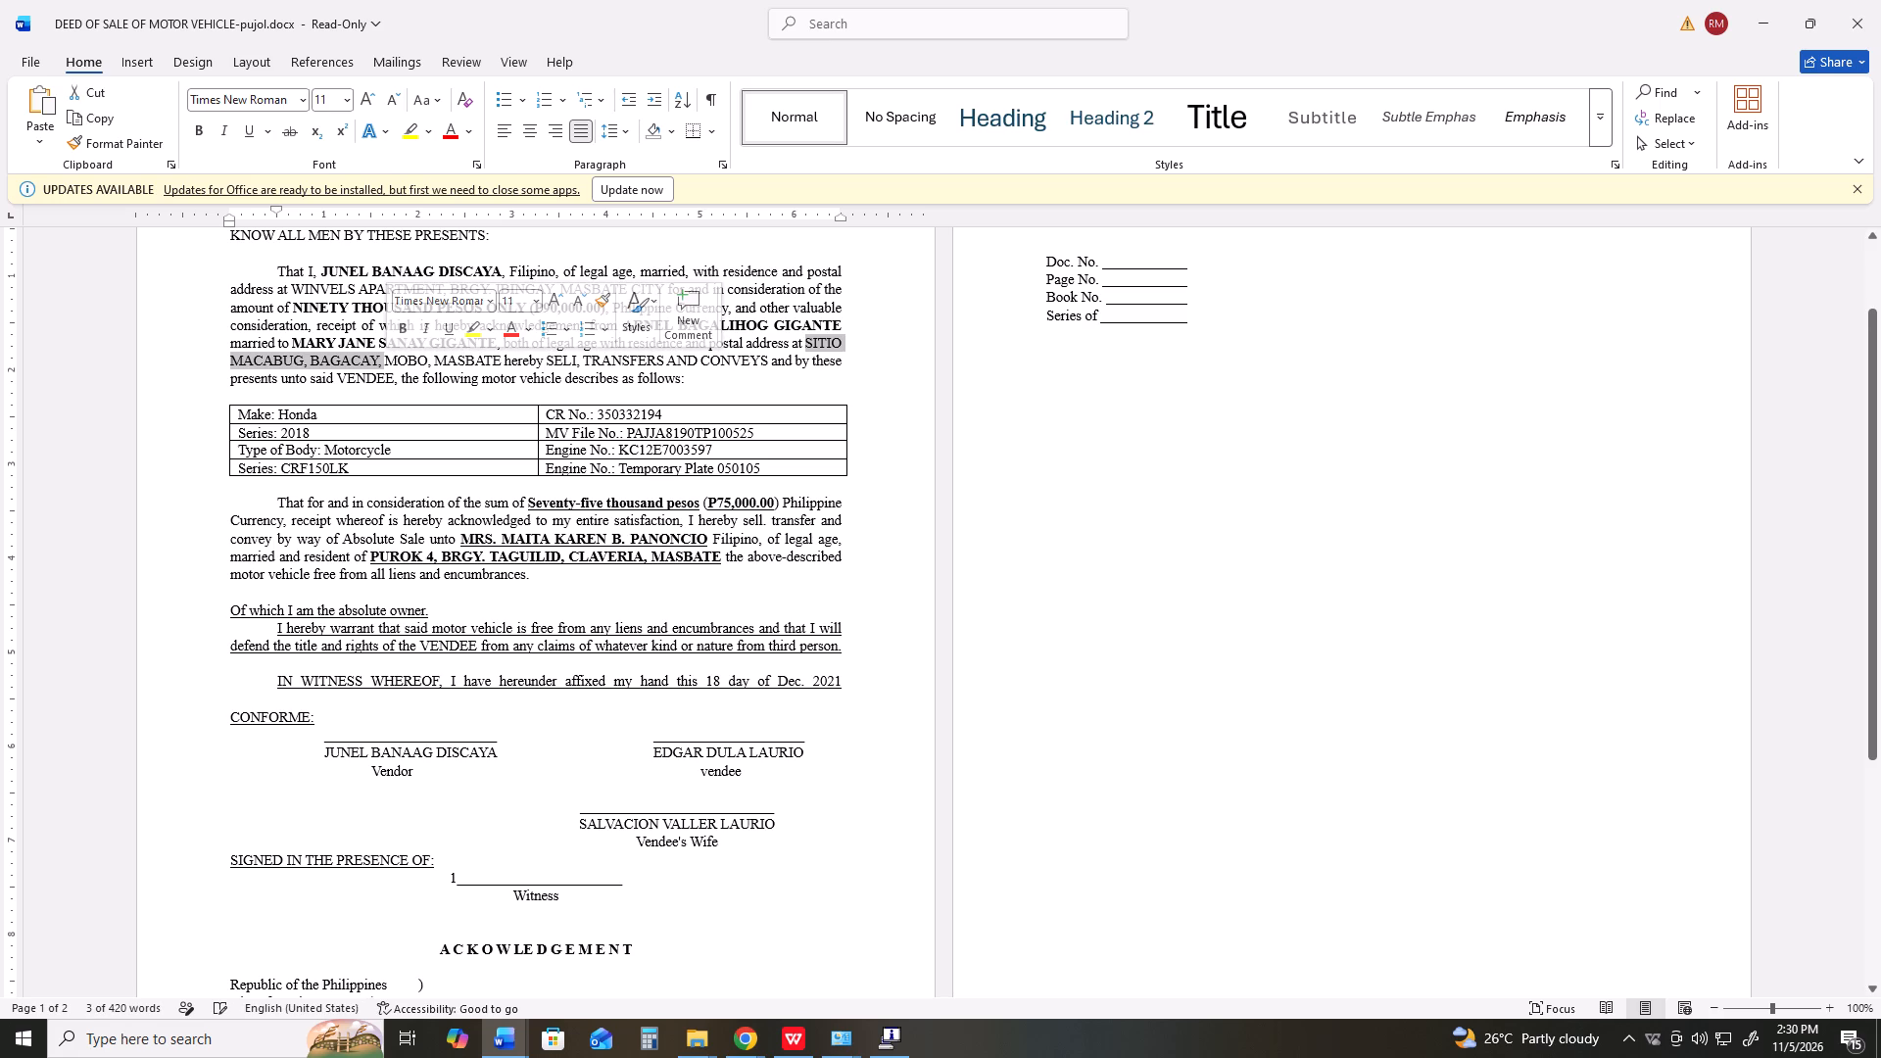
pyautogui.press('BackSpace')
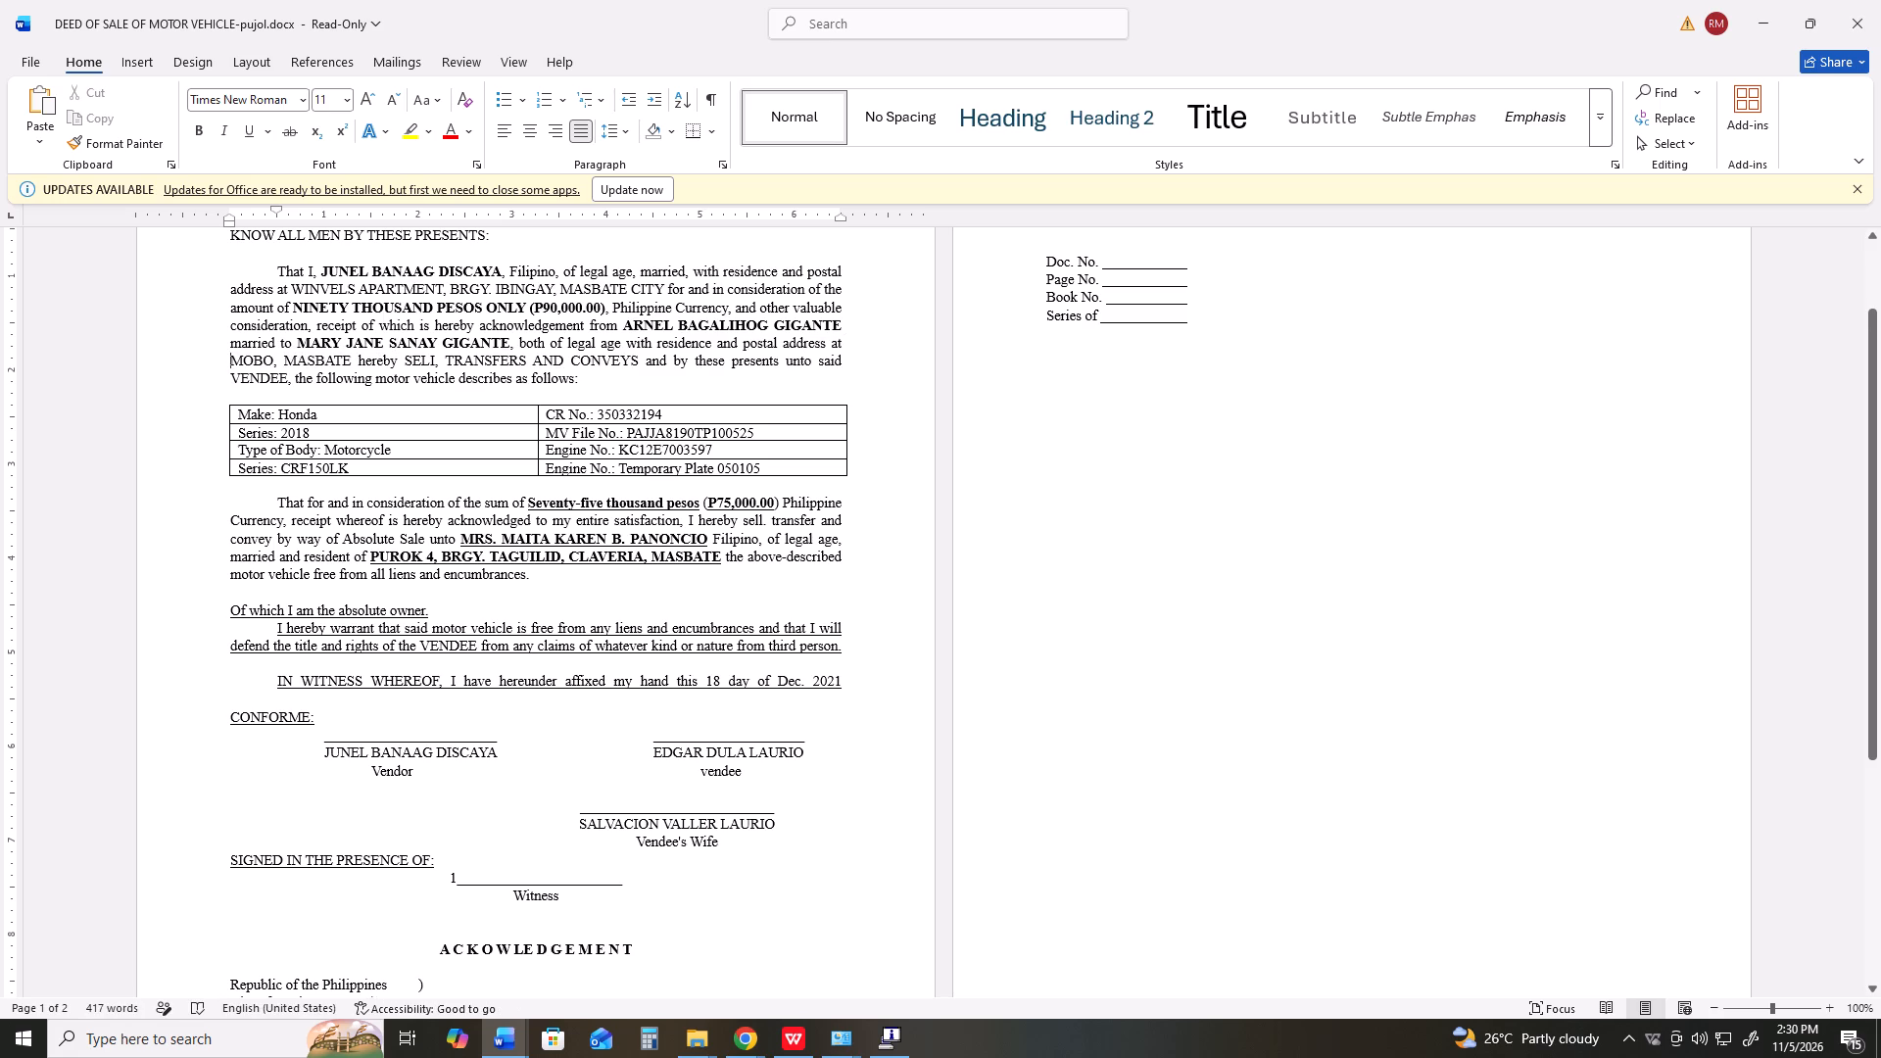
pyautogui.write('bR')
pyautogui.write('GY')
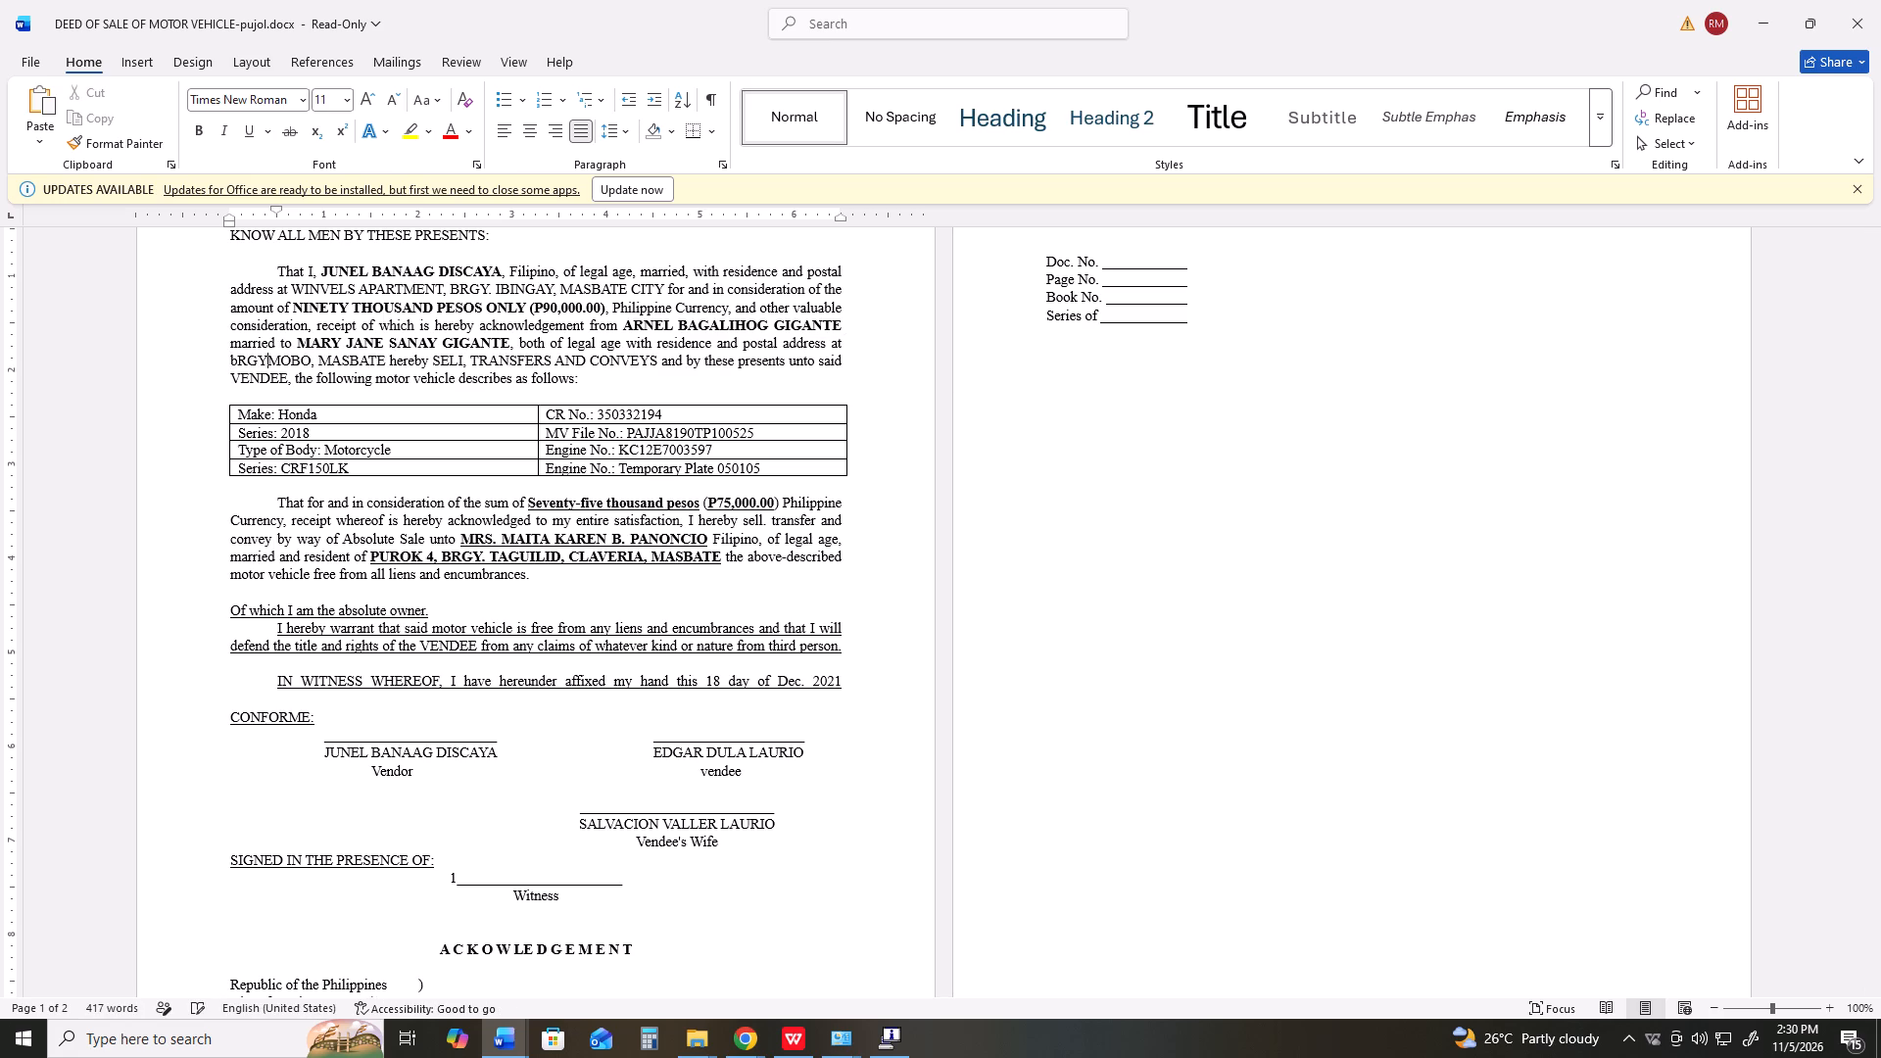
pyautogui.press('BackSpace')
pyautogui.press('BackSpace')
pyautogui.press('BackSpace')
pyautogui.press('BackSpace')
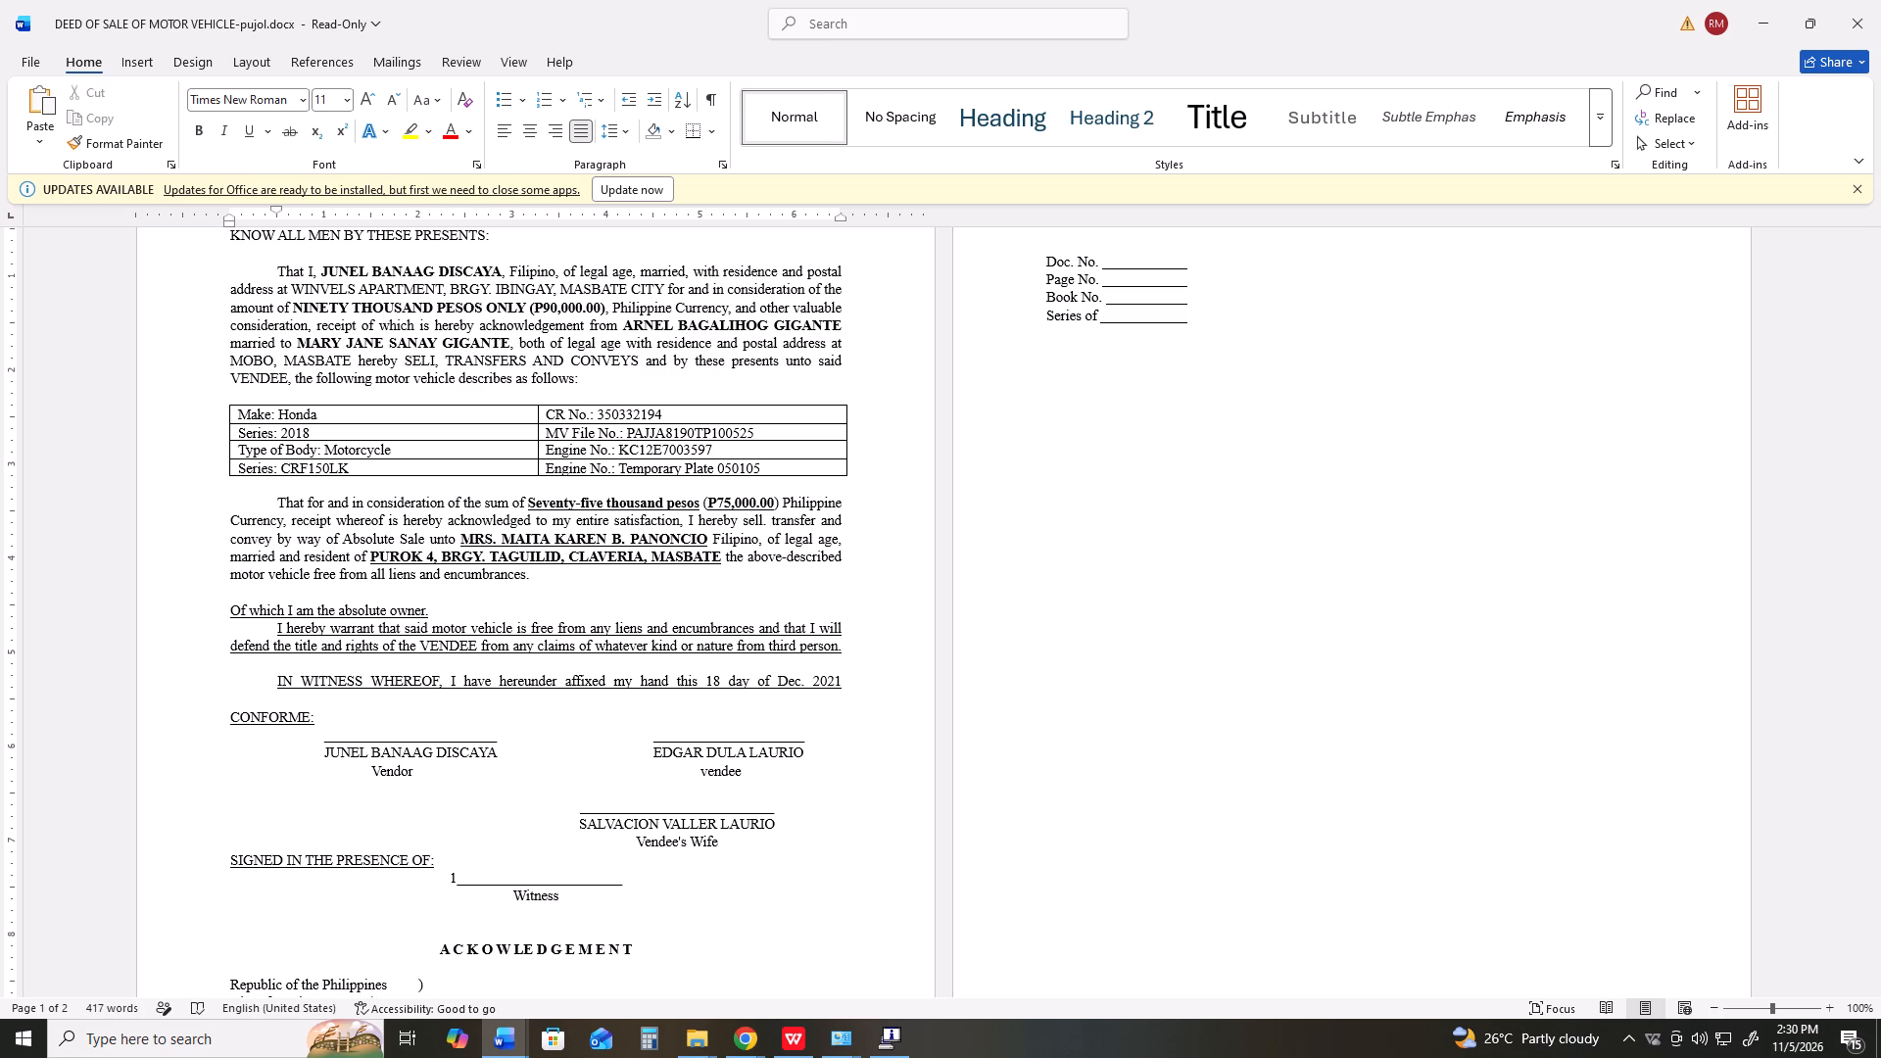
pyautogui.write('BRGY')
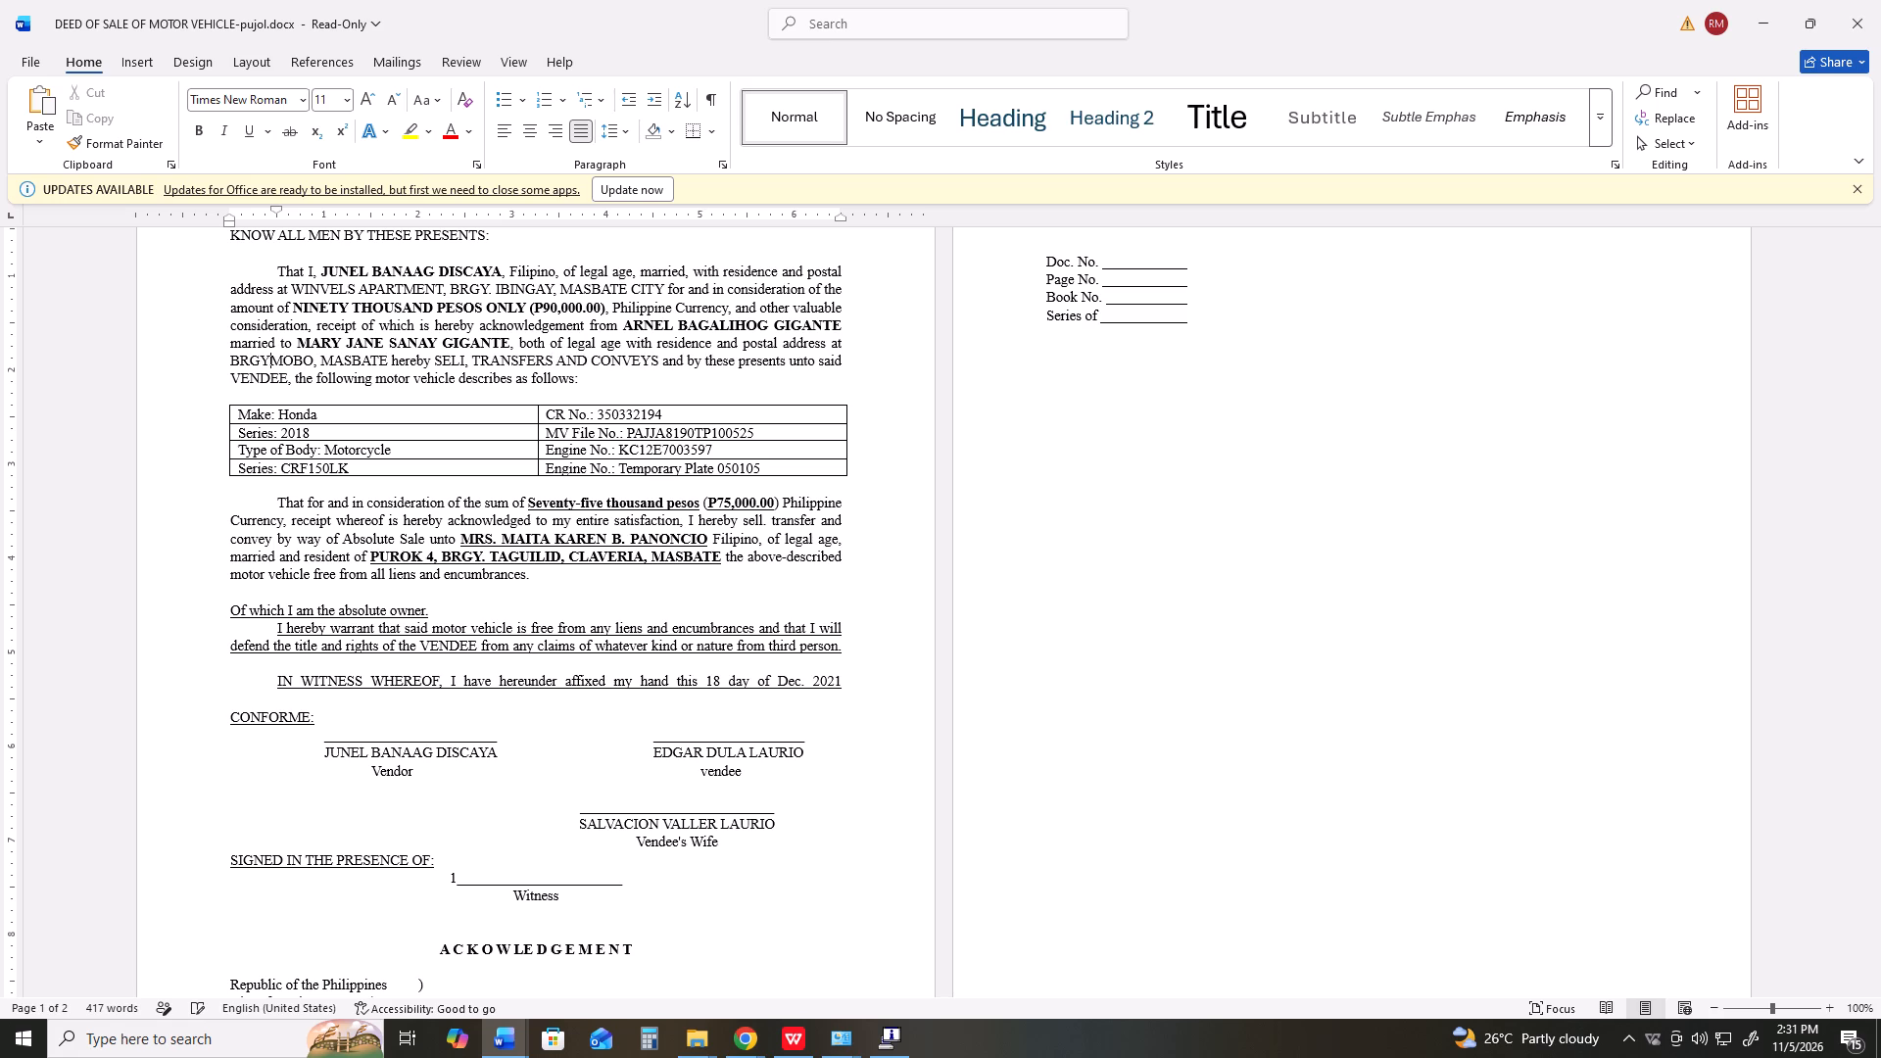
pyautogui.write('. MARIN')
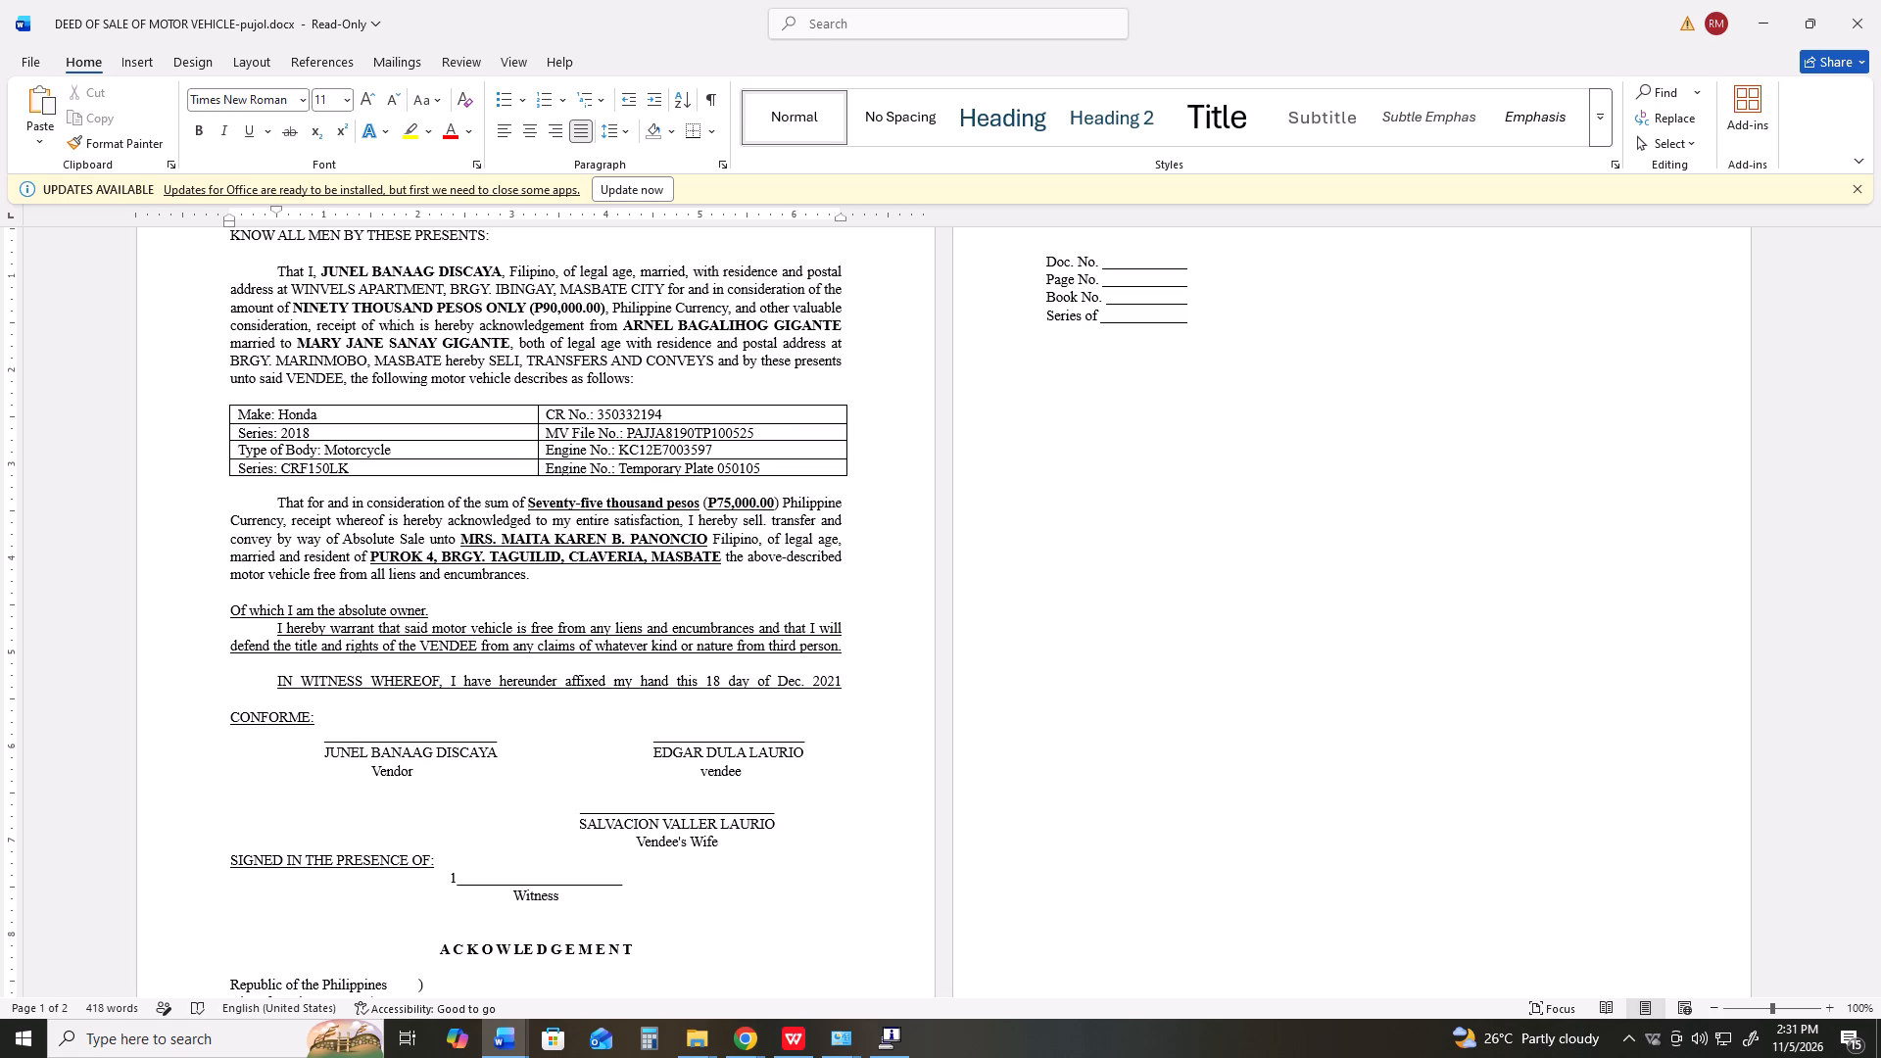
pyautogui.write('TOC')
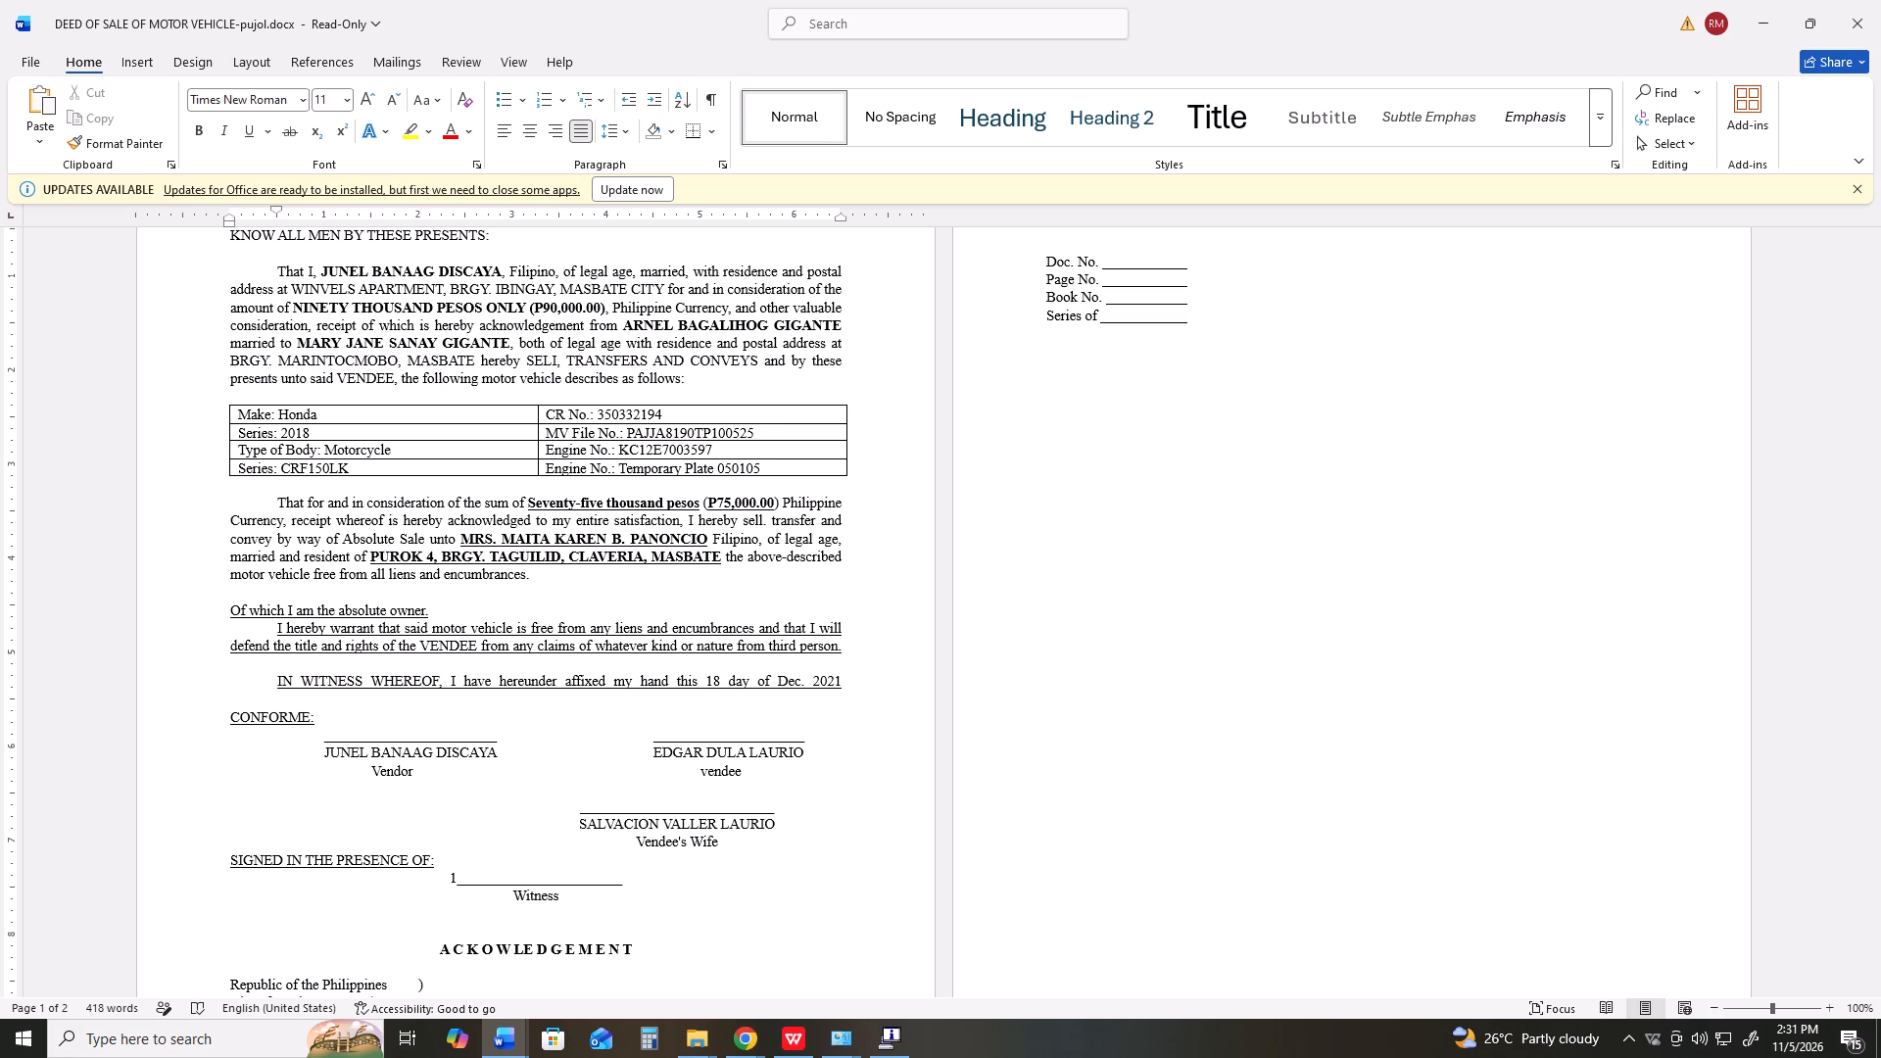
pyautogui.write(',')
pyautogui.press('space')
# Replace the name above the "vendee" label in the signature block with the new vendee's full name in capitals.
pyautogui.scroll(-2, 495, 411)
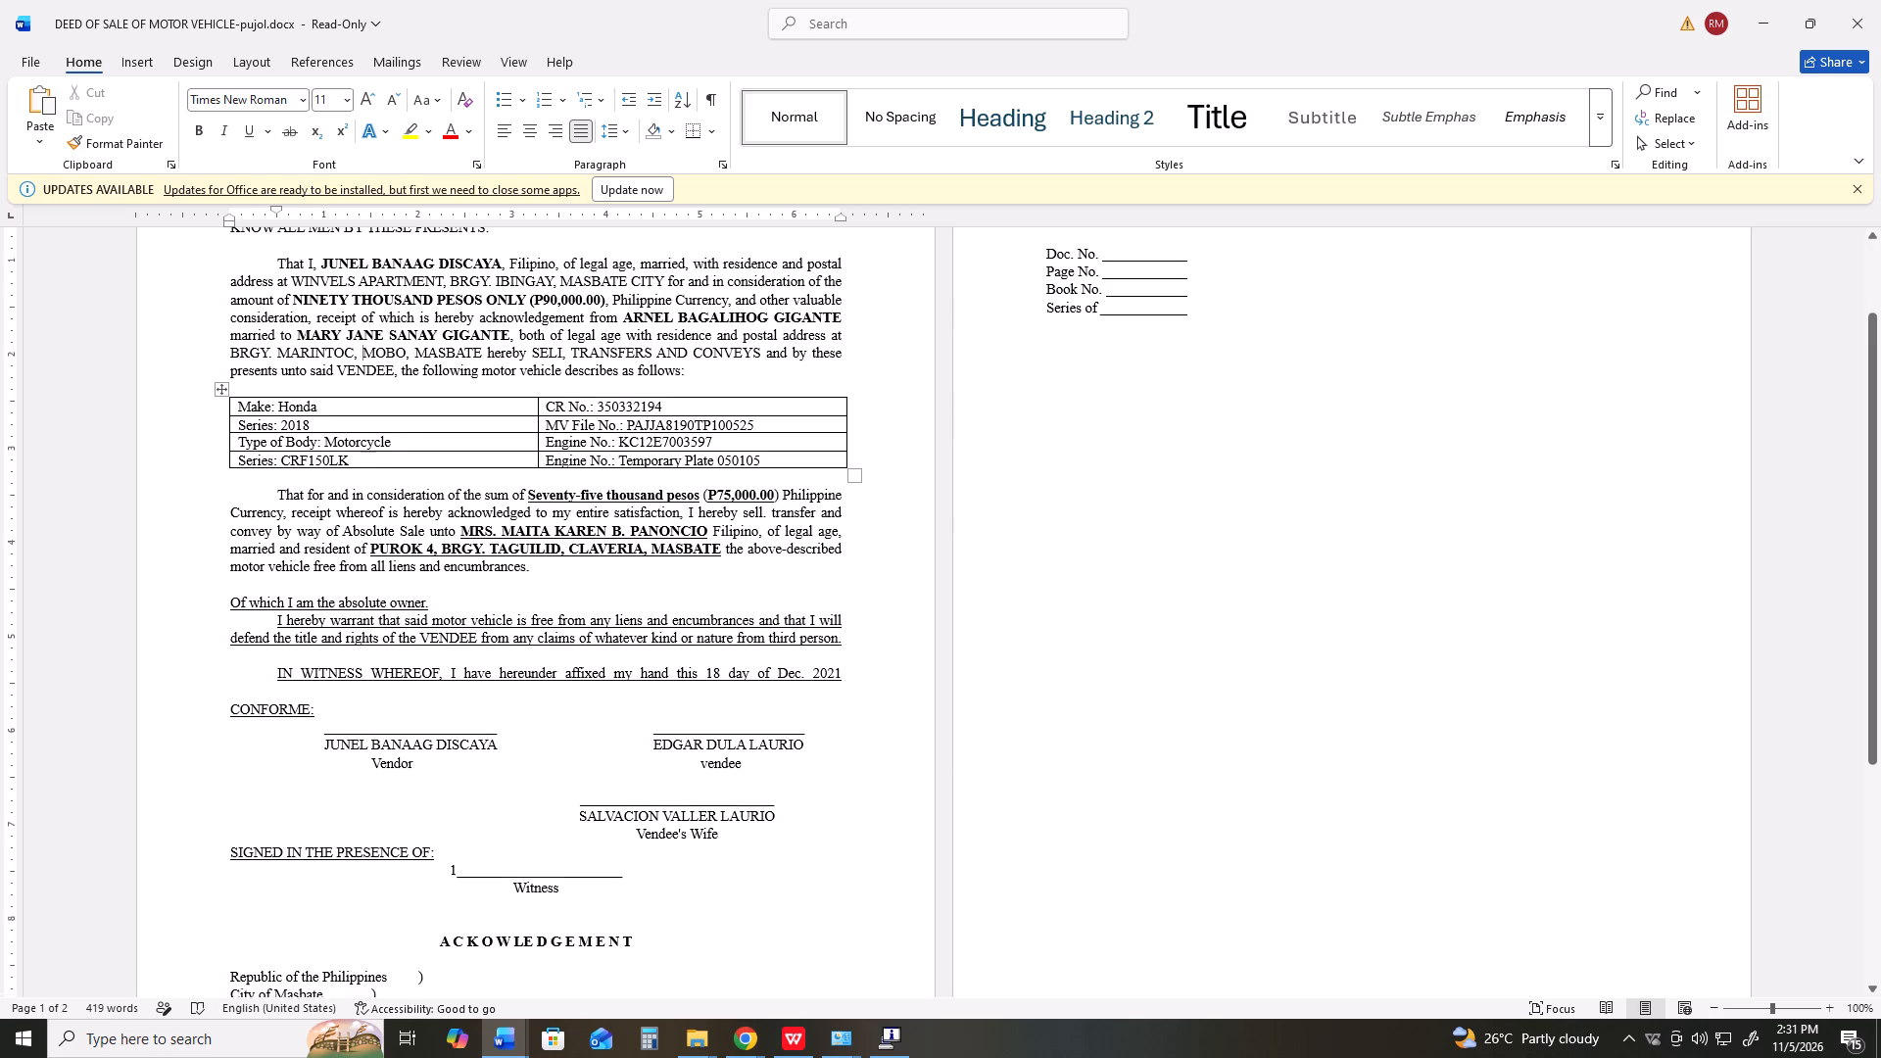
pyautogui.scroll(-6, 495, 411)
pyautogui.scroll(-3, 781, 613)
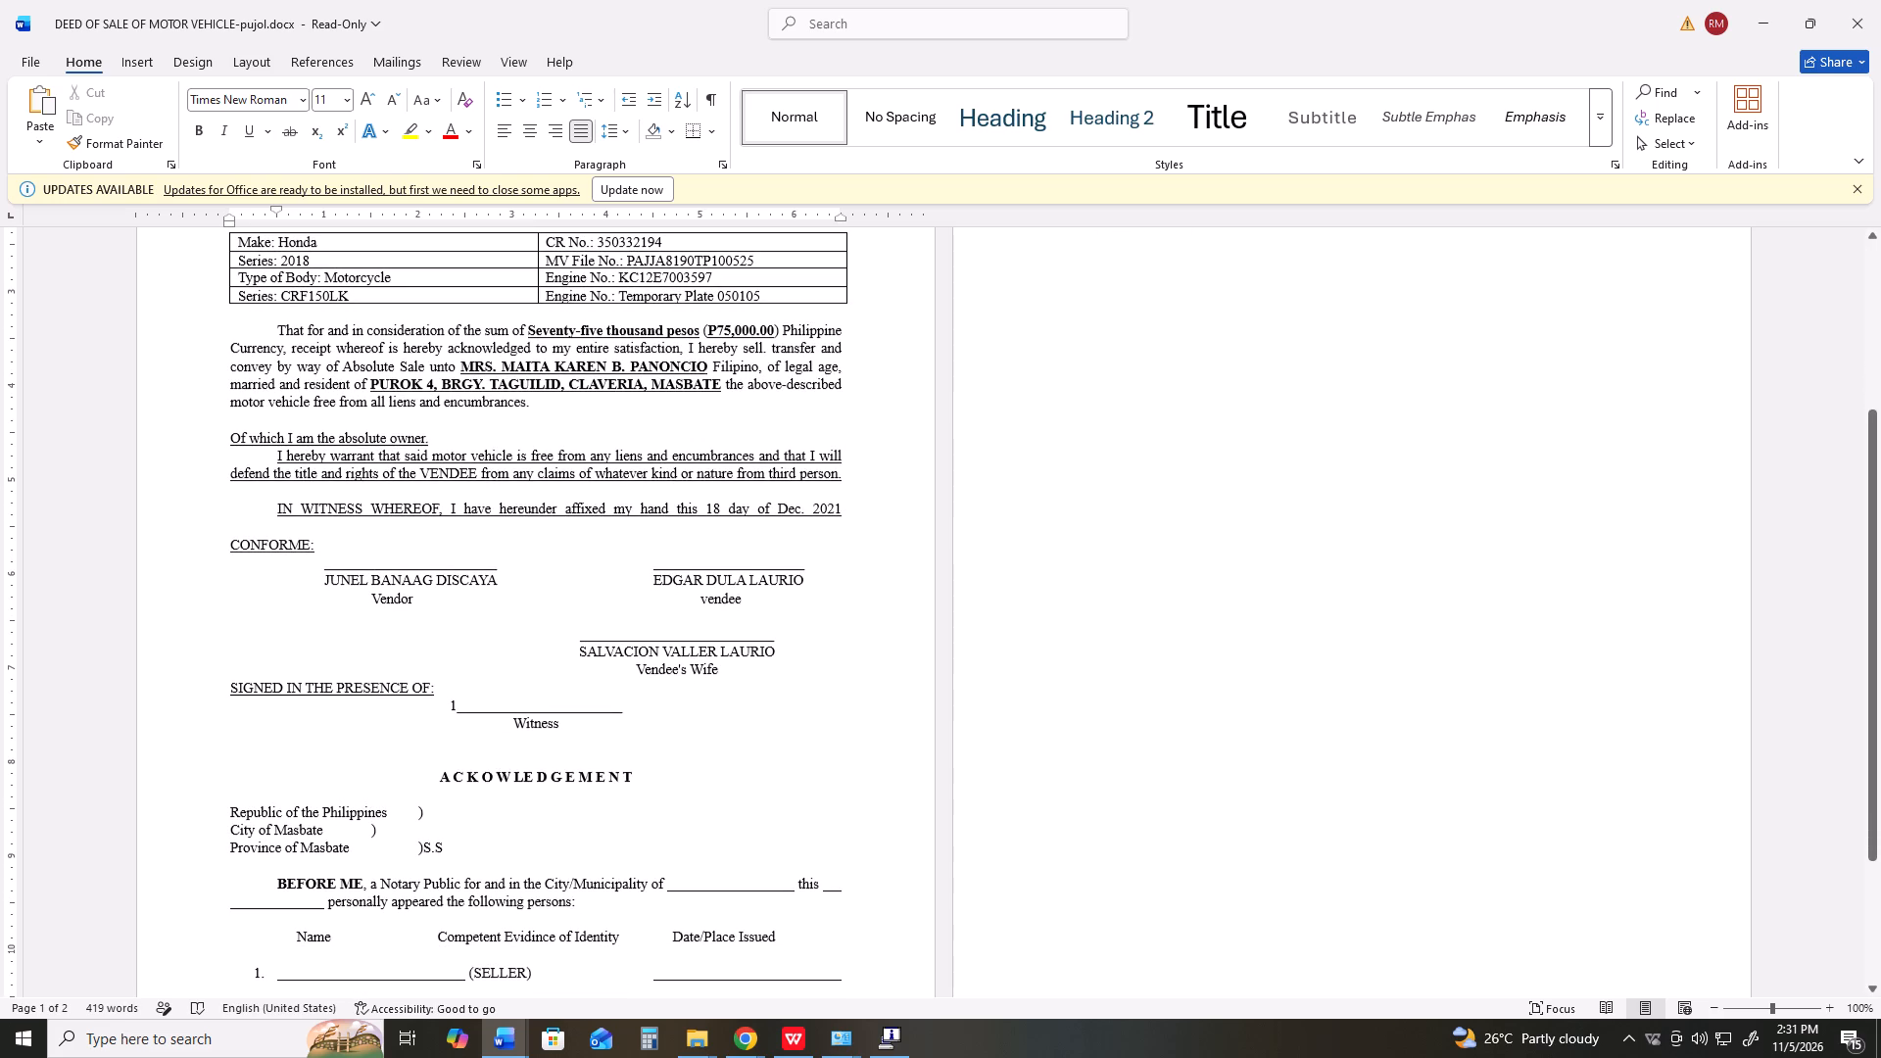
pyautogui.moveTo(802, 580); pyautogui.dragTo(790, 580)
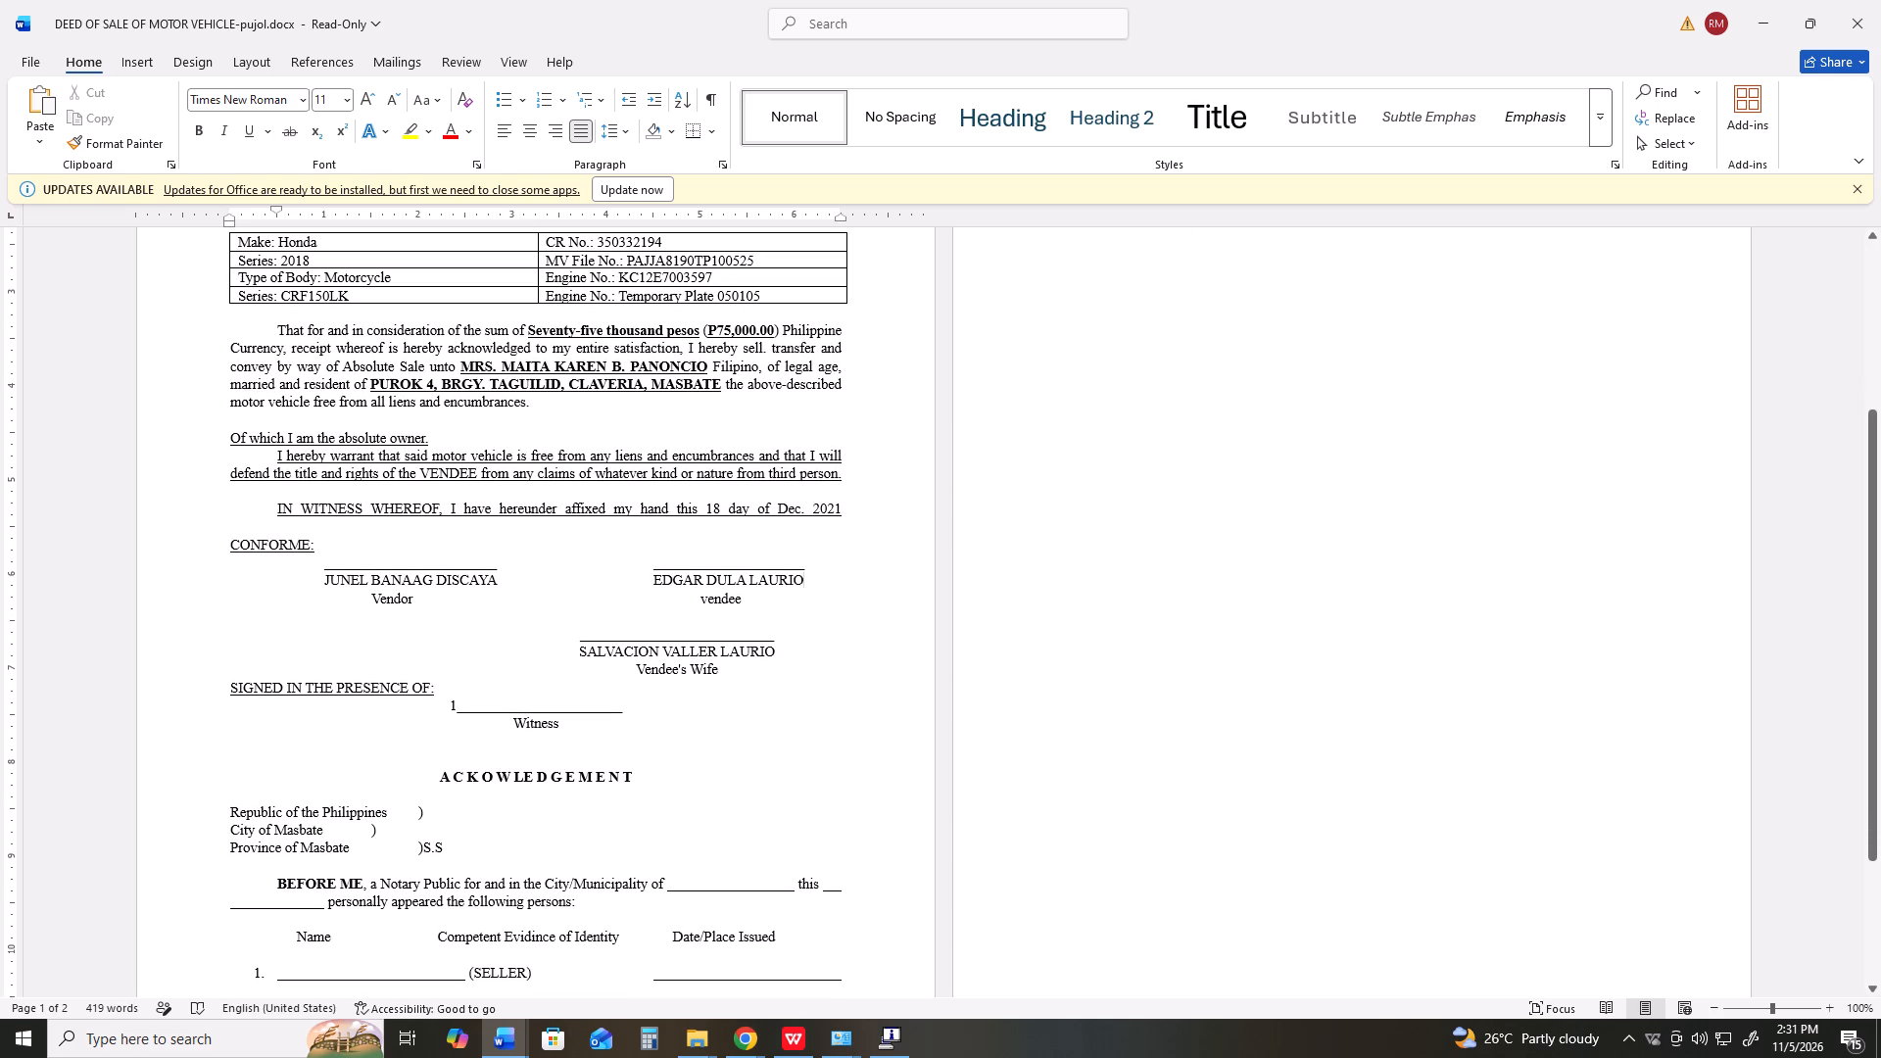
pyautogui.moveTo(790, 580); pyautogui.dragTo(688, 579)
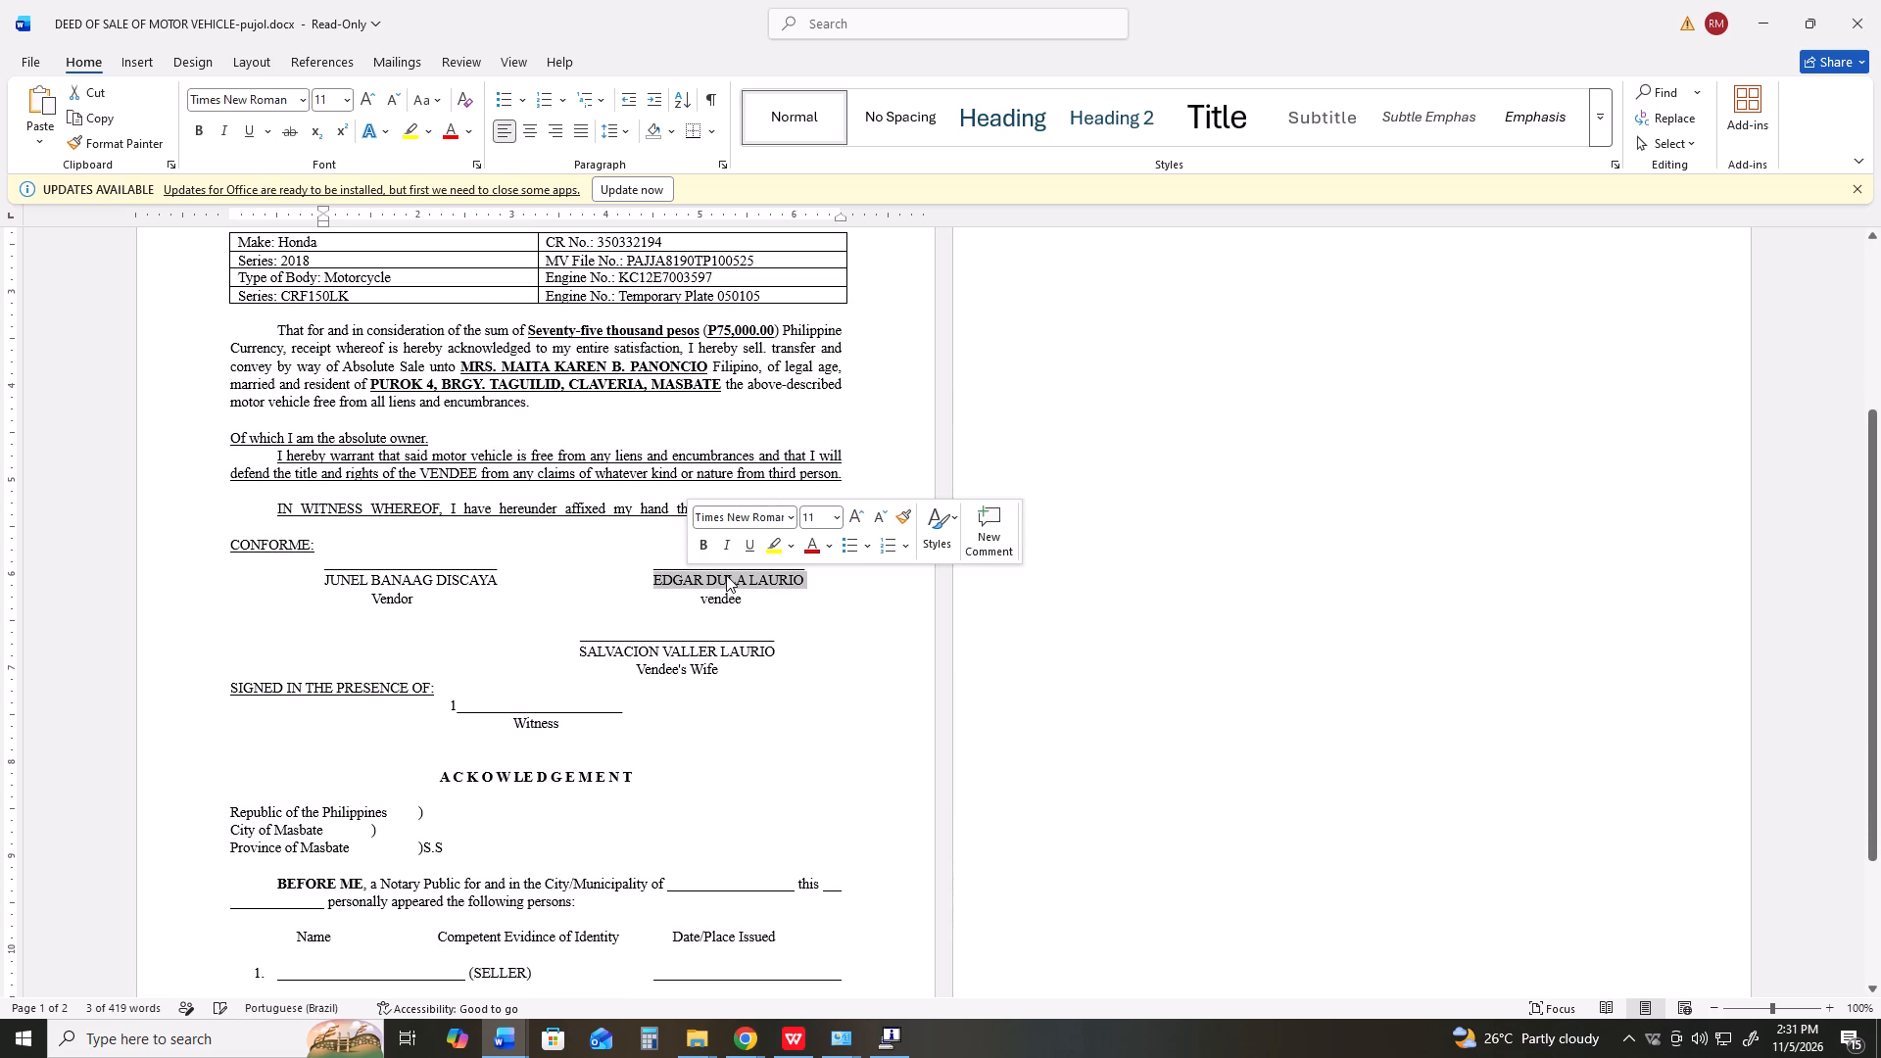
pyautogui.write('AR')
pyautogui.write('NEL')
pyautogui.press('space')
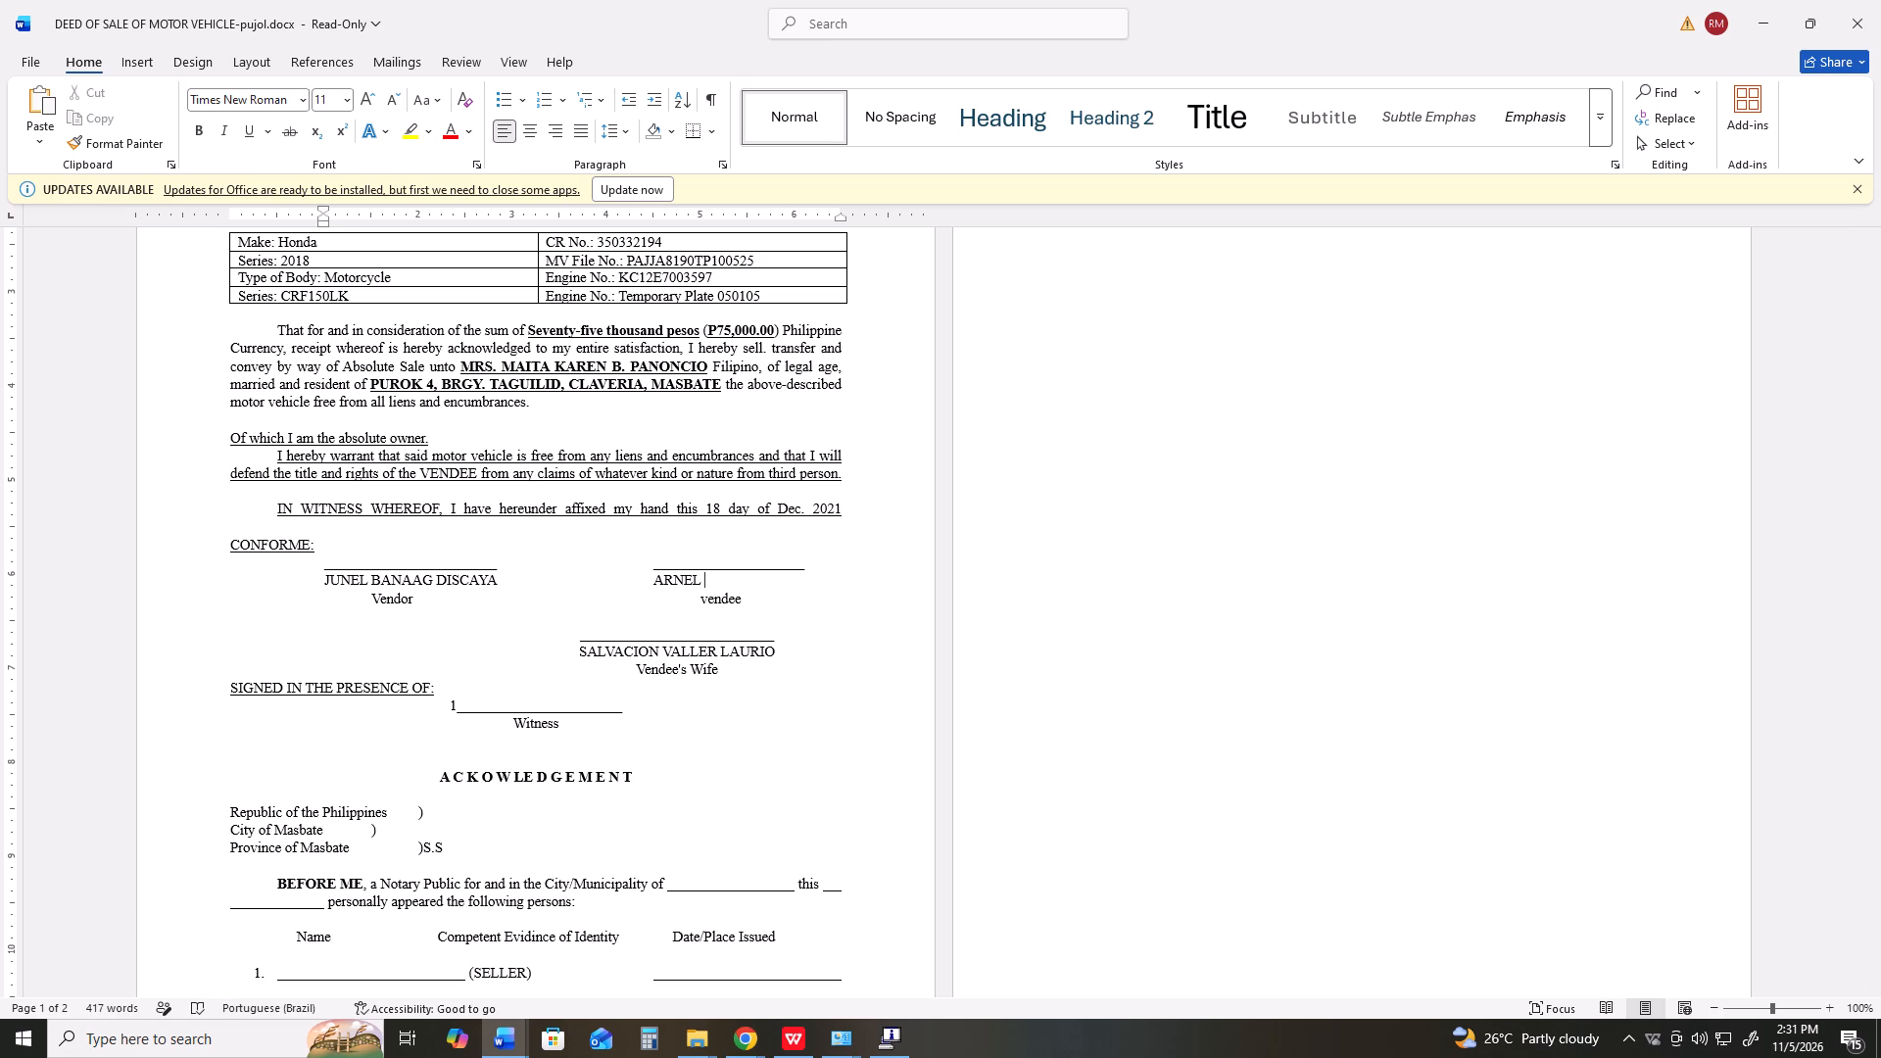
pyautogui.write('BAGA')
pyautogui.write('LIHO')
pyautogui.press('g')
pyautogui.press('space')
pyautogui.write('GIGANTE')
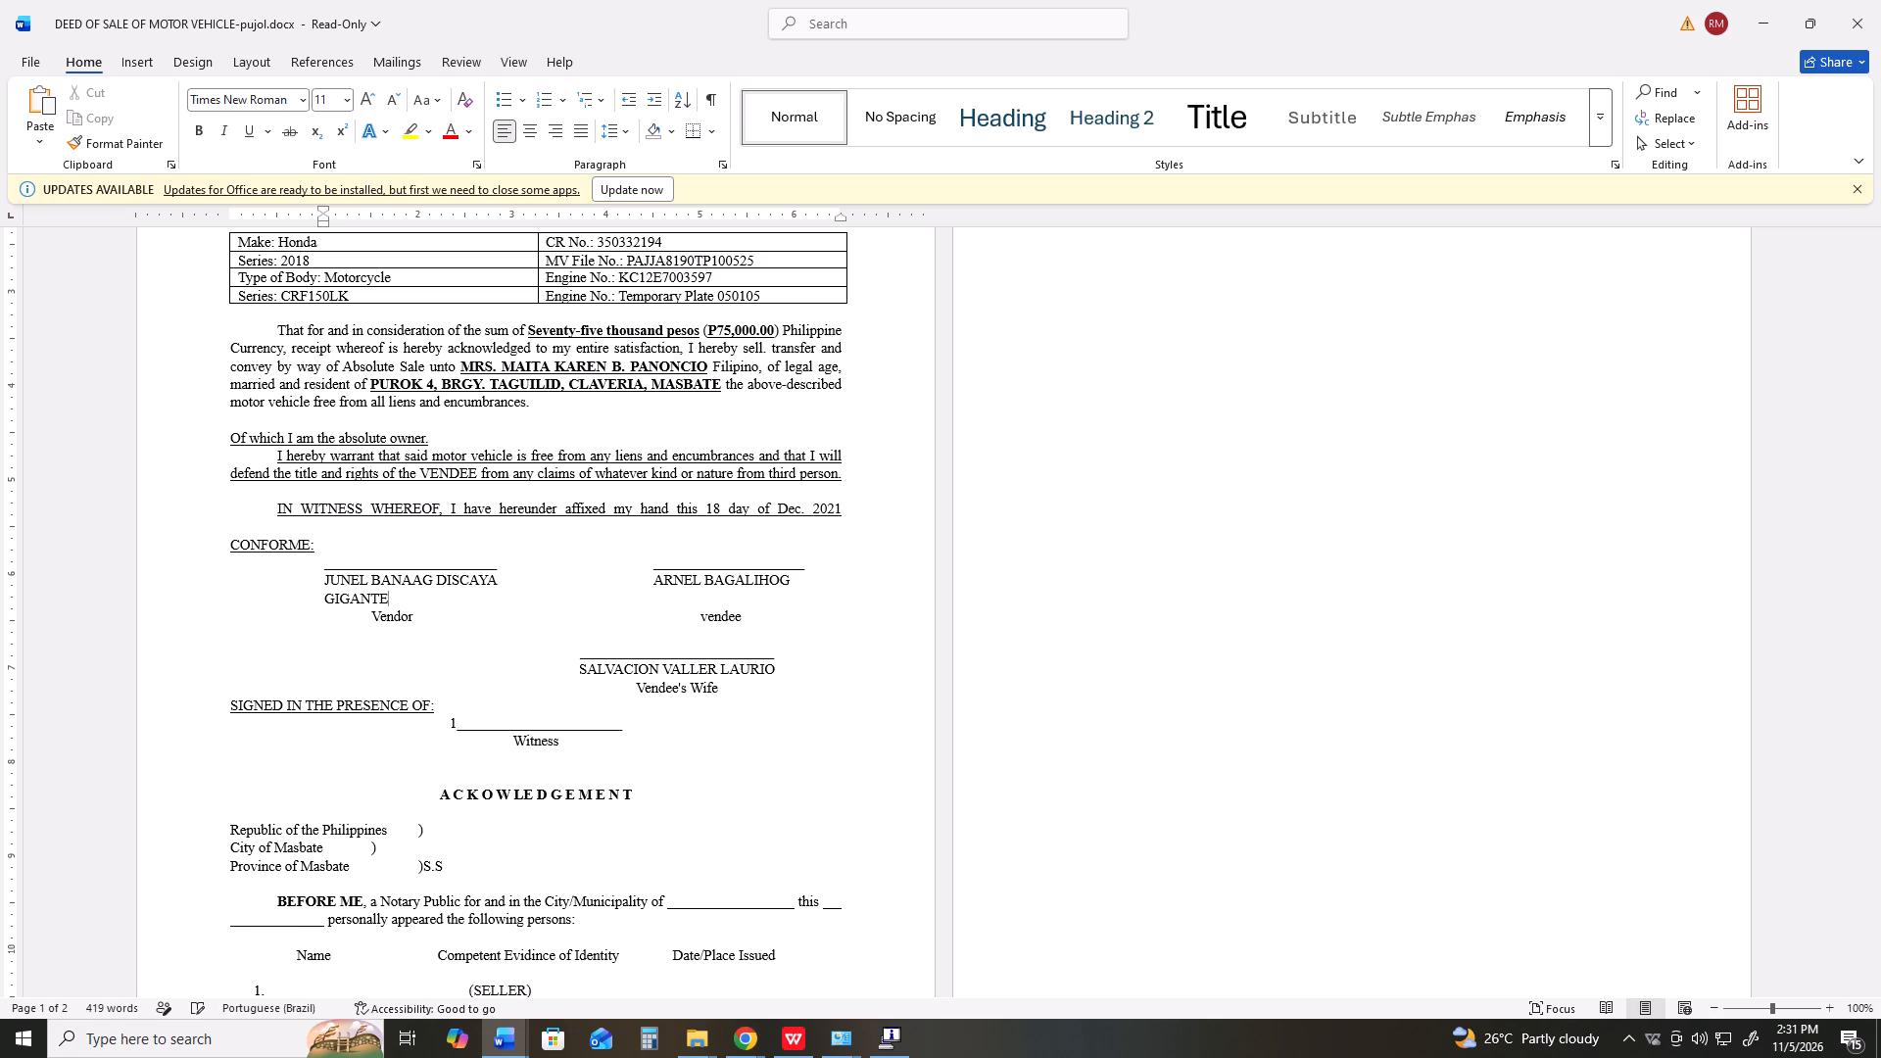
# Remove one tab before the vendee's name and one before the signature line above it, keeping their left edges aligned.
pyautogui.click(646, 585)
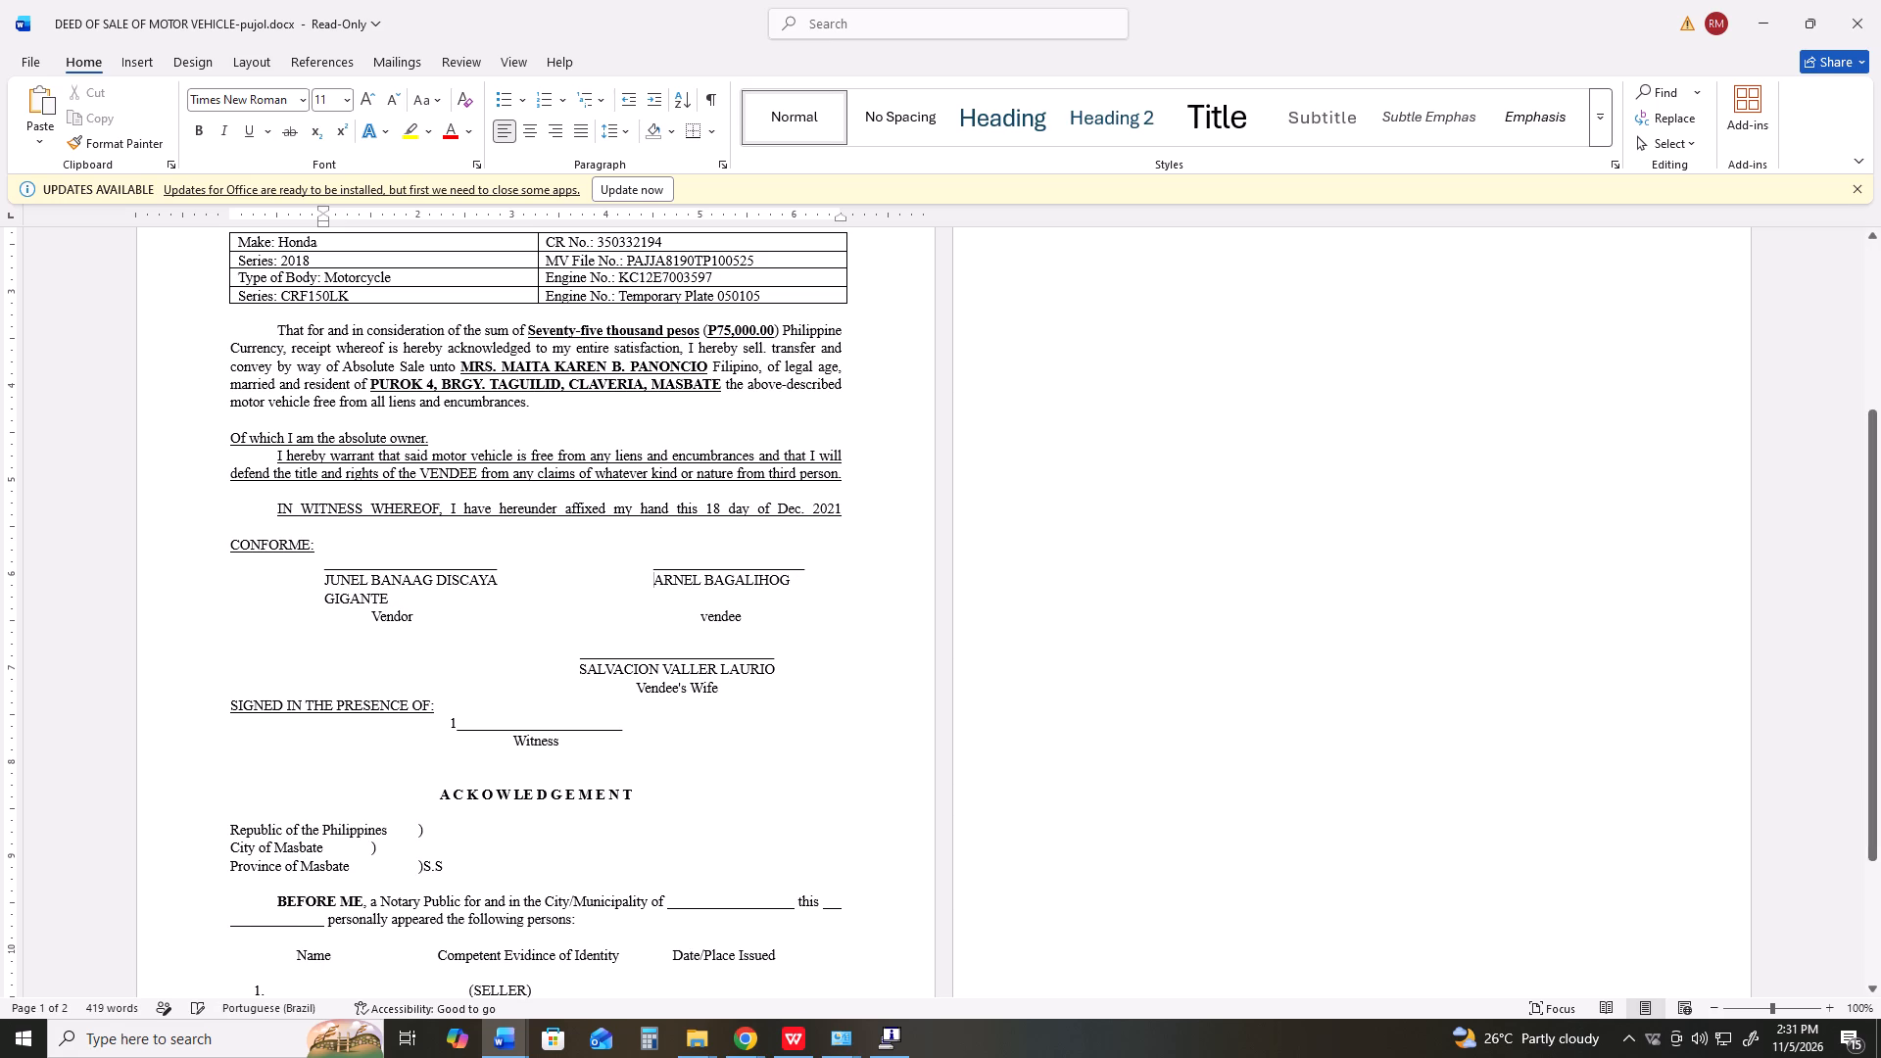
pyautogui.press('BackSpace')
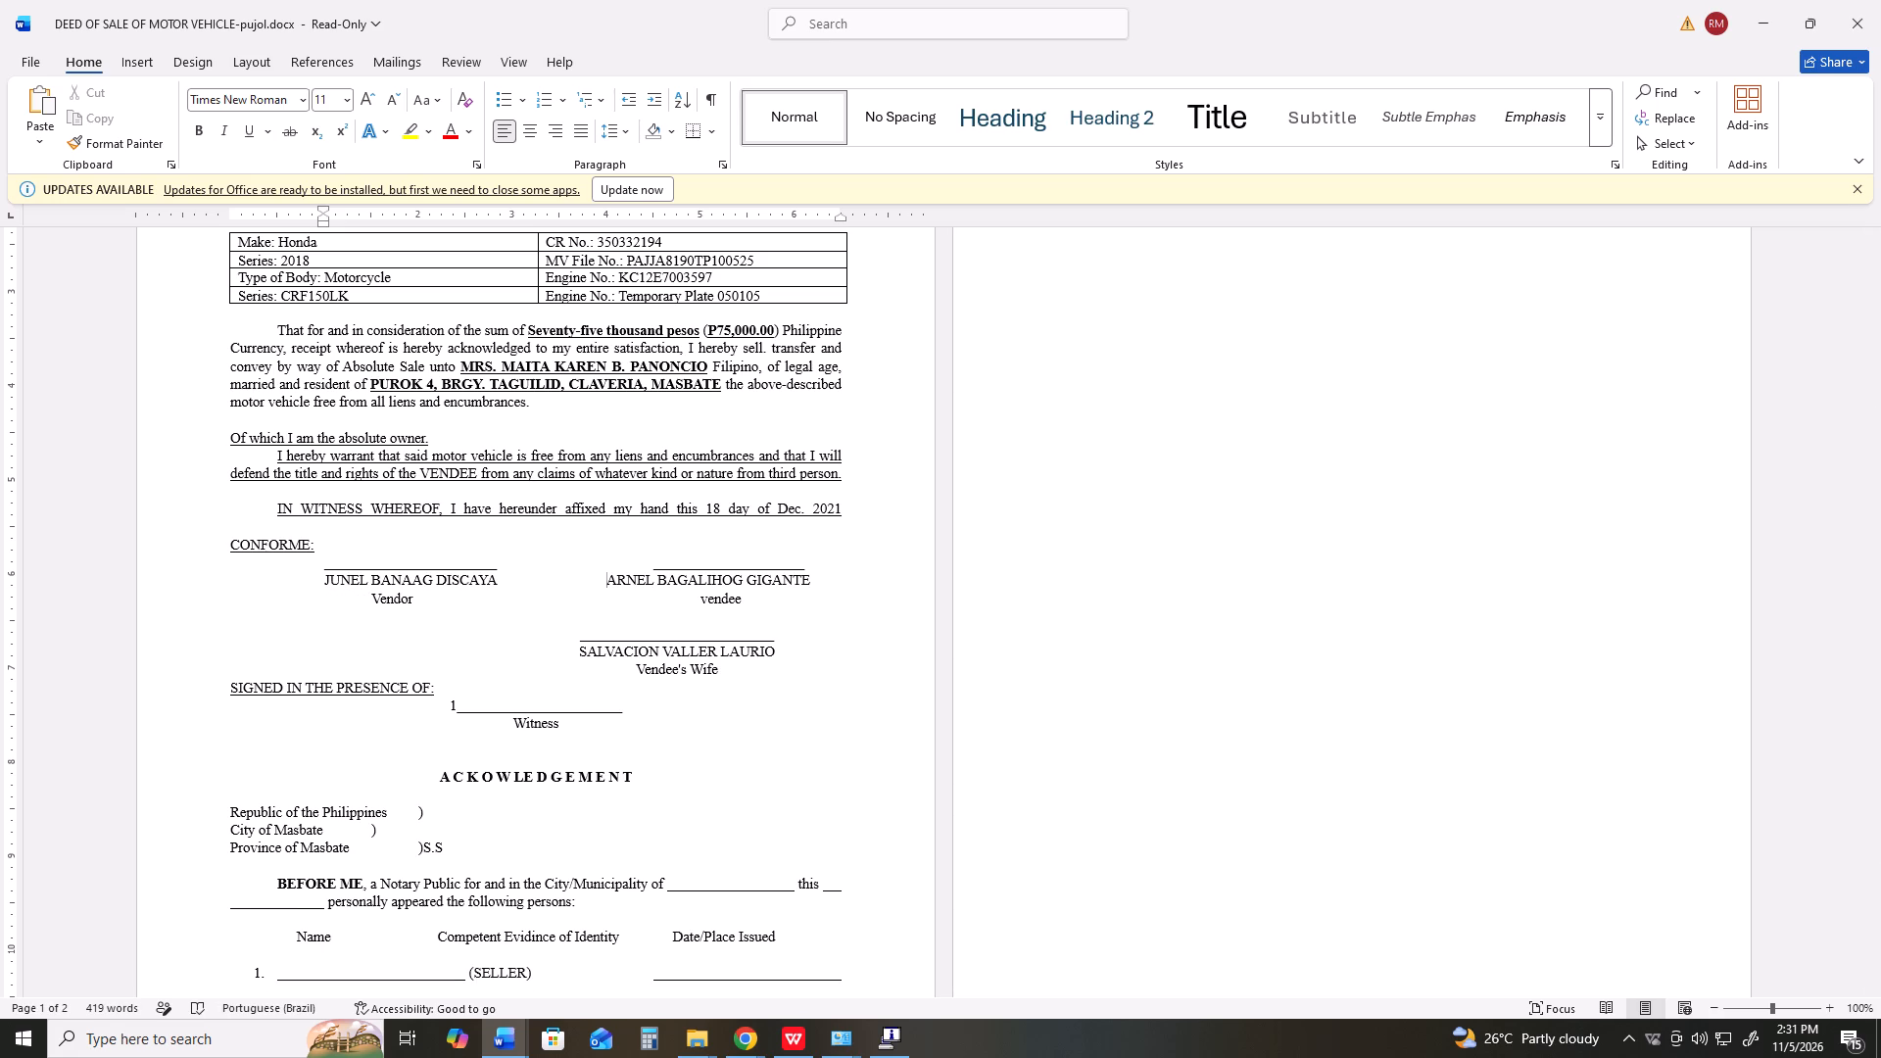
pyautogui.click(651, 567)
pyautogui.press('BackSpace')
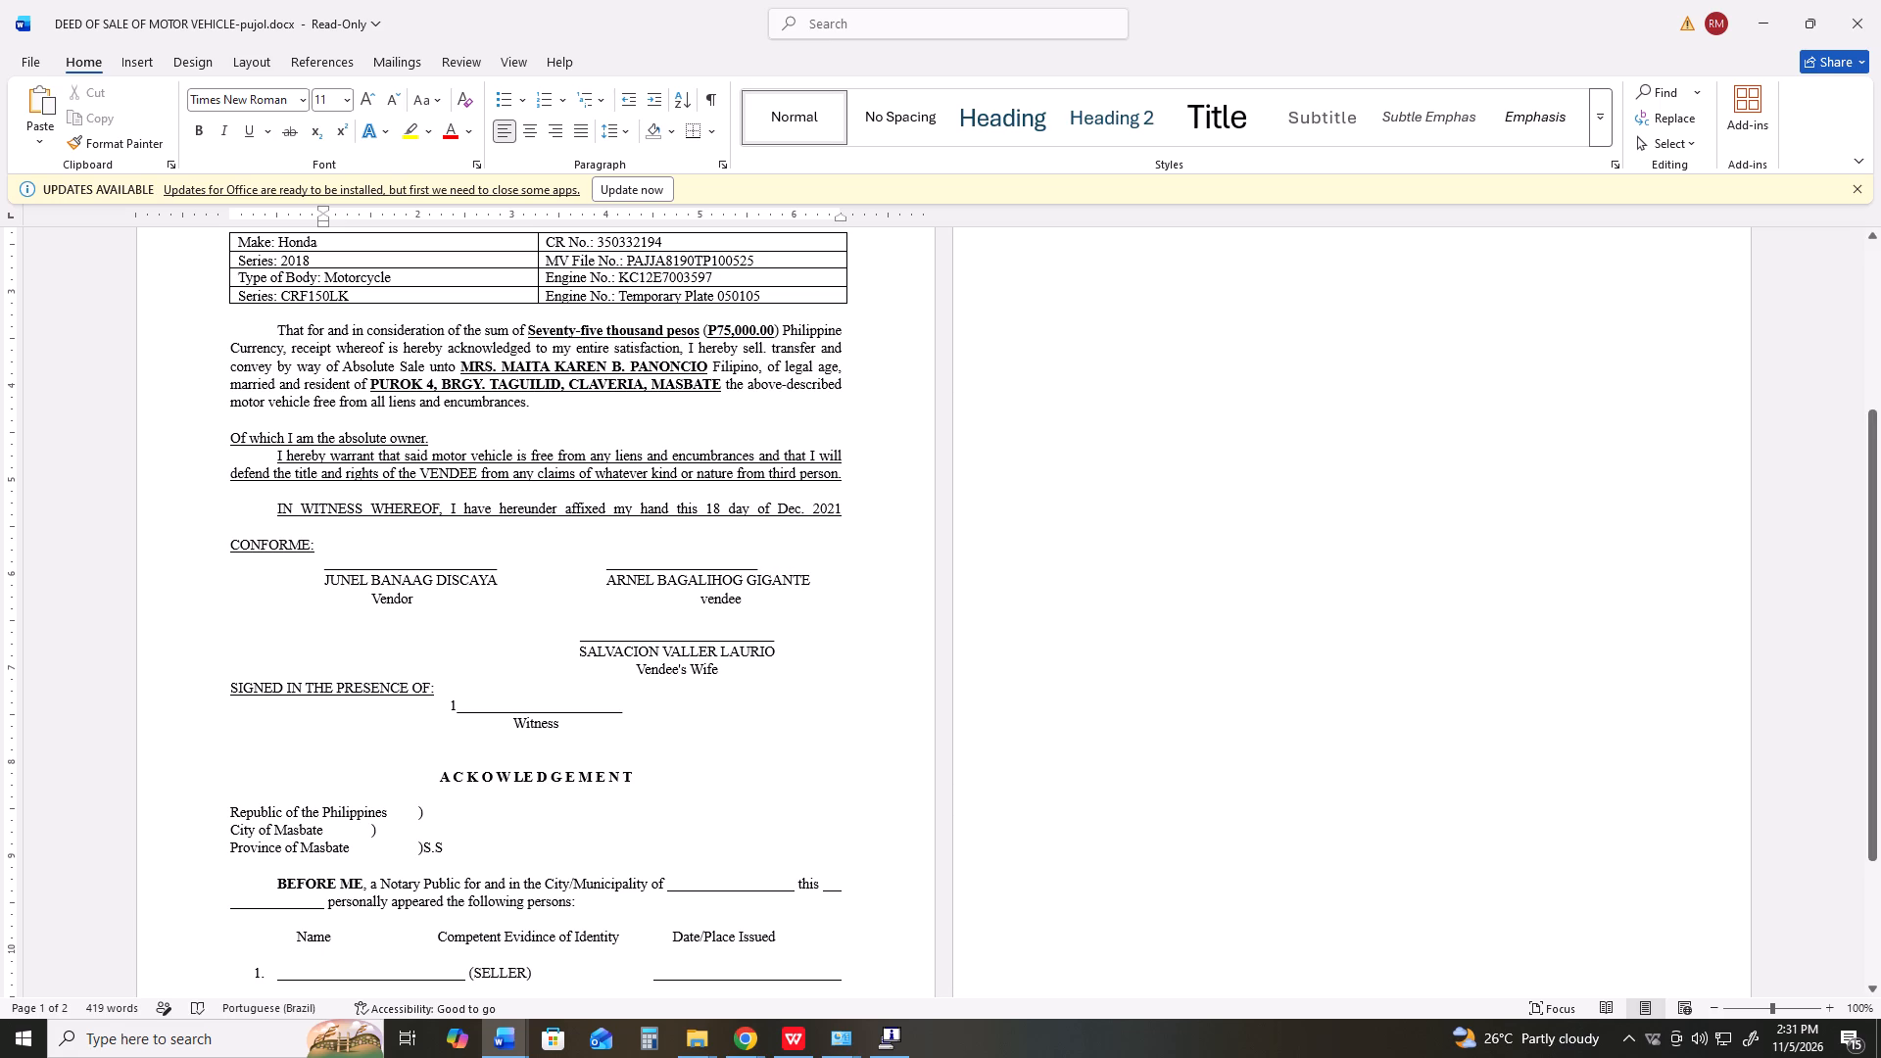
# Extend the vendee's signature line with seven more underscores so it spans the full name below it.
pyautogui.click(764, 569)
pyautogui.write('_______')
# Replace the name above the "Vendee's Wife" label with the new vendee's wife's full name in capitals.
pyautogui.moveTo(772, 653); pyautogui.dragTo(598, 644)
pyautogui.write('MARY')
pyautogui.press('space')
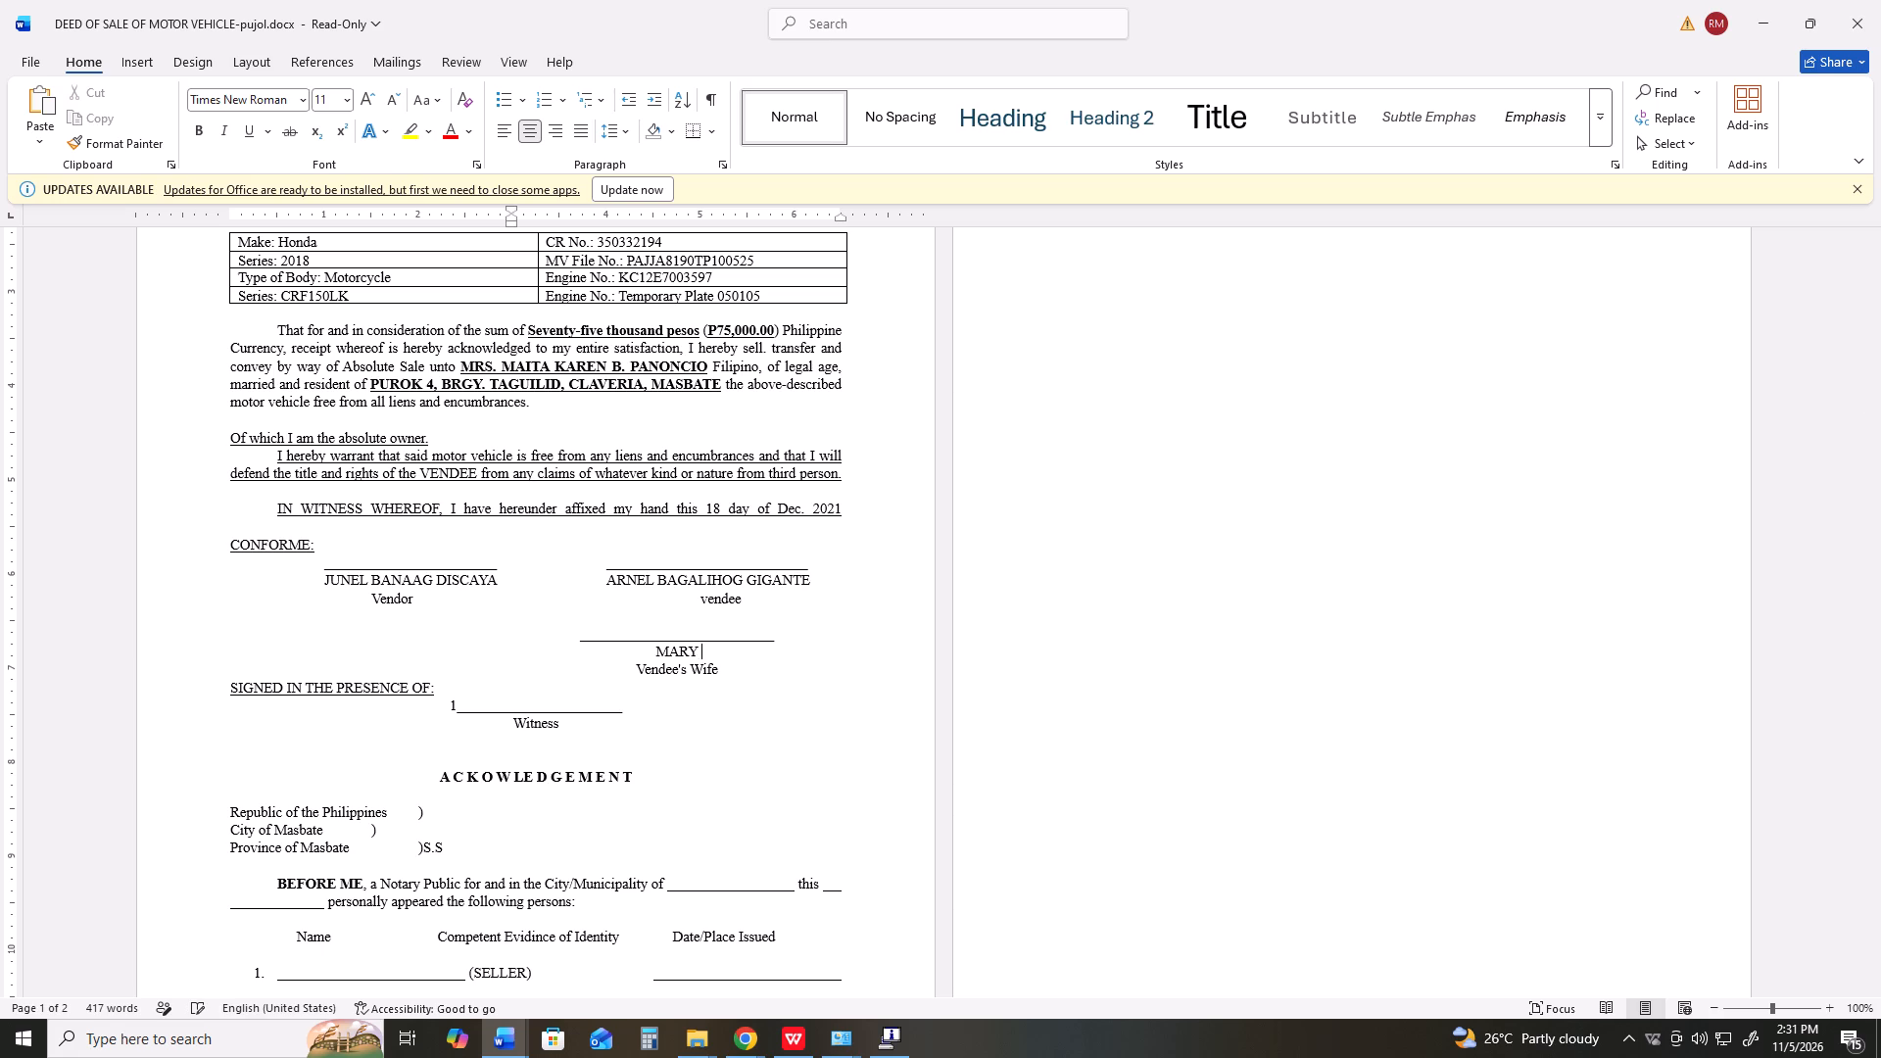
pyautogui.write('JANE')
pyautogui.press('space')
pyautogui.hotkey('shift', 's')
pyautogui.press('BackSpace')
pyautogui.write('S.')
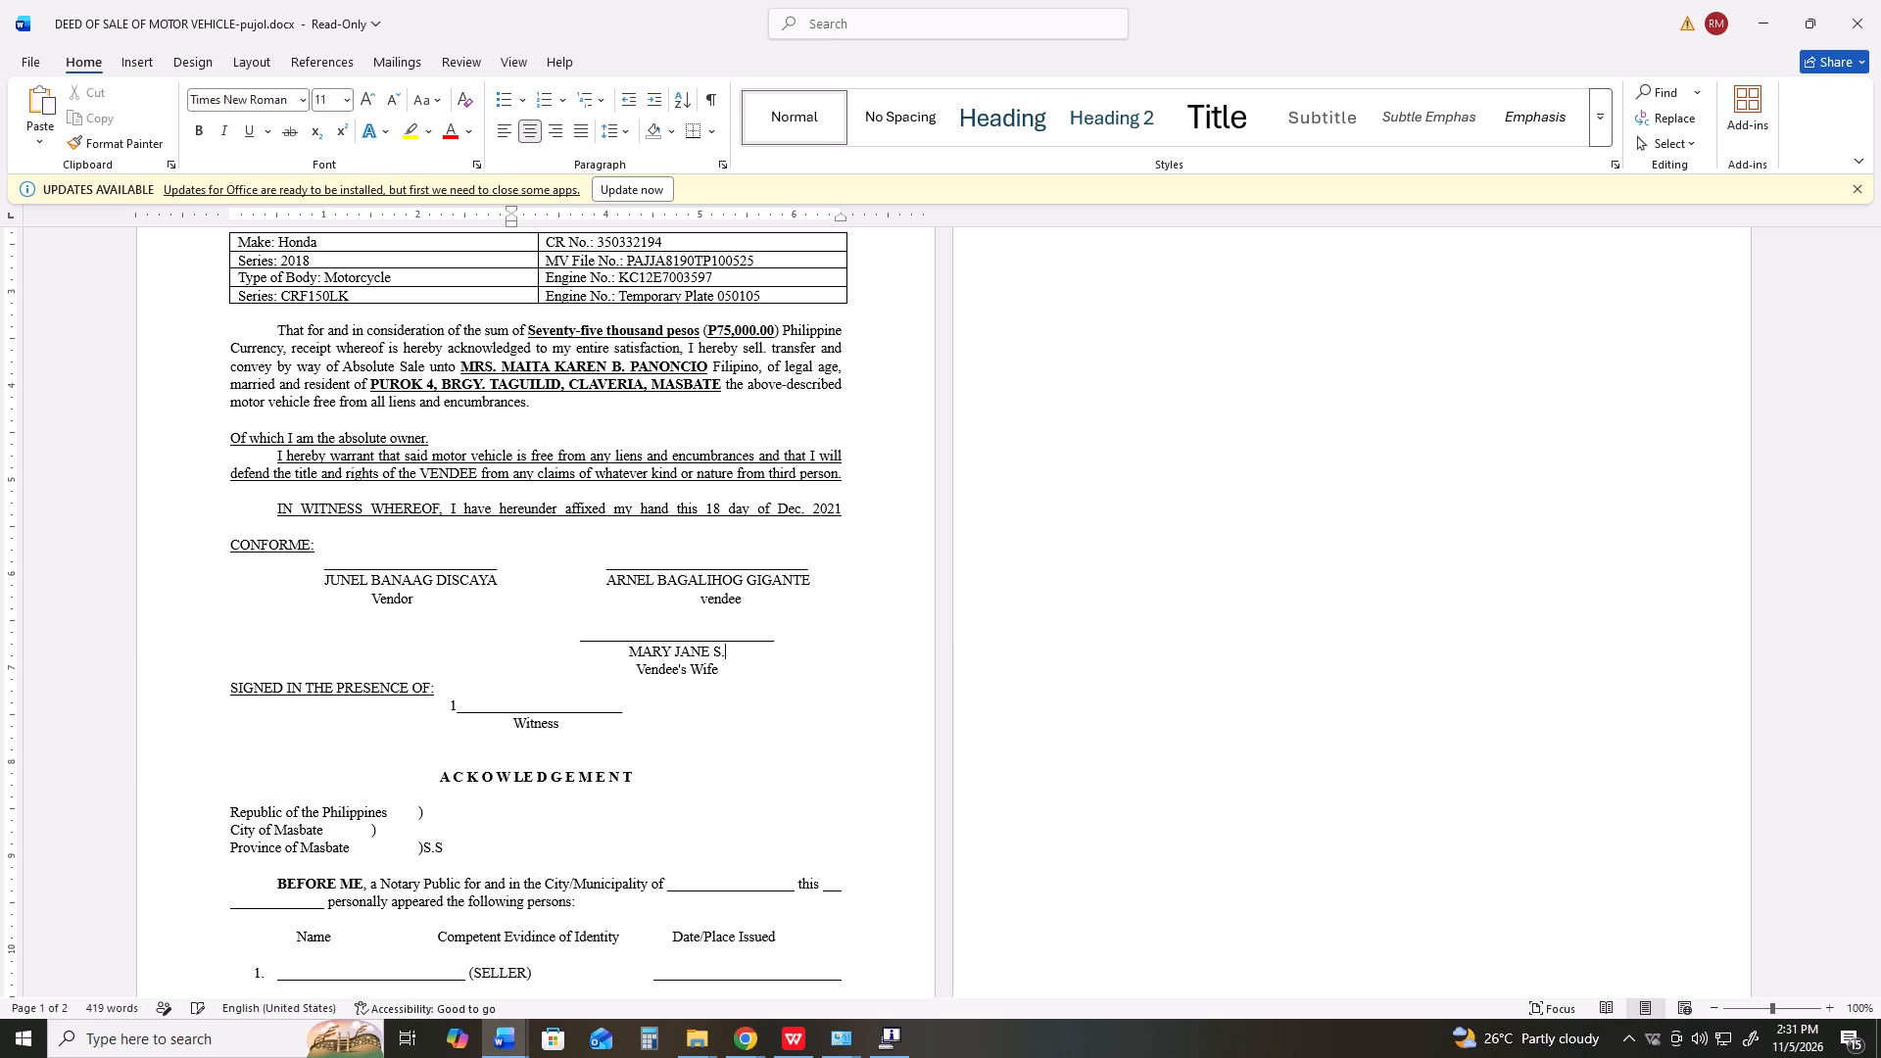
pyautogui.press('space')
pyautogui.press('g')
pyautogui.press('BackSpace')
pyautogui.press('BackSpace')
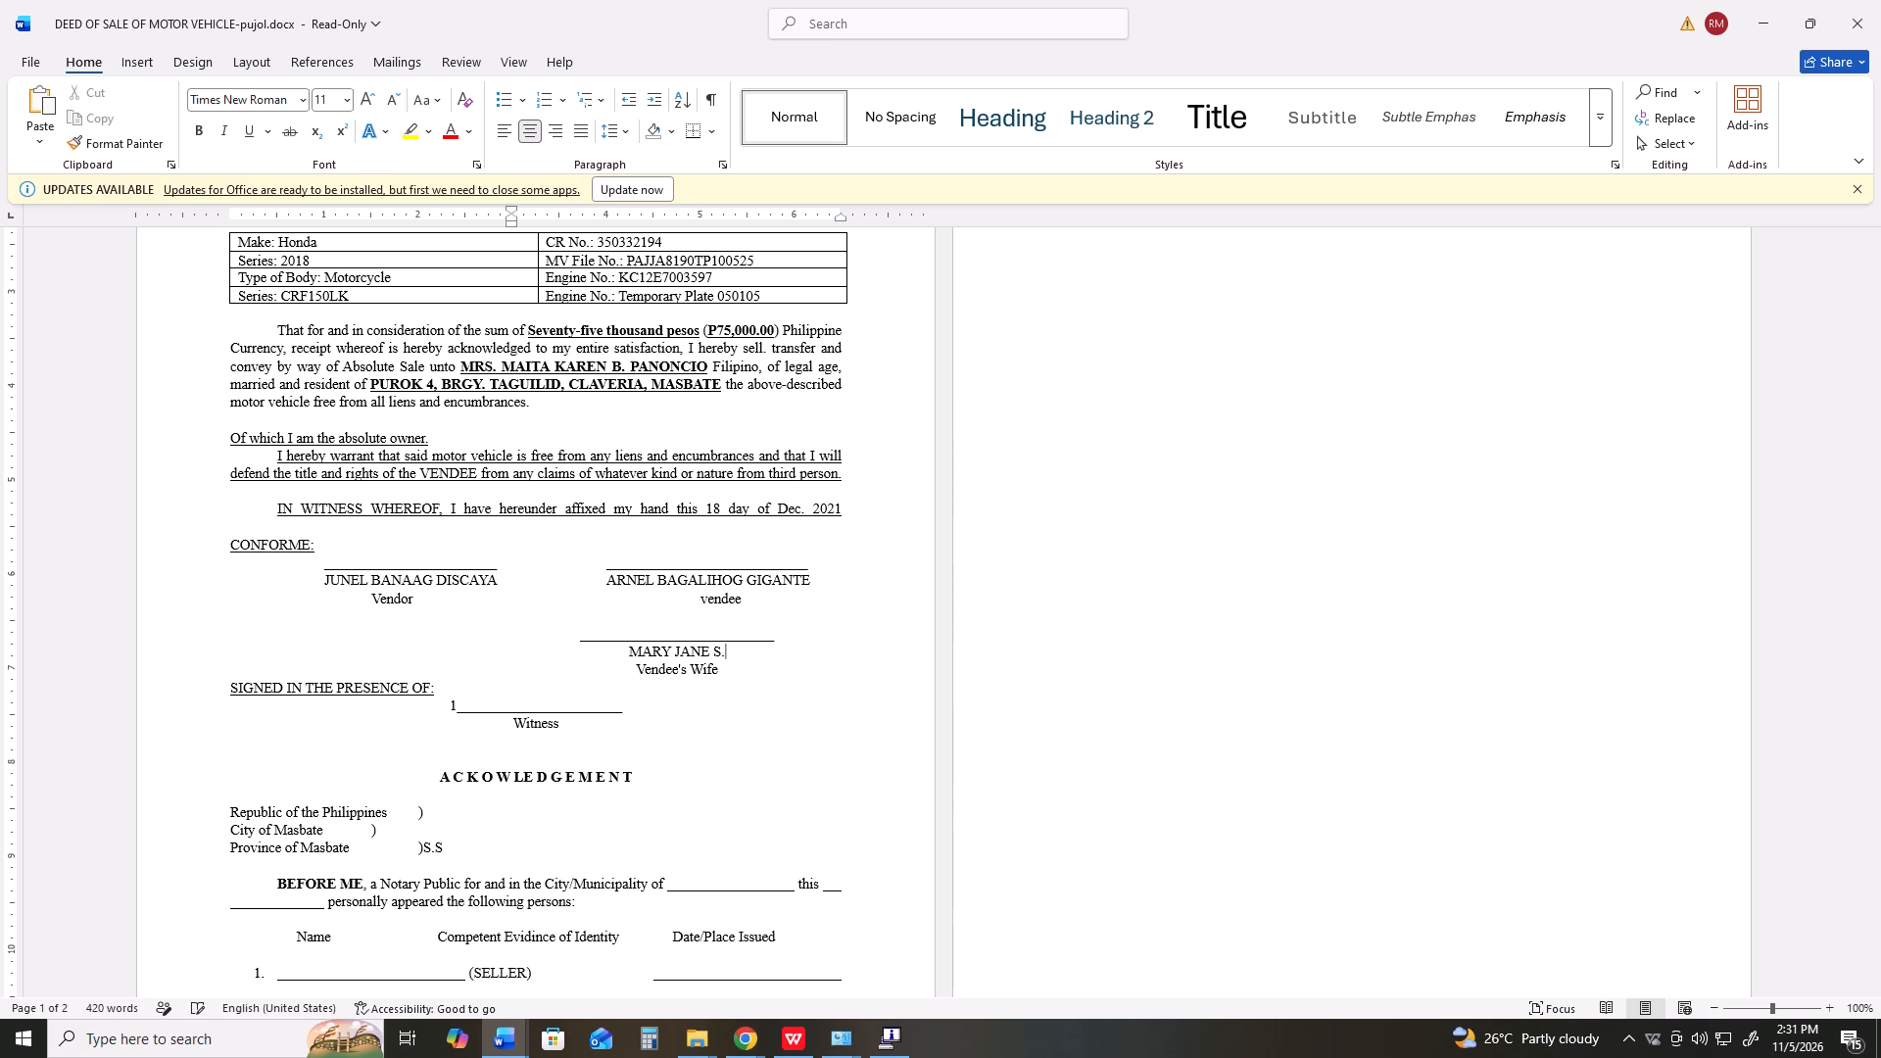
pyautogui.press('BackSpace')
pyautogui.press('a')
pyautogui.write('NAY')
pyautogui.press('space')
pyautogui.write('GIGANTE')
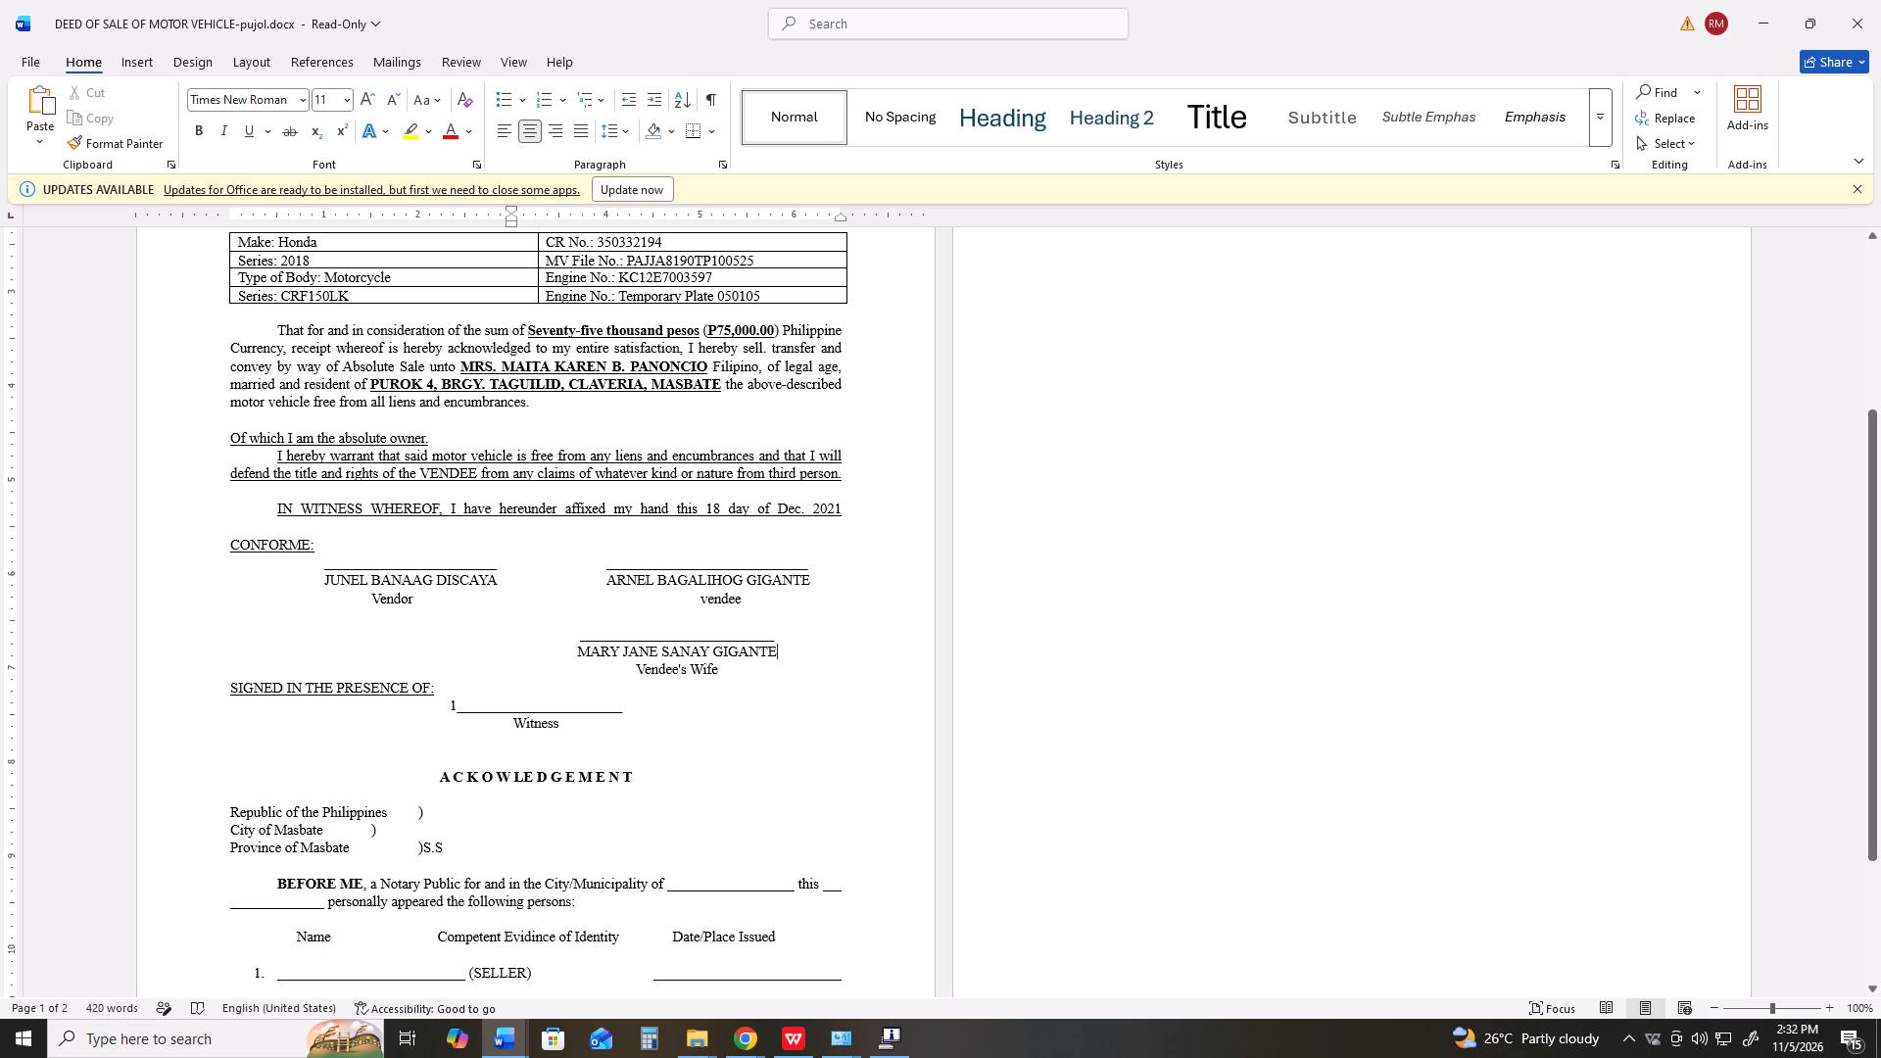
# Shift the centred first witness line and its "Witness" label leftward by adding five tabs after the line and six after the label.
pyautogui.click(648, 705)
pyautogui.press('Tab')
pyautogui.press('Tab')
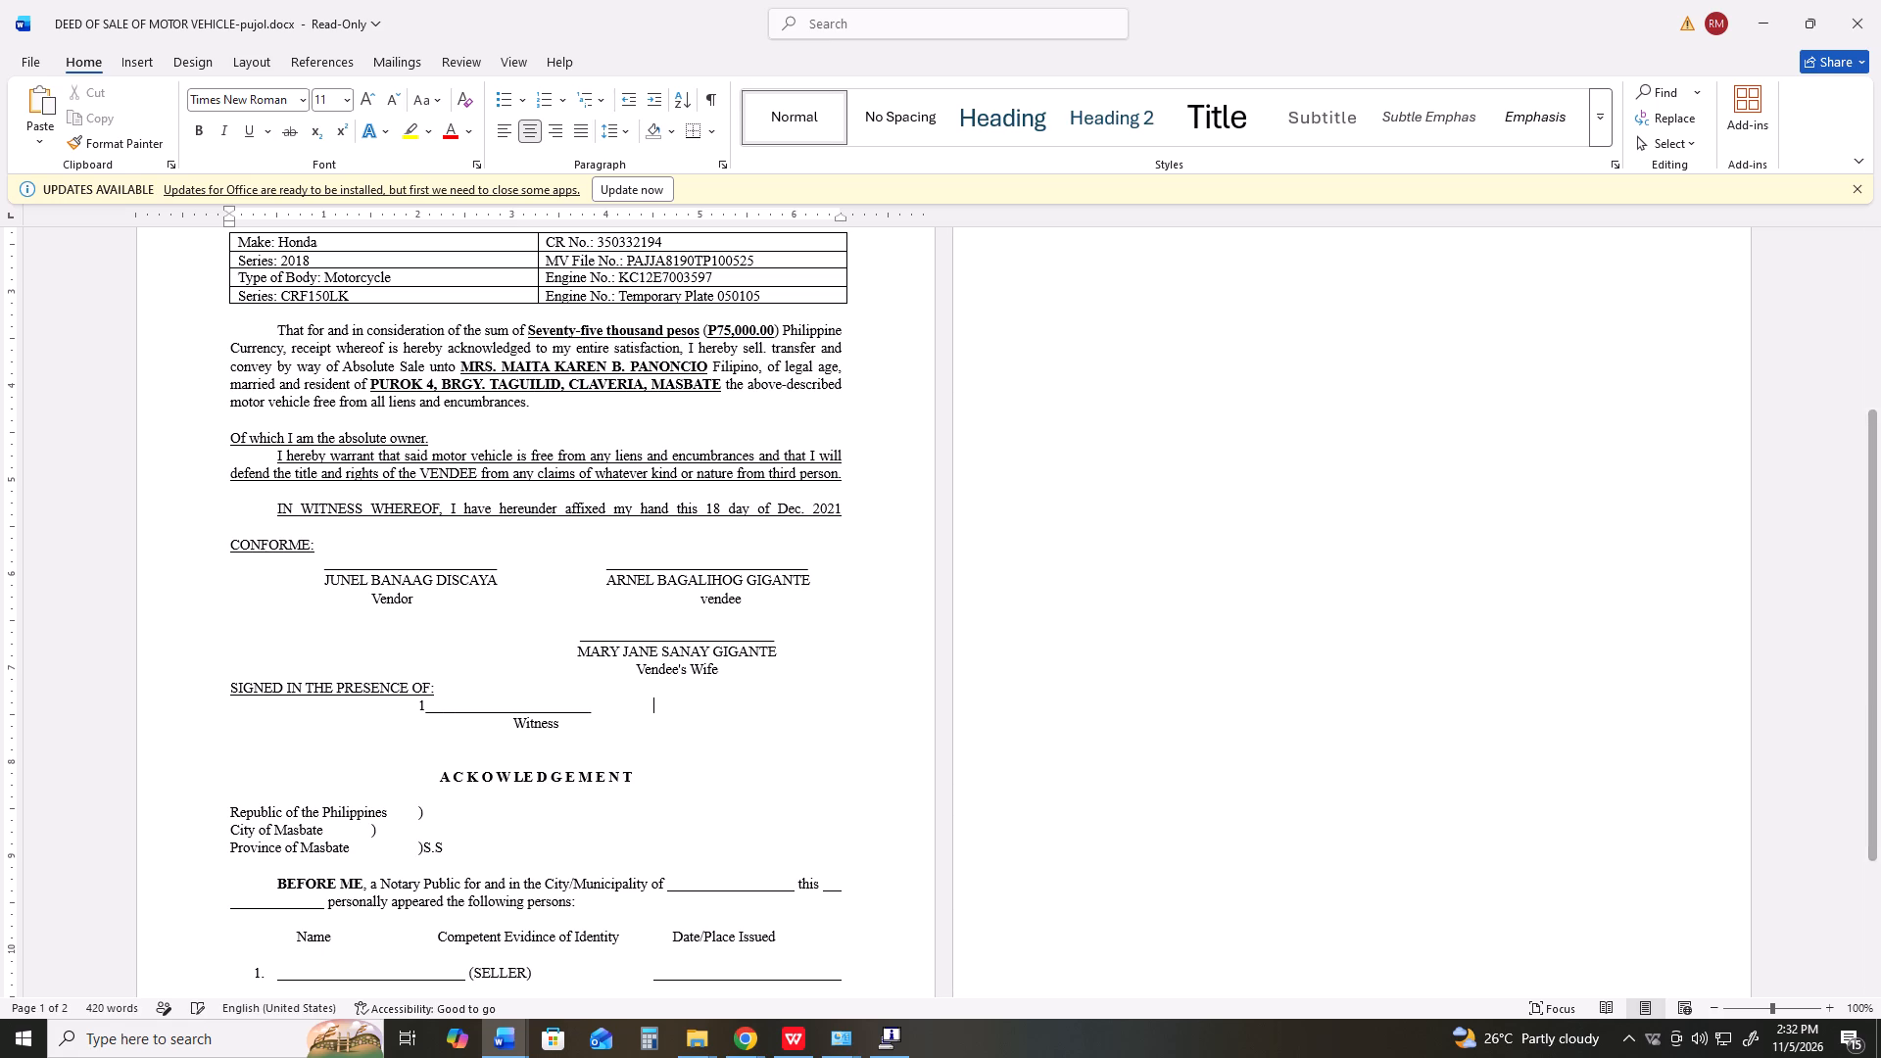
pyautogui.press('Tab')
pyautogui.press('Tab')
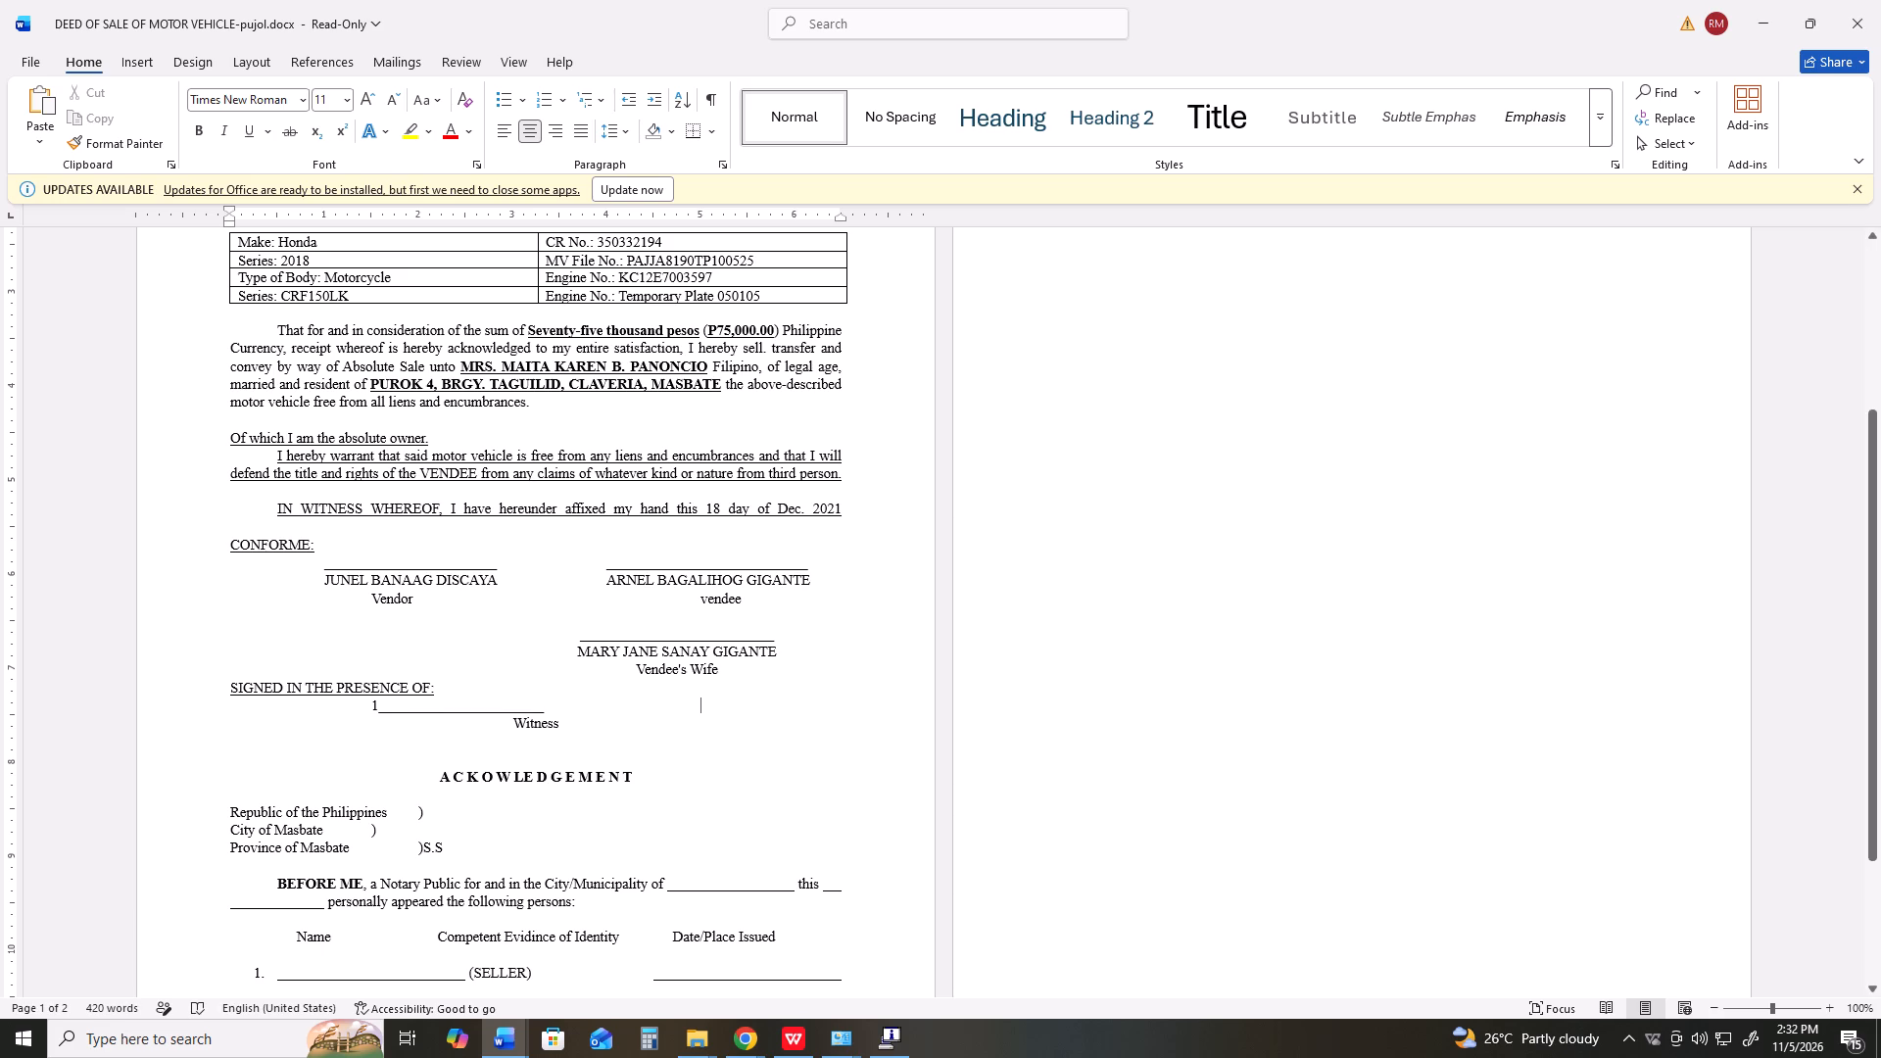
pyautogui.click(558, 722)
pyautogui.press('Tab')
pyautogui.press('Tab')
pyautogui.press('Tab')
pyautogui.press('Tab')
pyautogui.press('Tab')
pyautogui.click(556, 714)
pyautogui.press('Tab')
pyautogui.click(548, 712)
pyautogui.press('Tab')
# Add a second witness signature line on the same row, starting with "2." followed by 21 underscores.
pyautogui.click(635, 711)
pyautogui.click(665, 707)
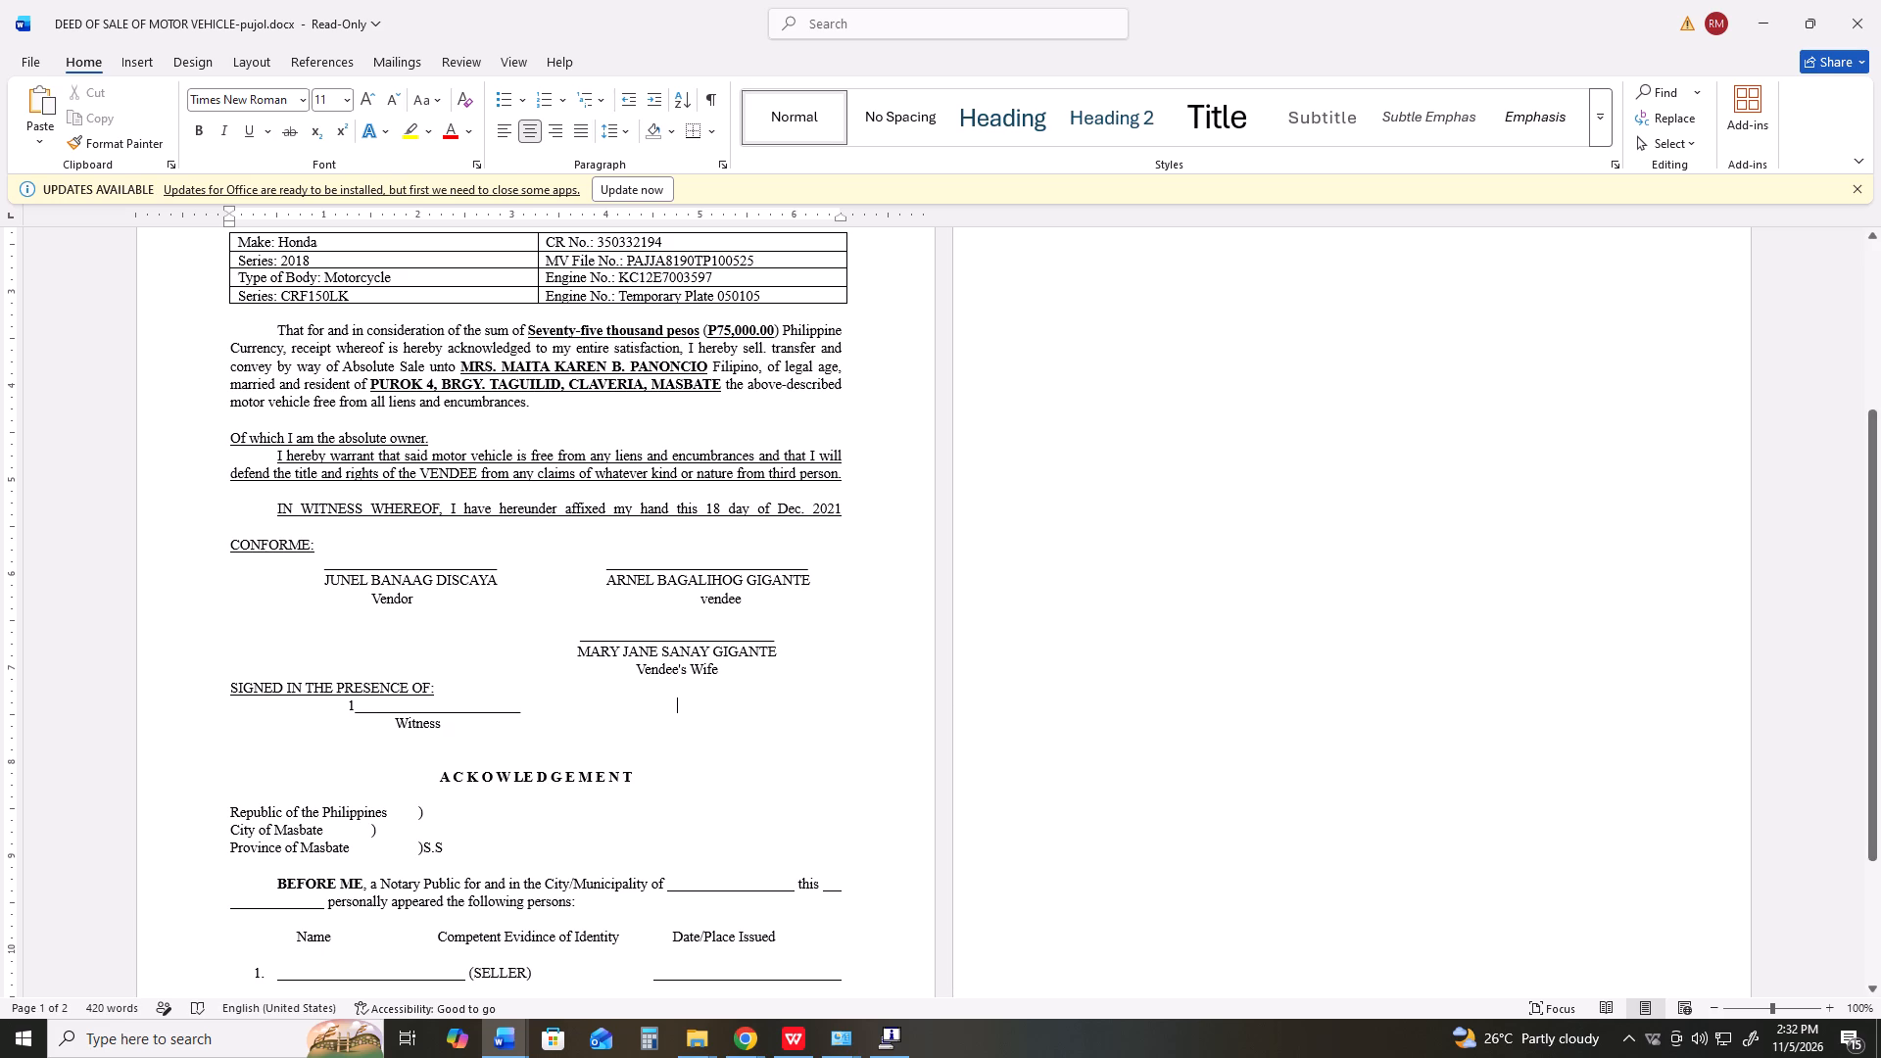
pyautogui.click(719, 710)
pyautogui.click(744, 704)
pyautogui.click(745, 704)
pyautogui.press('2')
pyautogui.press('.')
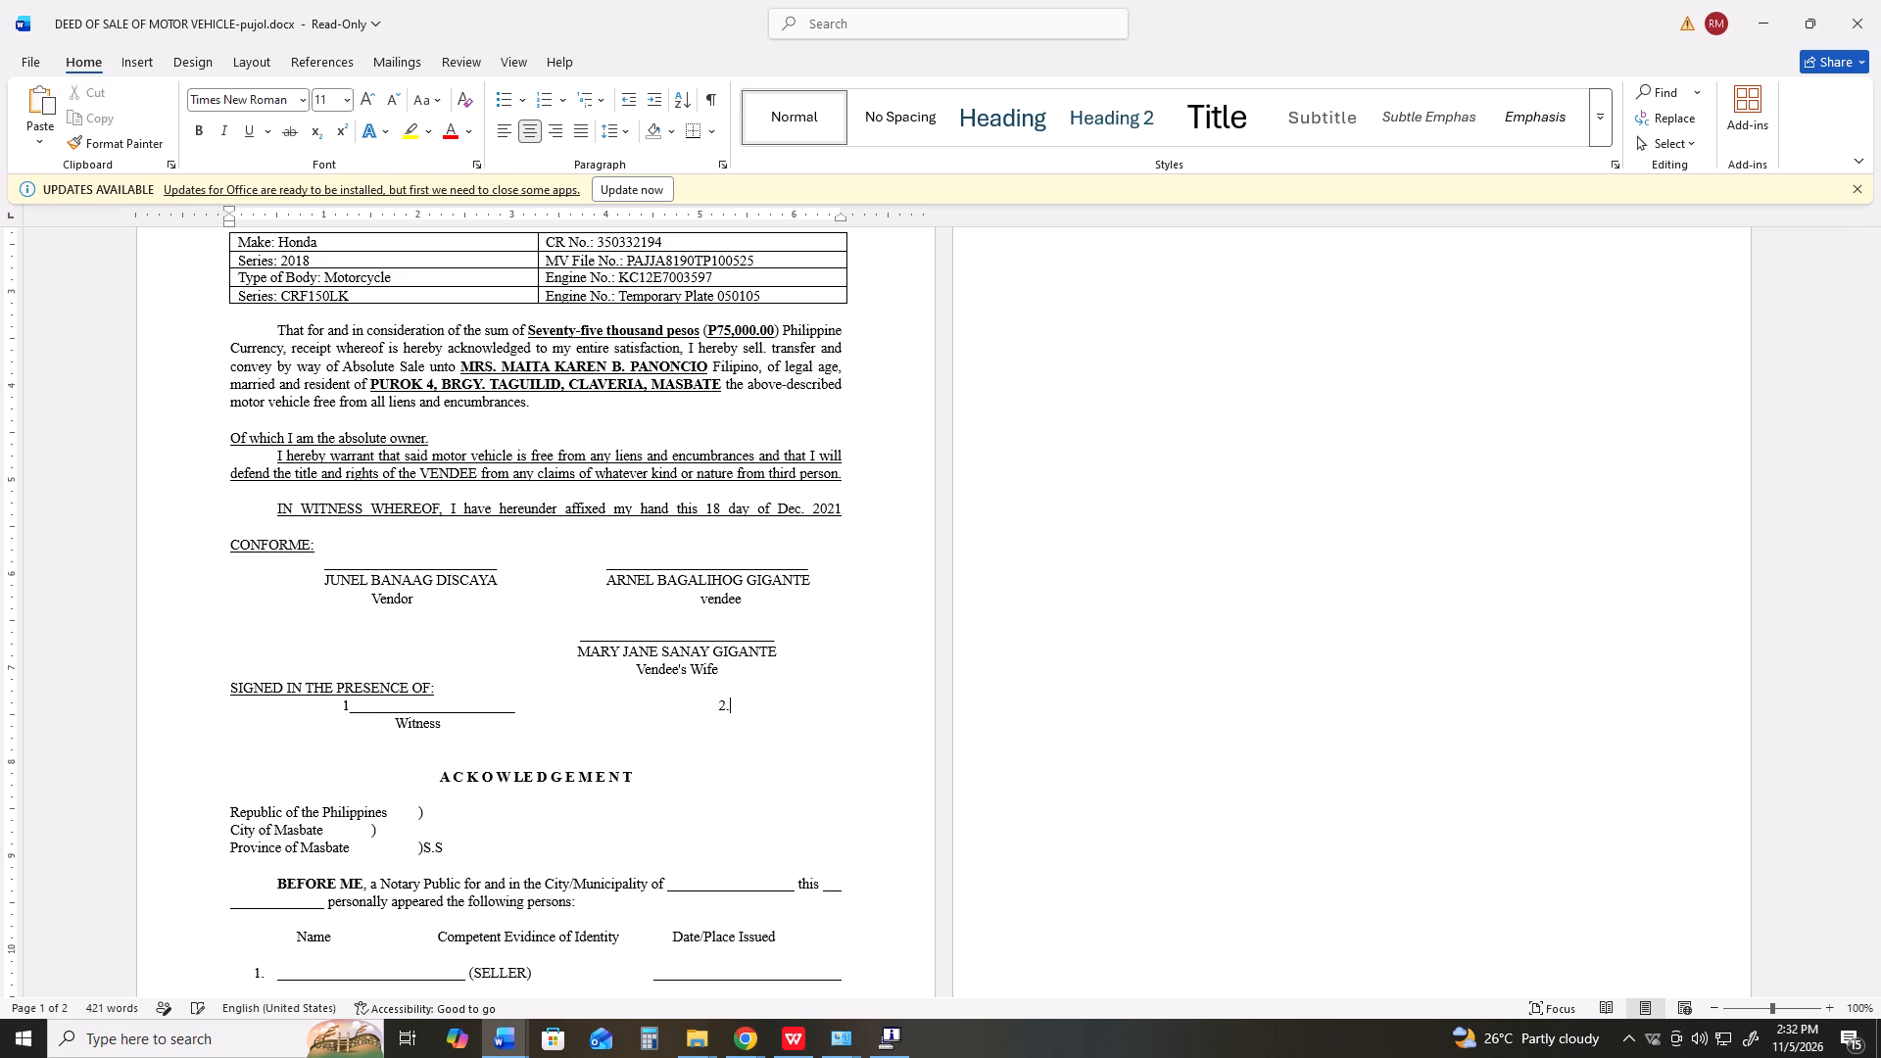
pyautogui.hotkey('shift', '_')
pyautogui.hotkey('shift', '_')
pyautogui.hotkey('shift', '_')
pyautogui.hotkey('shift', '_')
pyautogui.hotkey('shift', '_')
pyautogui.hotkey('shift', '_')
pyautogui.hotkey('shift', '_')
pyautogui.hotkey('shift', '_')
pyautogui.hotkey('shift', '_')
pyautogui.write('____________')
# Remove three tabs between the first and second witness signature lines to bring them closer together.
pyautogui.click(593, 700)
pyautogui.click(591, 713)
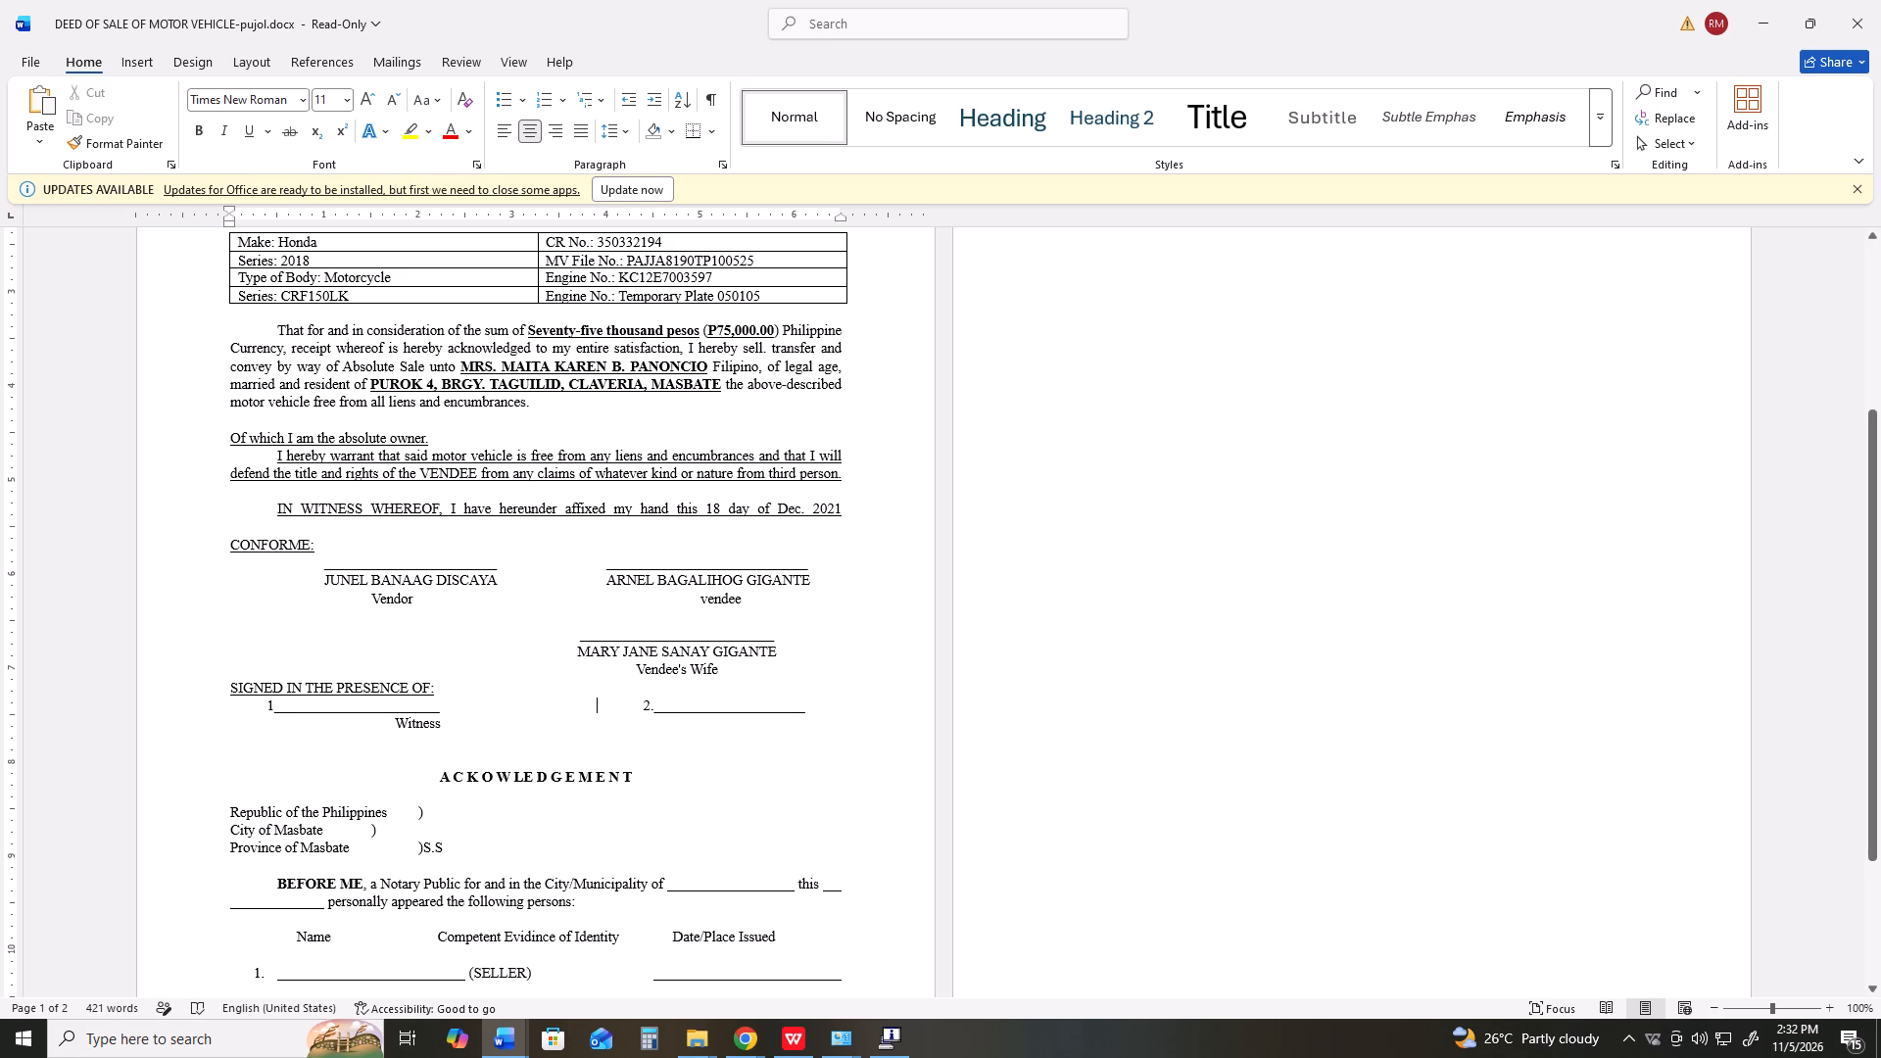
pyautogui.press('BackSpace')
pyautogui.press('BackSpace')
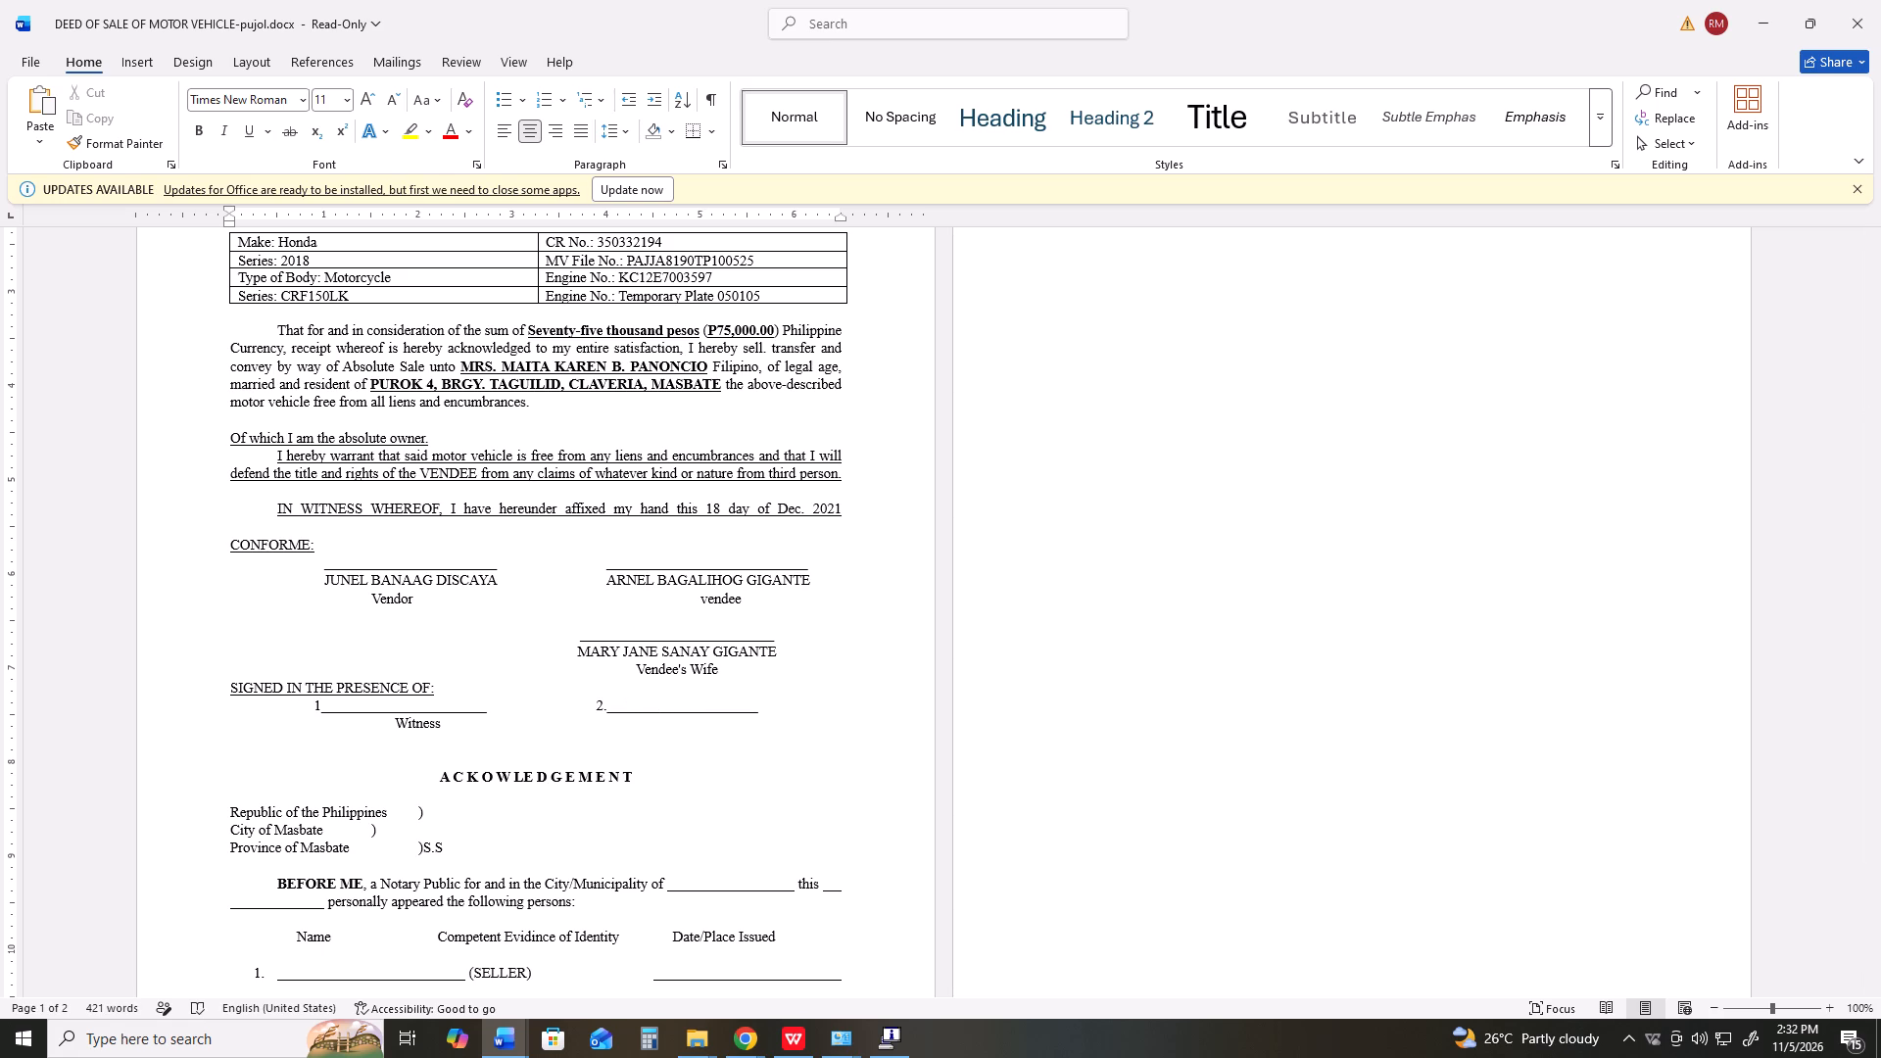
pyautogui.press('BackSpace')
# Add the label "Witness" beneath the second witness signature line, on the same row as the first label.
pyautogui.click(744, 722)
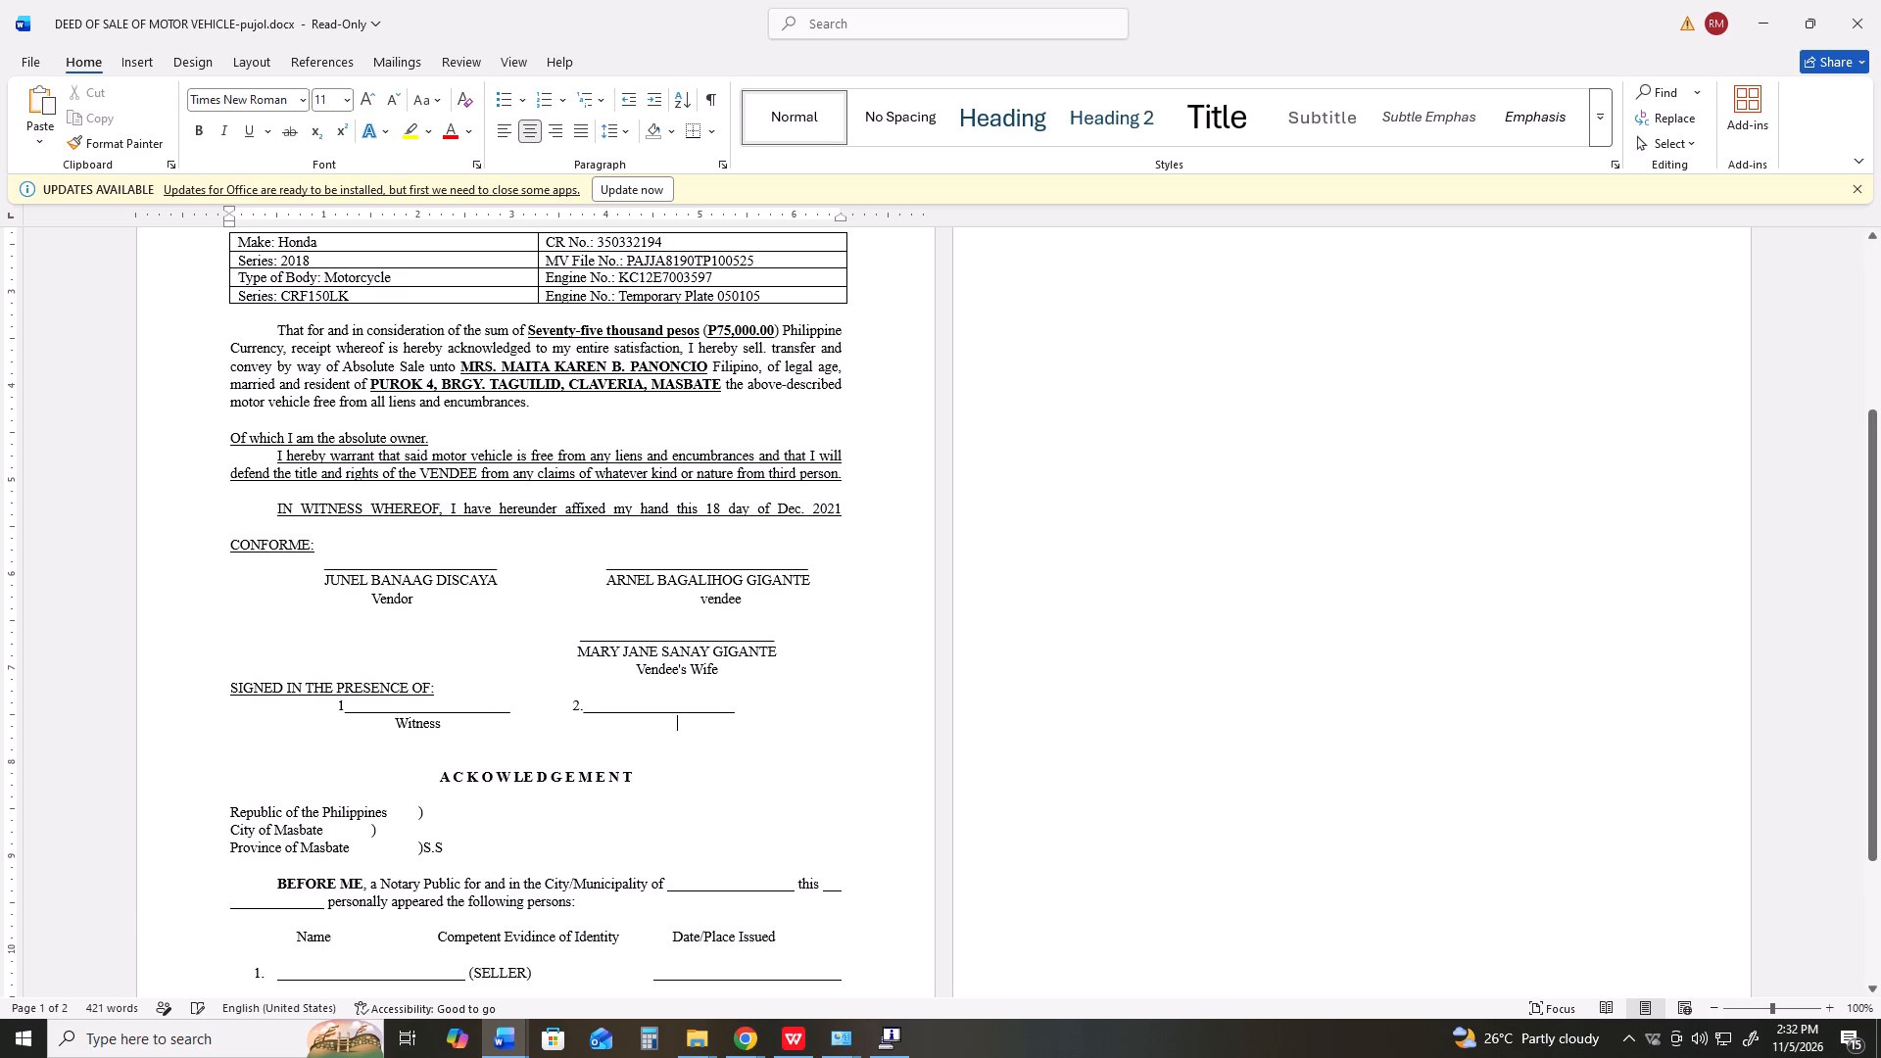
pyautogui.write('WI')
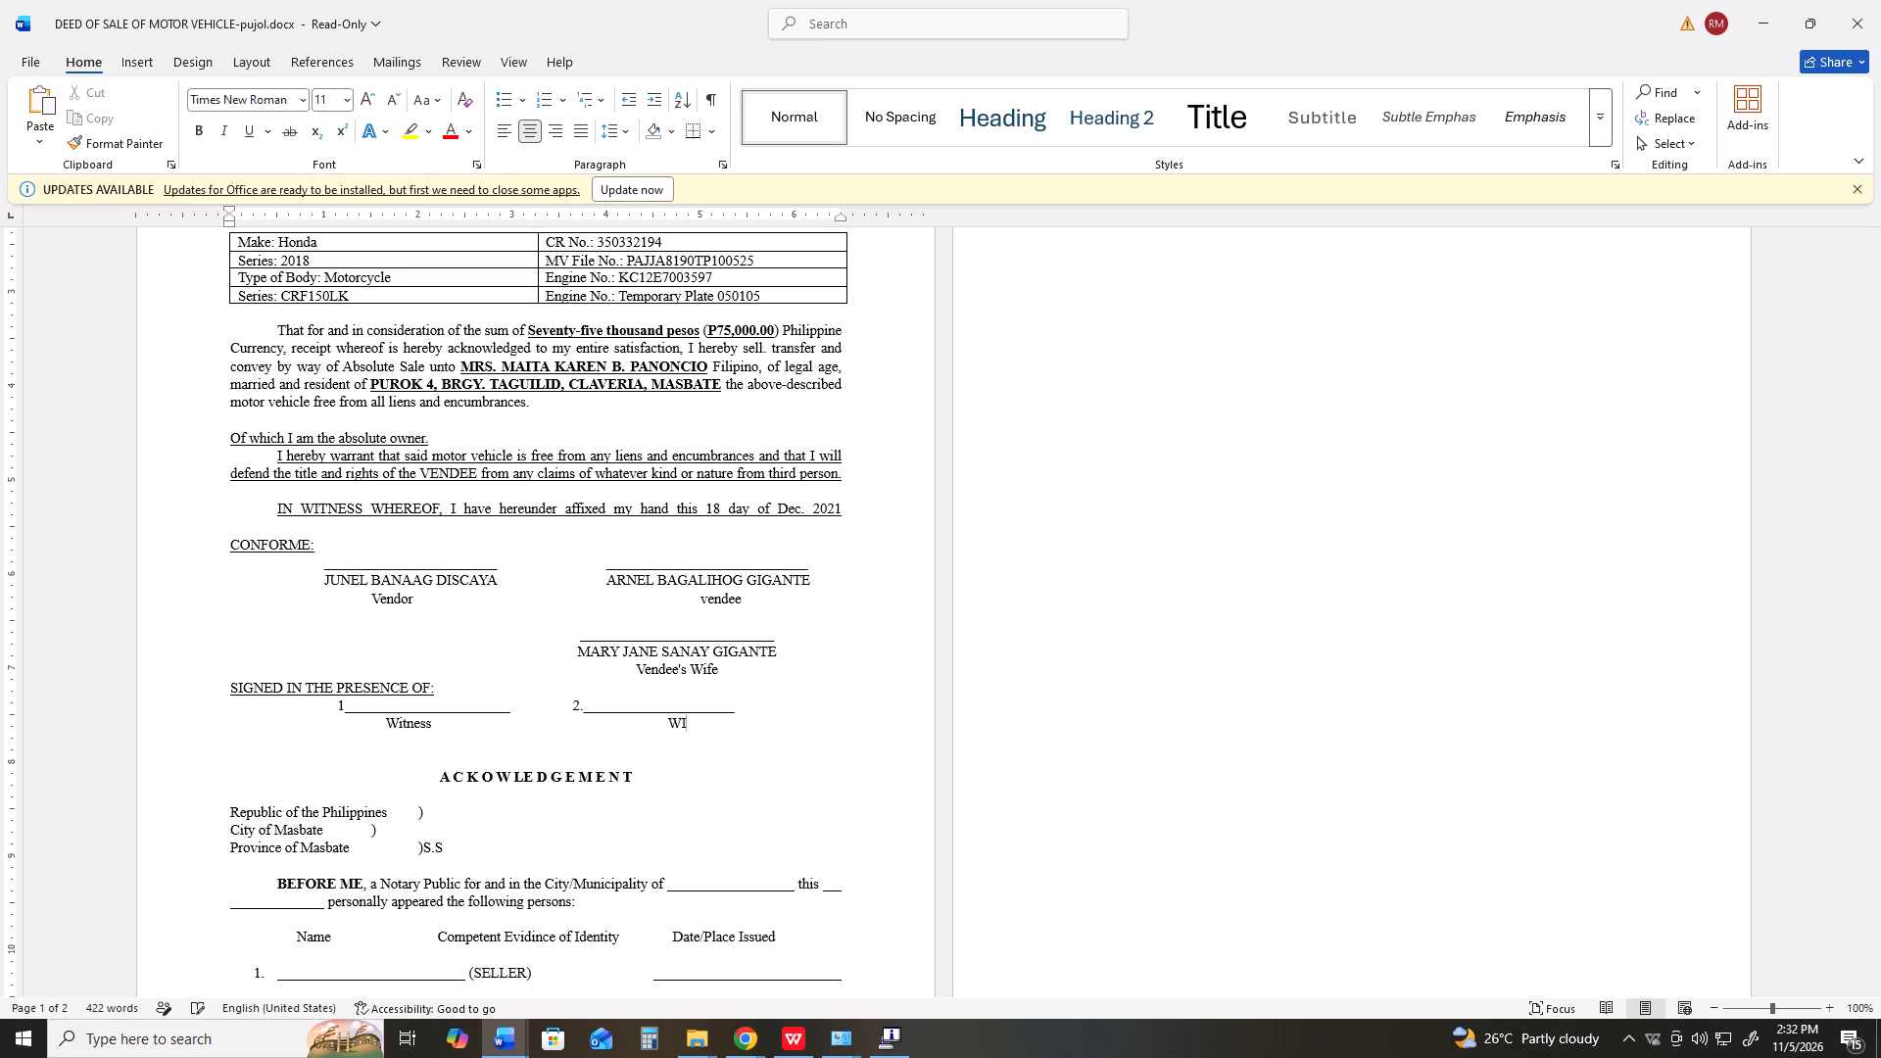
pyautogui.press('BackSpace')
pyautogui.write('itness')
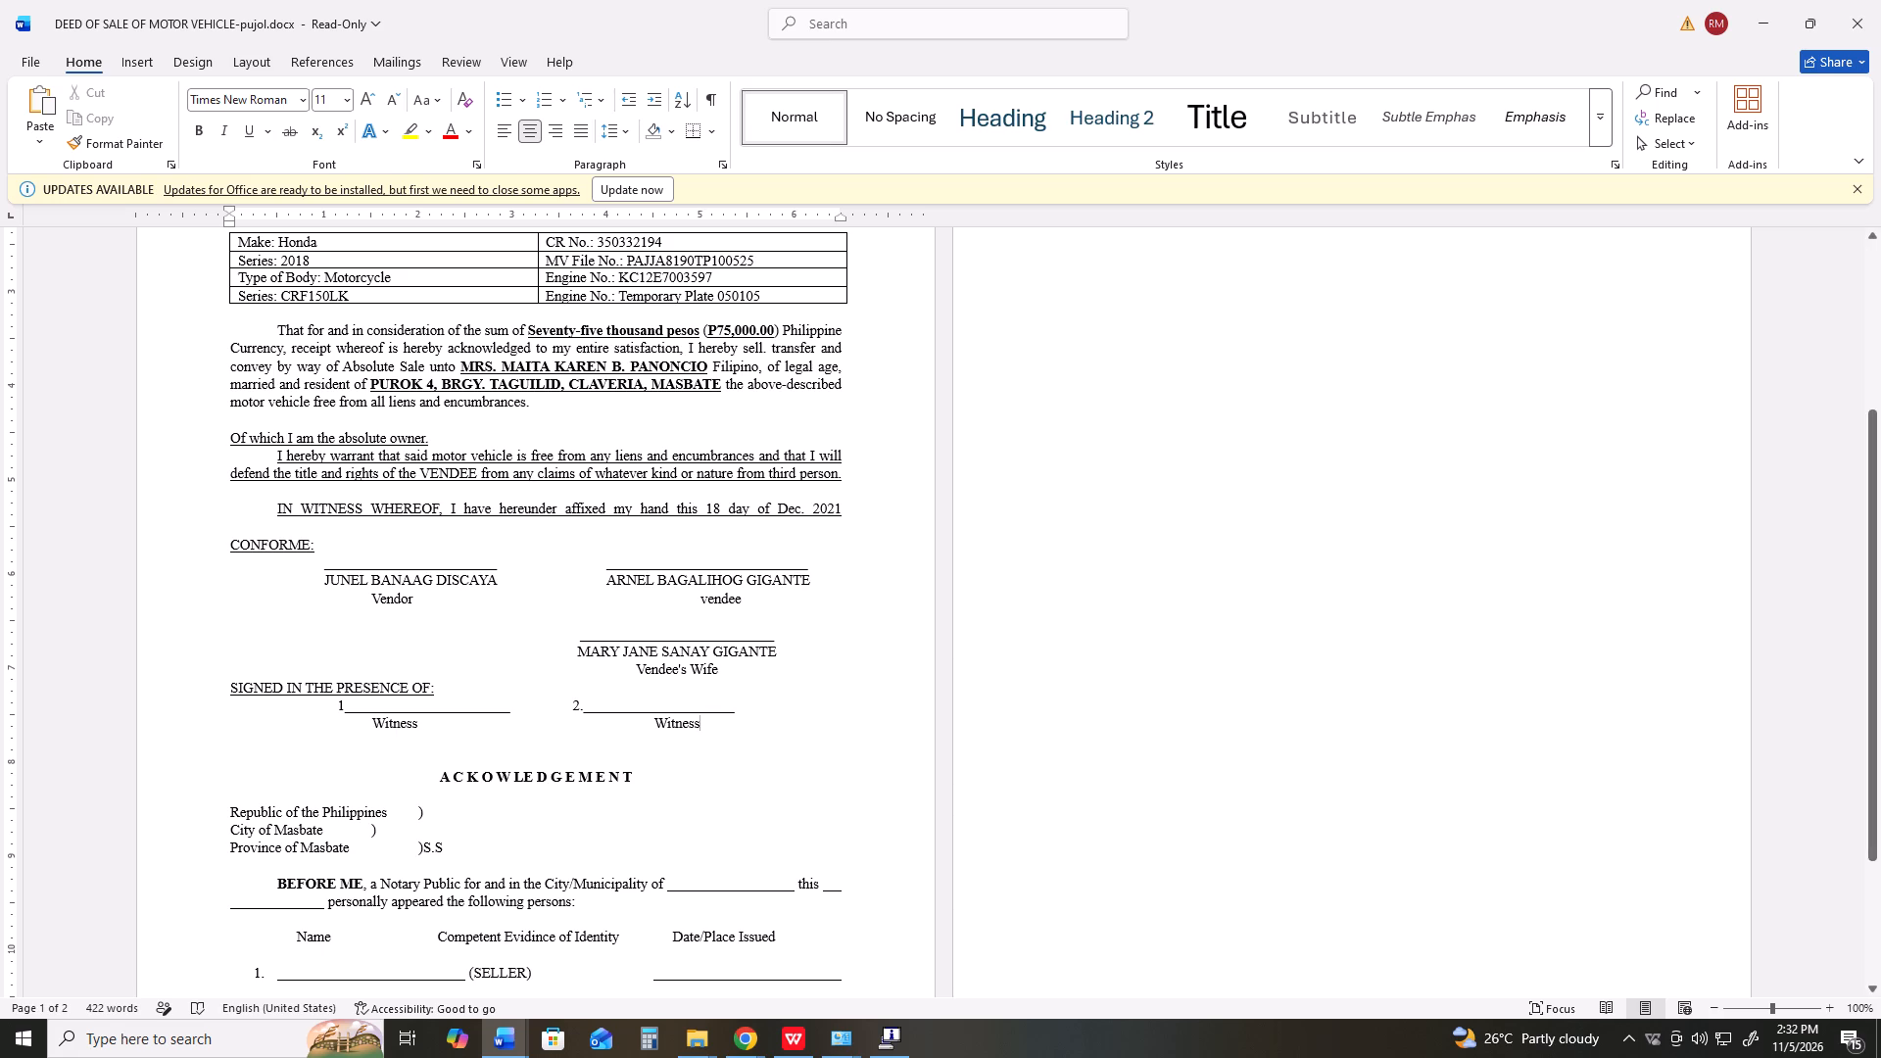
# Insert one tab before the first "Witness" label and one before "2." to adjust the alignment of the witness block.
pyautogui.click(362, 723)
pyautogui.press('Tab')
pyautogui.click(569, 708)
pyautogui.press('Tab')
# Insert two line breaks after "SIGNED IN THE PRESENCE OF:" to leave signing space above the witness lines.
pyautogui.click(451, 680)
pyautogui.hotkey('shift', 'Return')
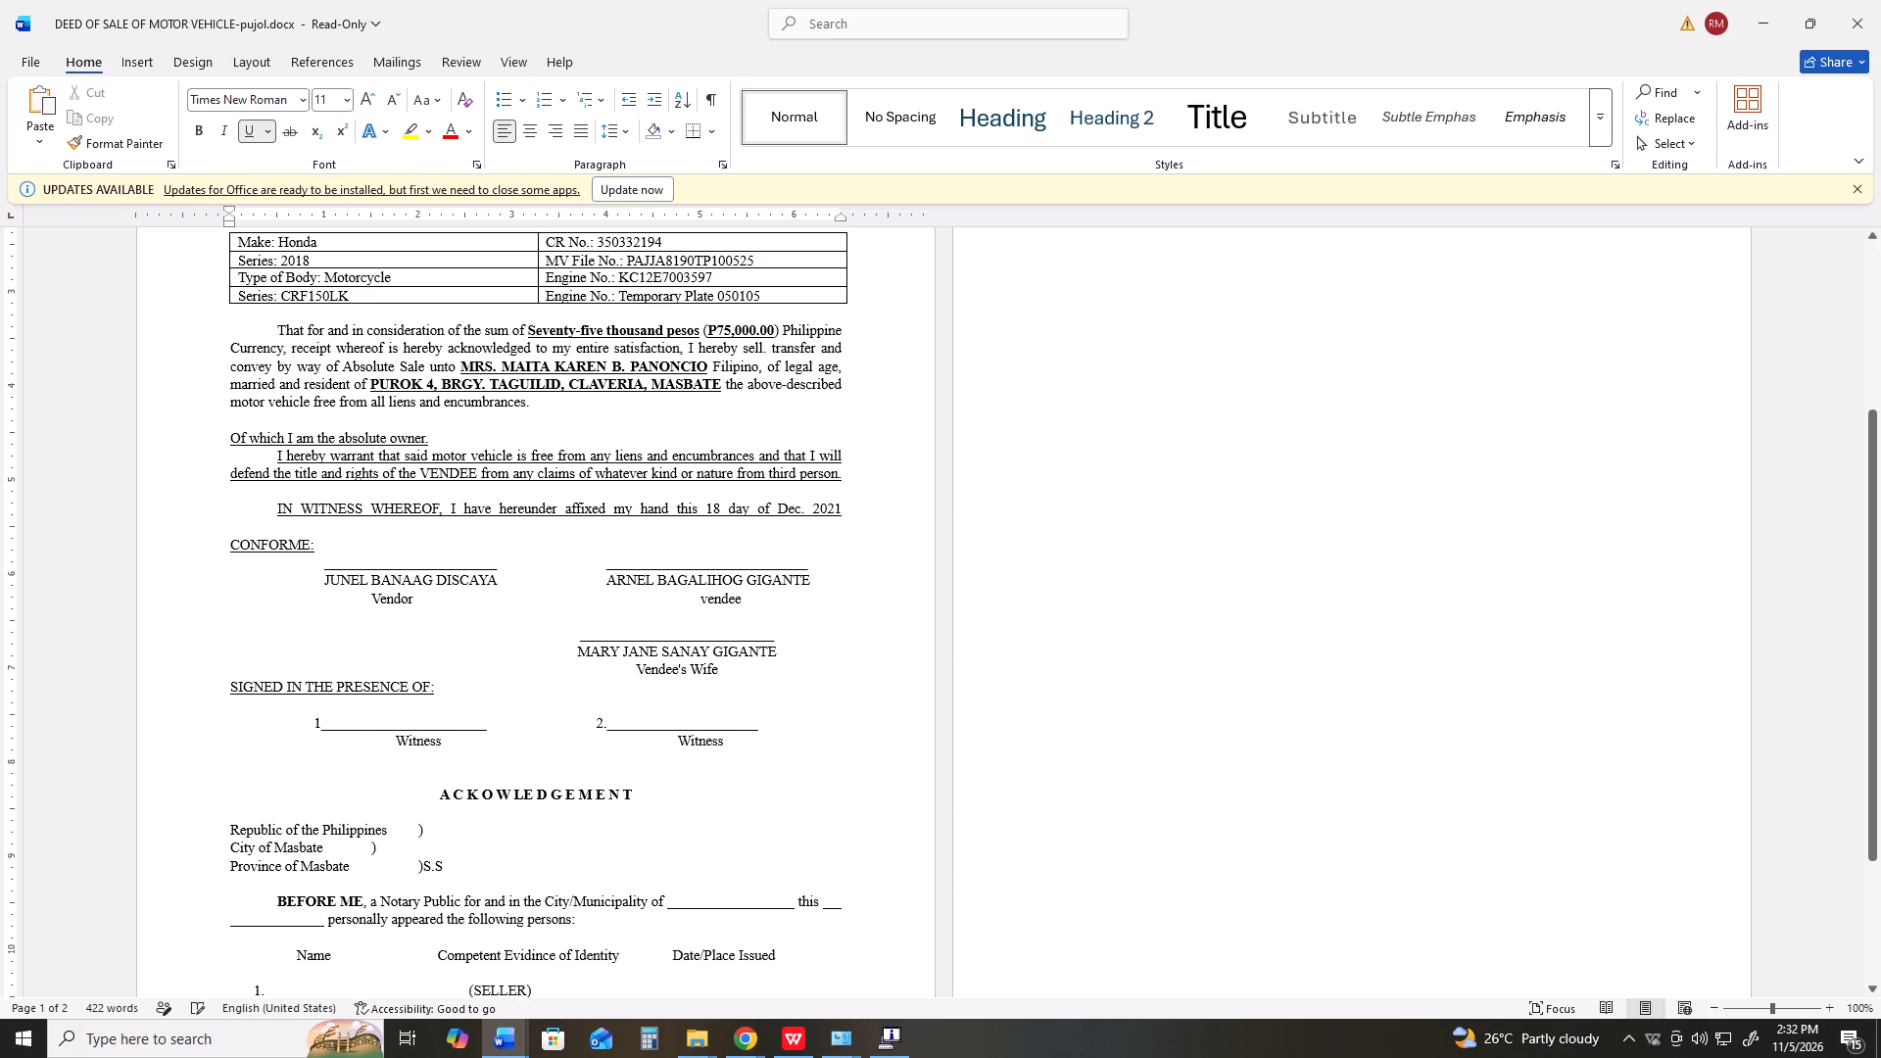
pyautogui.scroll(-2, 701, 707)
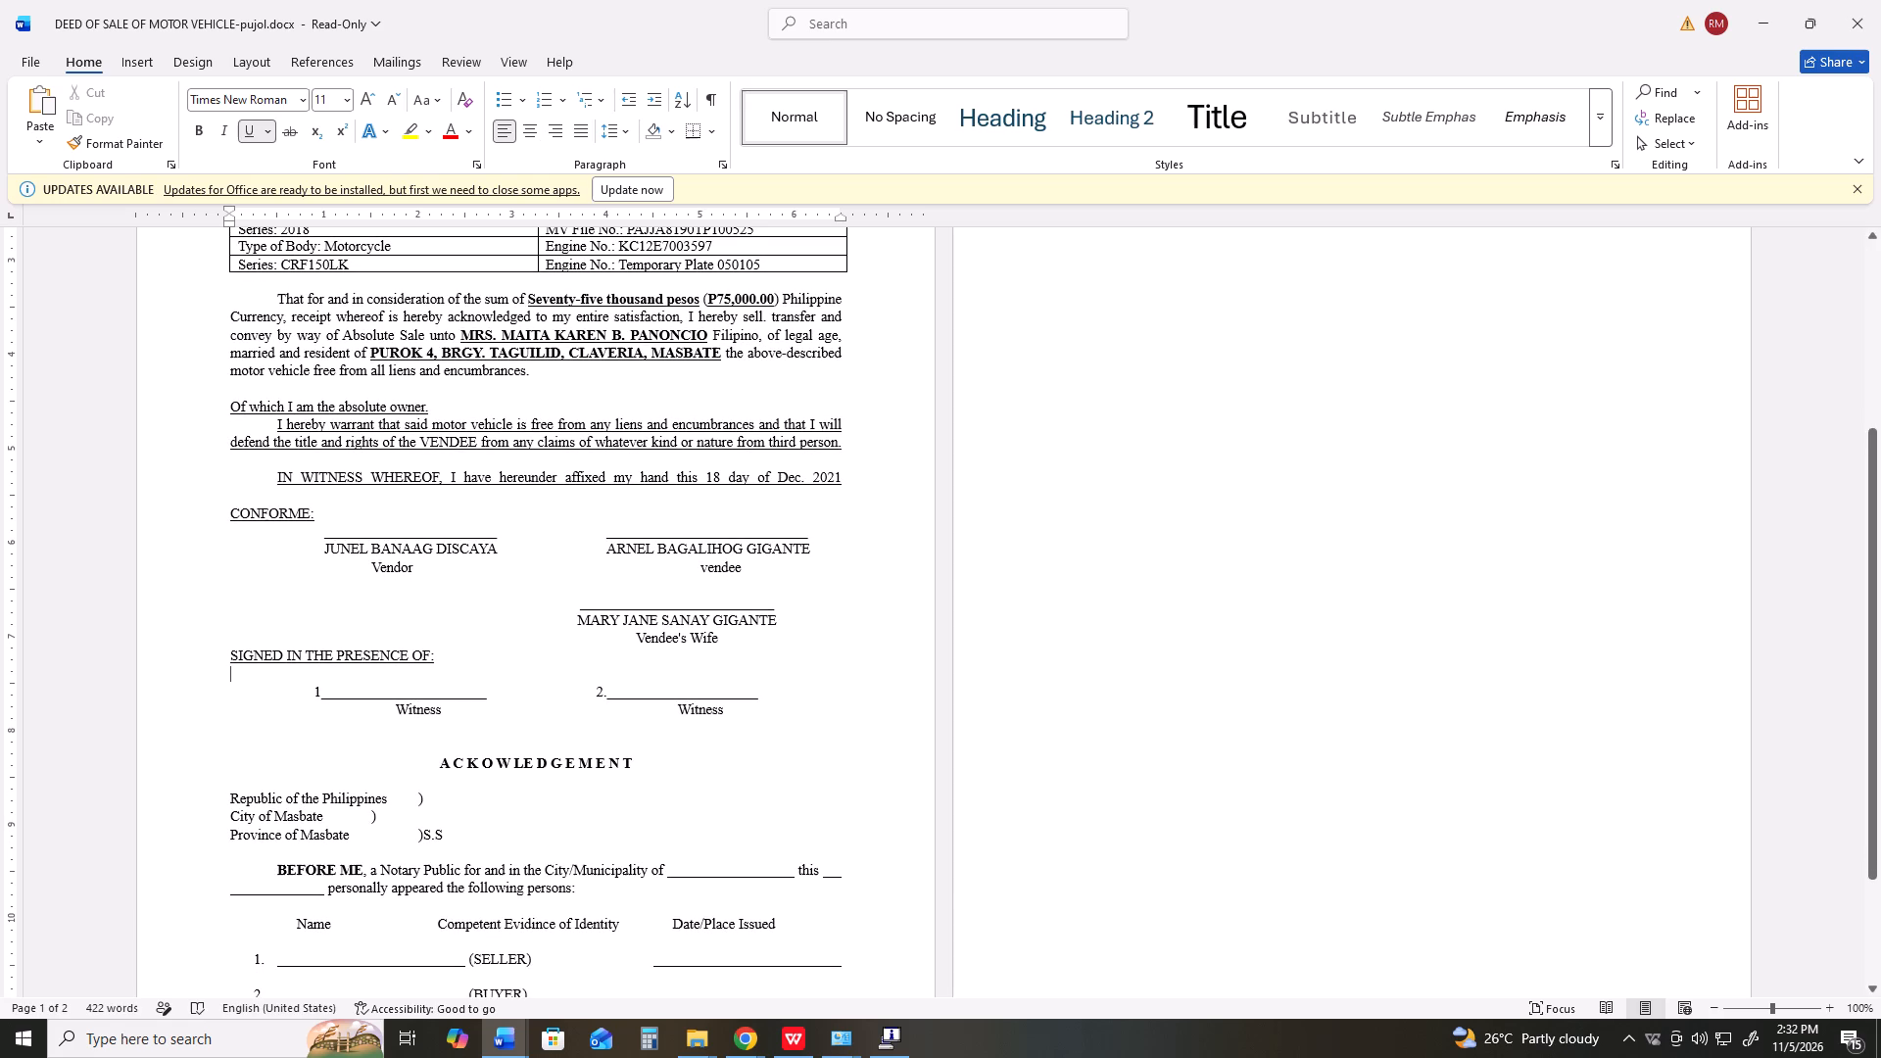
pyautogui.scroll(-15, 692, 714)
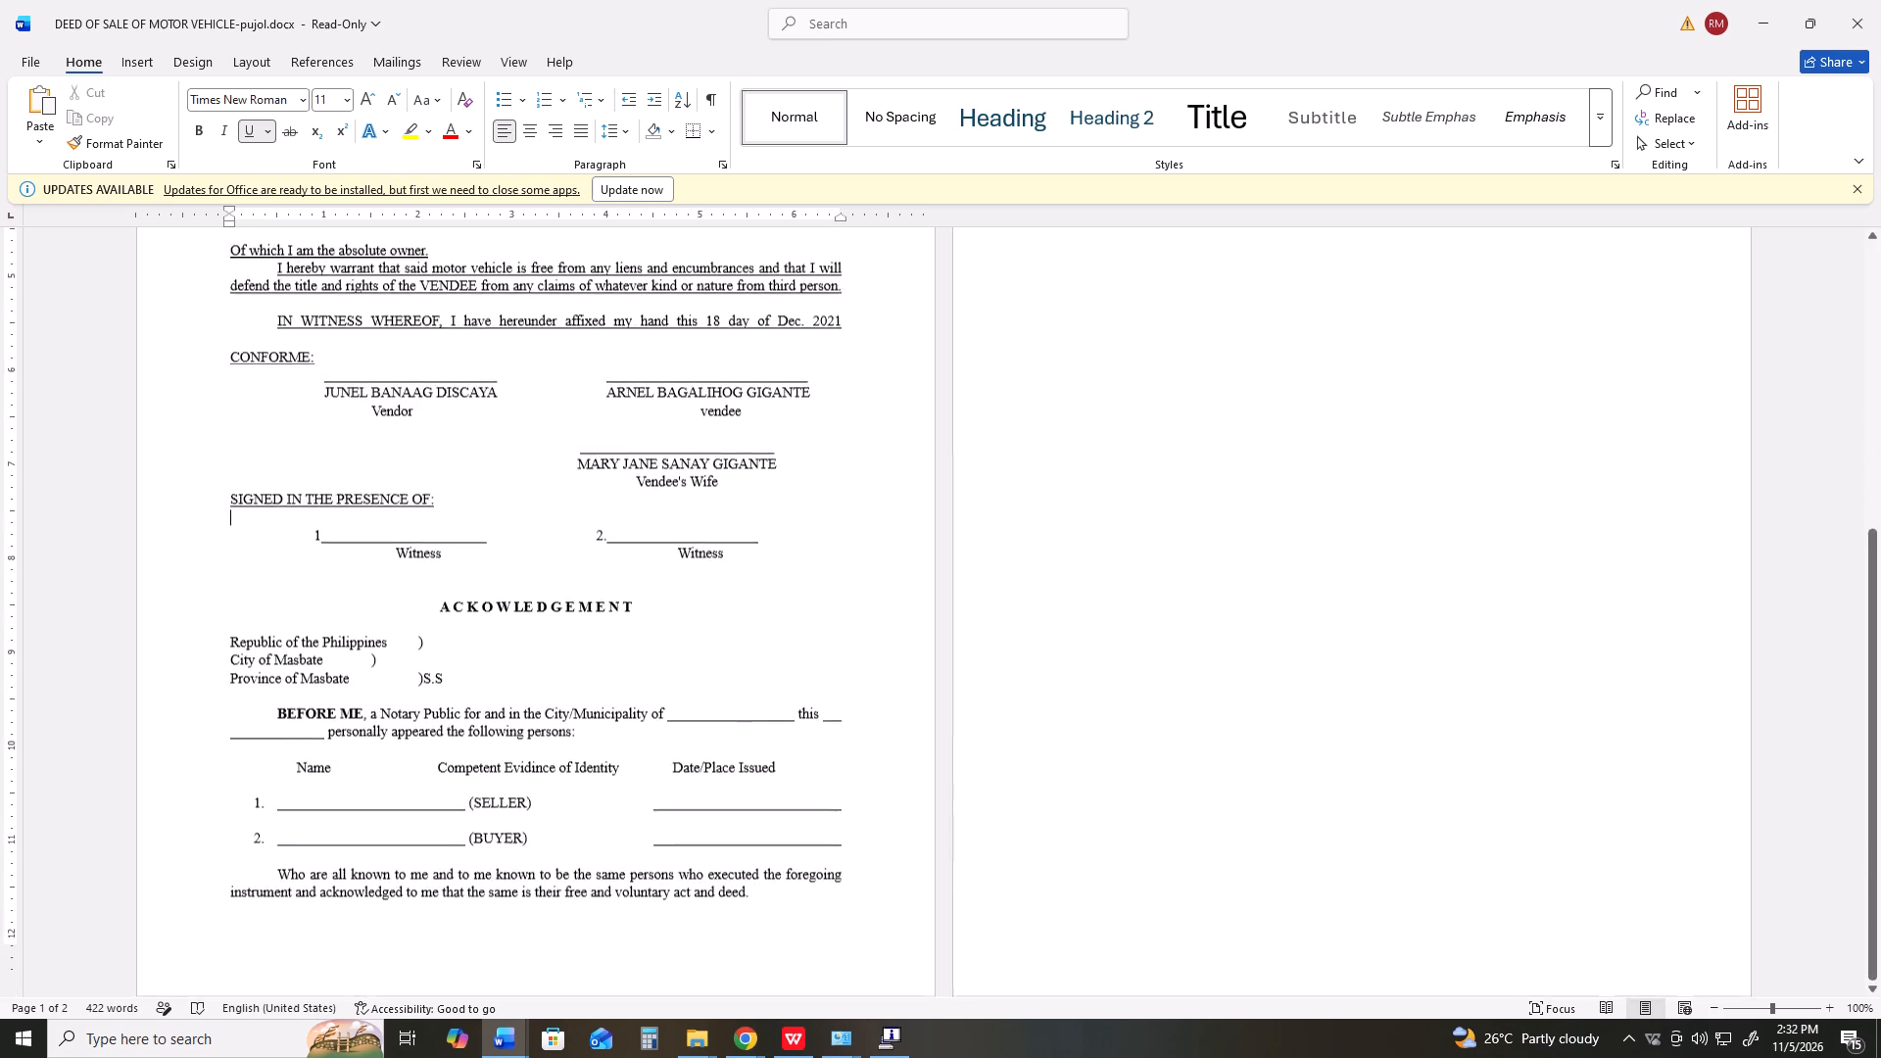
pyautogui.scroll(-5, 692, 711)
pyautogui.scroll(4, 692, 708)
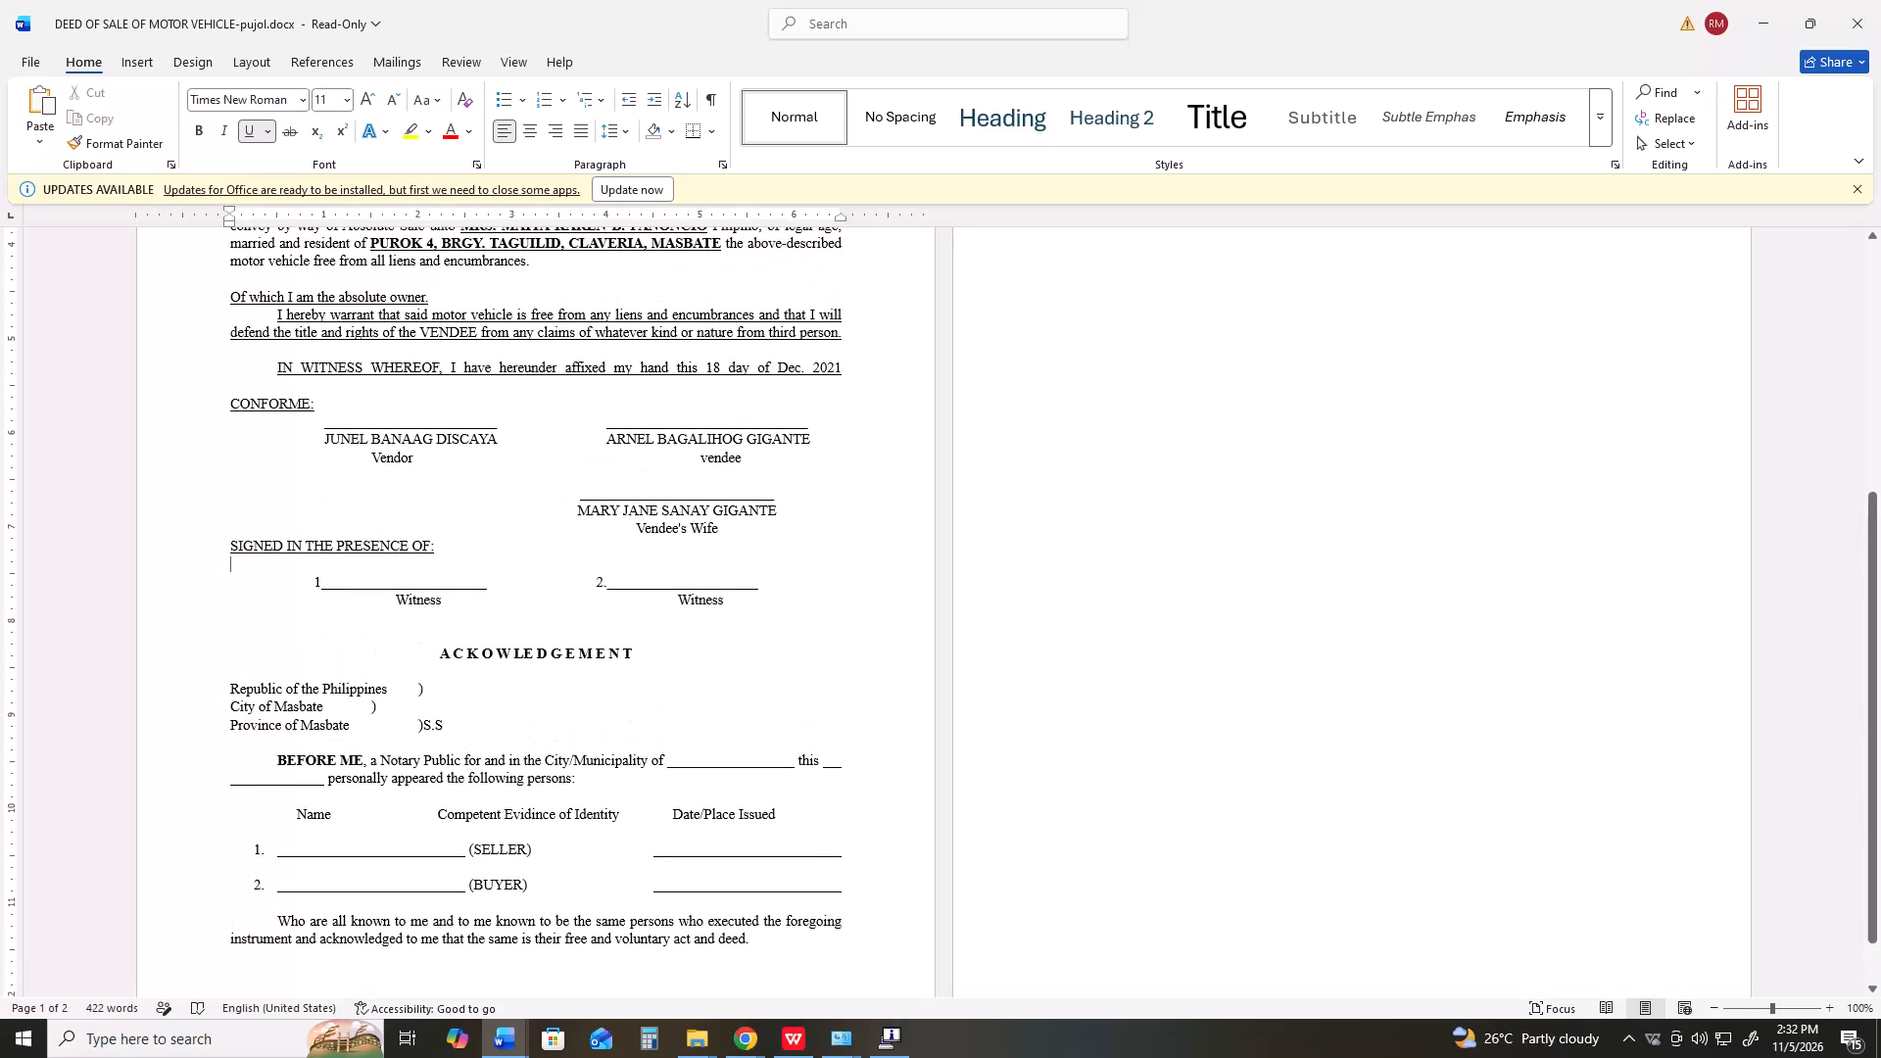
pyautogui.click(464, 540)
pyautogui.hotkey('shift', 'Return')
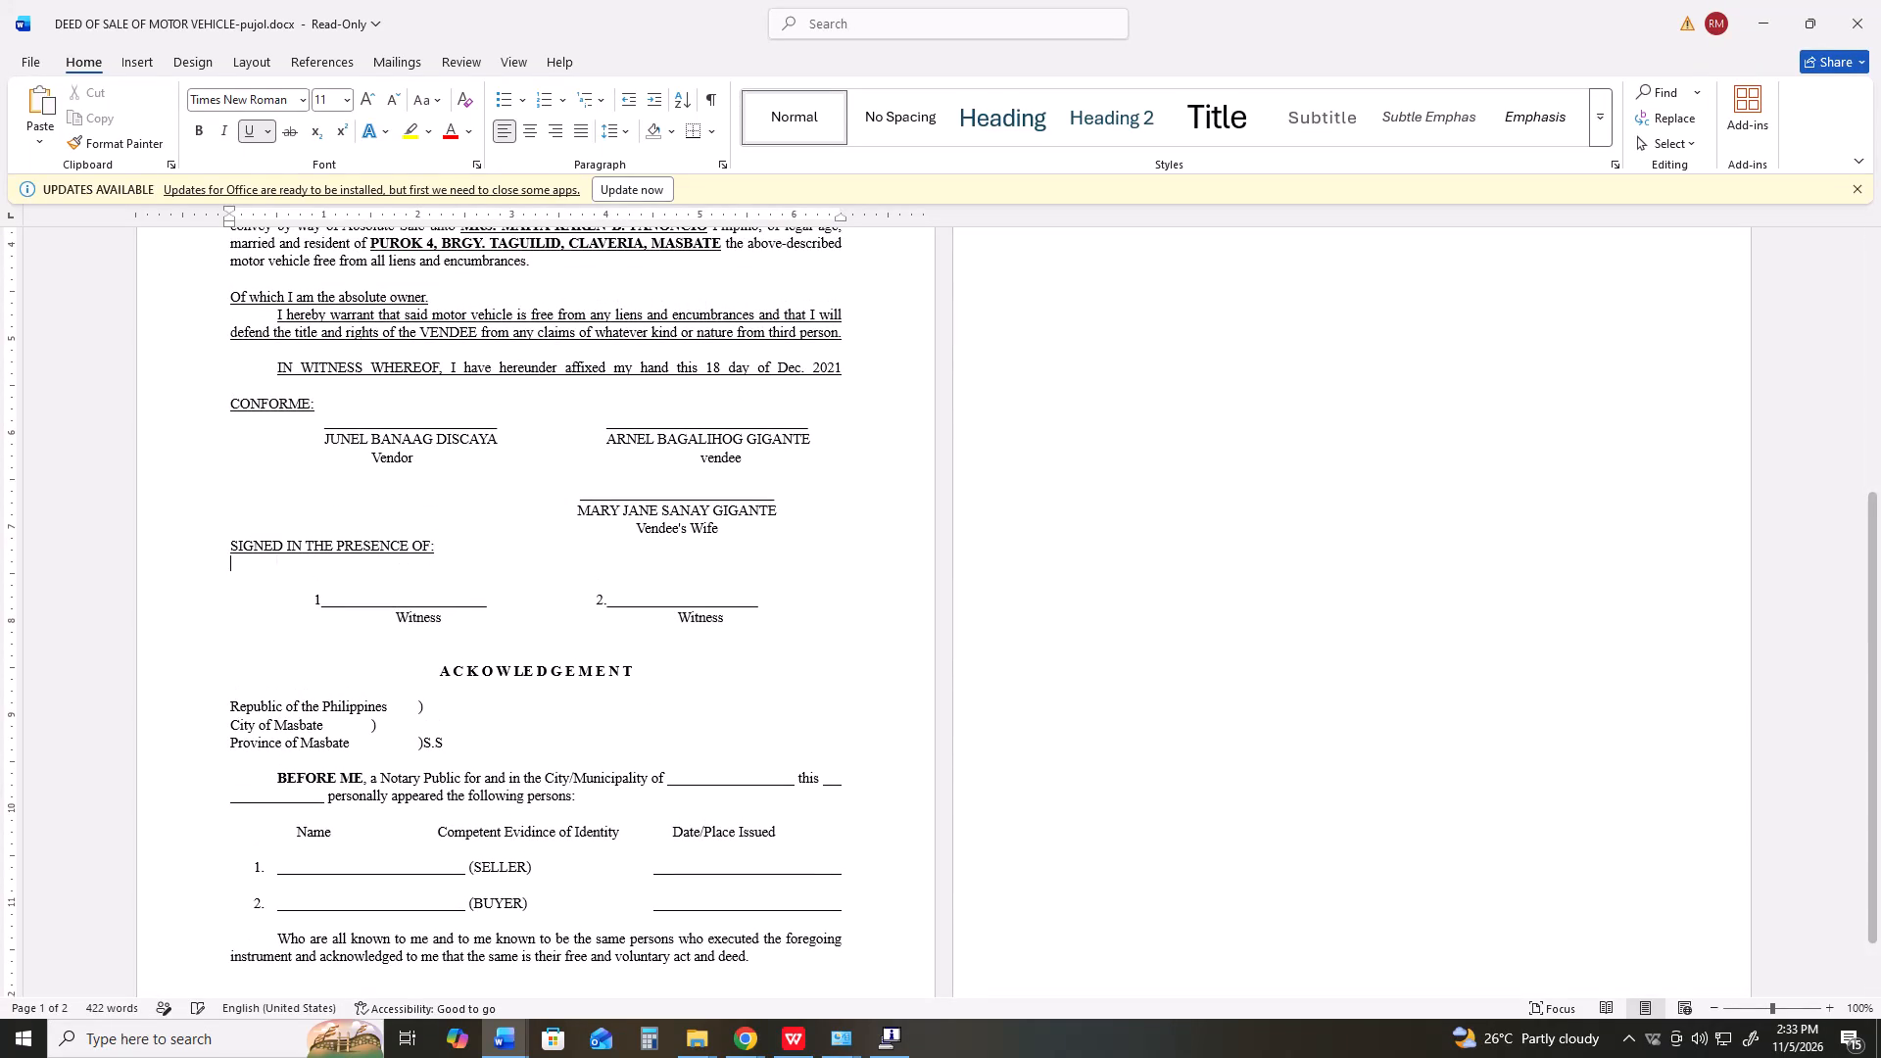
# Delete the "That for and in consideration of the sum of" paragraph below the vehicle details table.
pyautogui.scroll(8, 510, 582)
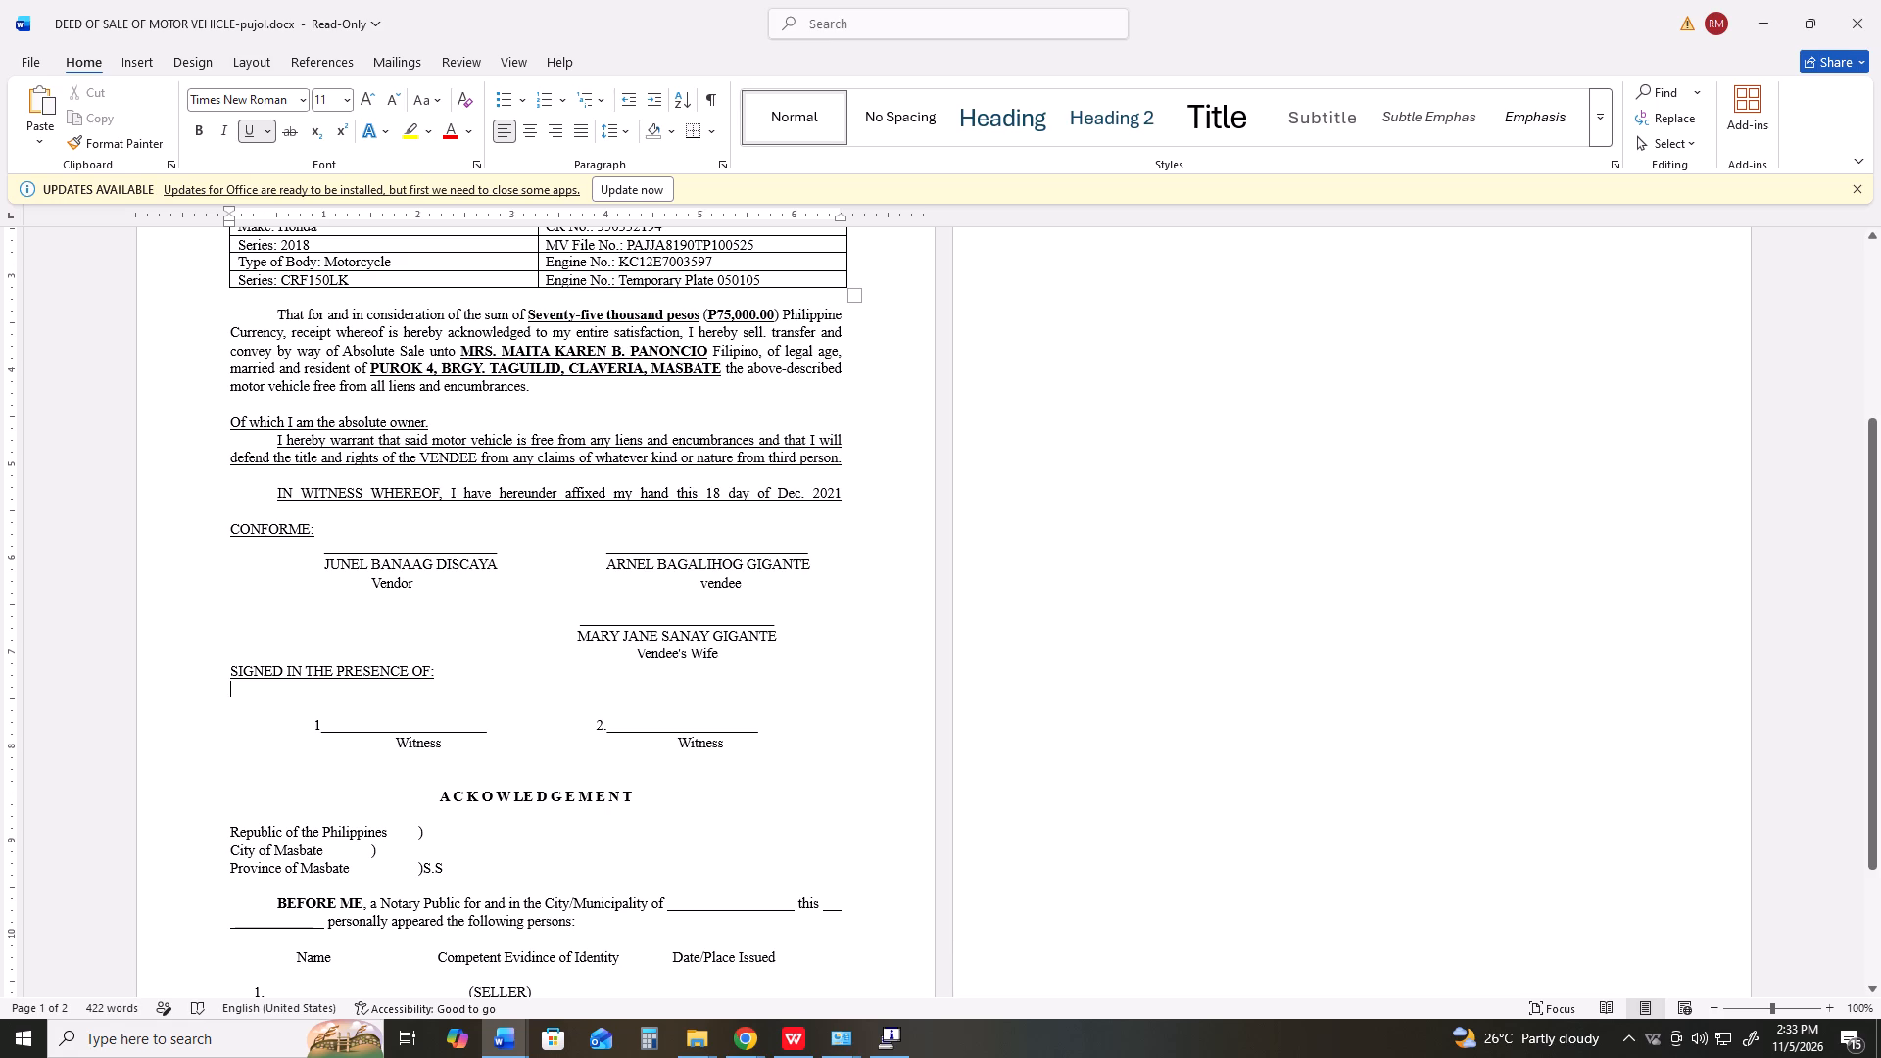
pyautogui.moveTo(271, 308); pyautogui.dragTo(359, 365)
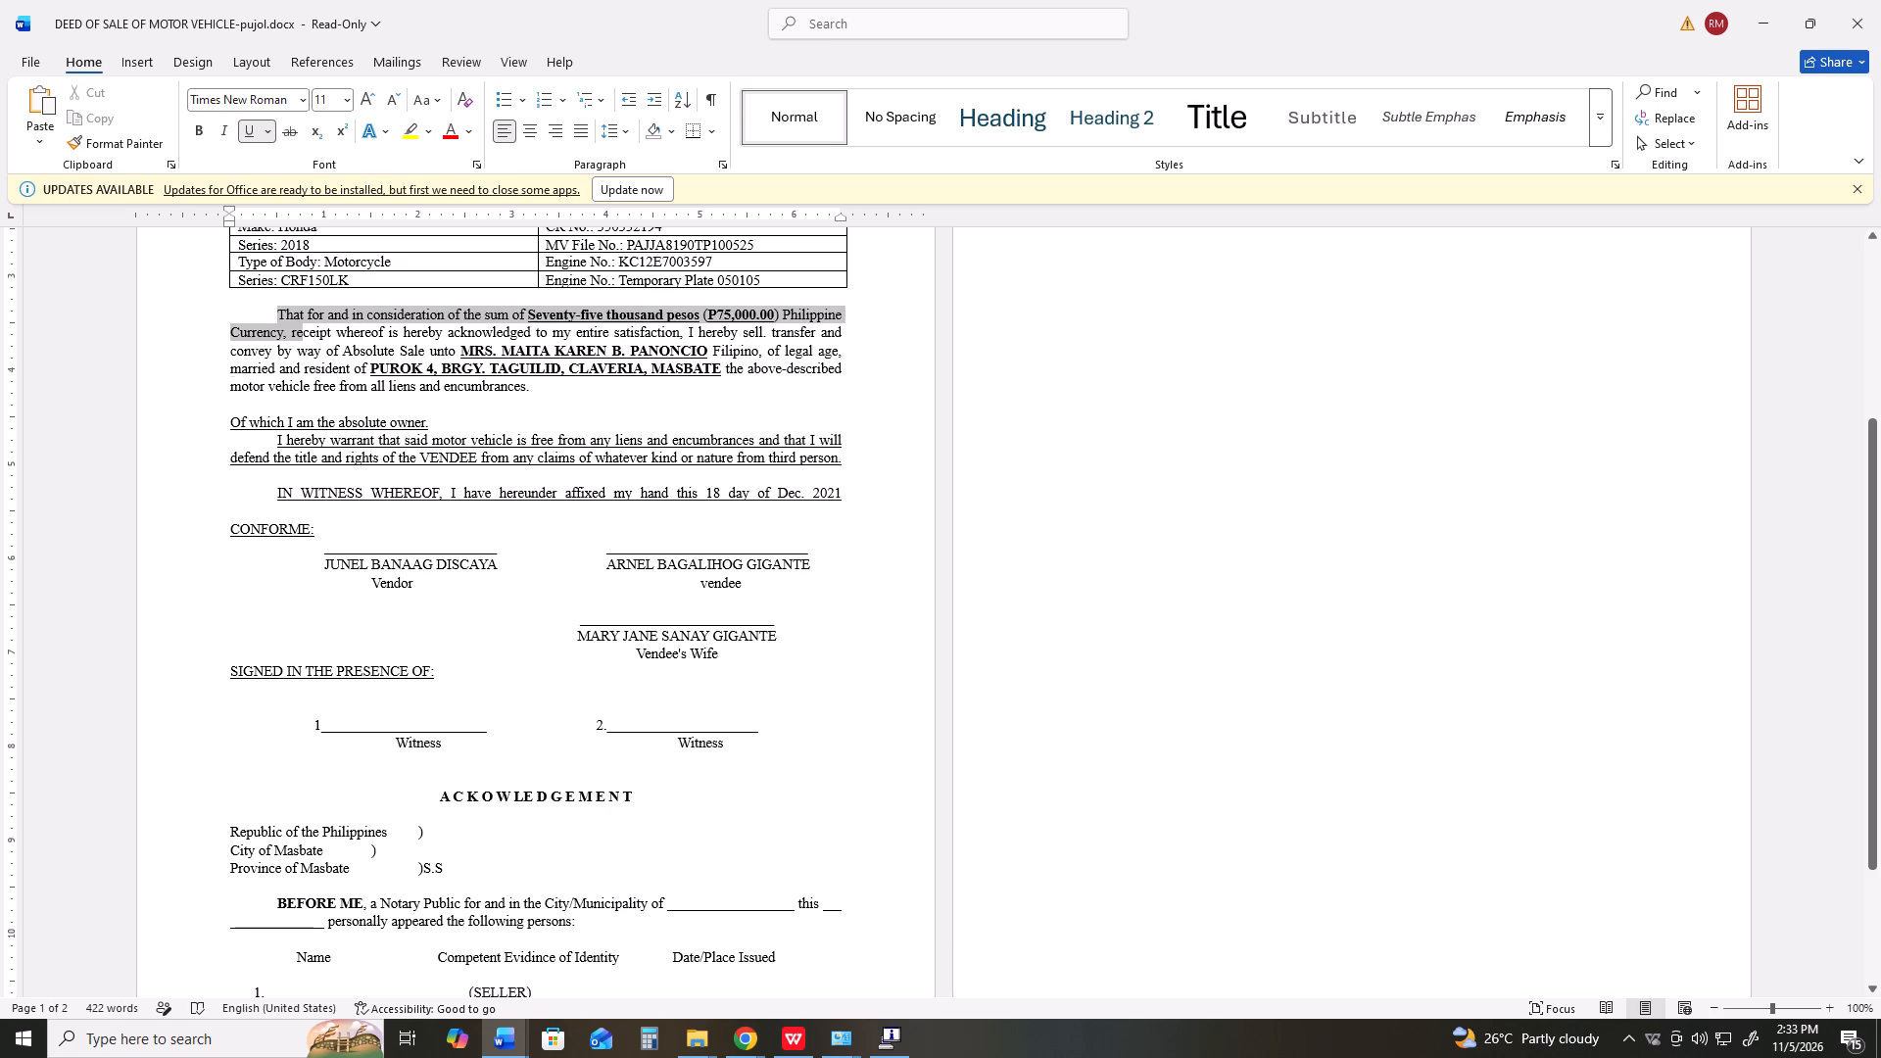
pyautogui.moveTo(359, 365); pyautogui.dragTo(564, 386)
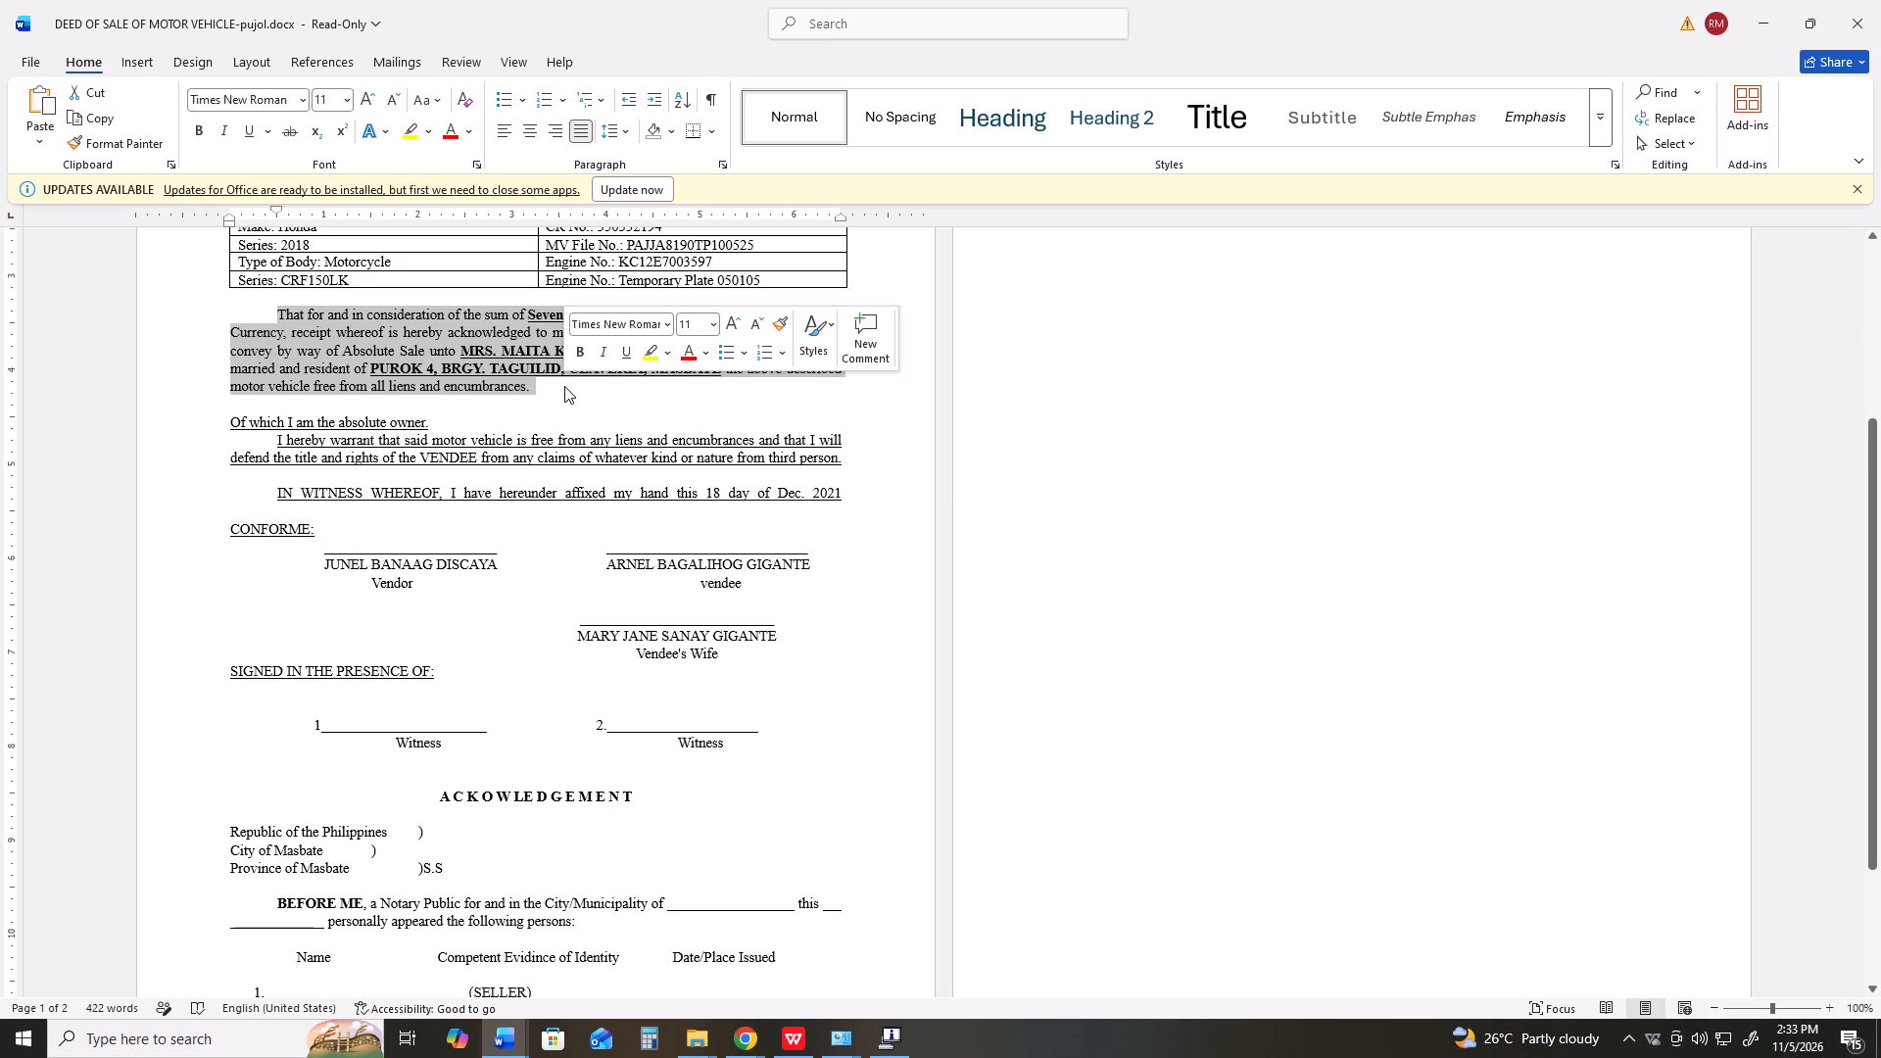
pyautogui.press('BackSpace')
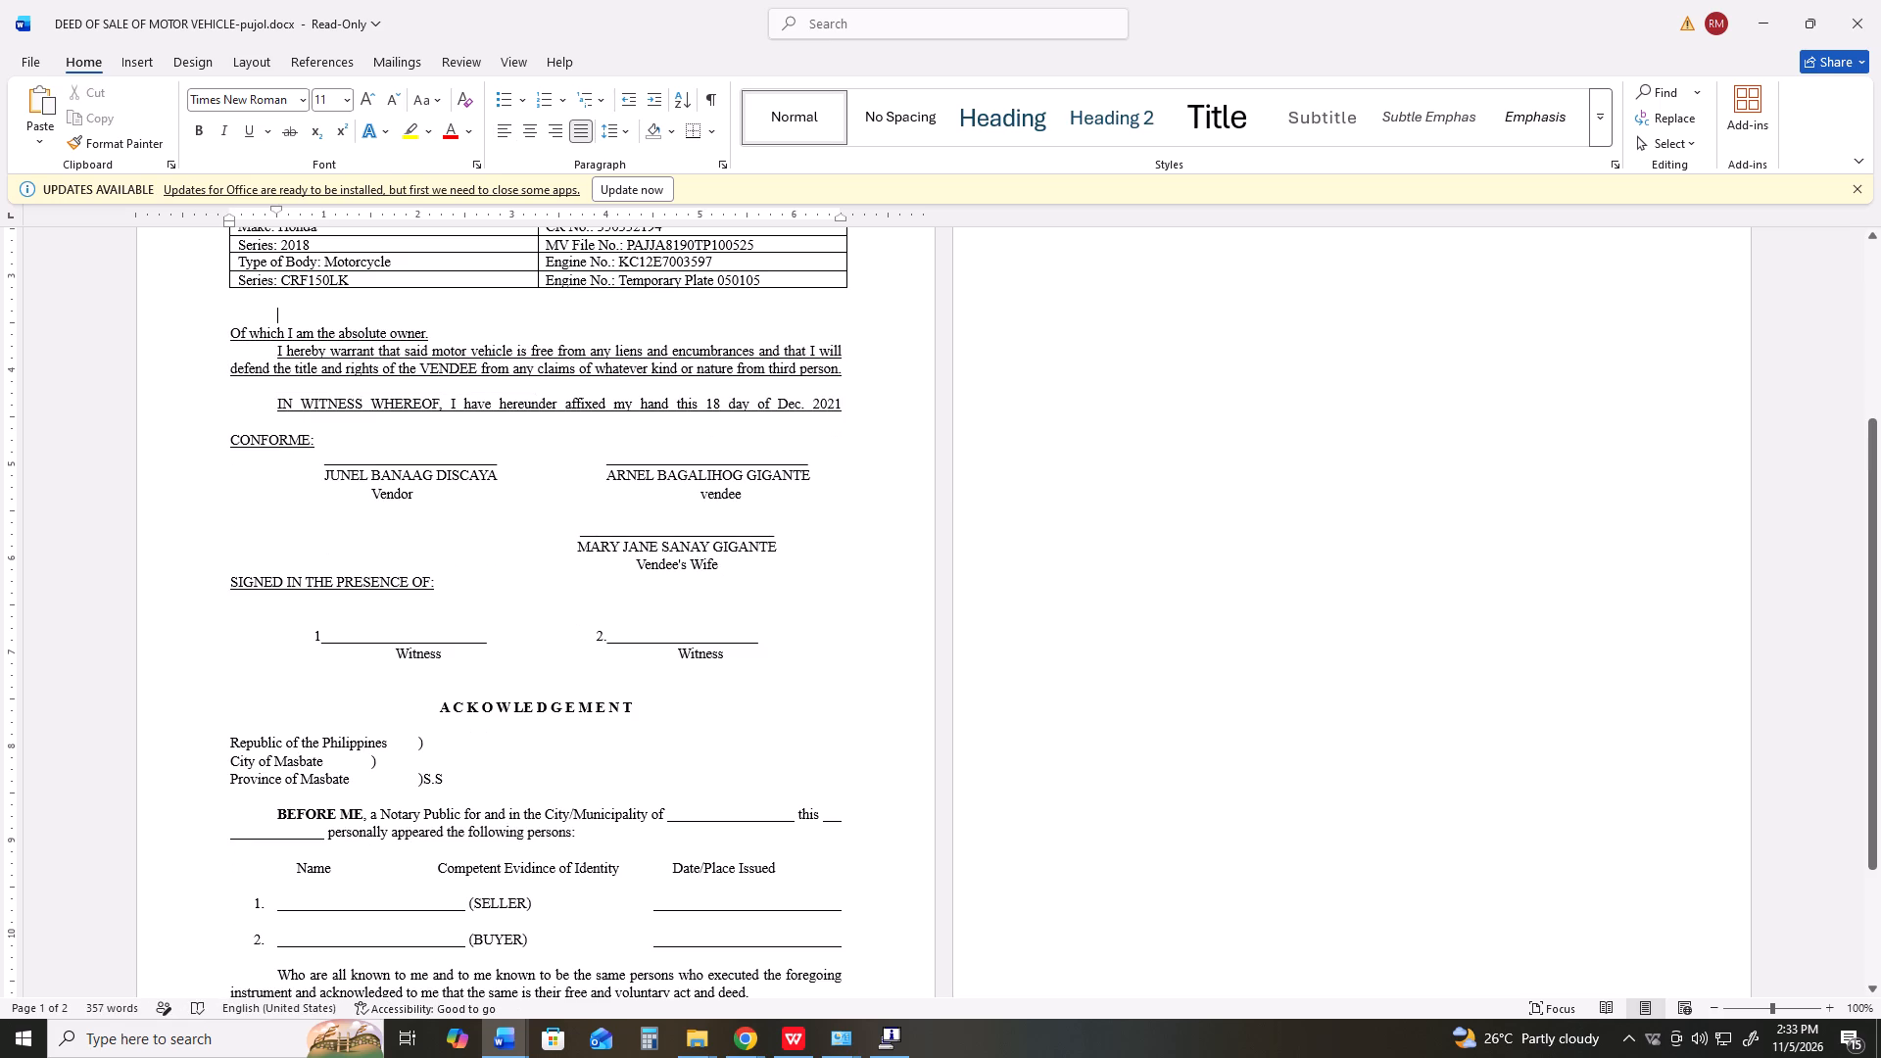
# Remove the underline from the "IN WITNESS WHEREOF" sentence and the "CONFORME:" heading.
pyautogui.scroll(-3, 584, 458)
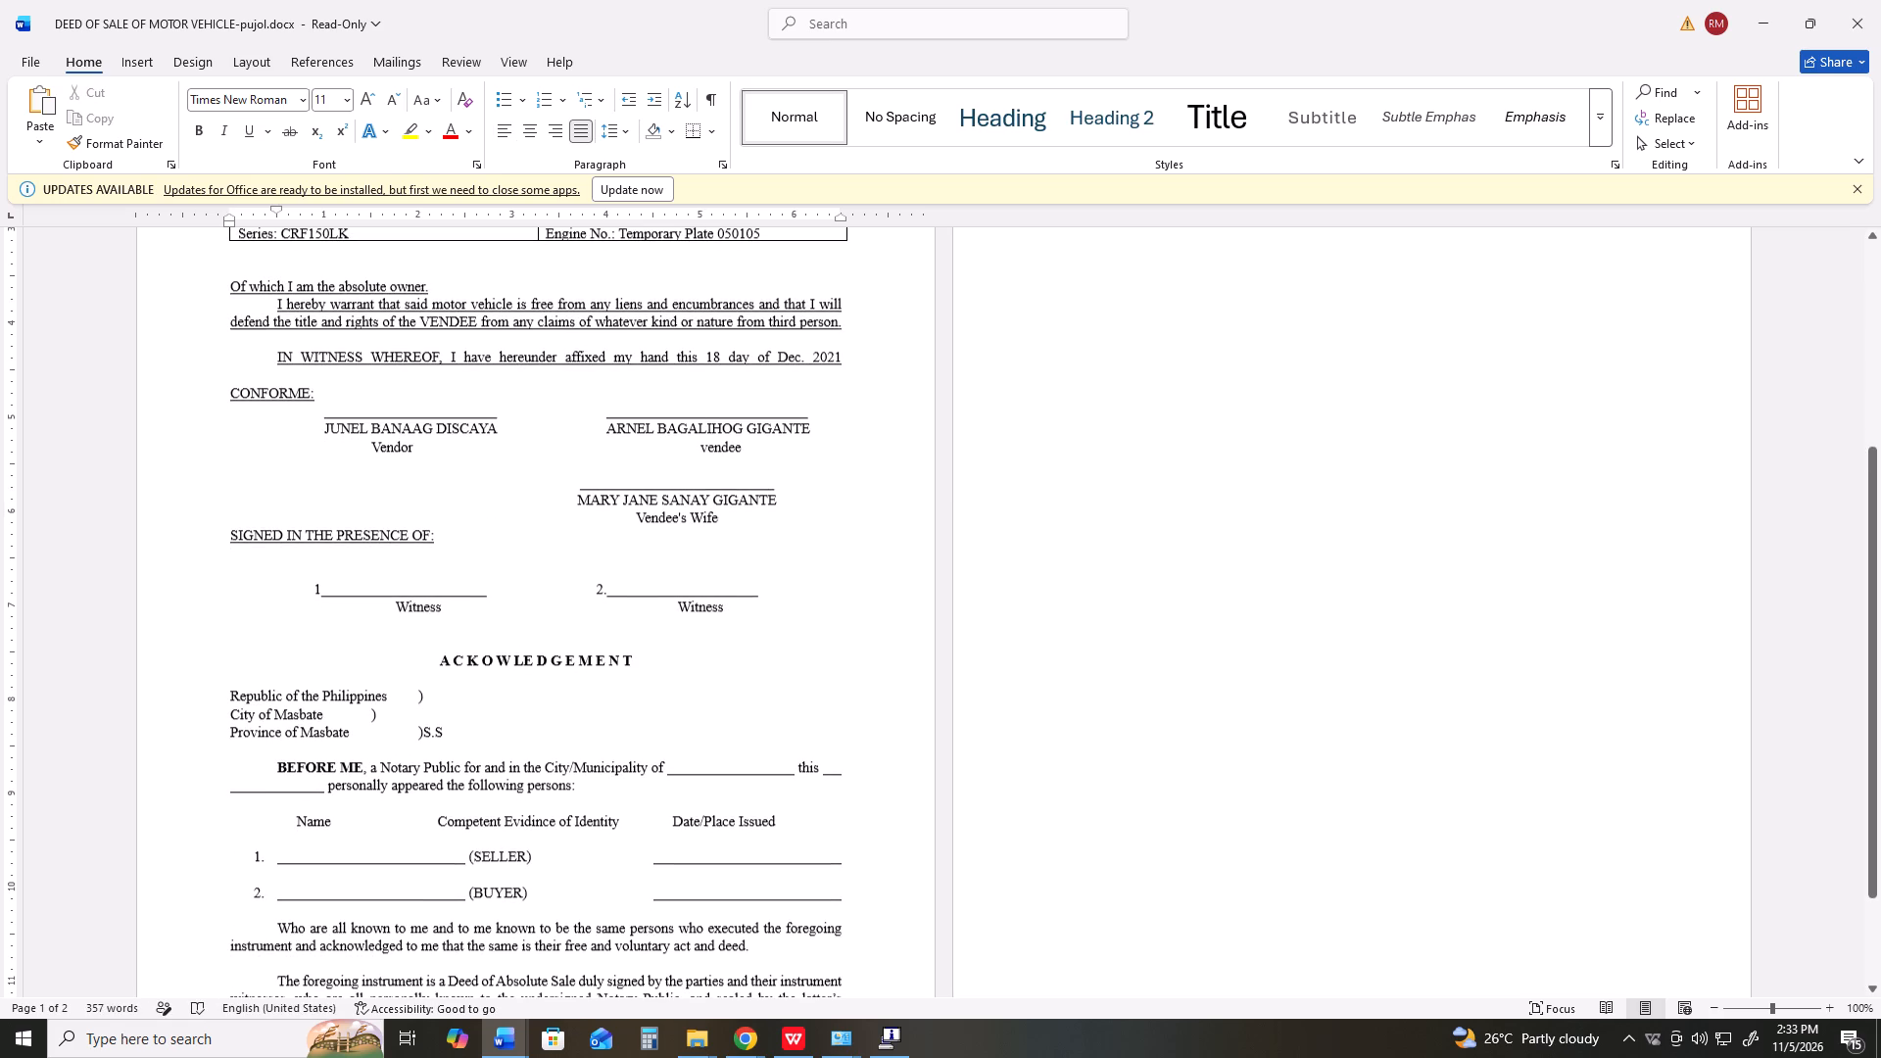
pyautogui.scroll(-16, 582, 454)
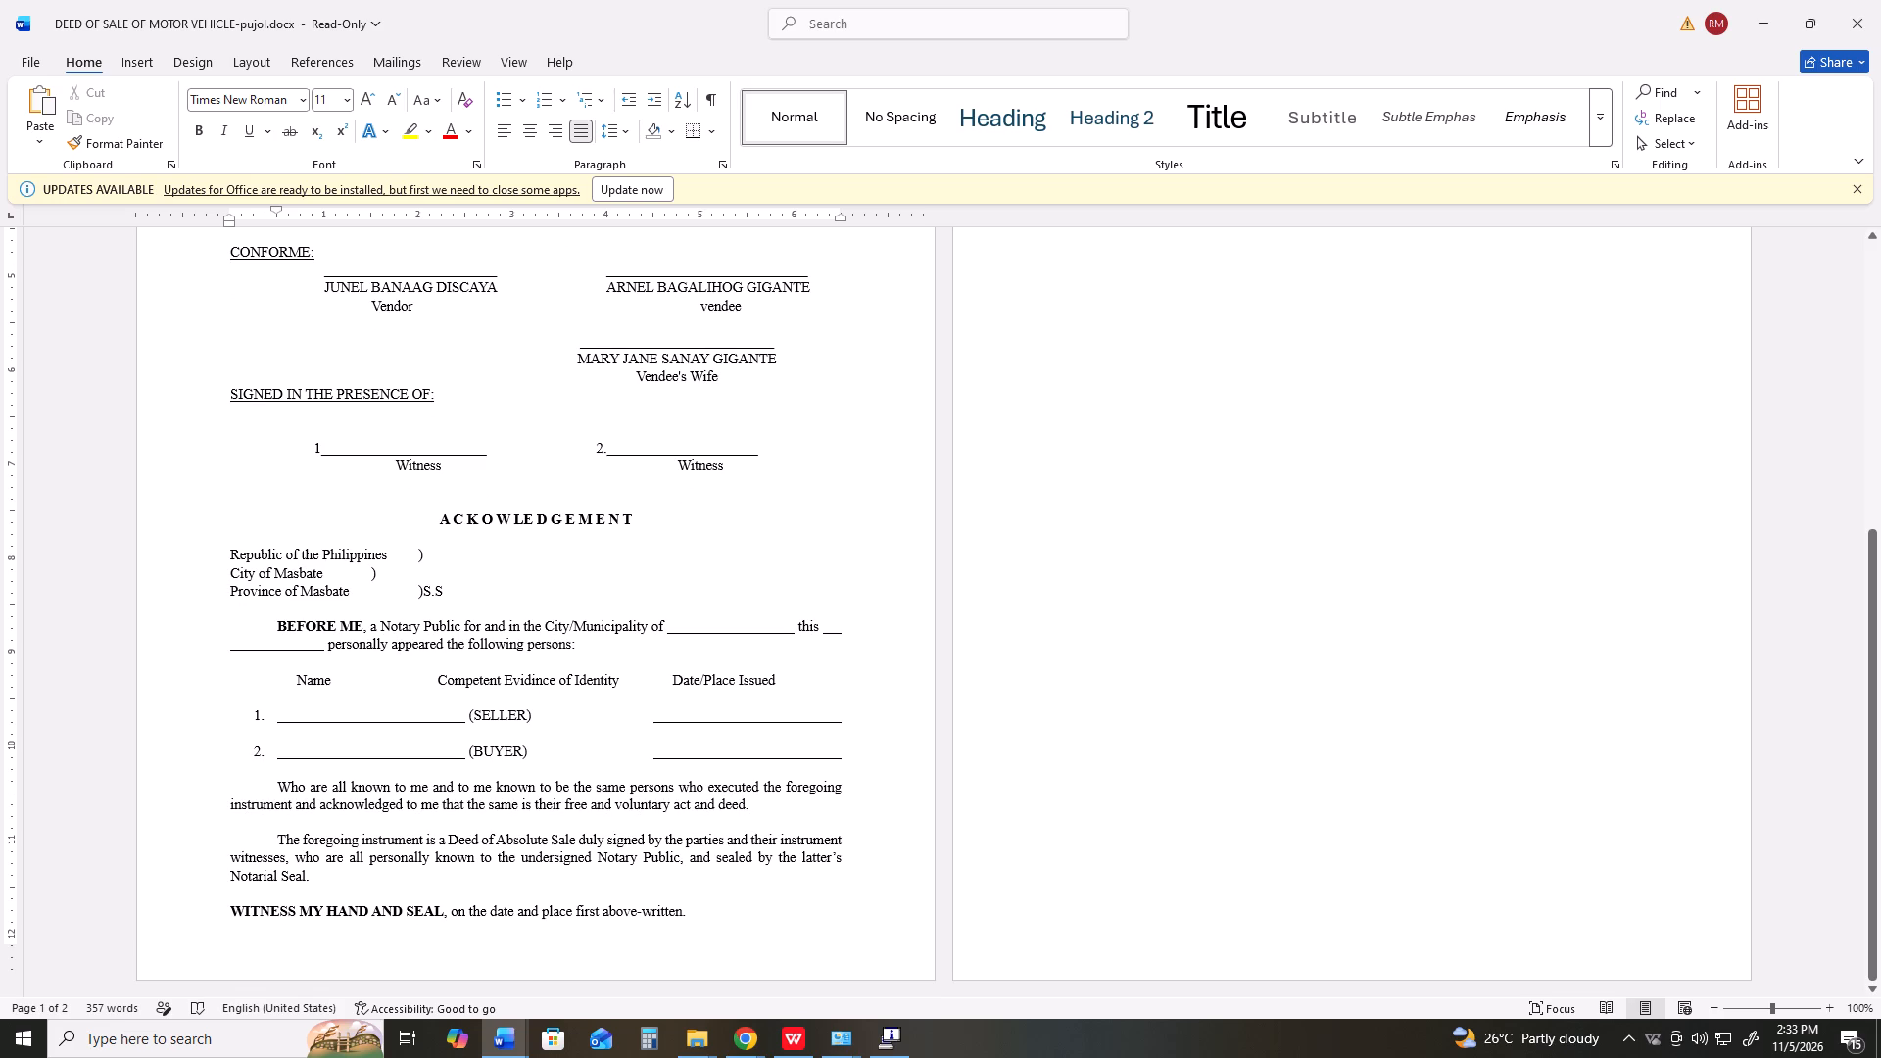
pyautogui.scroll(14, 729, 541)
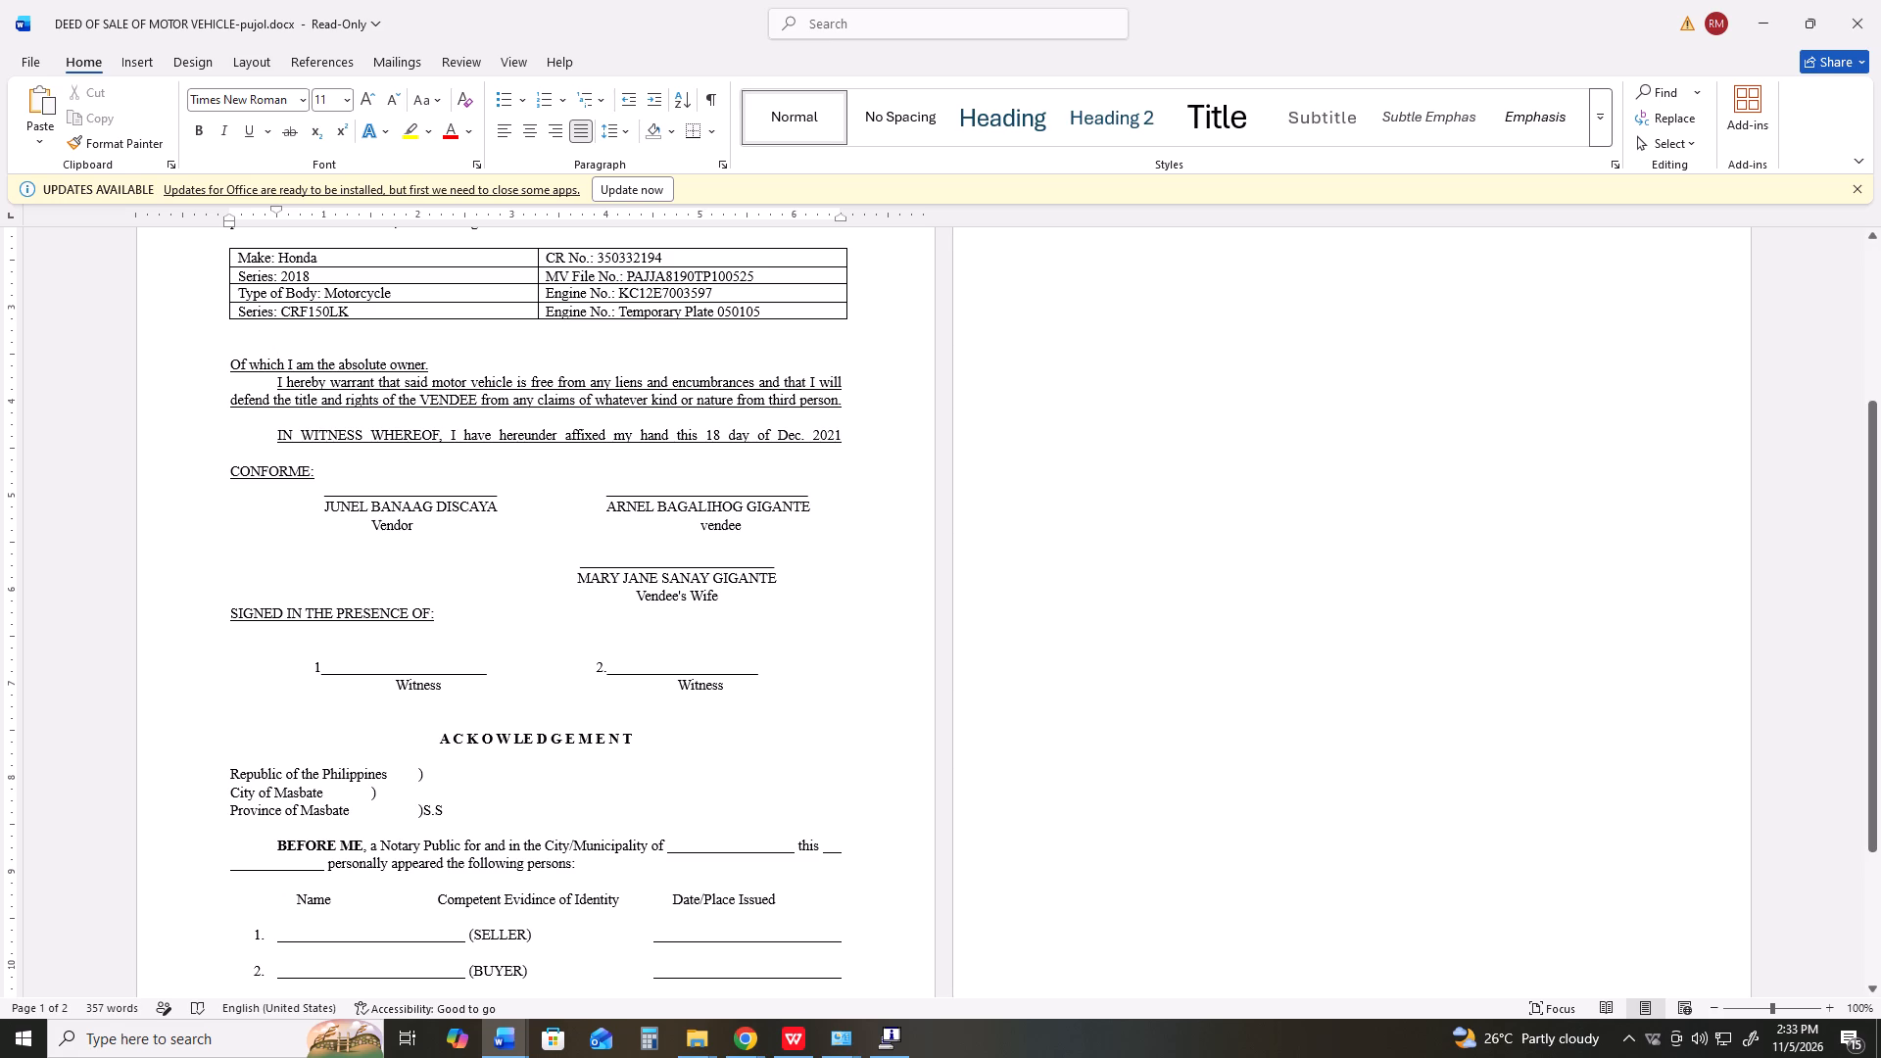
pyautogui.moveTo(275, 434); pyautogui.dragTo(458, 464)
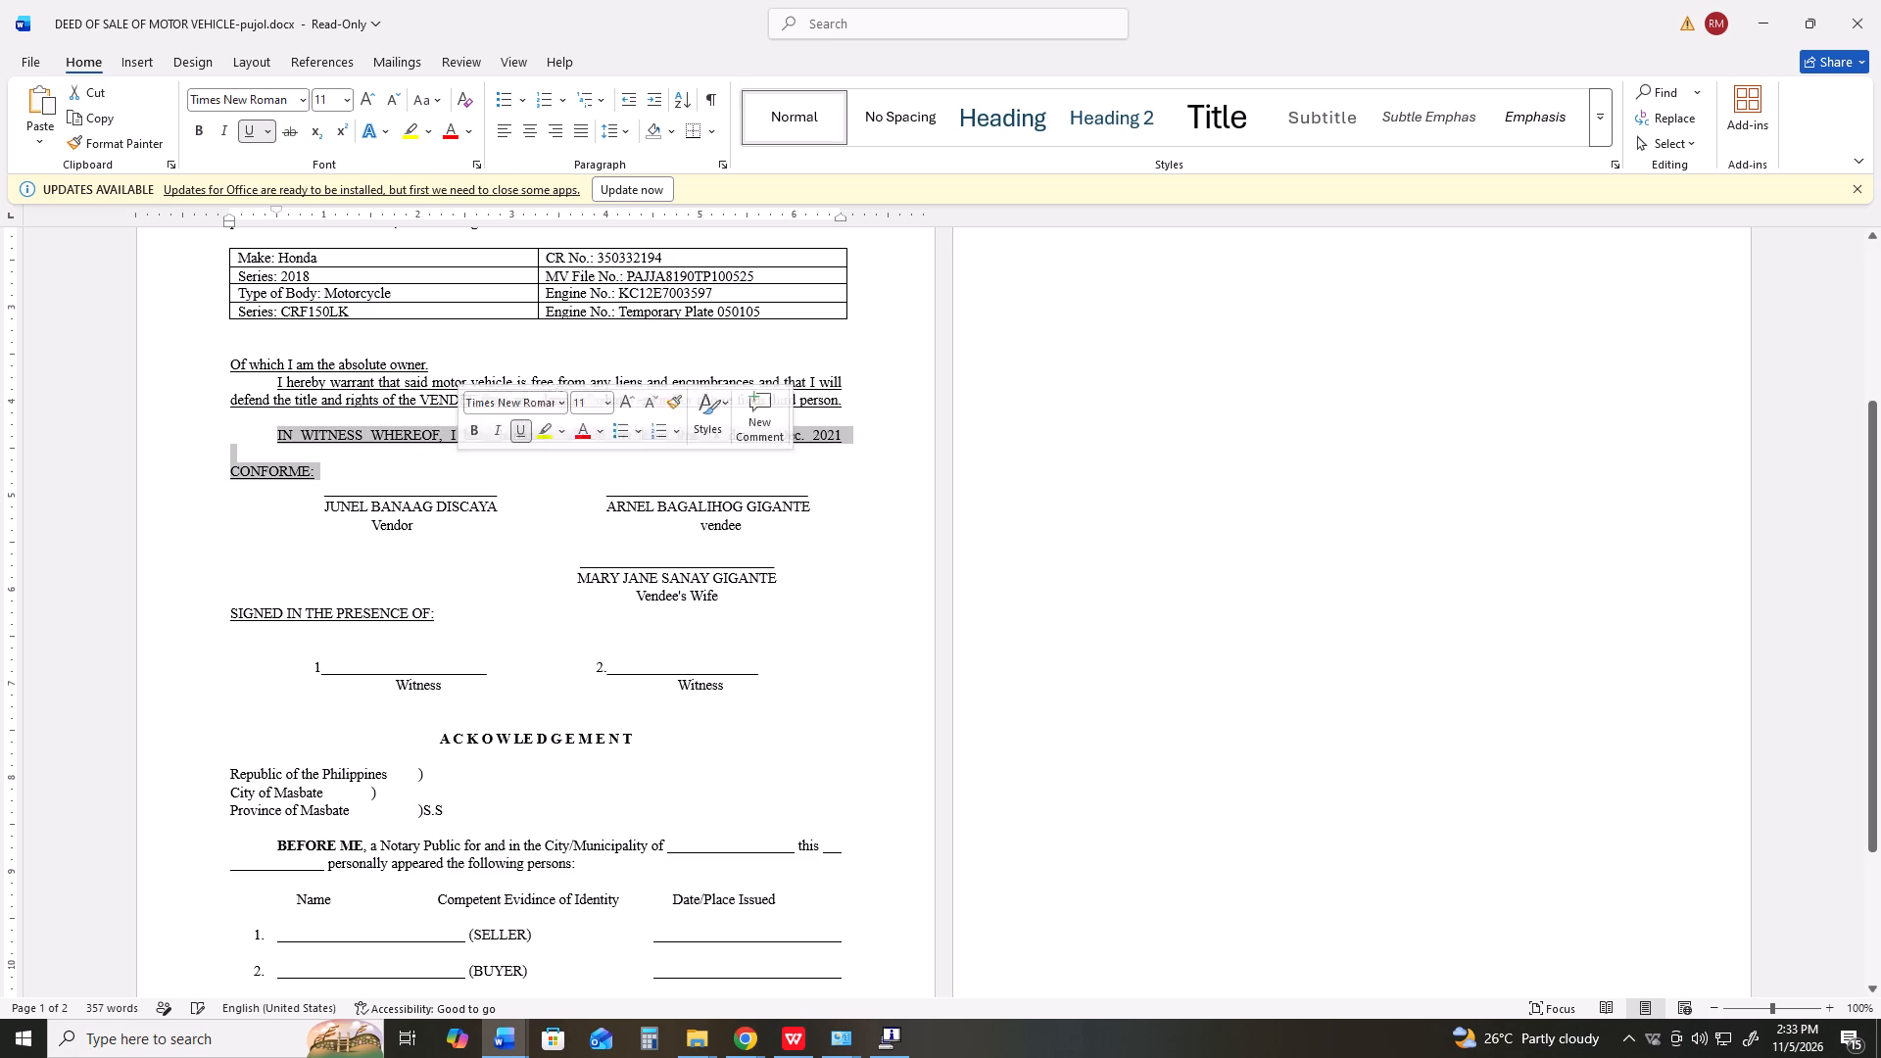
pyautogui.click(248, 131)
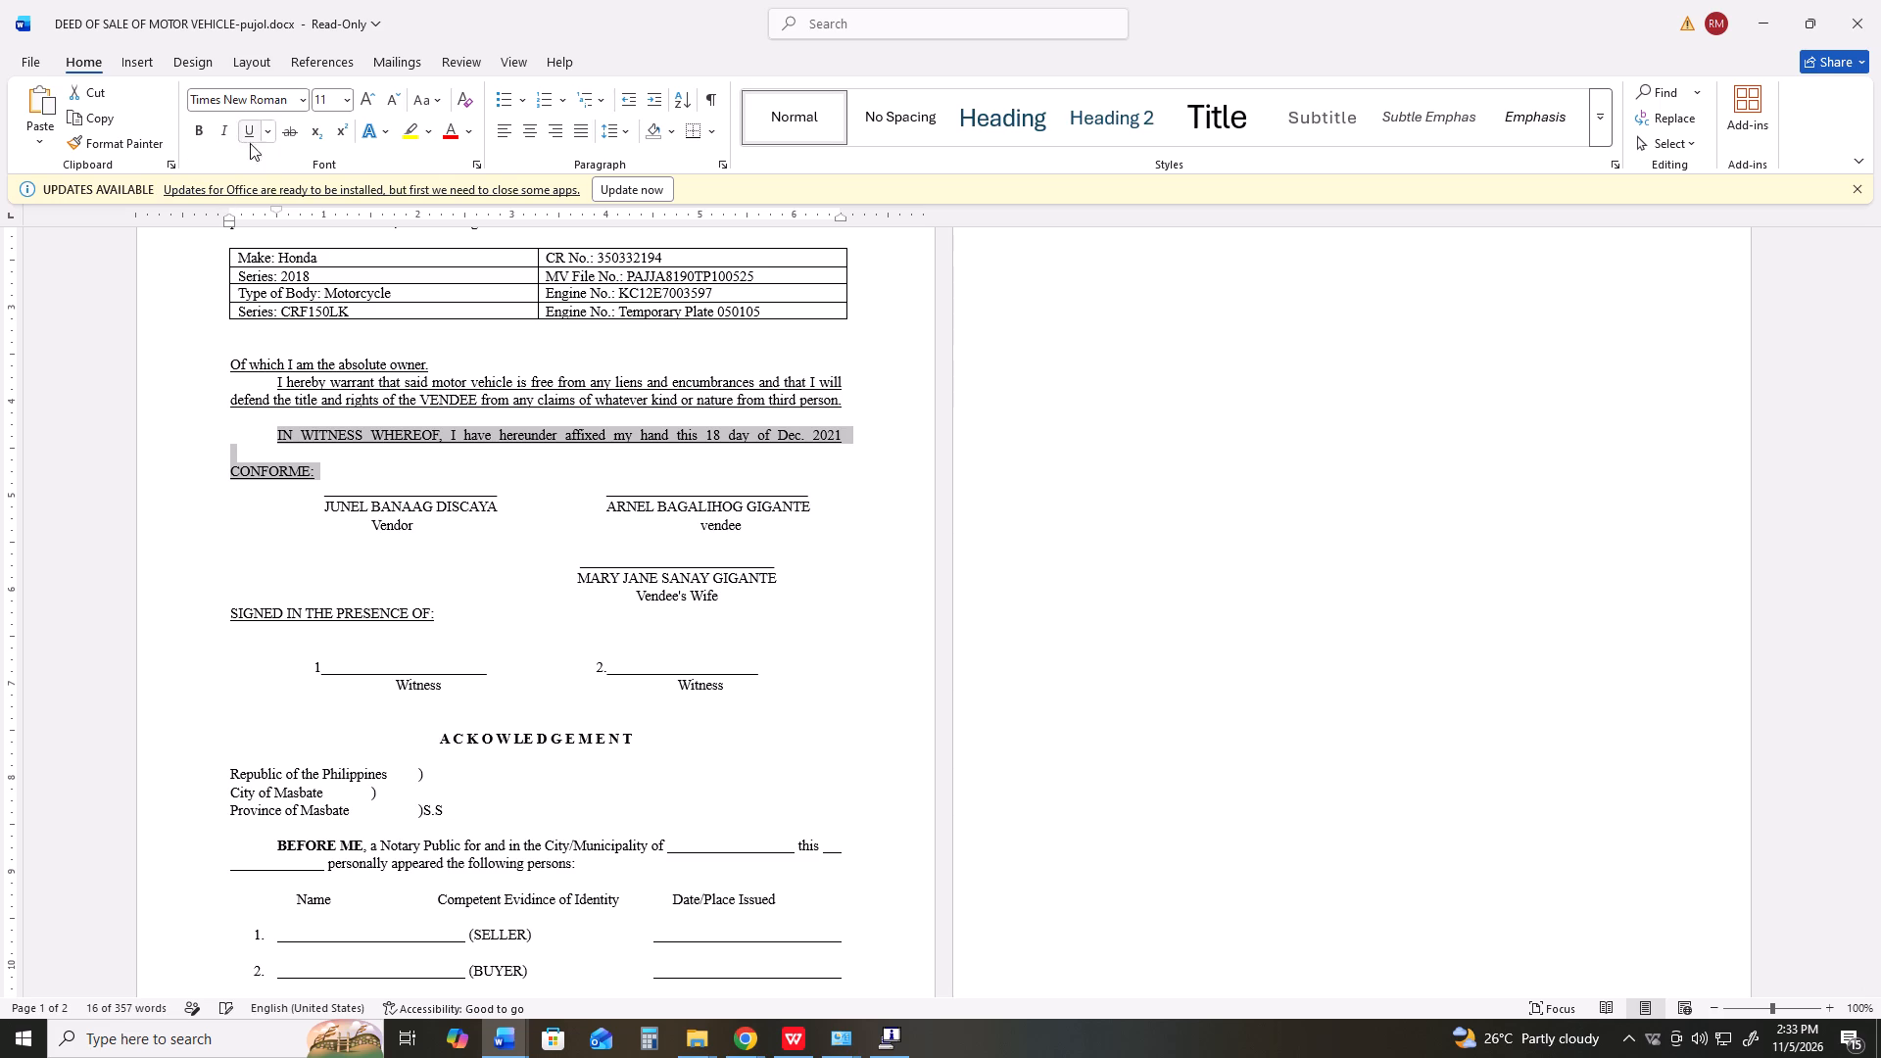
# Replace the day number in the "IN WITNESS WHEREOF" sentence with a blank of four underscores.
pyautogui.click(743, 440)
pyautogui.click(718, 431)
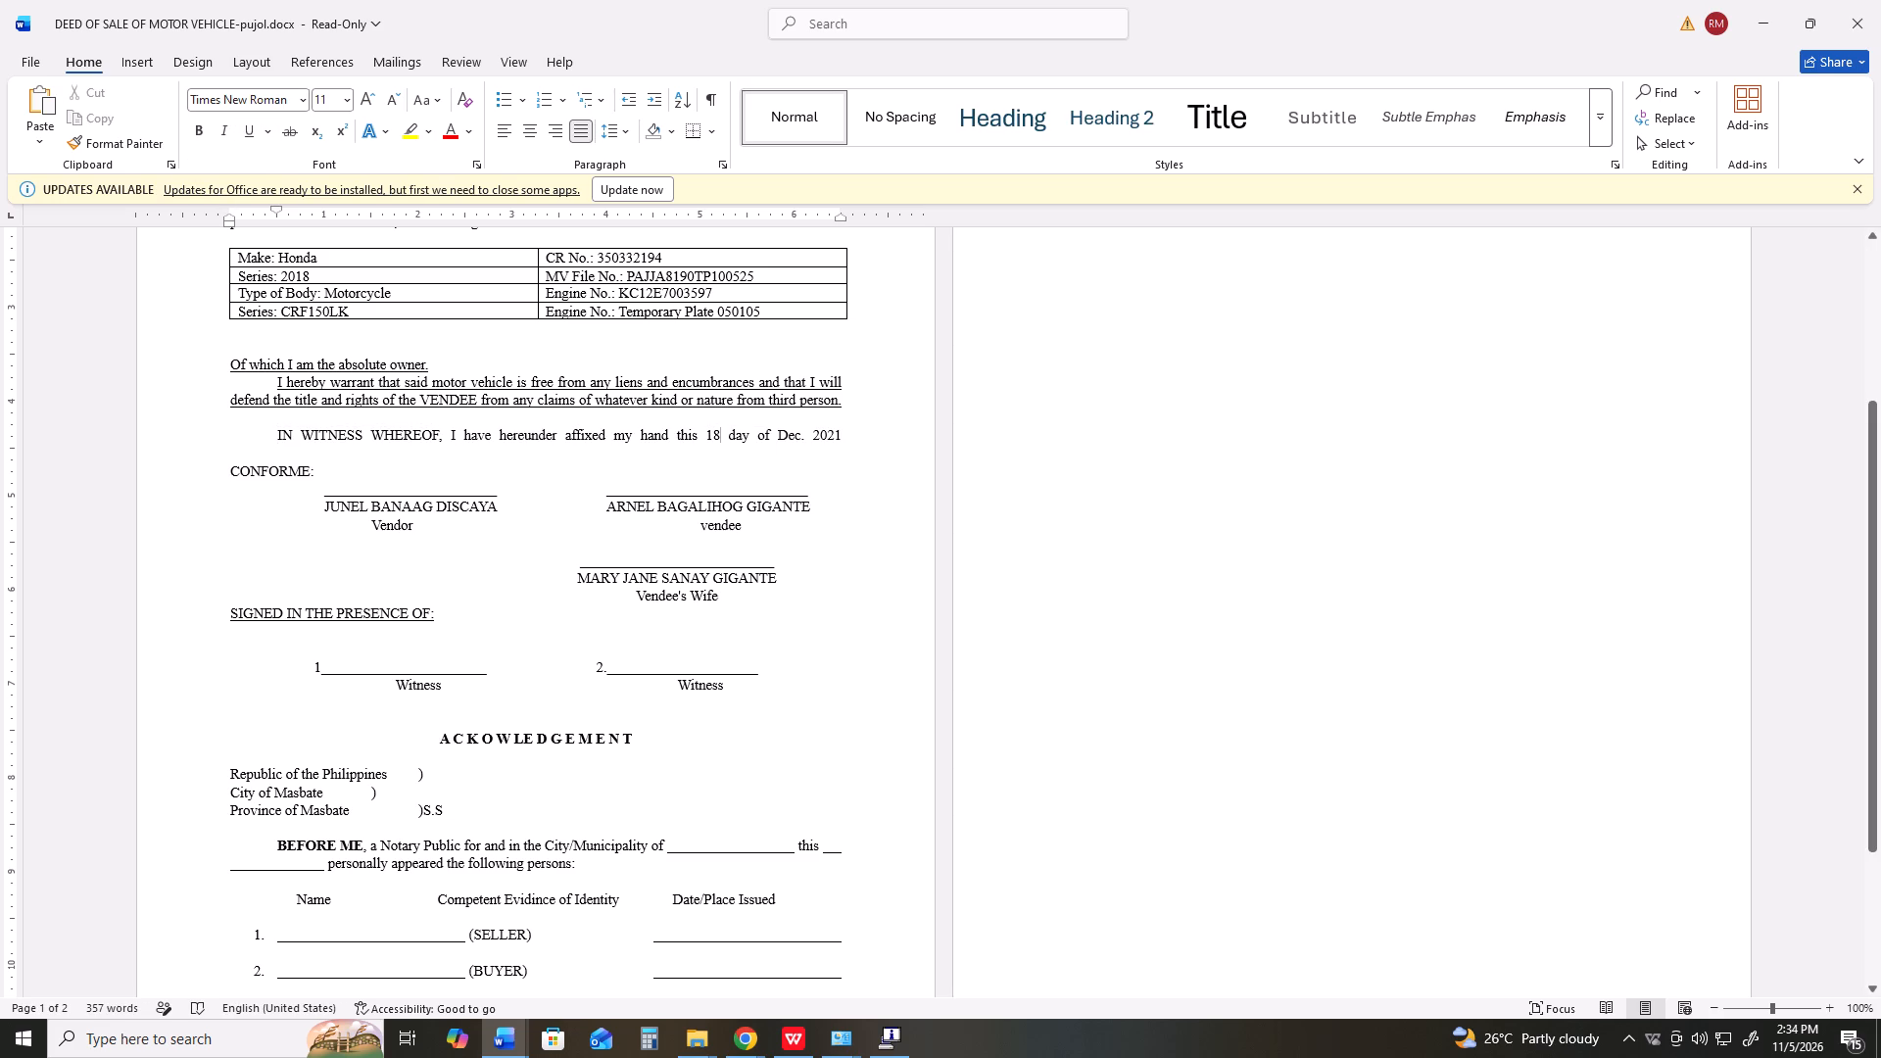
pyautogui.press('BackSpace')
pyautogui.press('BackSpace')
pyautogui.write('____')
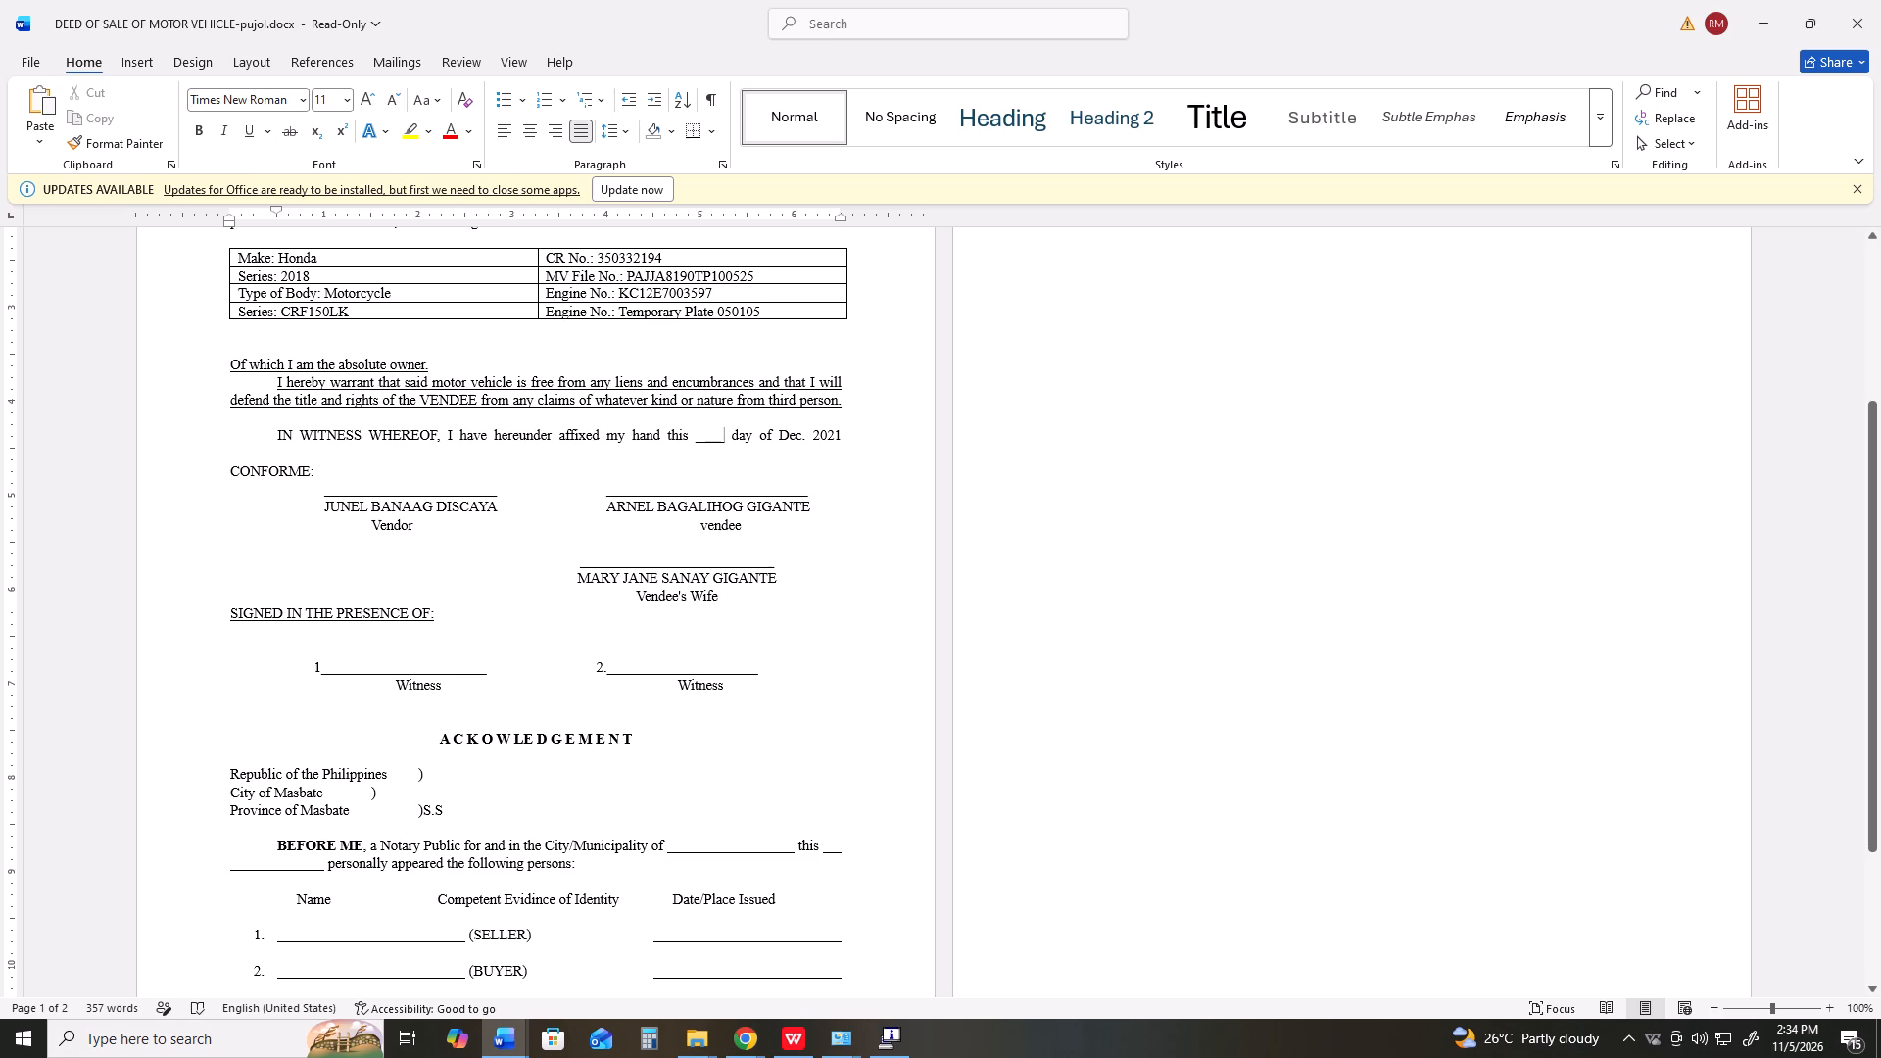
# Replace the year at the end of the "IN WITNESS WHEREOF" sentence with a blank of ten underscores.
pyautogui.click(842, 437)
pyautogui.press('BackSpace')
pyautogui.press('BackSpace')
pyautogui.press('BackSpace')
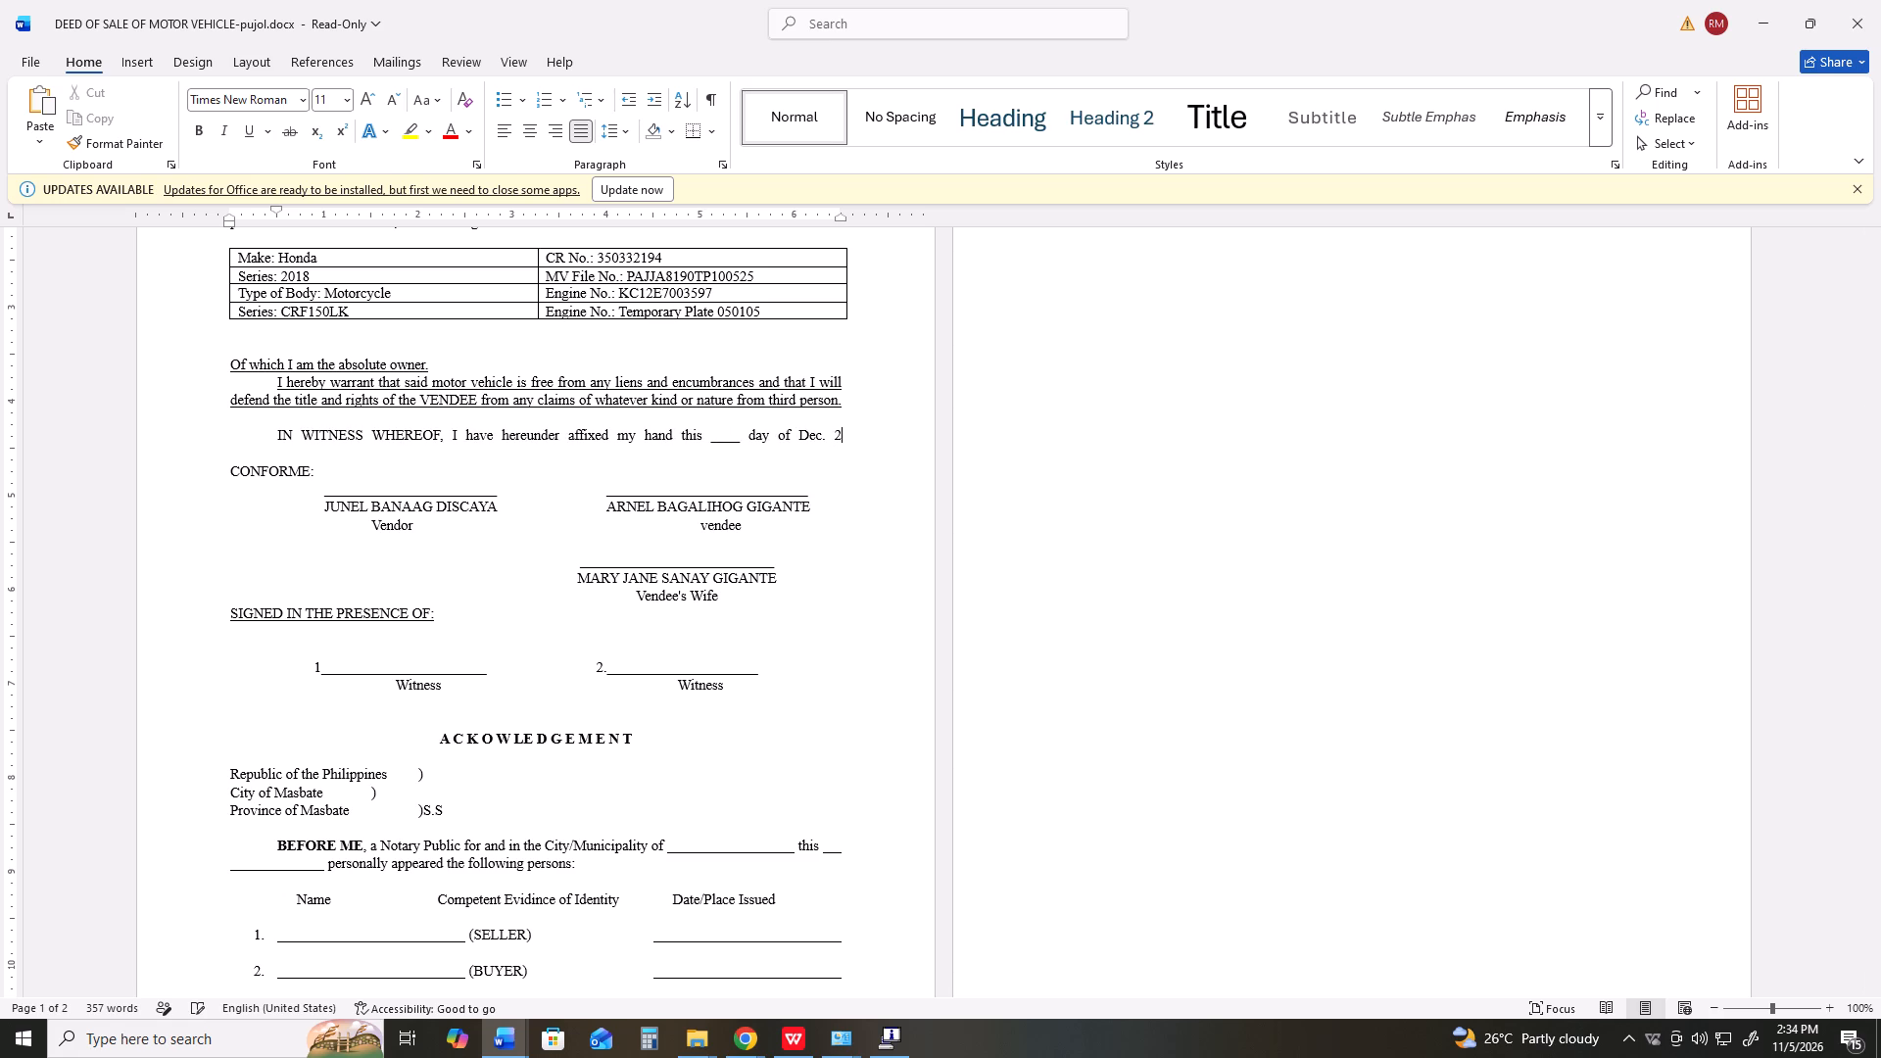
pyautogui.press('BackSpace')
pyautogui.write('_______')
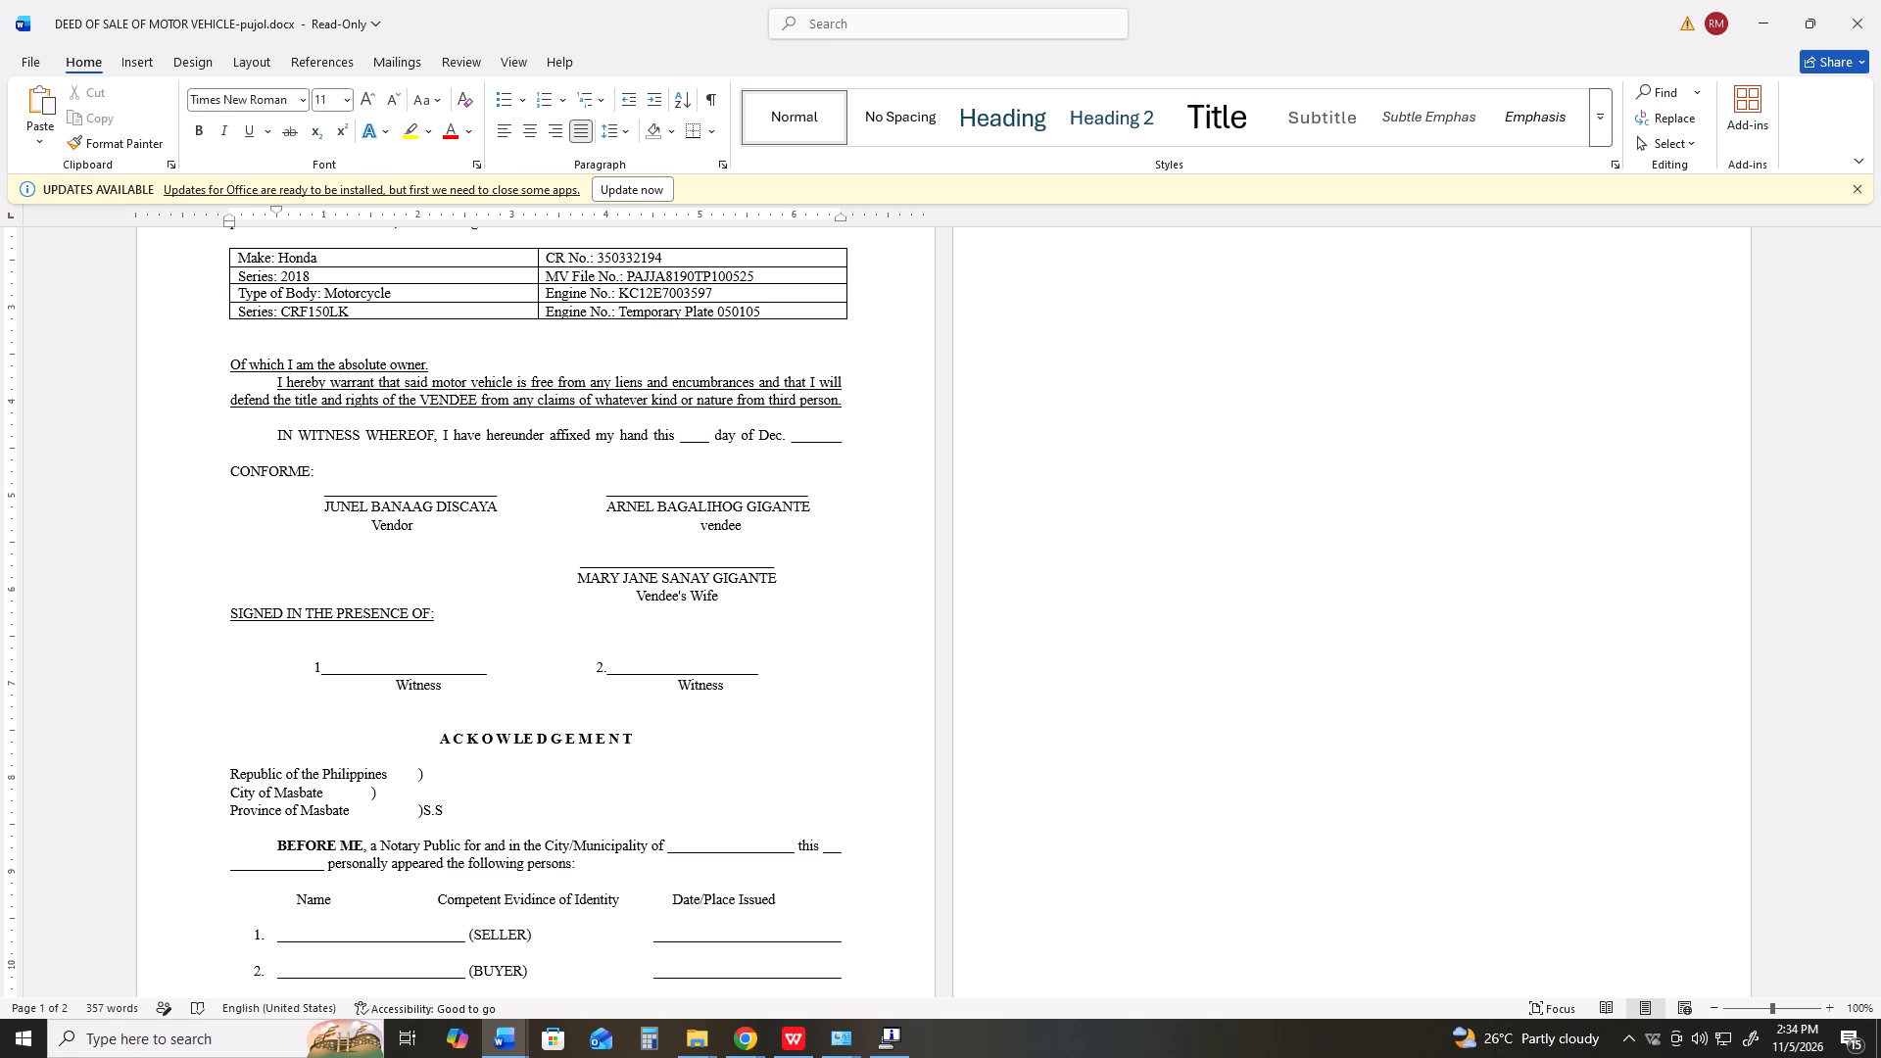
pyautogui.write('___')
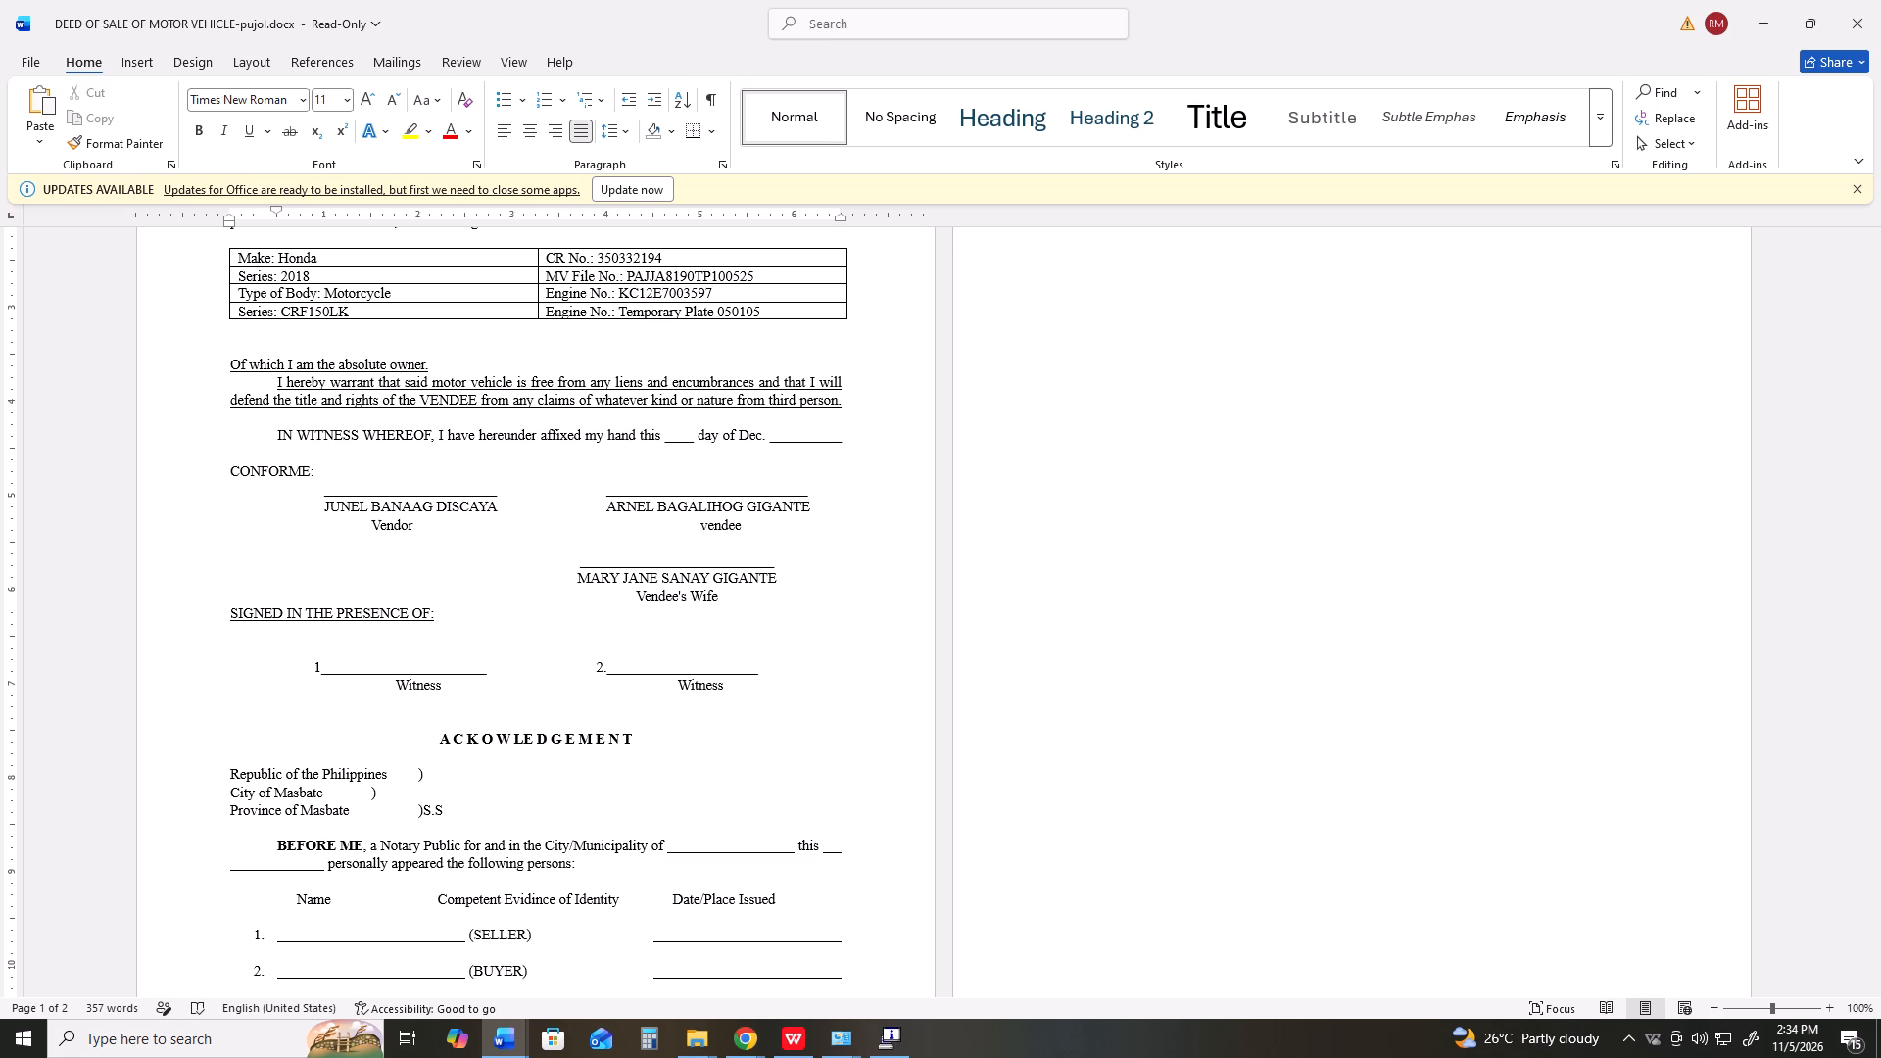
# Remove "Dec." from the "IN WITNESS WHEREOF" sentence, keeping only the existing ten-underscore blank after "day of".
pyautogui.click(767, 438)
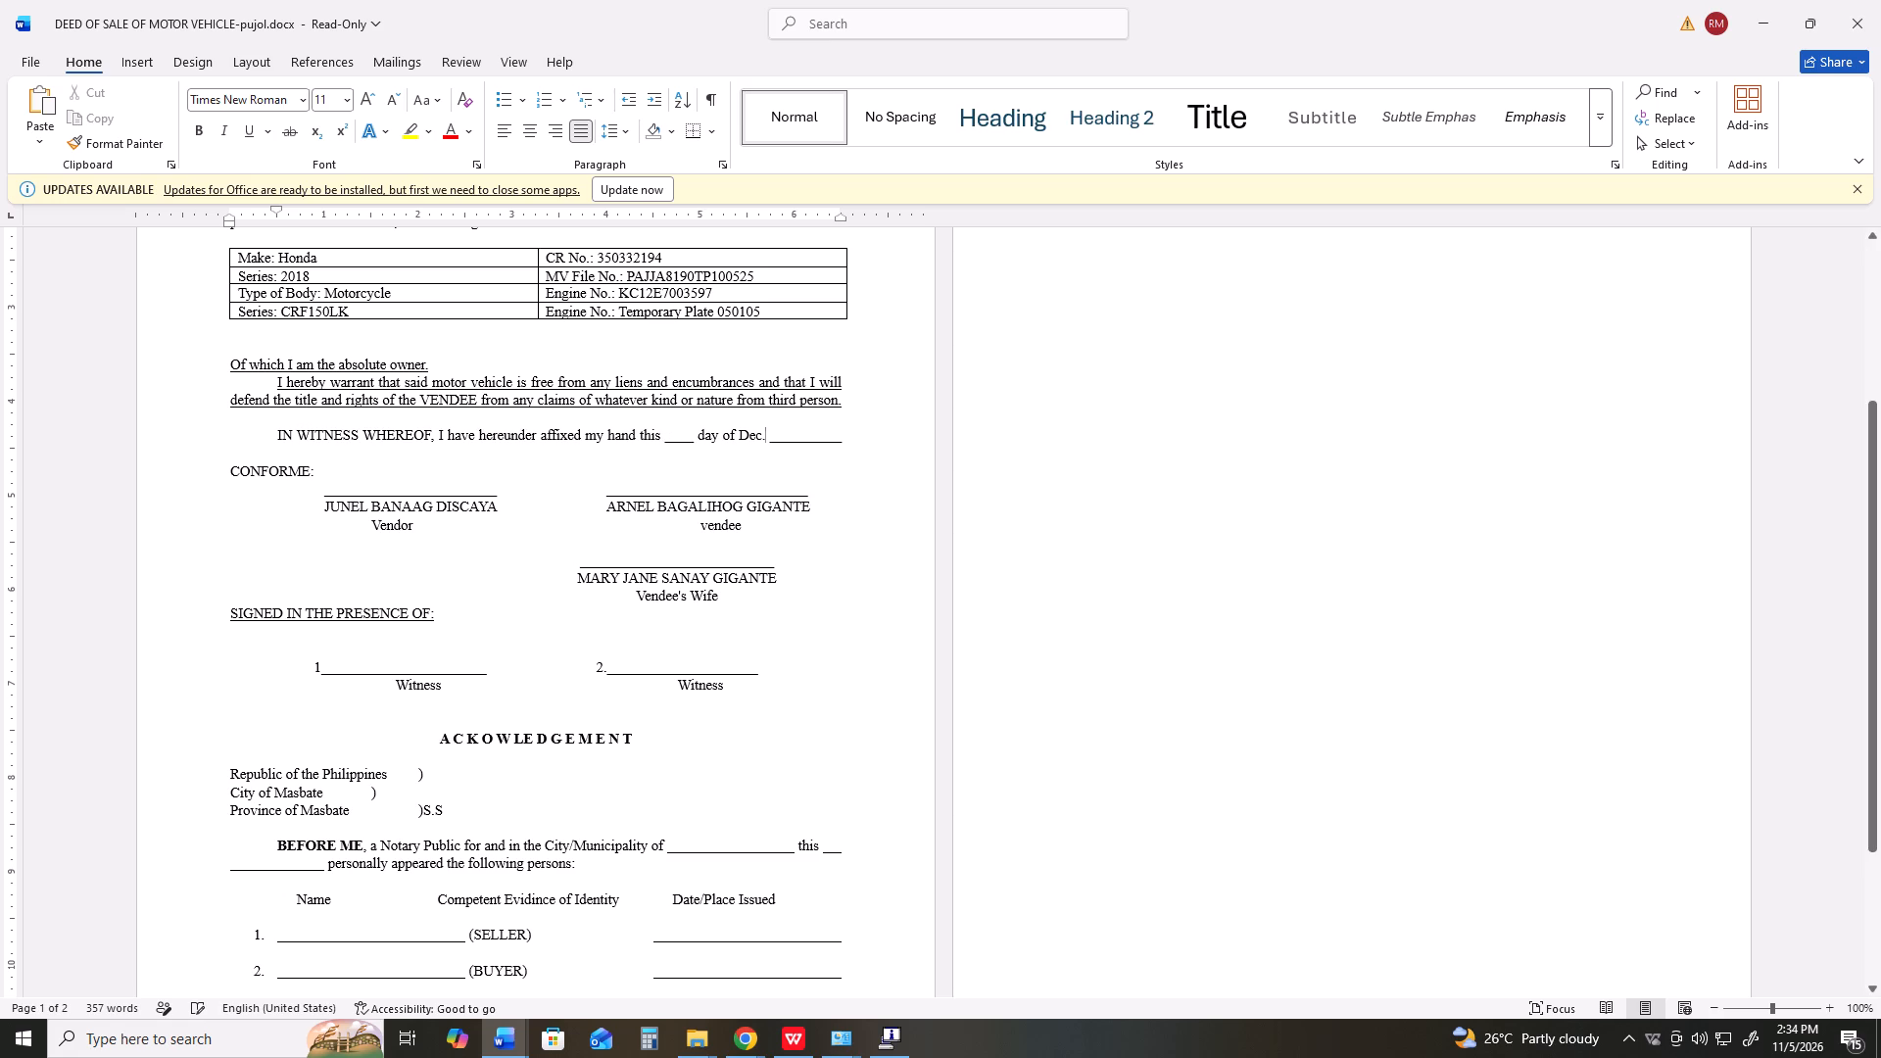
pyautogui.press('Right')
pyautogui.press('BackSpace')
pyautogui.press('BackSpace')
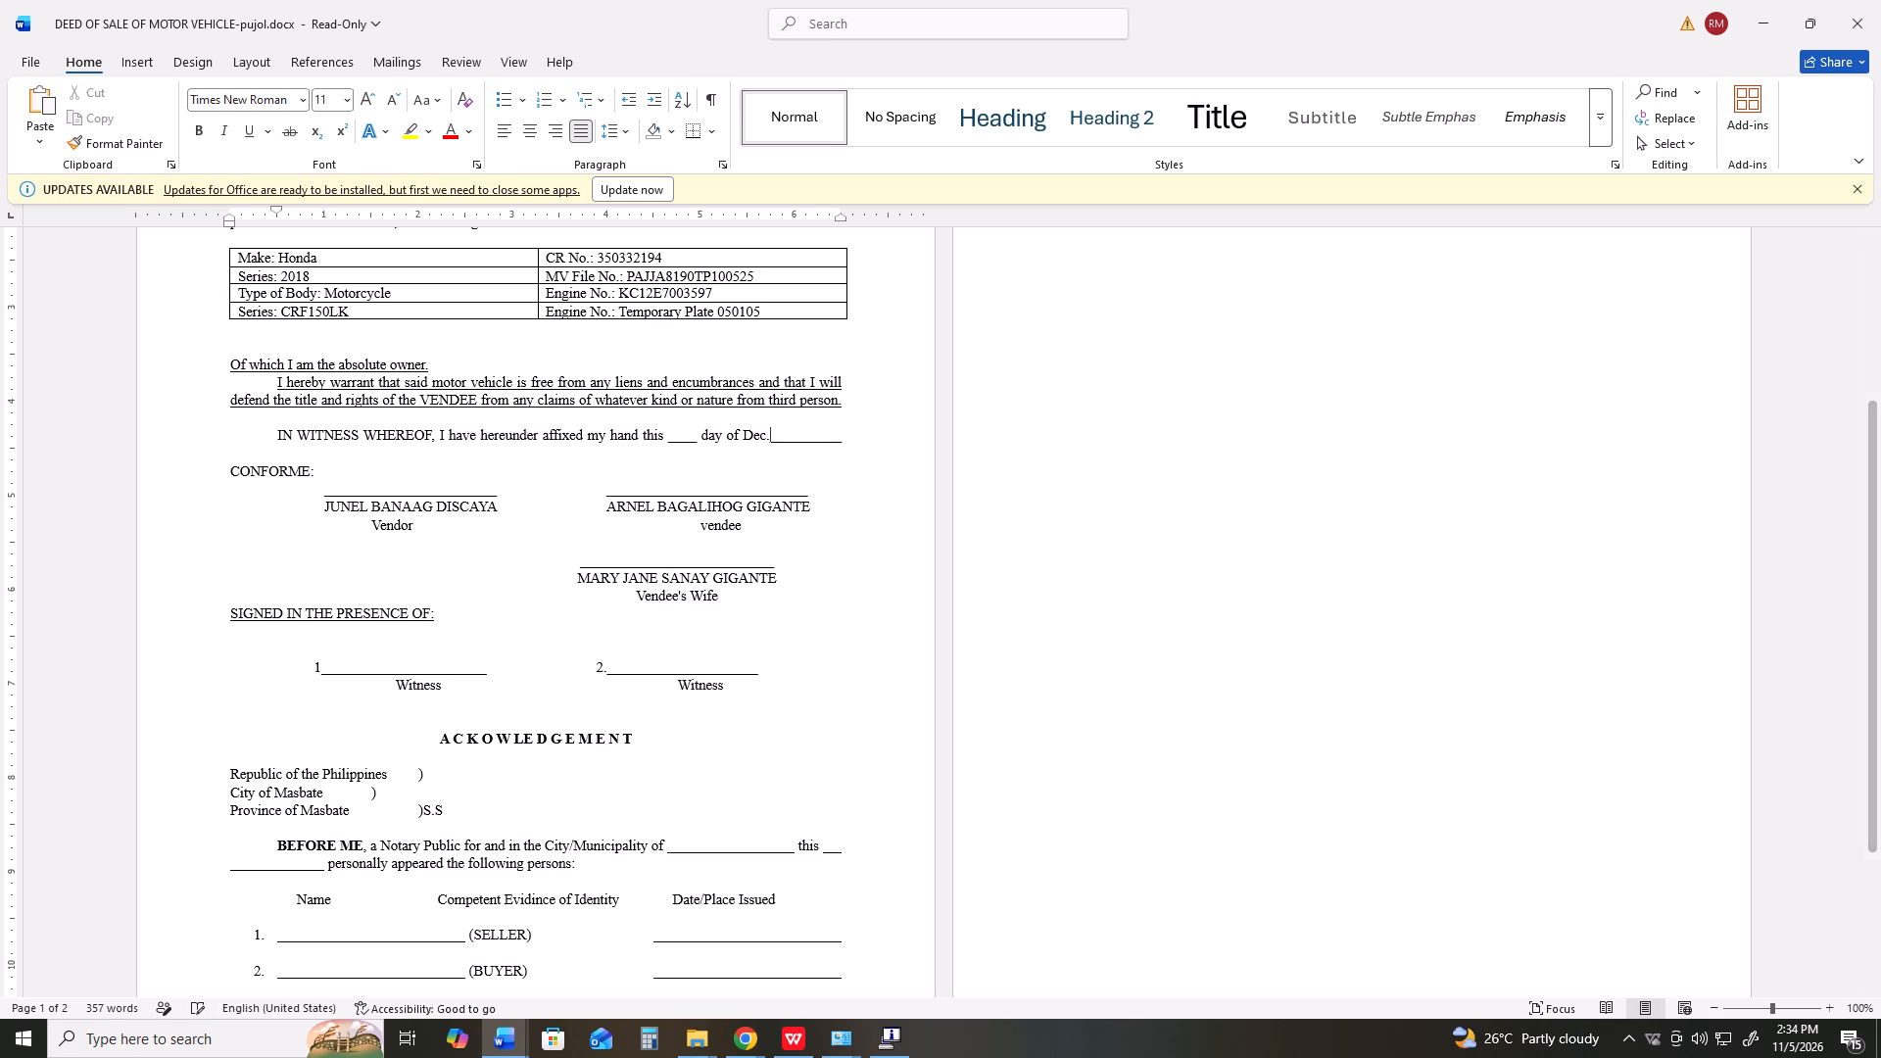
pyautogui.press('BackSpace')
pyautogui.press('BackSpace')
pyautogui.press('BackSpace')
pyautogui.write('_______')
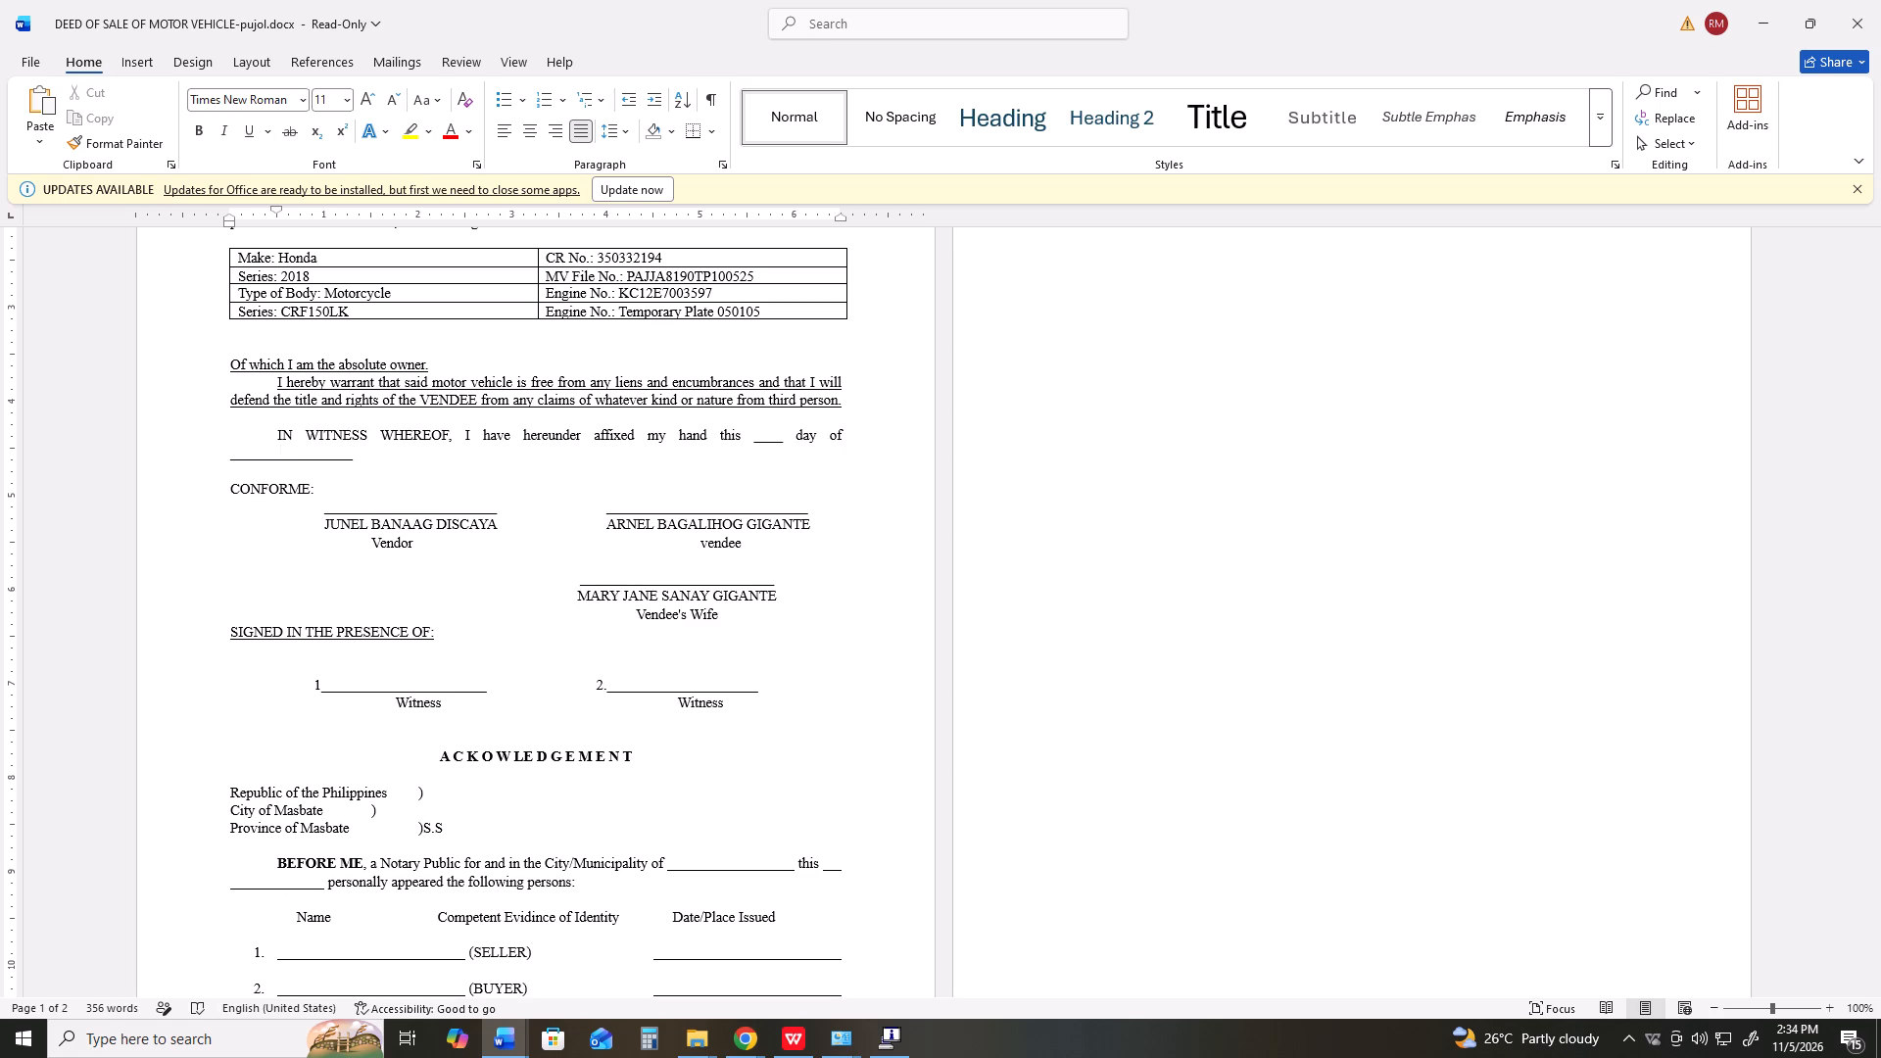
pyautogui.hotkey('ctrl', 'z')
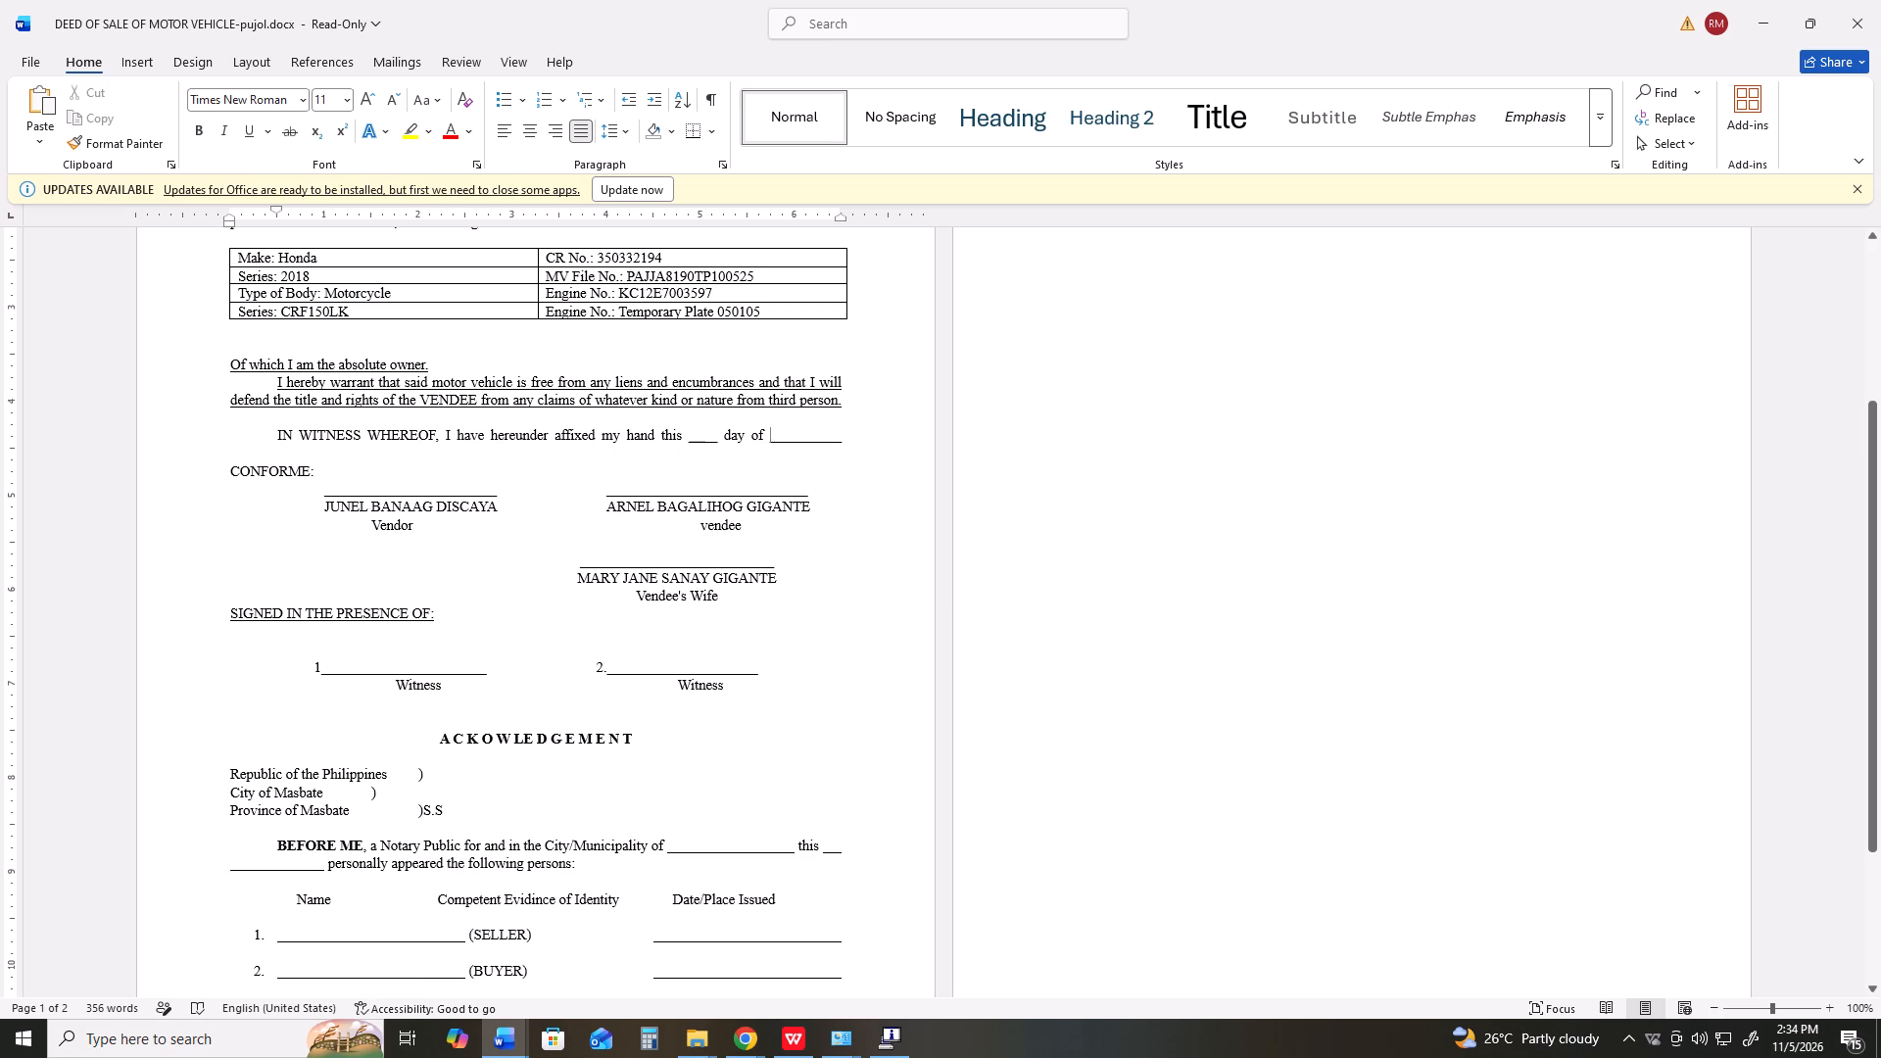
# Delete the acknowledgement text from "BEFORE ME" through the "WITNESS MY HAND AND SEAL" line, keeping the Doc. No. block.
pyautogui.scroll(-4, 728, 569)
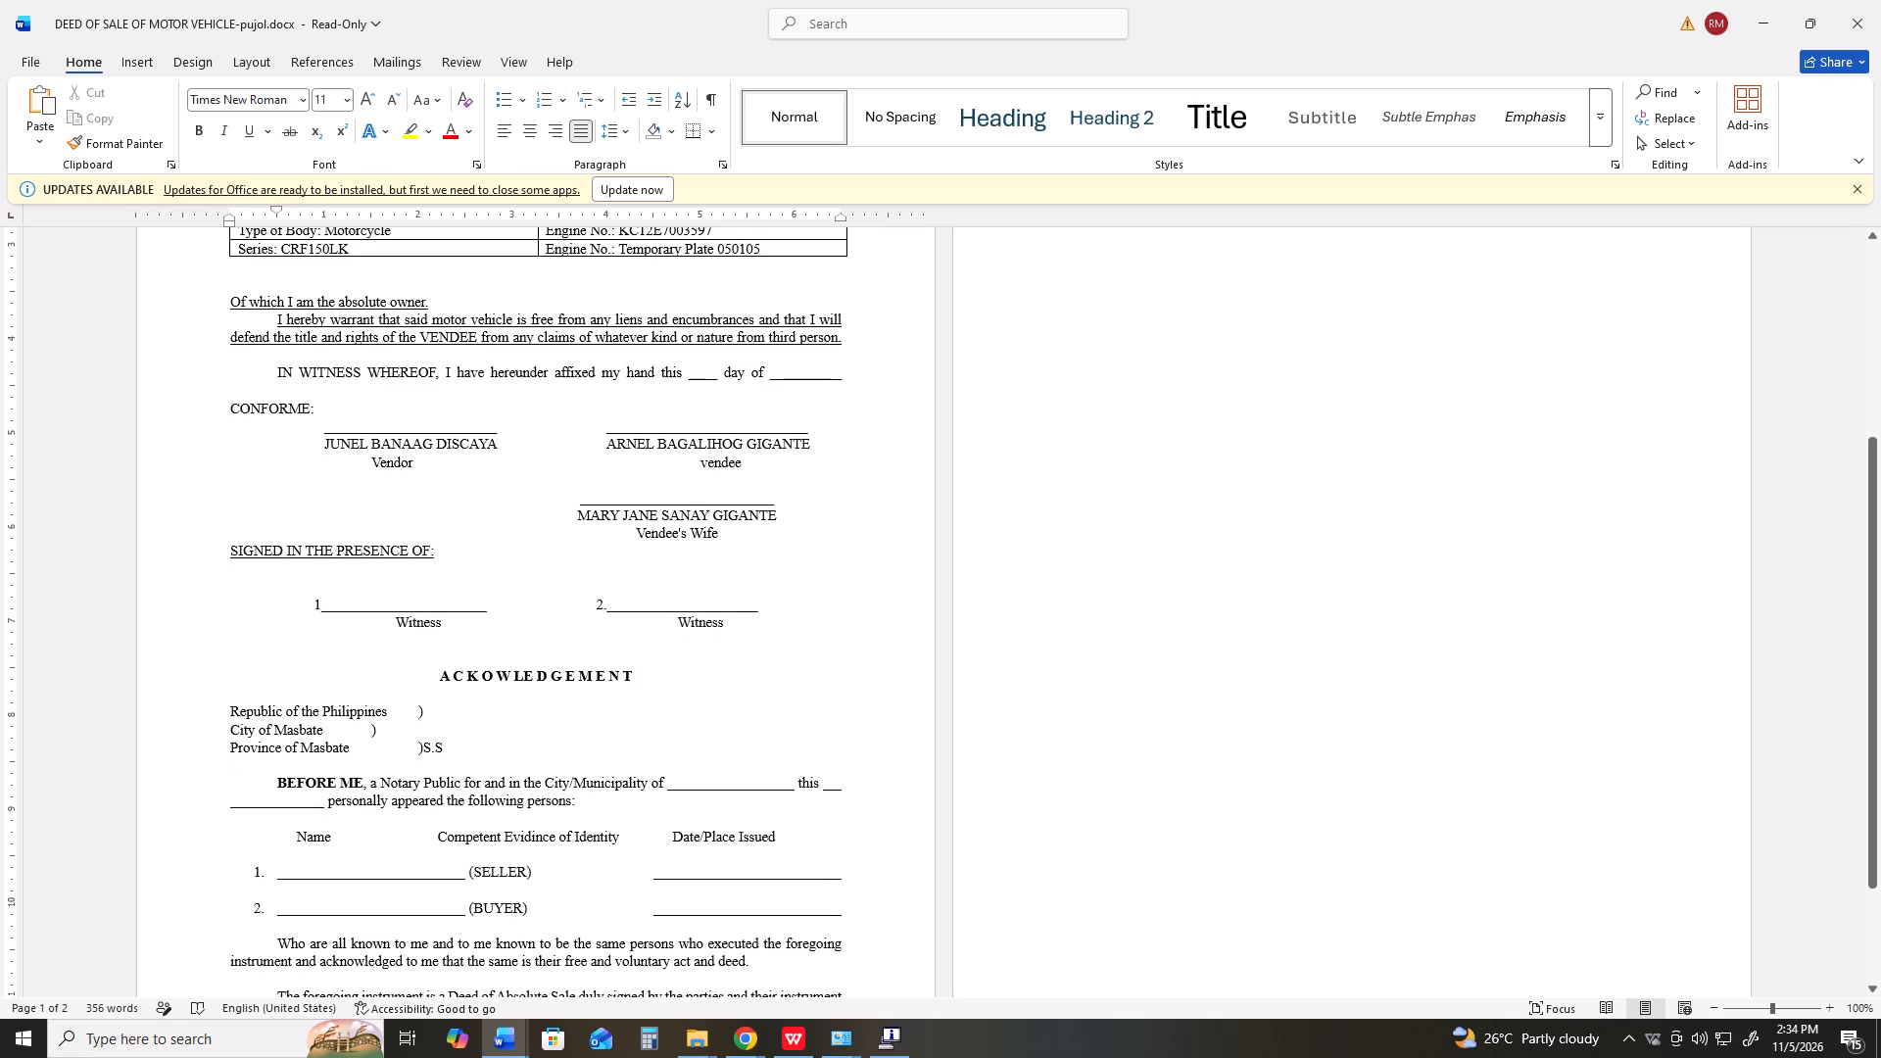
pyautogui.scroll(-13, 728, 569)
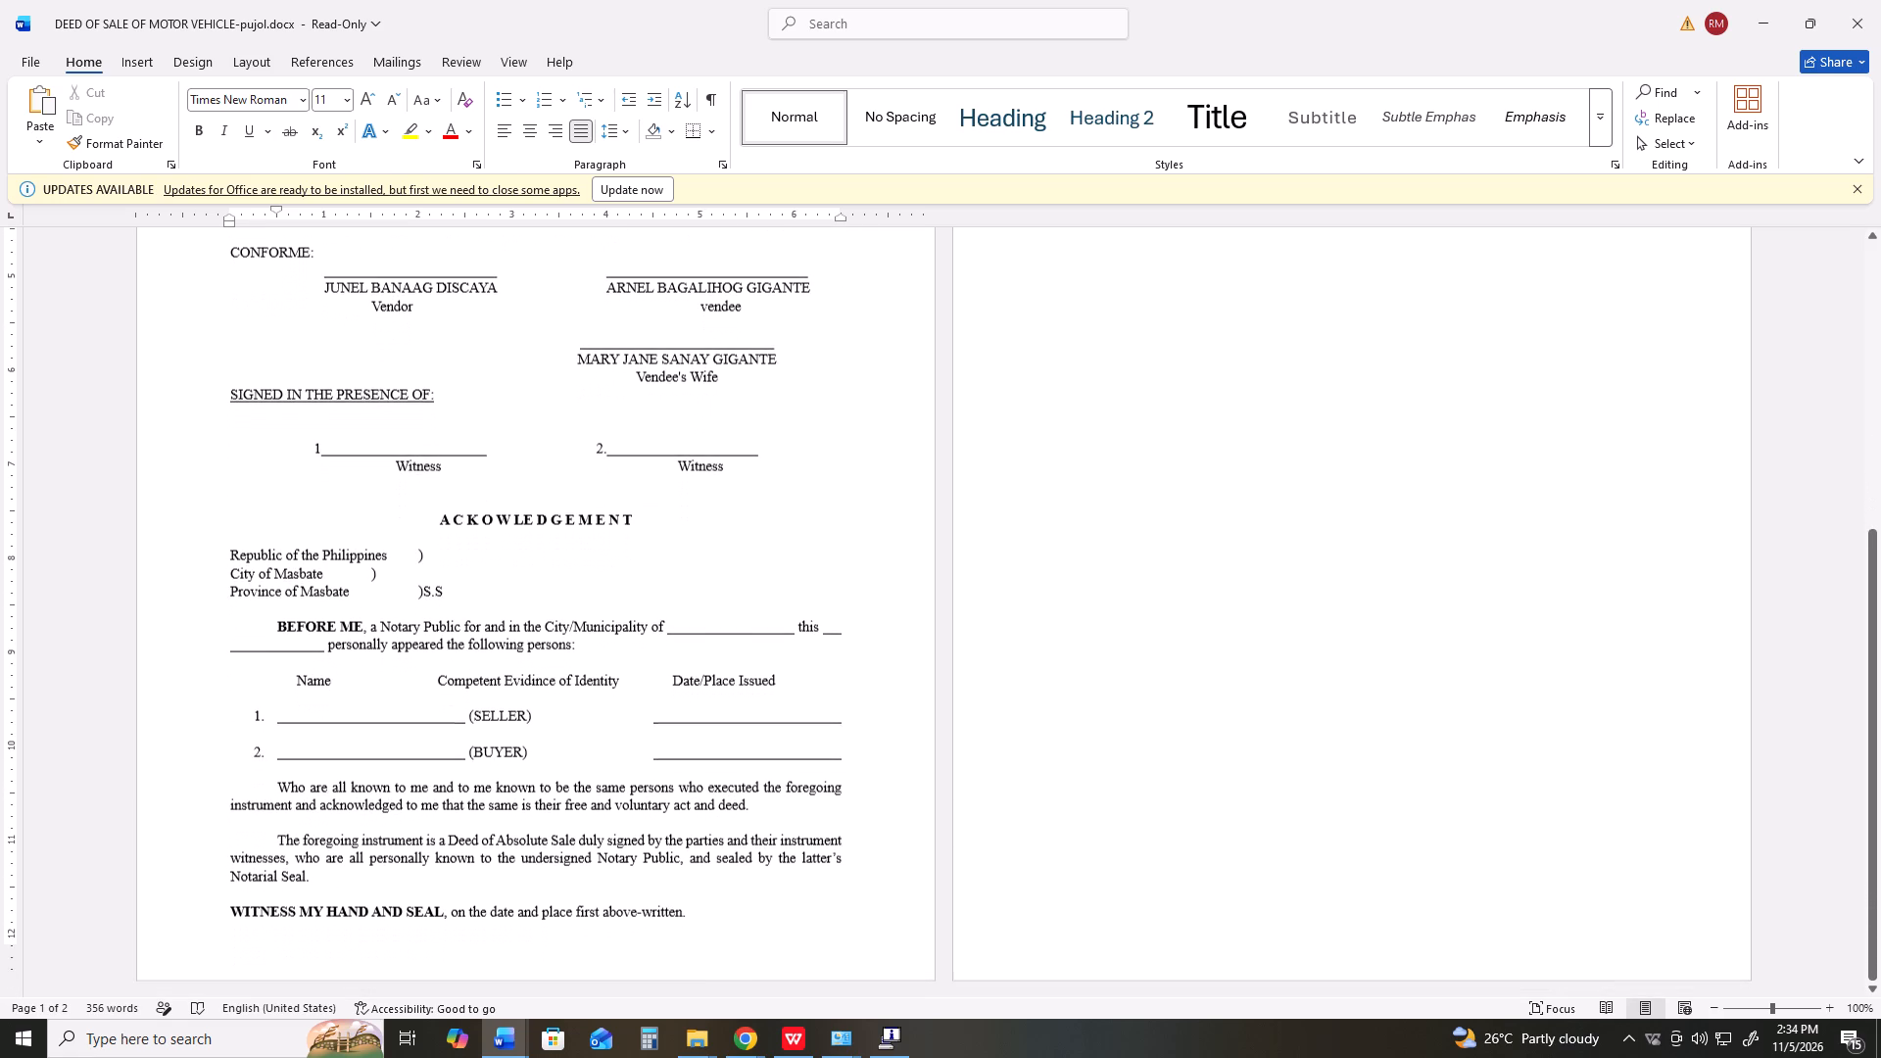
pyautogui.scroll(-5, 728, 569)
pyautogui.scroll(-1, 802, 604)
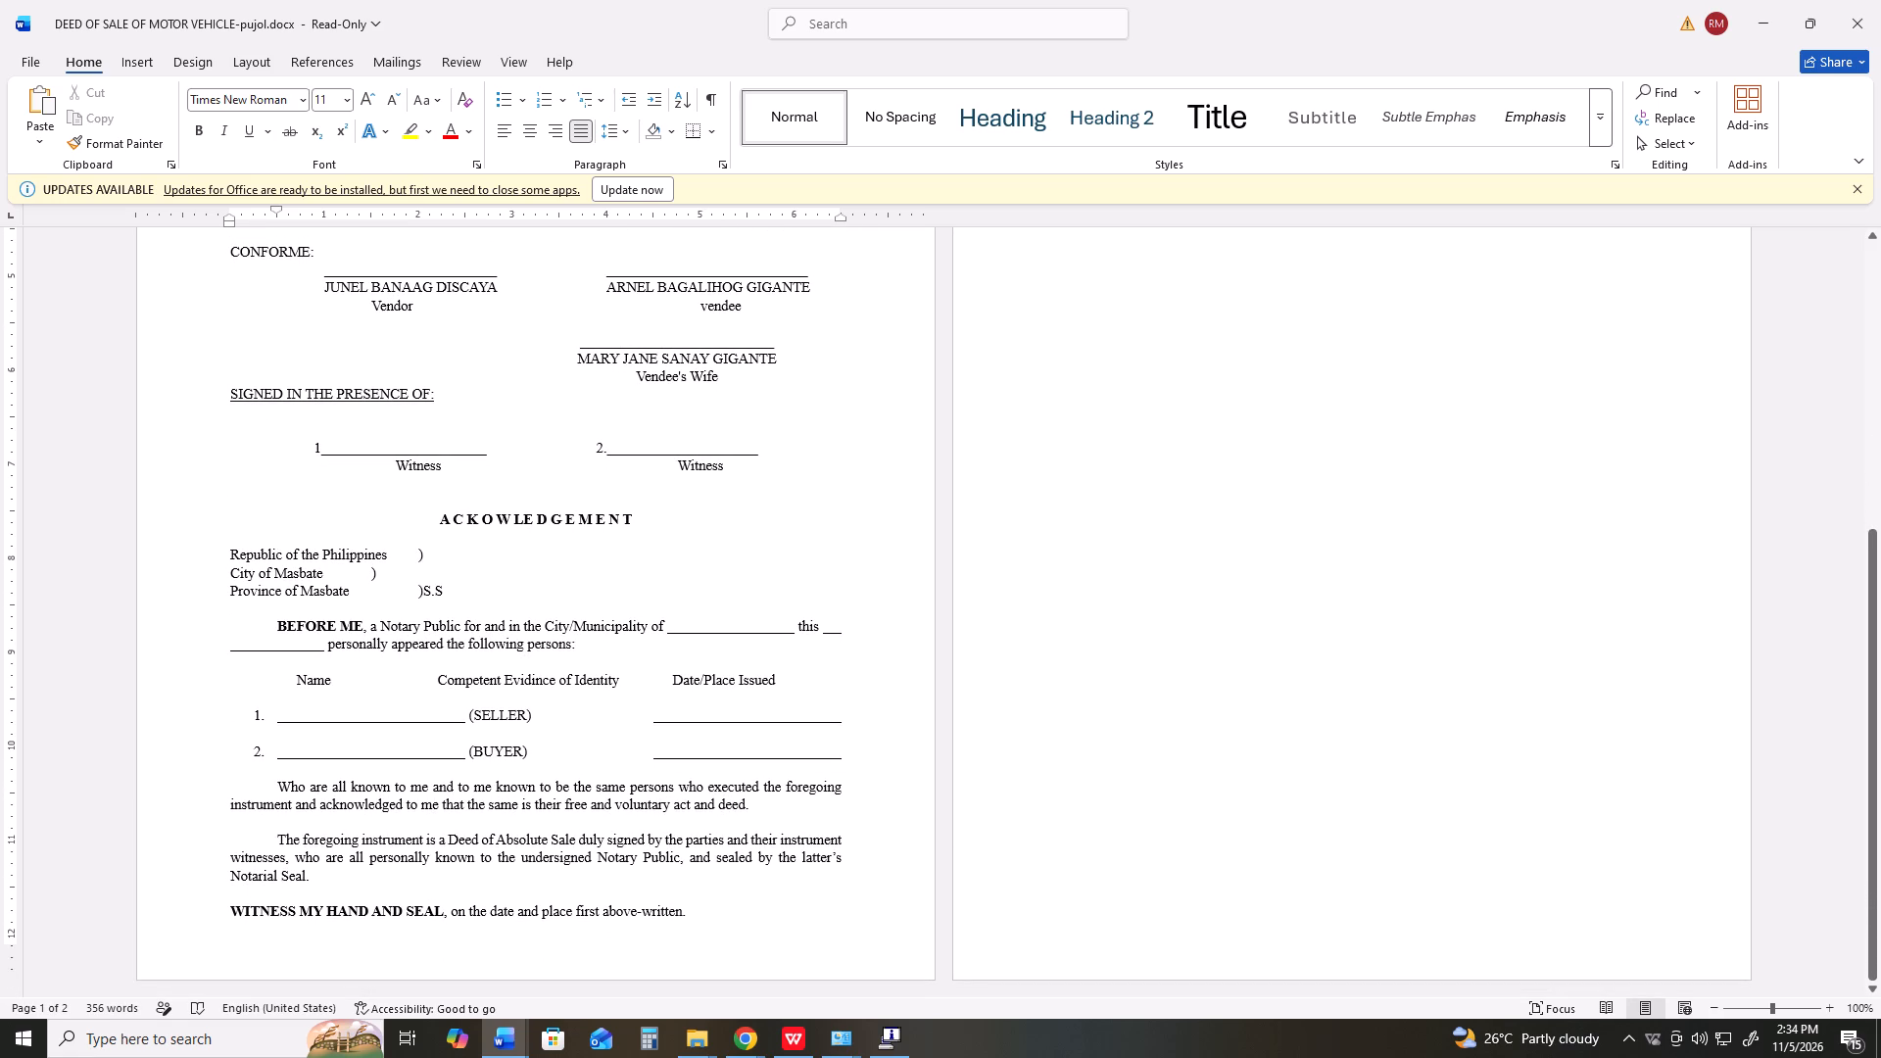
pyautogui.scroll(-1, 792, 630)
pyautogui.scroll(-3, 583, 686)
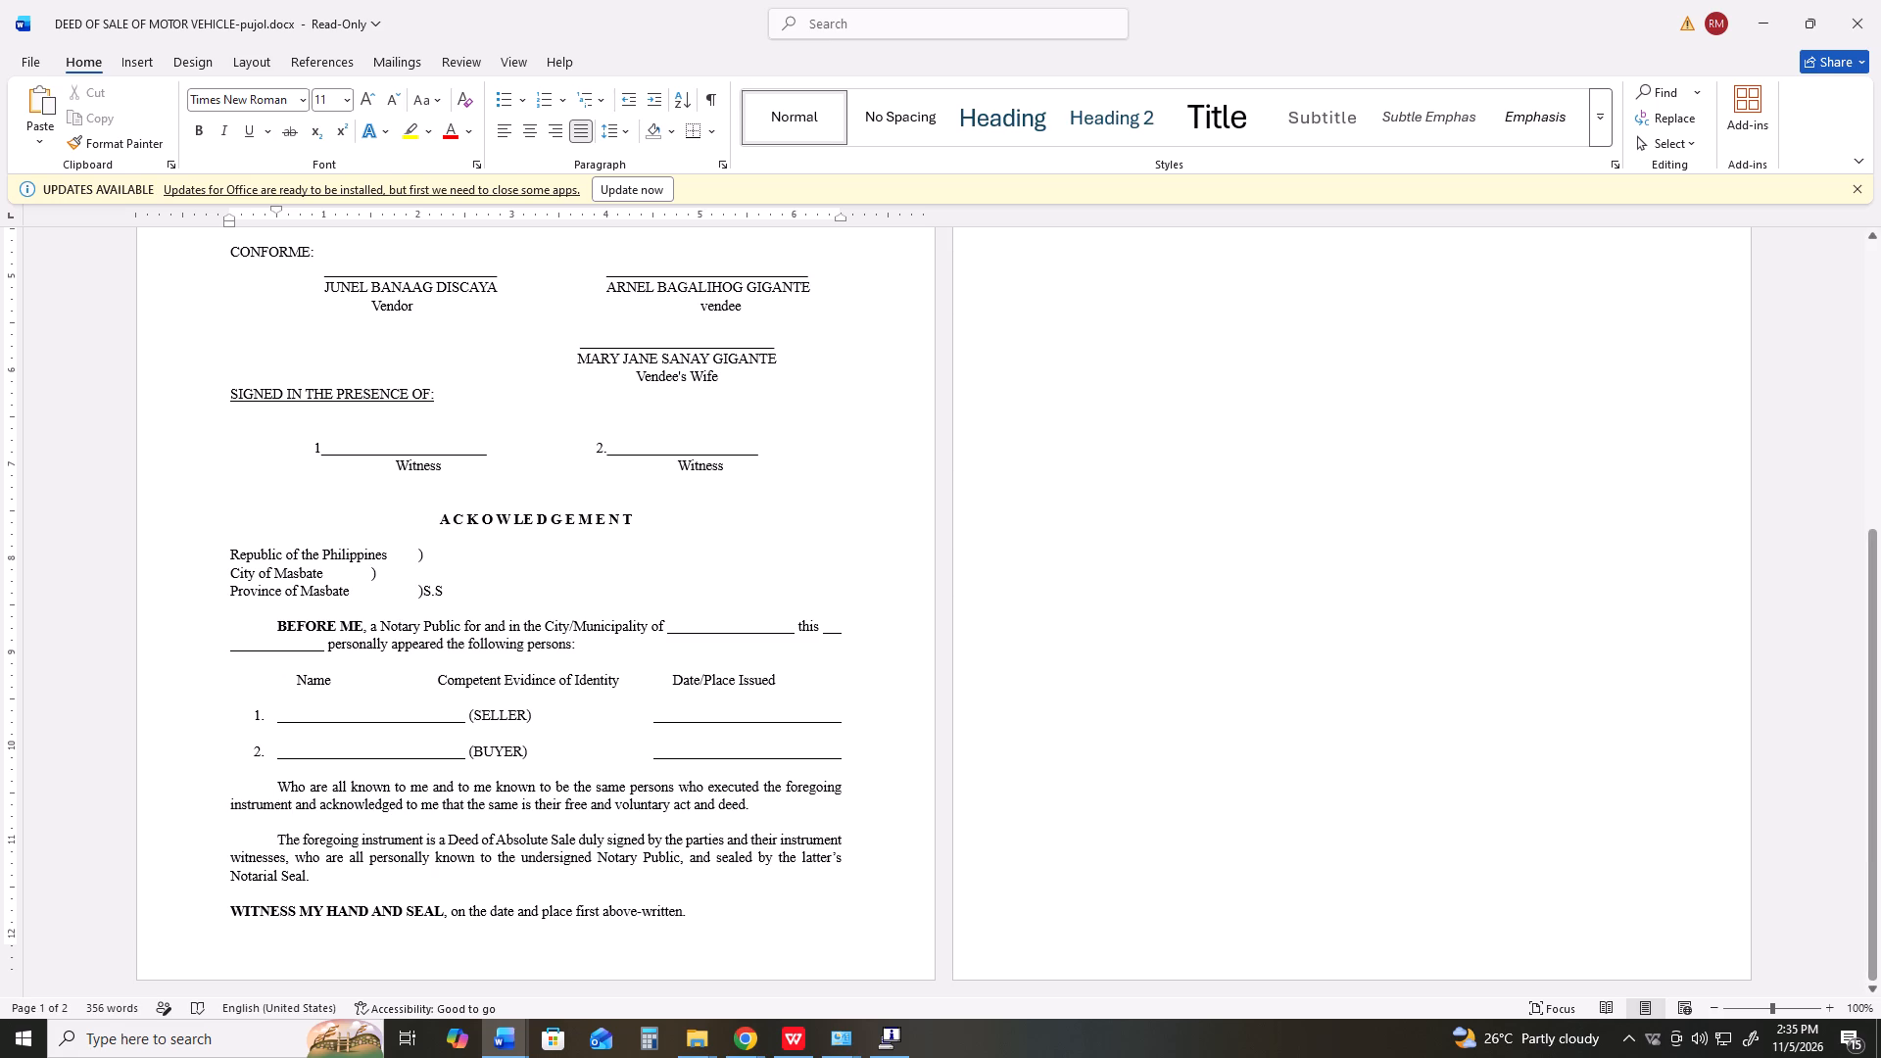
pyautogui.moveTo(274, 625); pyautogui.dragTo(413, 660)
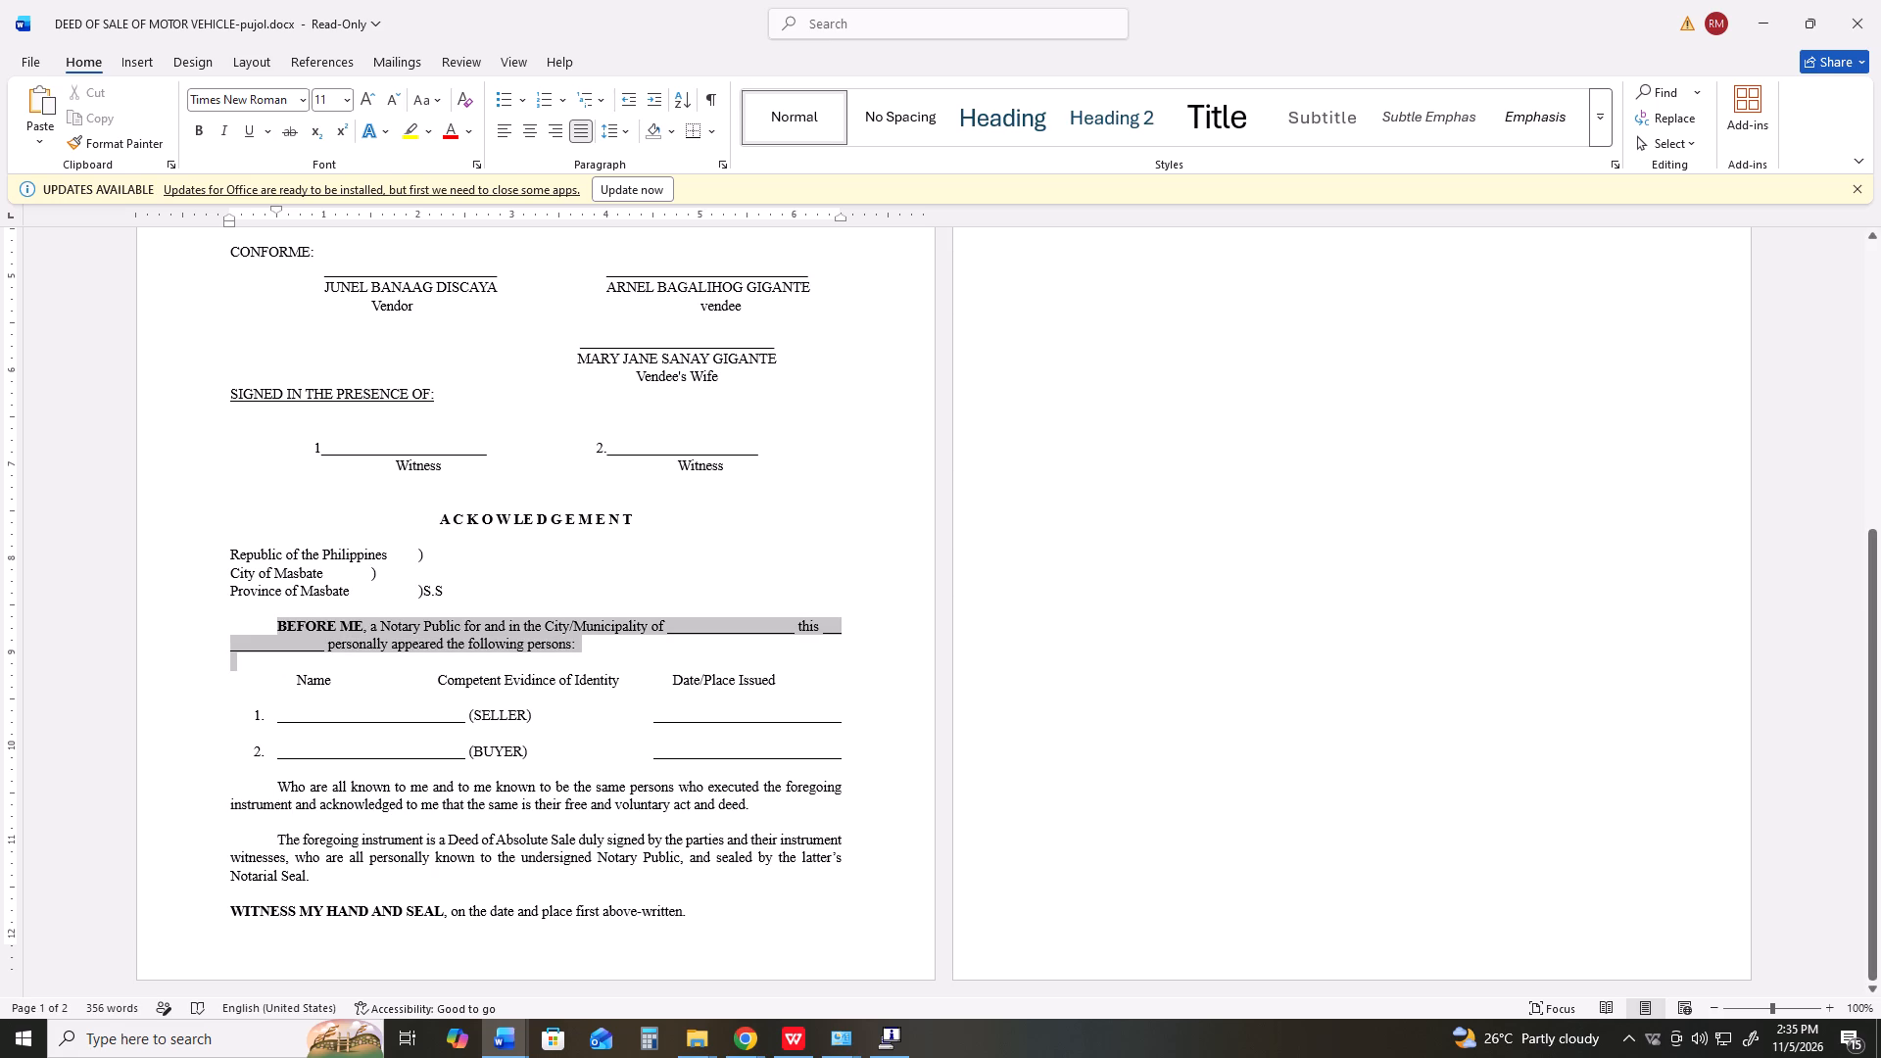
pyautogui.moveTo(413, 660); pyautogui.dragTo(720, 701)
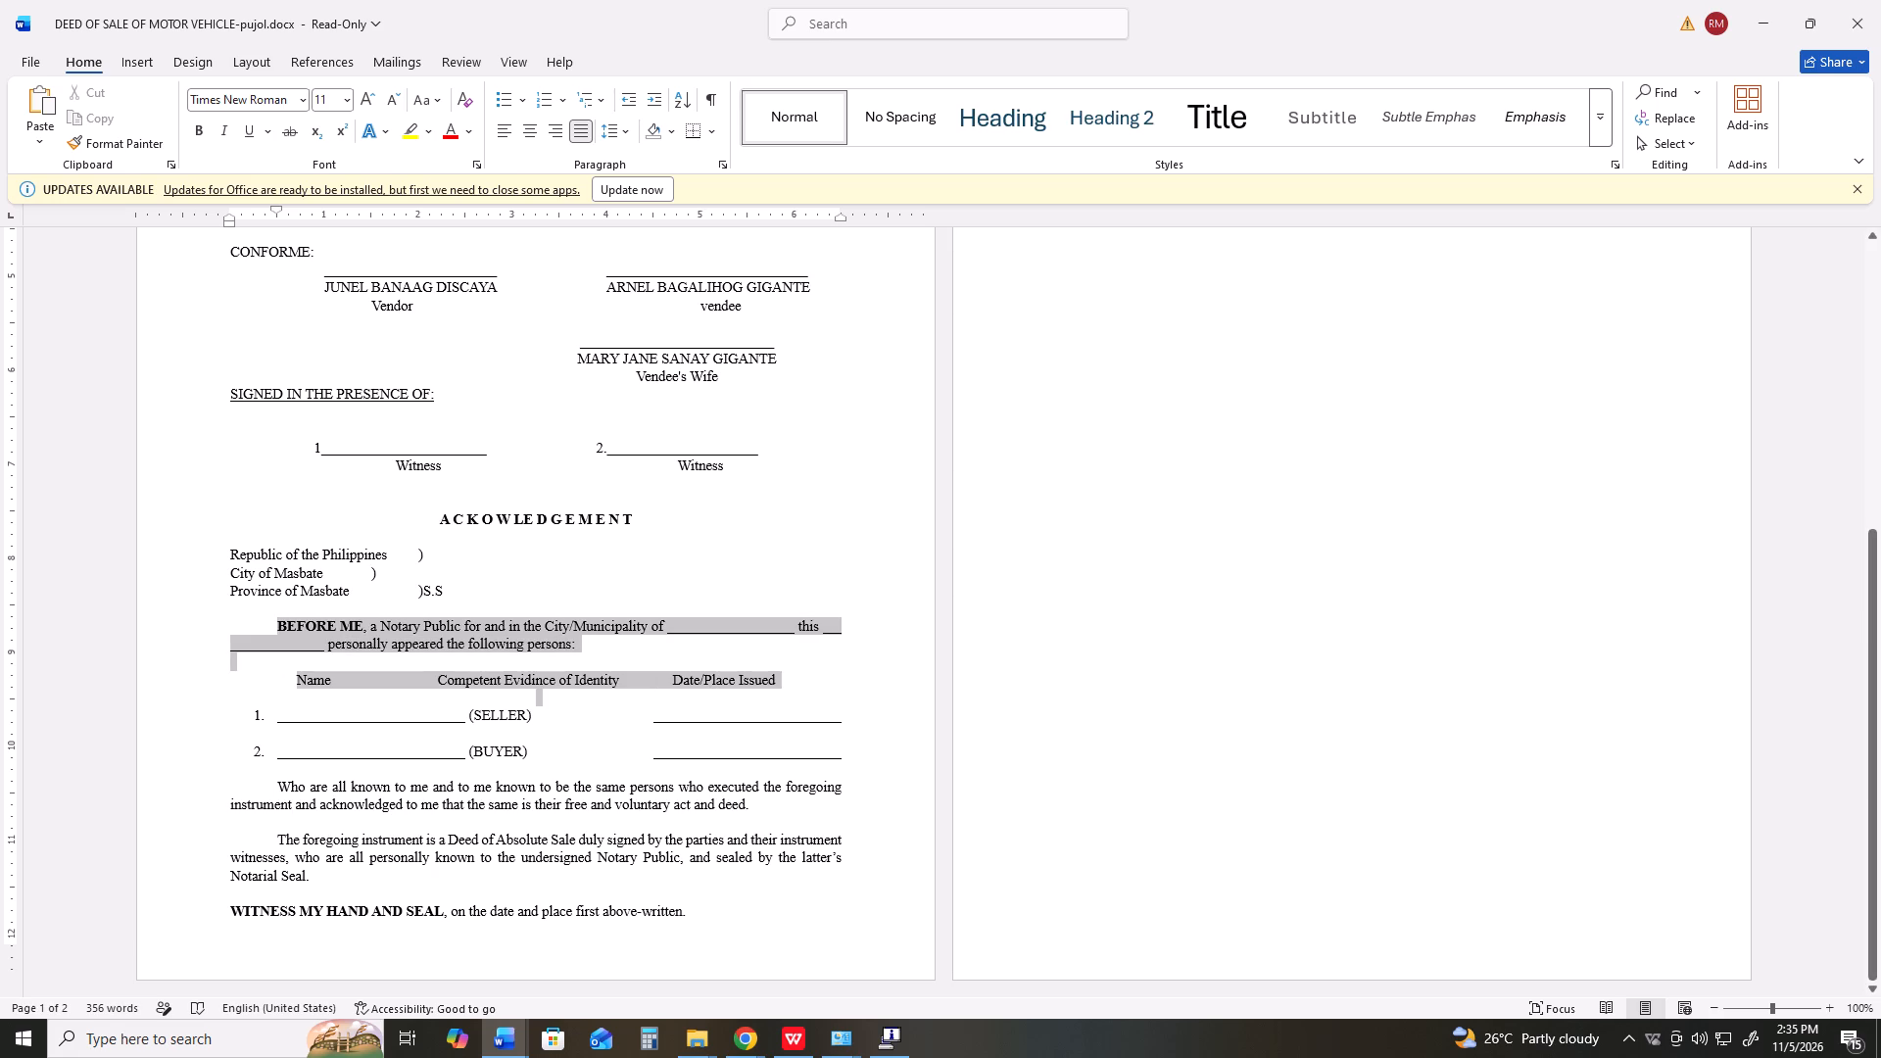
pyautogui.moveTo(720, 701); pyautogui.dragTo(787, 745)
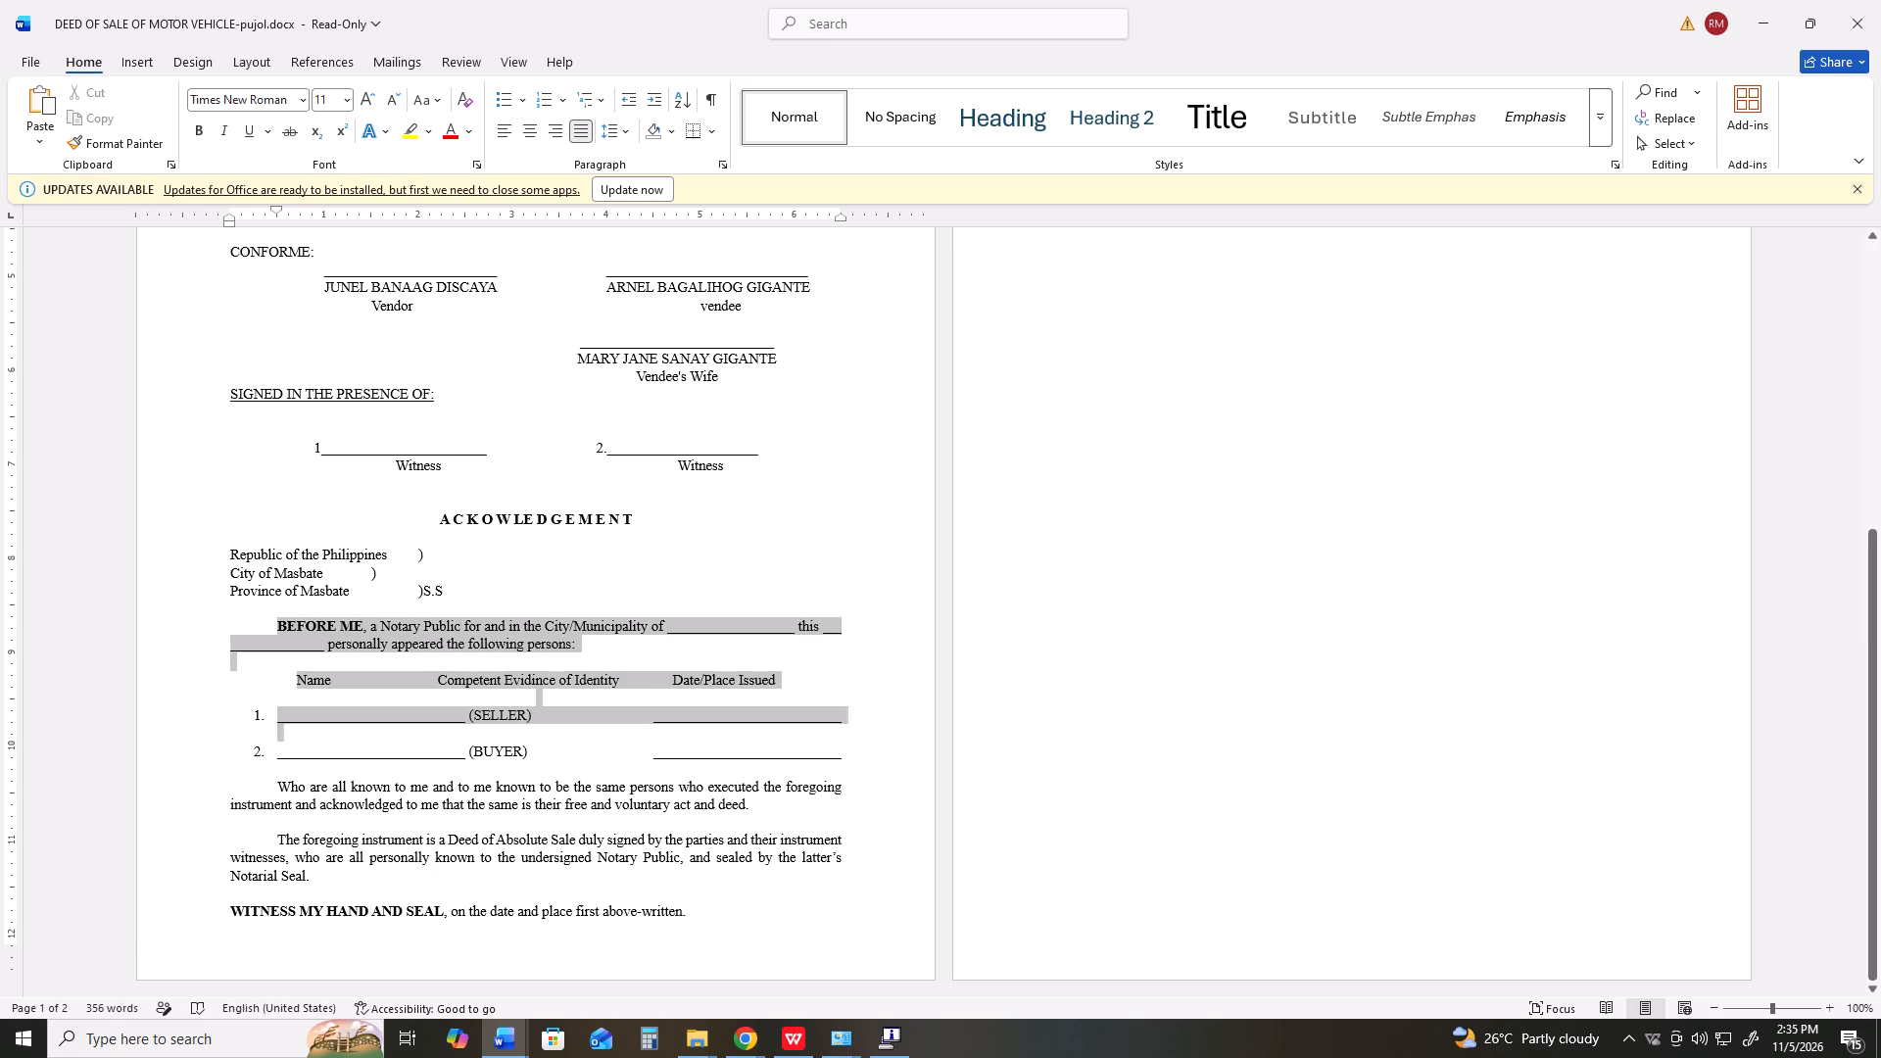
pyautogui.moveTo(787, 745); pyautogui.dragTo(818, 753)
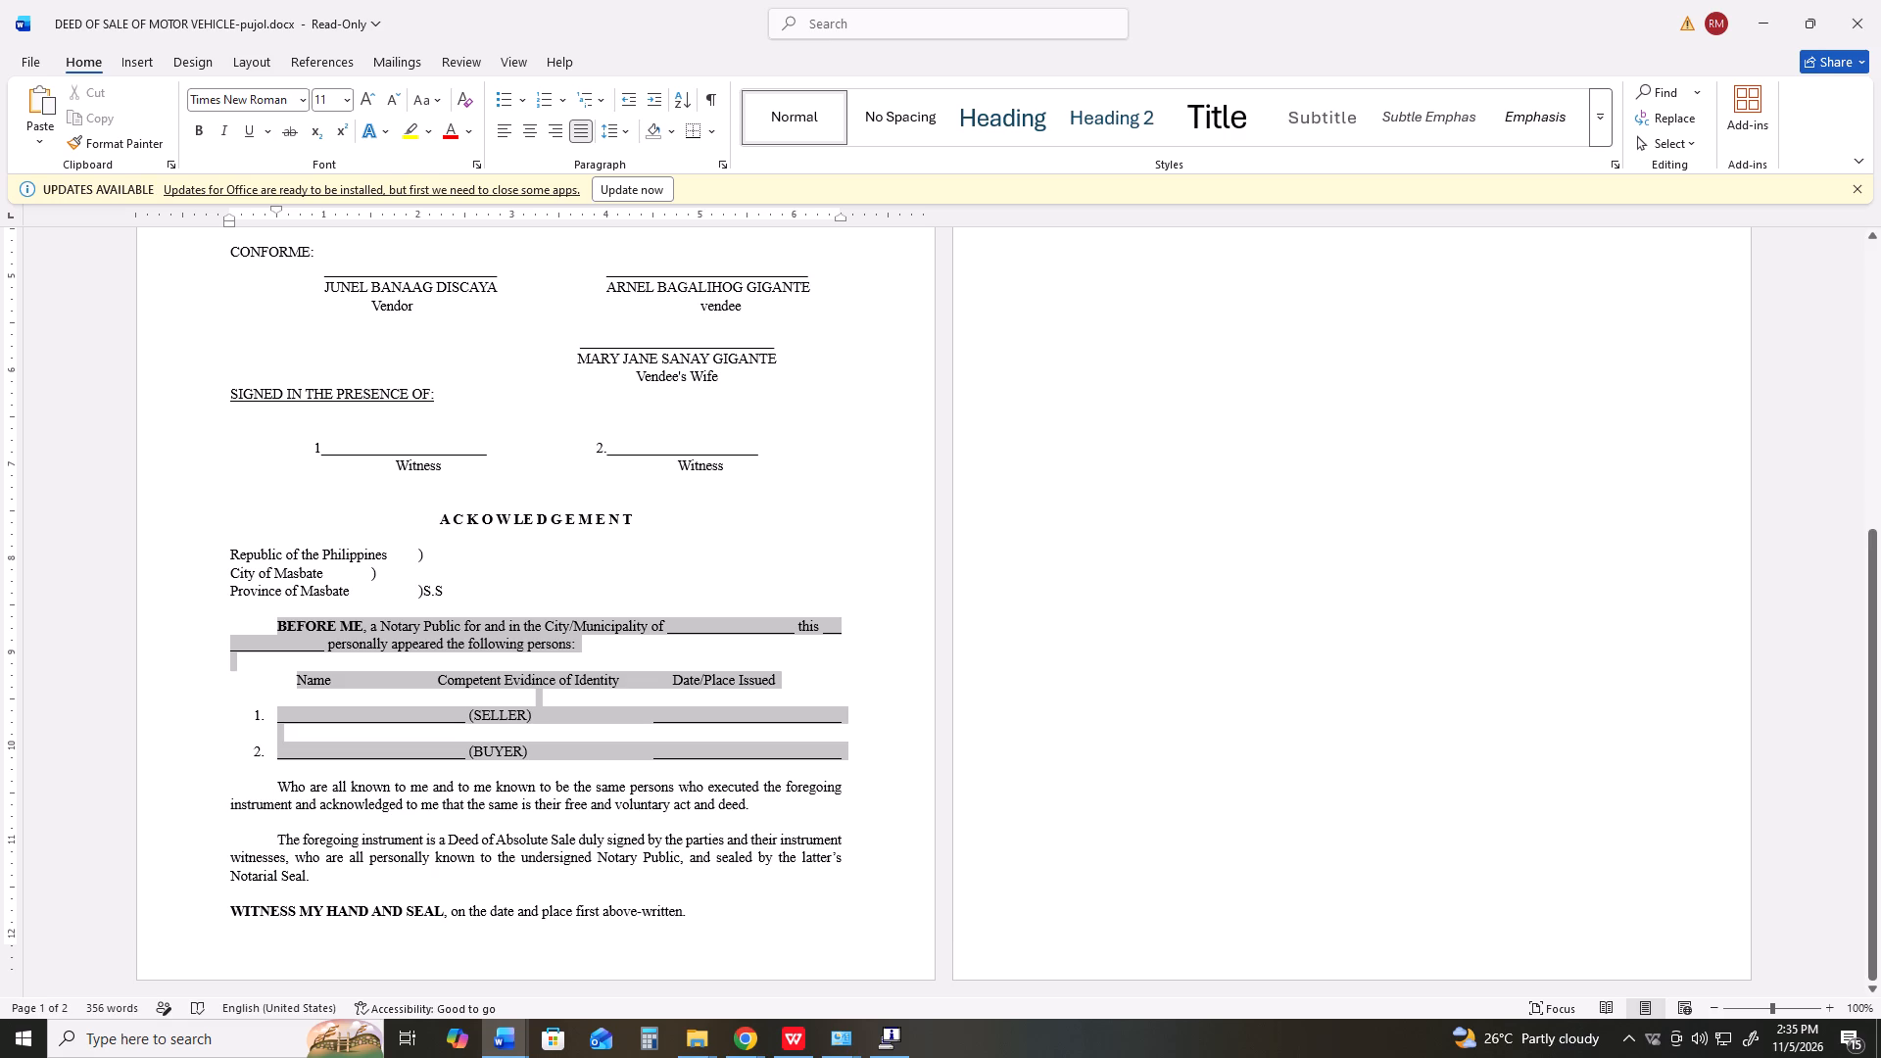
pyautogui.moveTo(818, 753); pyautogui.dragTo(815, 756)
pyautogui.moveTo(815, 756); pyautogui.dragTo(760, 942)
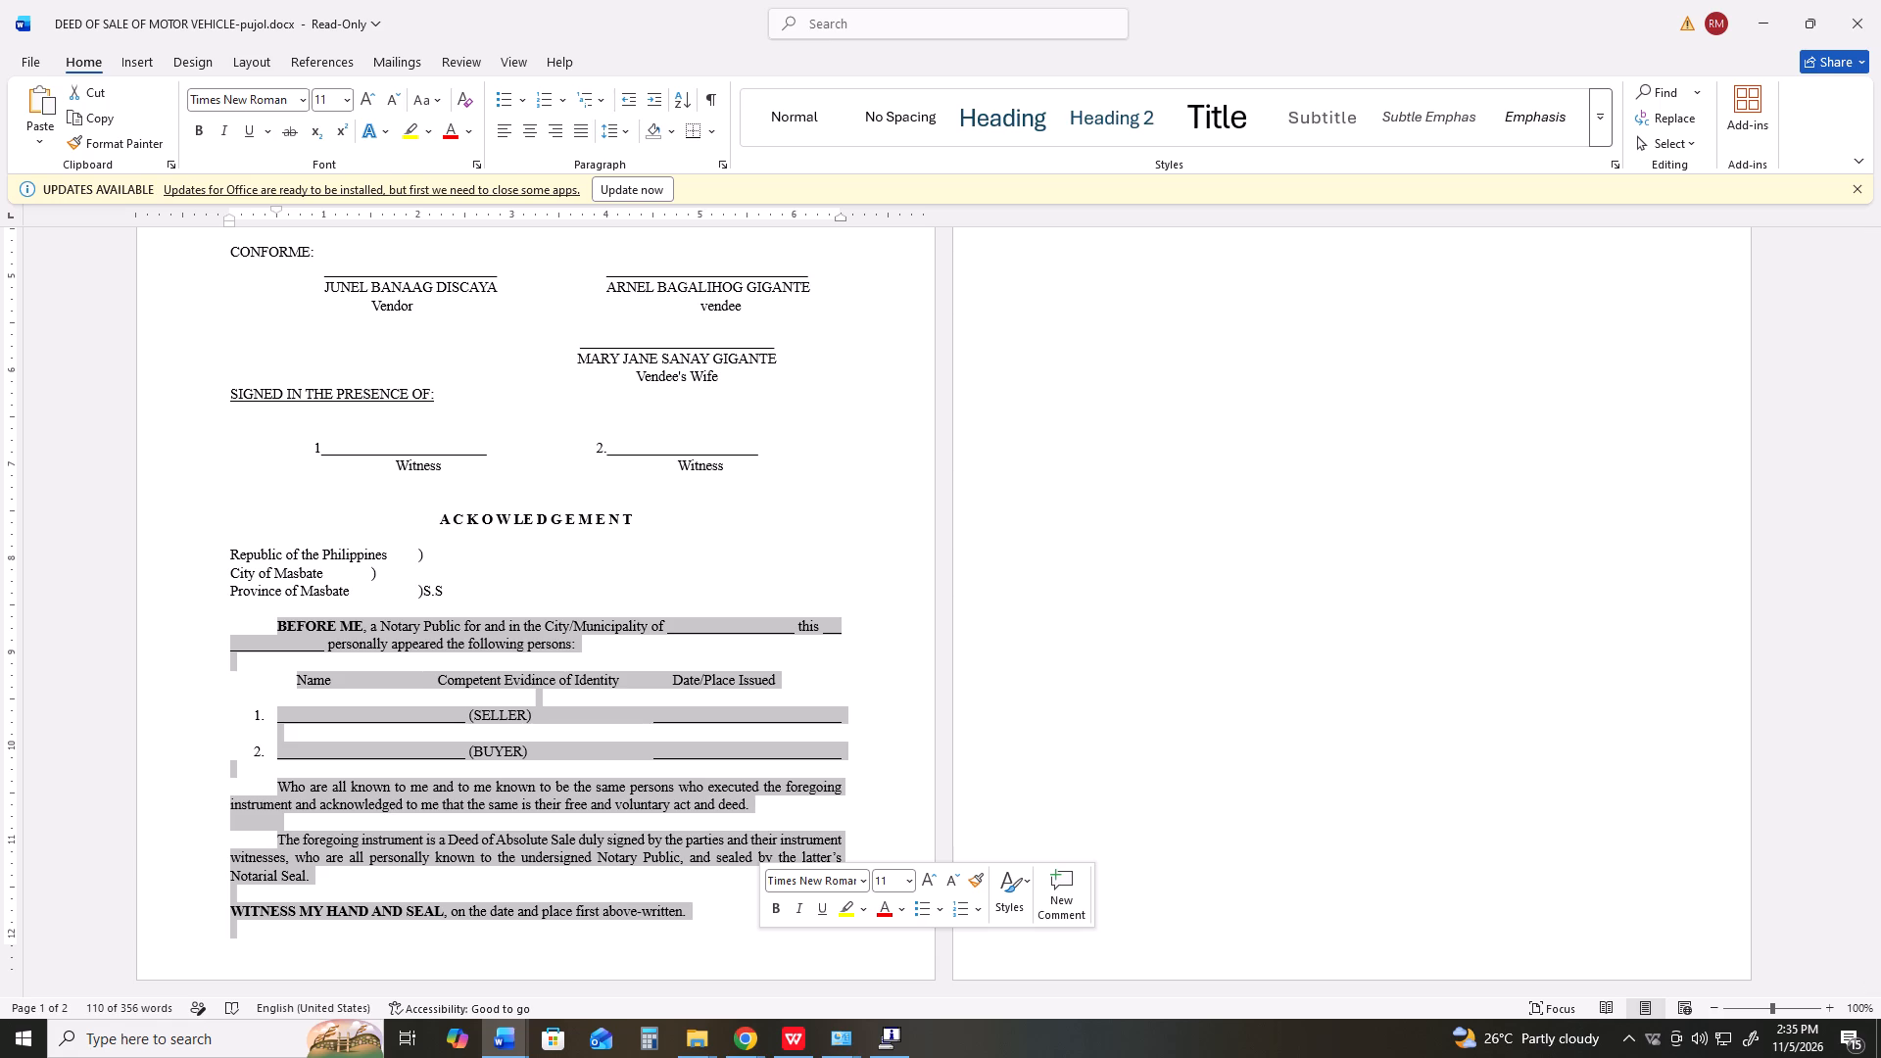
pyautogui.press('BackSpace')
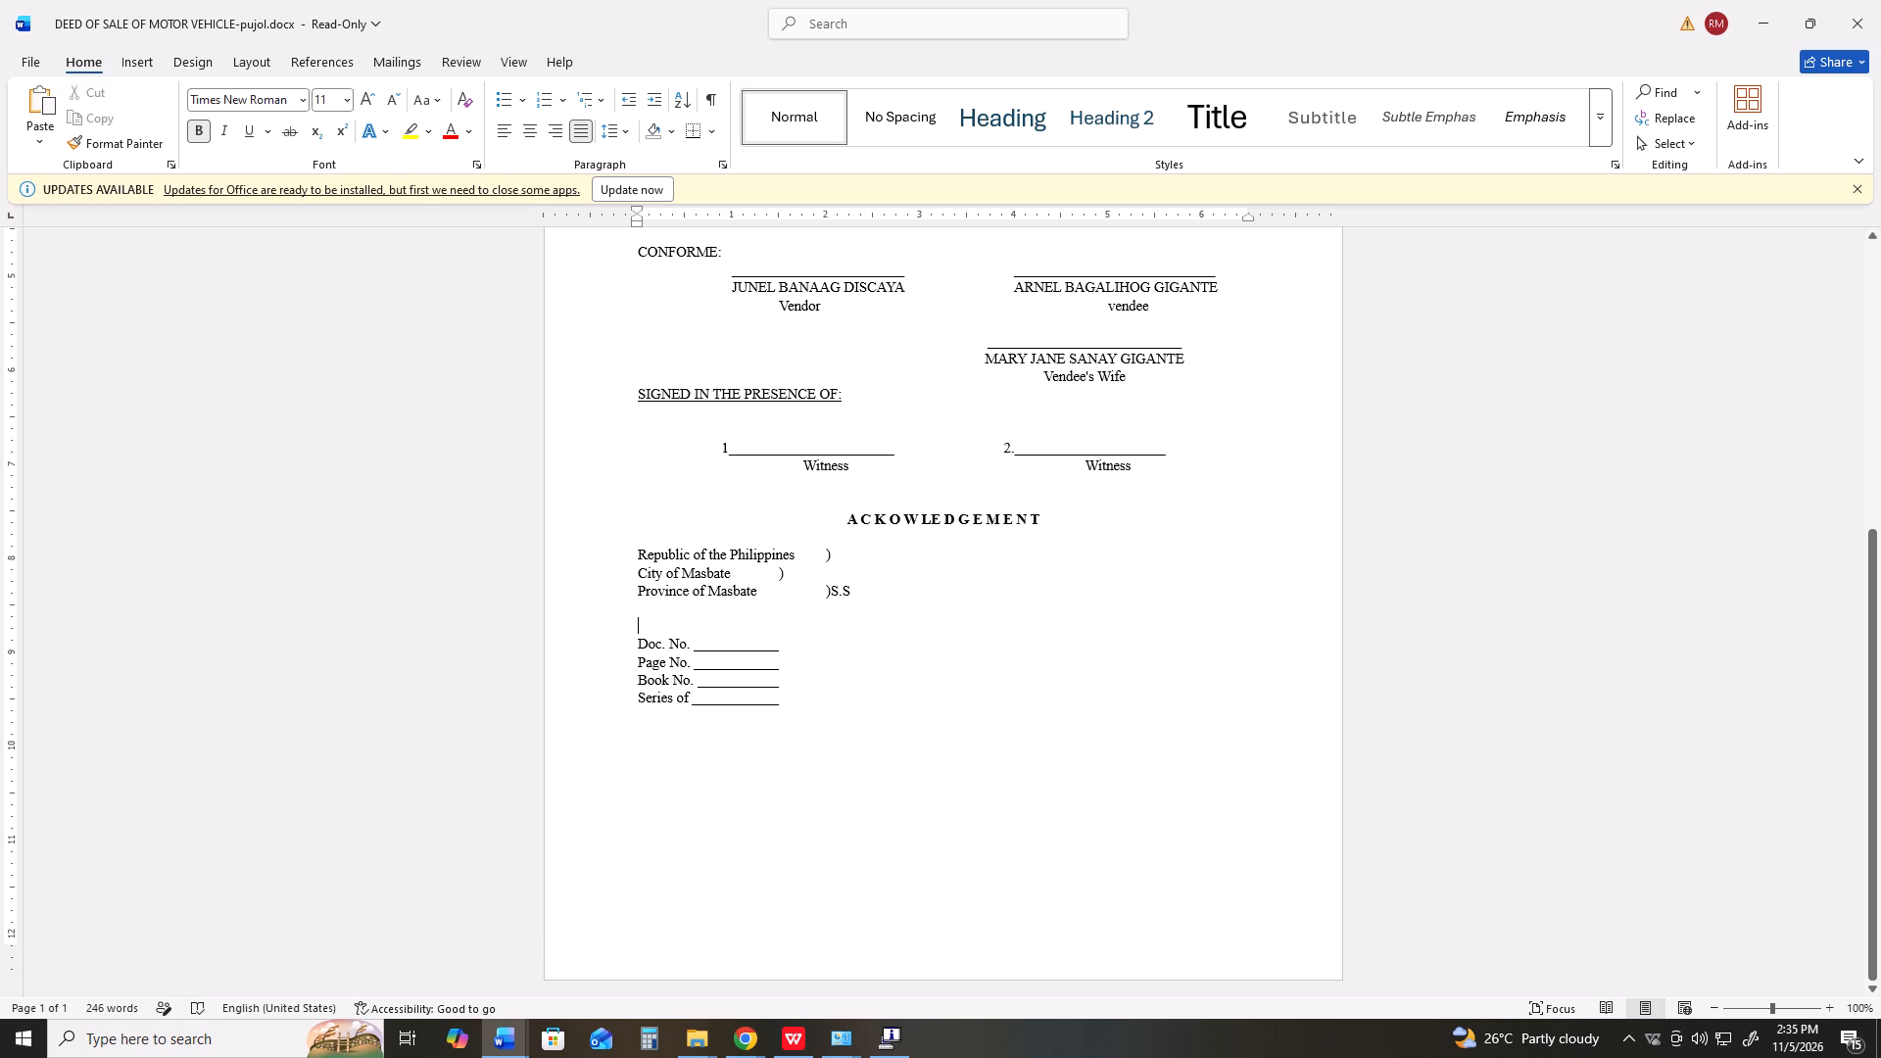
# Copy the photographed acknowledgement text from "Before me, Notary Public" through "WITNESS MY HAND AND SEAL" in Chrome and paste it above Word's Doc. No. block.
pyautogui.hotkey('alt', 'Tab')
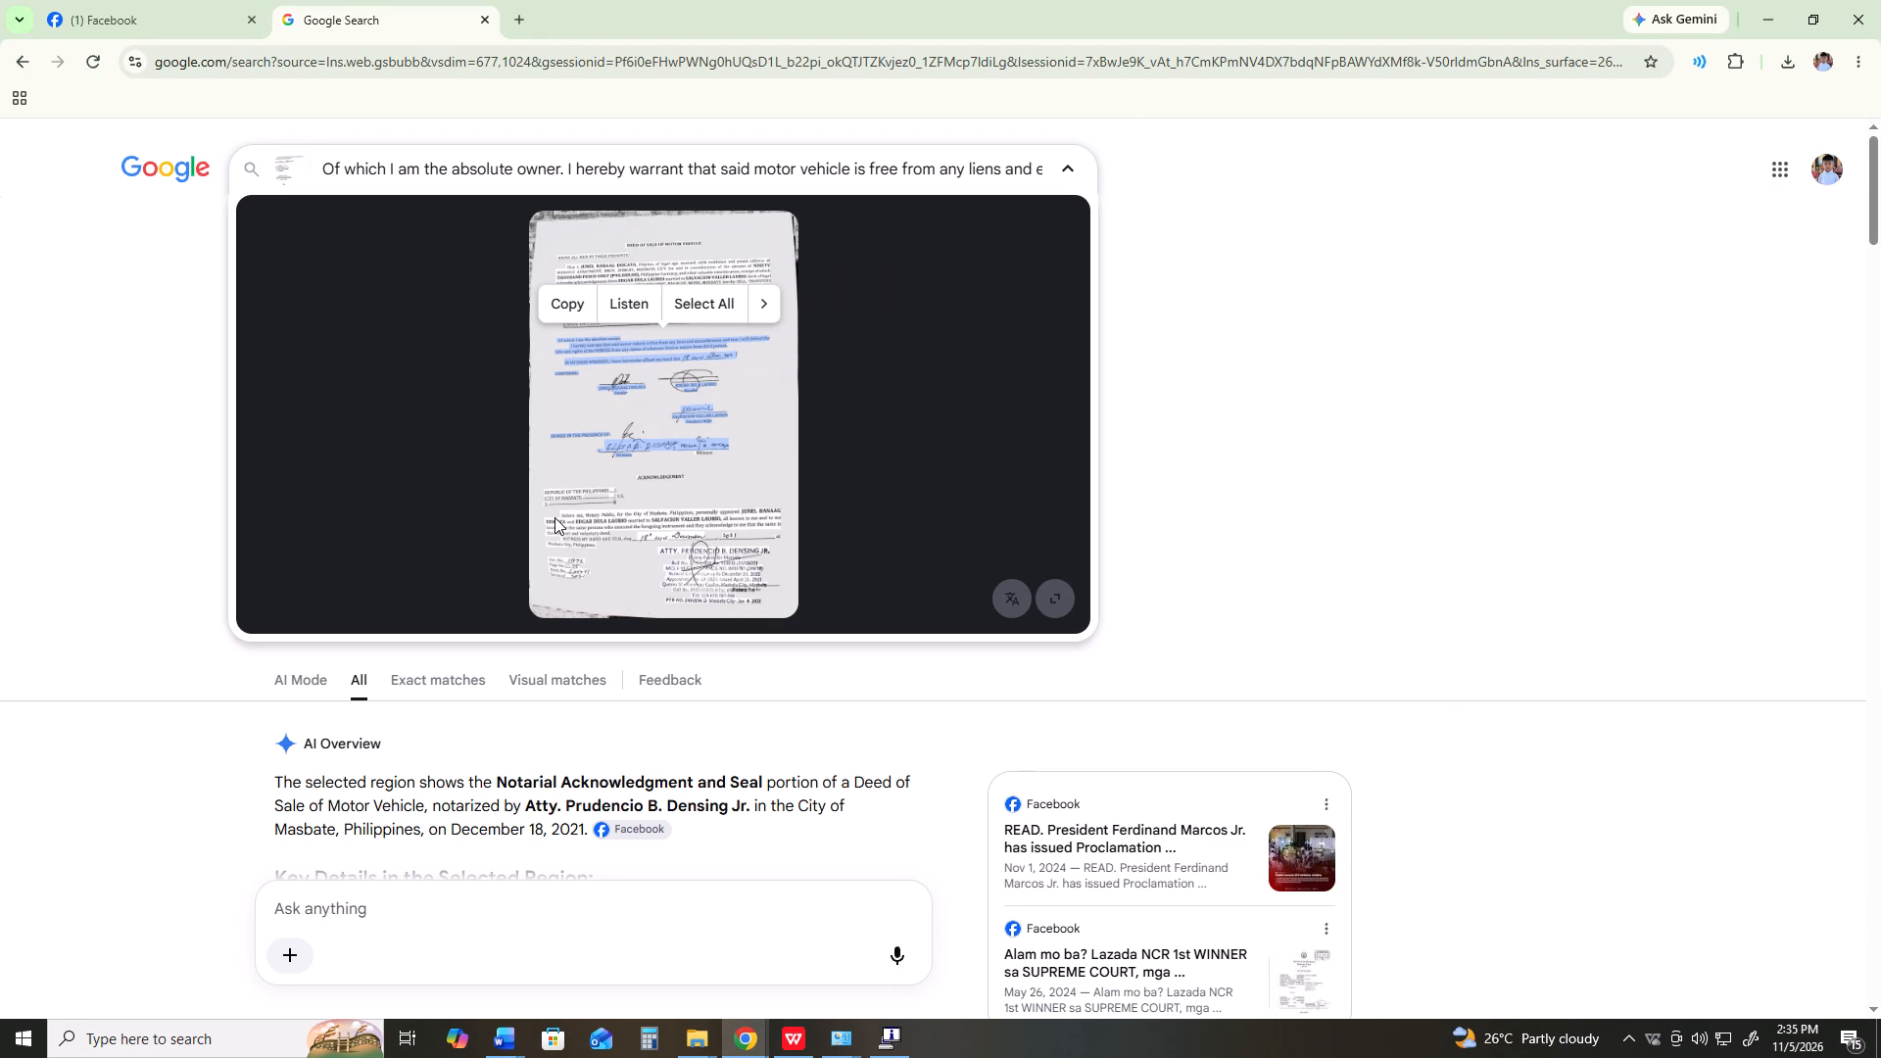
pyautogui.moveTo(560, 514); pyautogui.dragTo(697, 584)
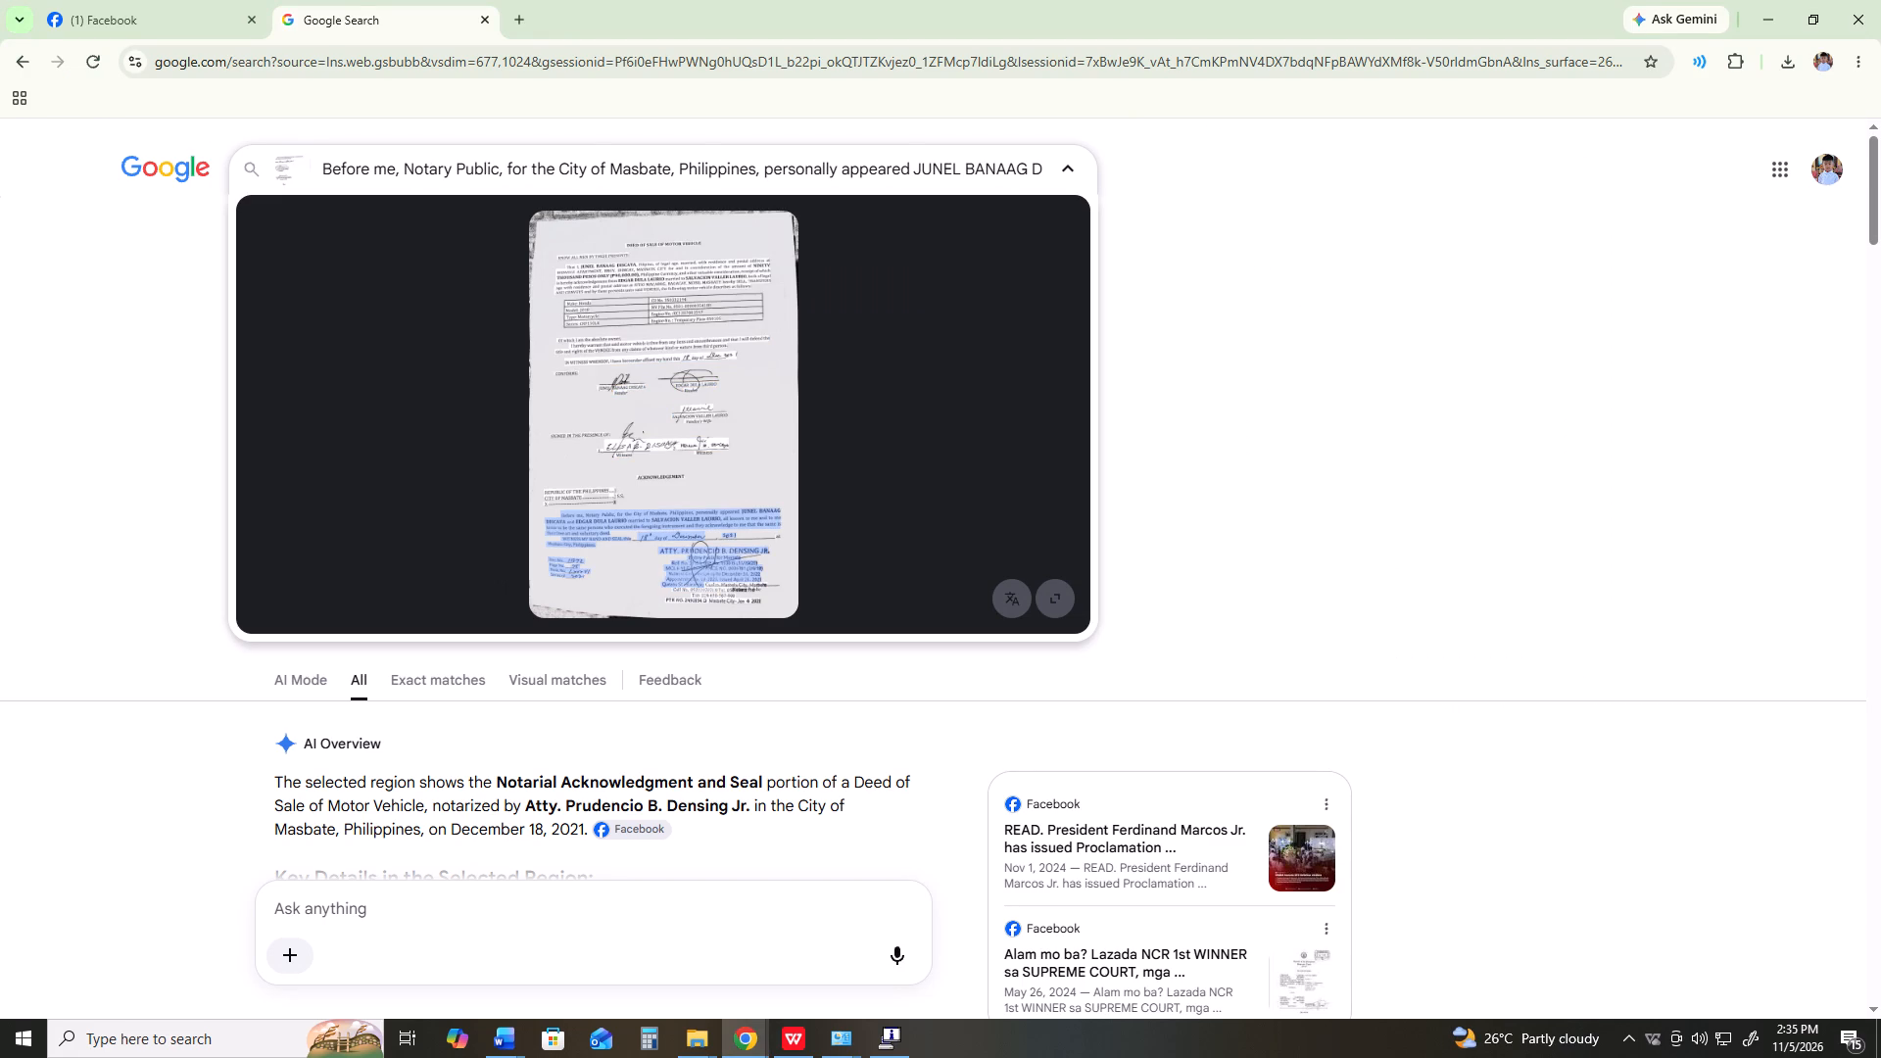
pyautogui.moveTo(697, 584); pyautogui.dragTo(778, 534)
pyautogui.moveTo(778, 534); pyautogui.dragTo(778, 533)
pyautogui.hotkey('ctrl', 'c')
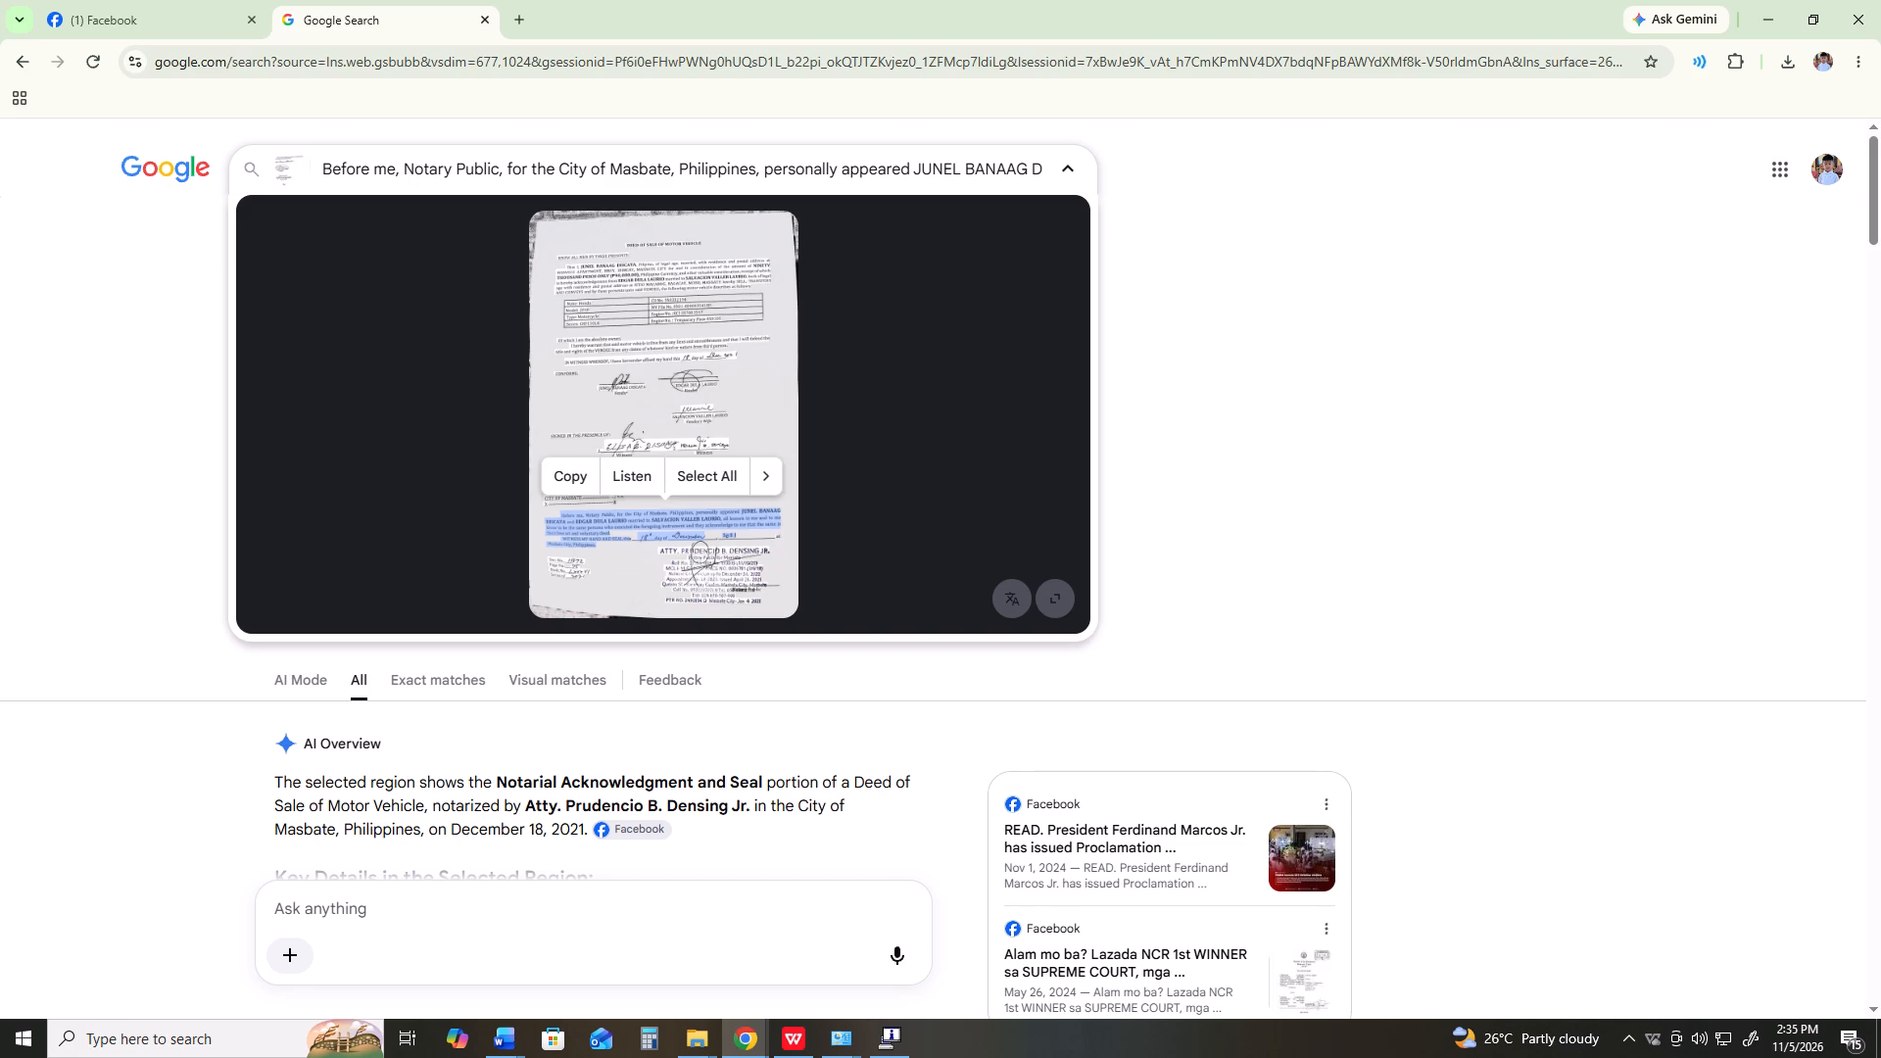
pyautogui.hotkey('ctrl', 'c')
pyautogui.hotkey('ctrl', 'c')
pyautogui.hotkey('ctrl', 'c')
pyautogui.hotkey('ctrl', 'c')
pyautogui.hotkey('alt', 'Tab')
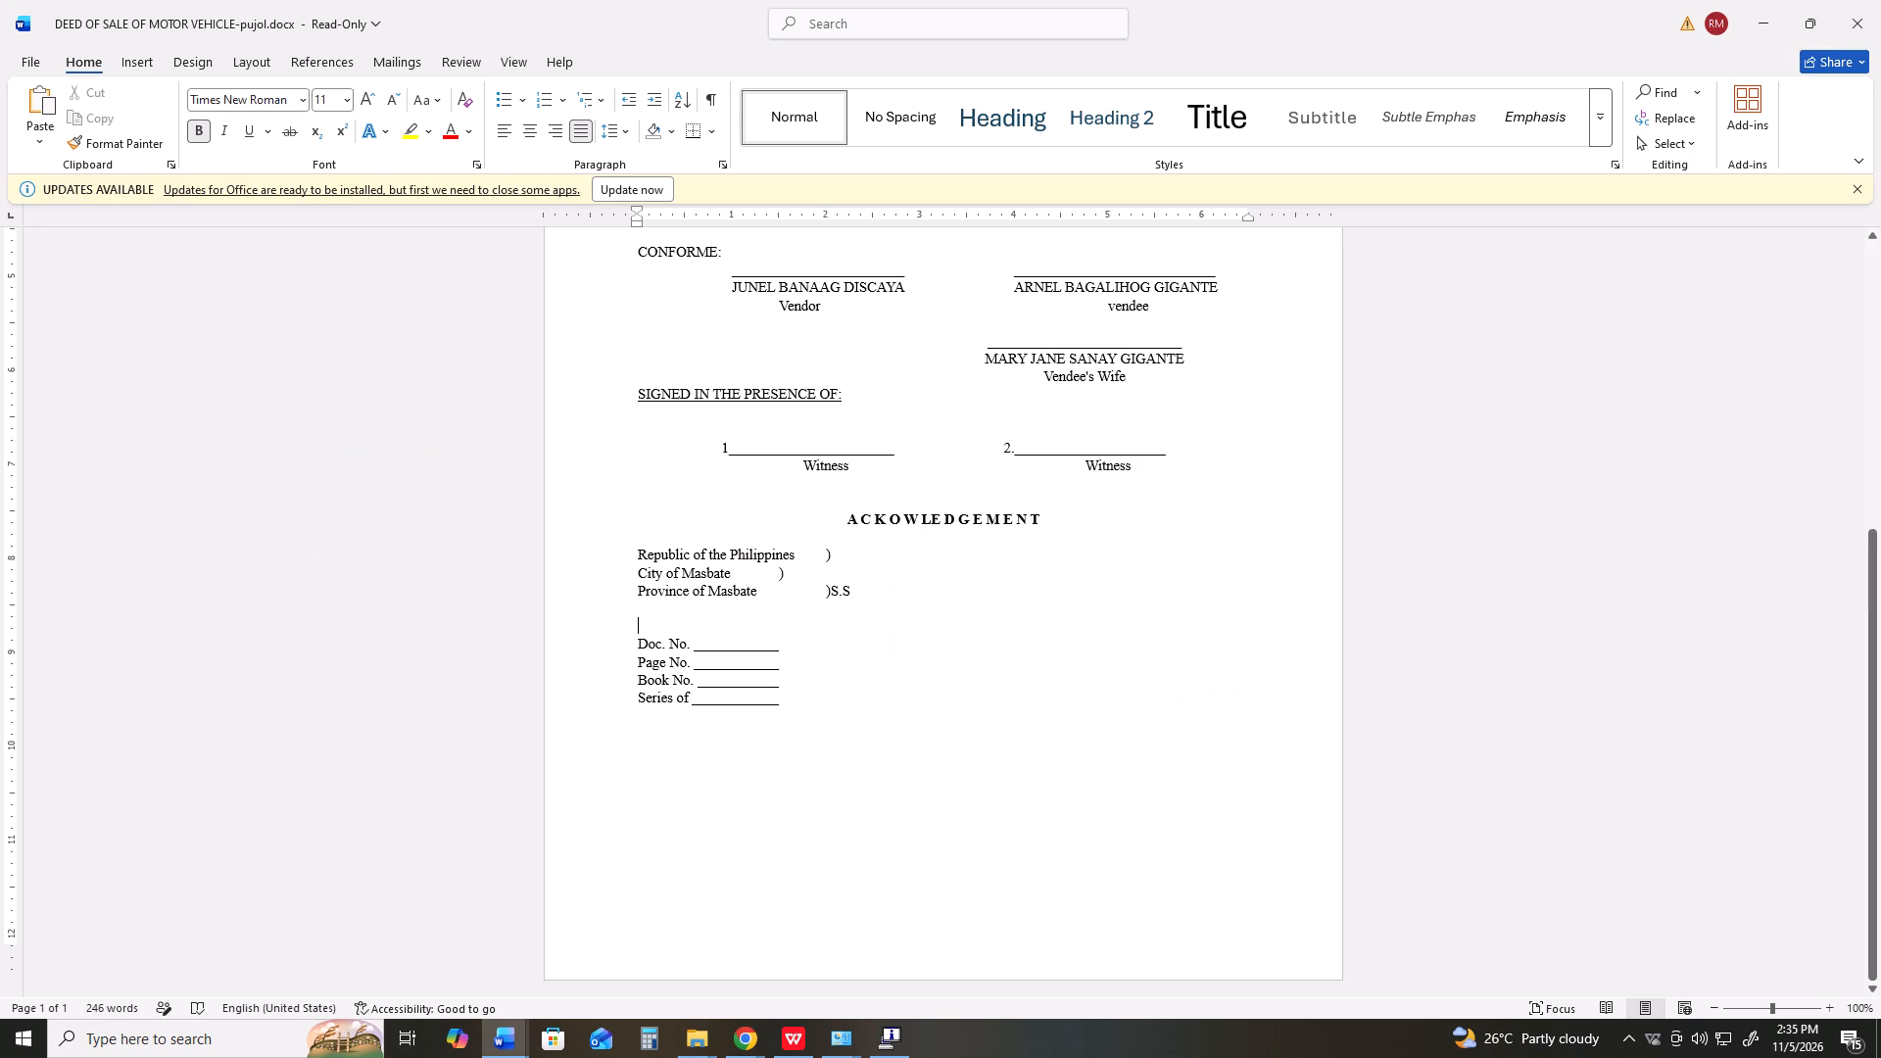
pyautogui.hotkey('ctrl', 'v')
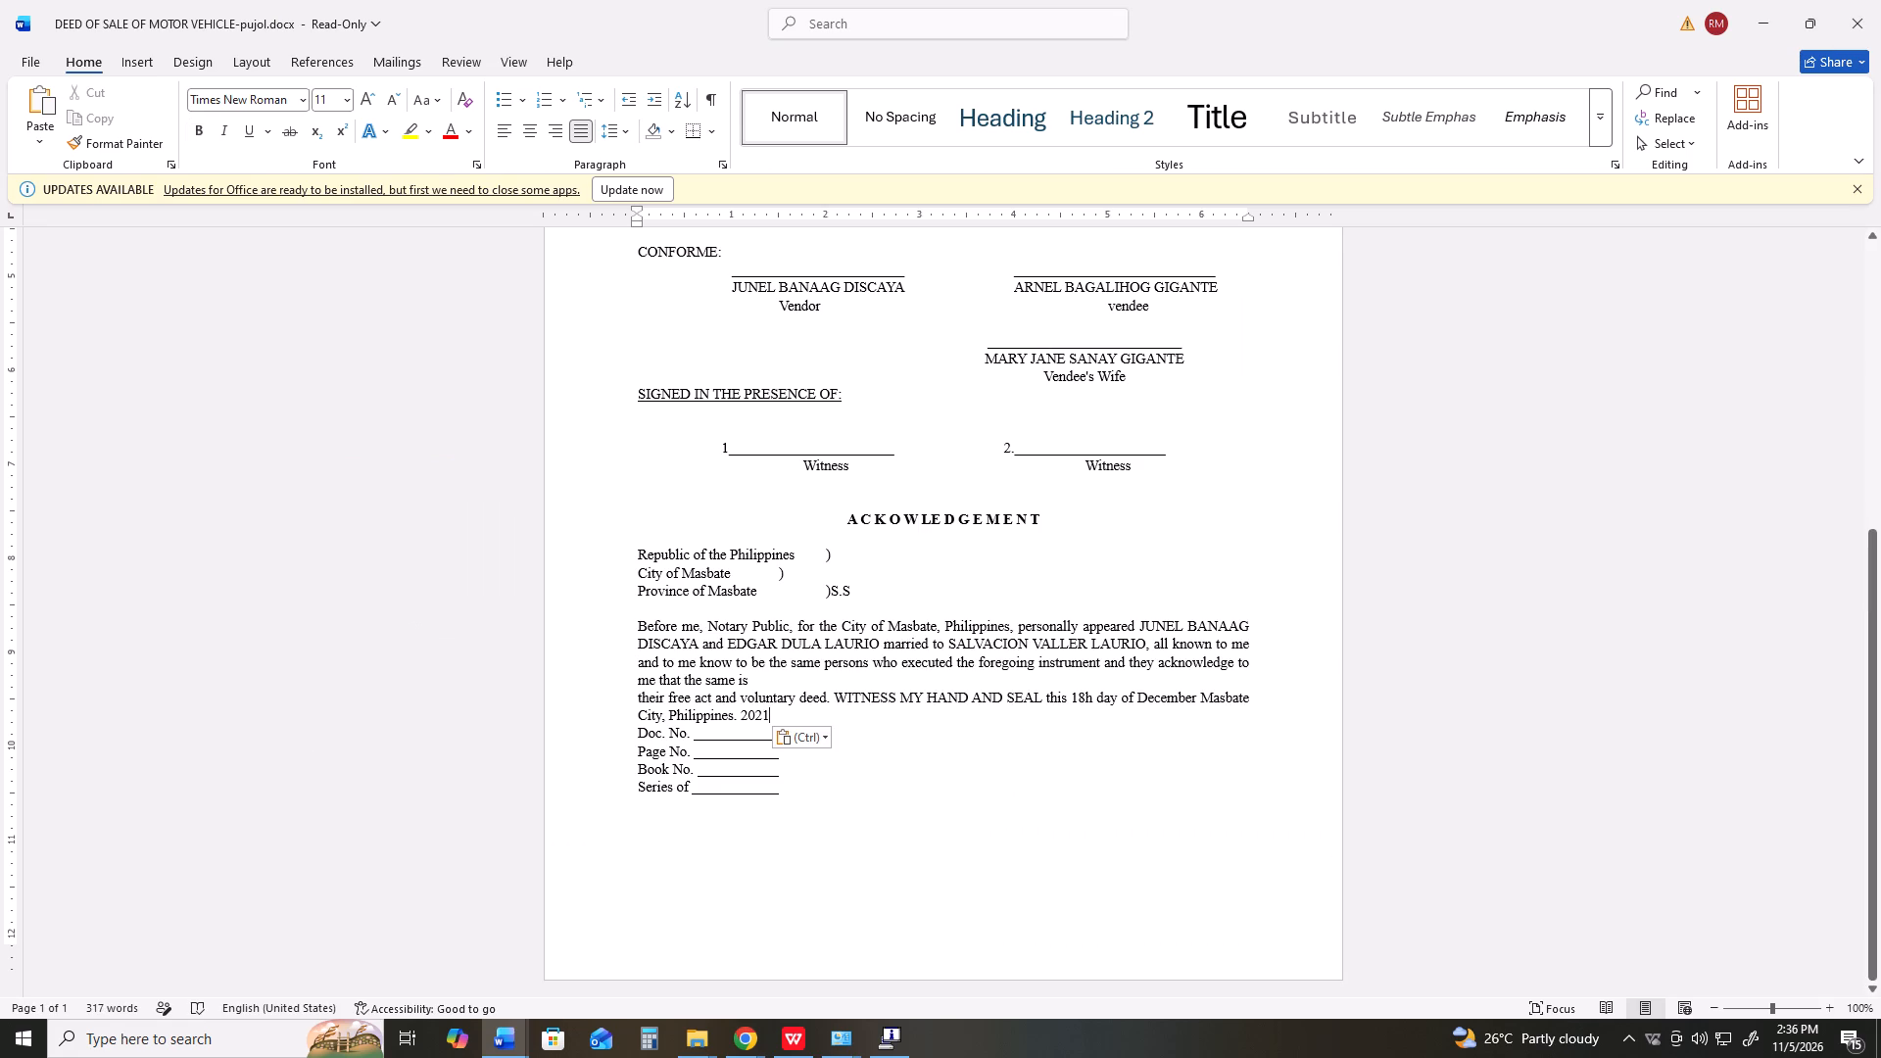
# Indent the first line of the pasted "Before me, Notary Public" paragraph.
pyautogui.click(637, 629)
pyautogui.press('Tab')
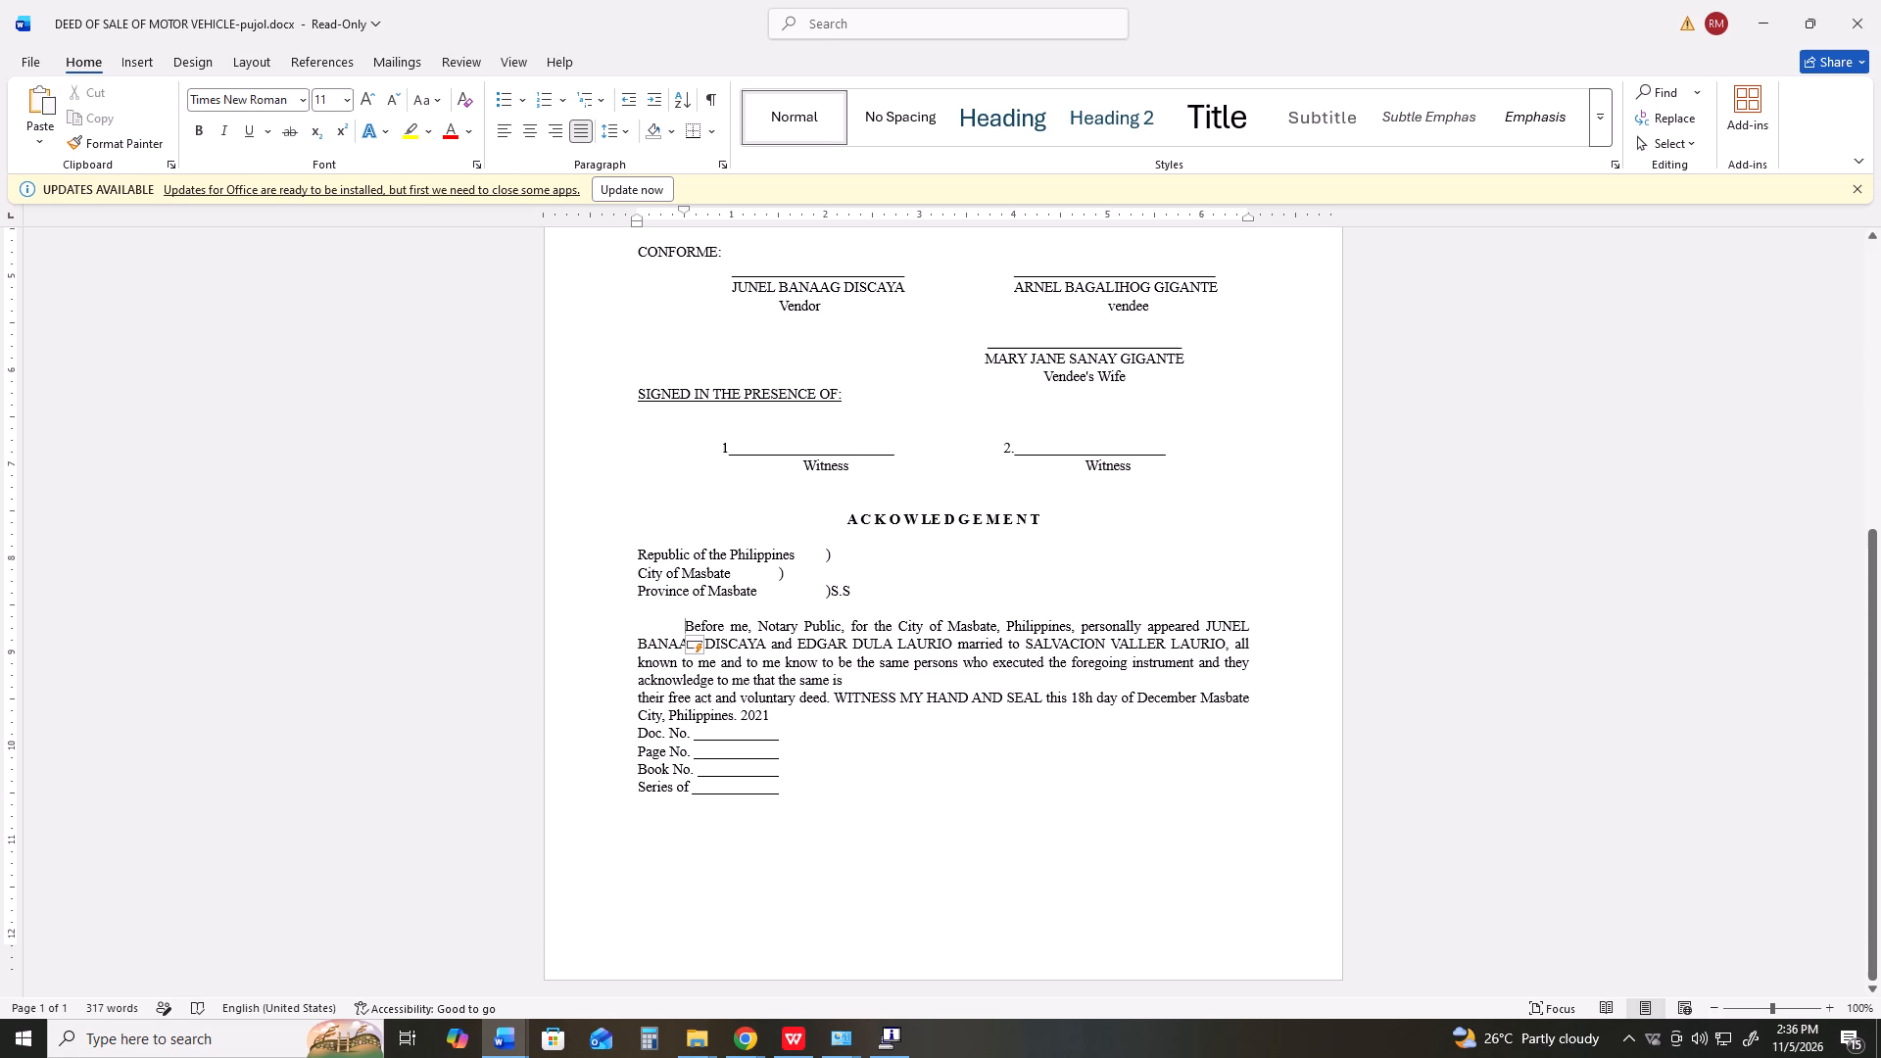
# Bold the three parties' names in the "Before me, Notary Public" acknowledgement paragraph.
pyautogui.scroll(-1, 884, 705)
pyautogui.moveTo(1206, 625); pyautogui.dragTo(1251, 627)
pyautogui.moveTo(1251, 627); pyautogui.dragTo(751, 644)
pyautogui.click(766, 604)
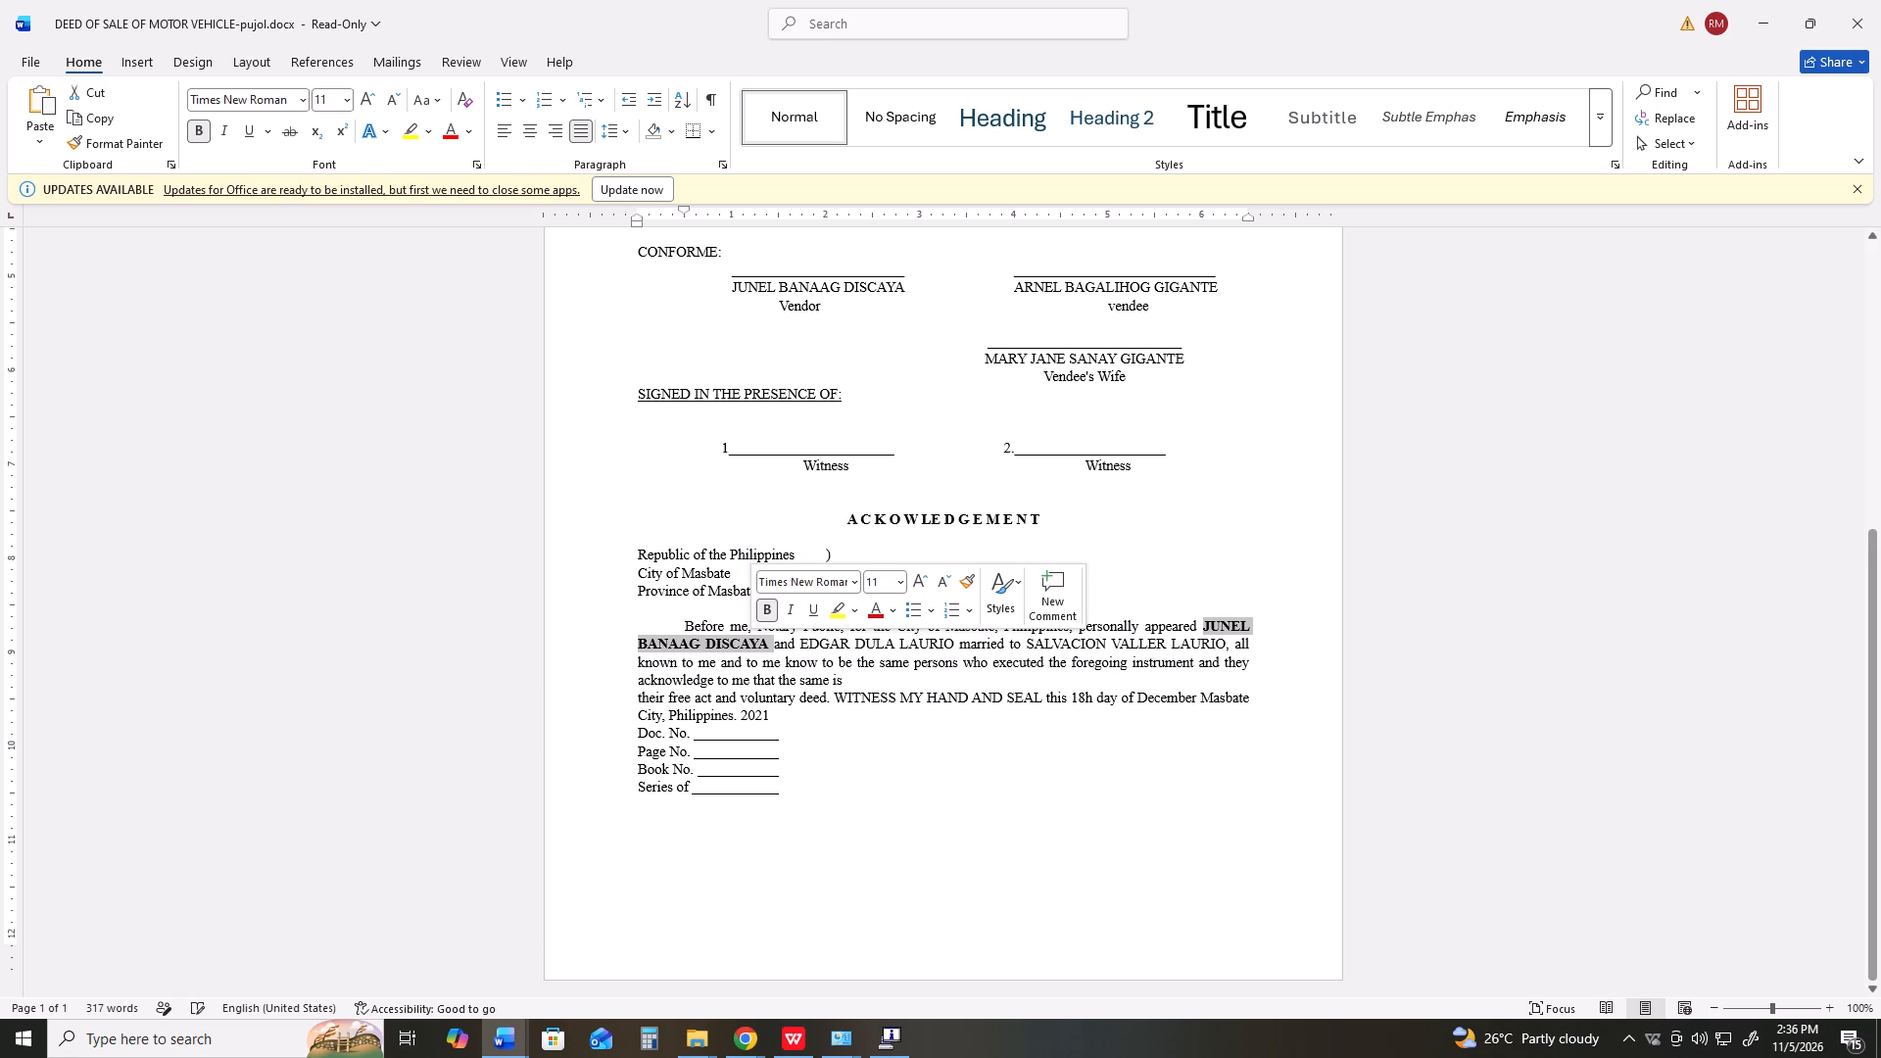
pyautogui.moveTo(800, 644); pyautogui.dragTo(955, 644)
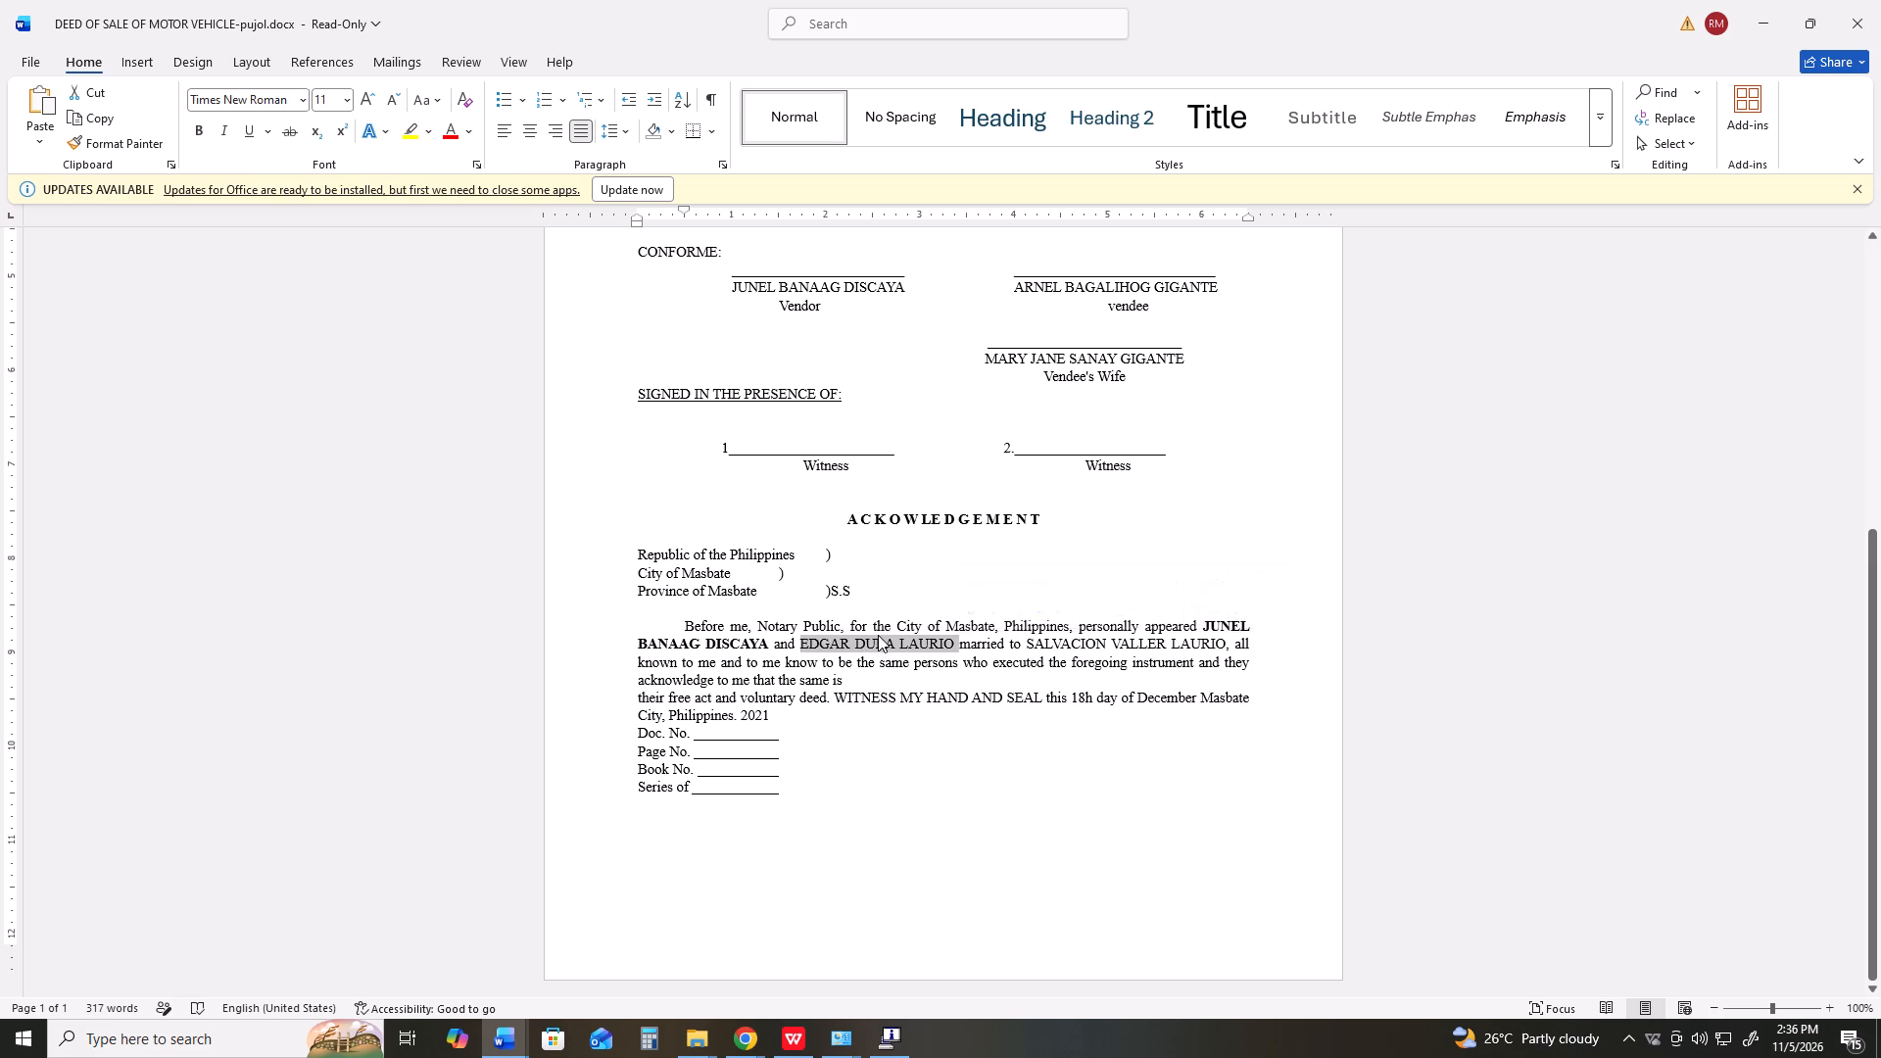
pyautogui.click(962, 614)
pyautogui.moveTo(1029, 645); pyautogui.dragTo(1095, 649)
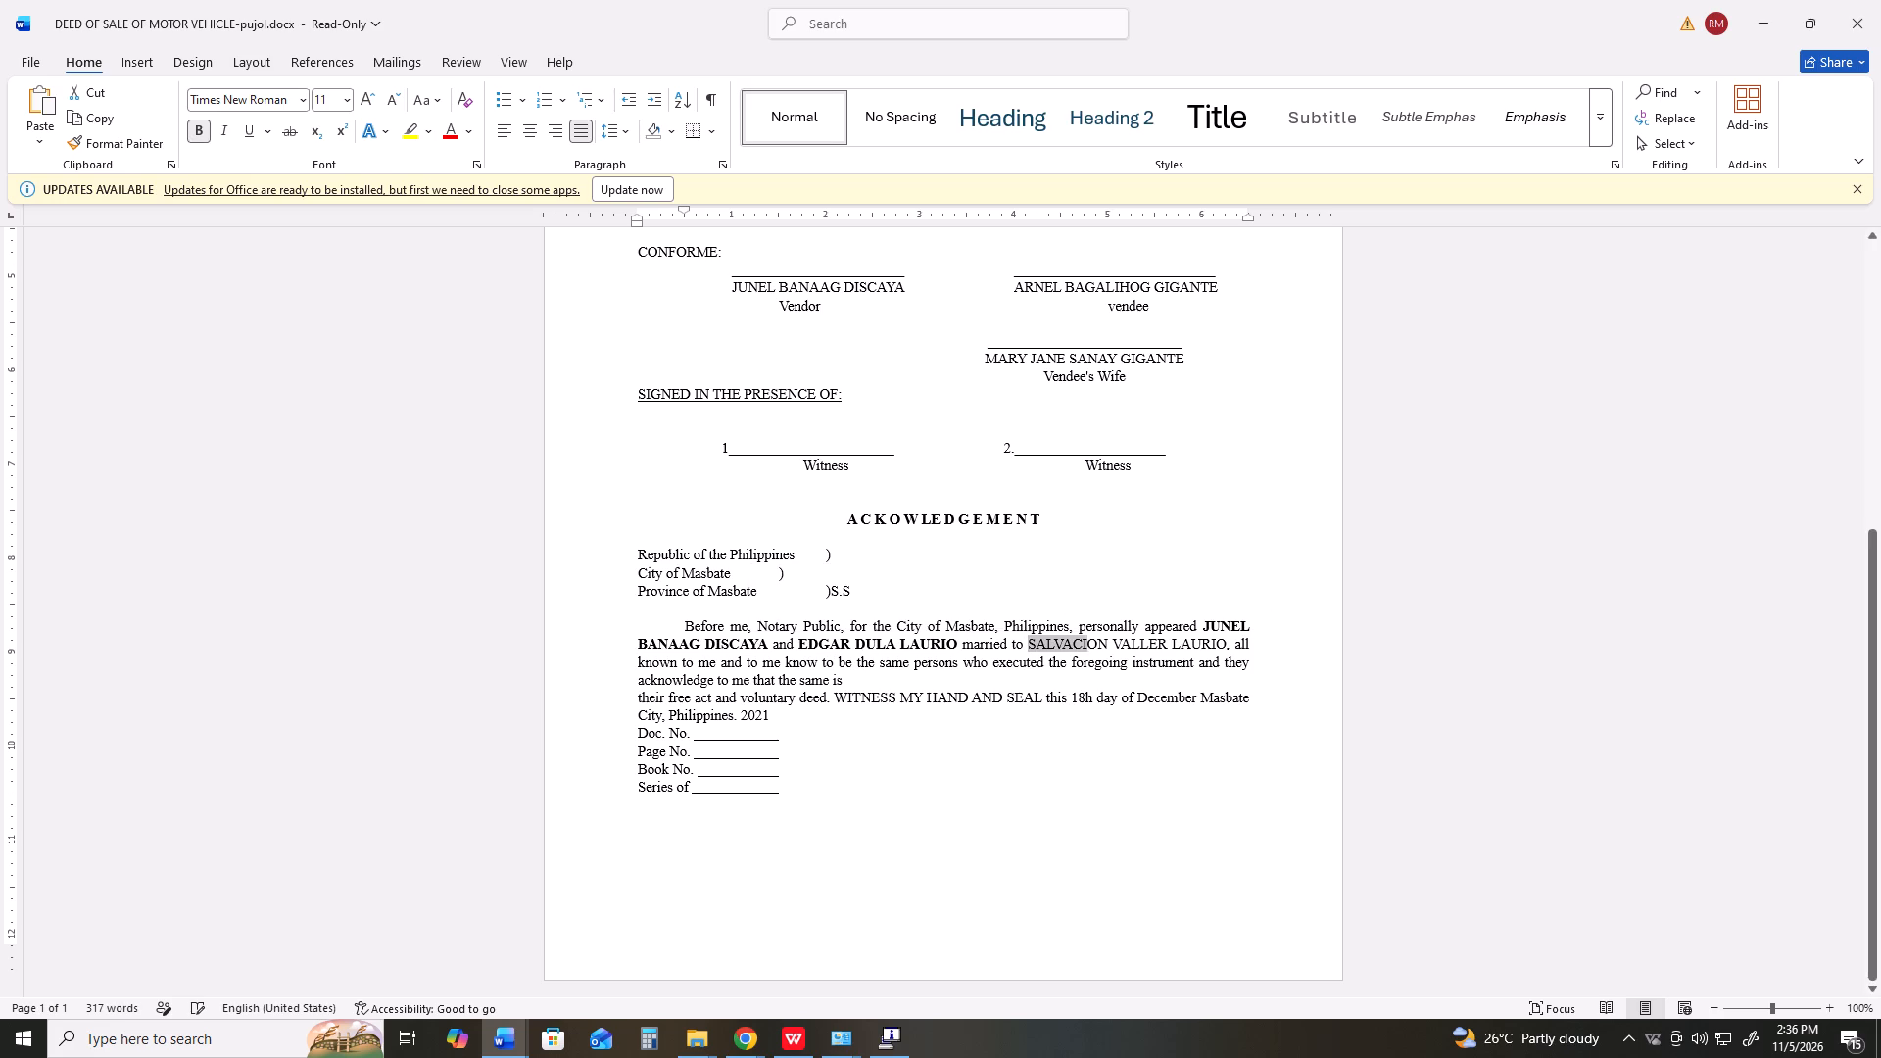
pyautogui.moveTo(1095, 649); pyautogui.dragTo(1182, 644)
pyautogui.moveTo(1182, 644); pyautogui.dragTo(1198, 644)
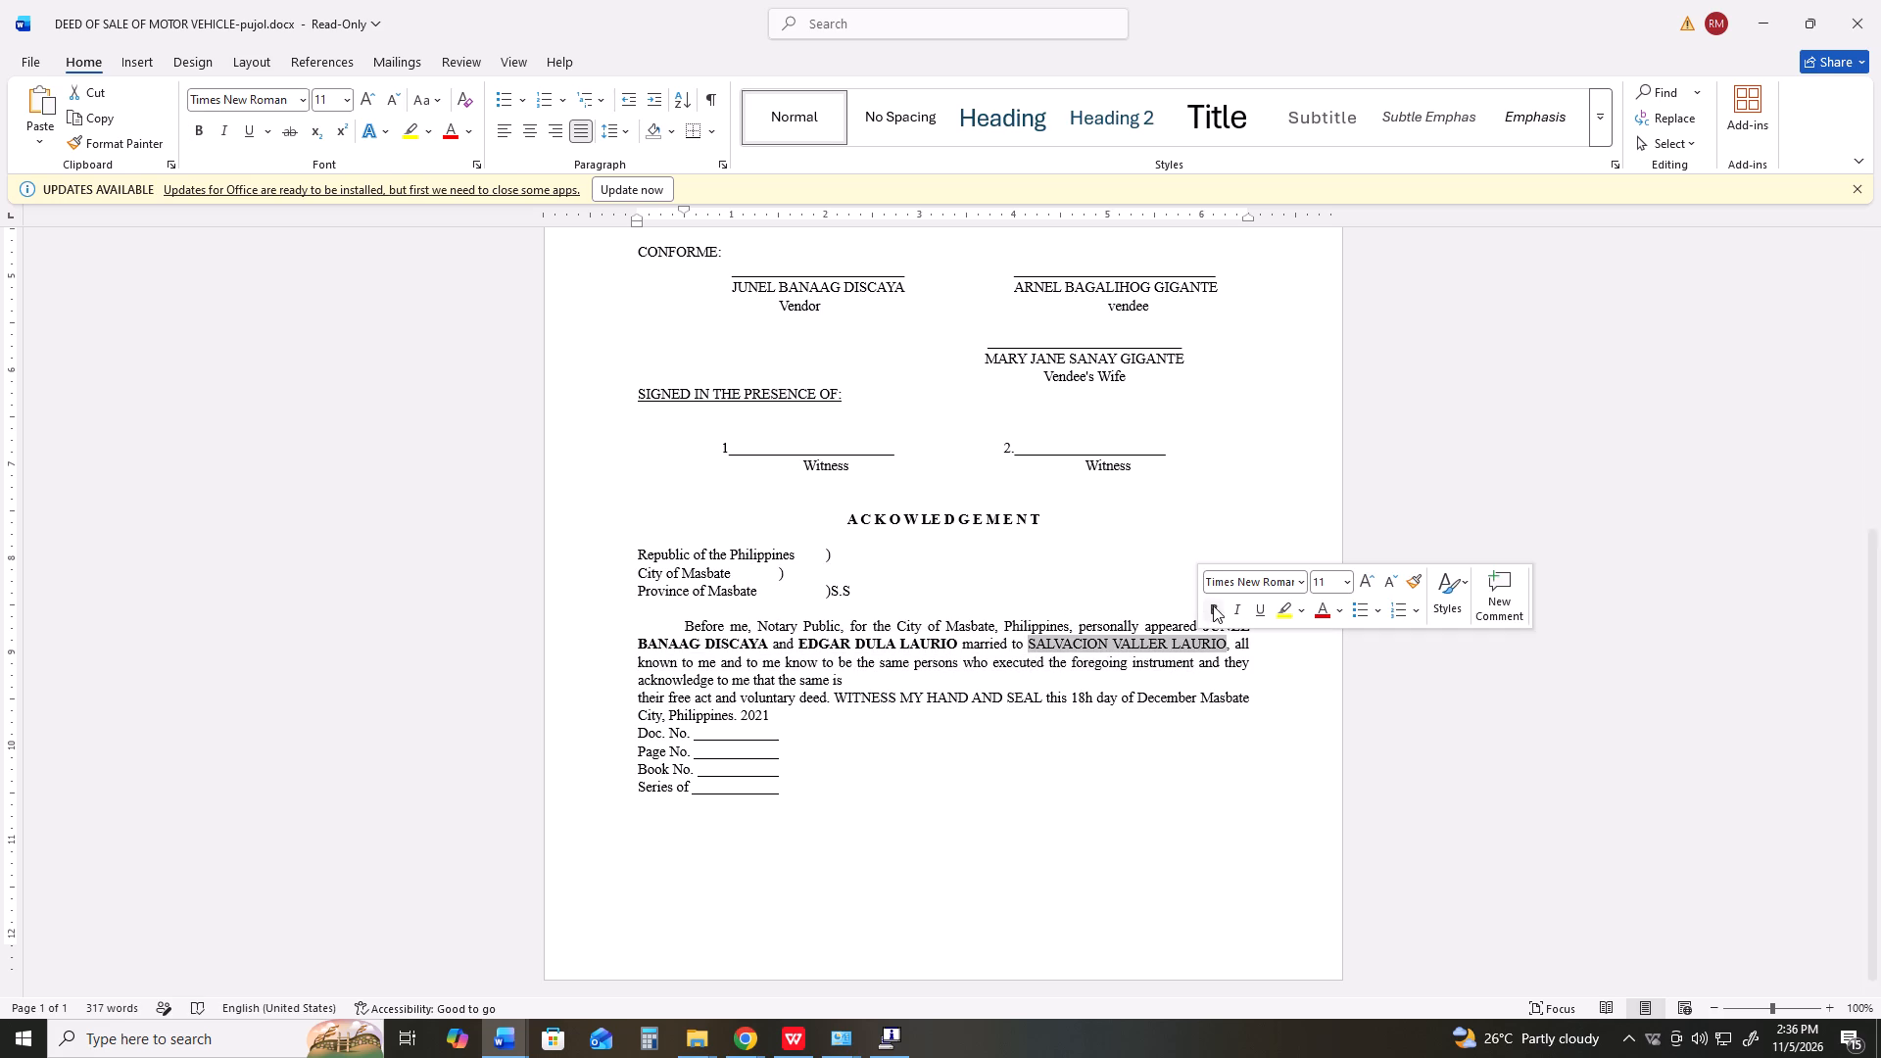
pyautogui.click(1213, 605)
pyautogui.click(1150, 751)
# Replace "December" after "day of" in the "WITNESS MY HAND AND SEAL" sentence with an underscore blank.
pyautogui.scroll(-3, 1088, 753)
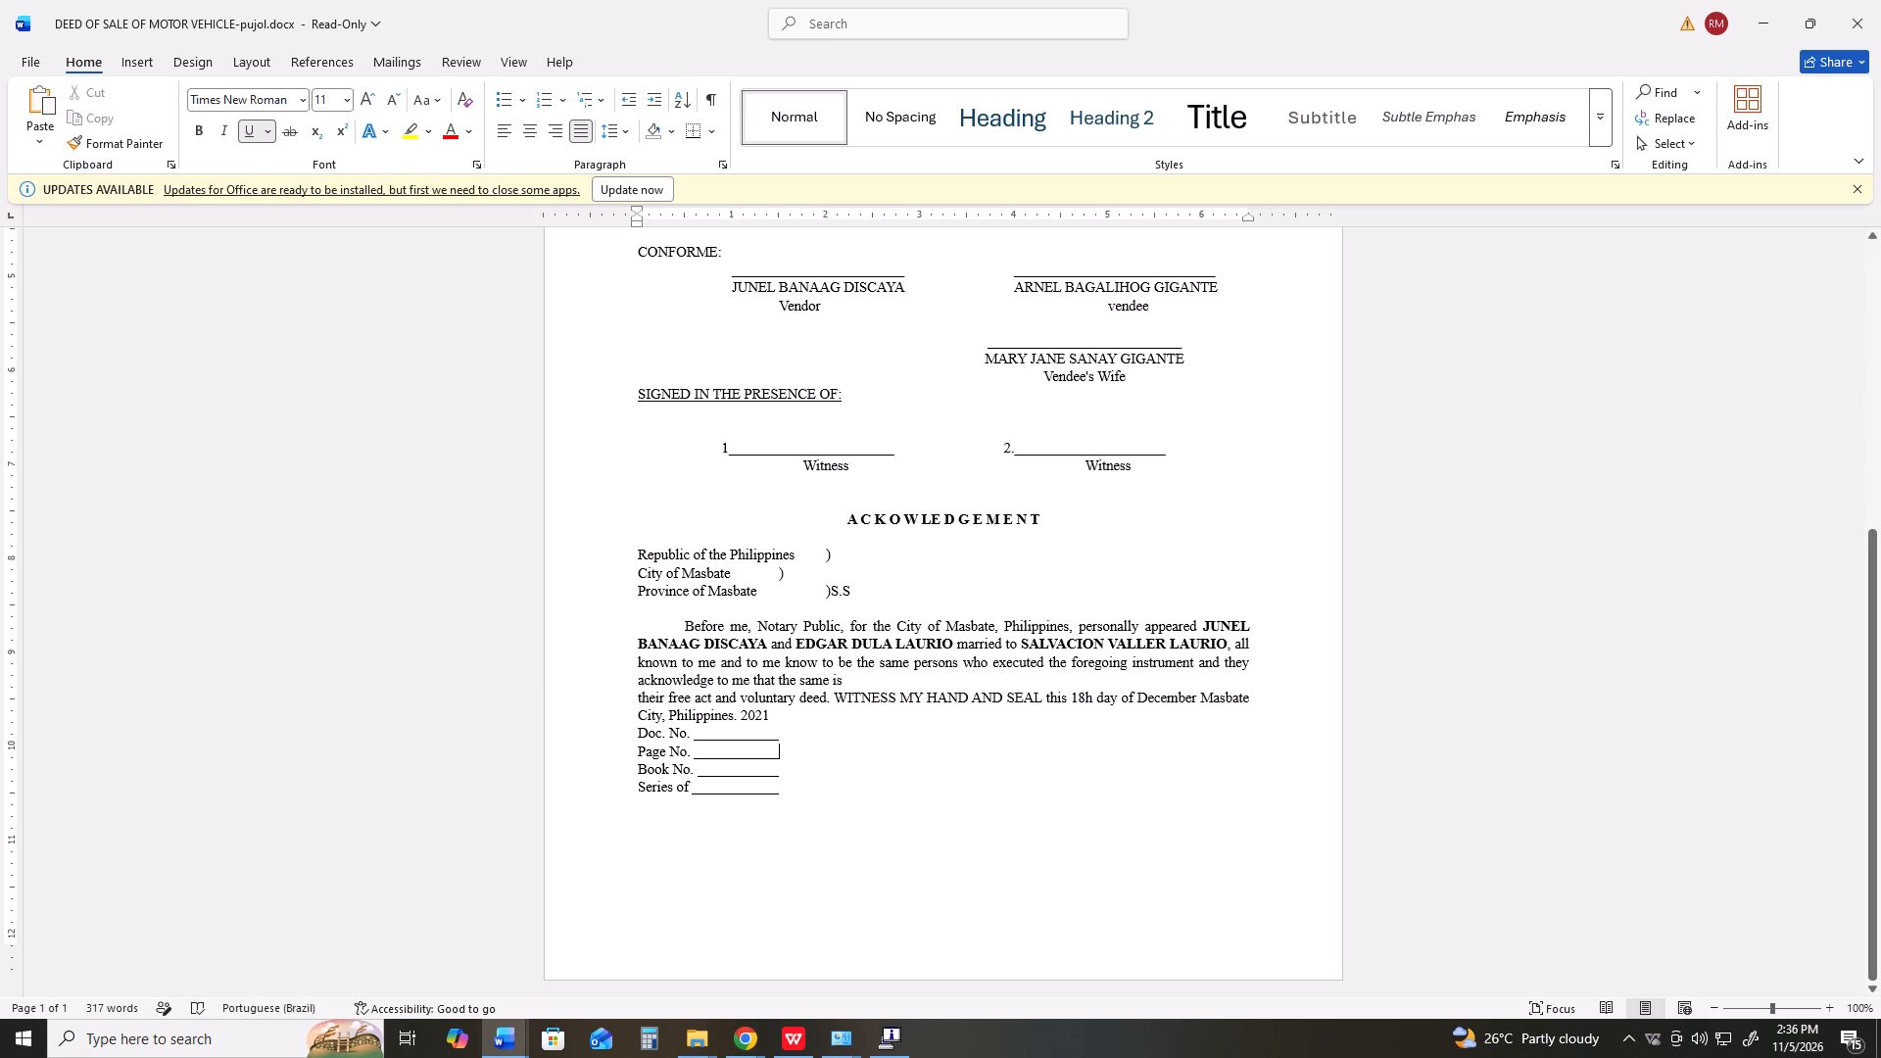
pyautogui.moveTo(1195, 699); pyautogui.dragTo(1175, 698)
pyautogui.moveTo(1175, 698); pyautogui.dragTo(1136, 700)
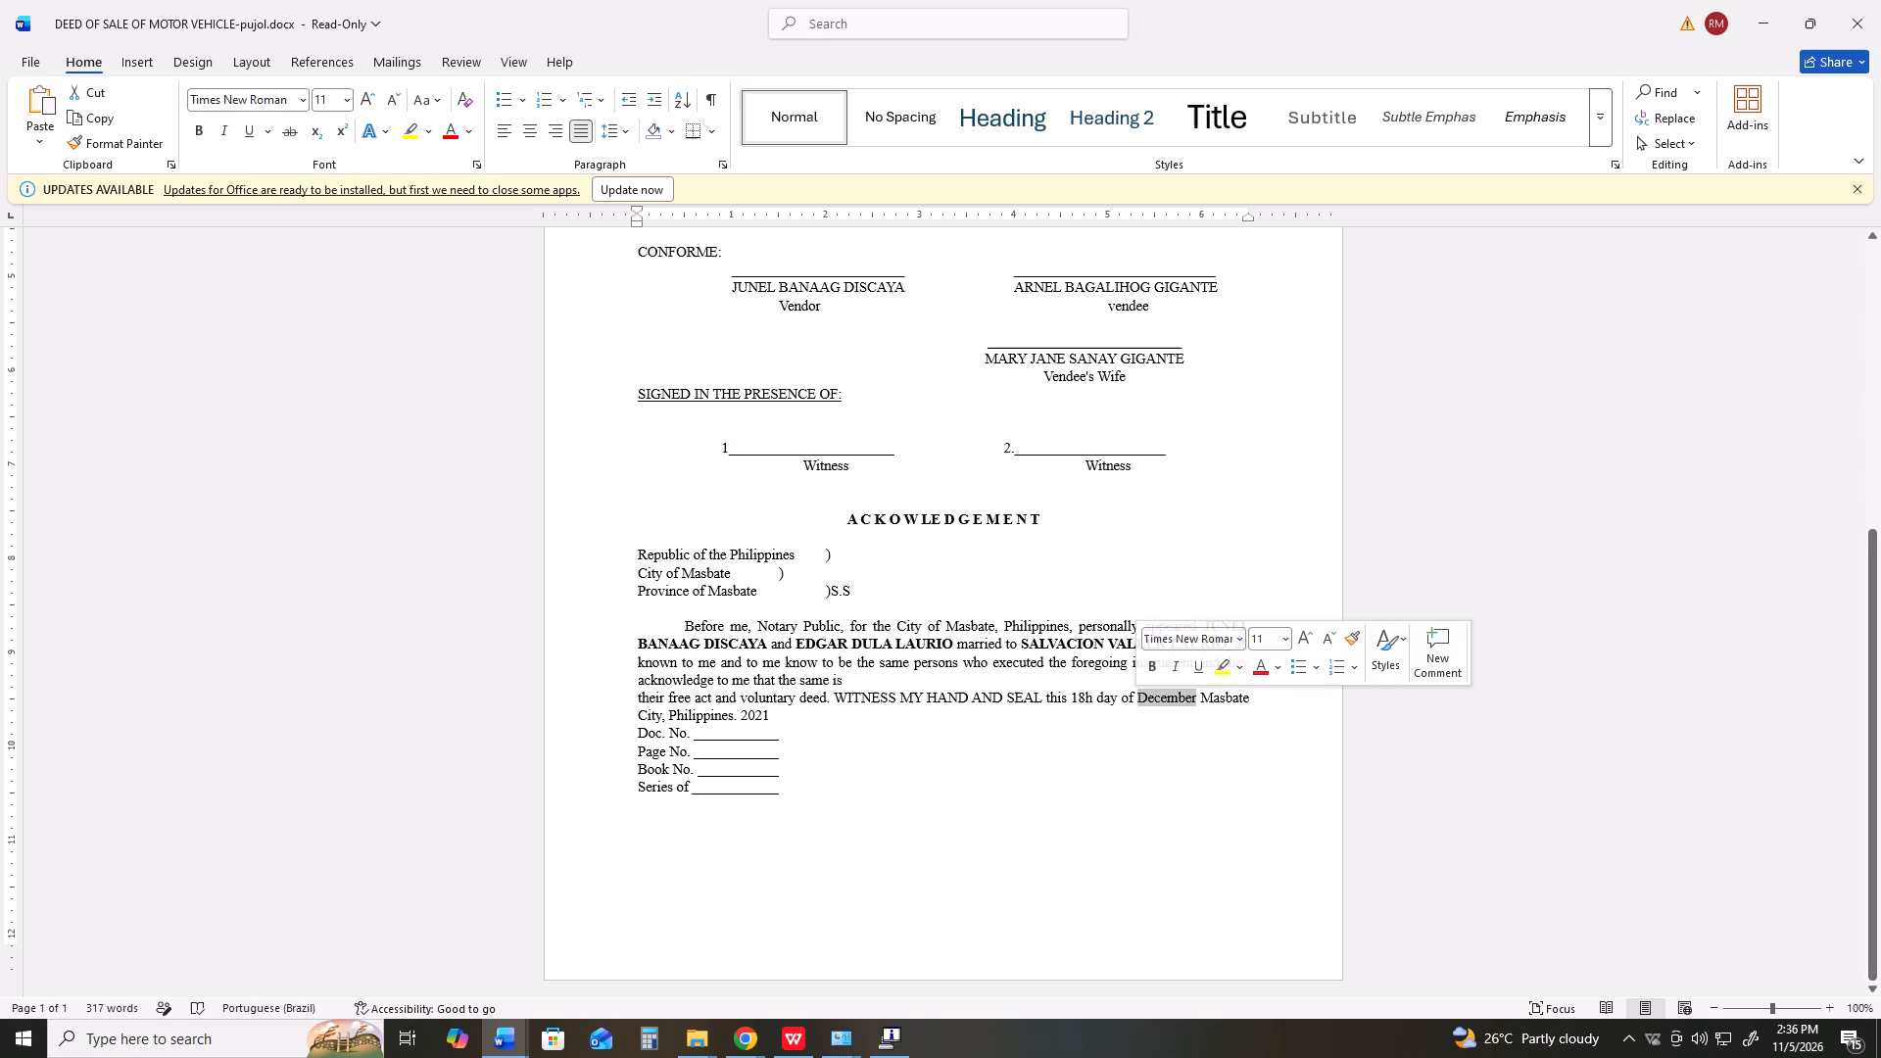
pyautogui.press('BackSpace')
pyautogui.press('BackSpace')
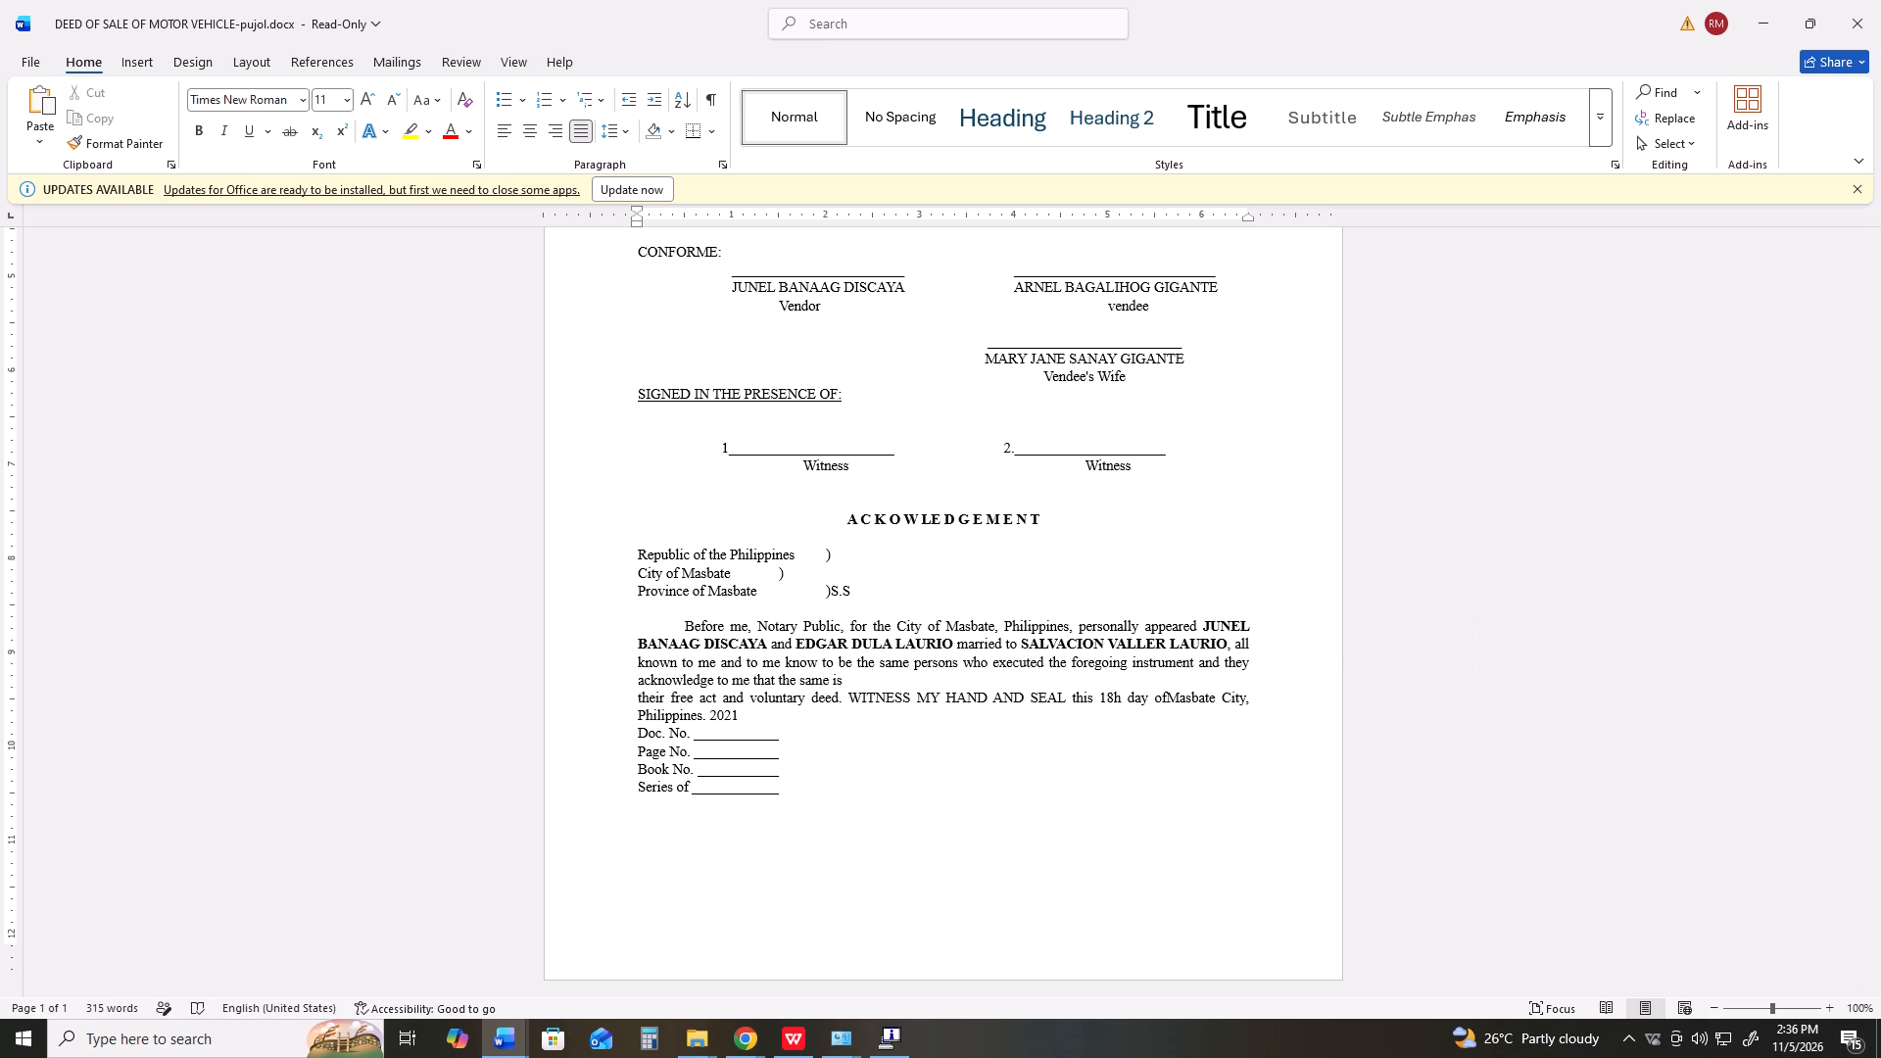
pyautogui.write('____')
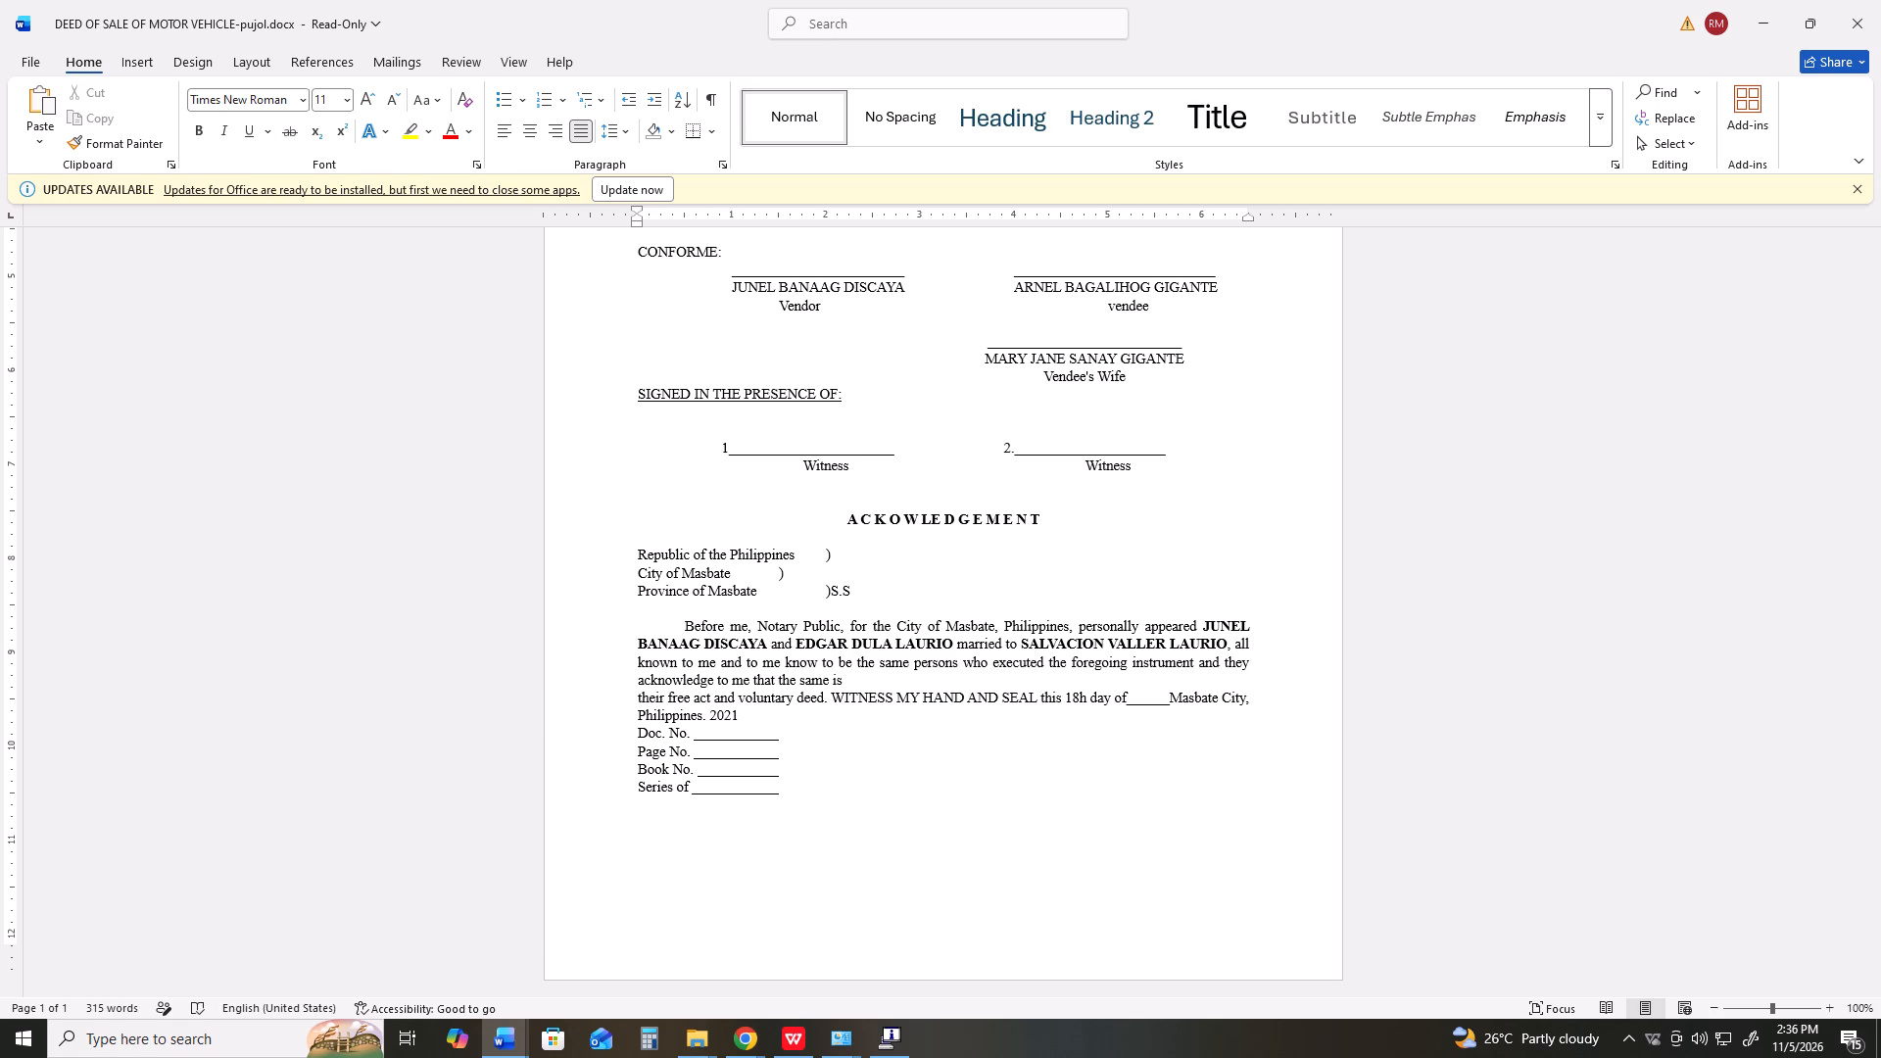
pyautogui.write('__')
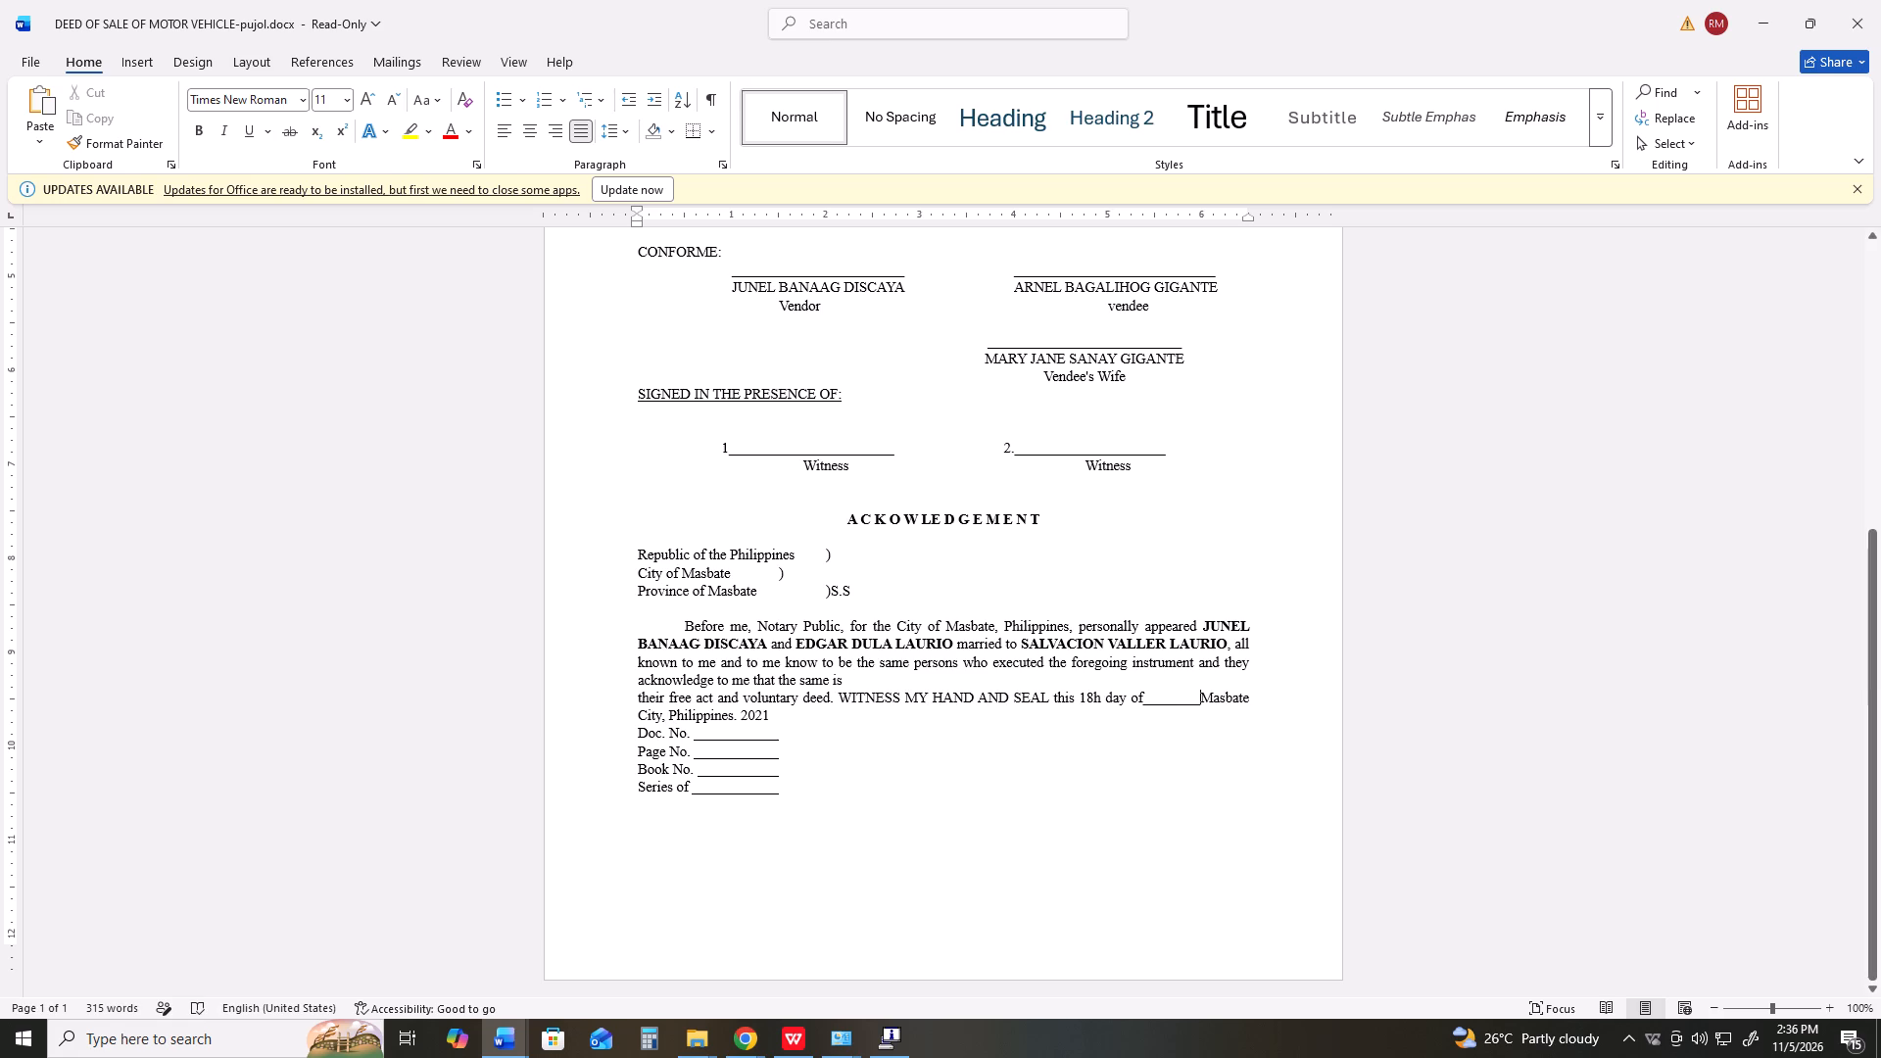
# Replace the day "18h" in the "WITNESS MY HAND AND SEAL" sentence with a blank of five underscores.
pyautogui.click(1101, 698)
pyautogui.press('BackSpace')
pyautogui.press('BackSpace')
pyautogui.press('BackSpace')
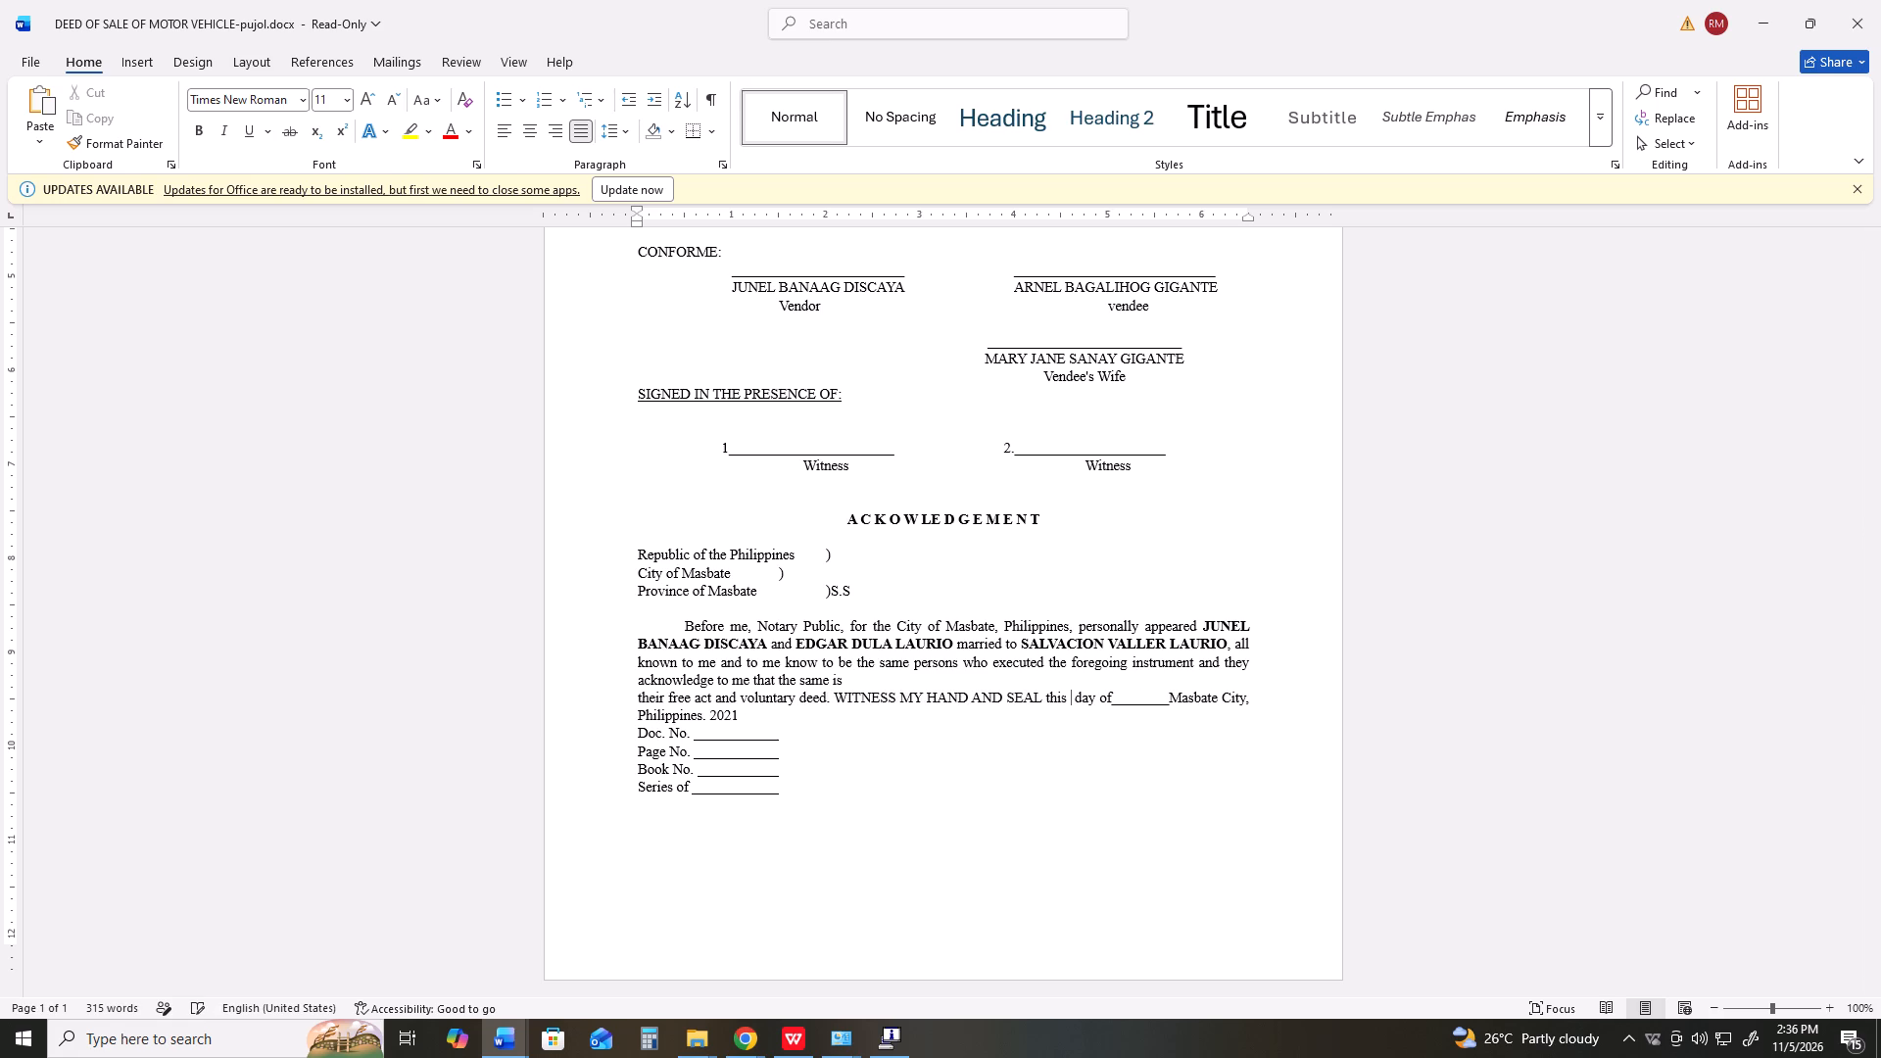
pyautogui.press('BackSpace')
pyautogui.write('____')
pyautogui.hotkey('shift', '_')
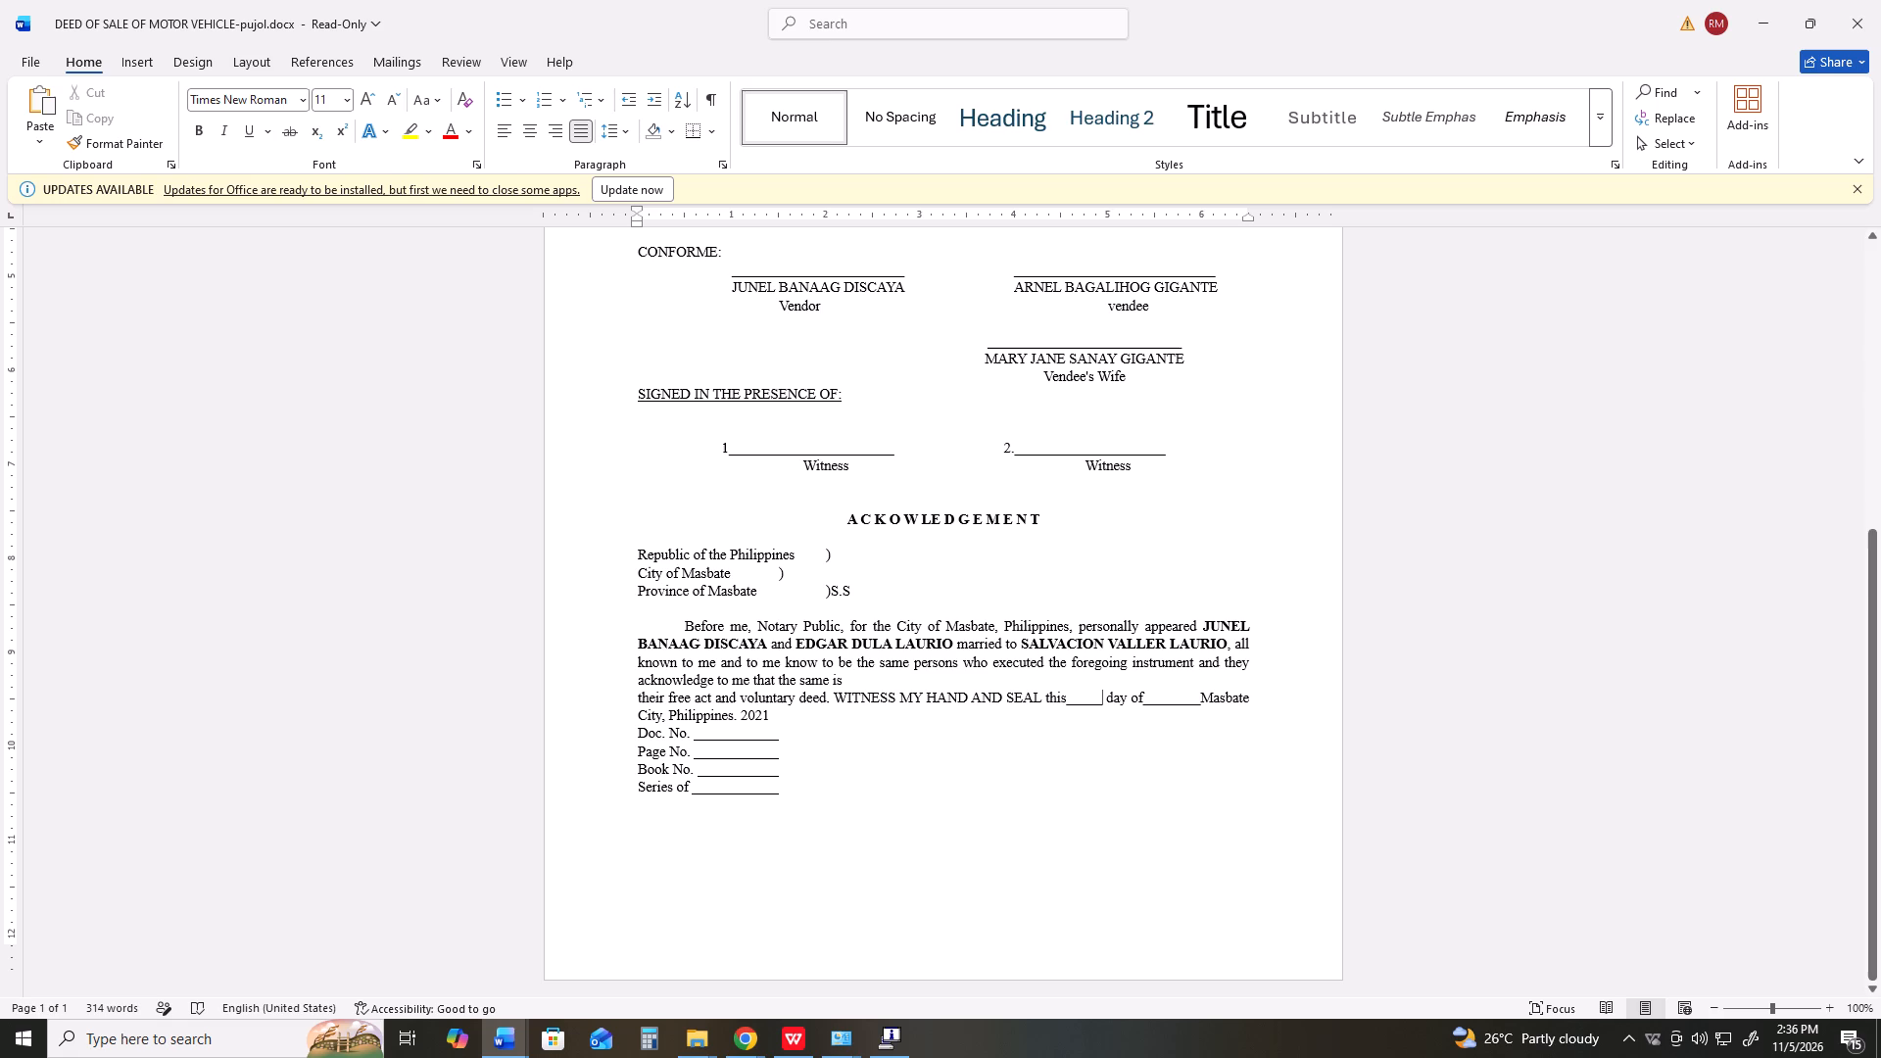
# Move the "WITNESS MY HAND AND SEAL" sentence into its own paragraph with an indented first line.
pyautogui.click(832, 698)
pyautogui.press('Return')
pyautogui.press('Tab')
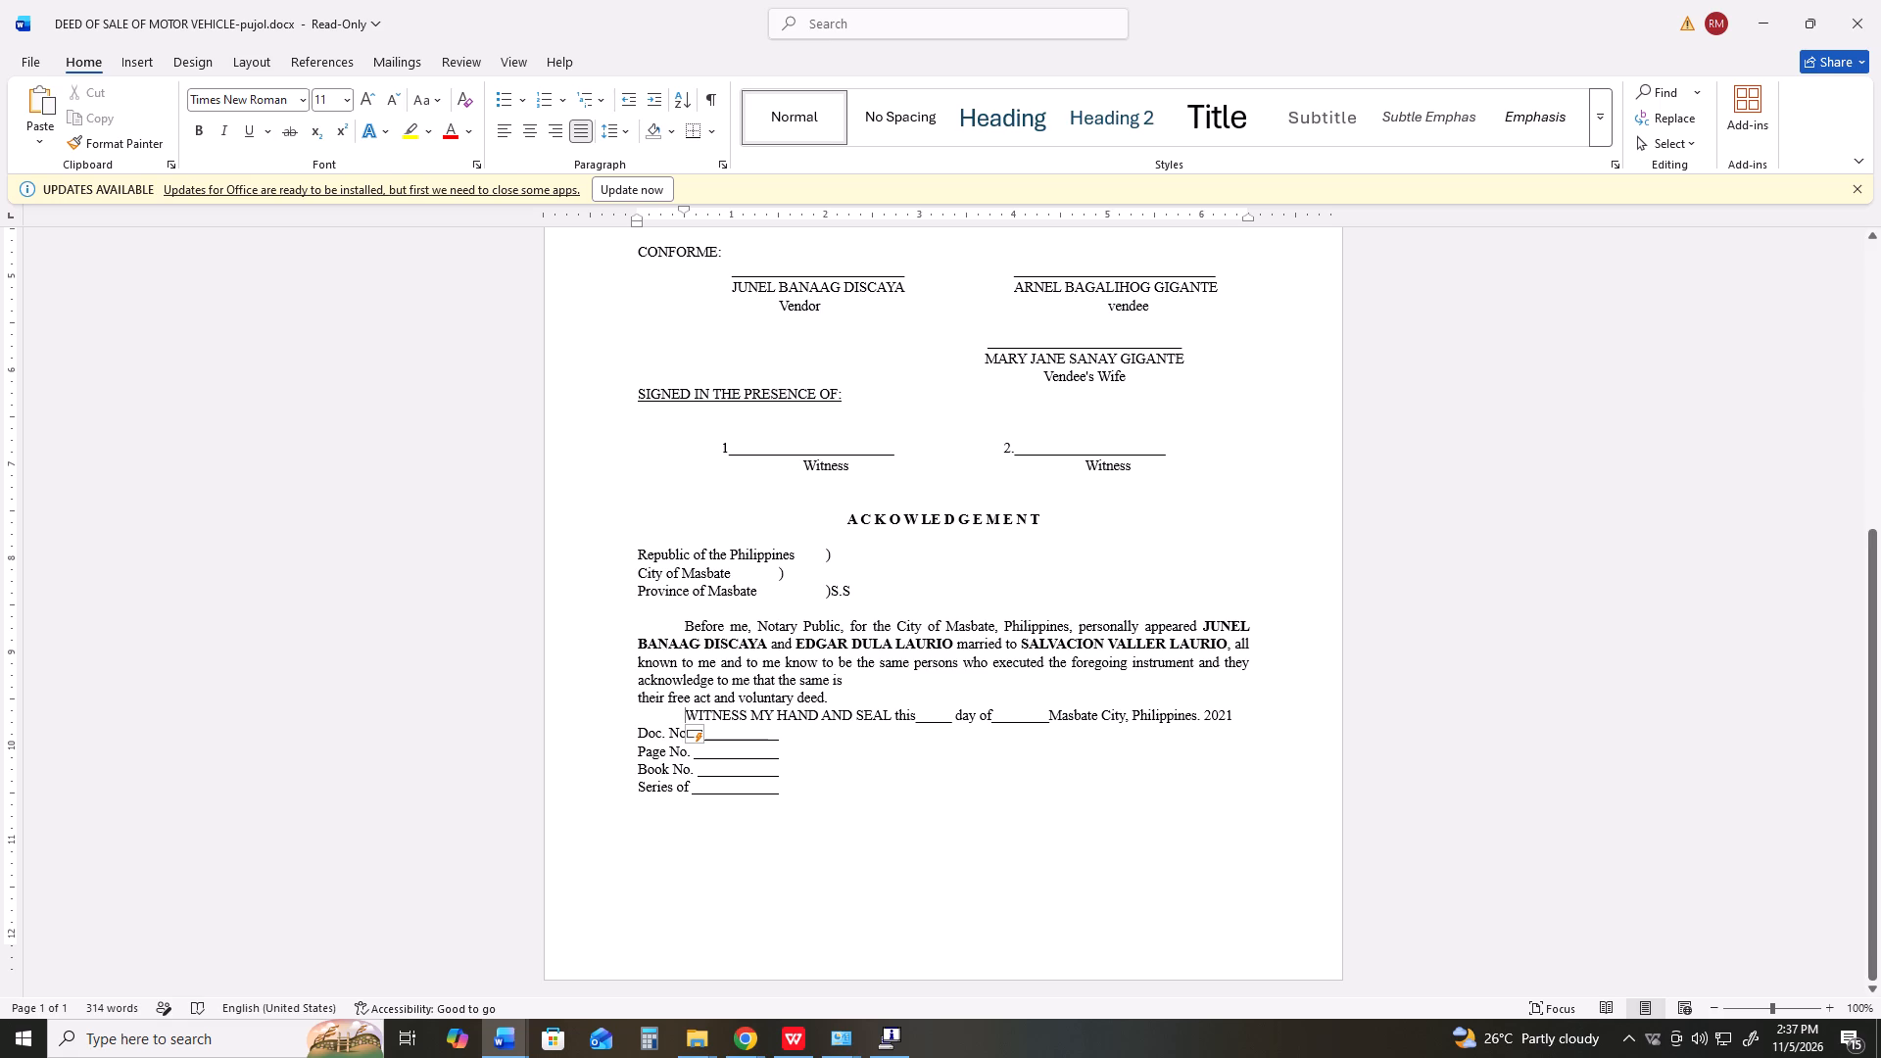
# Join the "their free act and voluntary deed." line to the end of the preceding acknowledgement paragraph, separated by a space.
pyautogui.click(639, 702)
pyautogui.press('BackSpace')
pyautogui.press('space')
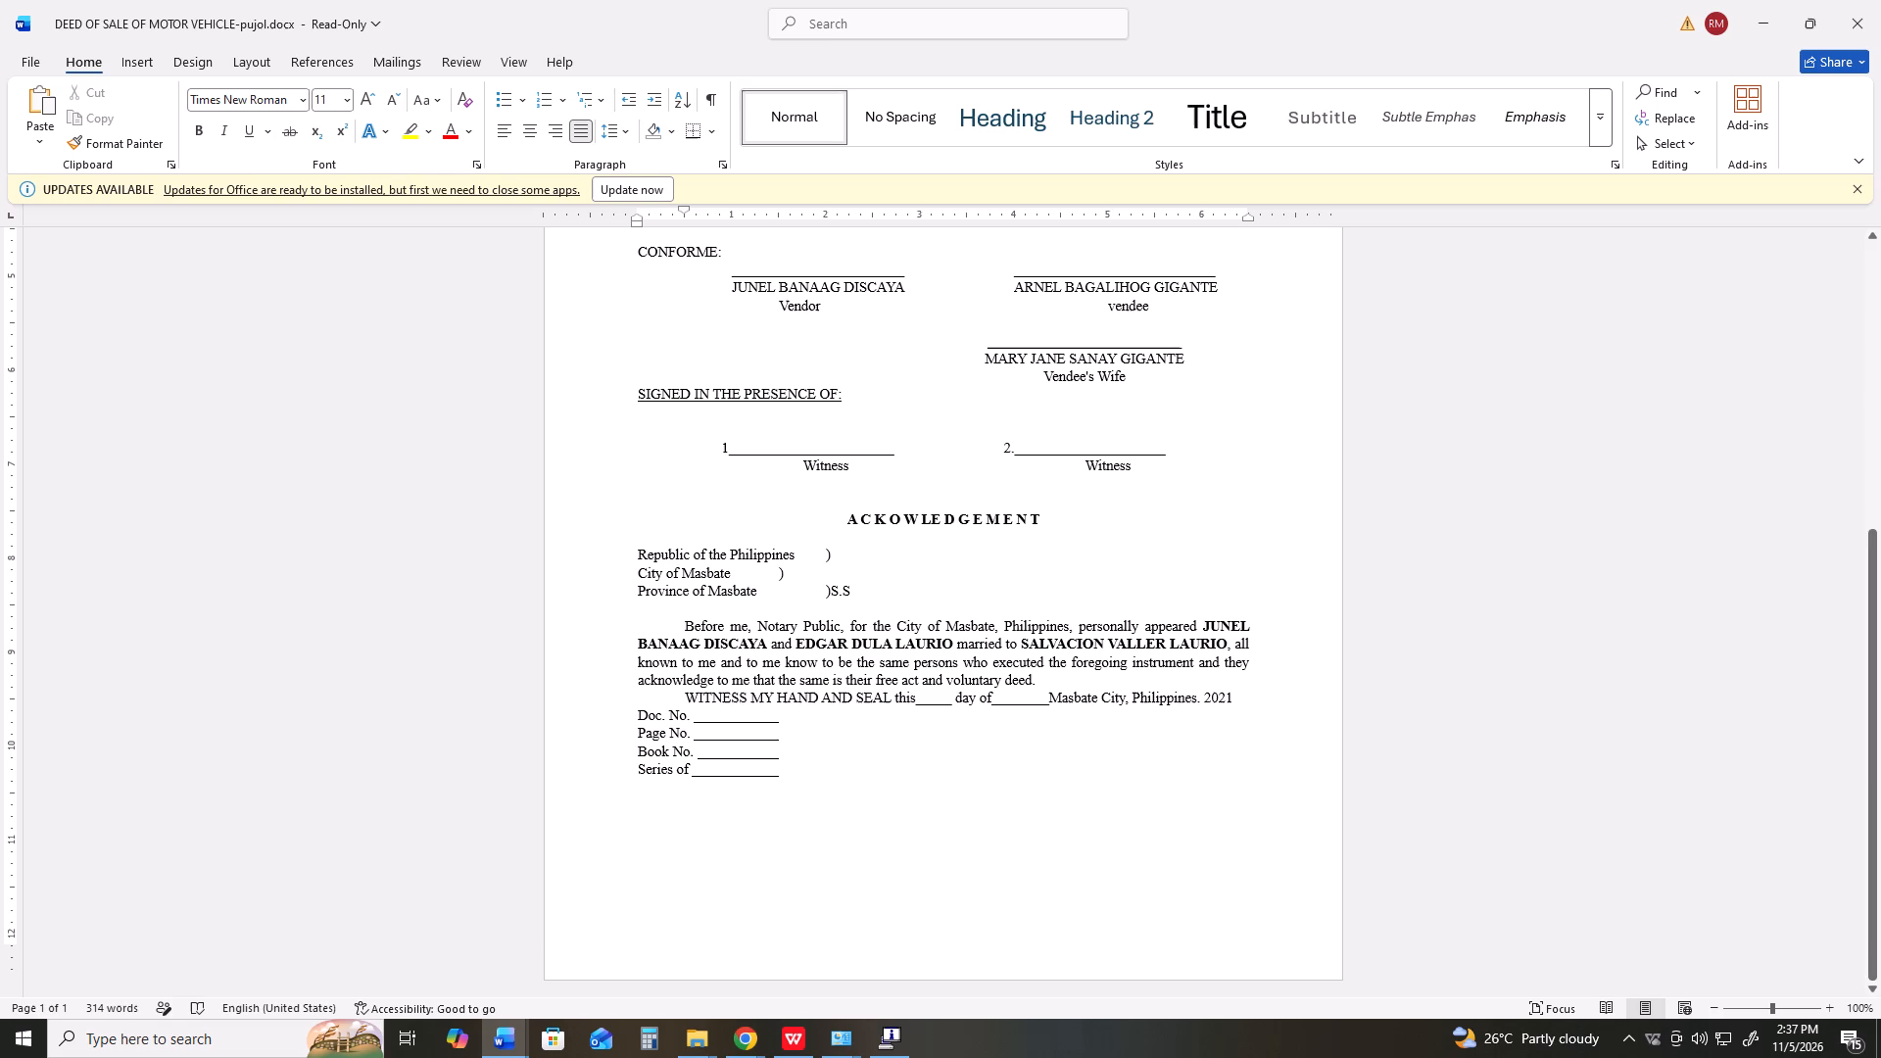
# Delete the year 2021 from the end of the "WITNESS MY HAND AND SEAL" line.
pyautogui.click(1239, 702)
pyautogui.press('BackSpace')
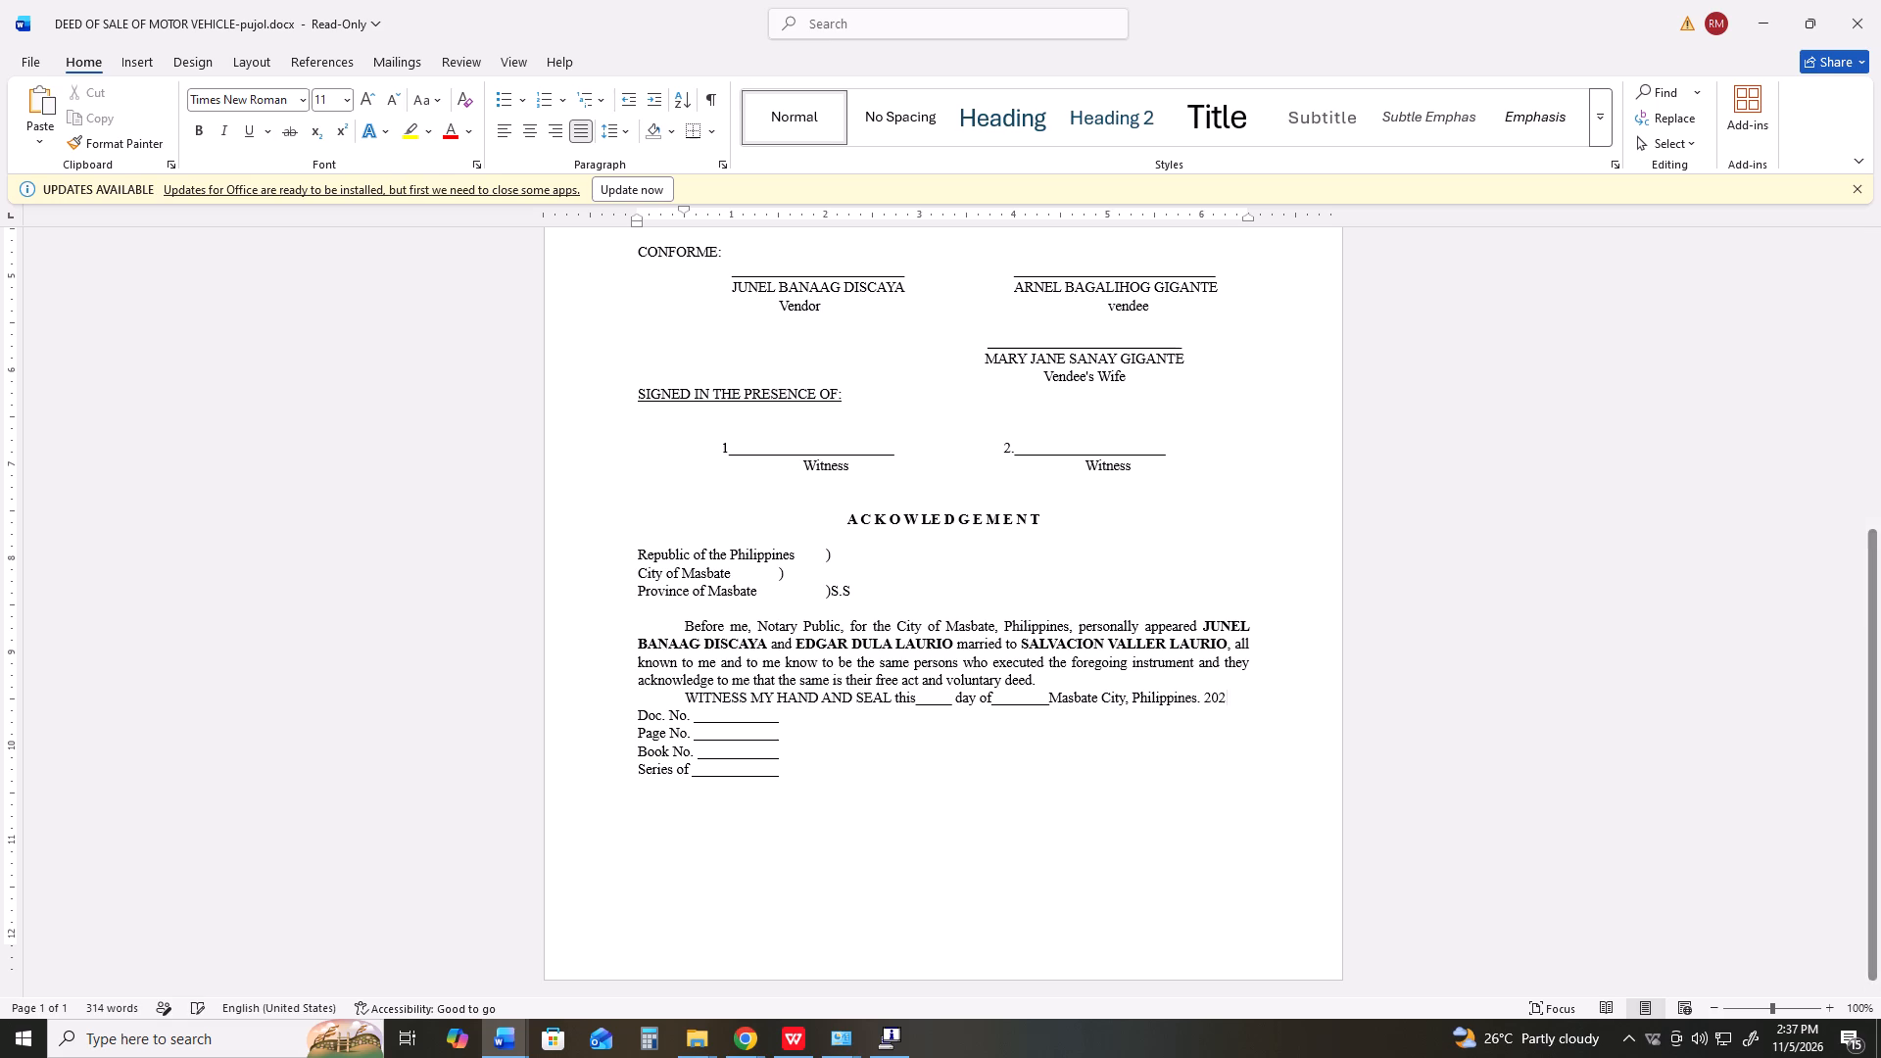
pyautogui.press('BackSpace')
pyautogui.press('BackSpace')
pyautogui.press('BackSpace')
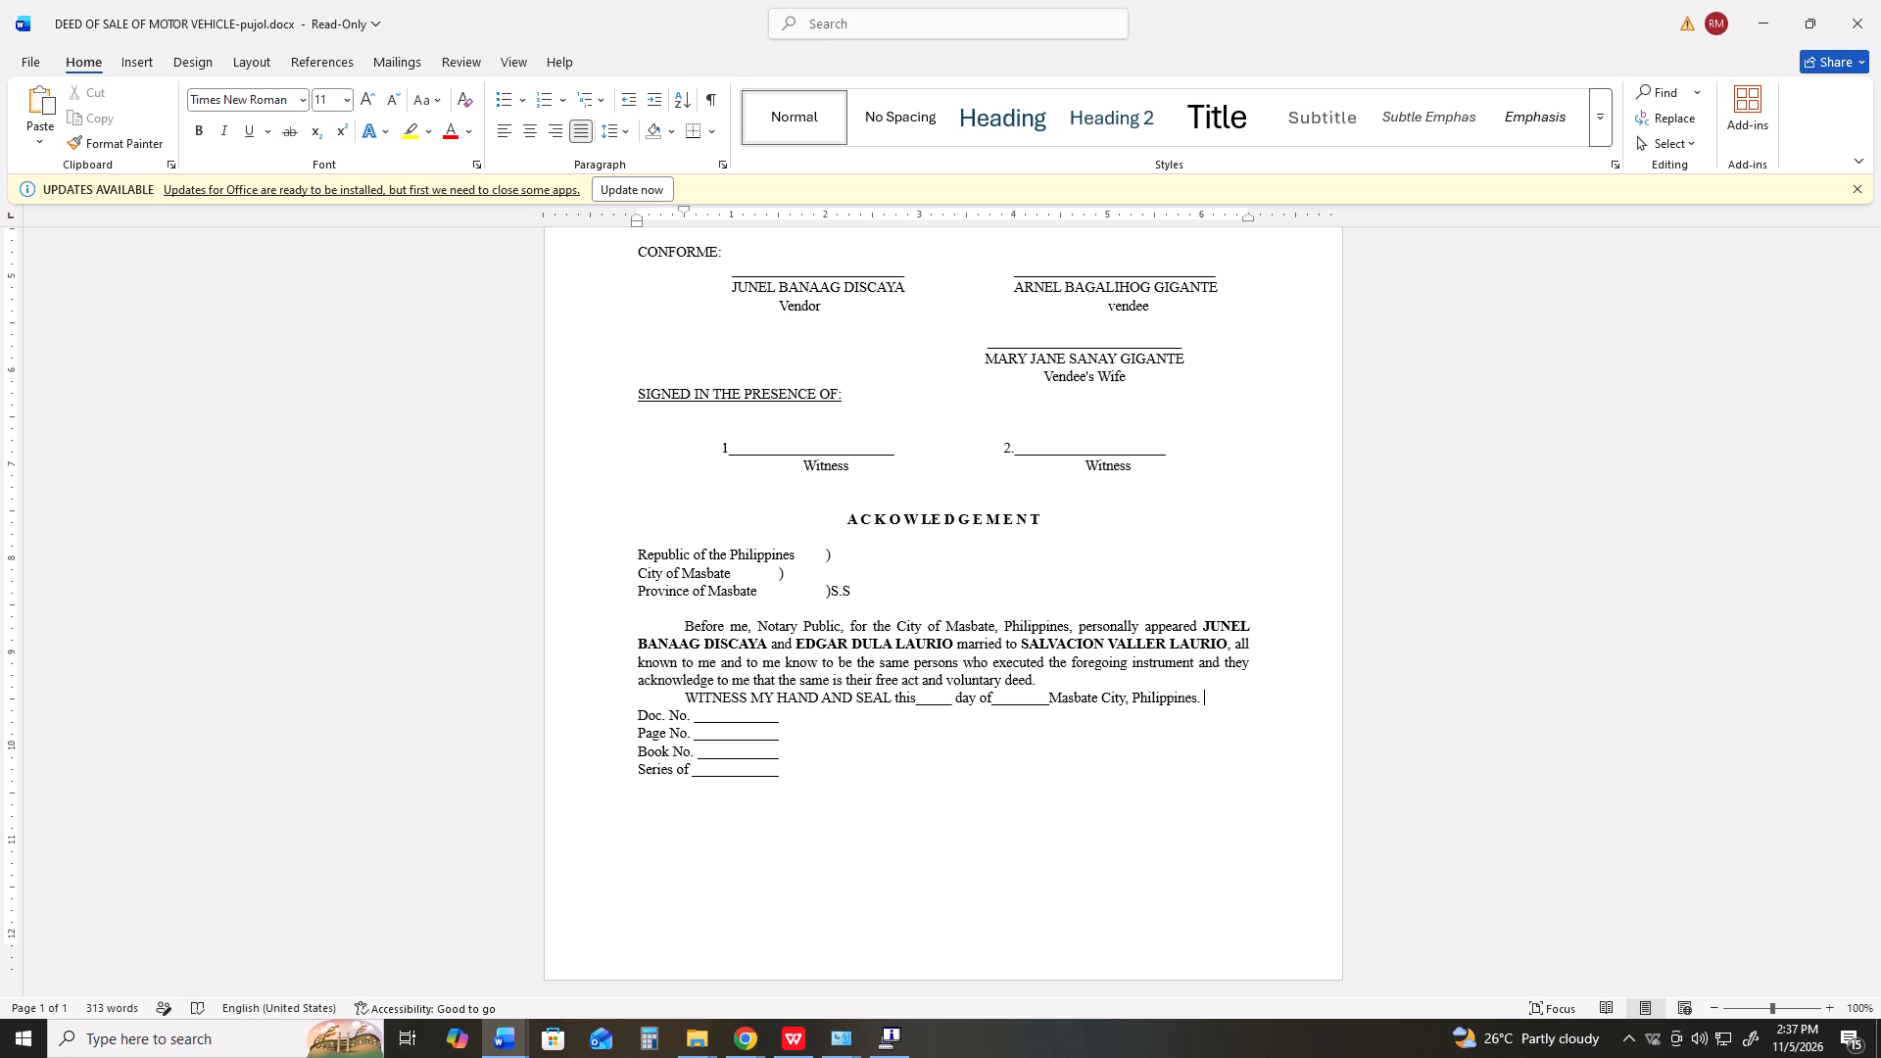
# Insert an empty line between the "WITNESS MY HAND AND SEAL" line and the Doc. No. block.
pyautogui.click(641, 718)
pyautogui.press('Return')
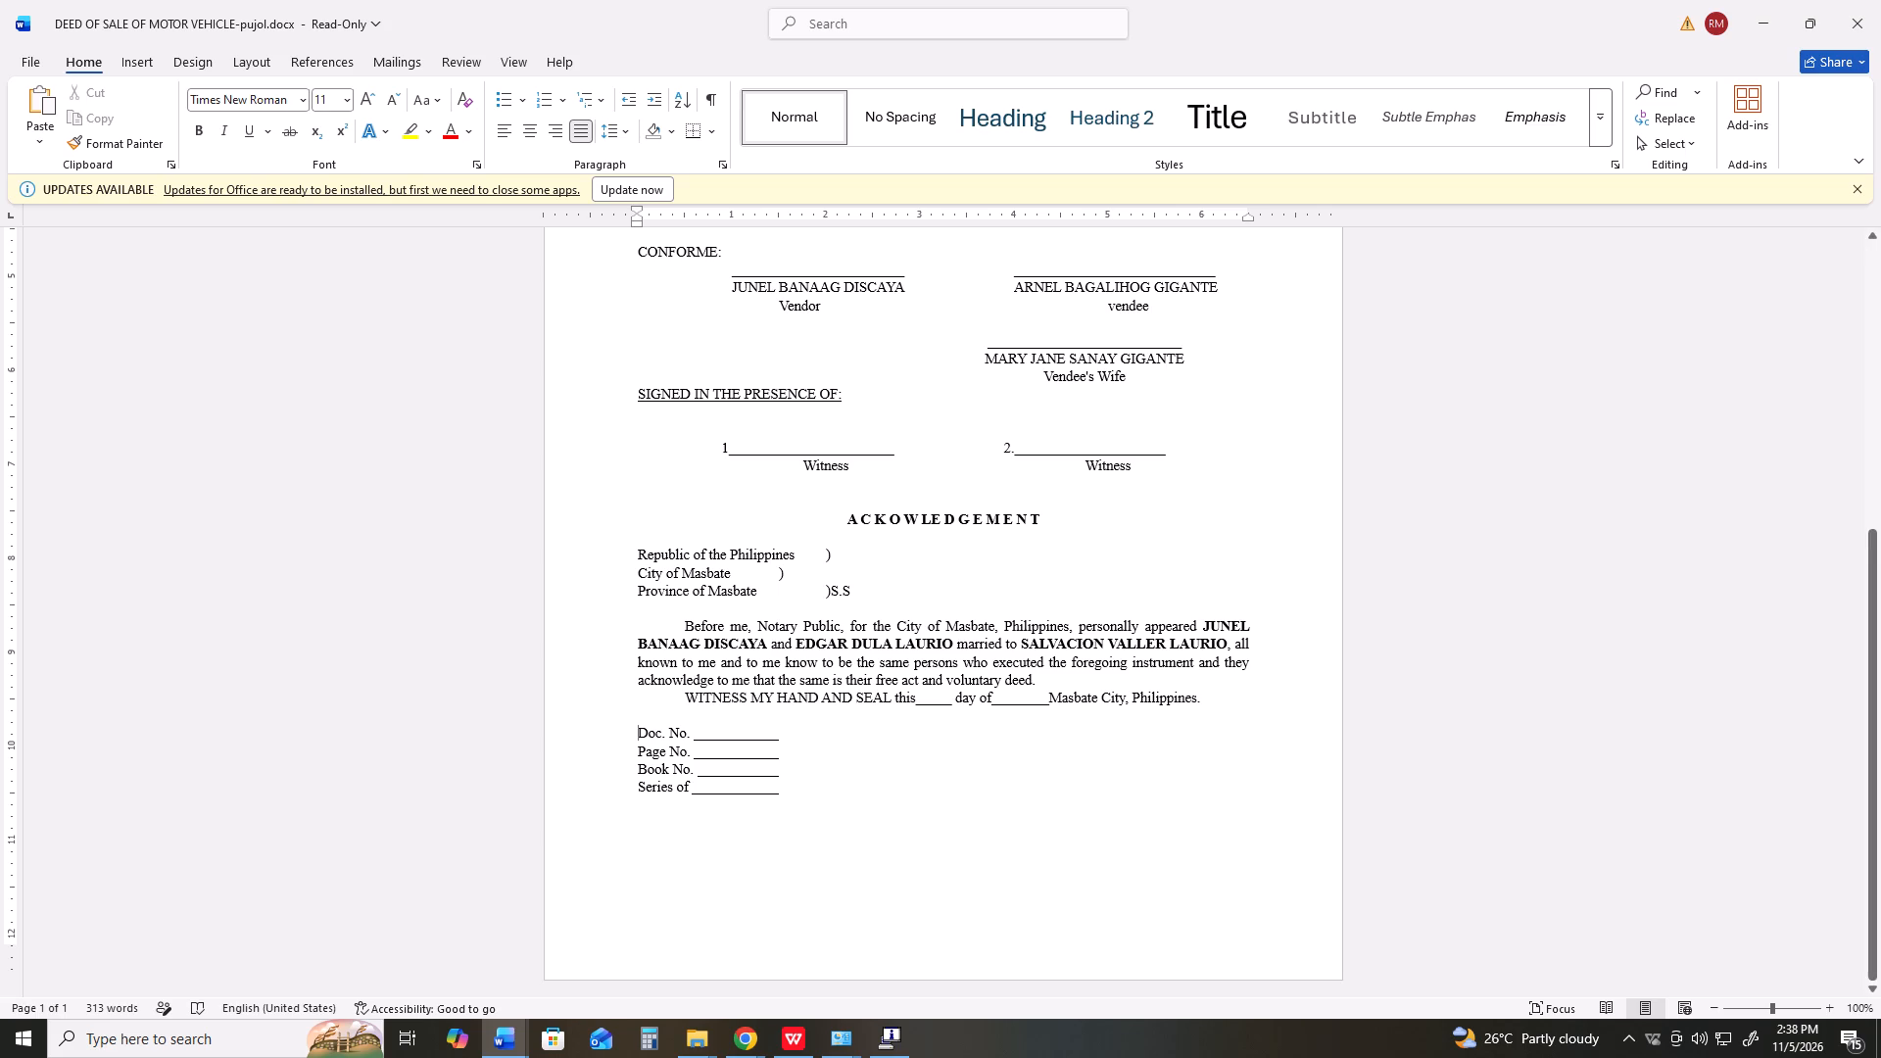
# Lengthen the blank after "day of" in the "WITNESS MY HAND AND SEAL" line by seven underscores.
pyautogui.click(1015, 709)
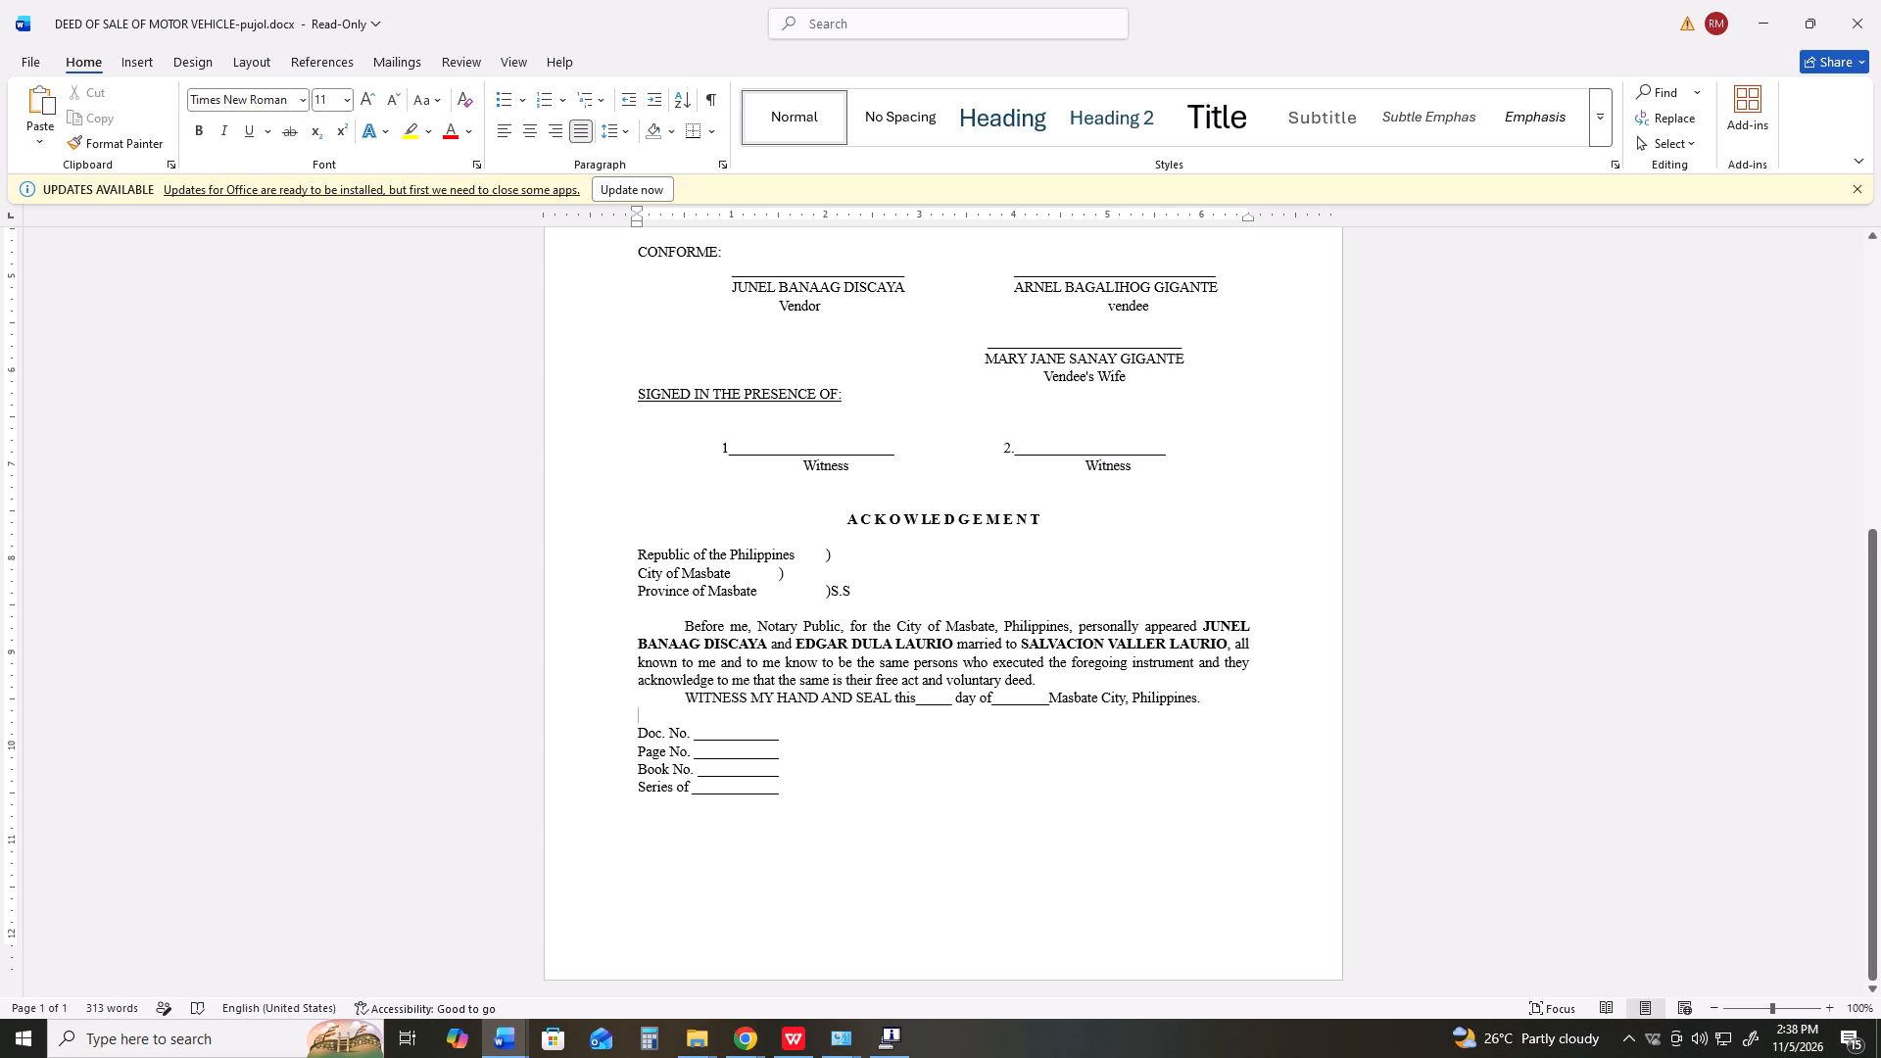
pyautogui.click(1037, 698)
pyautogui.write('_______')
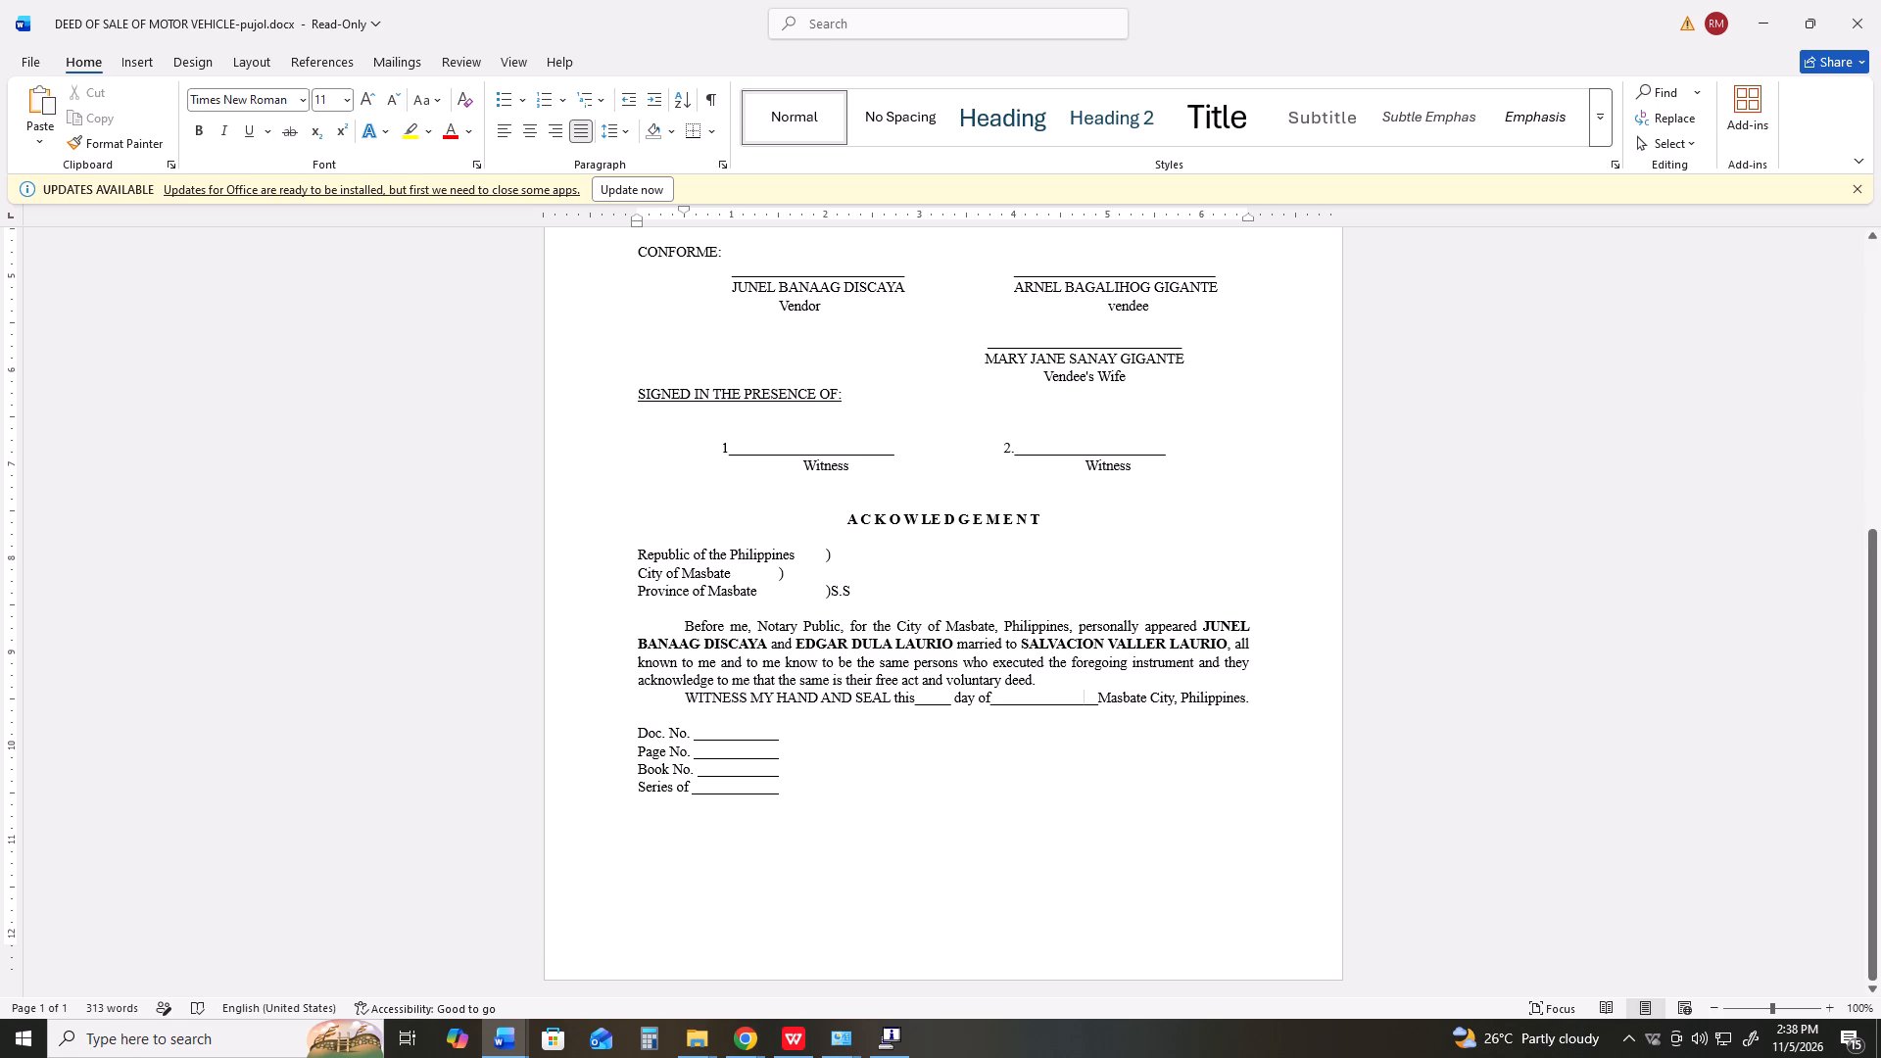
# Replace the old buyer's name before "married to" in the acknowledgement paragraph with the current vendee's first and middle names.
pyautogui.moveTo(950, 644); pyautogui.dragTo(829, 644)
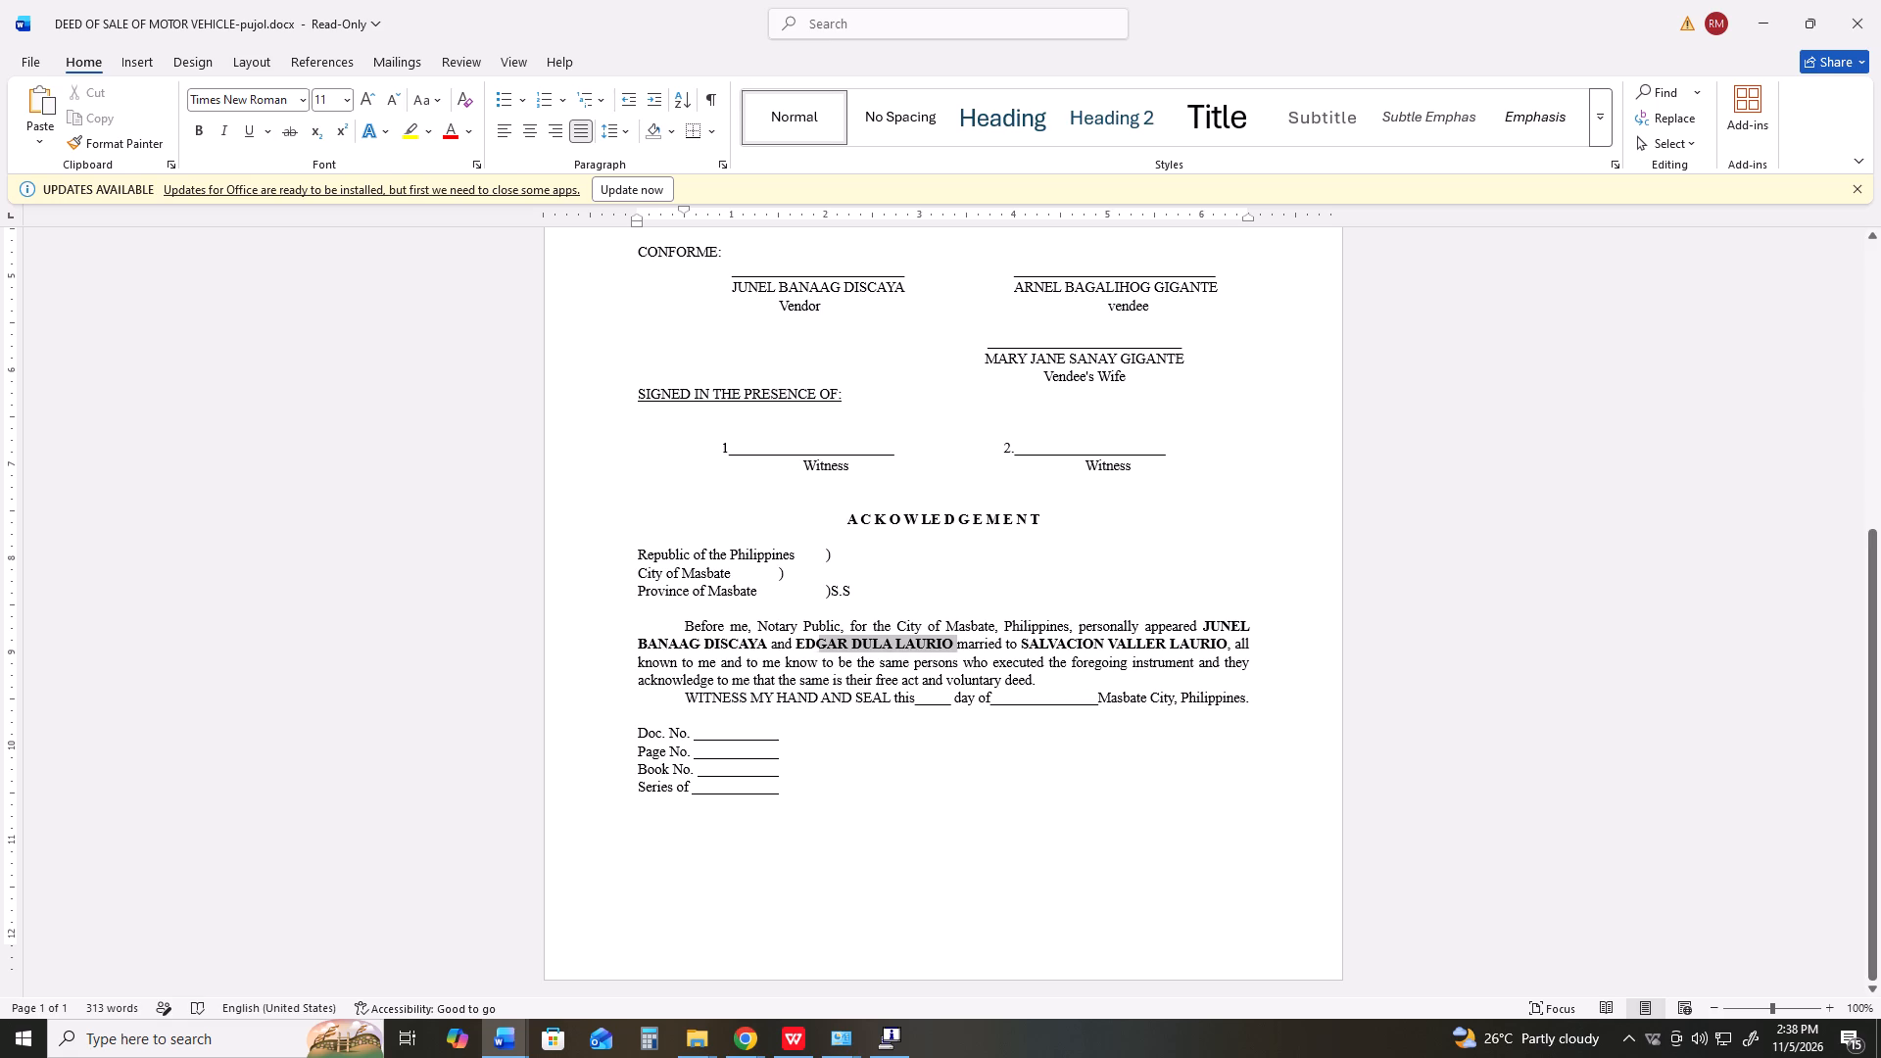
pyautogui.moveTo(829, 644); pyautogui.dragTo(815, 644)
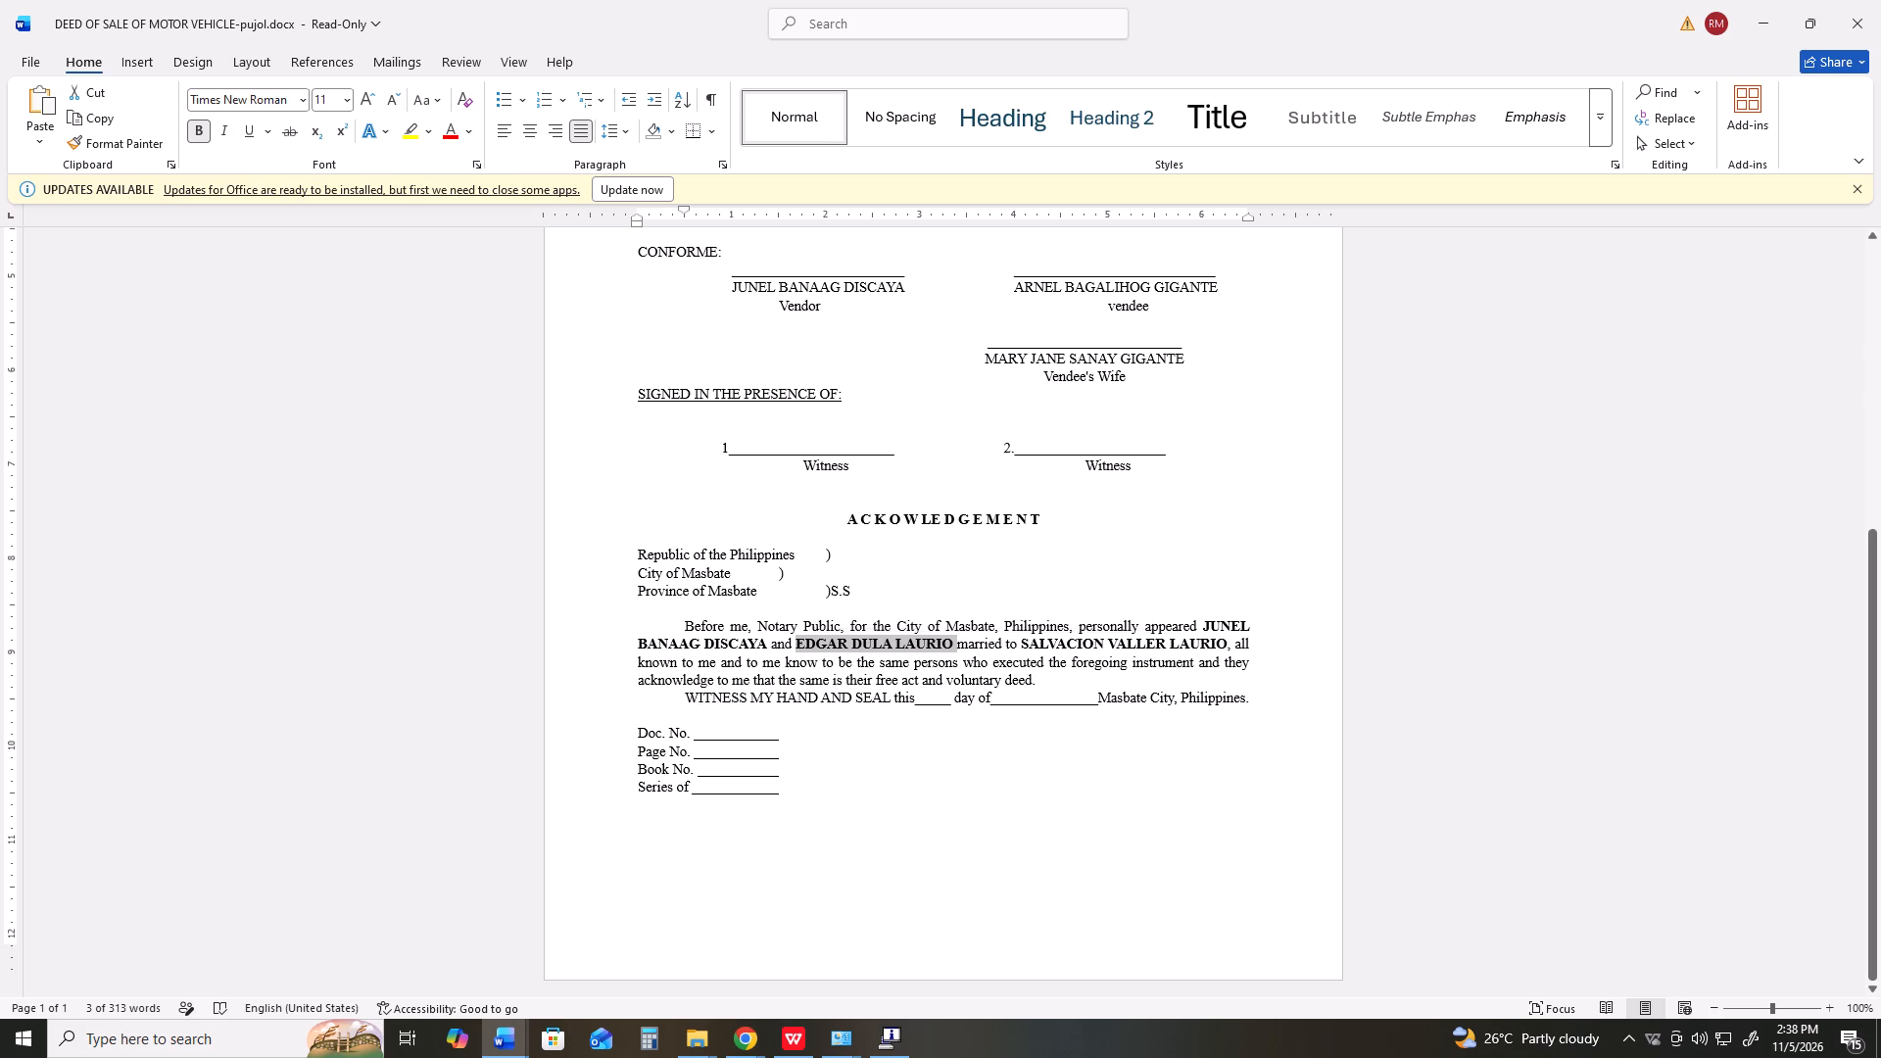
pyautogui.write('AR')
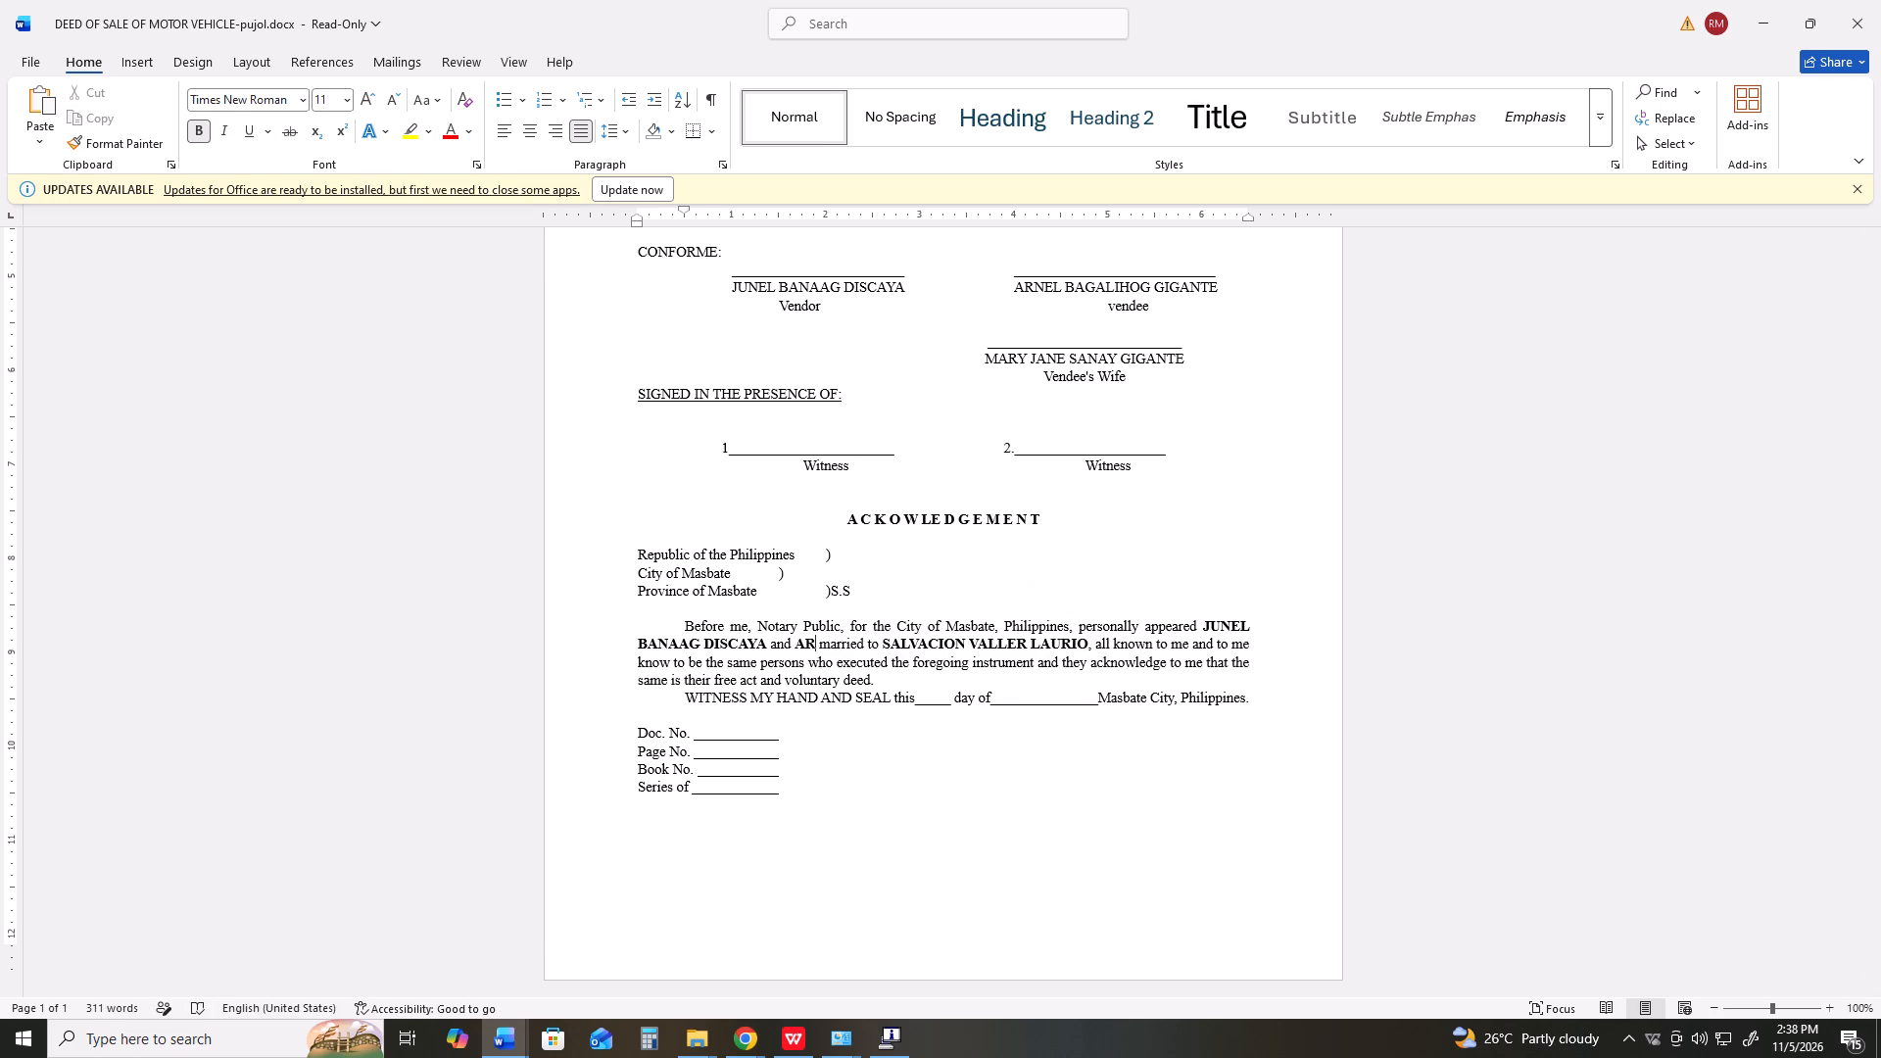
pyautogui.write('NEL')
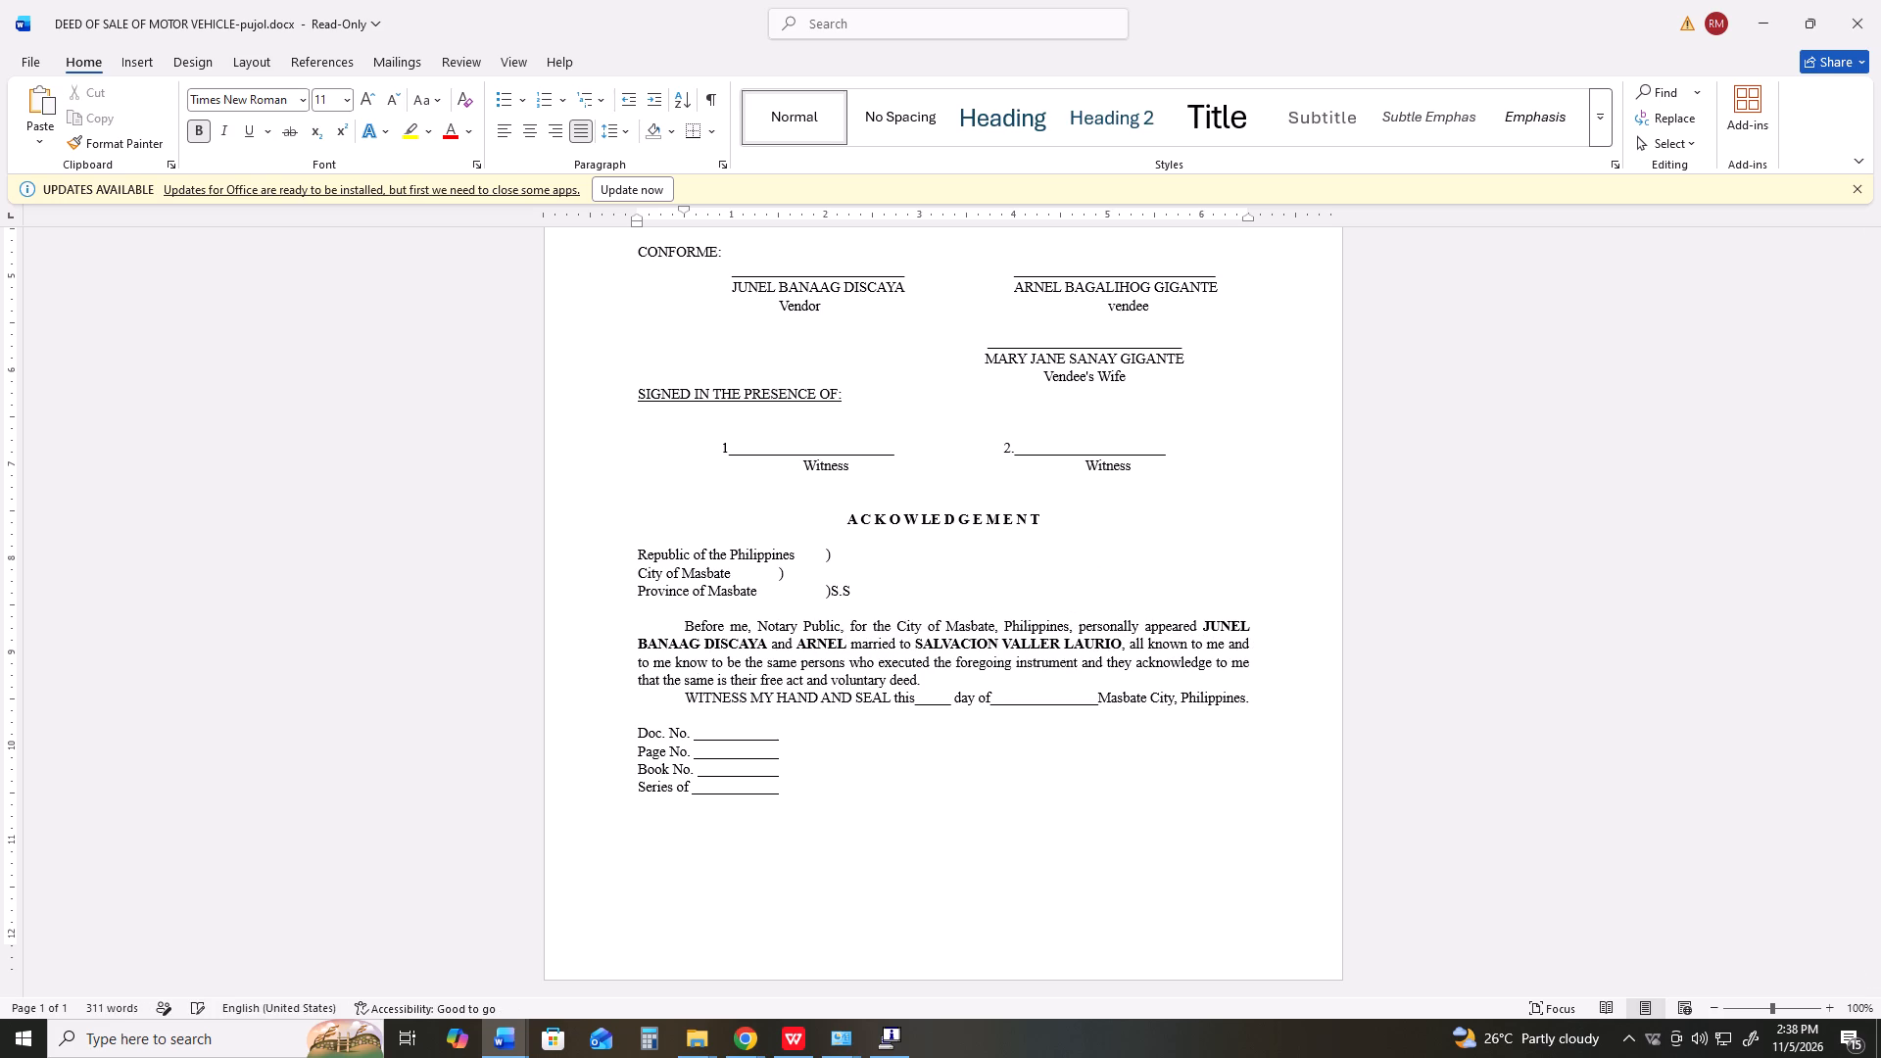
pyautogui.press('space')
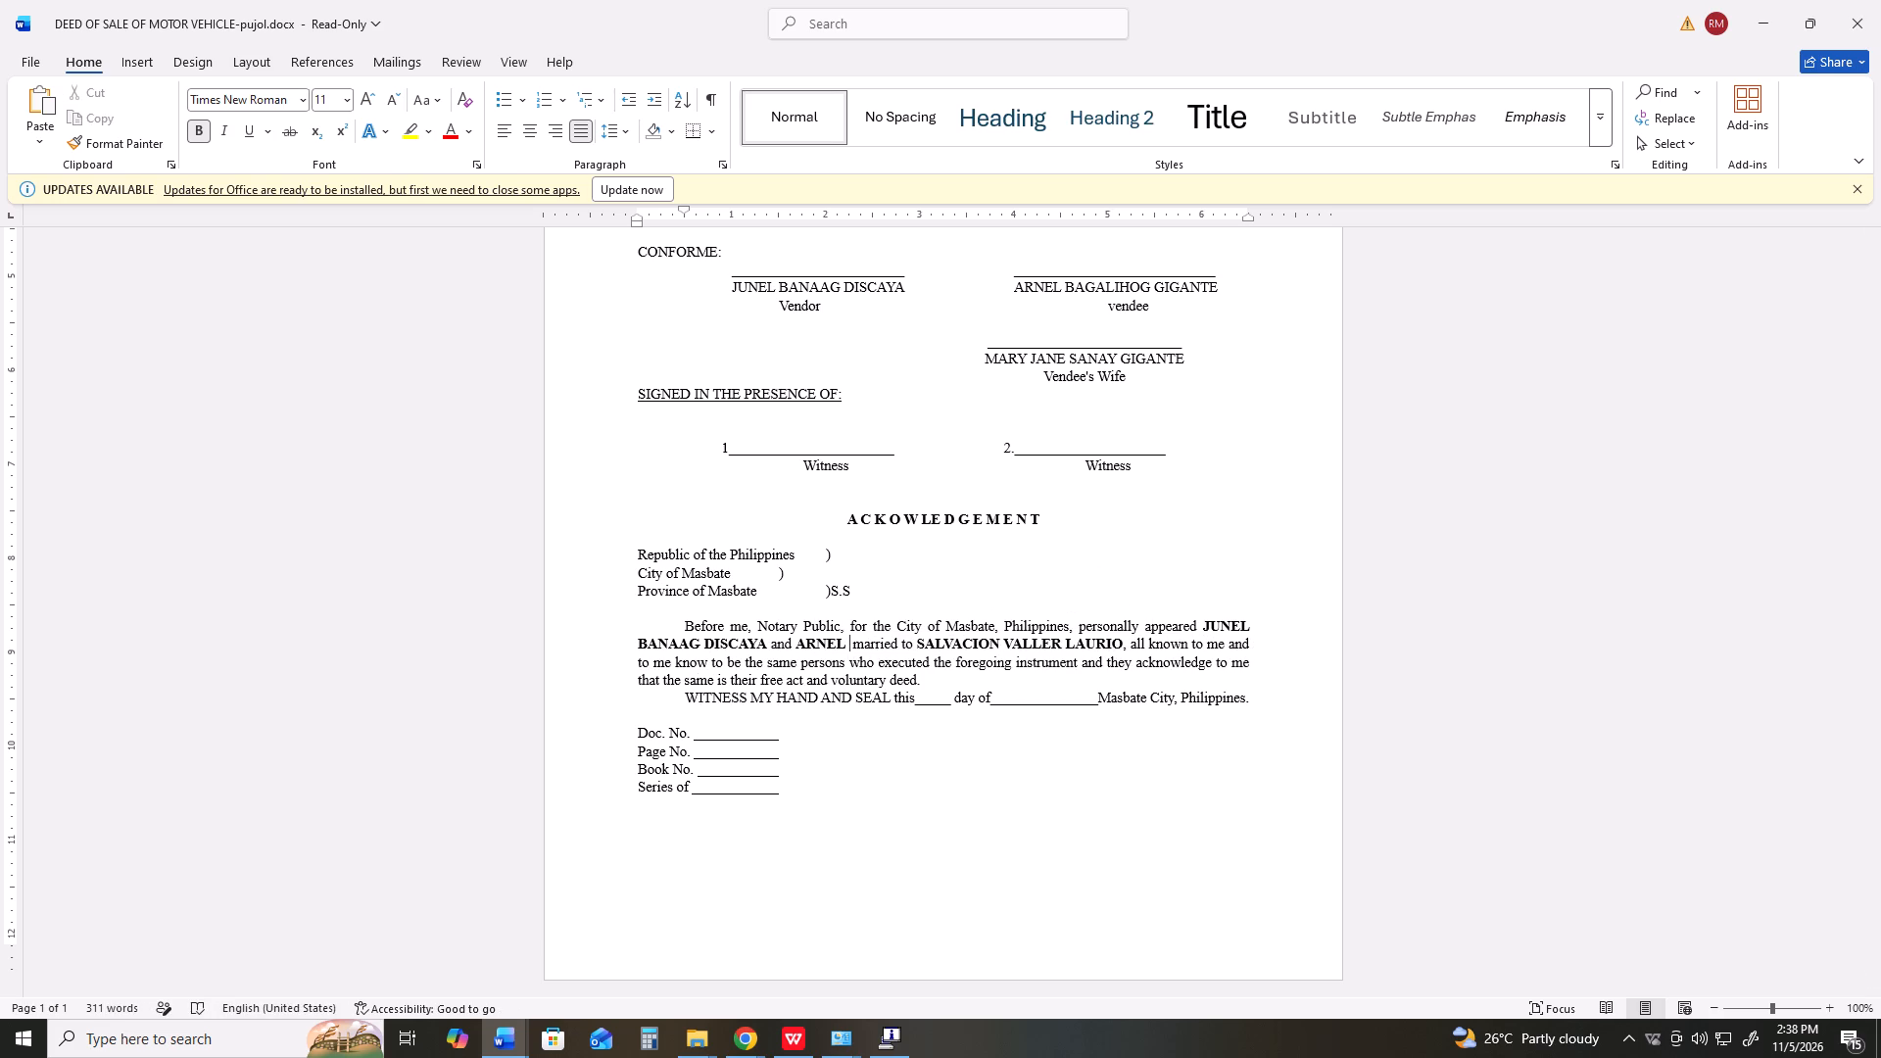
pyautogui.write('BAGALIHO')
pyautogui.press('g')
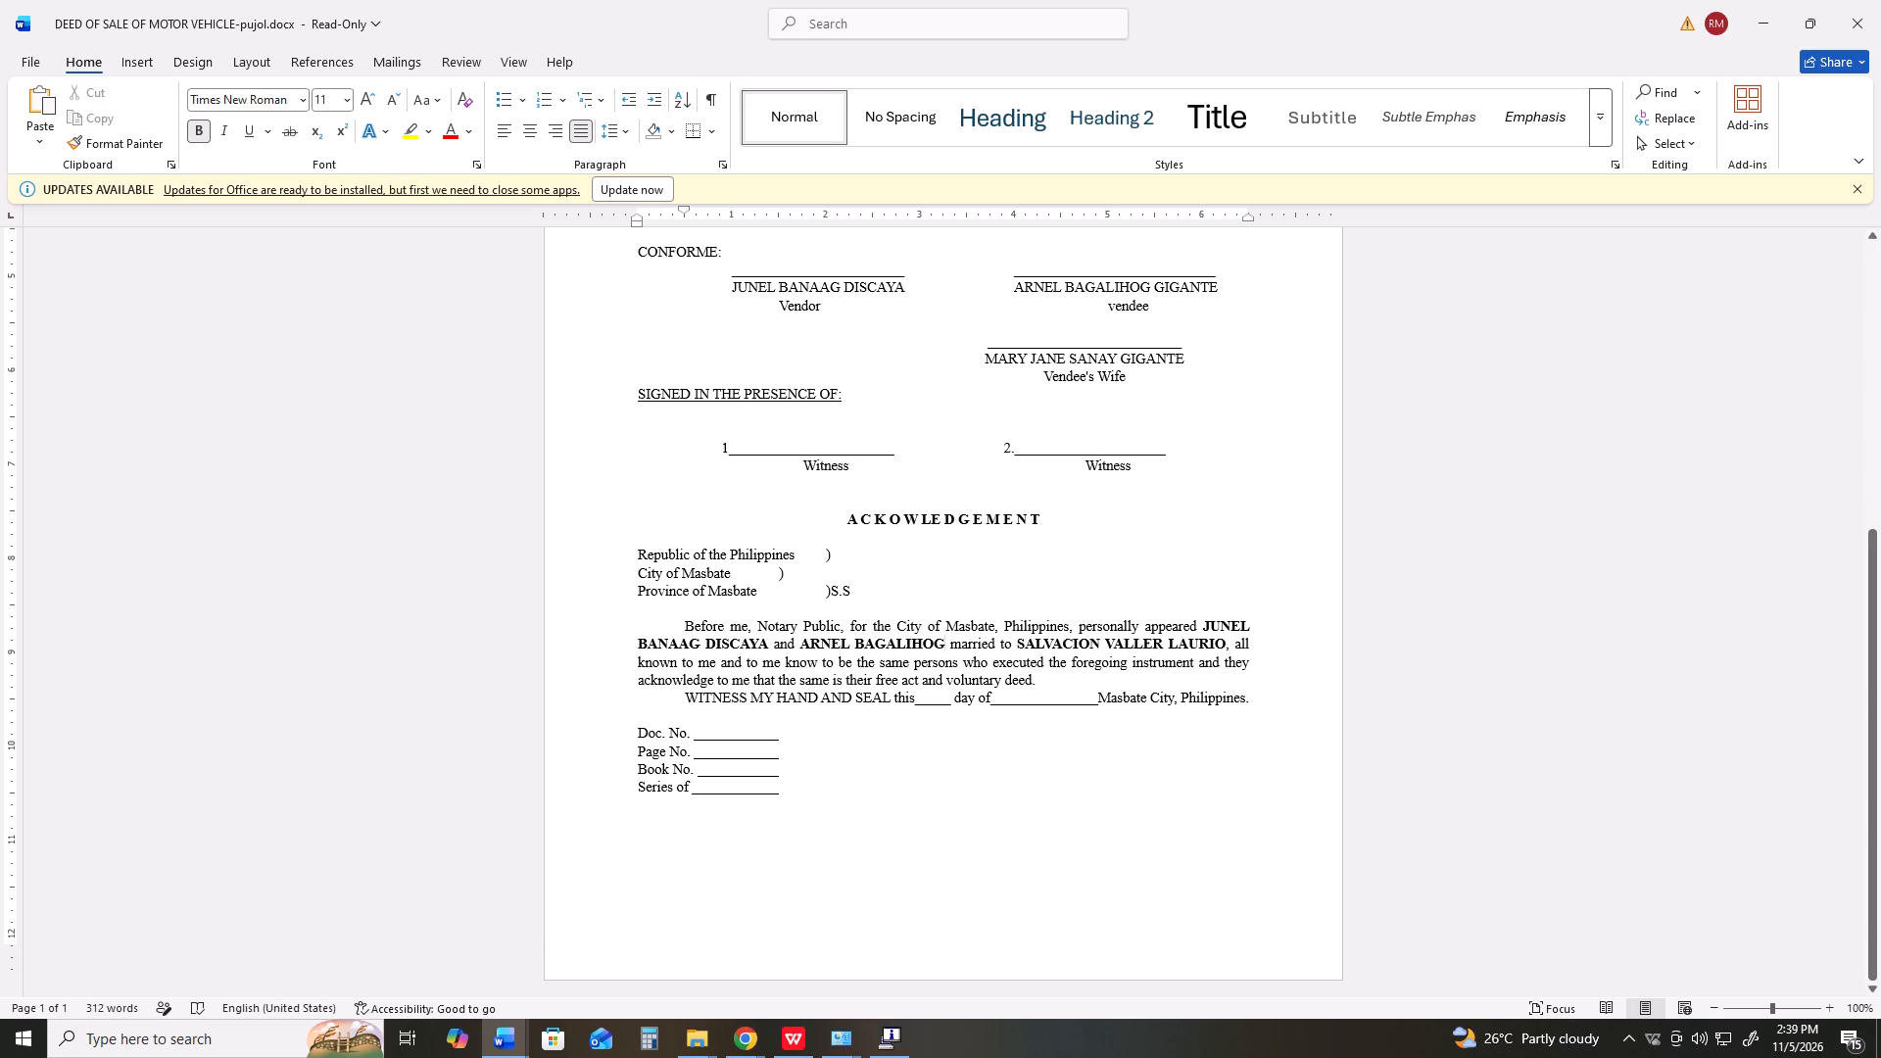
# Replace the spouse's name after "married to" in the acknowledgement paragraph with the vendee's wife's full name from the signature block.
pyautogui.moveTo(1018, 644); pyautogui.dragTo(1124, 649)
pyautogui.moveTo(1124, 649); pyautogui.dragTo(1199, 649)
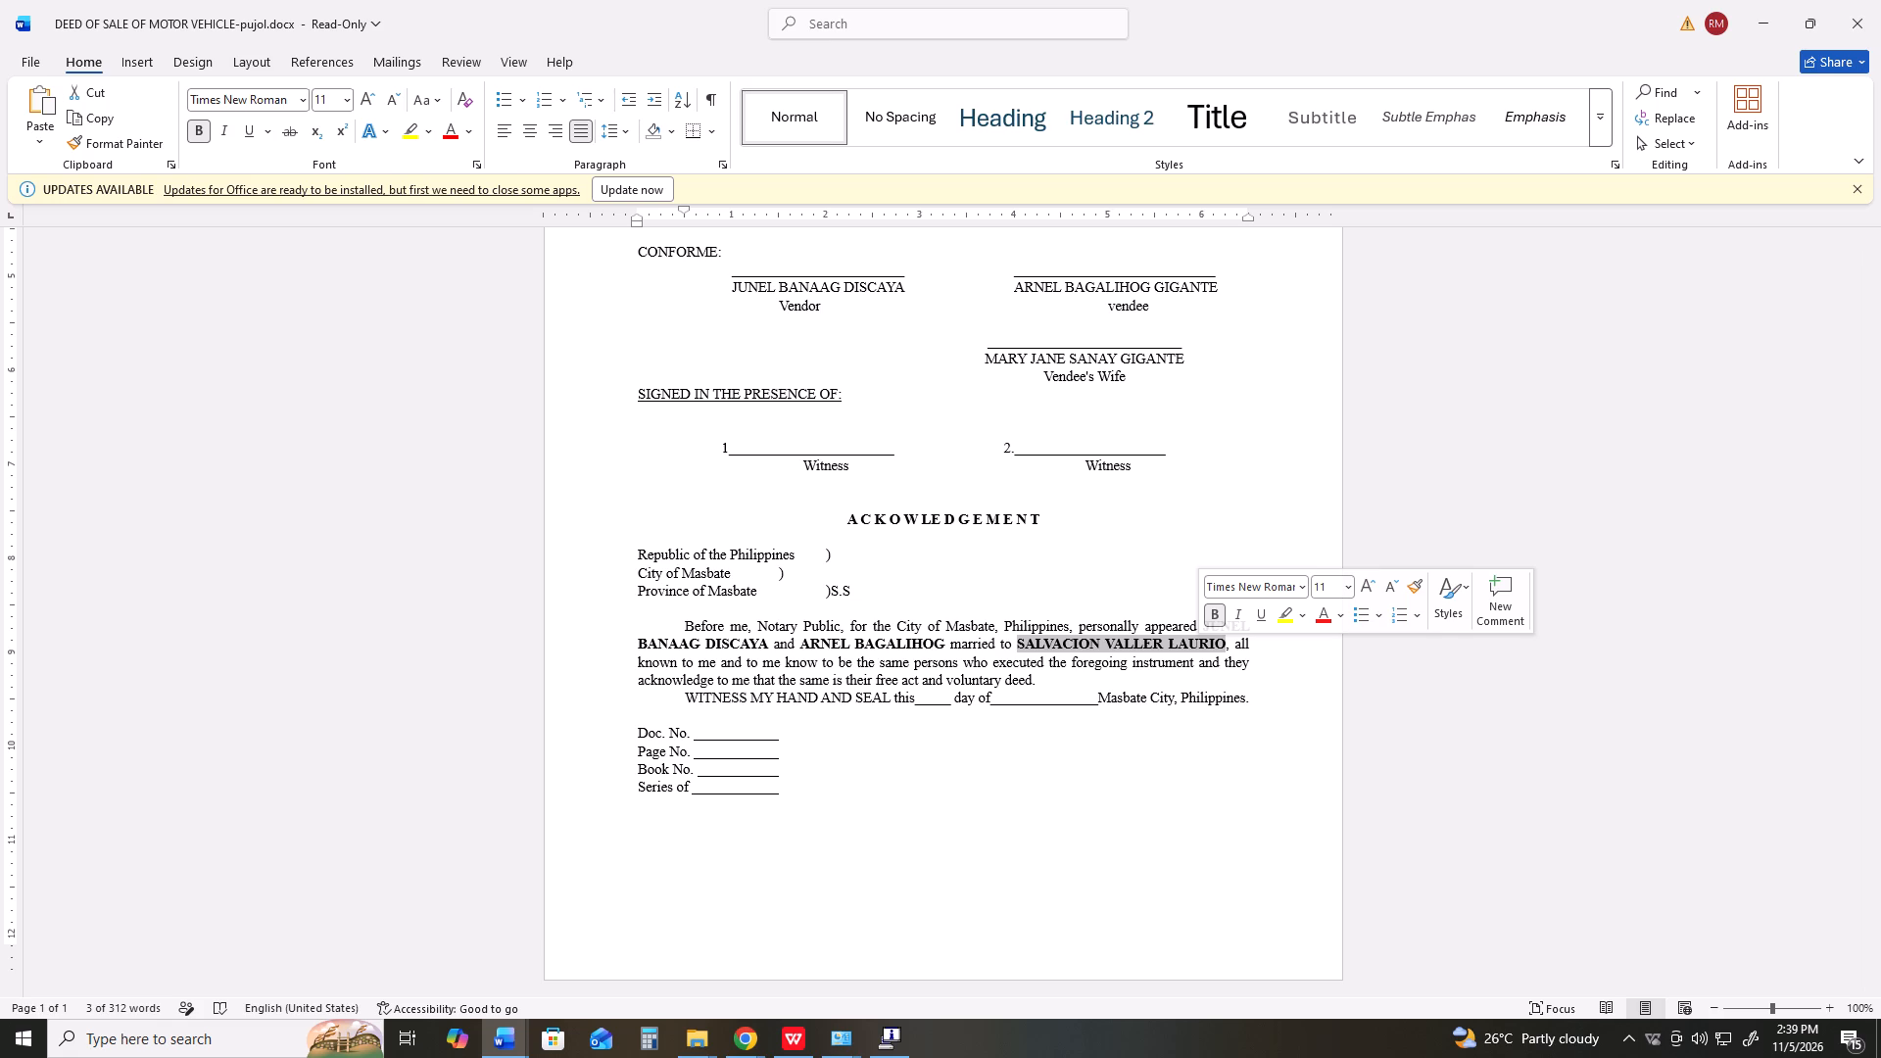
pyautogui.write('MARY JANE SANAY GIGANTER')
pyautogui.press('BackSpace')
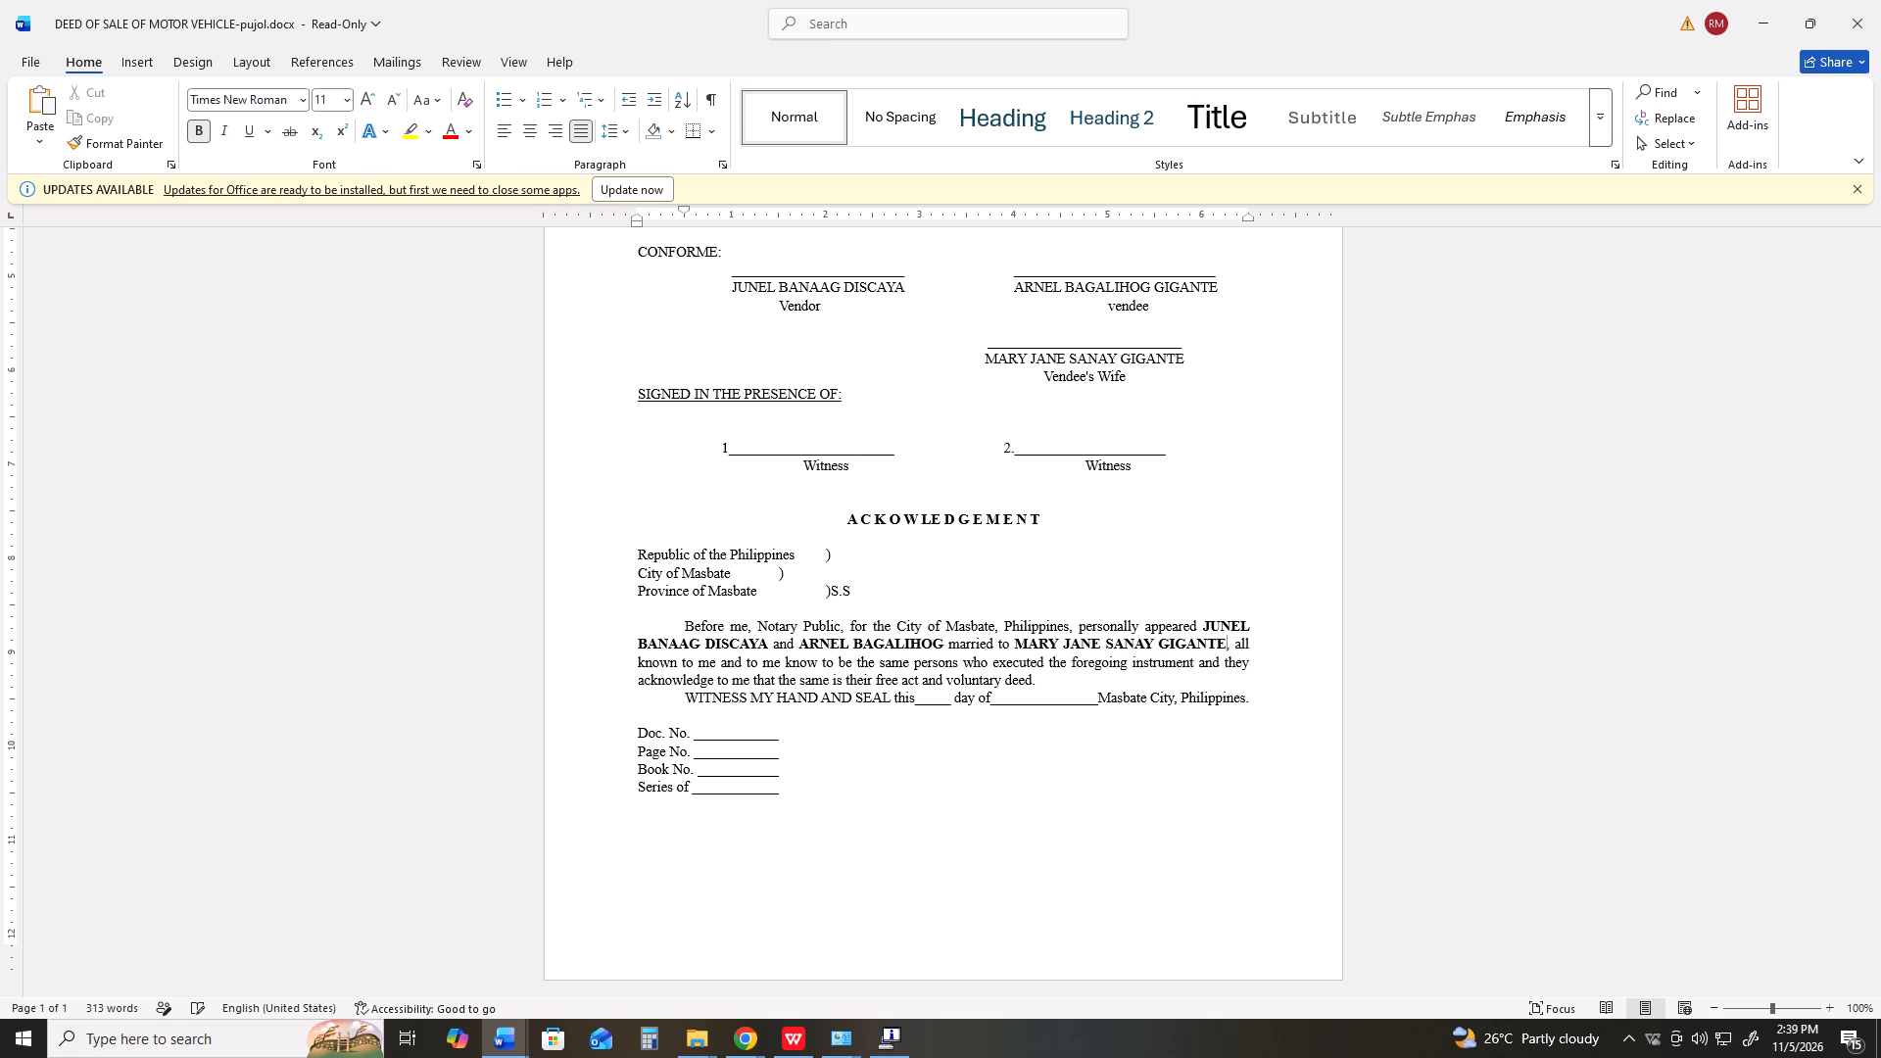
# Add the vendee's surname after his middle name in the acknowledgement paragraph.
pyautogui.click(944, 642)
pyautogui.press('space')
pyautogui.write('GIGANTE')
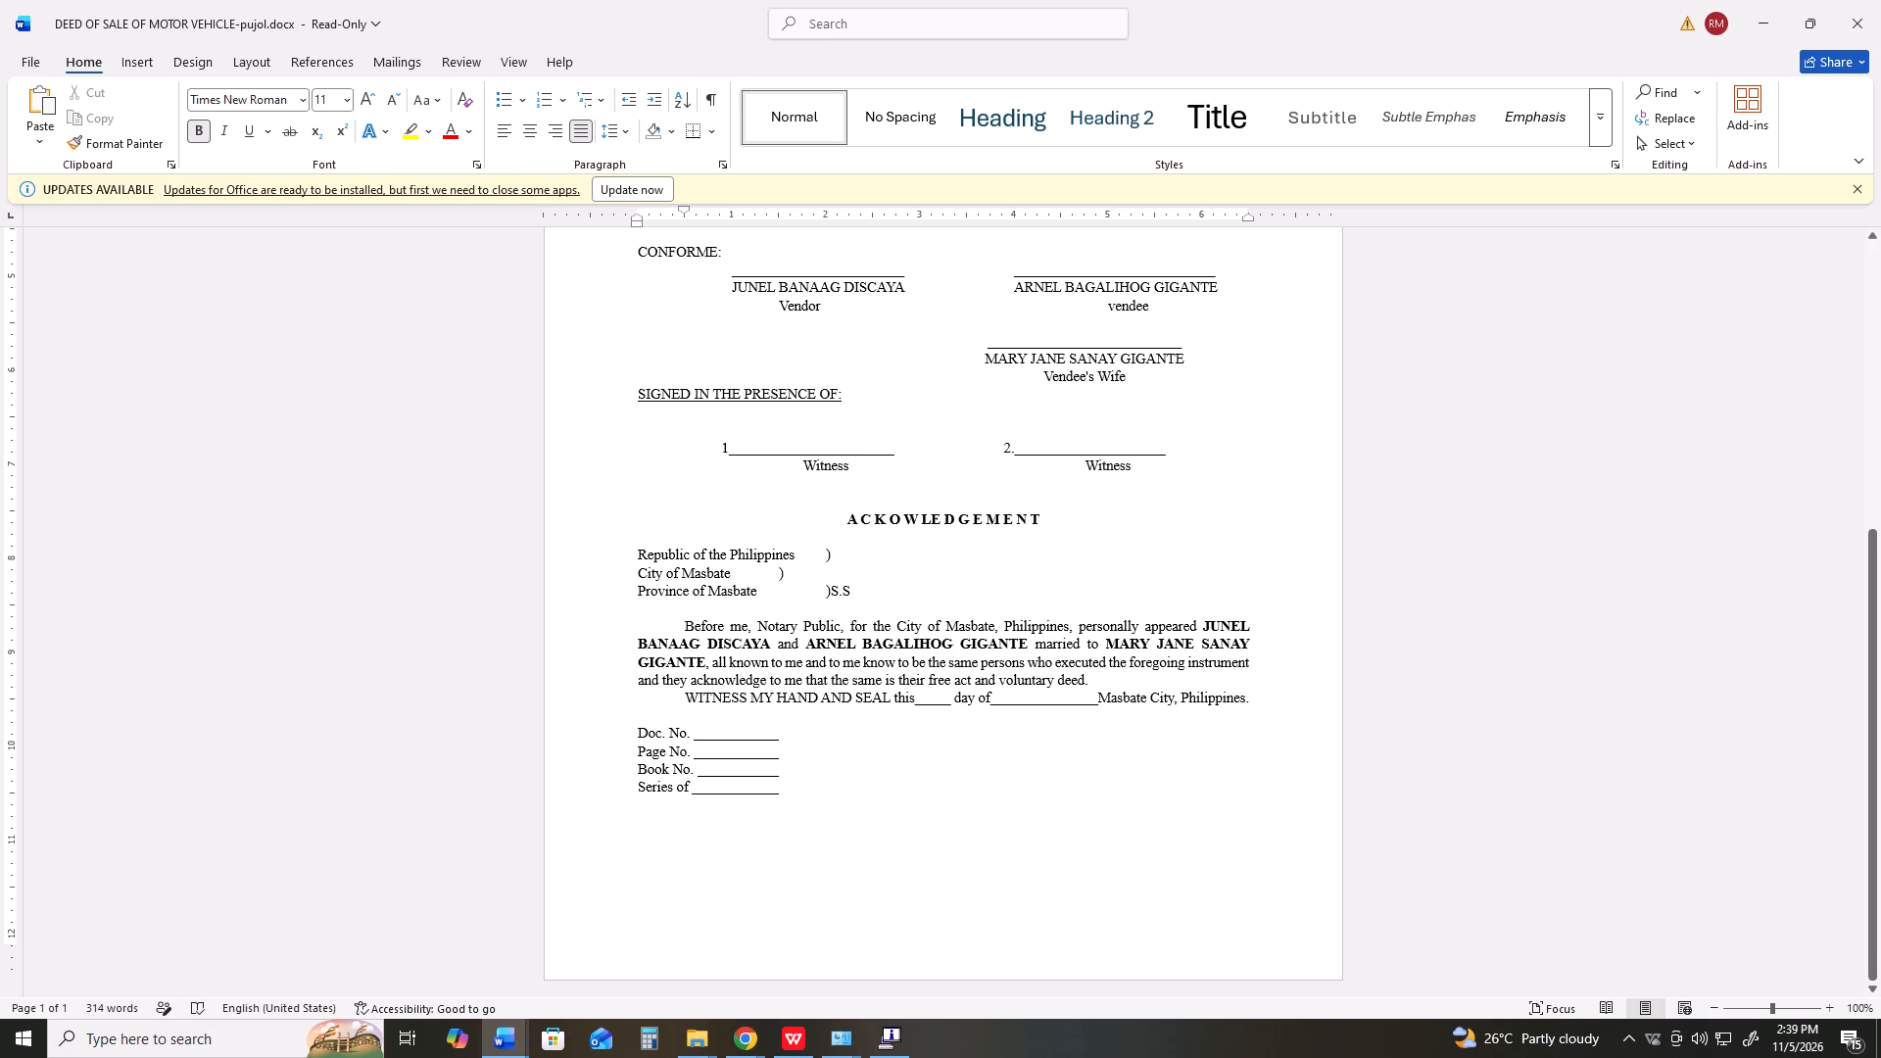
# Insert two more empty lines between the "WITNESS MY HAND AND SEAL" line and the Doc. No. block.
pyautogui.scroll(-1, 1236, 707)
pyautogui.click(630, 719)
pyautogui.press('Return')
pyautogui.press('Return')
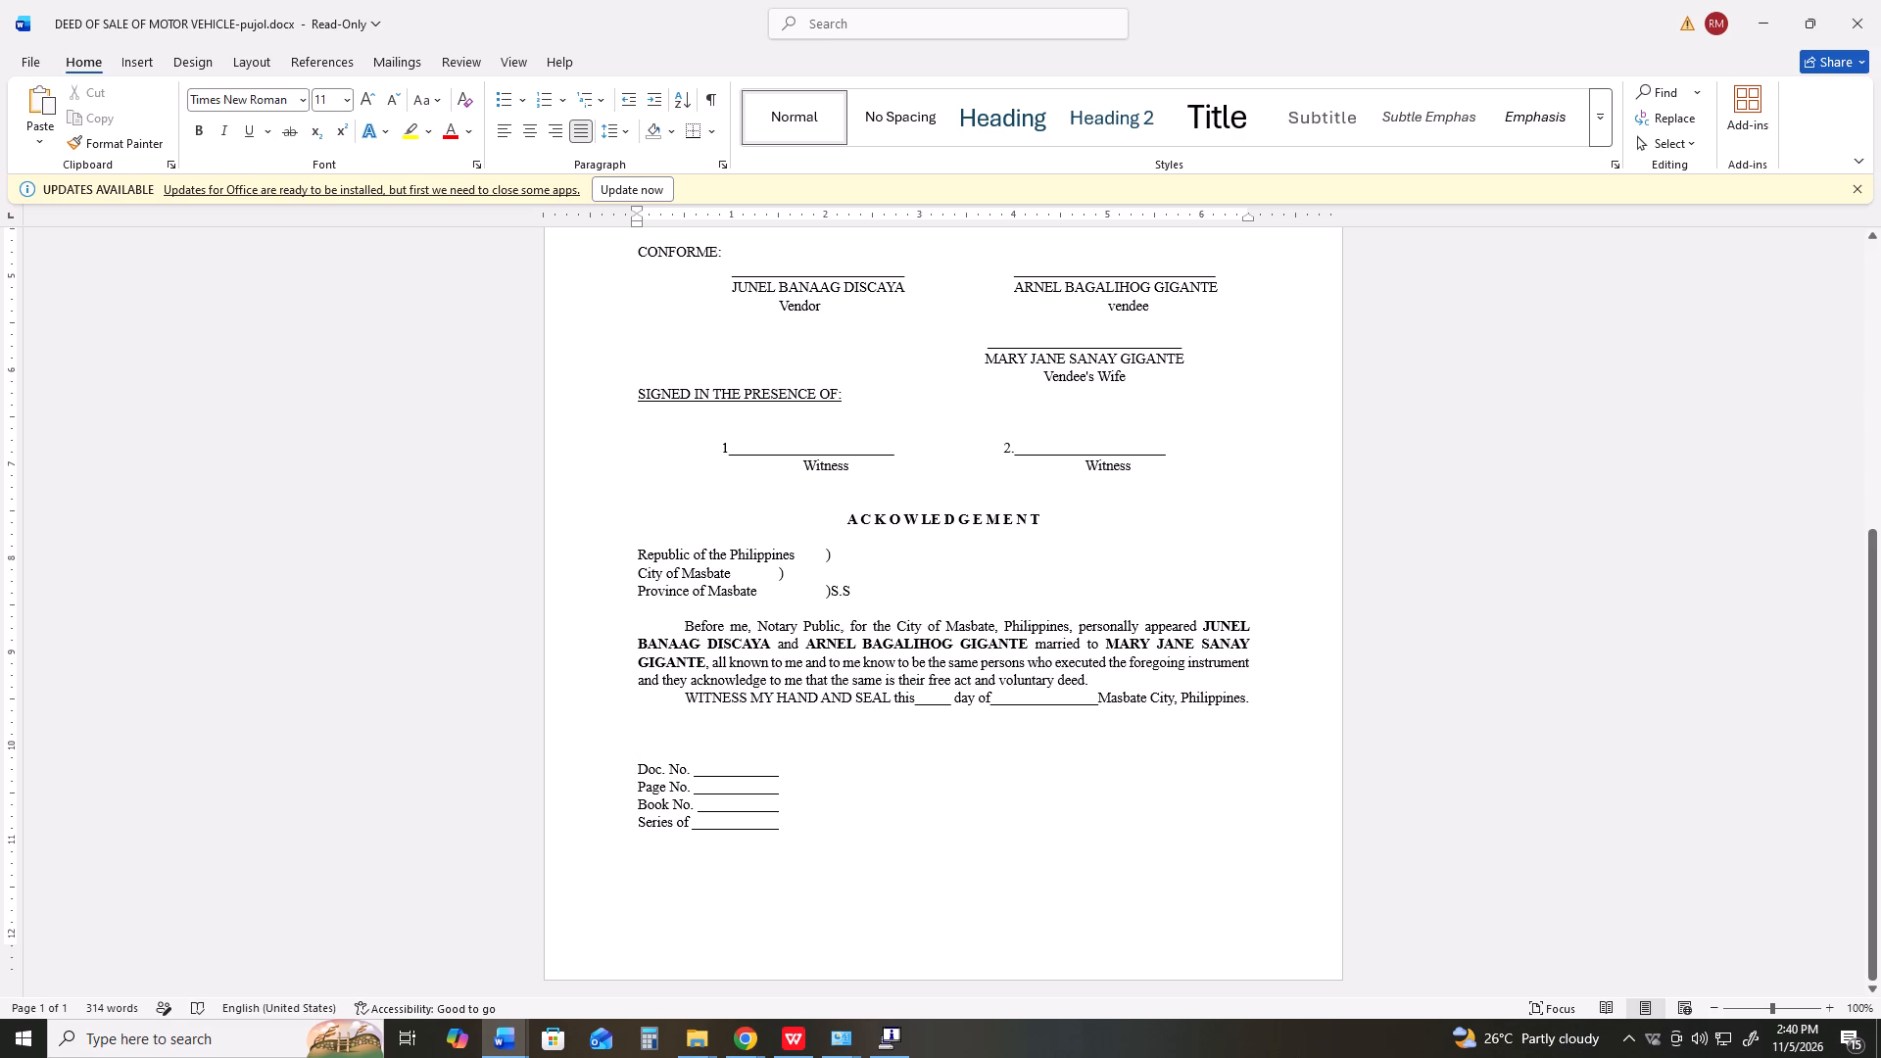
# Replace the gap after "City of Masbate" with a row of dots that aligns its closing parenthesis with the neighbouring lines.
pyautogui.click(777, 574)
pyautogui.press('BackSpace')
pyautogui.press('BackSpace')
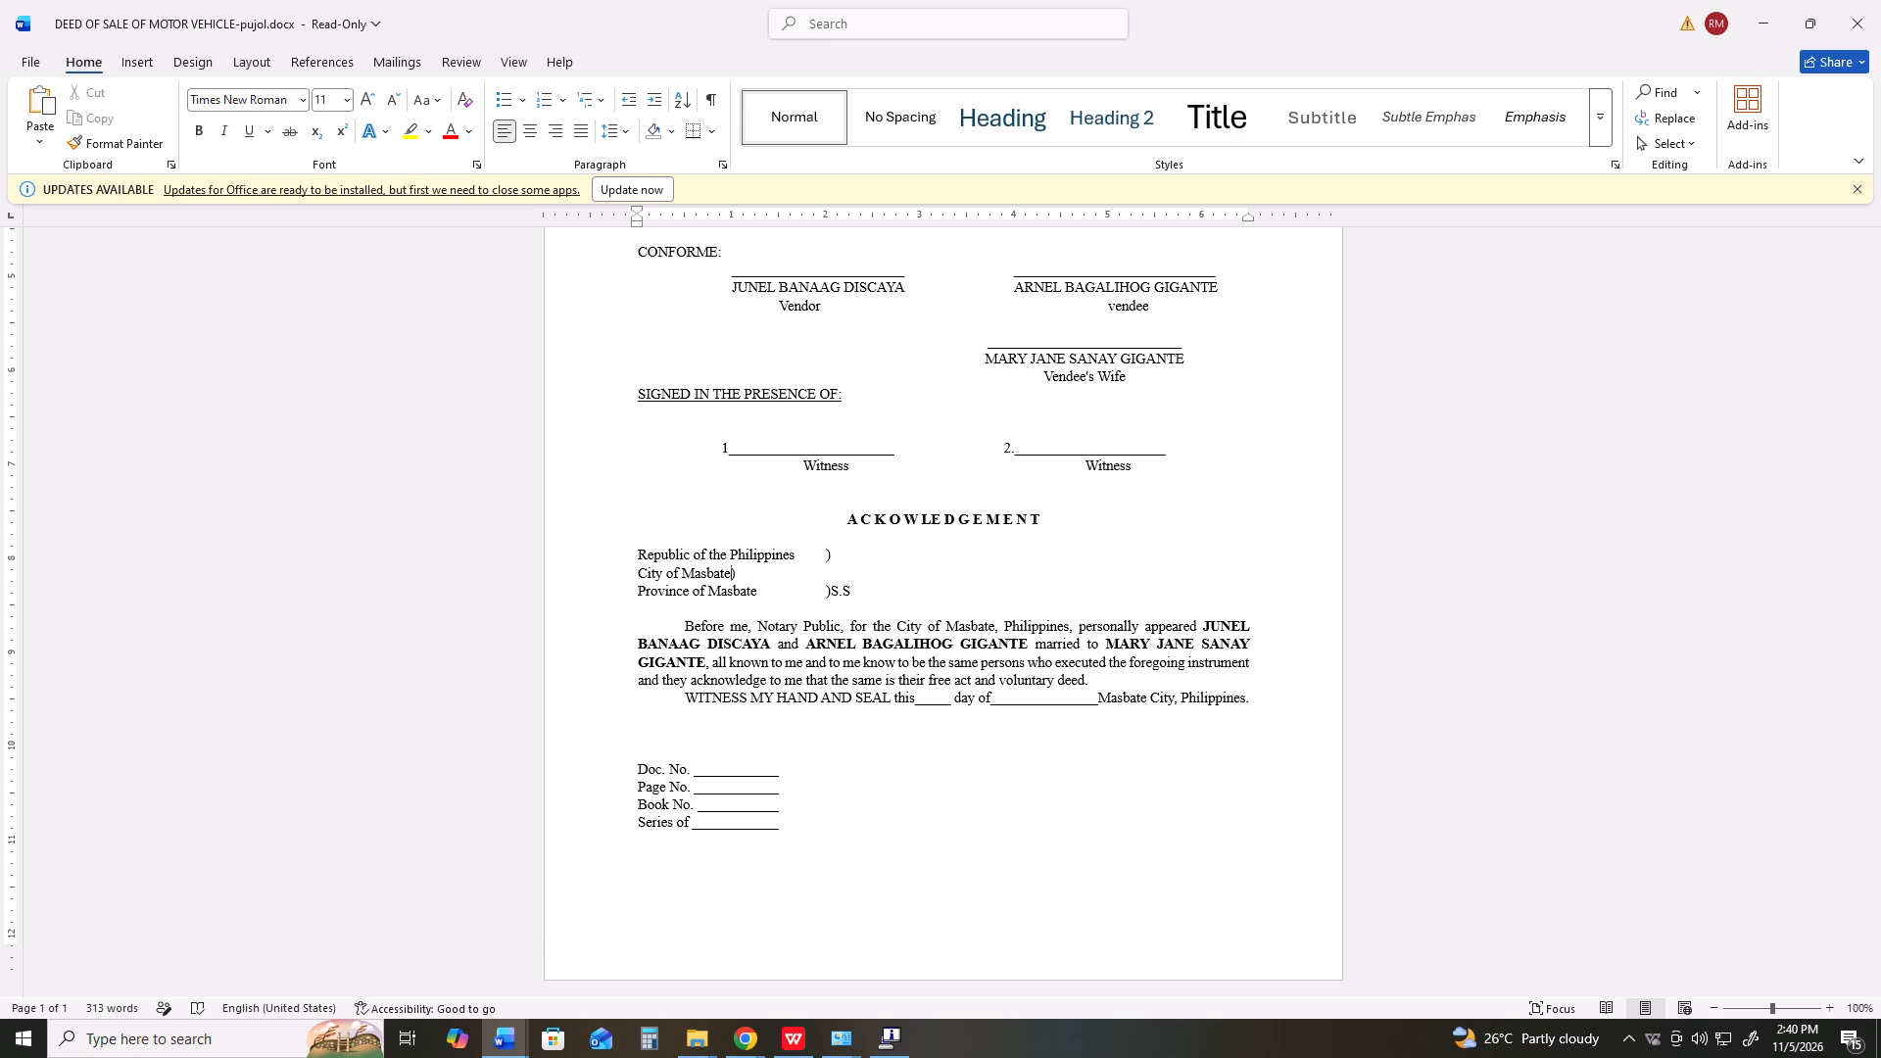
pyautogui.hotkey('ctrl', 'z')
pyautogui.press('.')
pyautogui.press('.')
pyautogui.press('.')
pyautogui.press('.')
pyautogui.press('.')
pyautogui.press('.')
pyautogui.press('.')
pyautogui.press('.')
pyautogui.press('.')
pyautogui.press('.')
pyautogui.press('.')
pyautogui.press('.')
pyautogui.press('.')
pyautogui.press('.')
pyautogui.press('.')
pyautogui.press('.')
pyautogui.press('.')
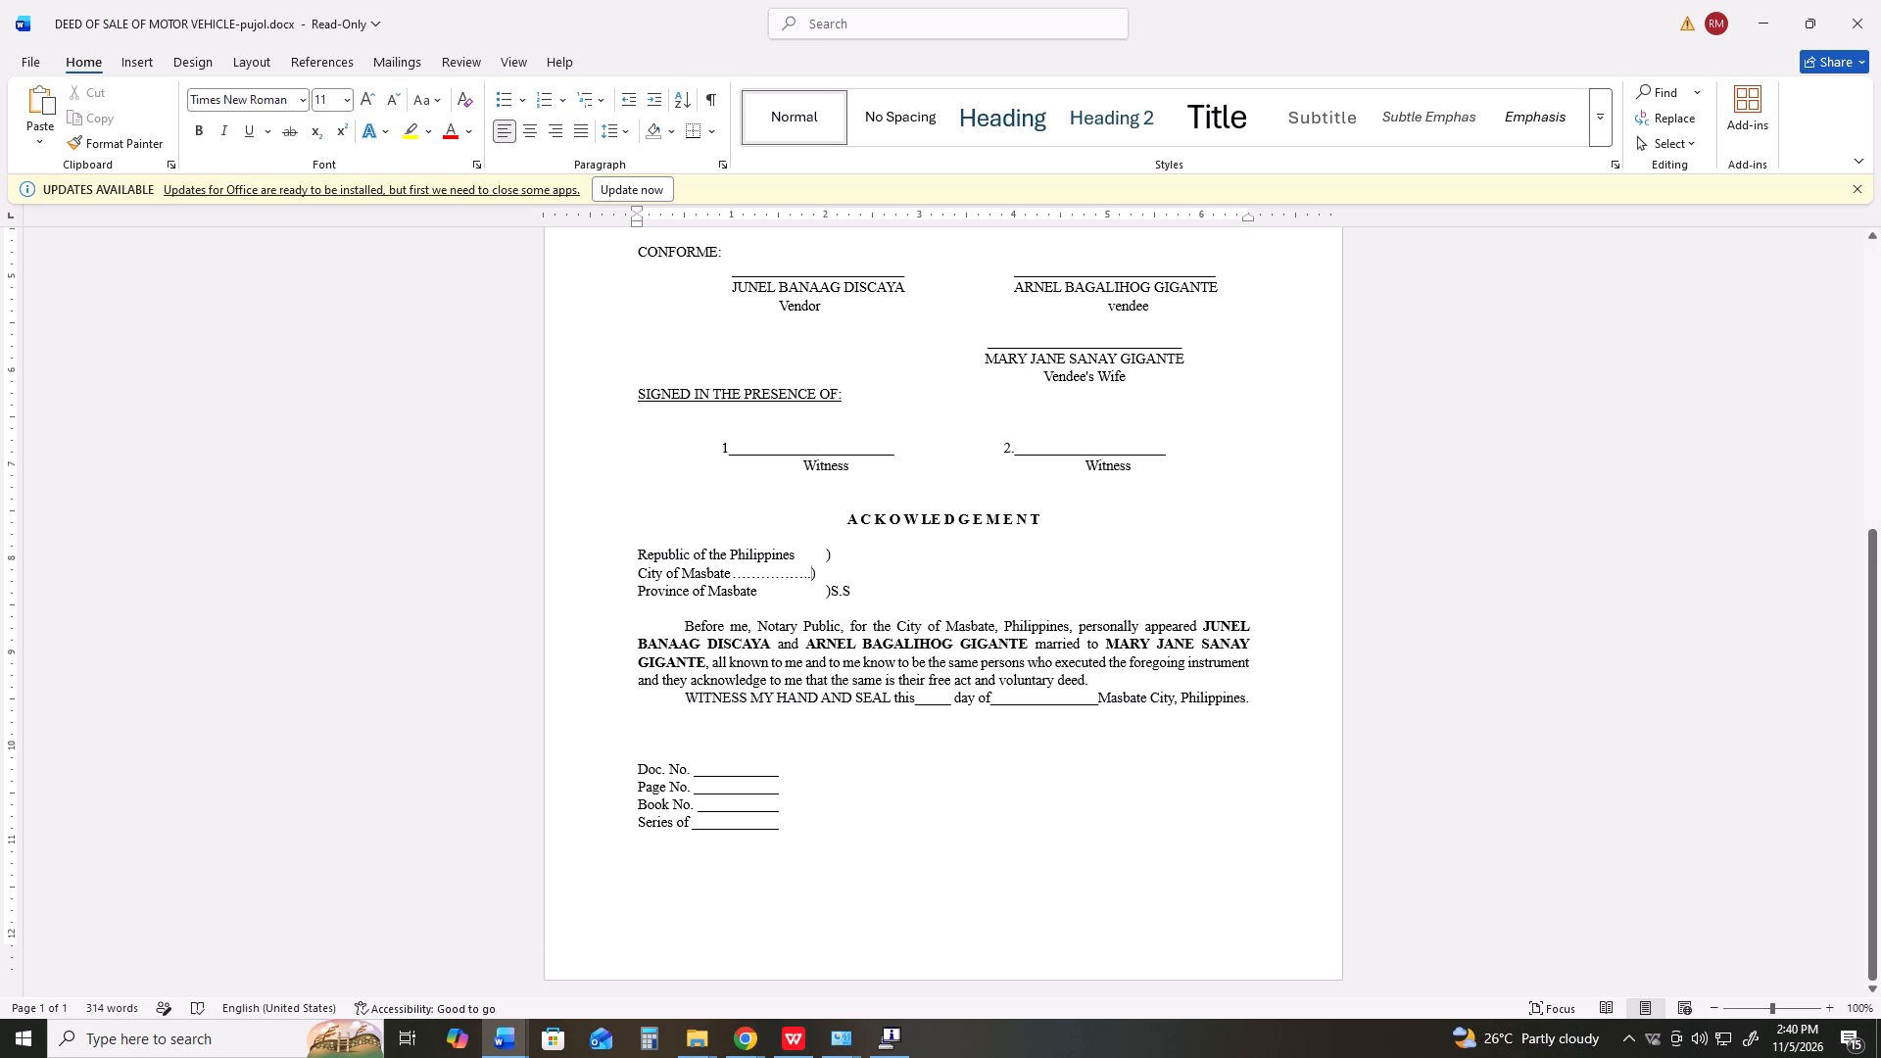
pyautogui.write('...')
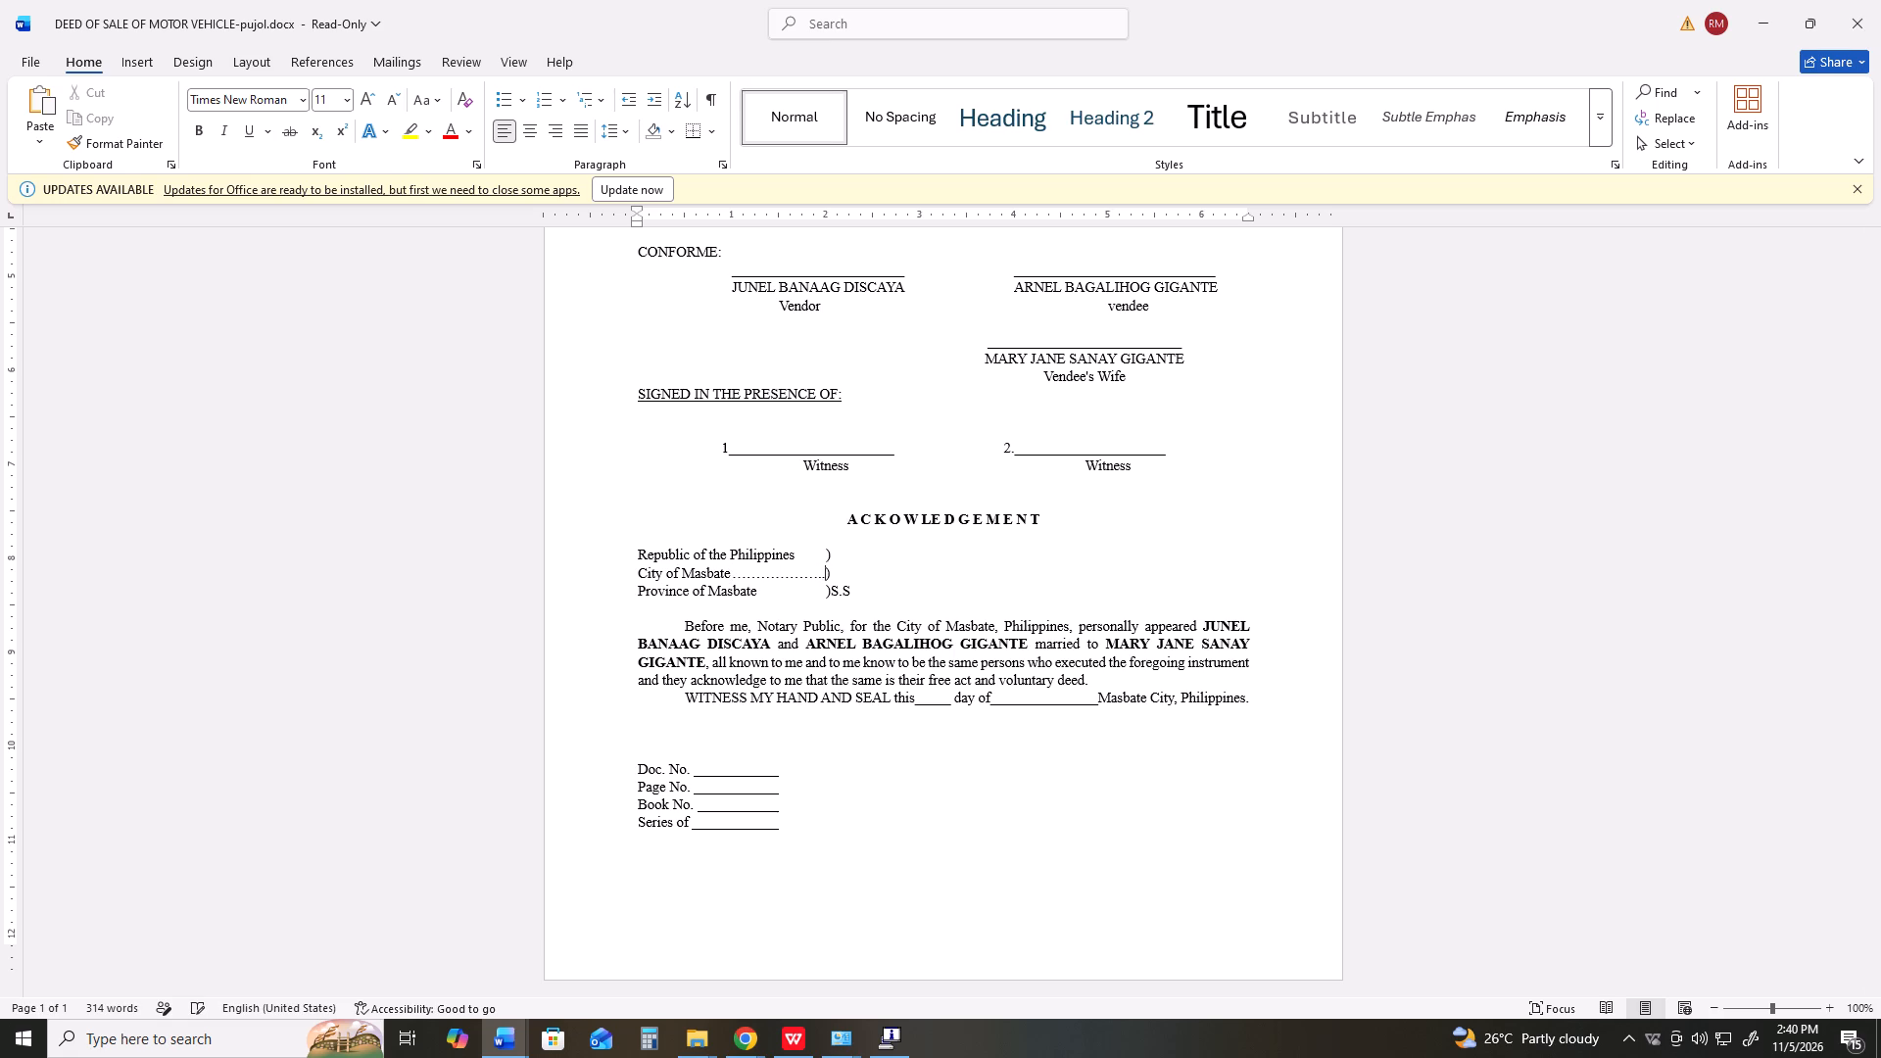
# Replace the gap after "Republic of the Philippines" in the acknowledgement heading with six dots before the closing parenthesis.
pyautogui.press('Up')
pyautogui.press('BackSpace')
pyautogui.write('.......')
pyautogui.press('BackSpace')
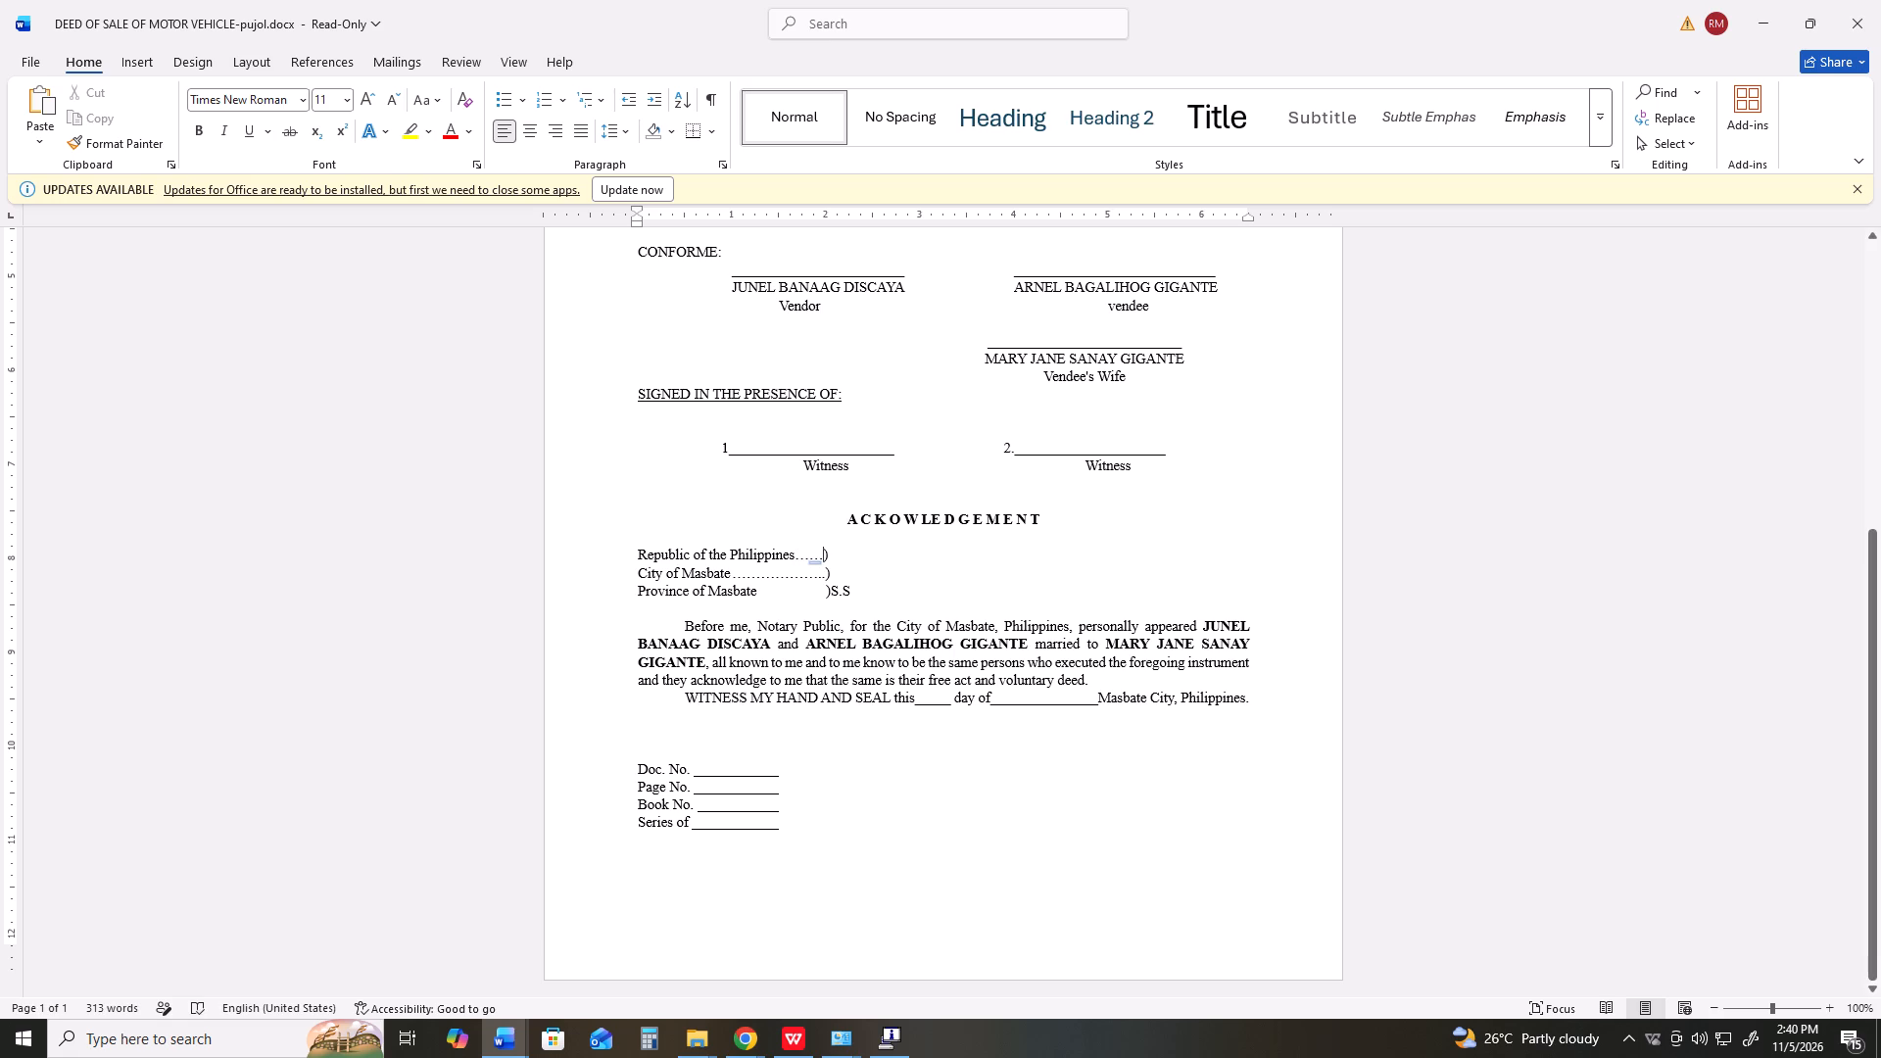
# Add "S.S" after the closing parenthesis of the "City of Masbate" line.
pyautogui.click(823, 590)
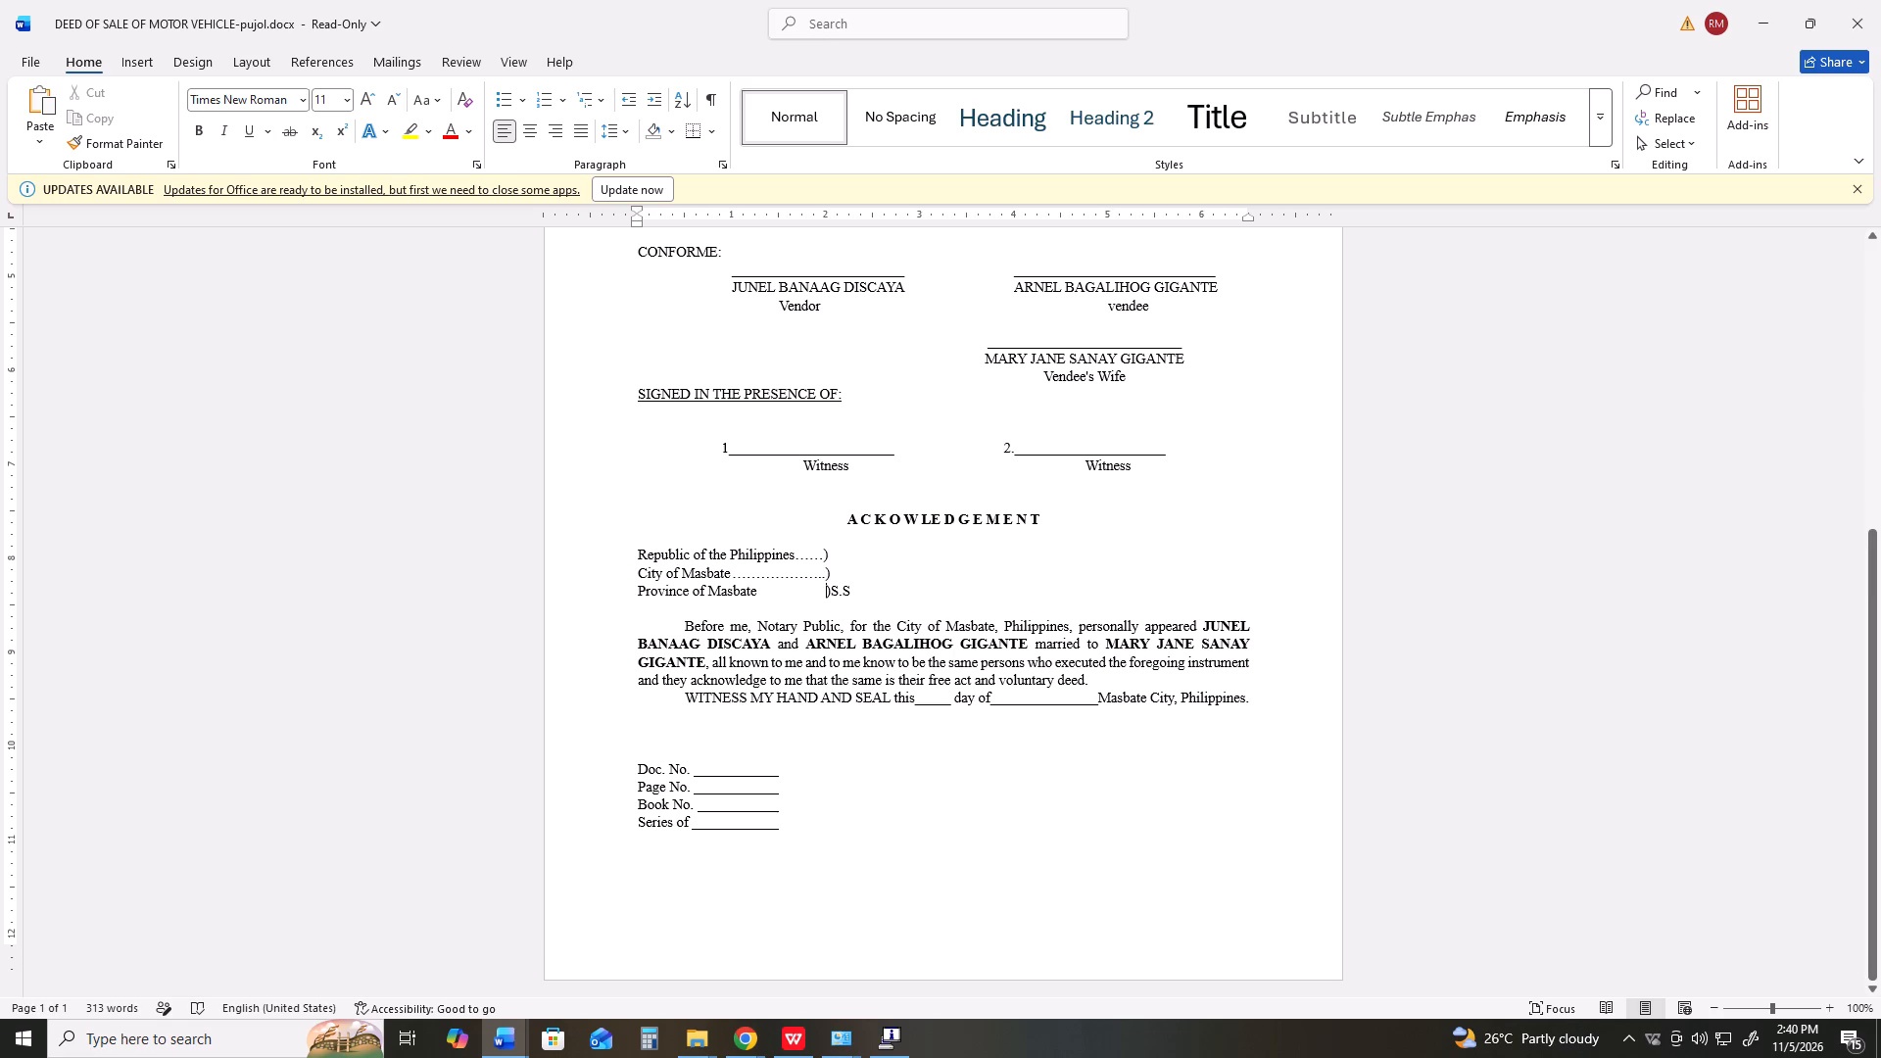
pyautogui.click(835, 573)
pyautogui.hotkey('shift', 'Return')
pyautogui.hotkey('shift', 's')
pyautogui.press('BackSpace')
pyautogui.press('BackSpace')
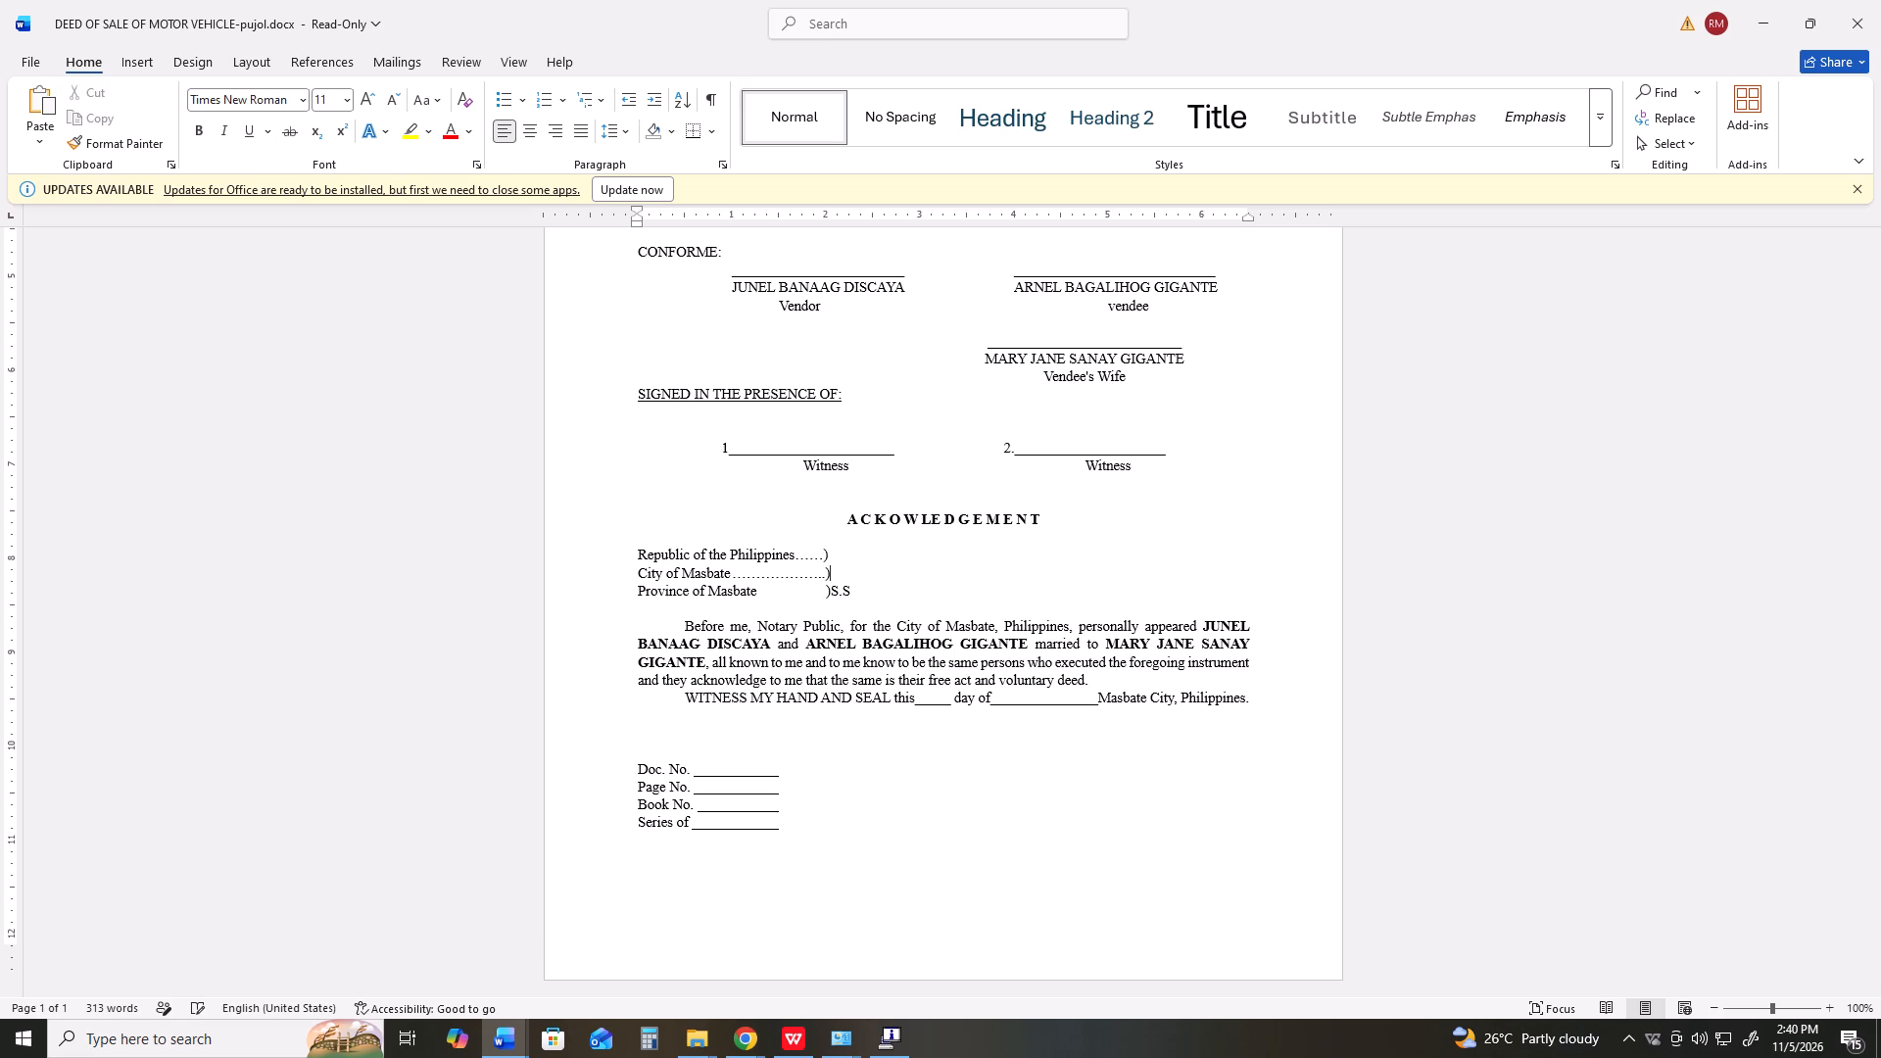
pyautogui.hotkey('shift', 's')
pyautogui.press('BackSpace')
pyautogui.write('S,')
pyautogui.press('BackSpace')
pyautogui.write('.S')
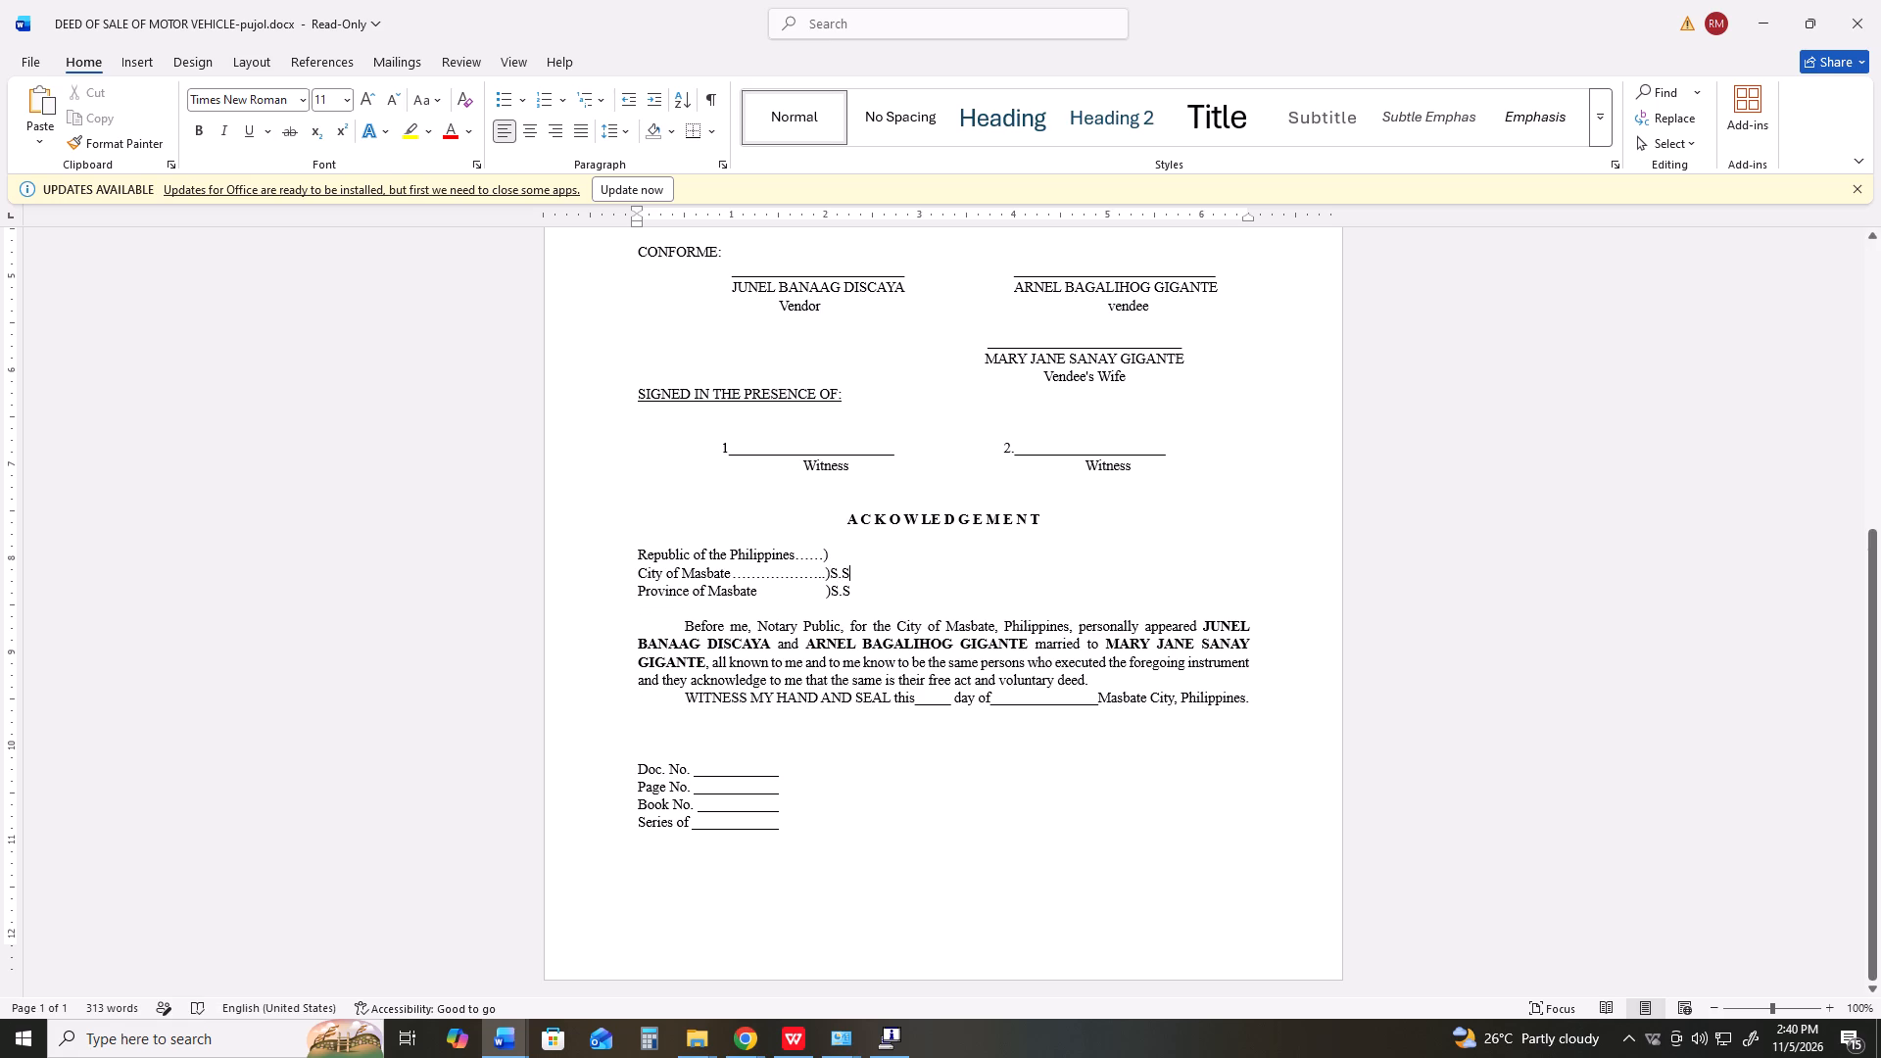
# Replace the "Province of Masbate" line with a row of dots that starts and ends with a lowercase x.
pyautogui.moveTo(854, 592); pyautogui.dragTo(646, 588)
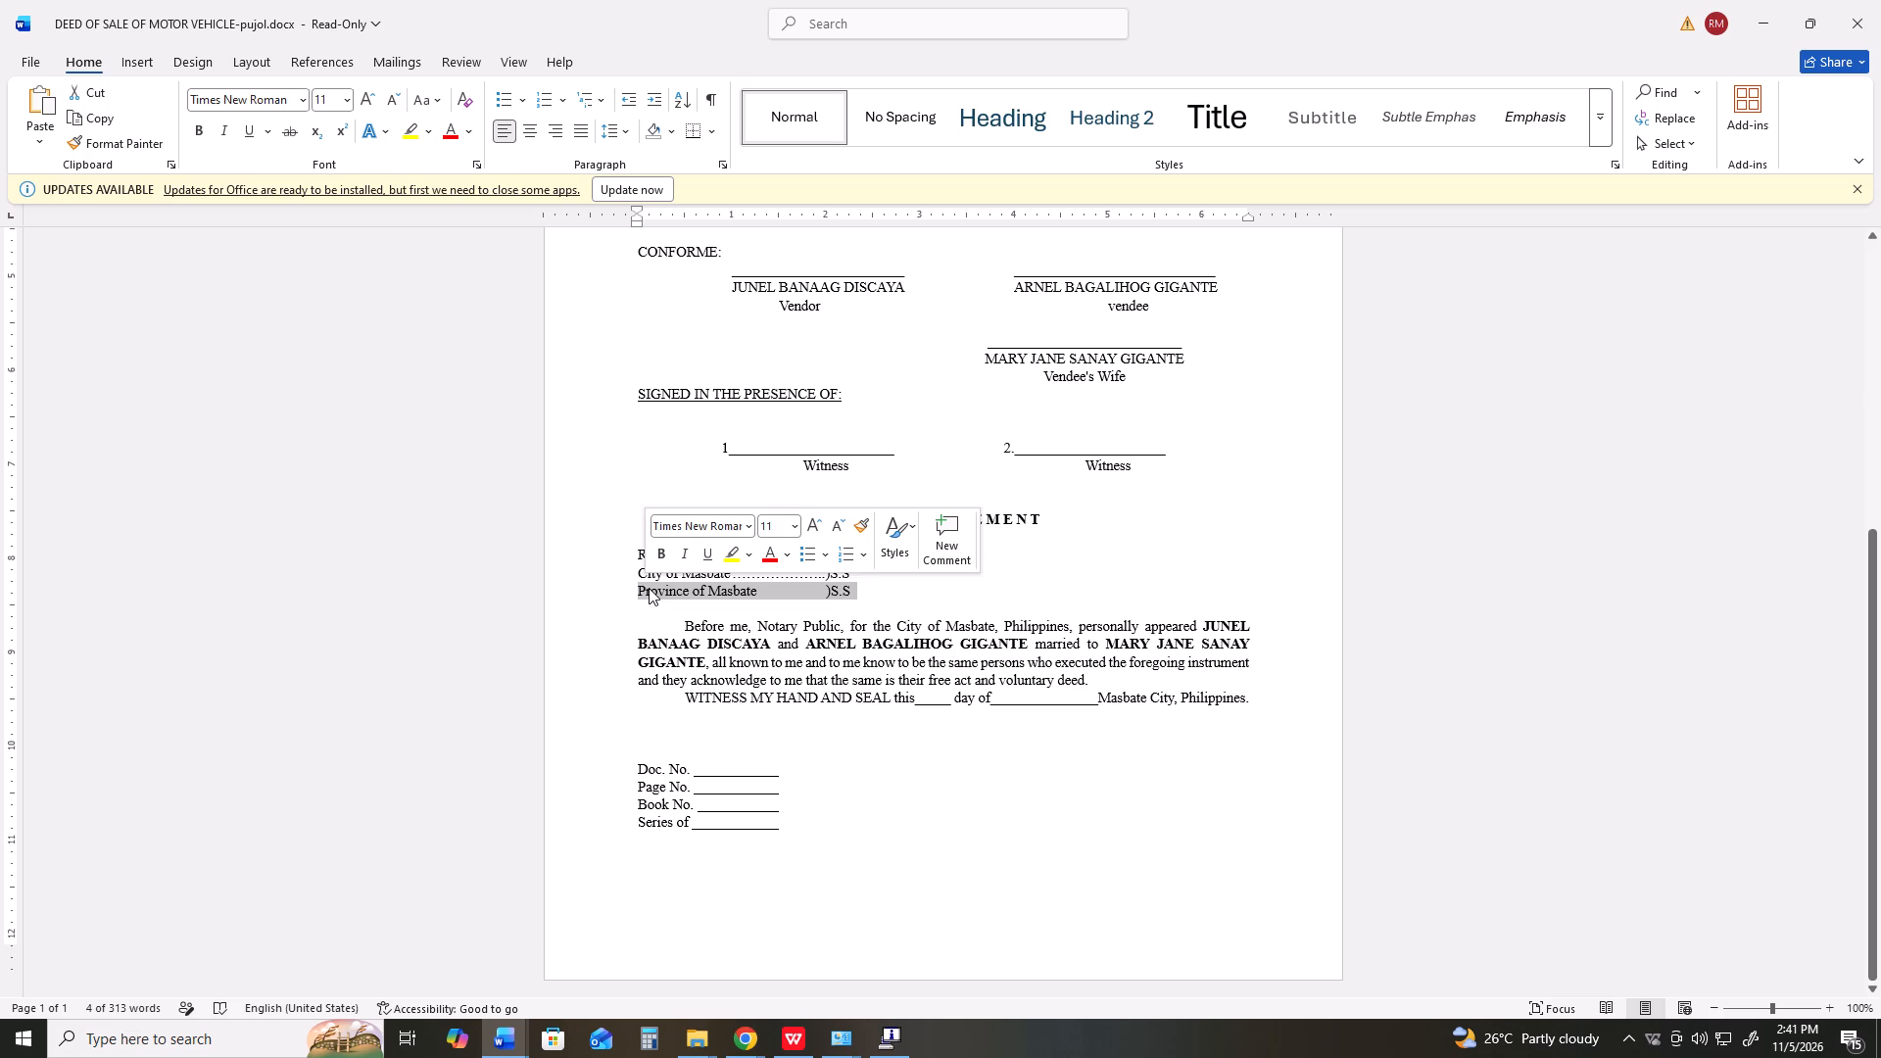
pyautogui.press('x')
pyautogui.press('BackSpace')
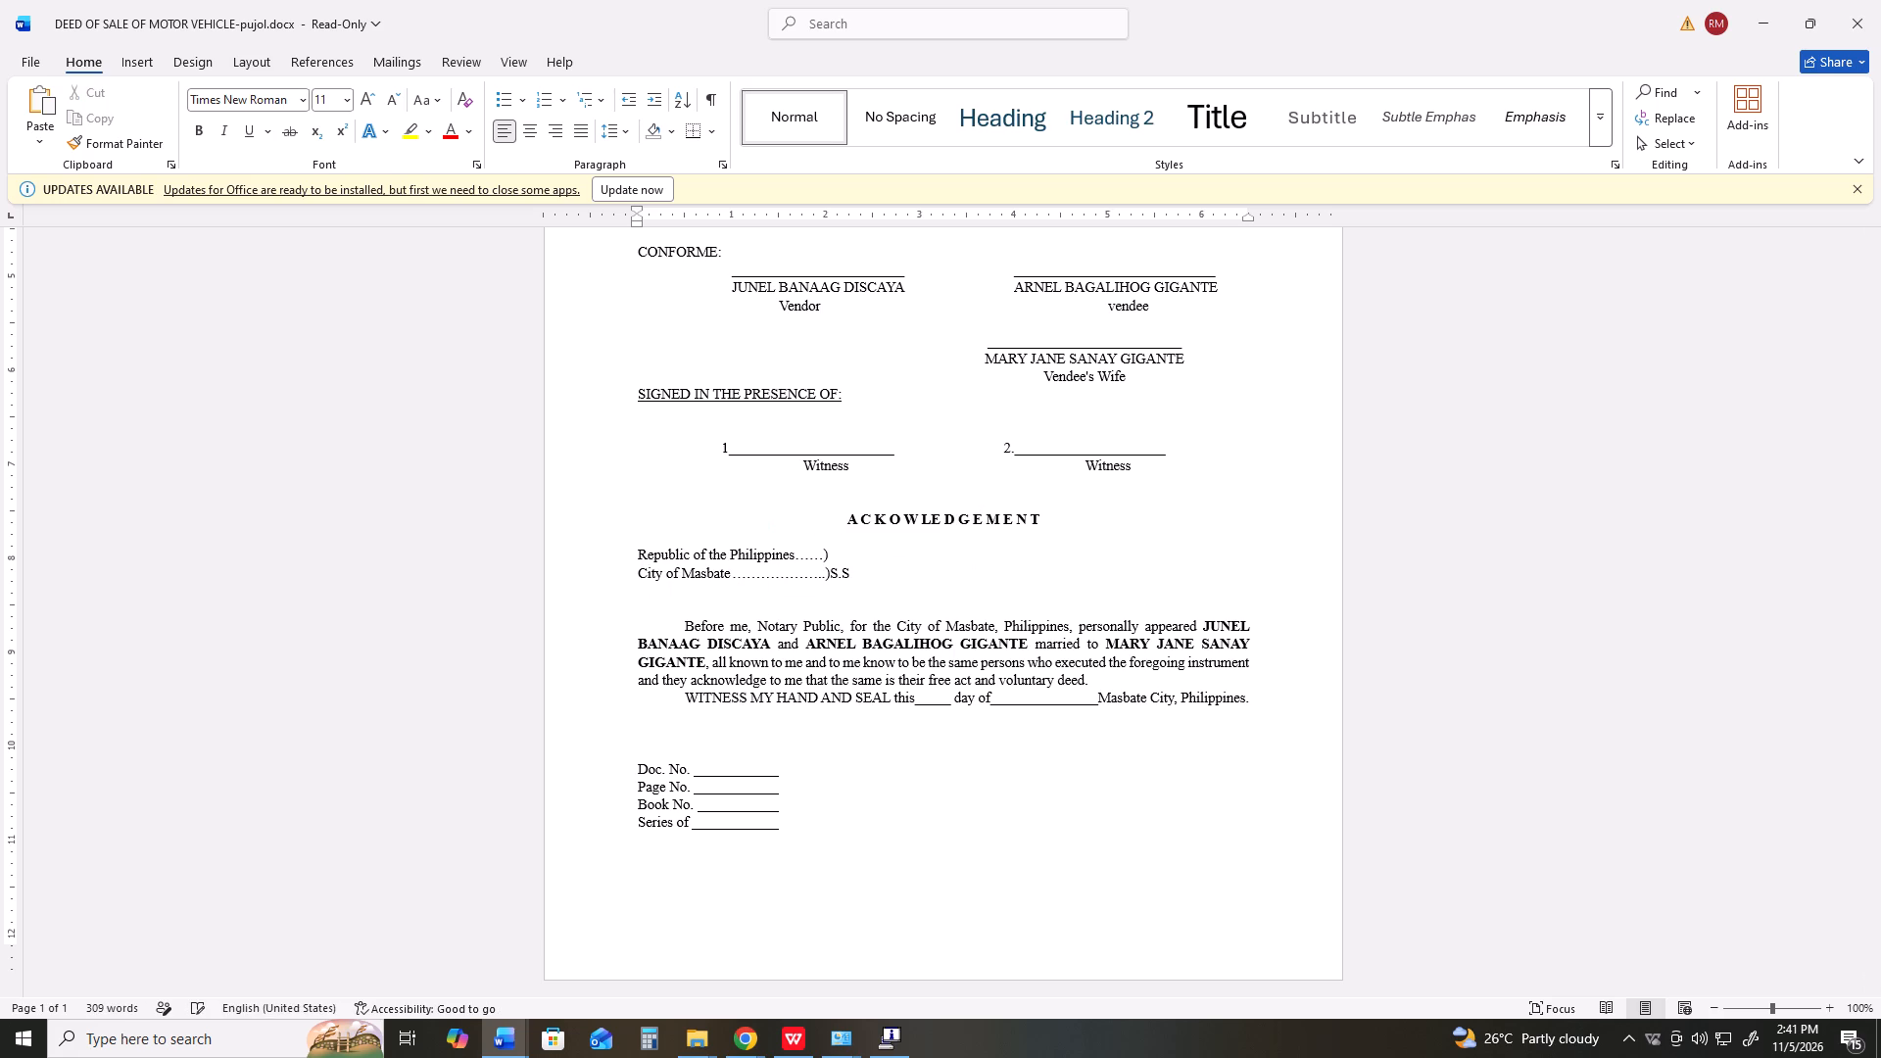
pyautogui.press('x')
pyautogui.press('BackSpace')
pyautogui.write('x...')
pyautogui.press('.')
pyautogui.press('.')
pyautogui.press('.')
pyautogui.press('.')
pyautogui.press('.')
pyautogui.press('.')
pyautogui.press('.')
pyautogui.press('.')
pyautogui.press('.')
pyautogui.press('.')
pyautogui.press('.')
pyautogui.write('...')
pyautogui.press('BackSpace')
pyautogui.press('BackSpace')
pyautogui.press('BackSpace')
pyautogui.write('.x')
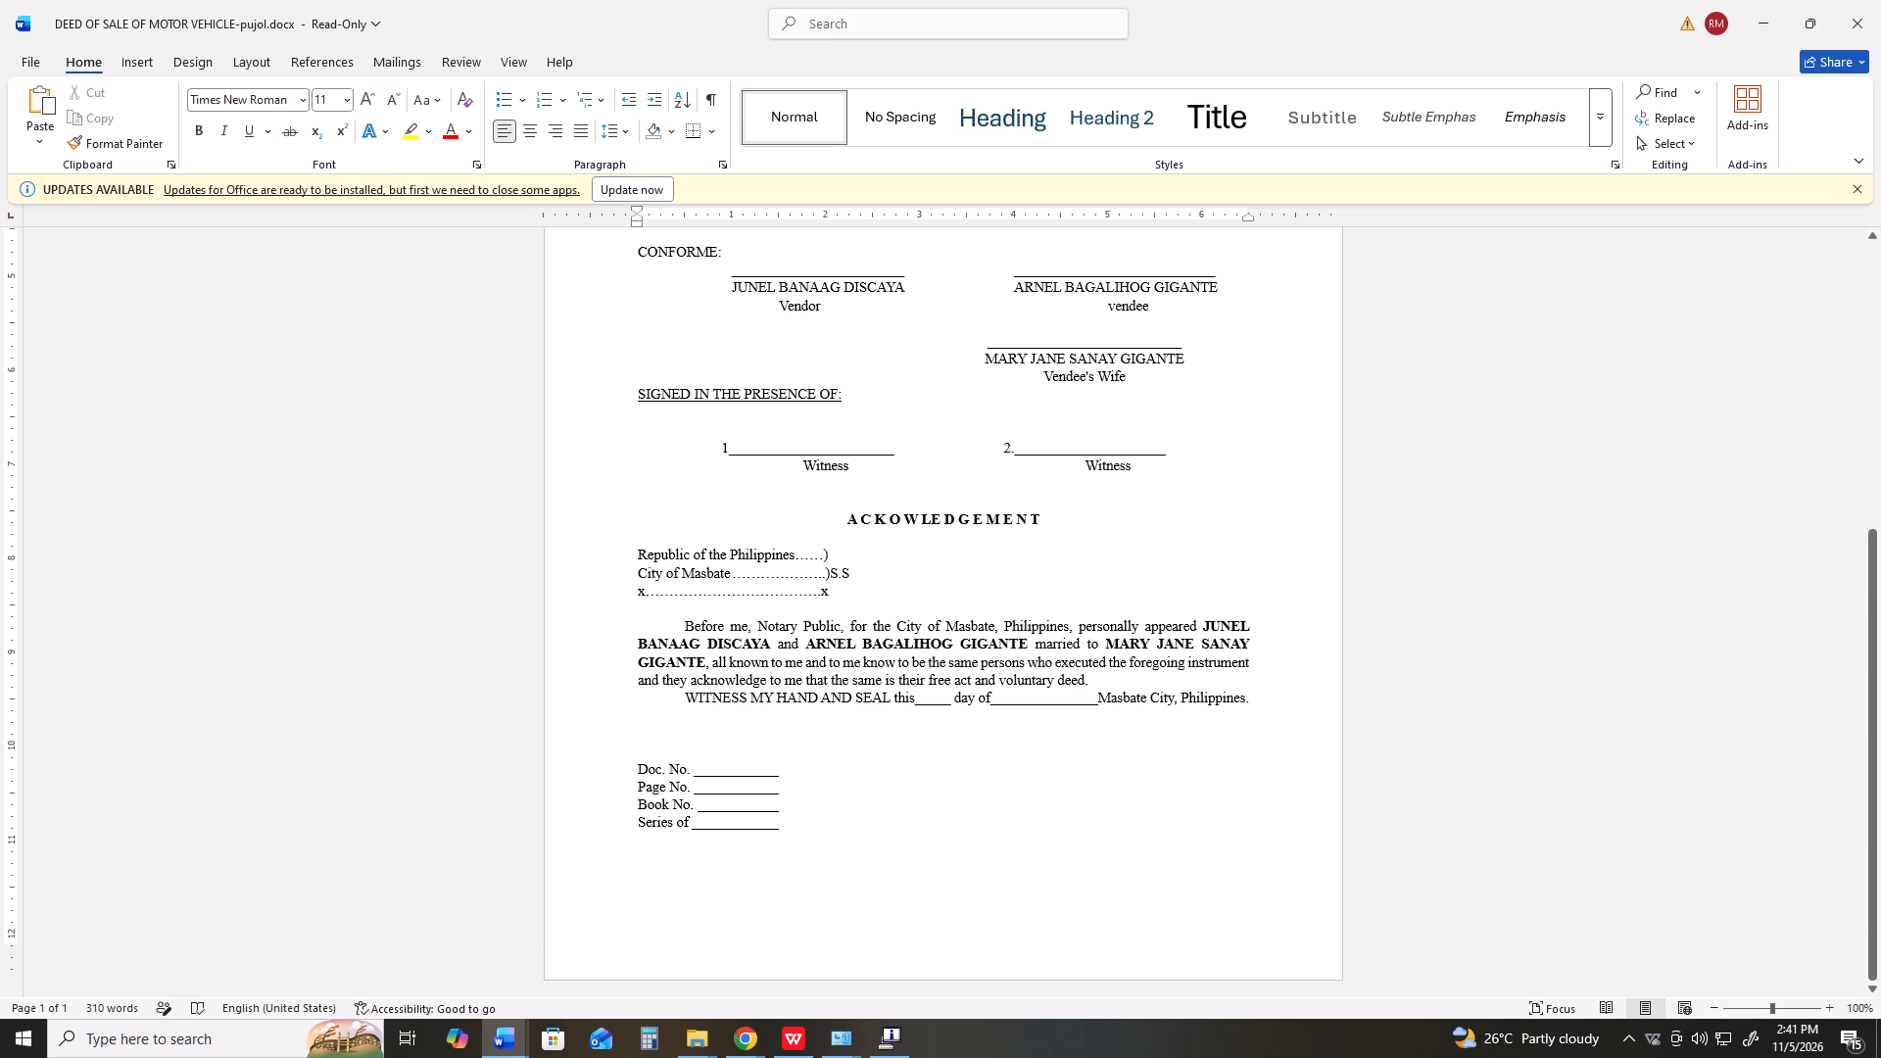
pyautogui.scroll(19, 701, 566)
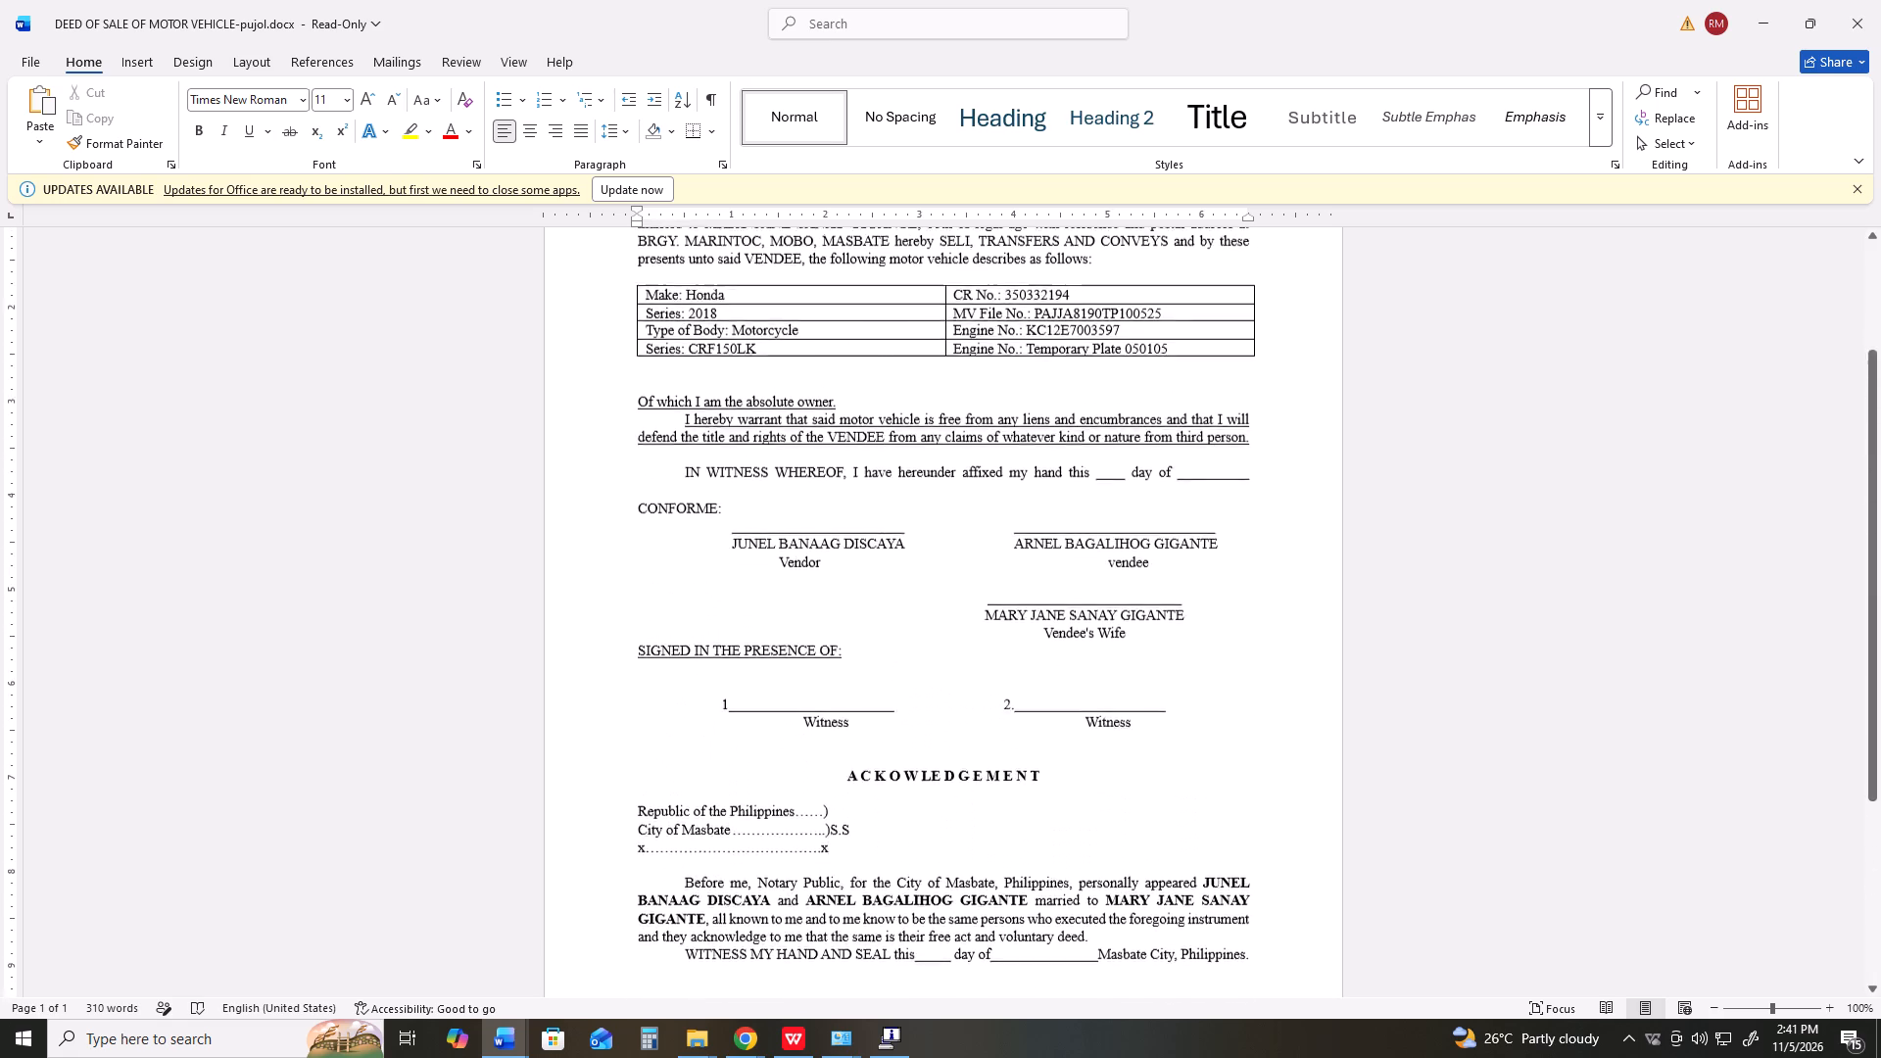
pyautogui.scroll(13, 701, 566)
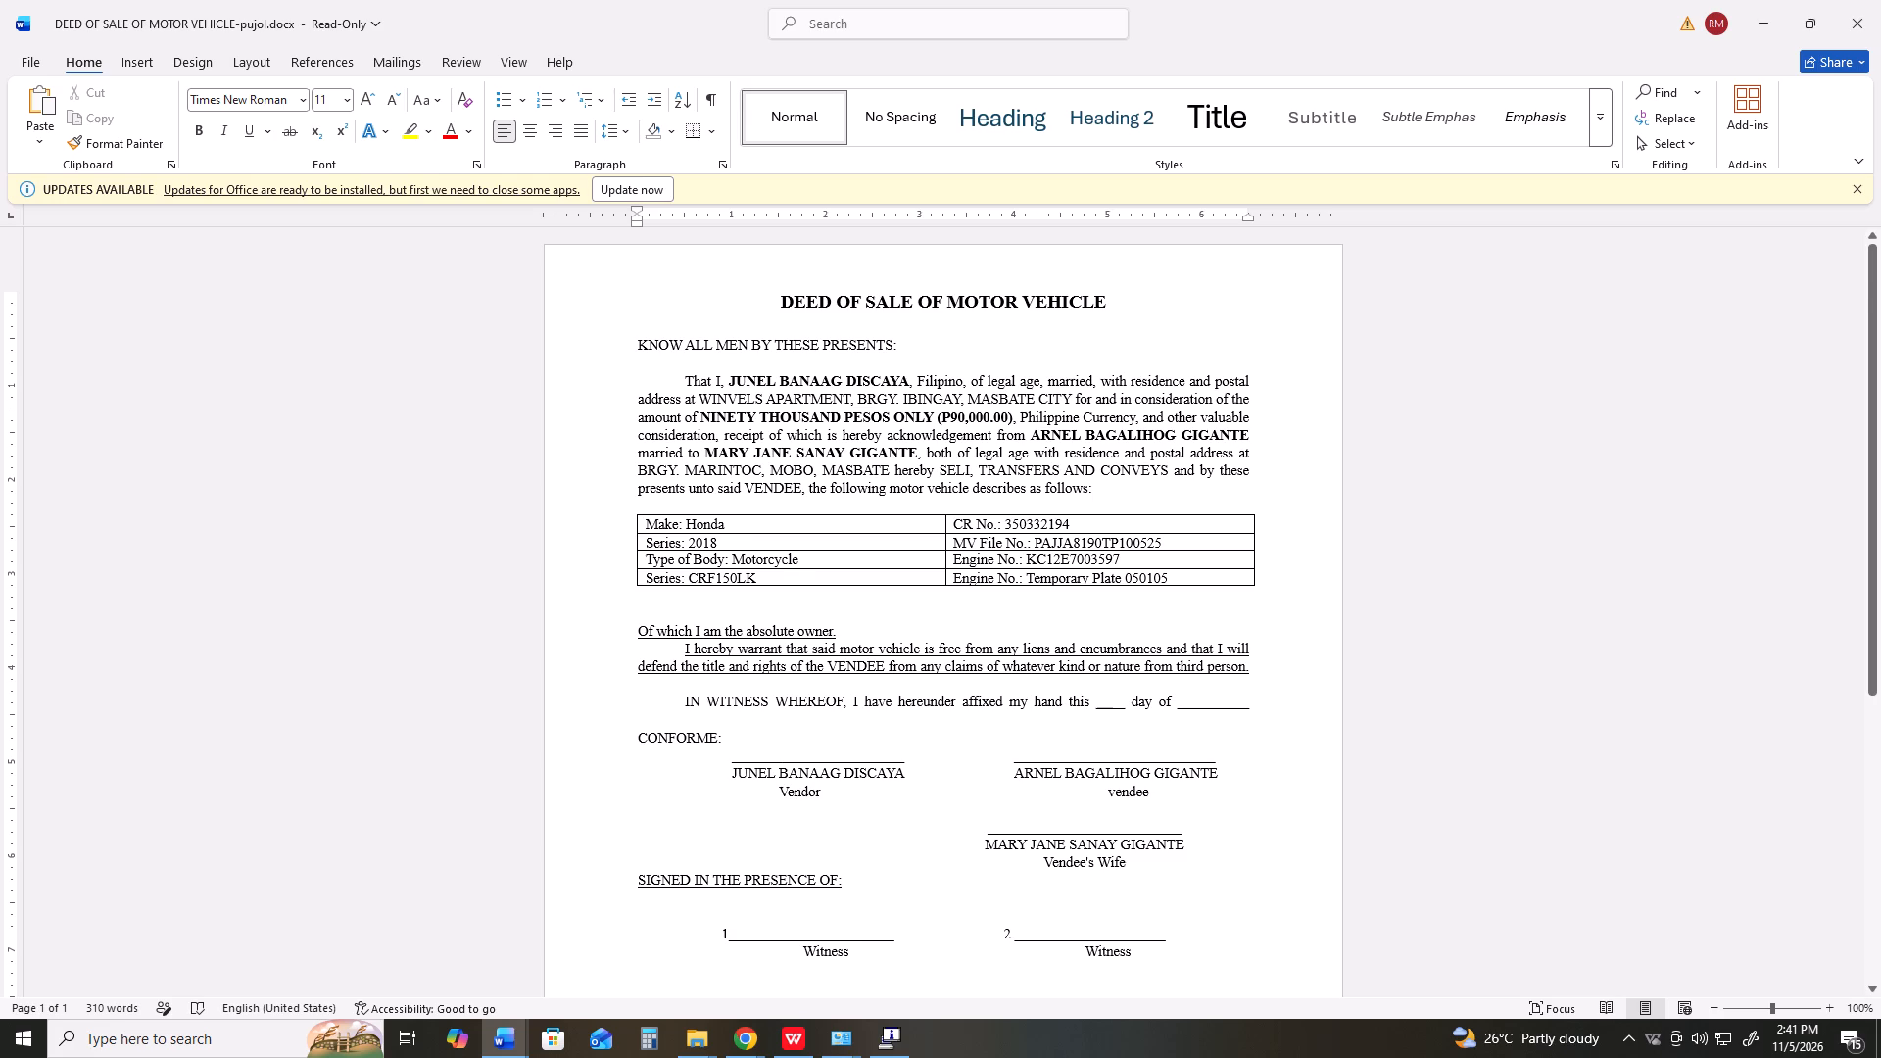
# Remove the underline from the "Of which I am the absolute owner." line and the warranty paragraph below it.
pyautogui.scroll(-8, 802, 512)
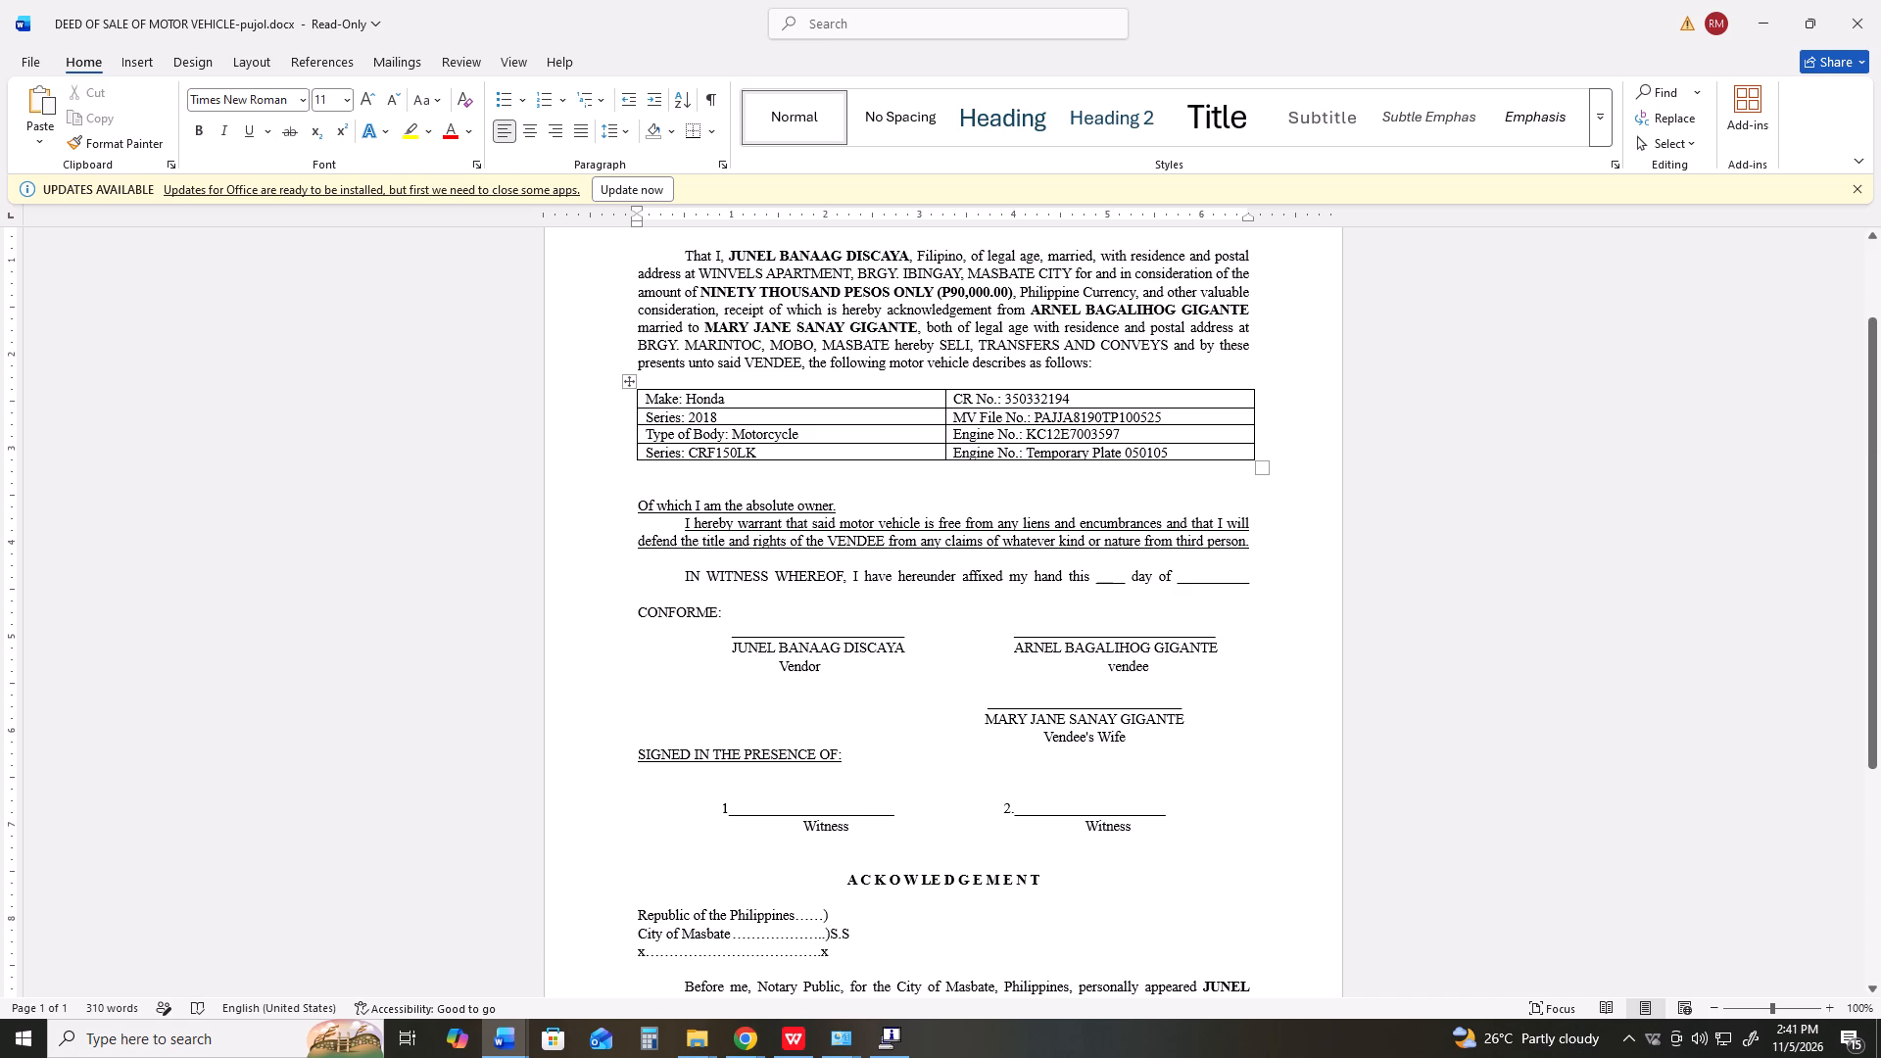
pyautogui.scroll(2, 862, 433)
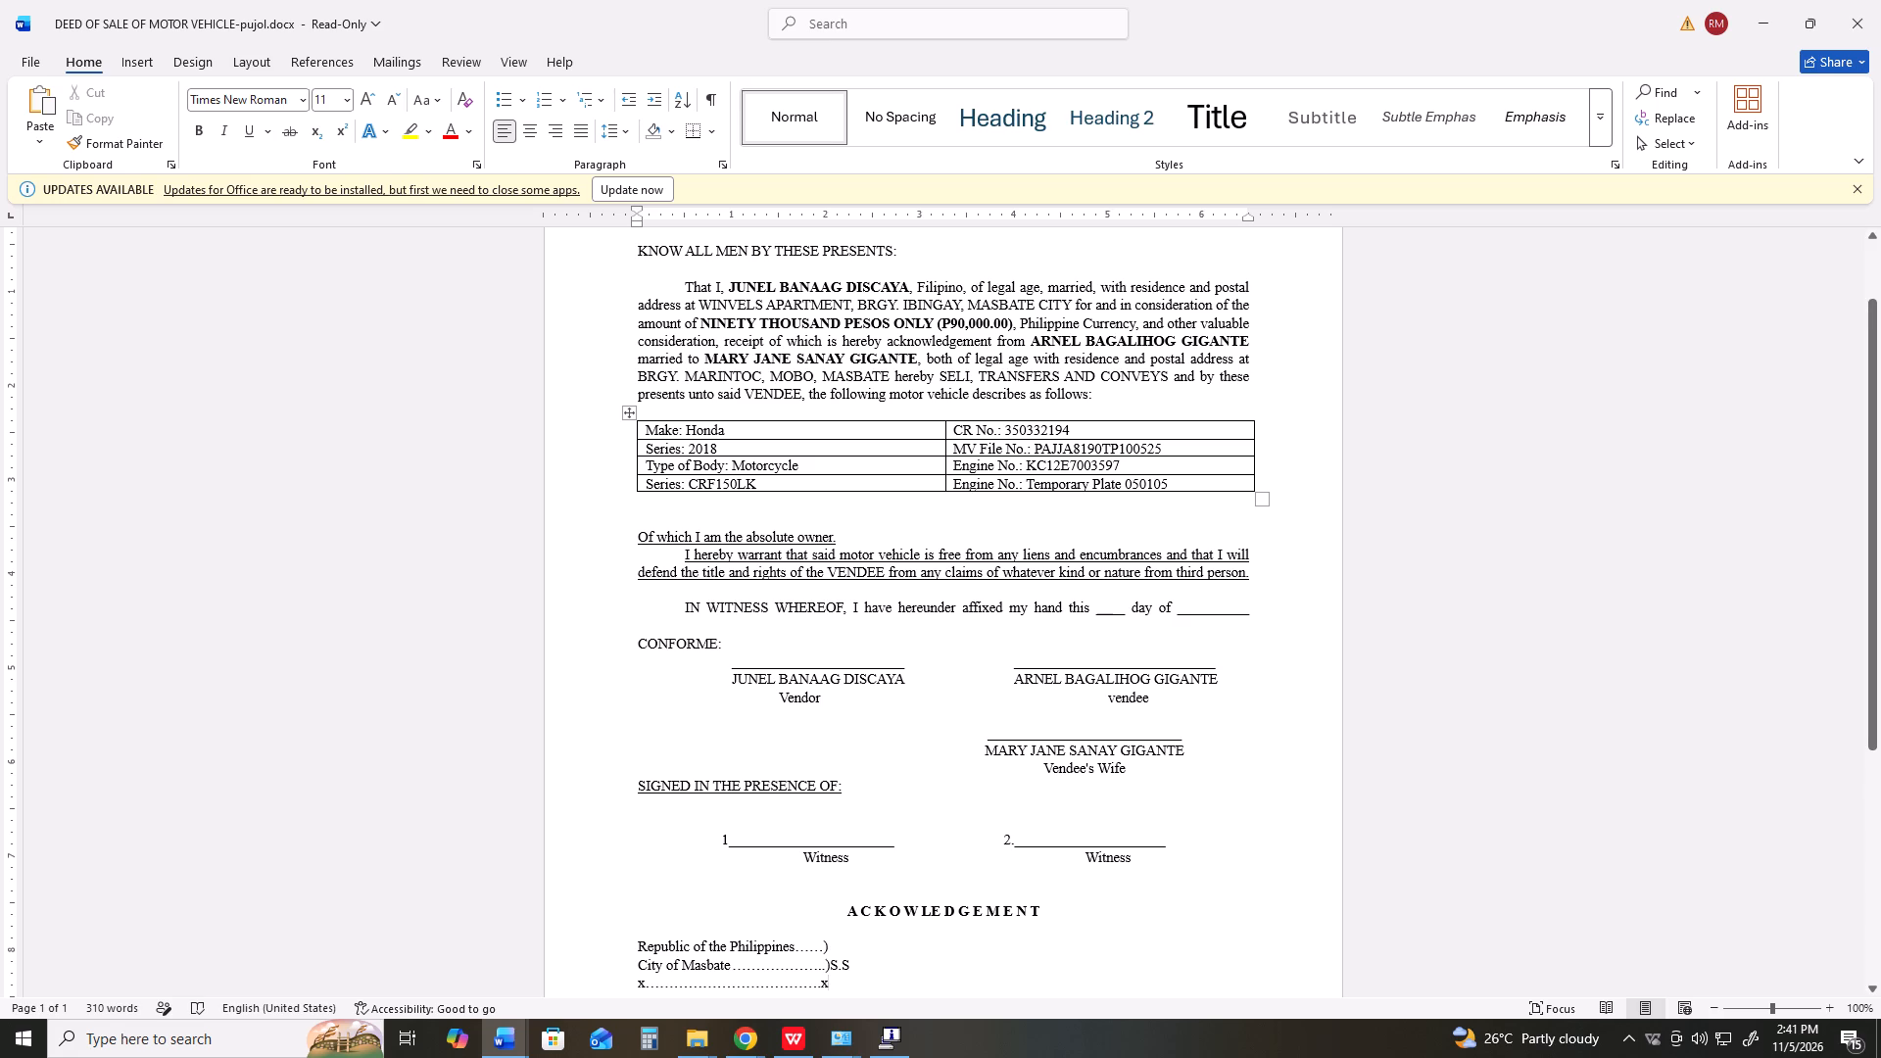
pyautogui.scroll(-10, 904, 473)
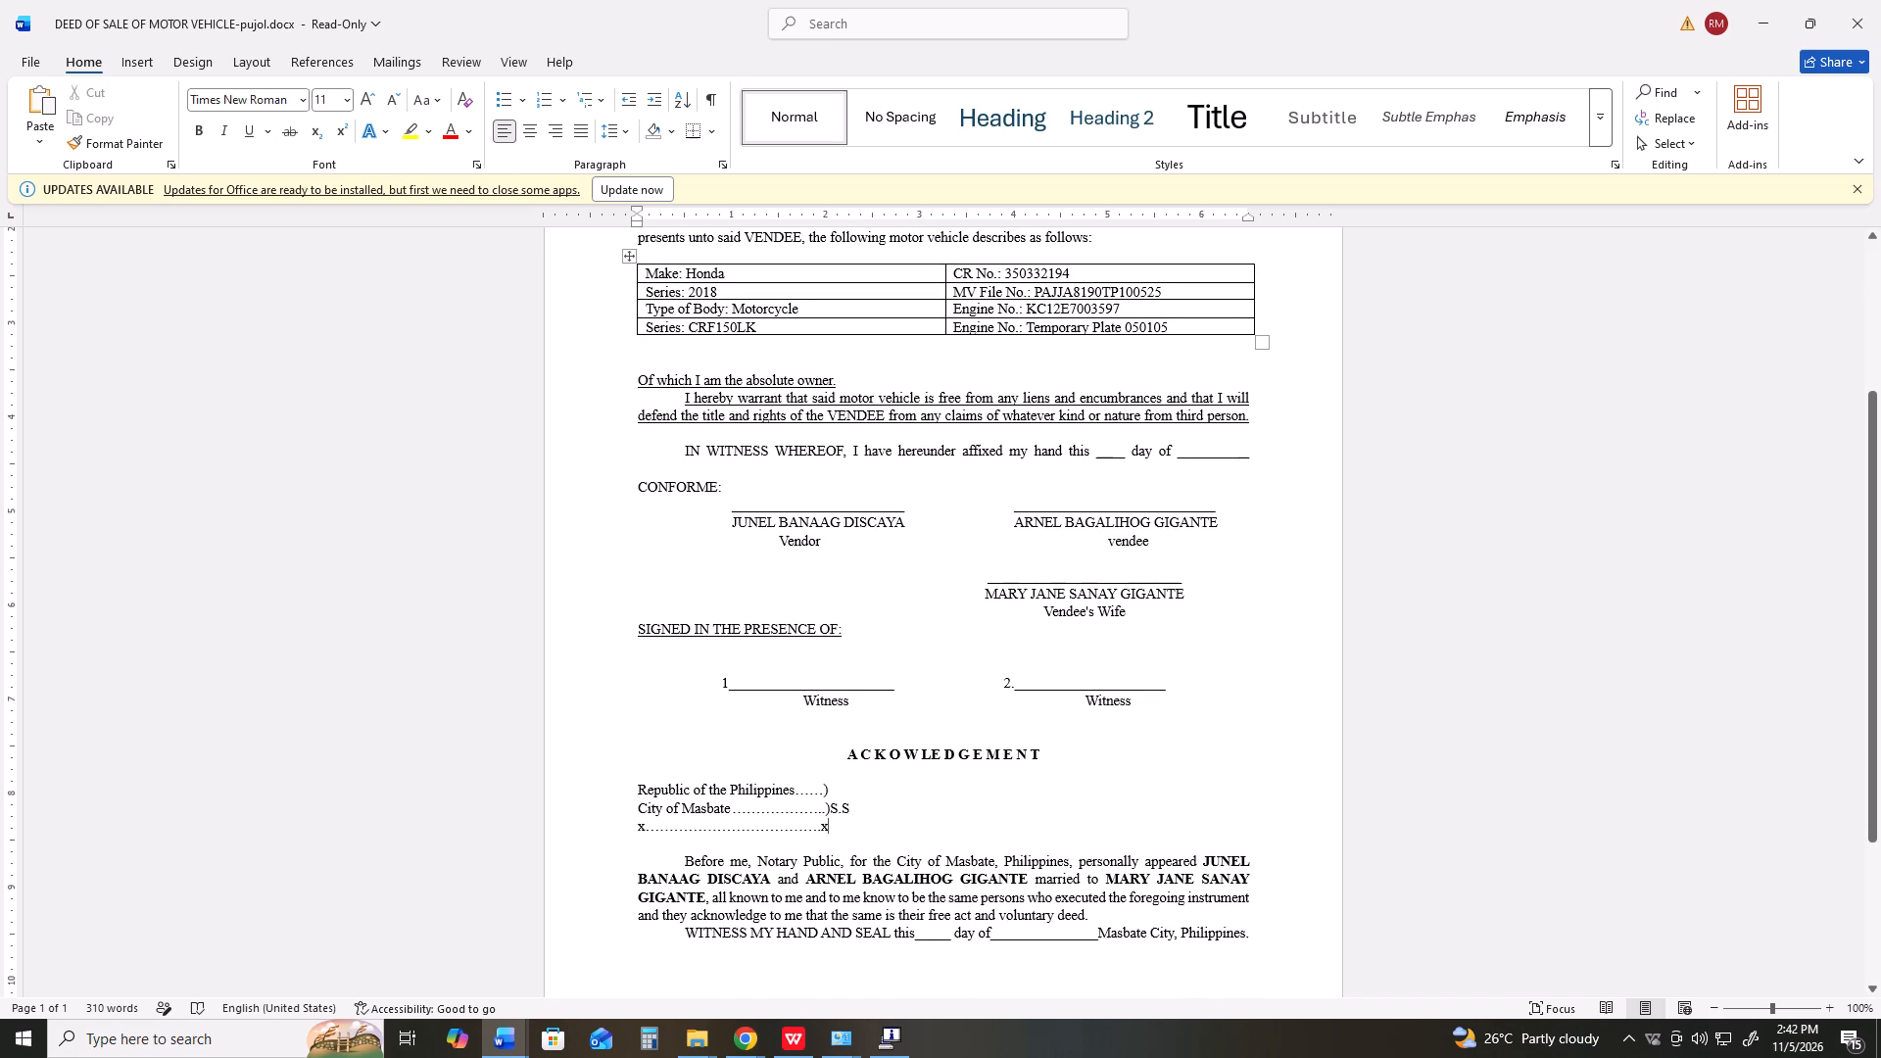
pyautogui.moveTo(628, 382); pyautogui.dragTo(1240, 416)
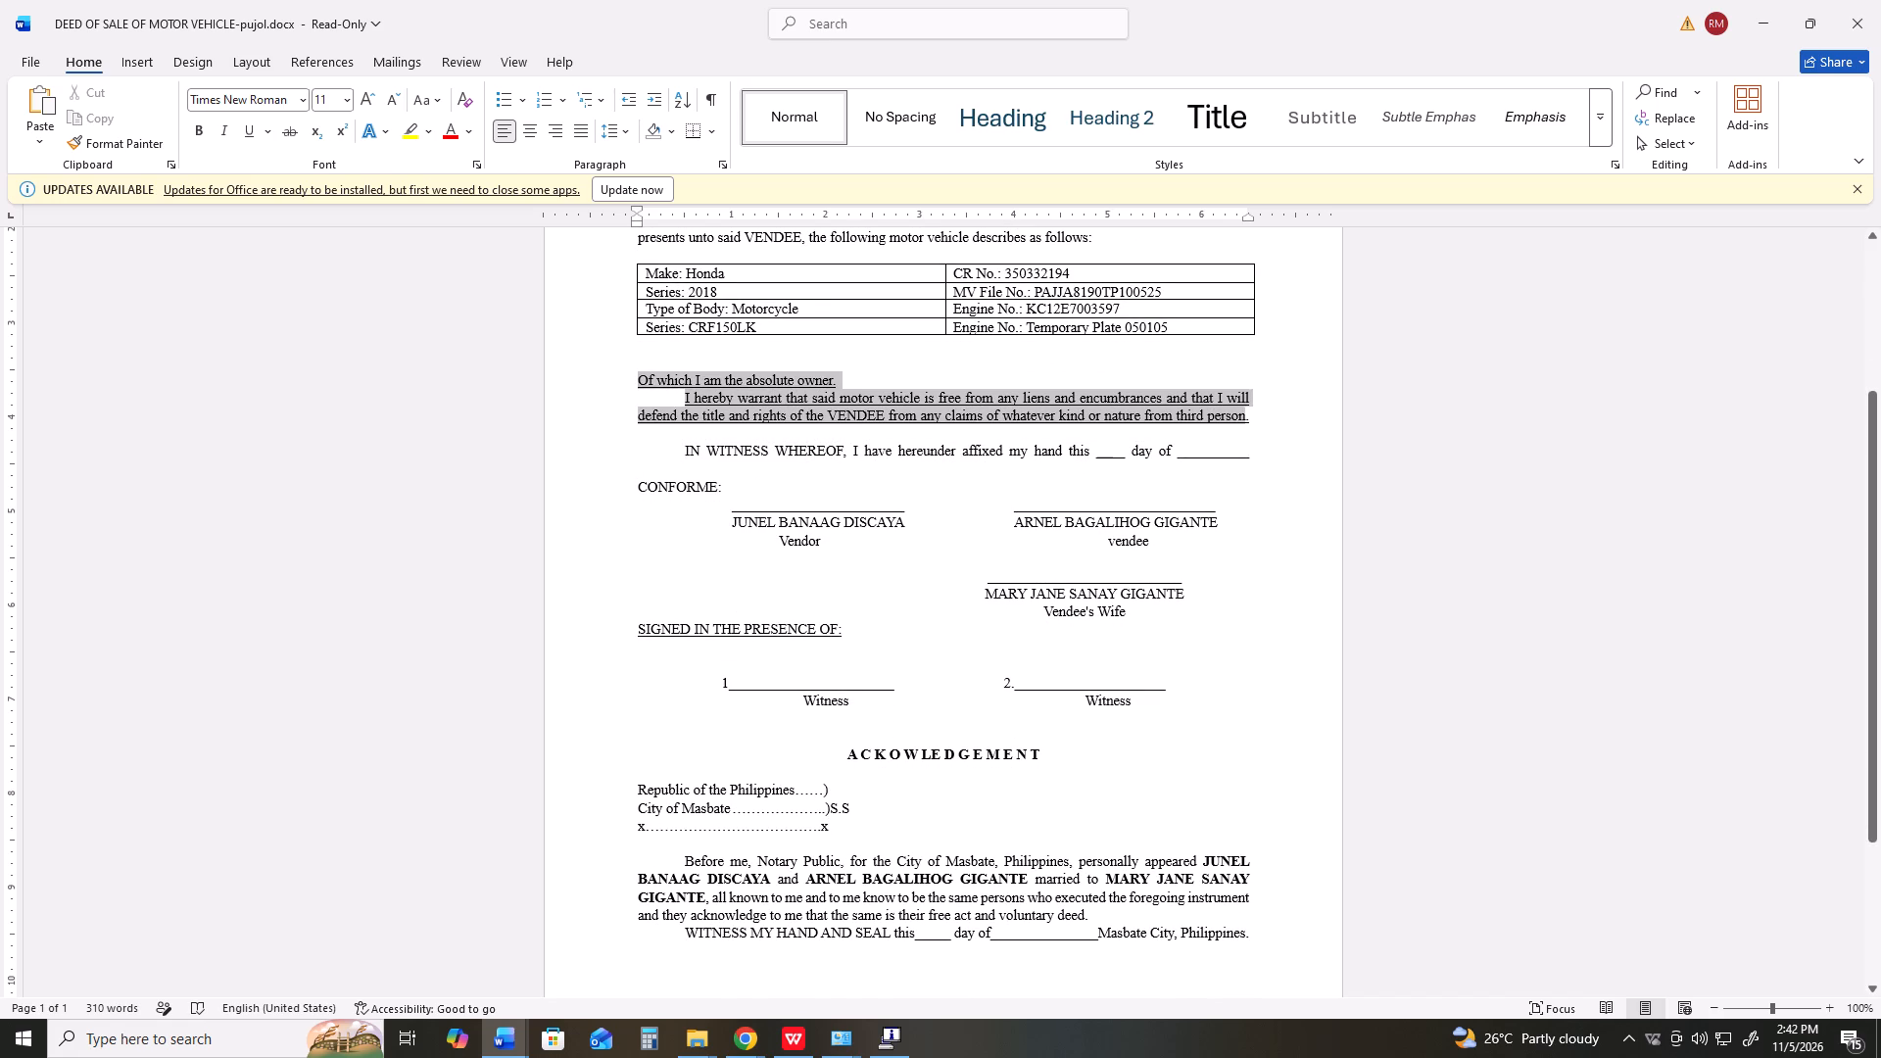
pyautogui.moveTo(1240, 416); pyautogui.dragTo(1245, 416)
pyautogui.click(251, 128)
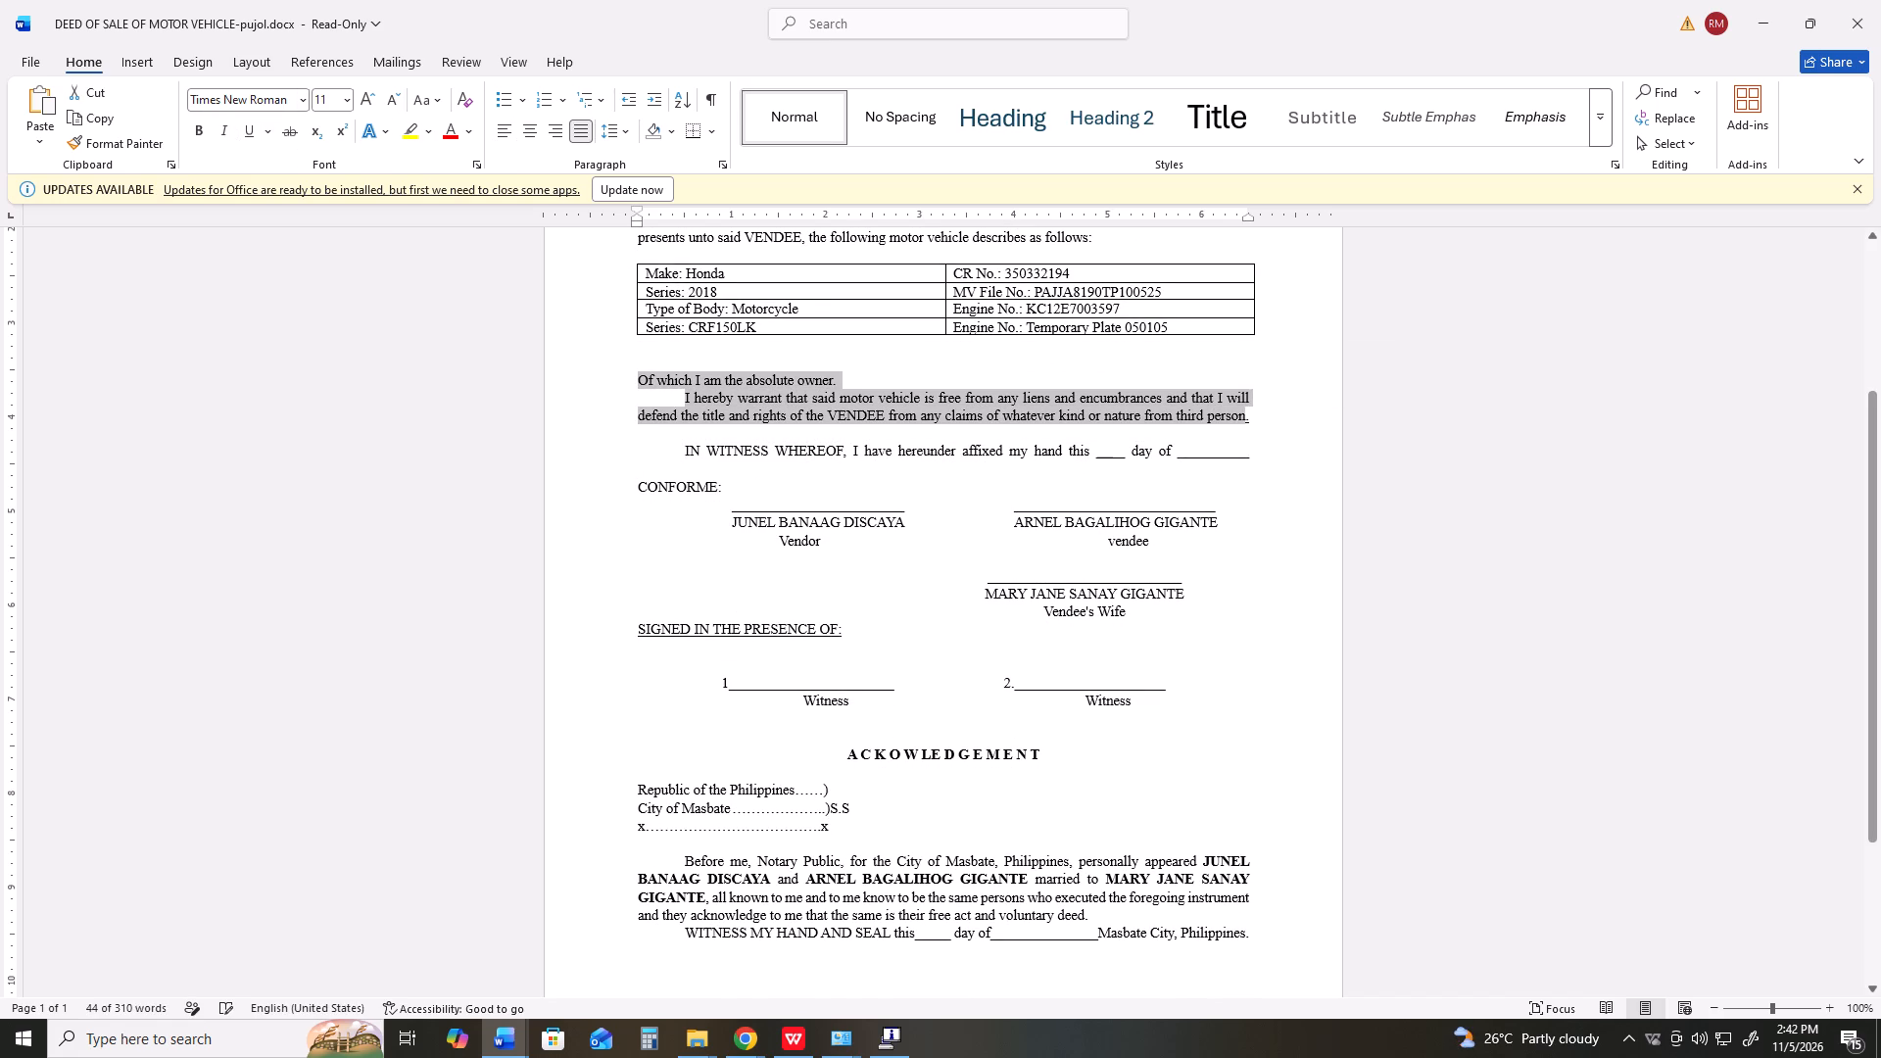
pyautogui.click(1233, 540)
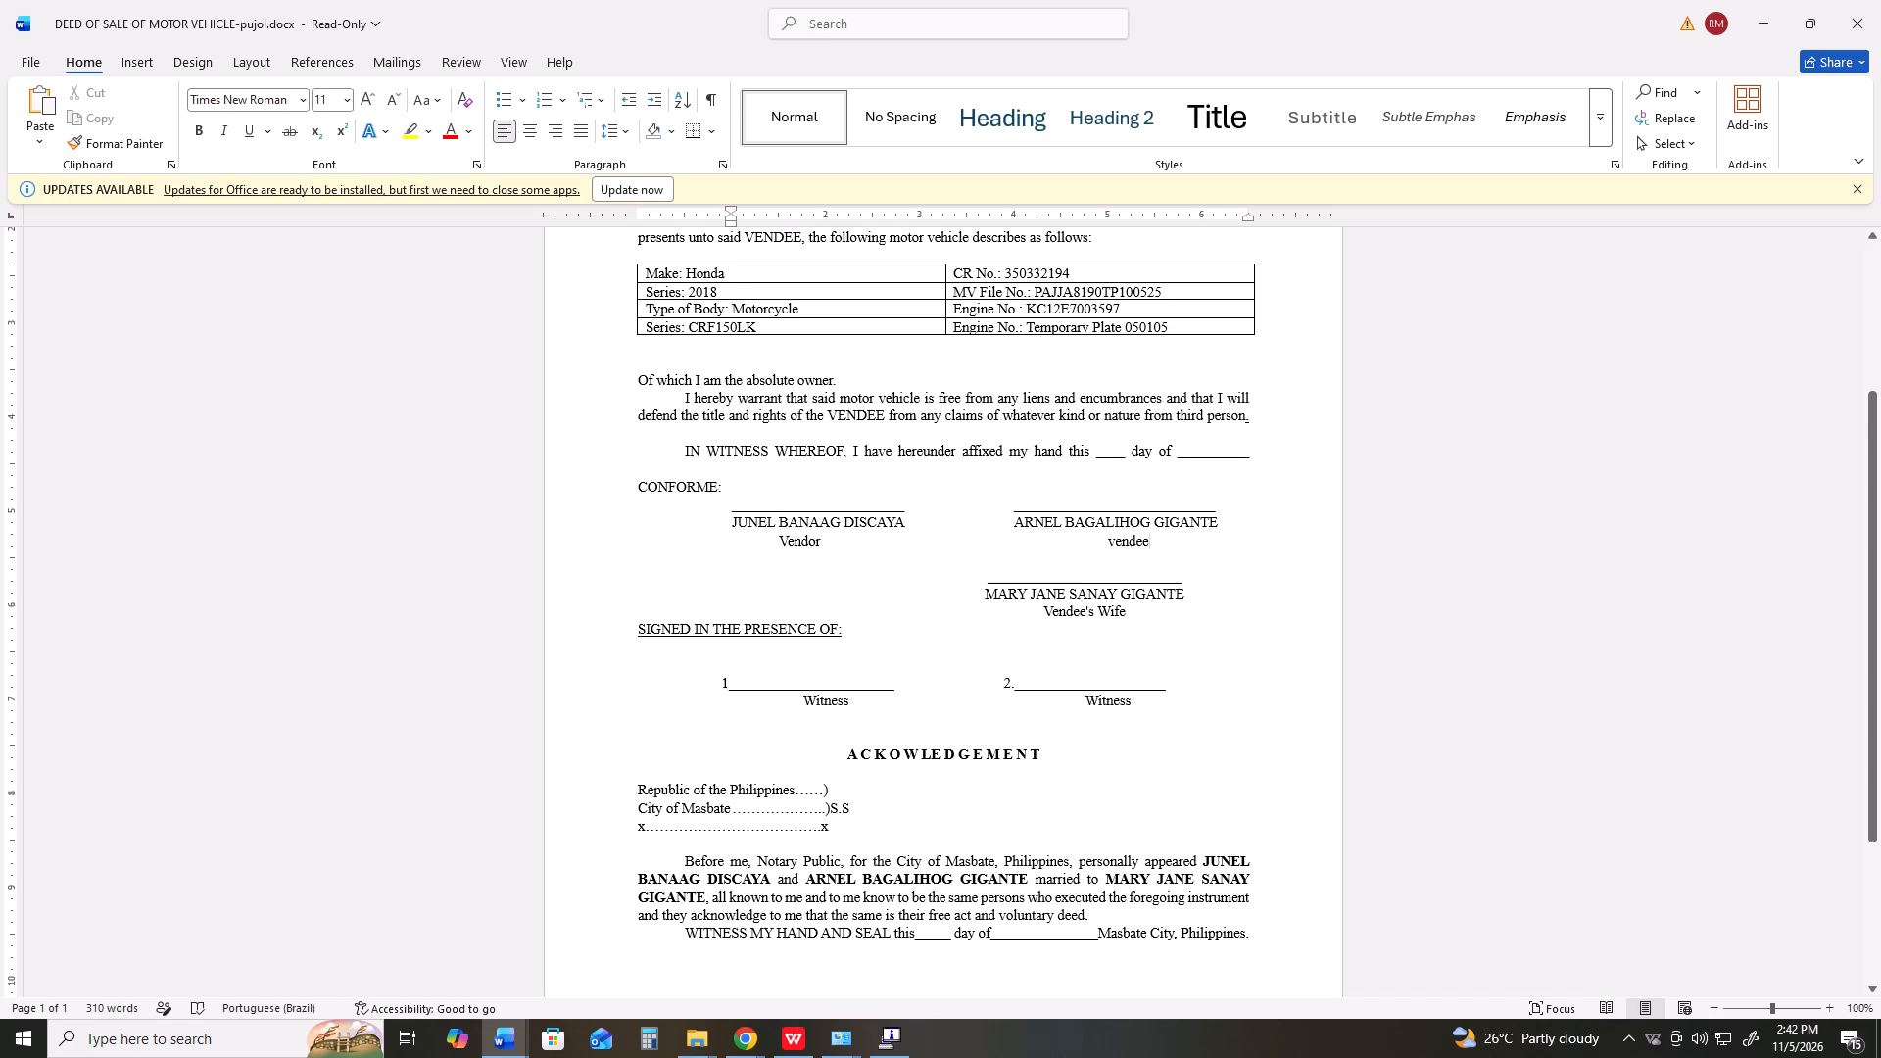
# Insert one line break above "Doc. No." to move the notarial register block down a line.
pyautogui.scroll(-10, 1235, 534)
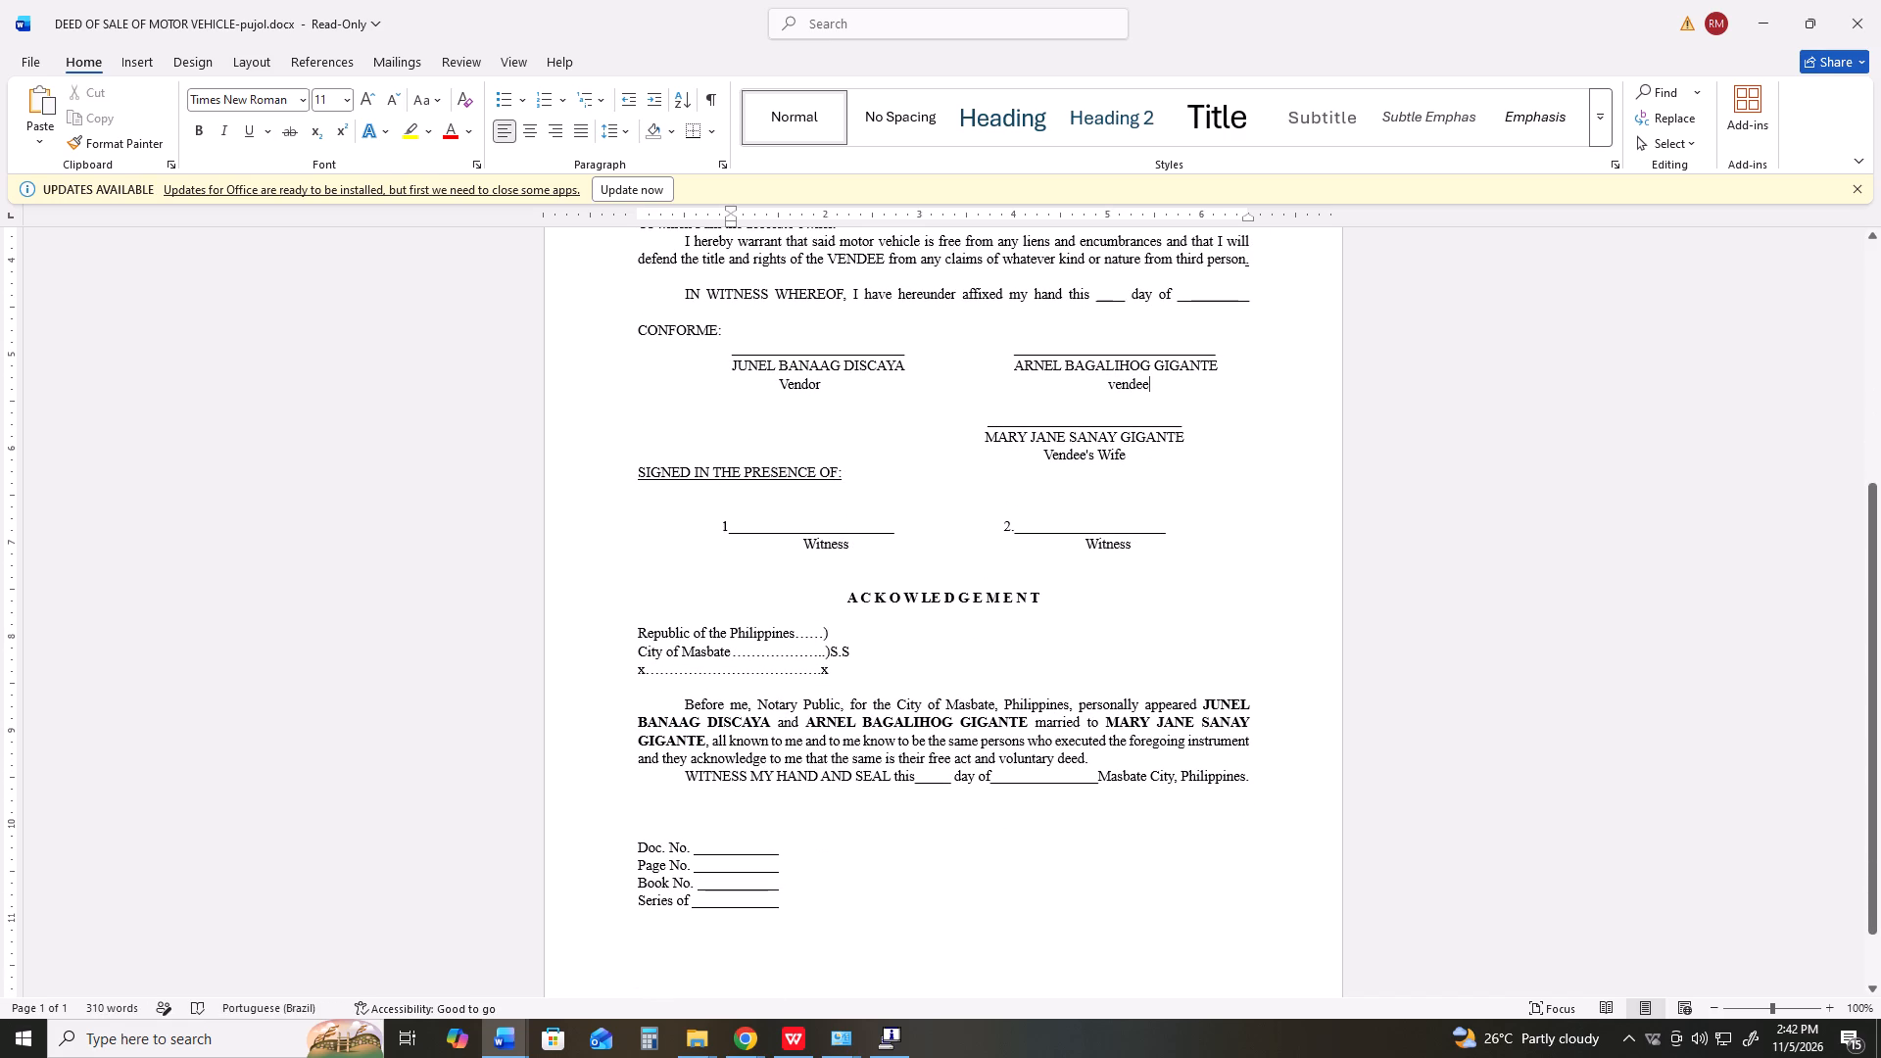
pyautogui.scroll(-2, 1225, 526)
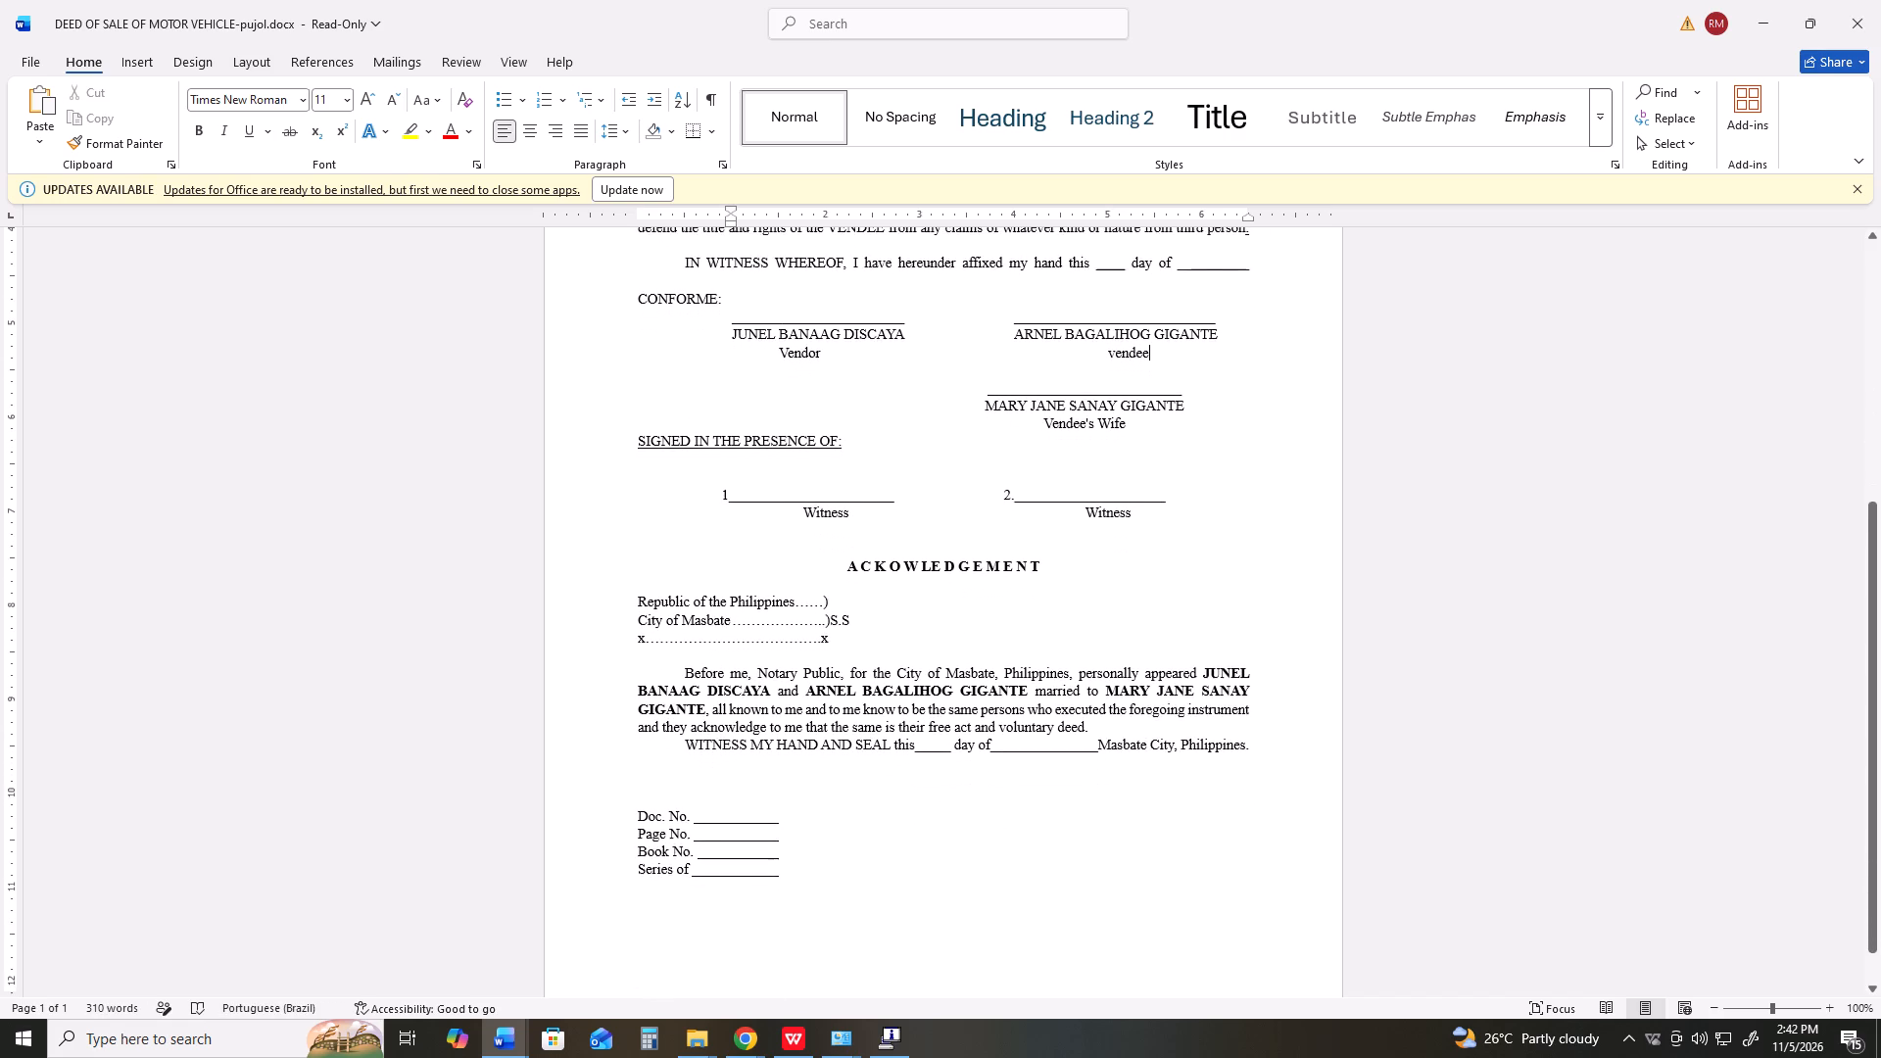
pyautogui.scroll(-5, 1225, 526)
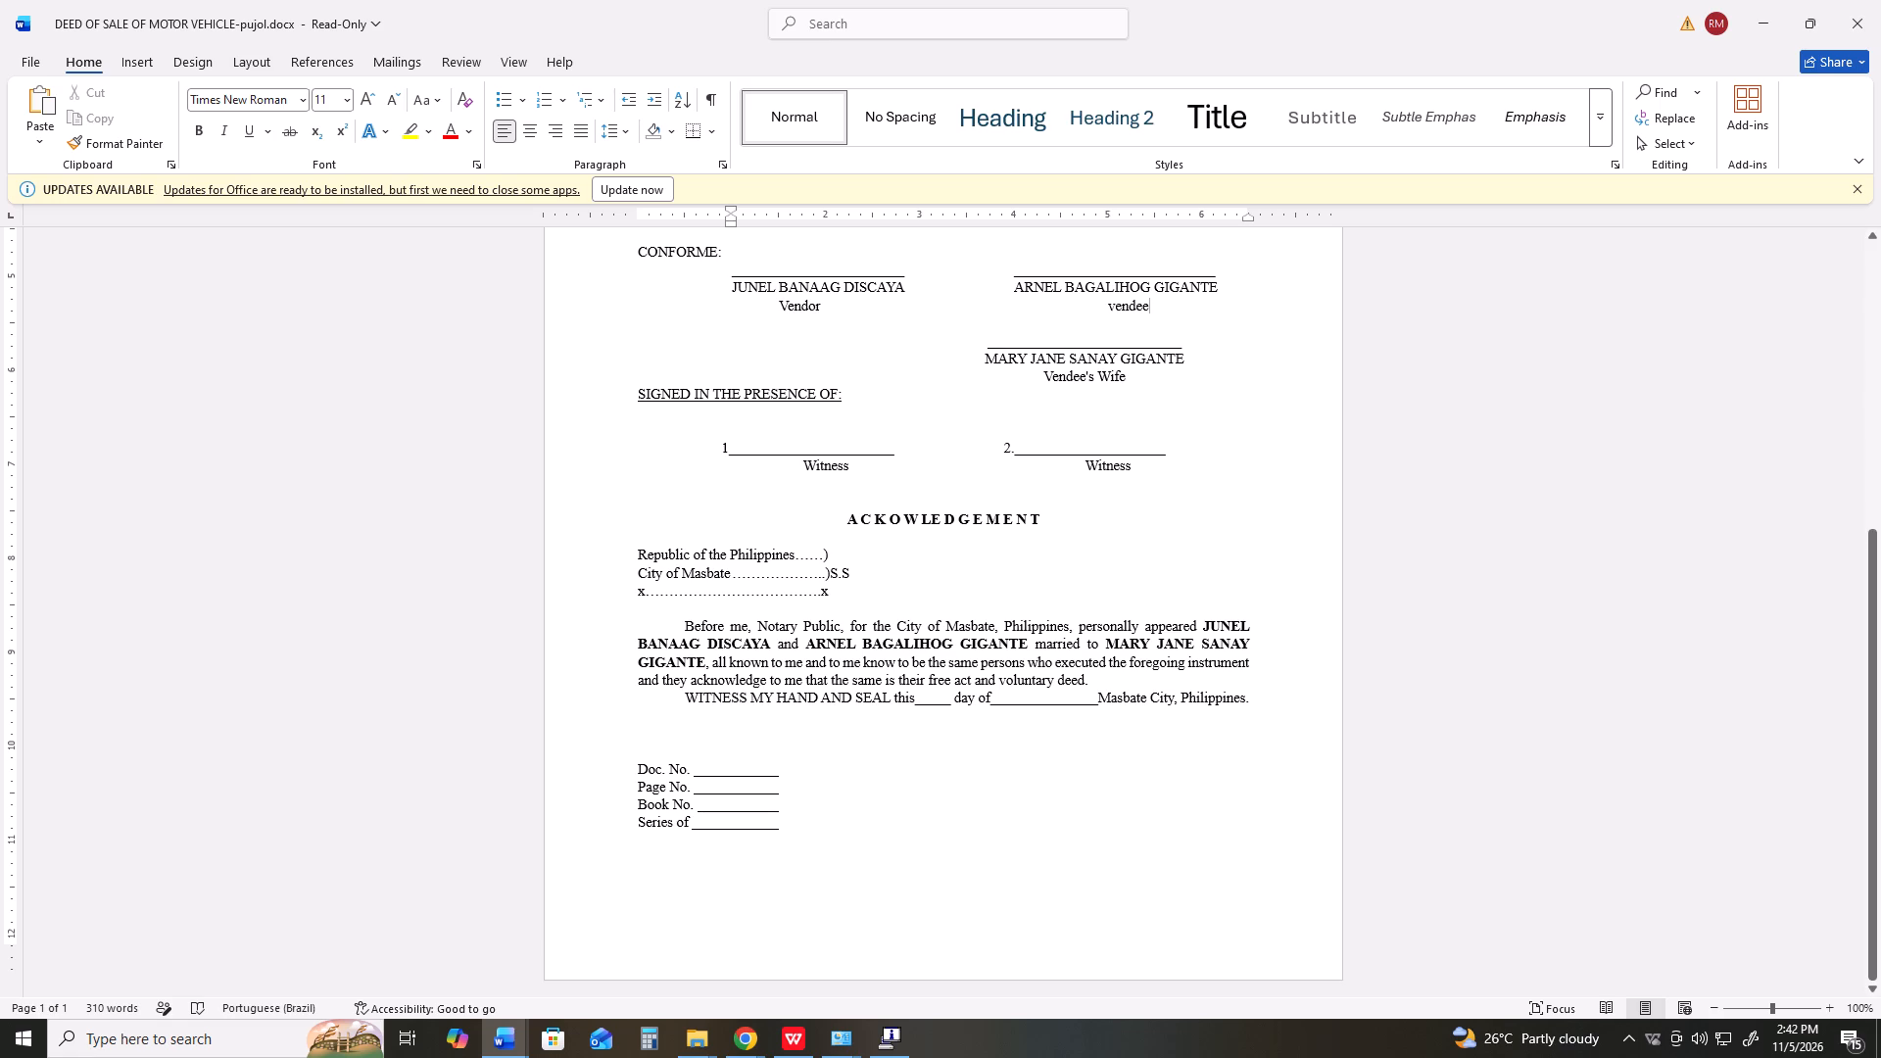
pyautogui.scroll(-3, 1082, 588)
pyautogui.click(627, 766)
pyautogui.hotkey('shift', 'Return')
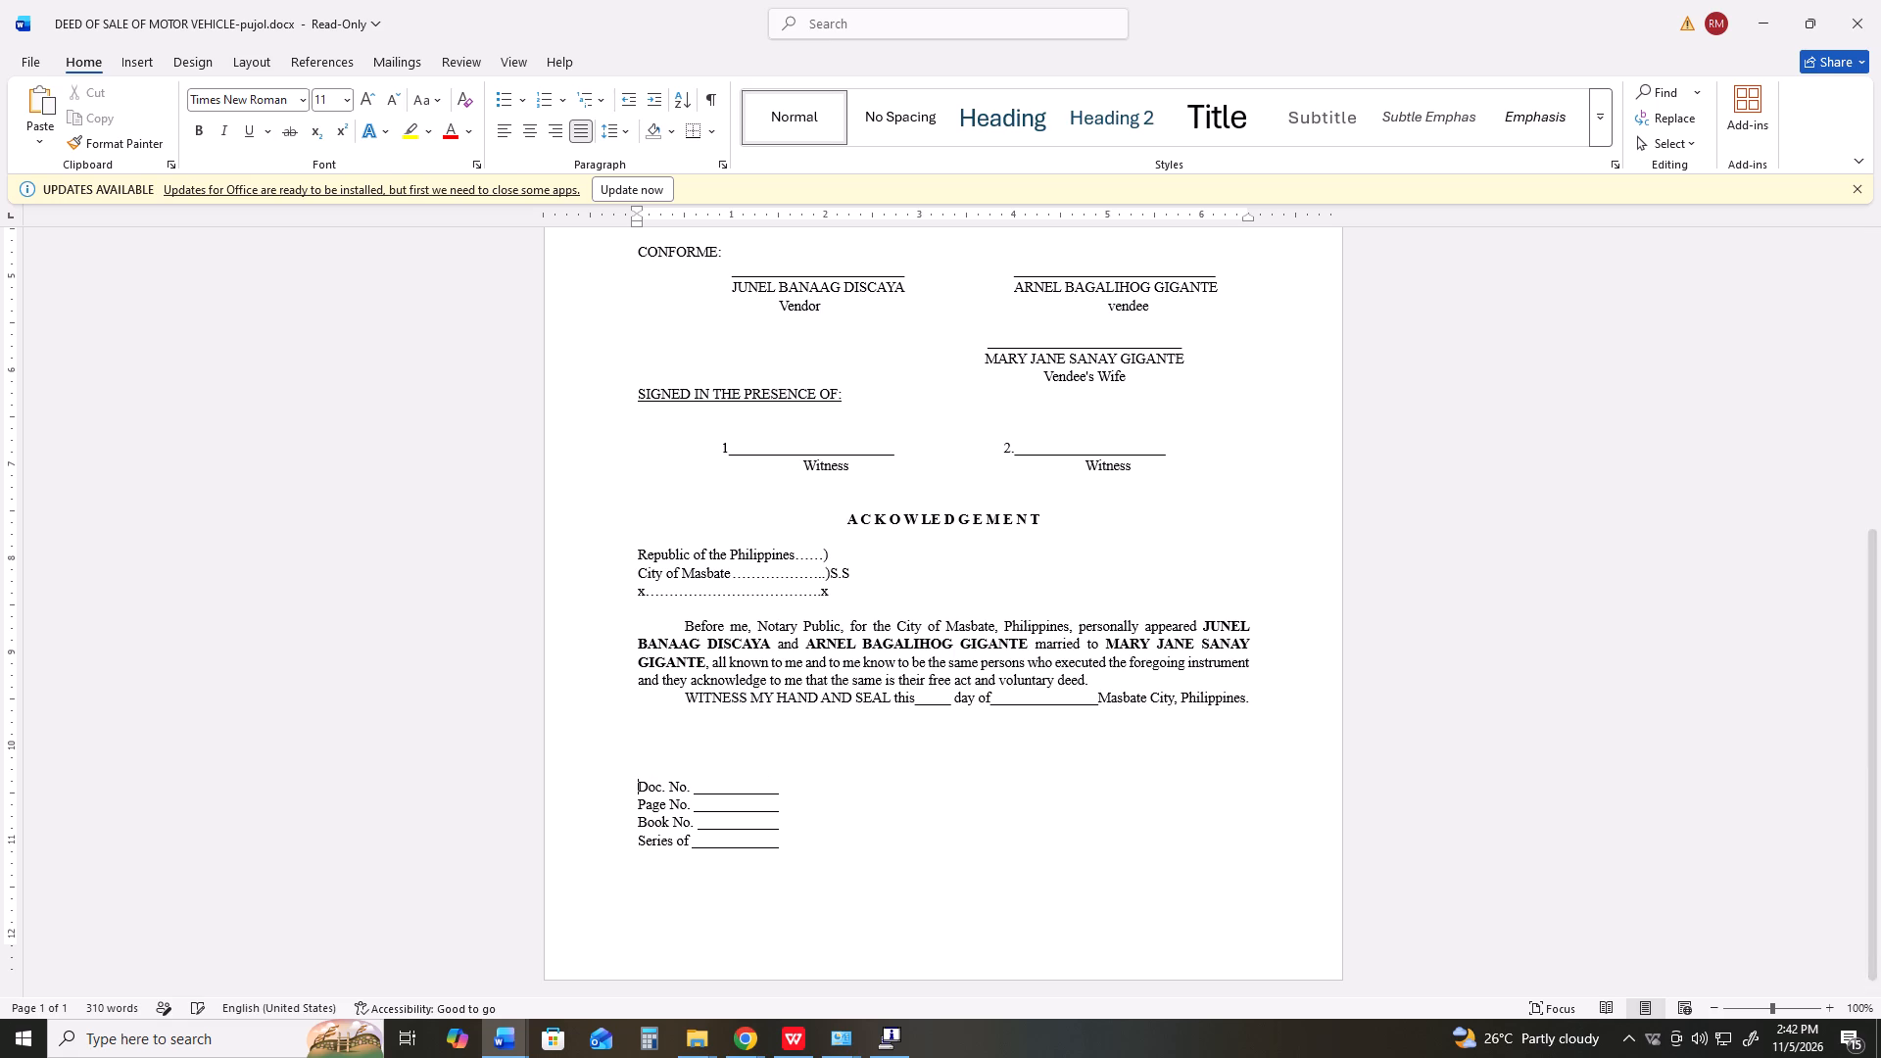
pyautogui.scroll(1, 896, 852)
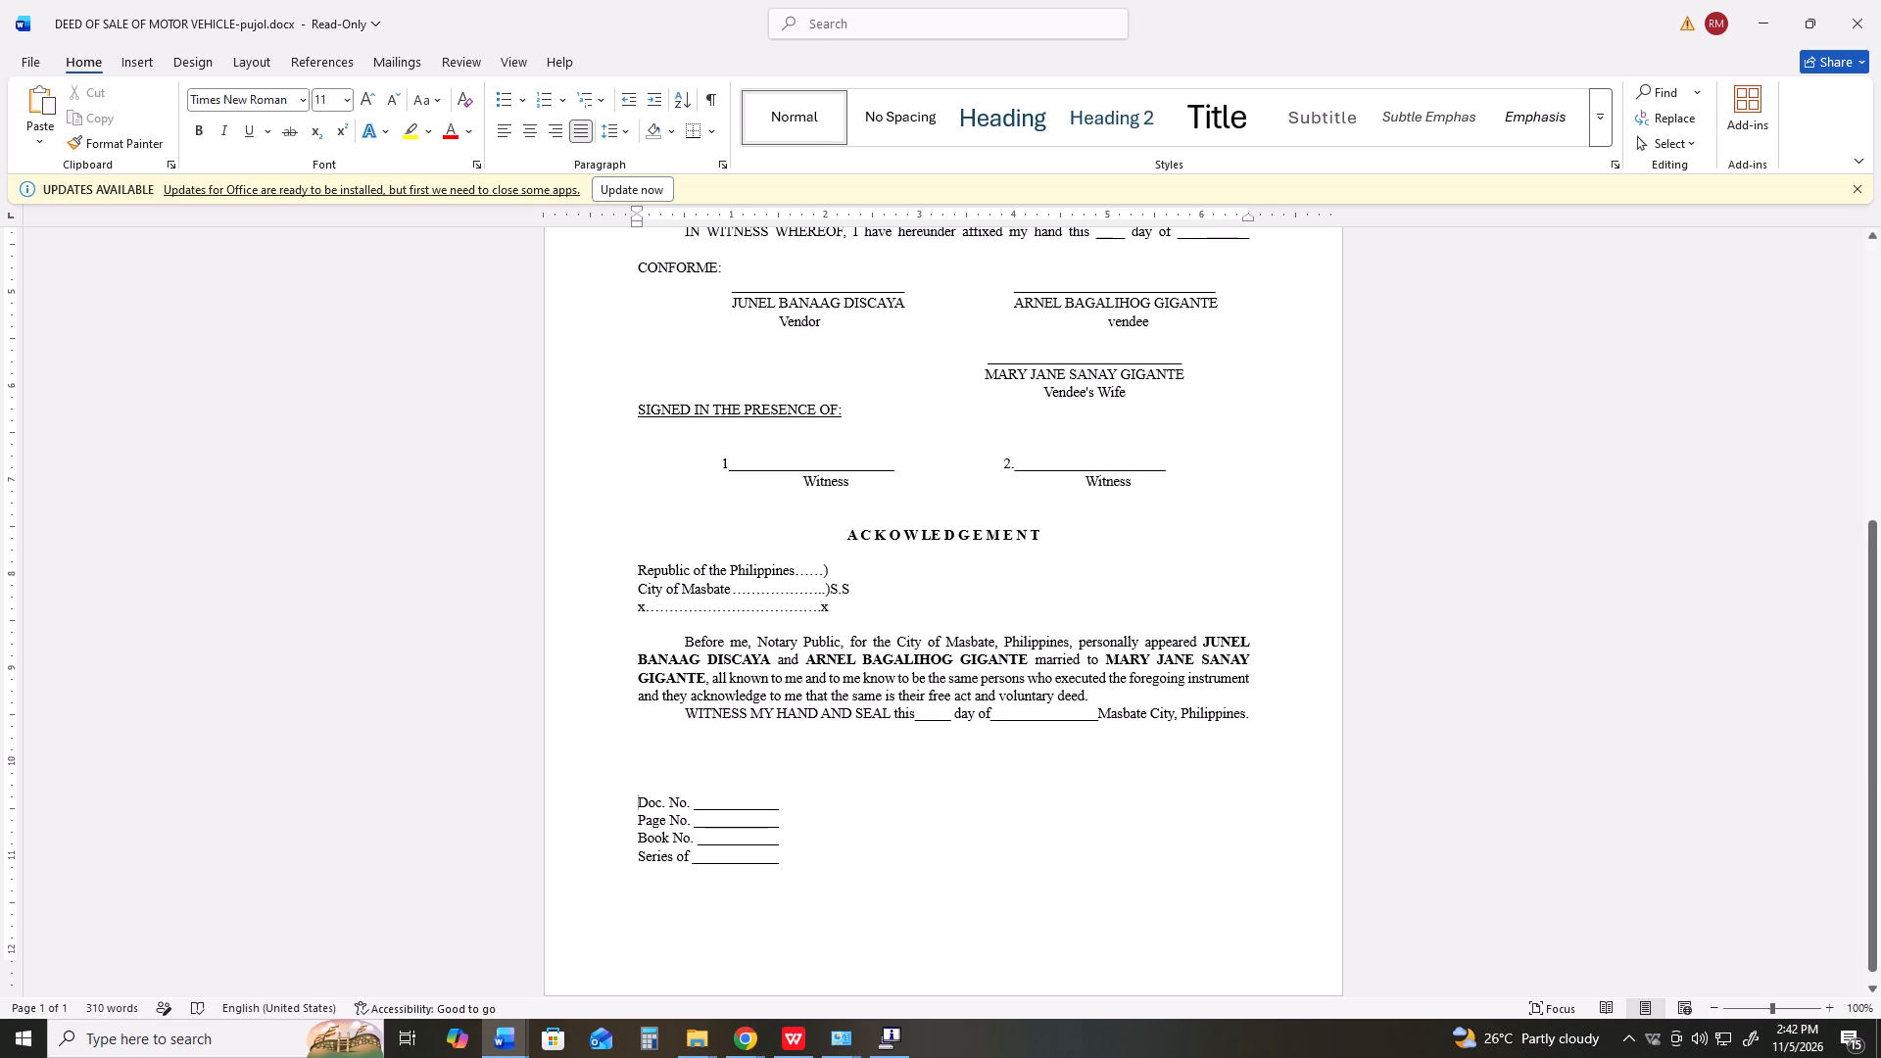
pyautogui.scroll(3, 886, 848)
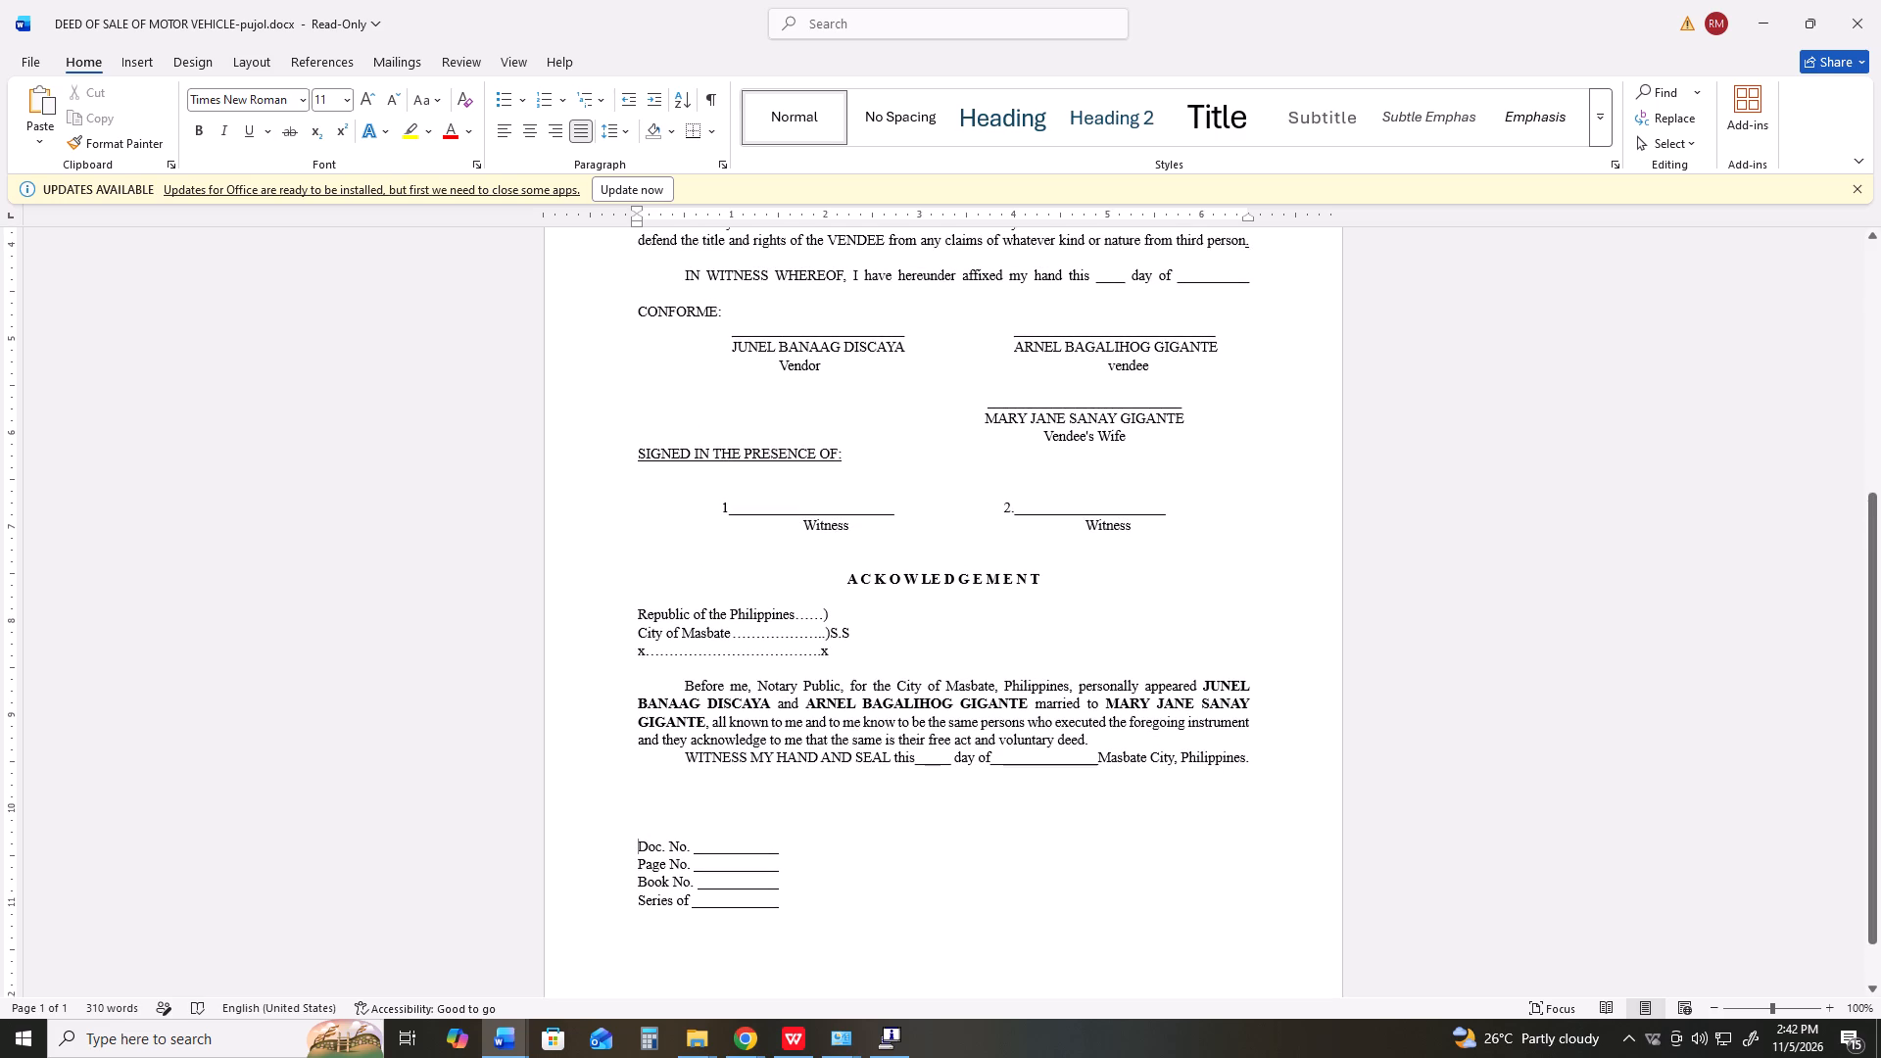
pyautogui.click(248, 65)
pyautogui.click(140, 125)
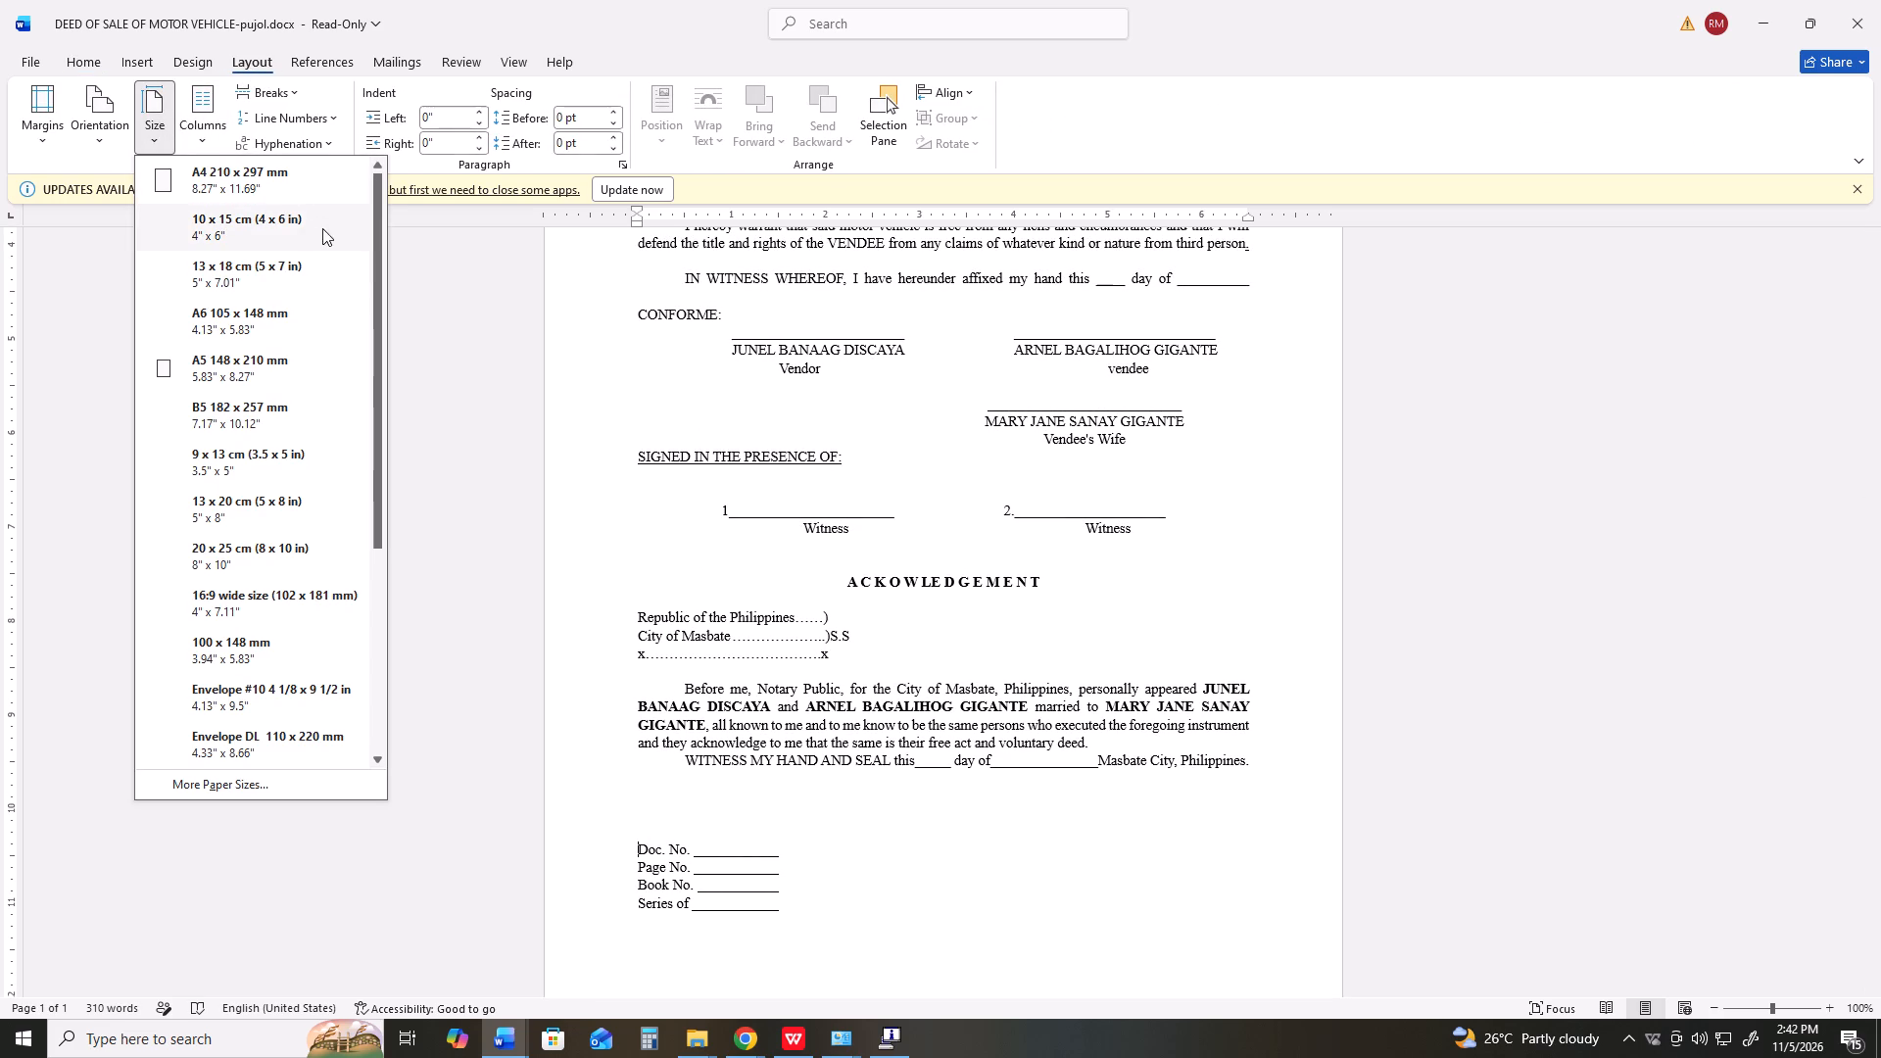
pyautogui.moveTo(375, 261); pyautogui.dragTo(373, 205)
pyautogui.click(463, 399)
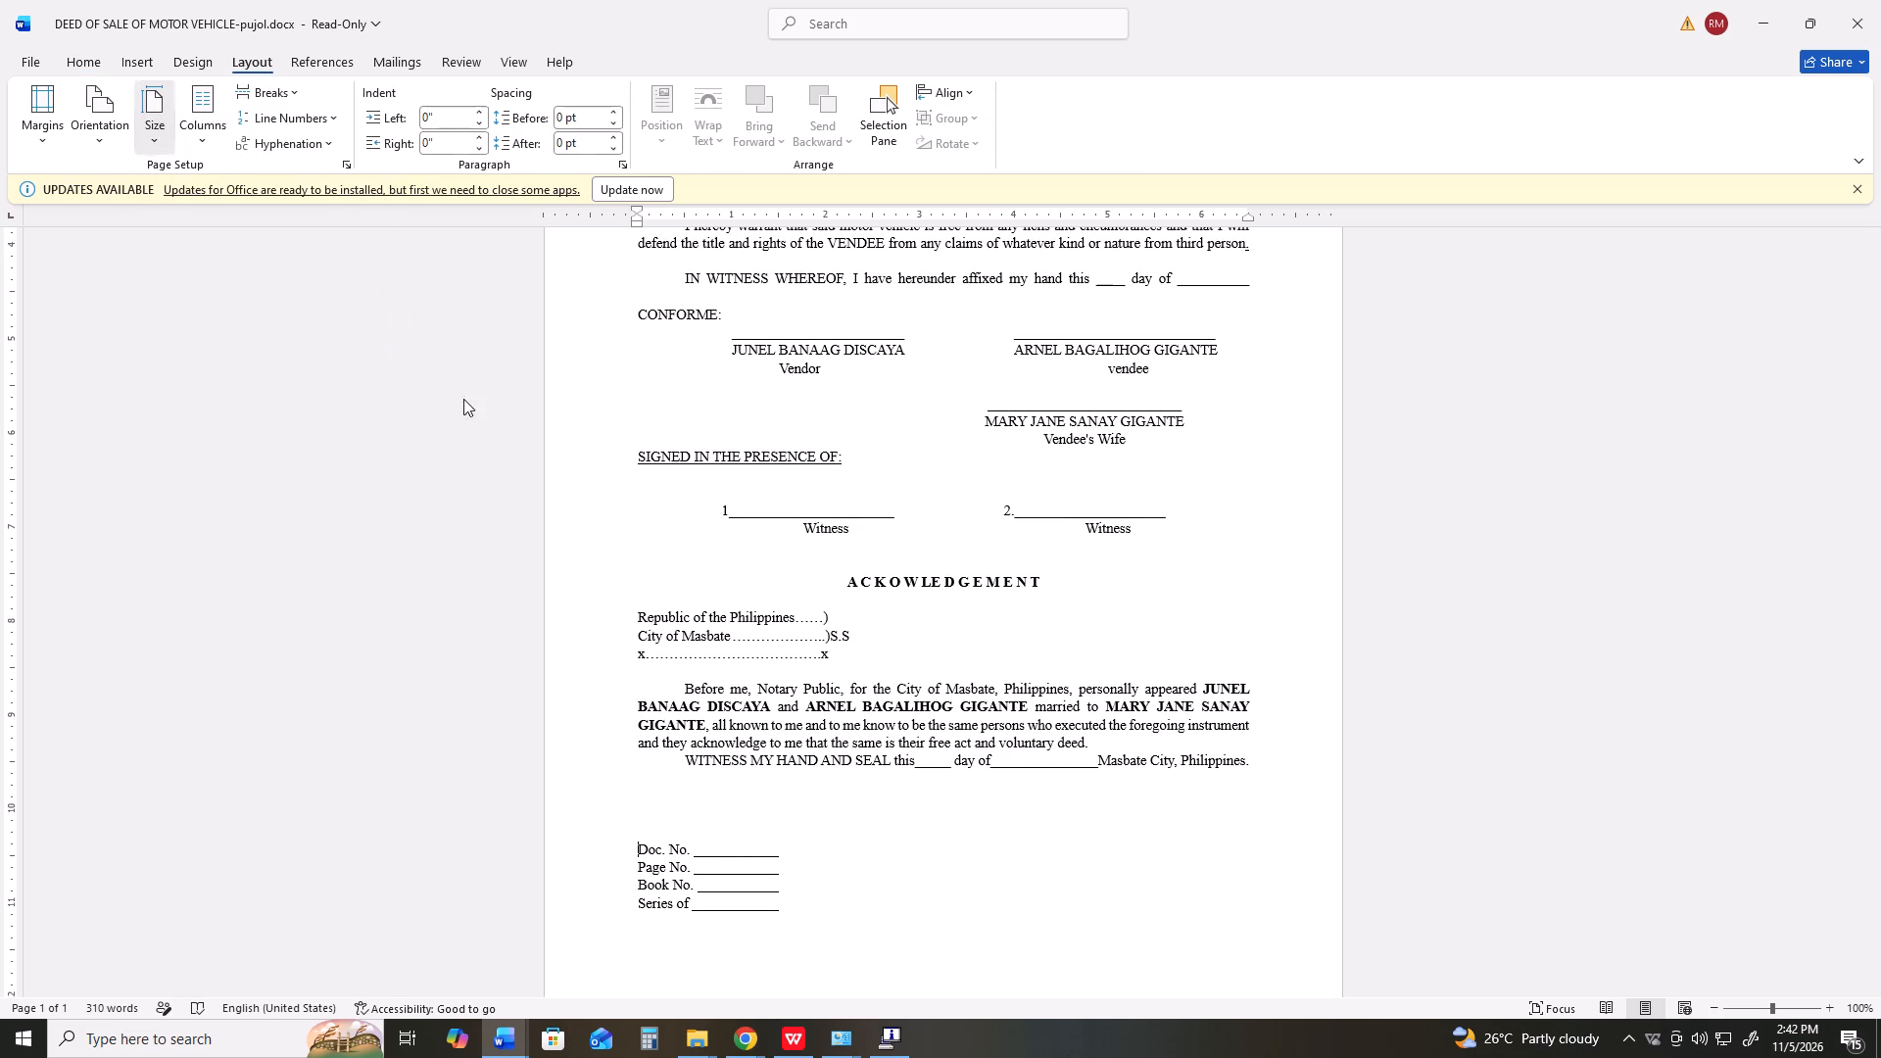
# Set the EPSON L110 Series printer's document size to A4 210 x 297 mm and return to the document.
pyautogui.hotkey('ctrl', 'p')
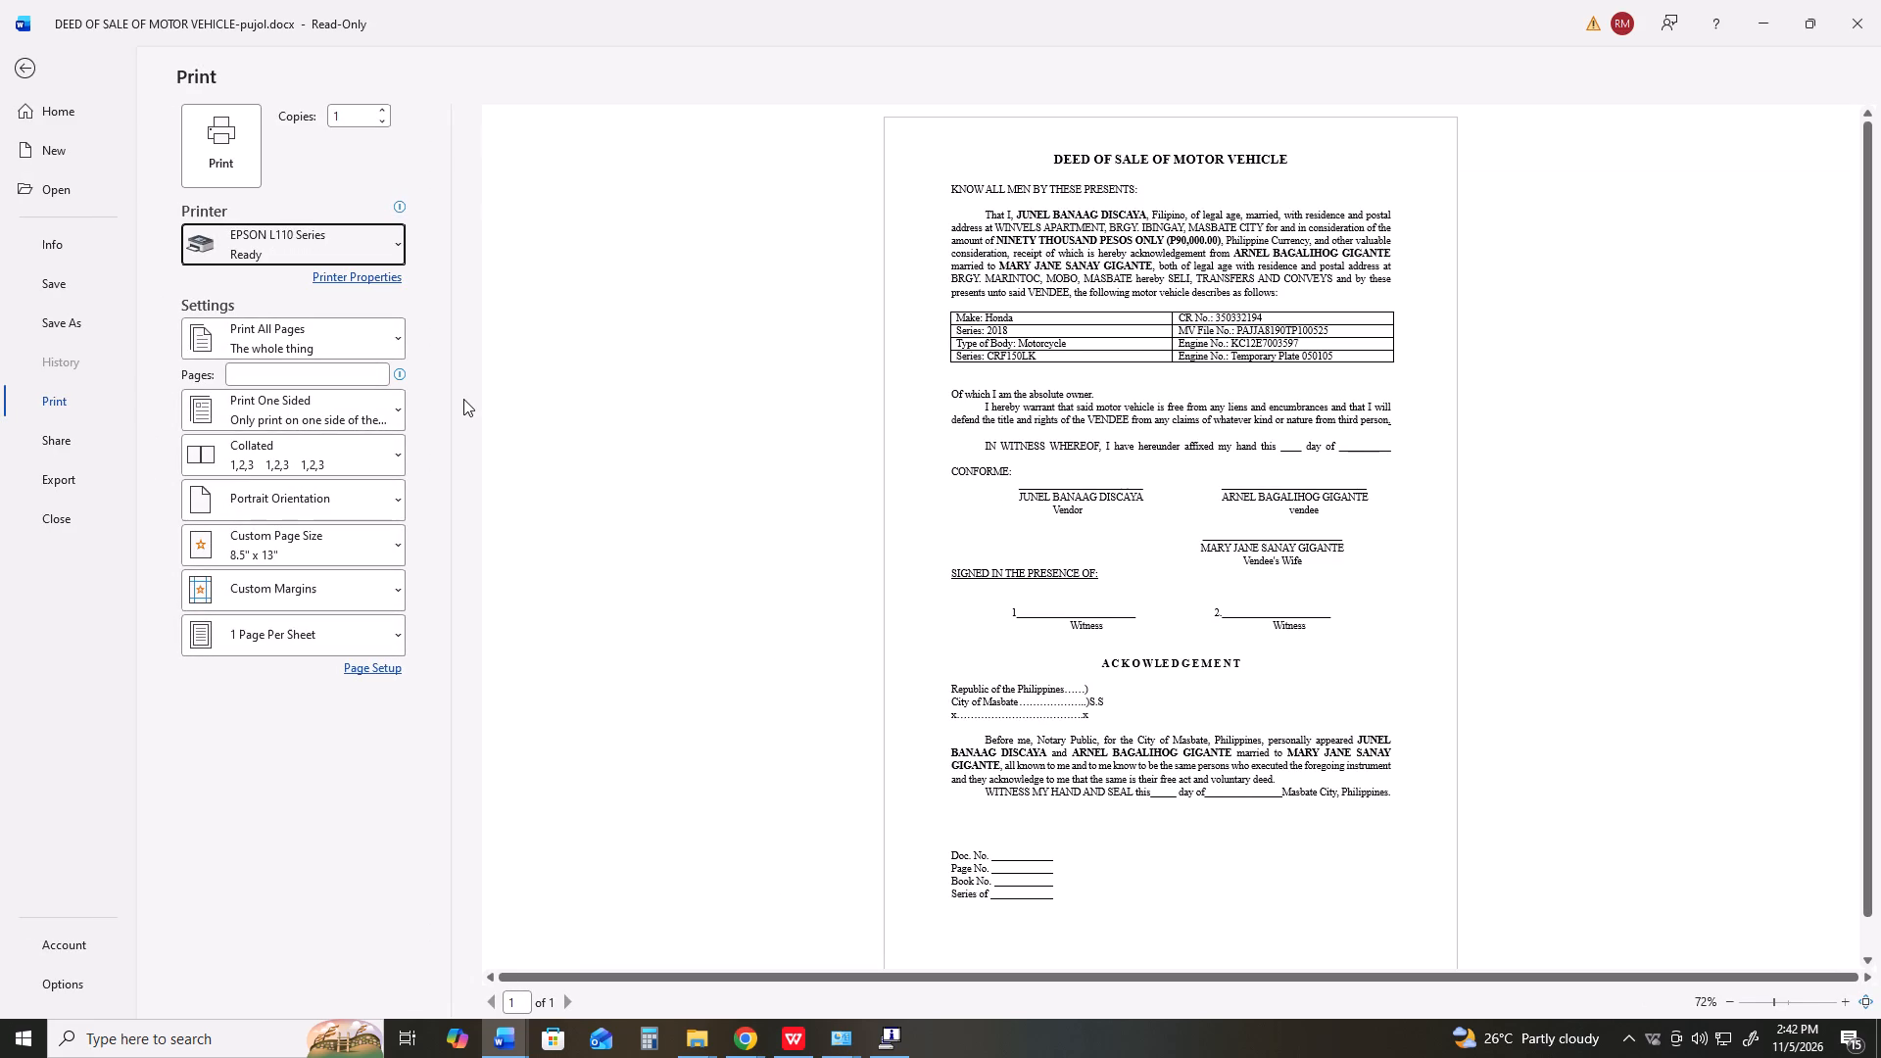
pyautogui.click(369, 278)
pyautogui.click(460, 120)
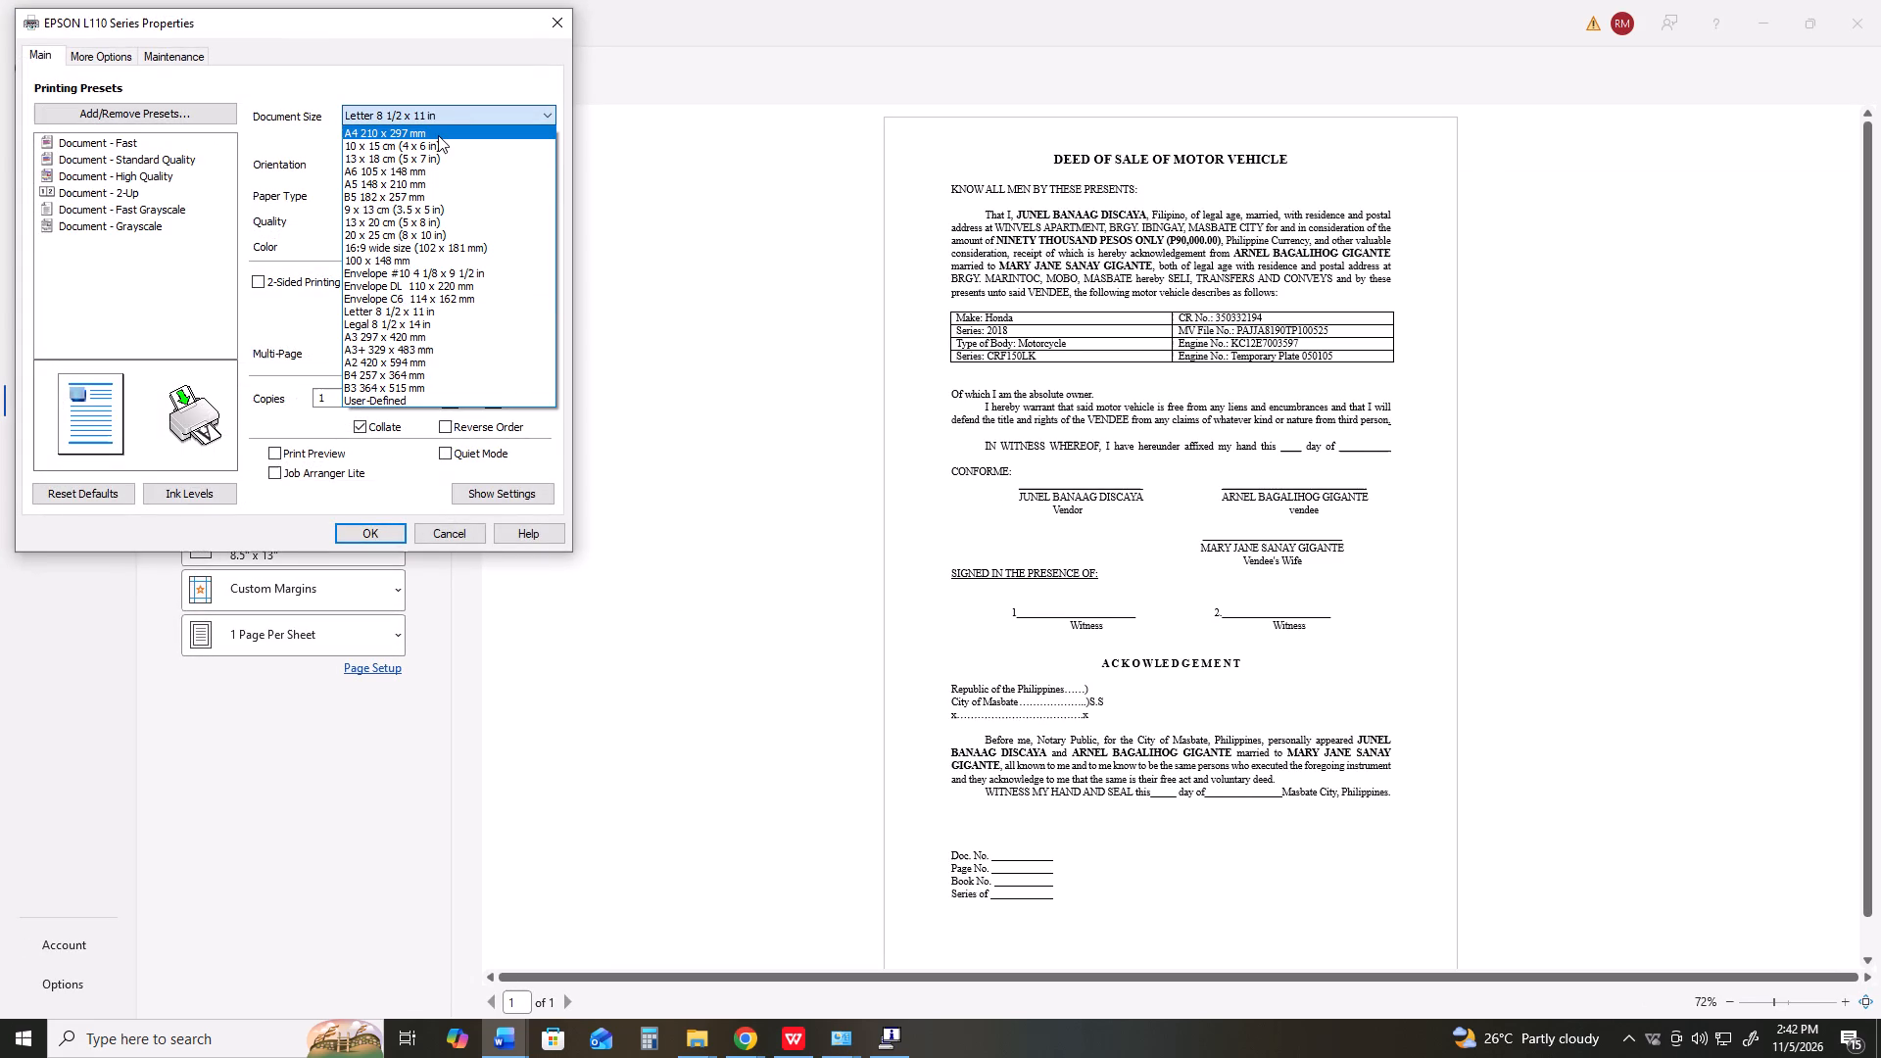
pyautogui.click(438, 135)
pyautogui.click(385, 534)
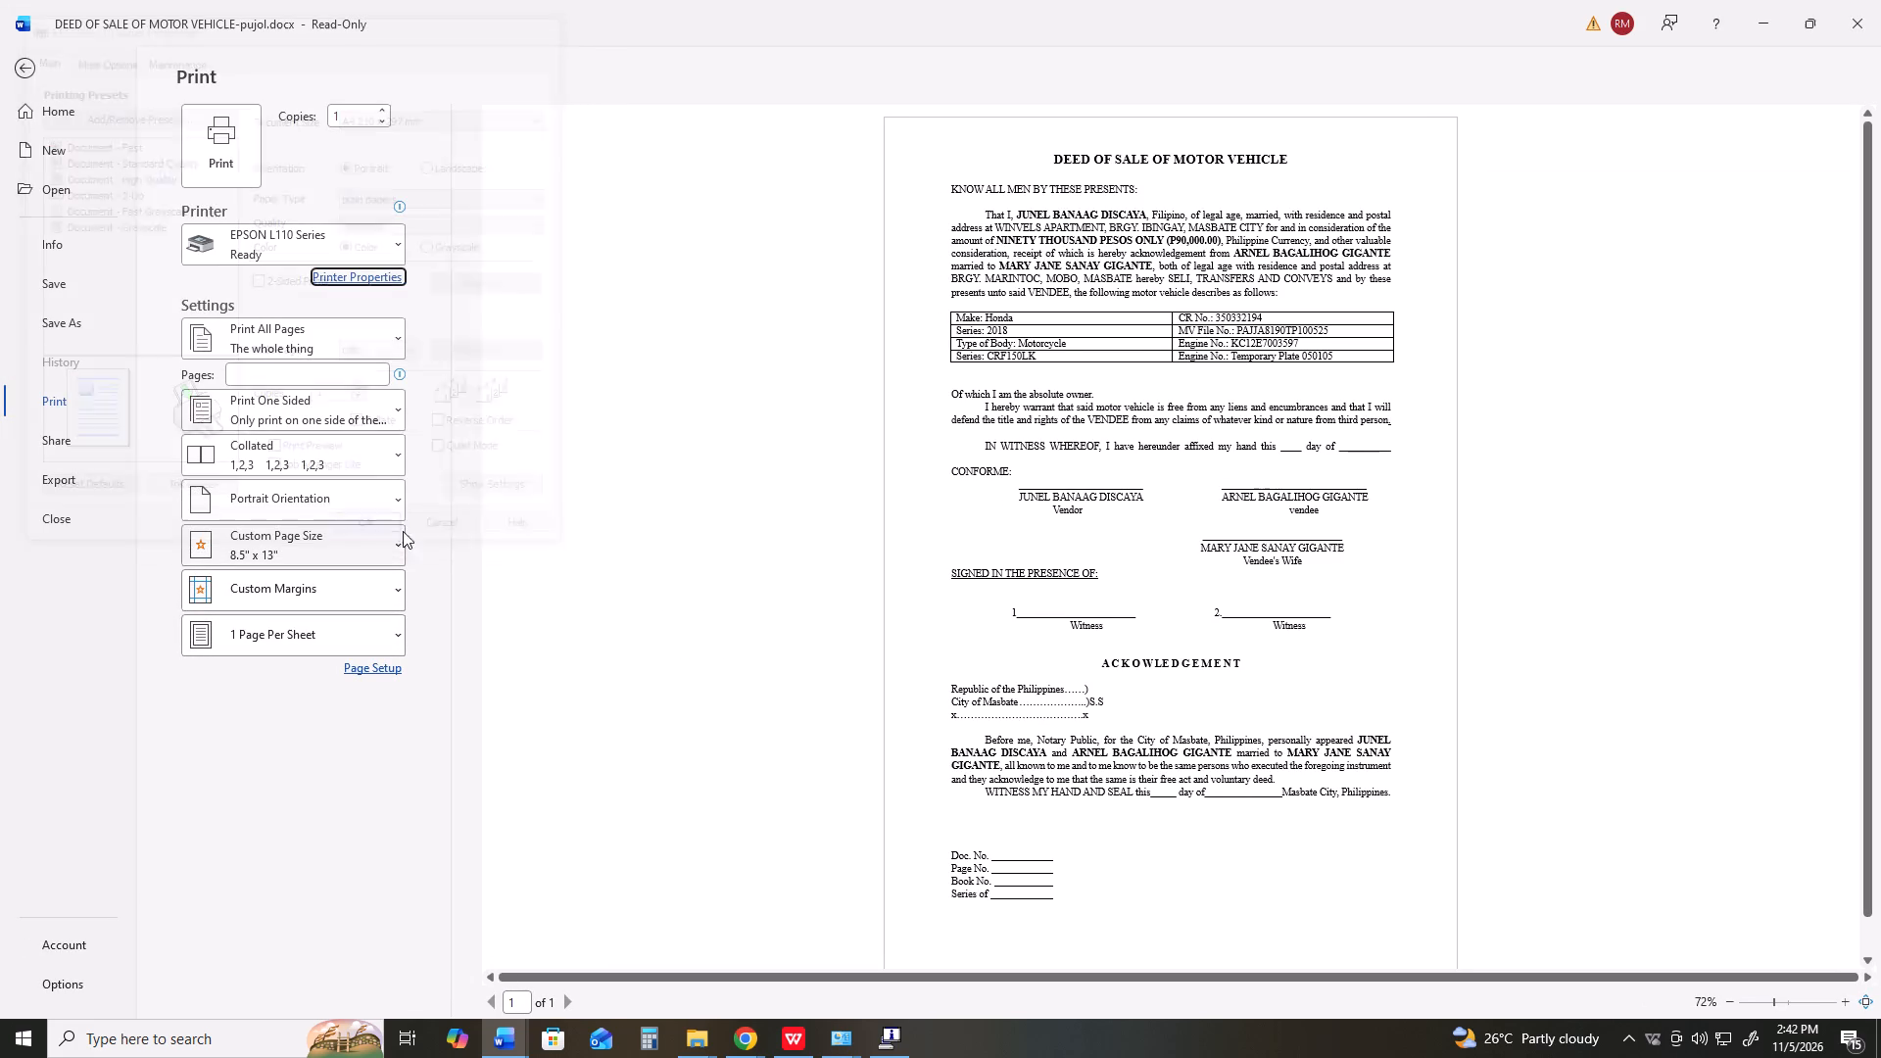
pyautogui.click(26, 61)
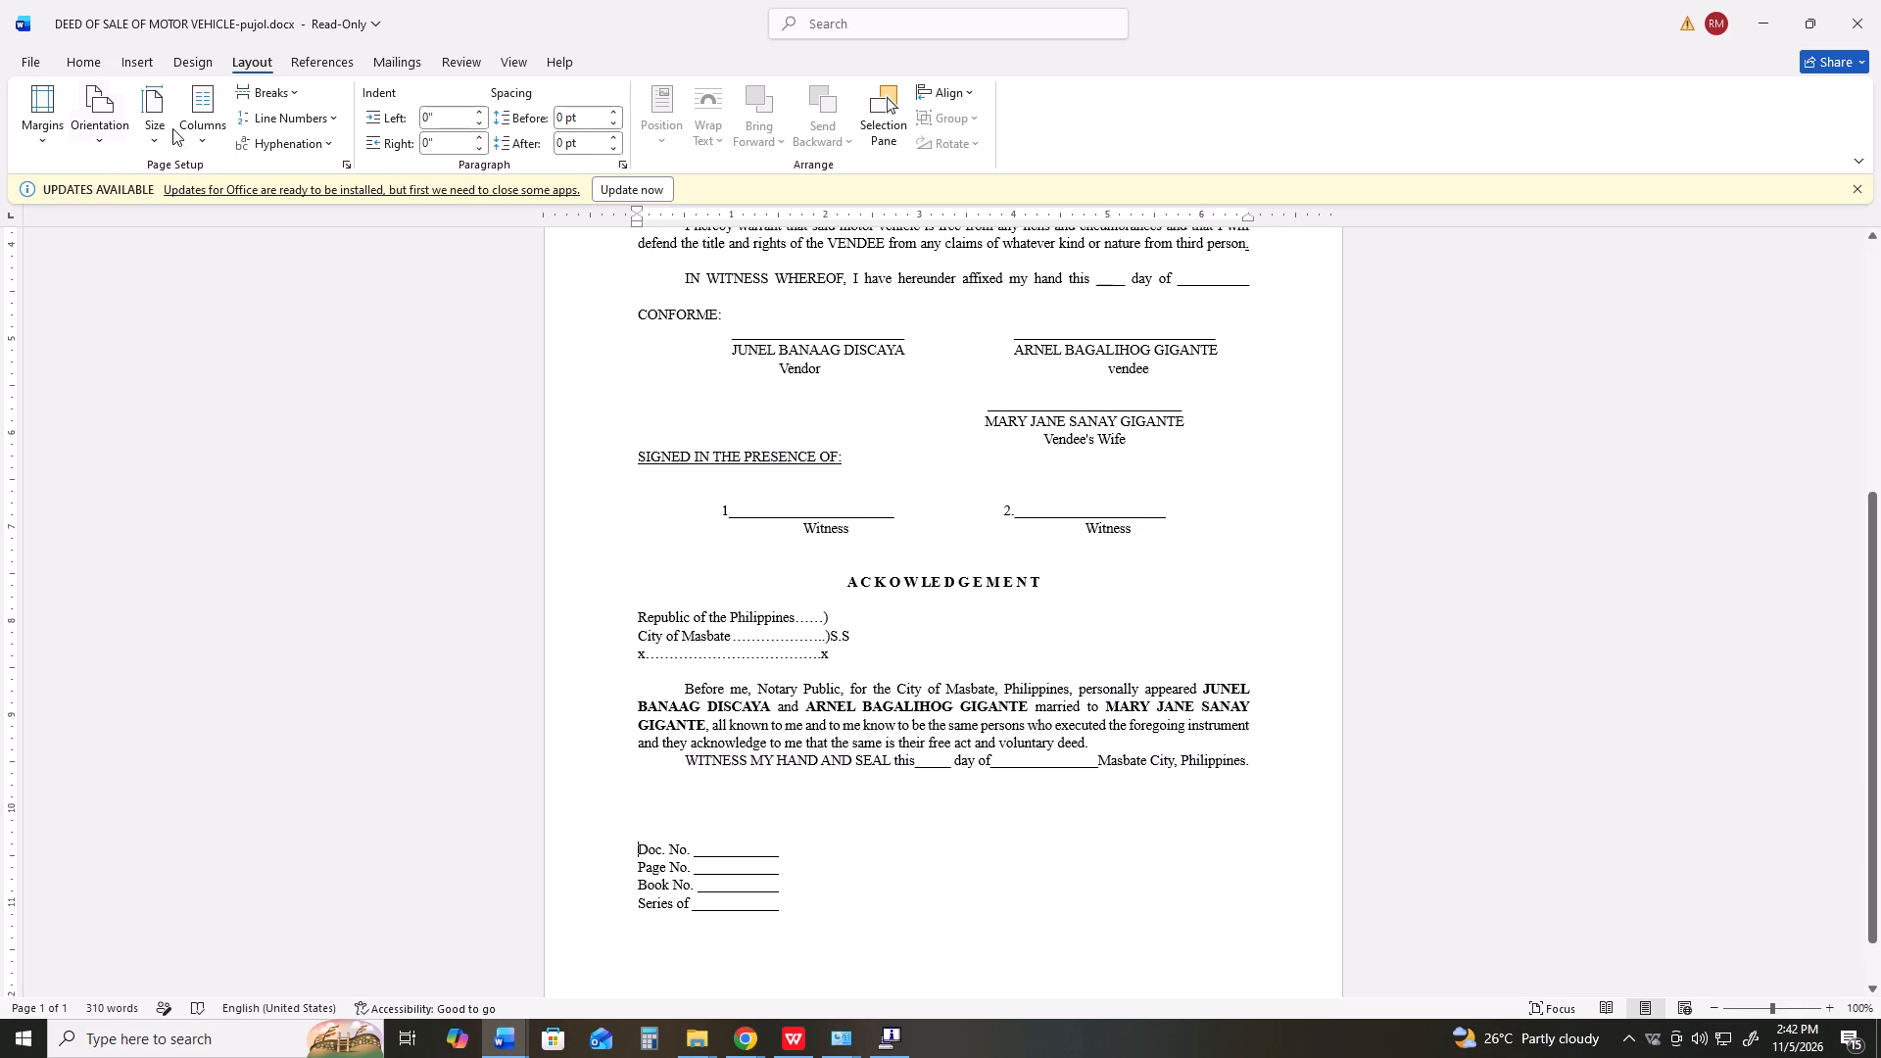
# Open the custom paper size settings for the document.
pyautogui.click(174, 115)
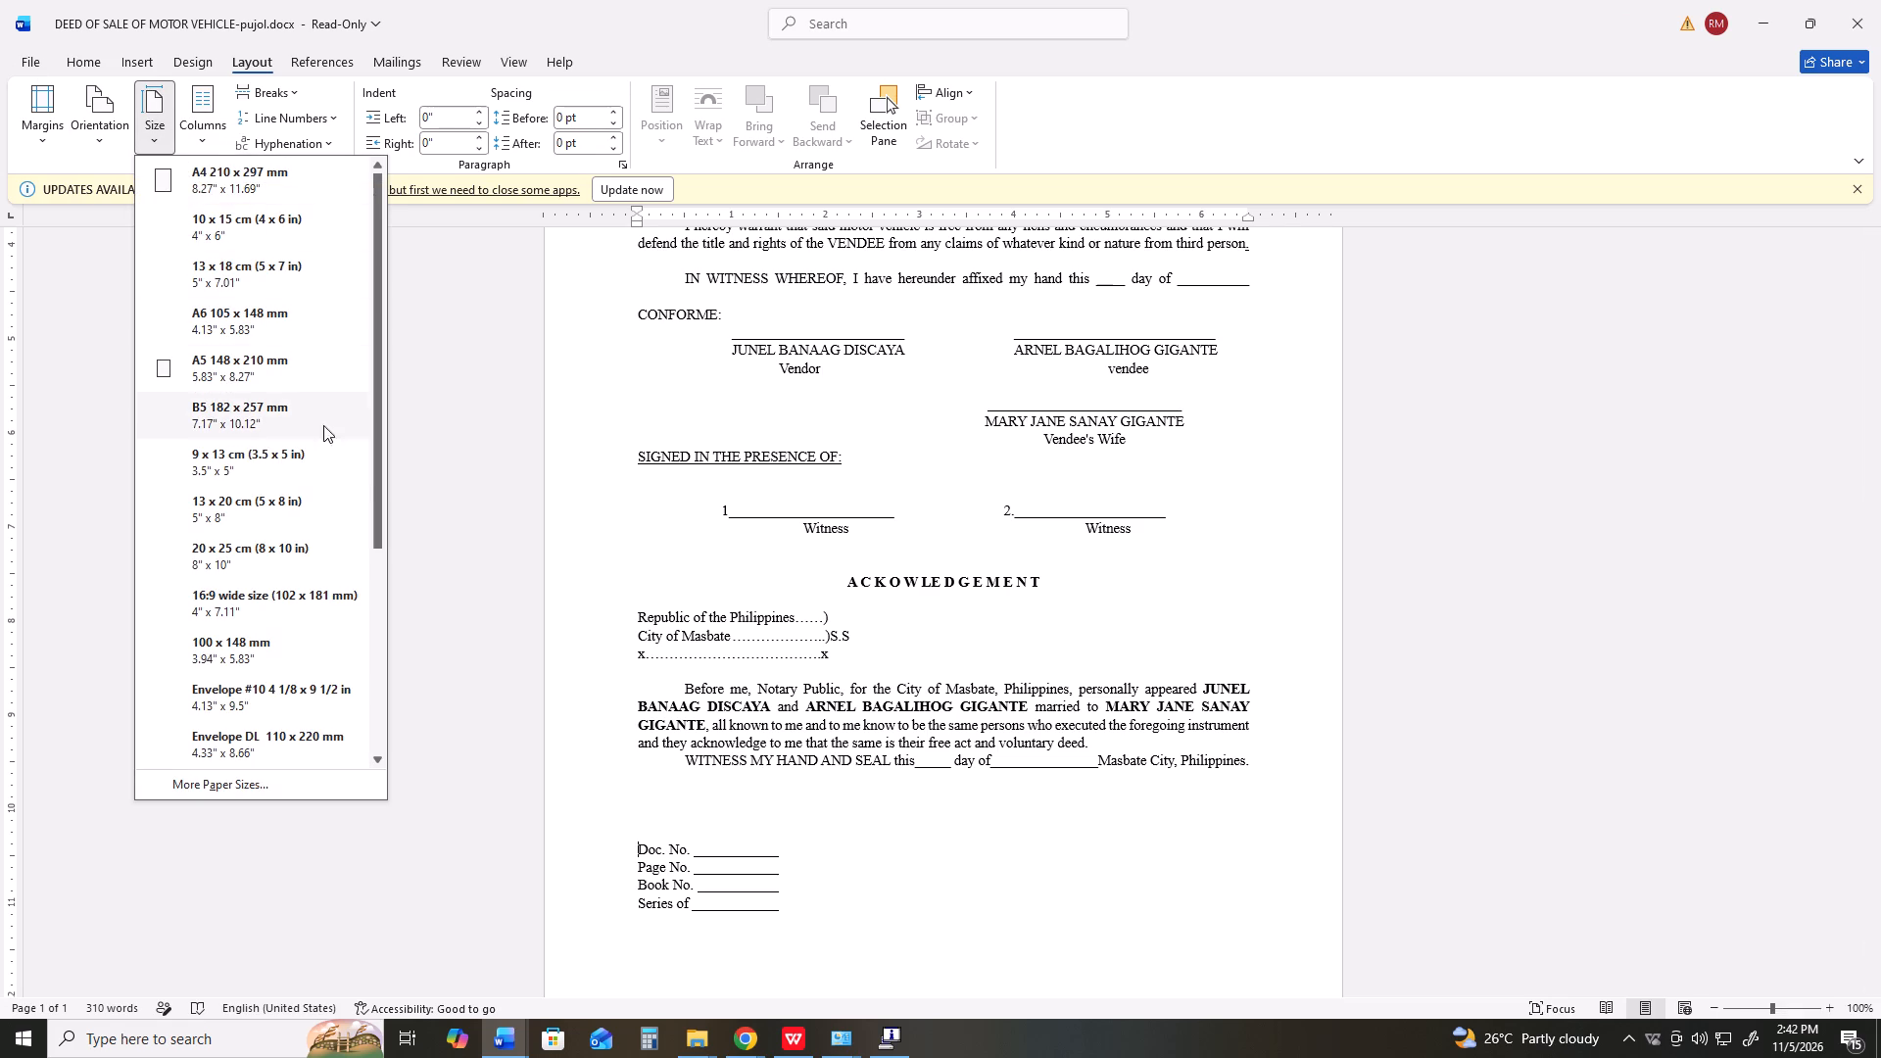
pyautogui.click(208, 786)
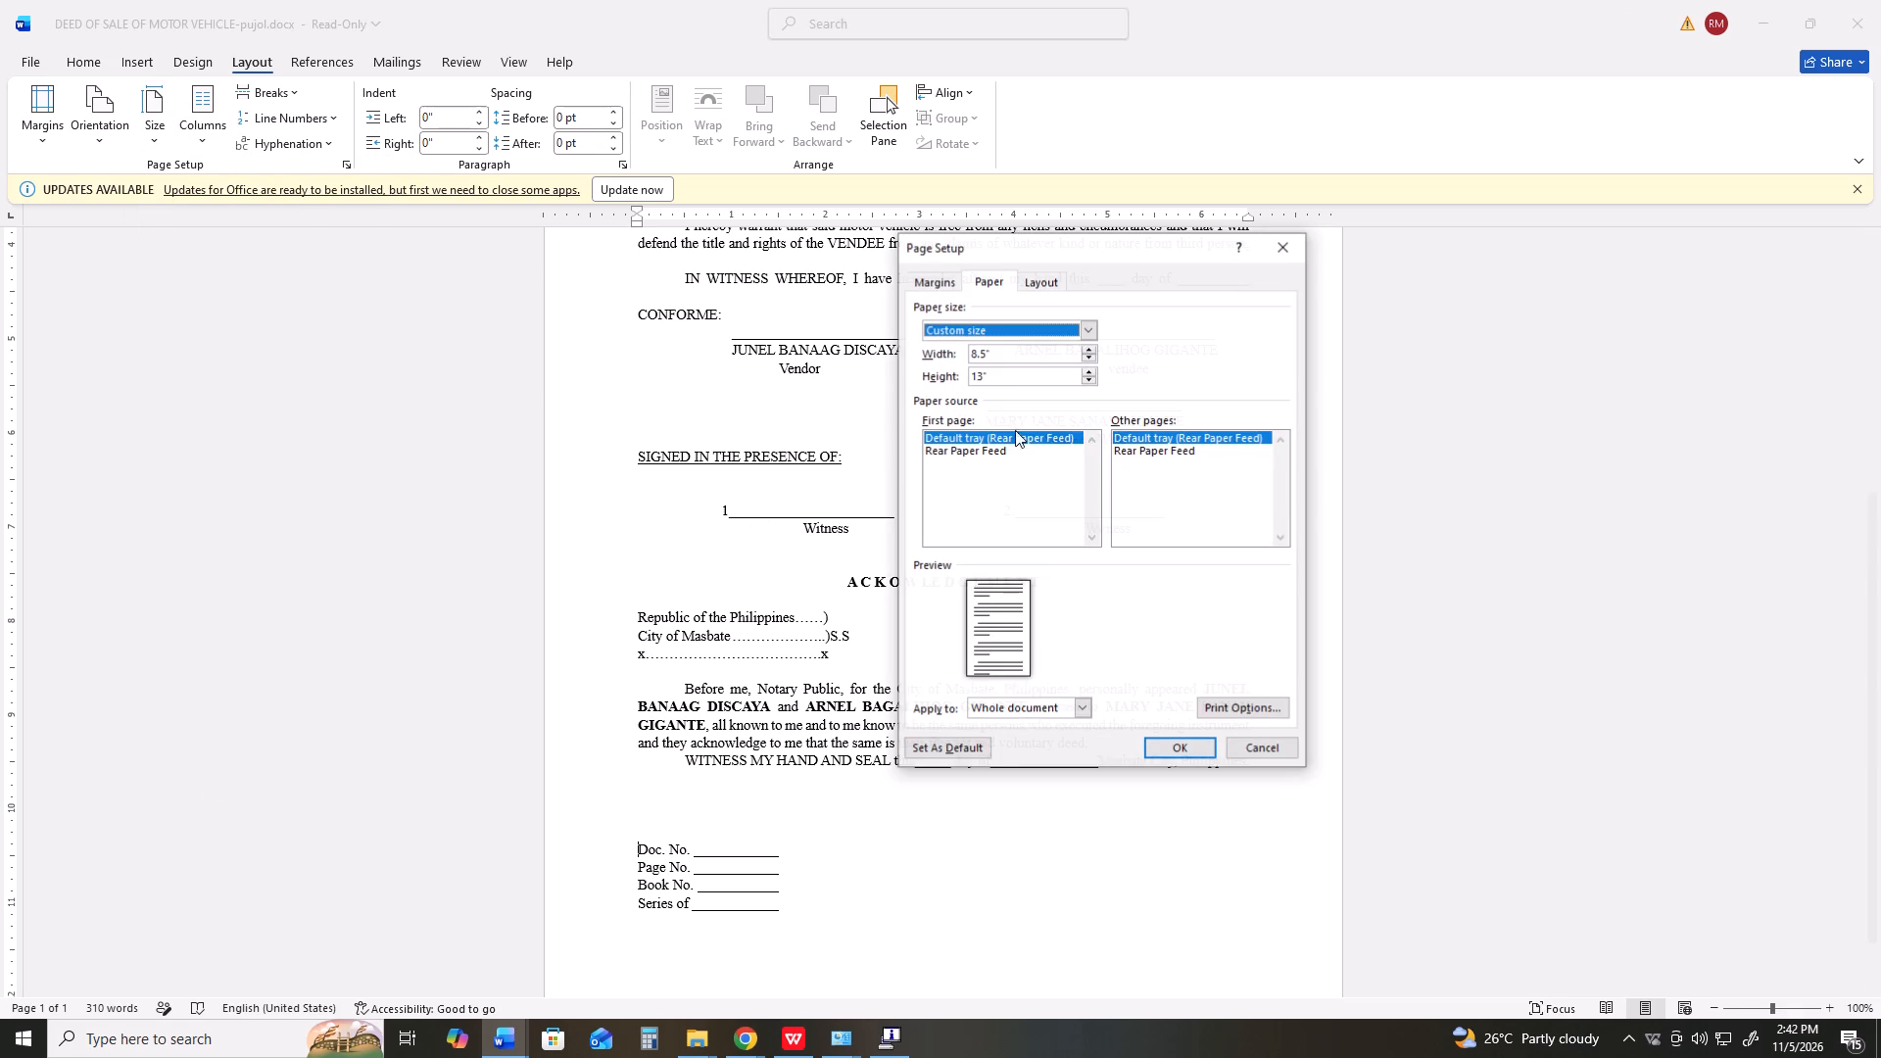
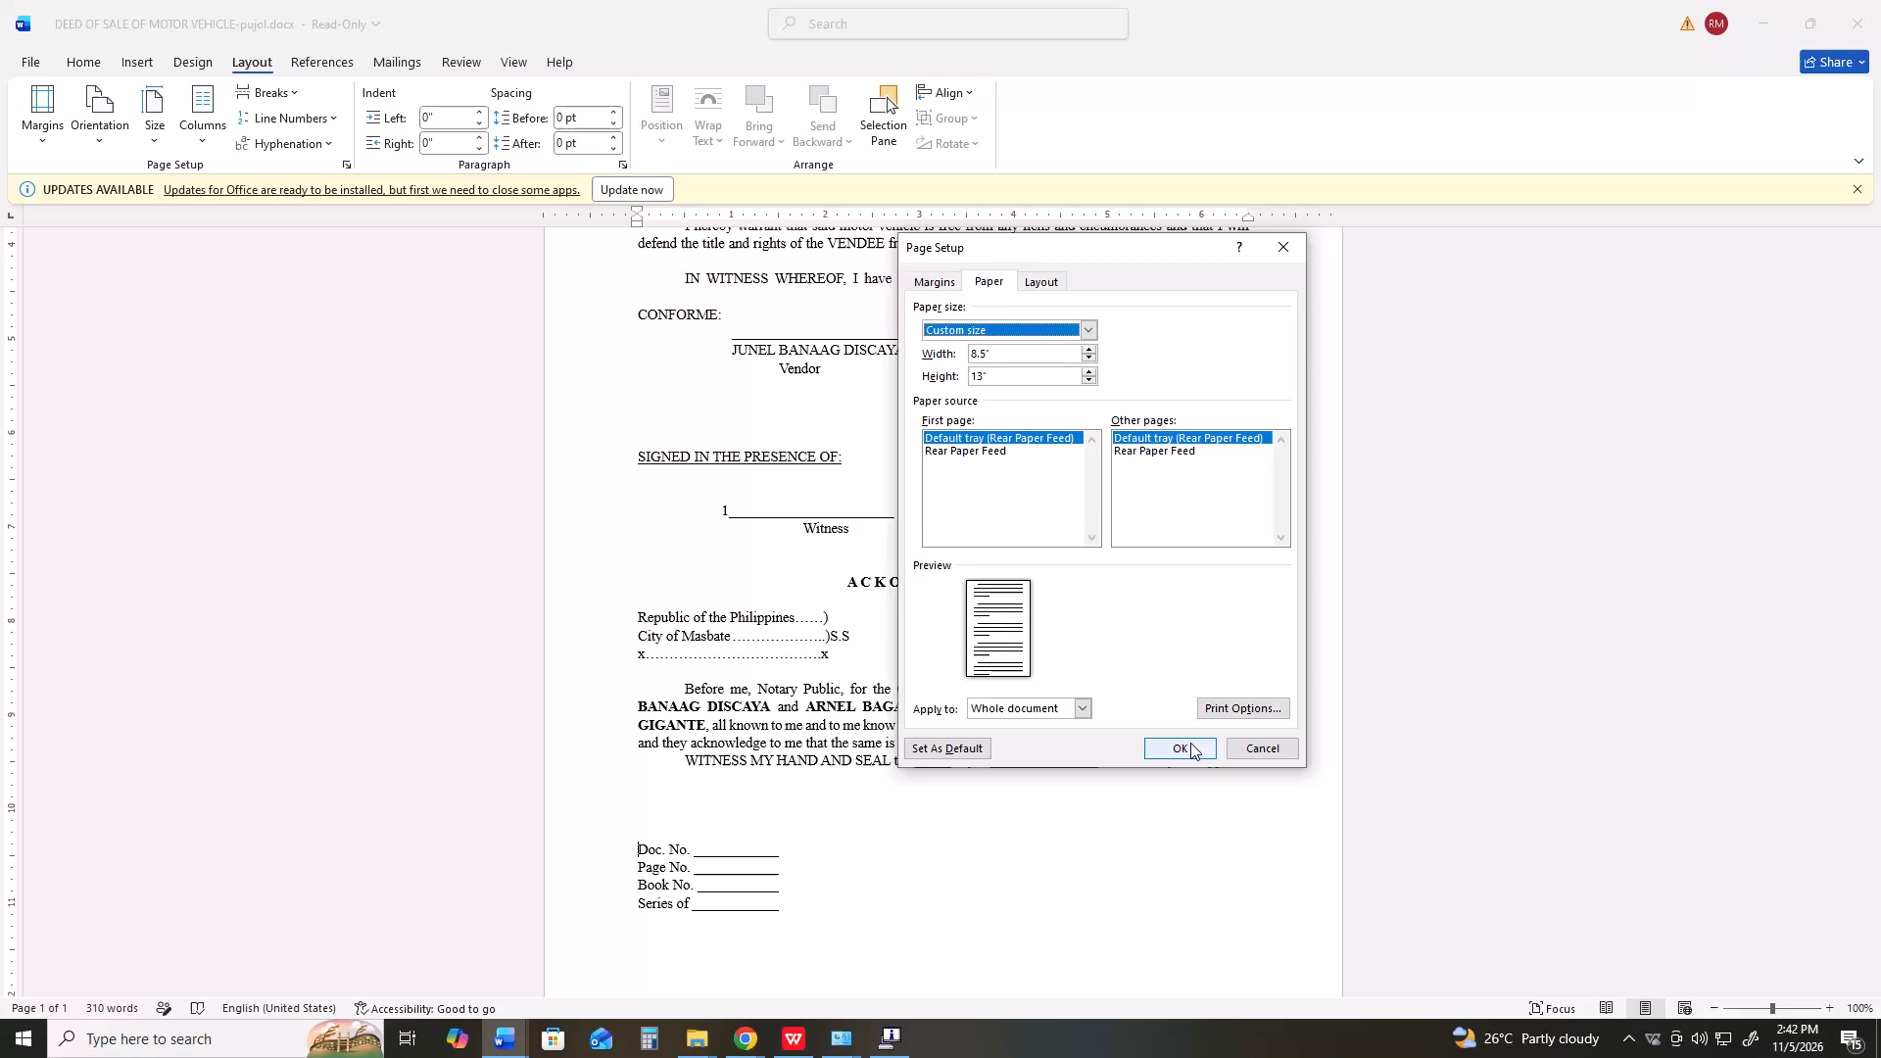
# Apply the custom 8.5" x 13" paper size to the whole document.
pyautogui.click(1190, 743)
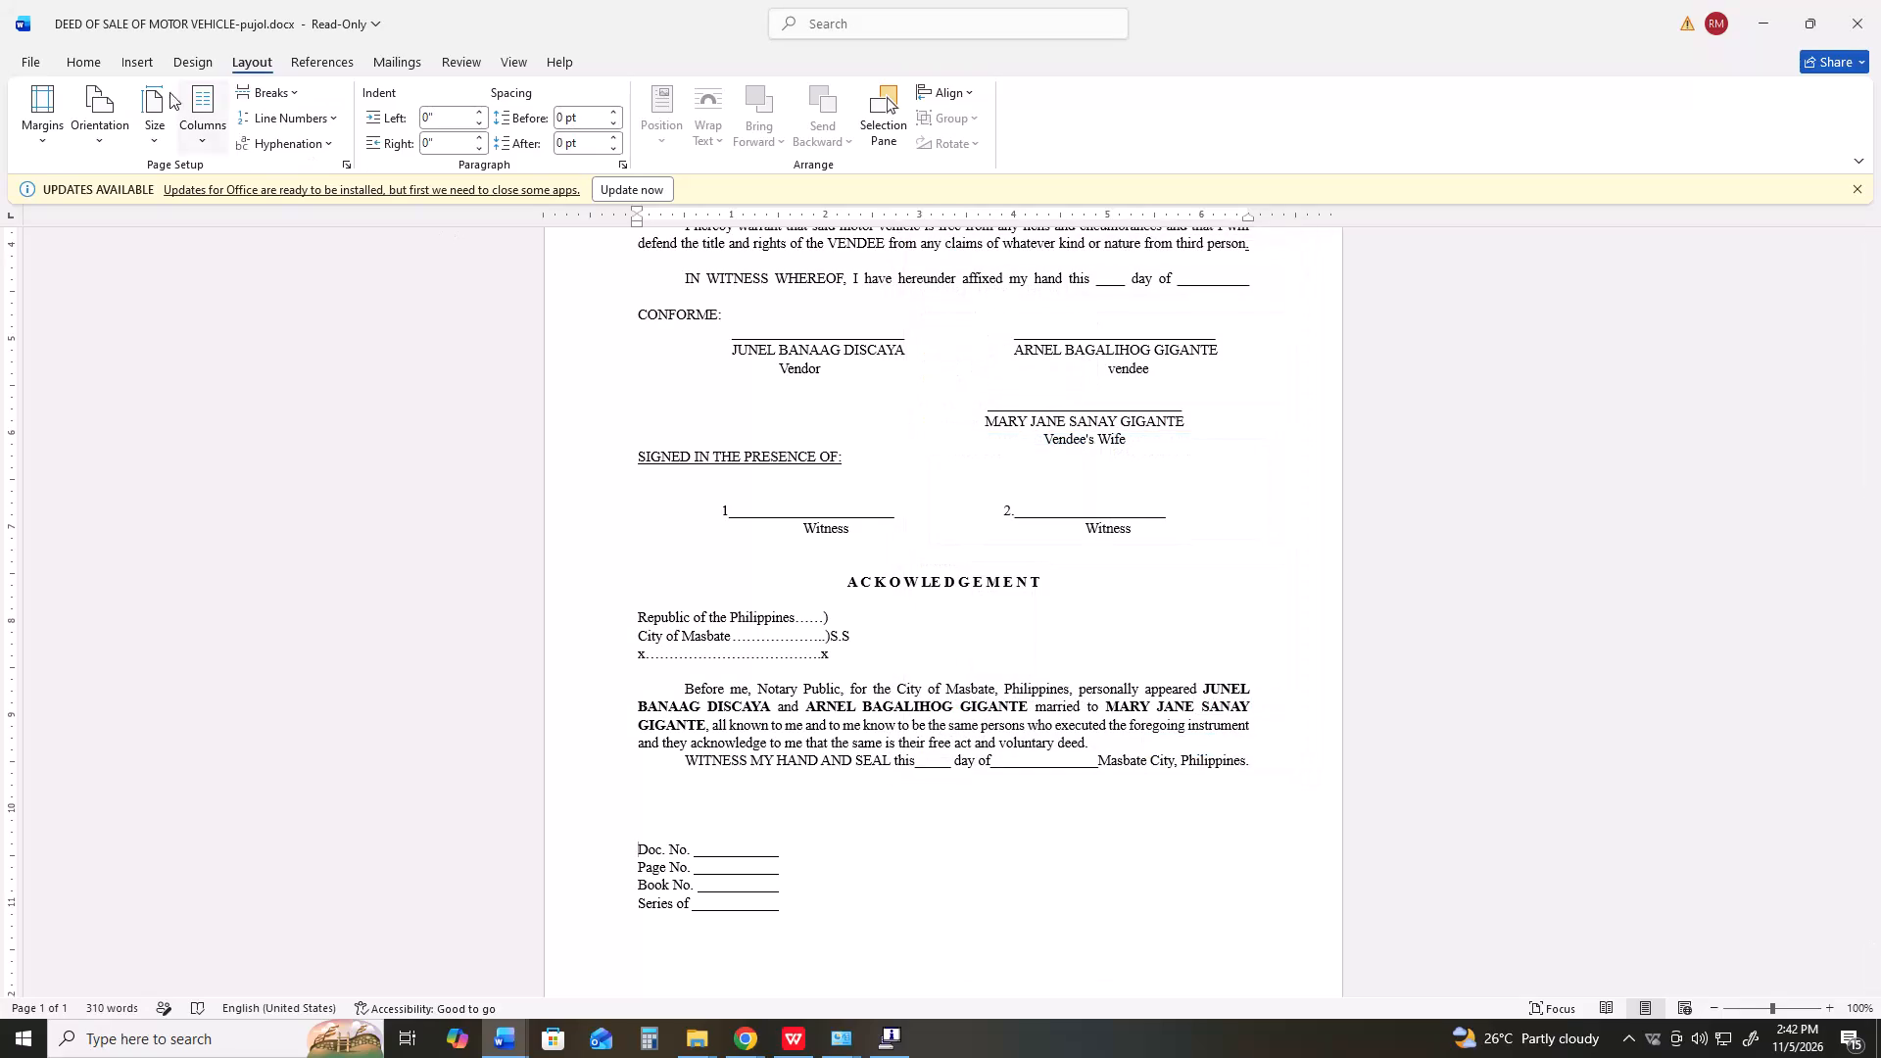
# Set the EPSON L110 Series printer's document size to User-Defined, 8.50 x 13.00 inch, and print one copy of the deed.
pyautogui.hotkey('ctrl', 'p')
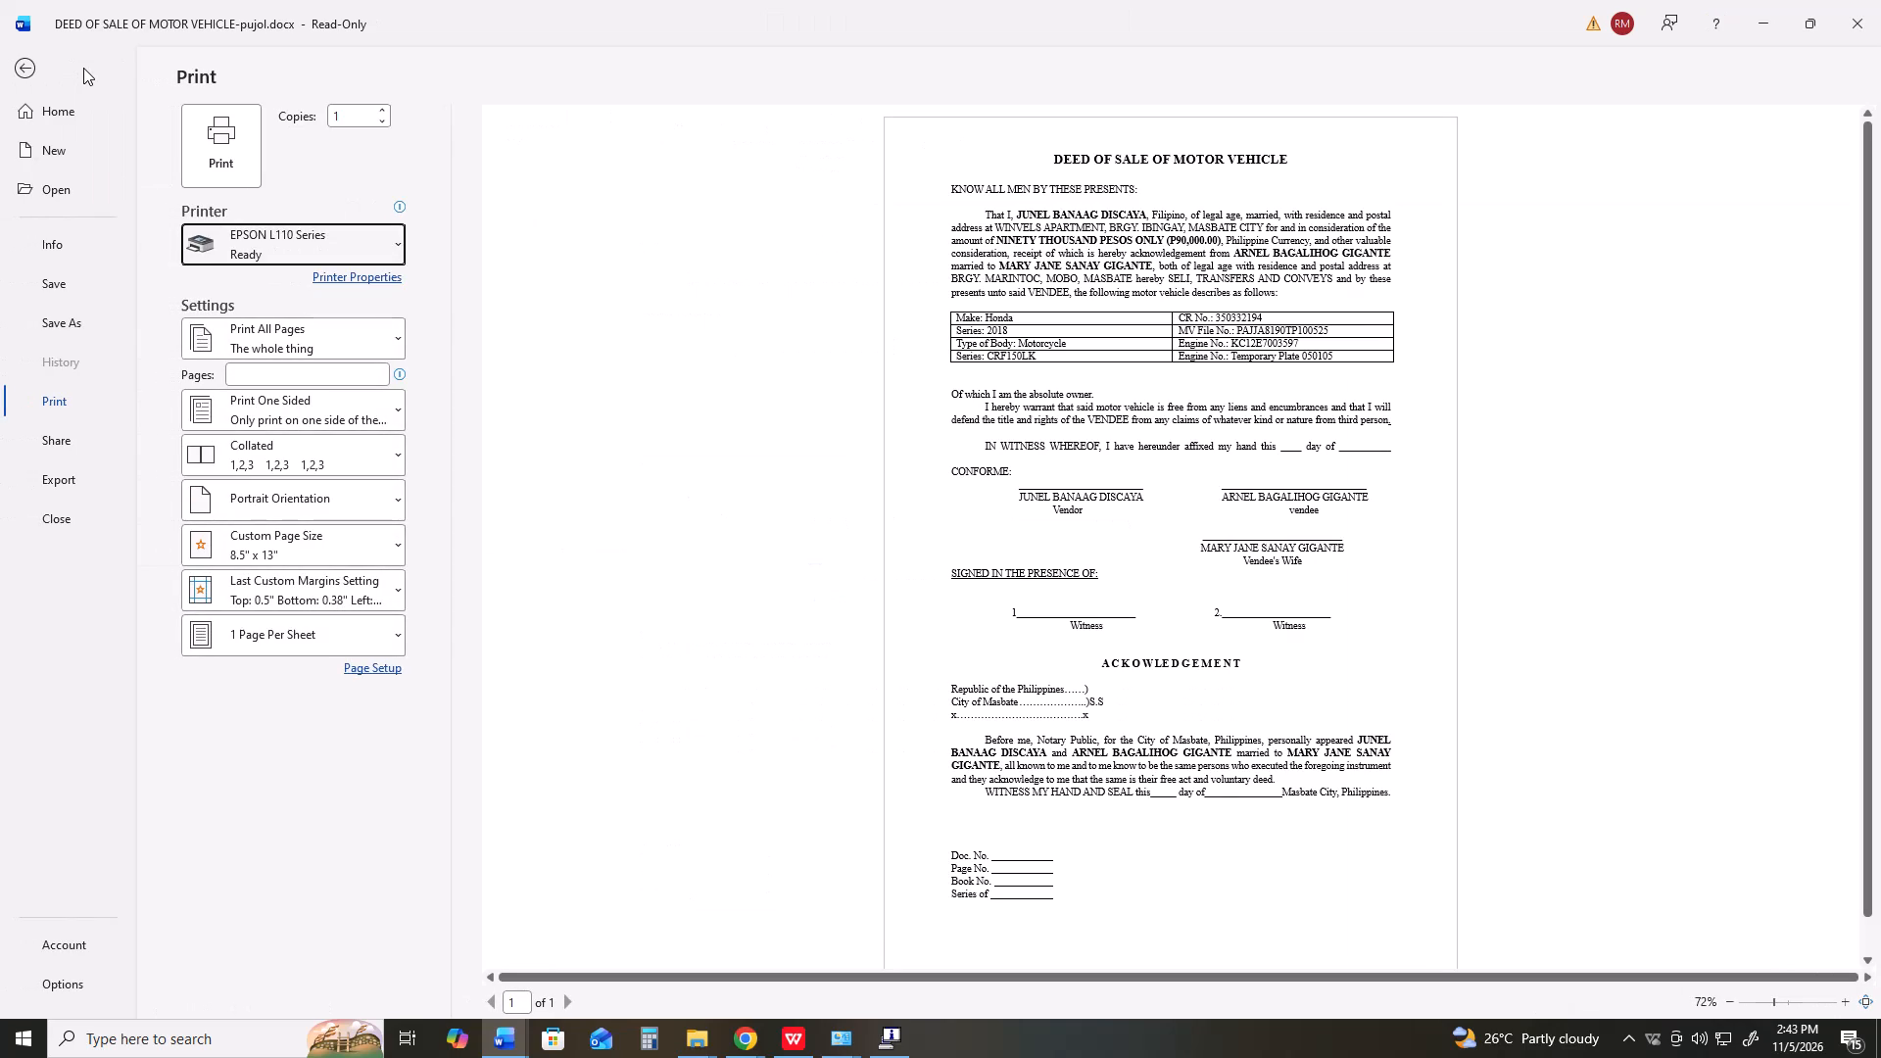
pyautogui.click(367, 278)
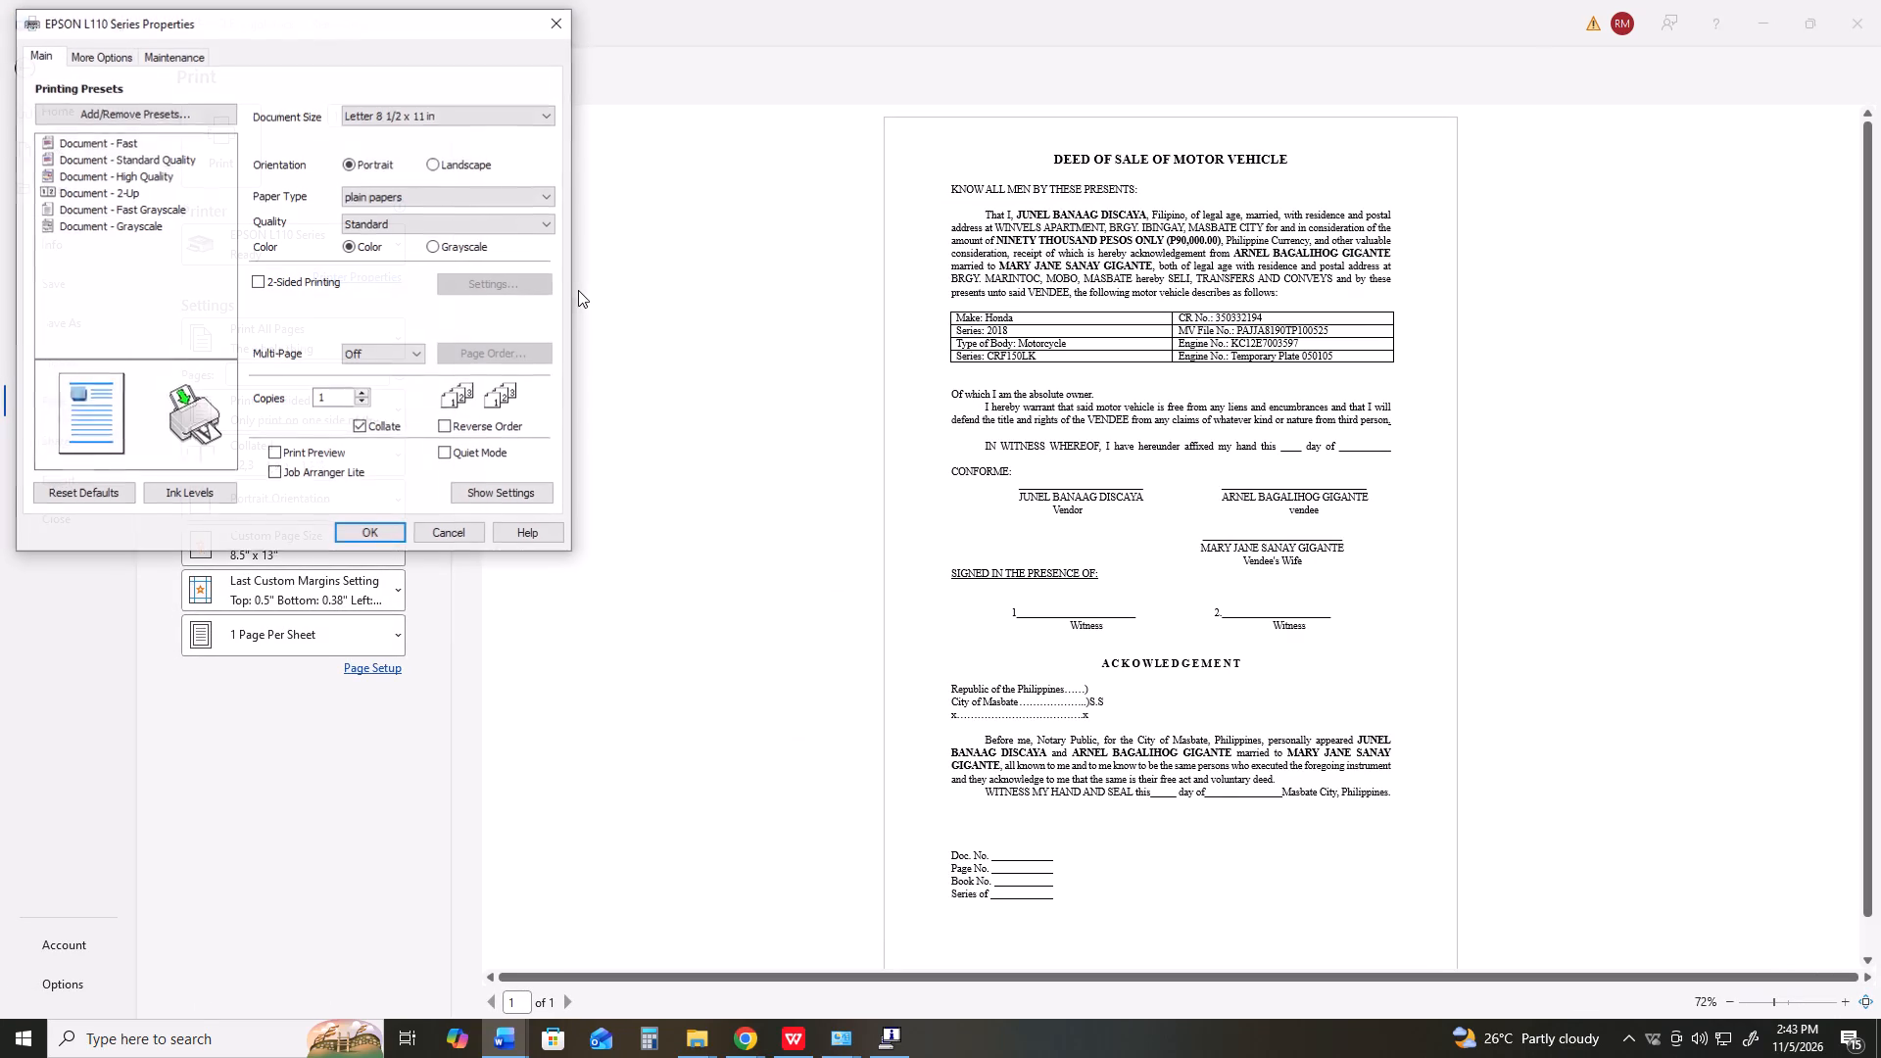
pyautogui.click(487, 118)
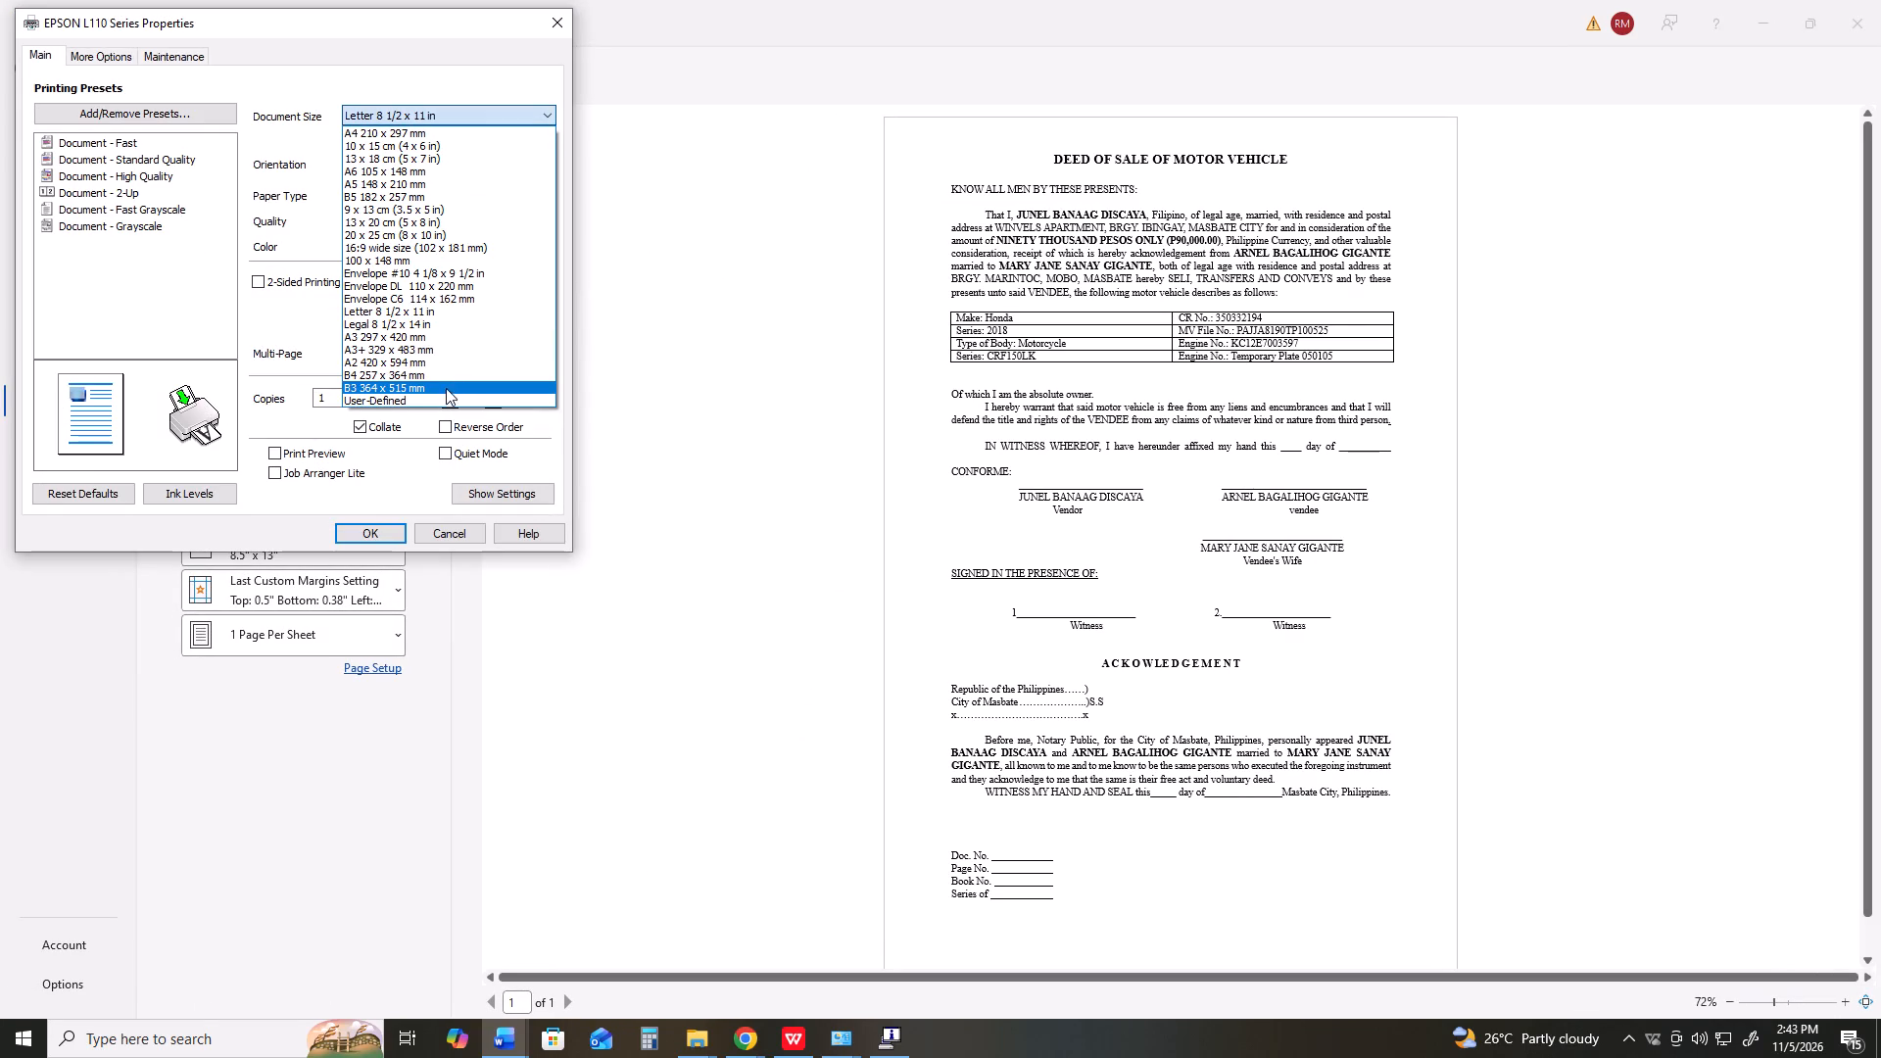
pyautogui.click(435, 398)
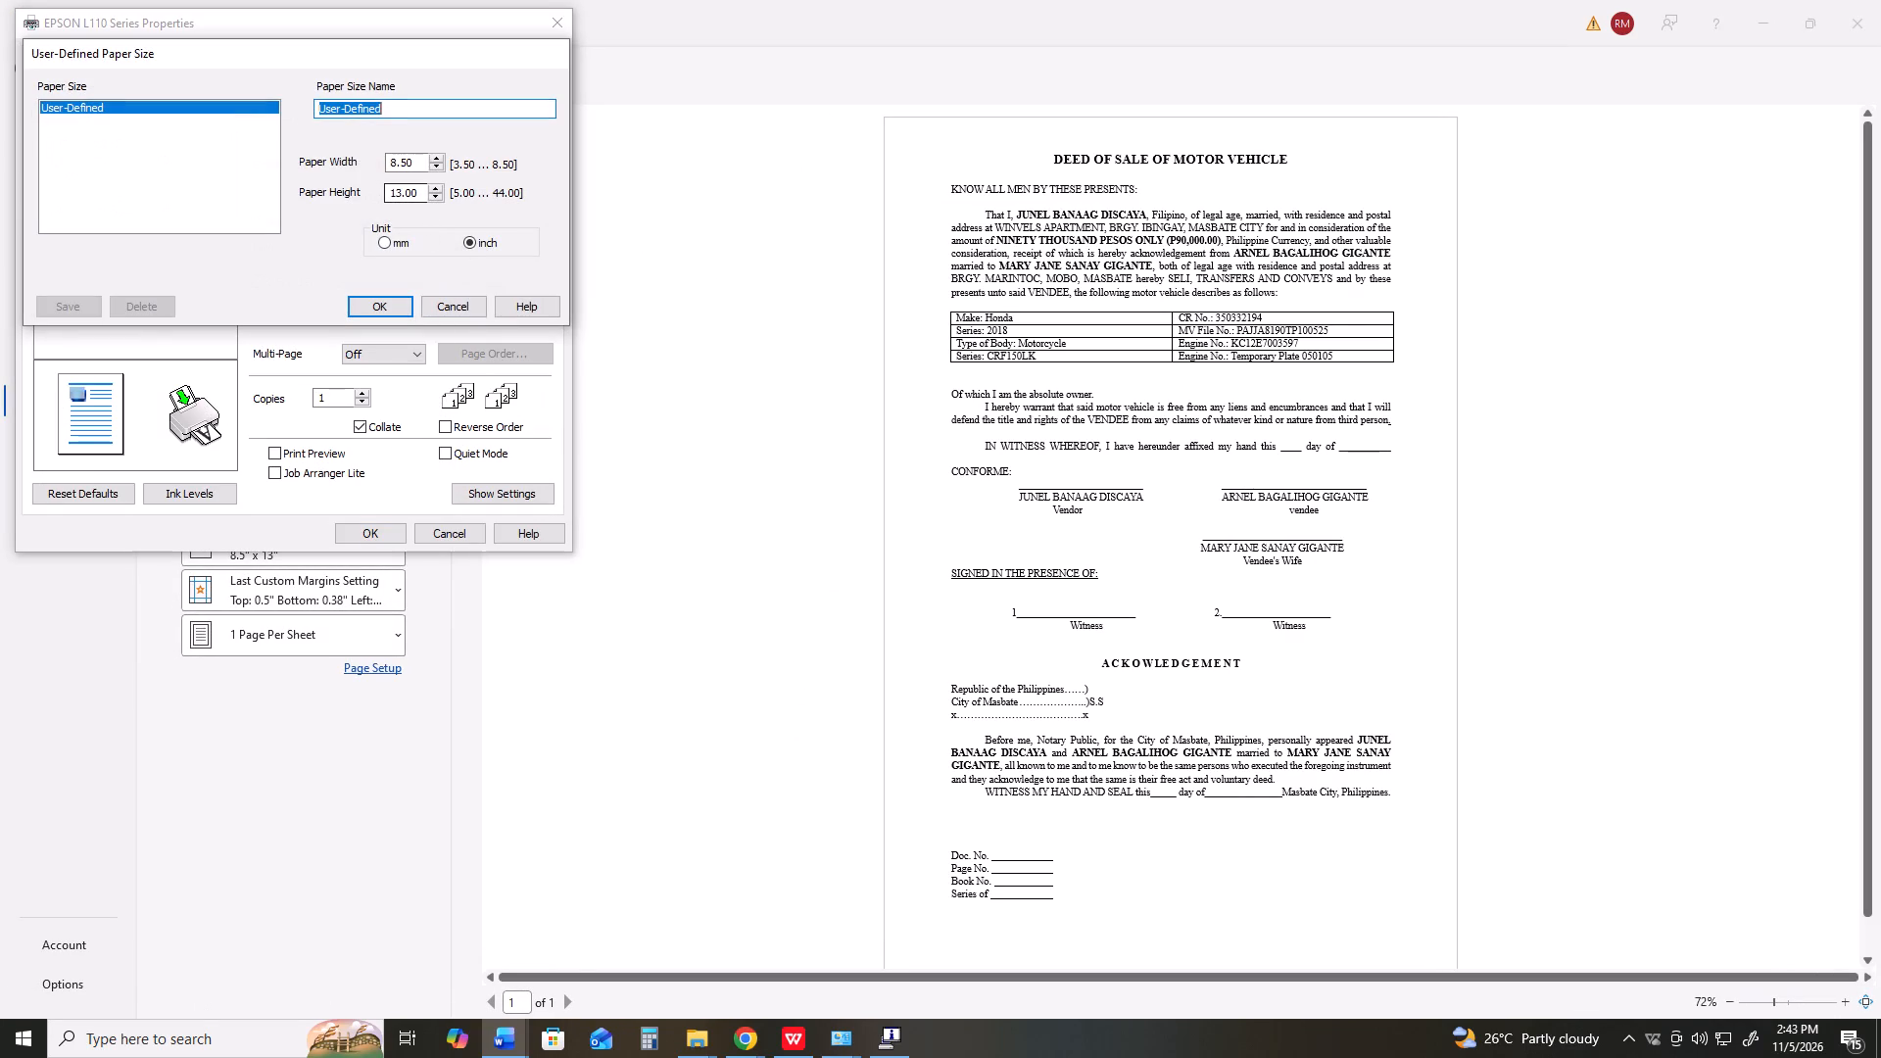
pyautogui.click(397, 308)
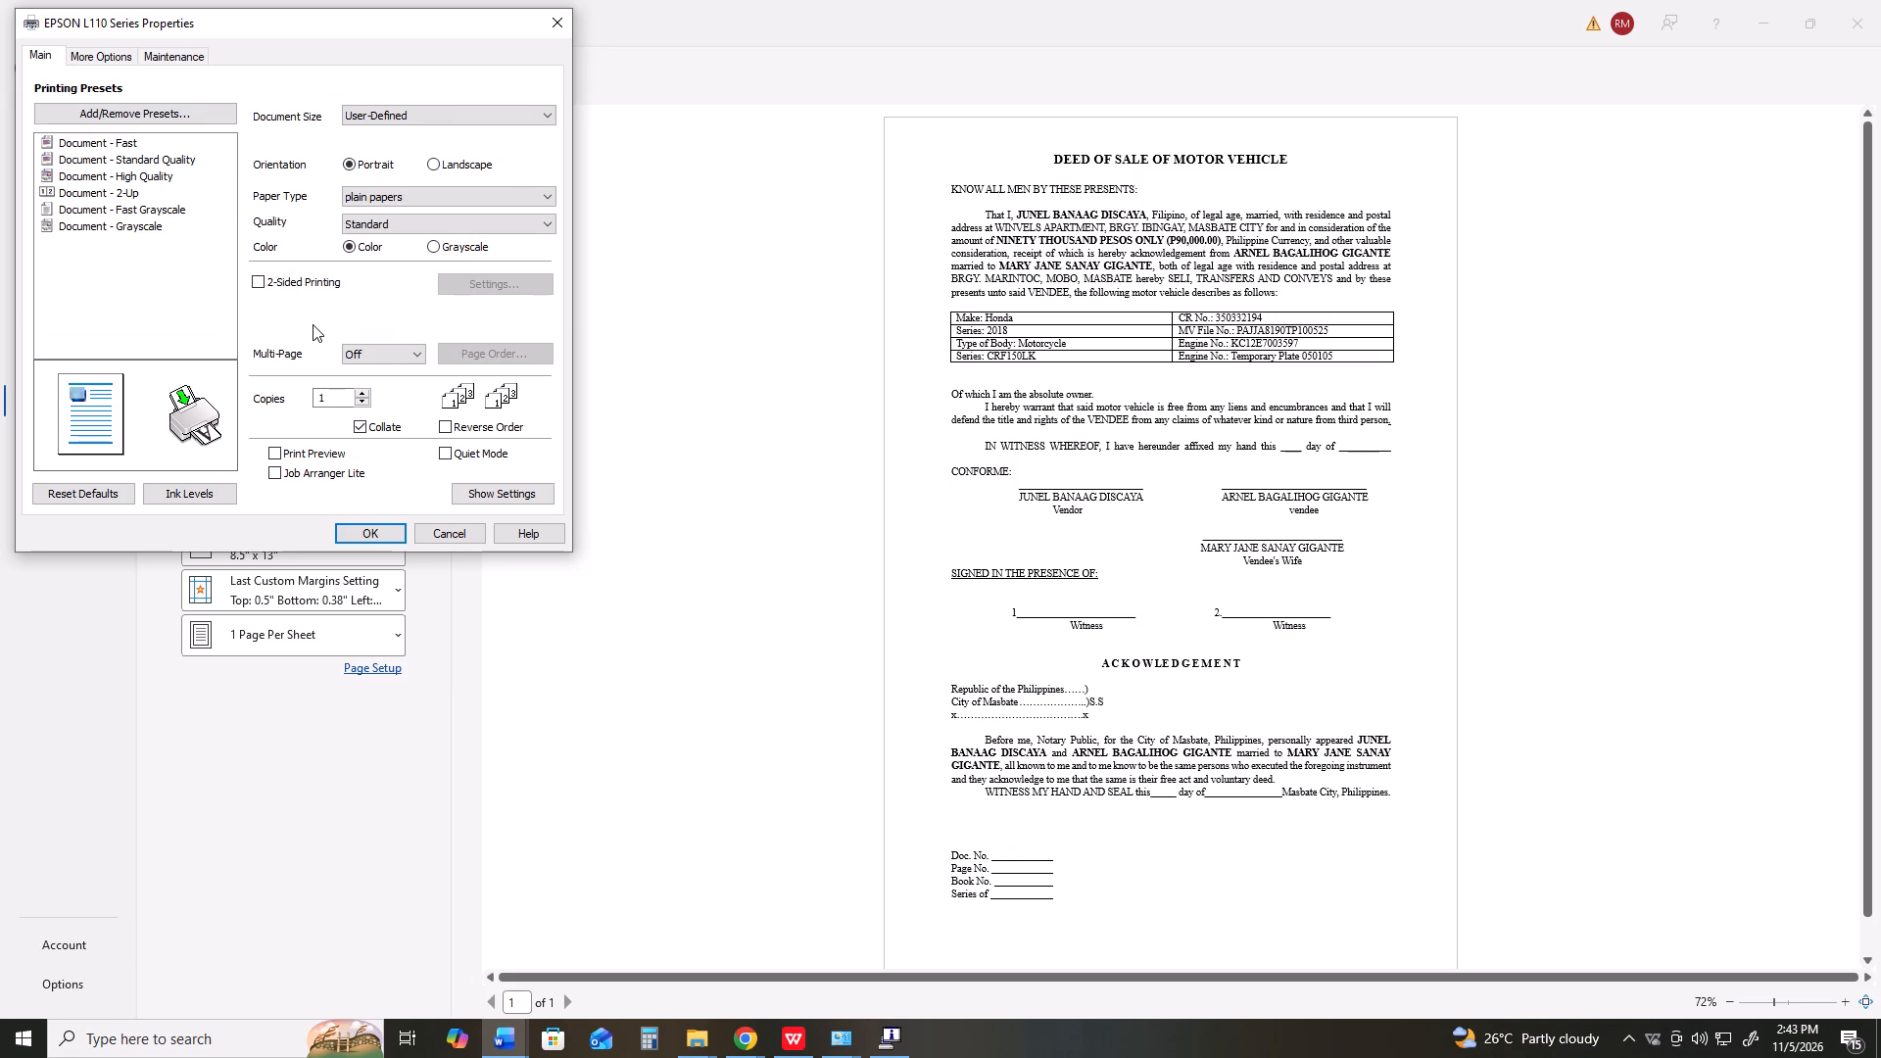
pyautogui.click(387, 531)
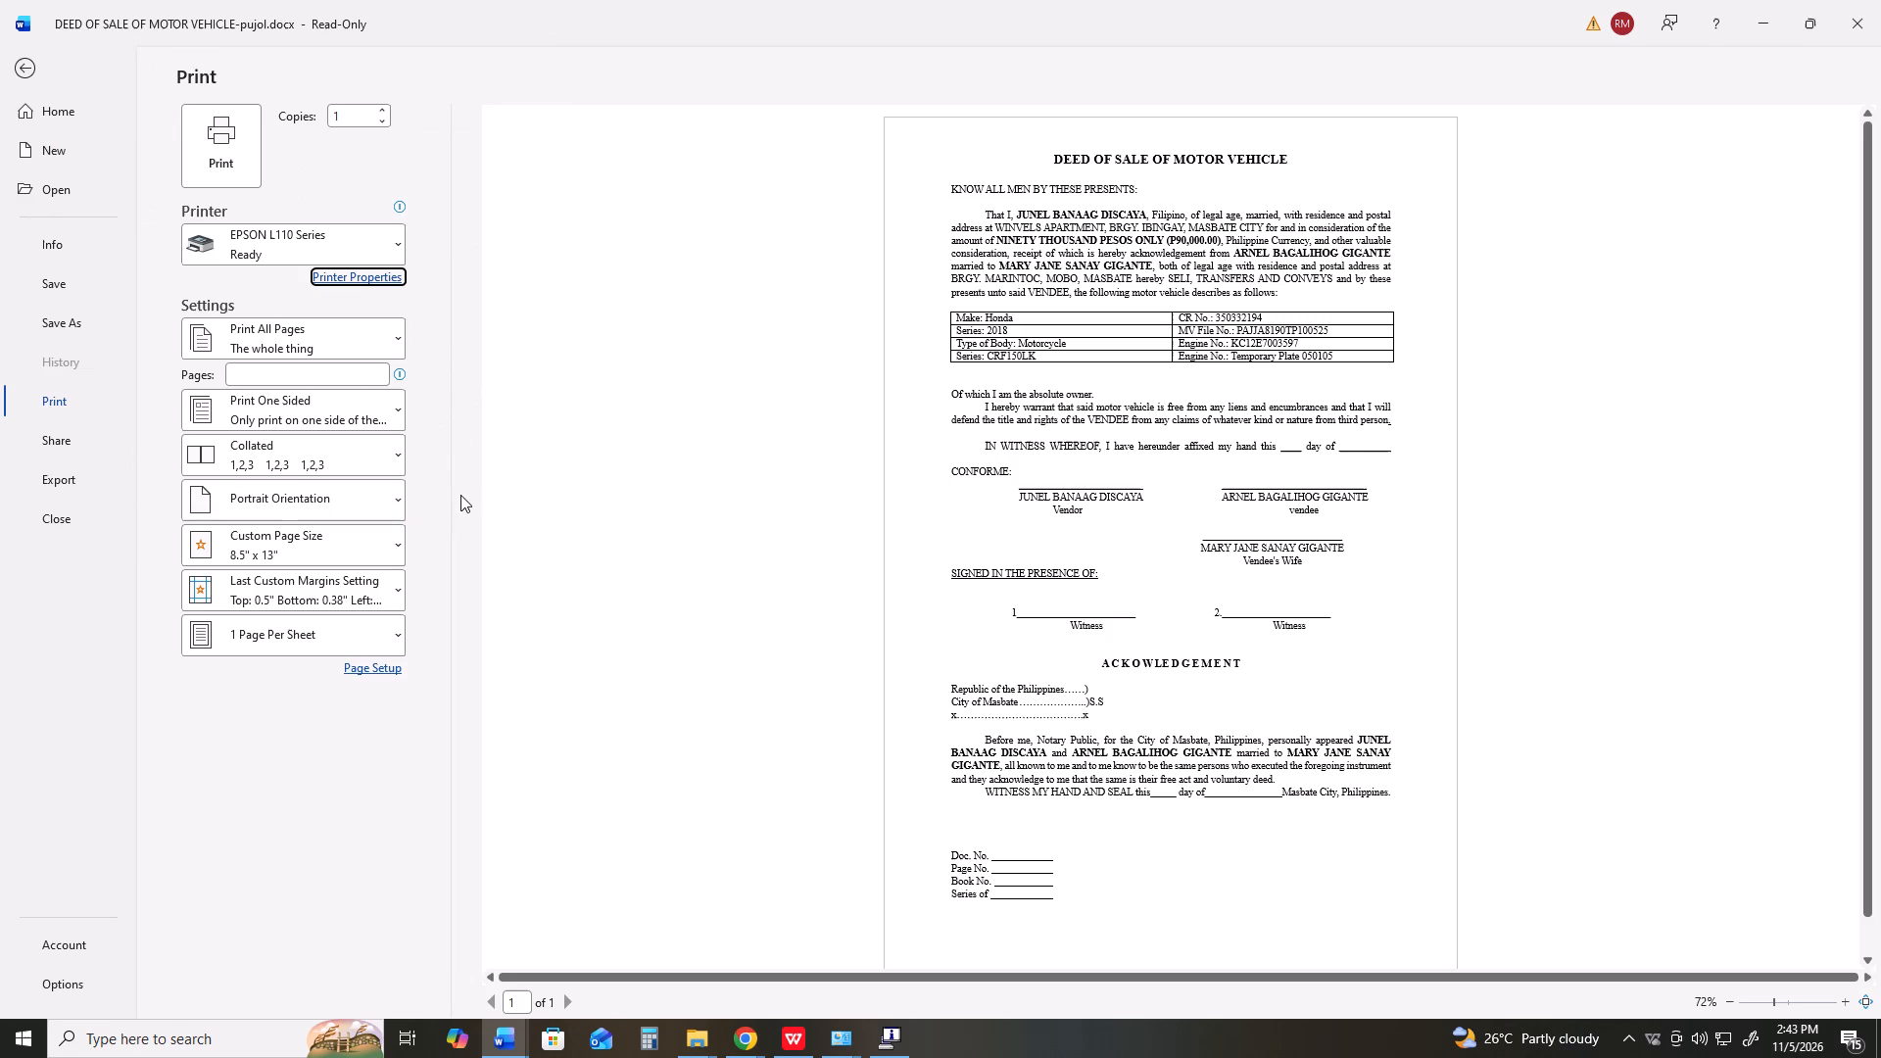
pyautogui.click(252, 162)
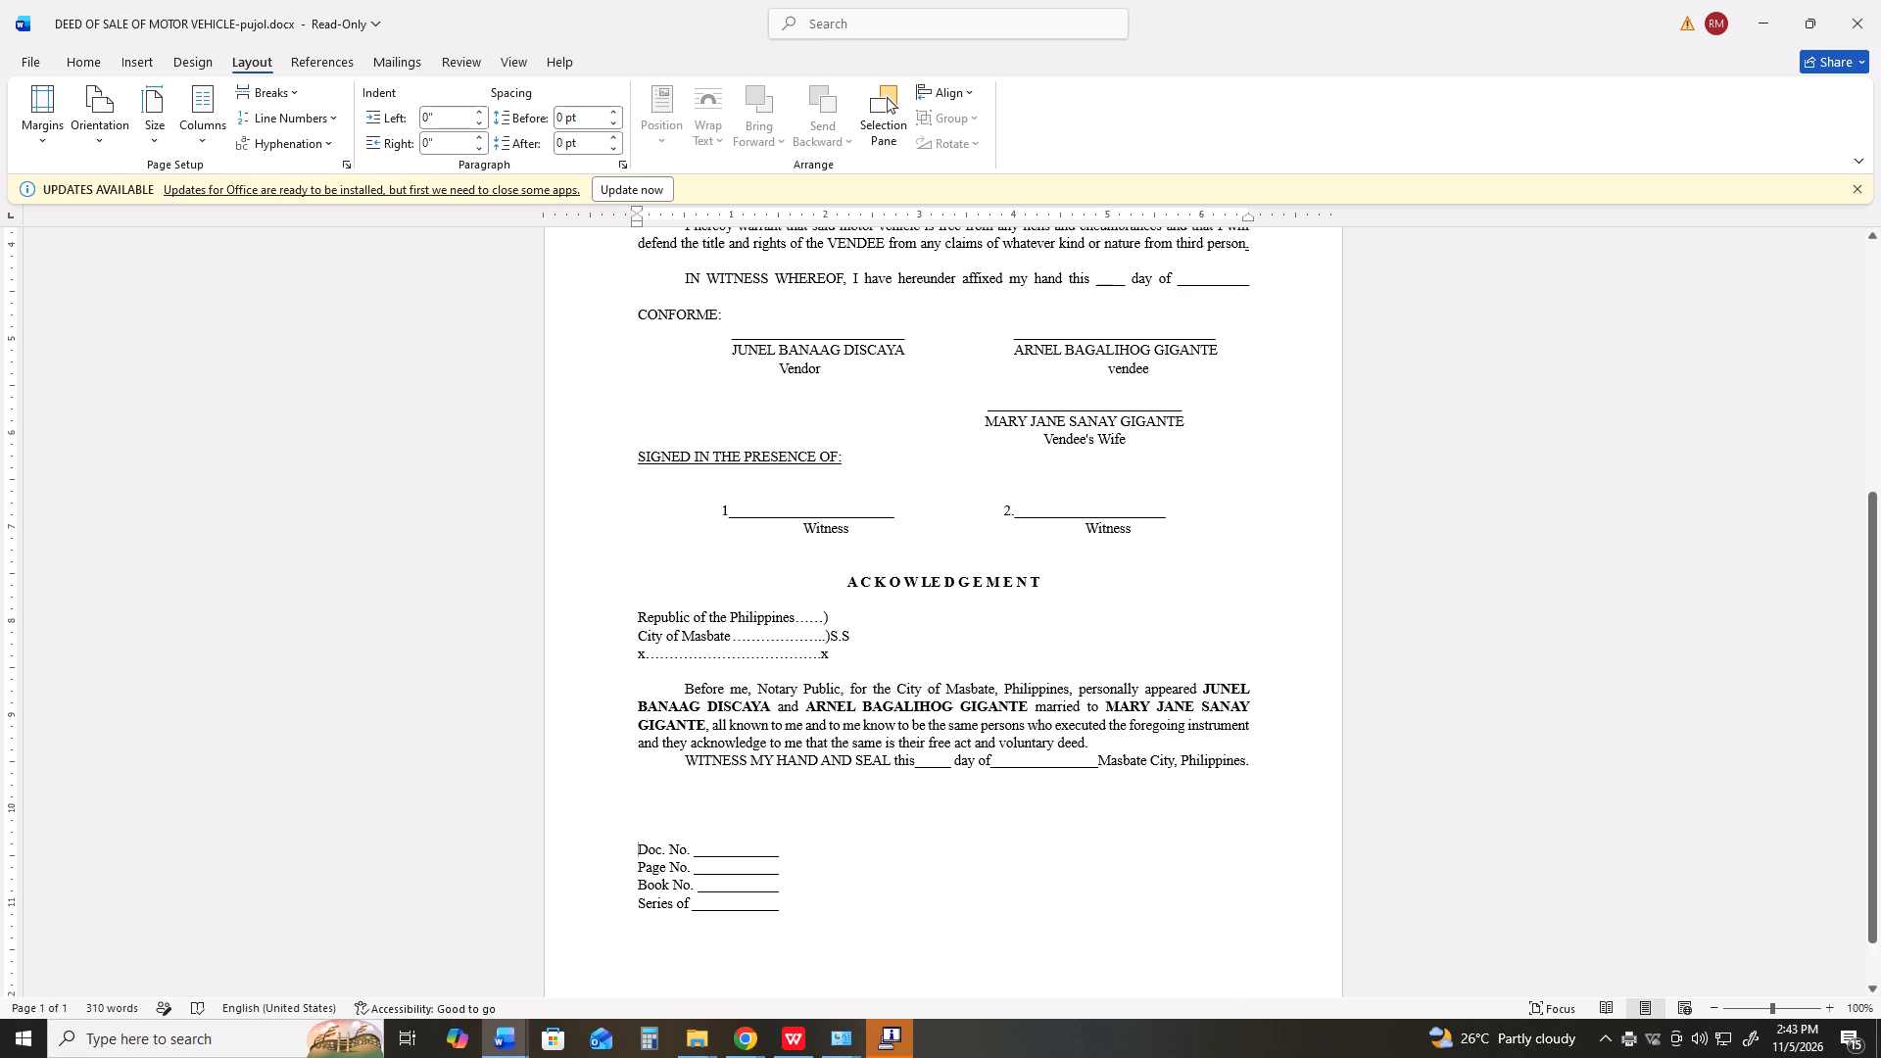
# Copy the entire deed, from the title down to the "Series of" line.
pyautogui.scroll(19, 906, 574)
pyautogui.scroll(2, 908, 550)
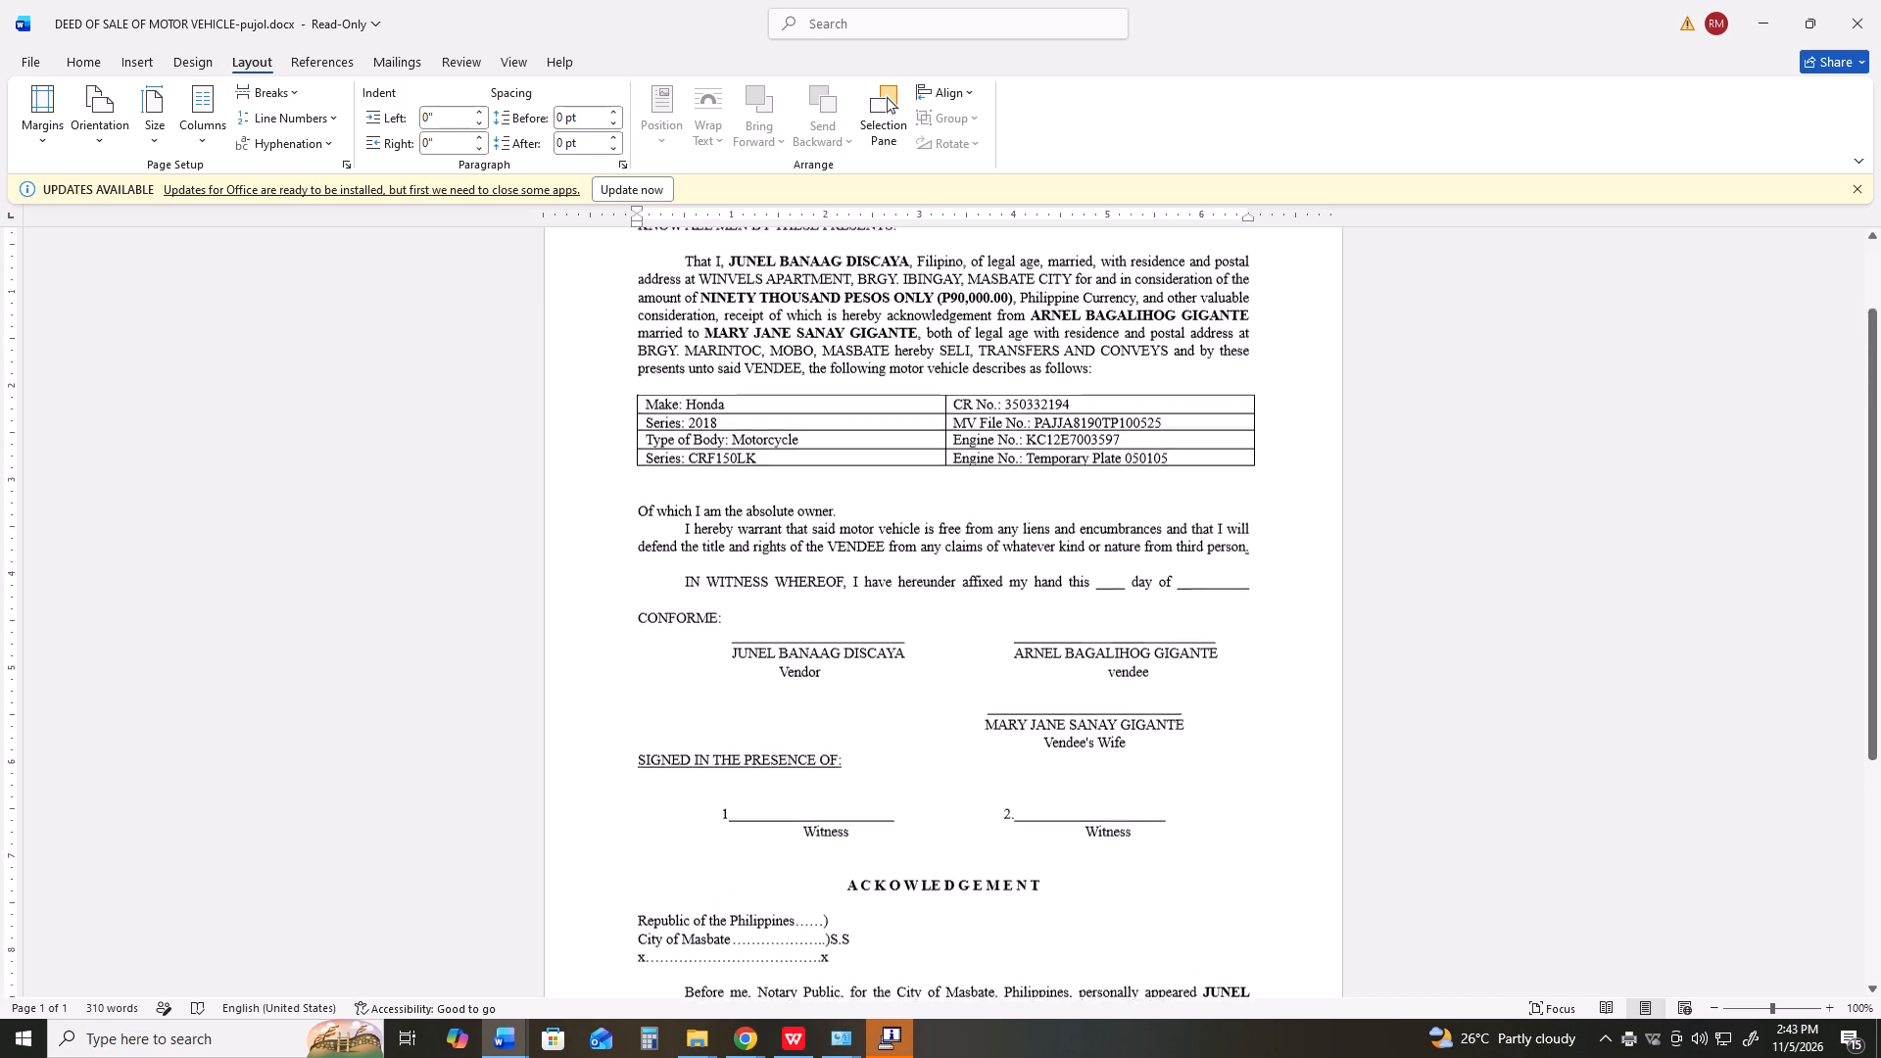
pyautogui.scroll(7, 908, 550)
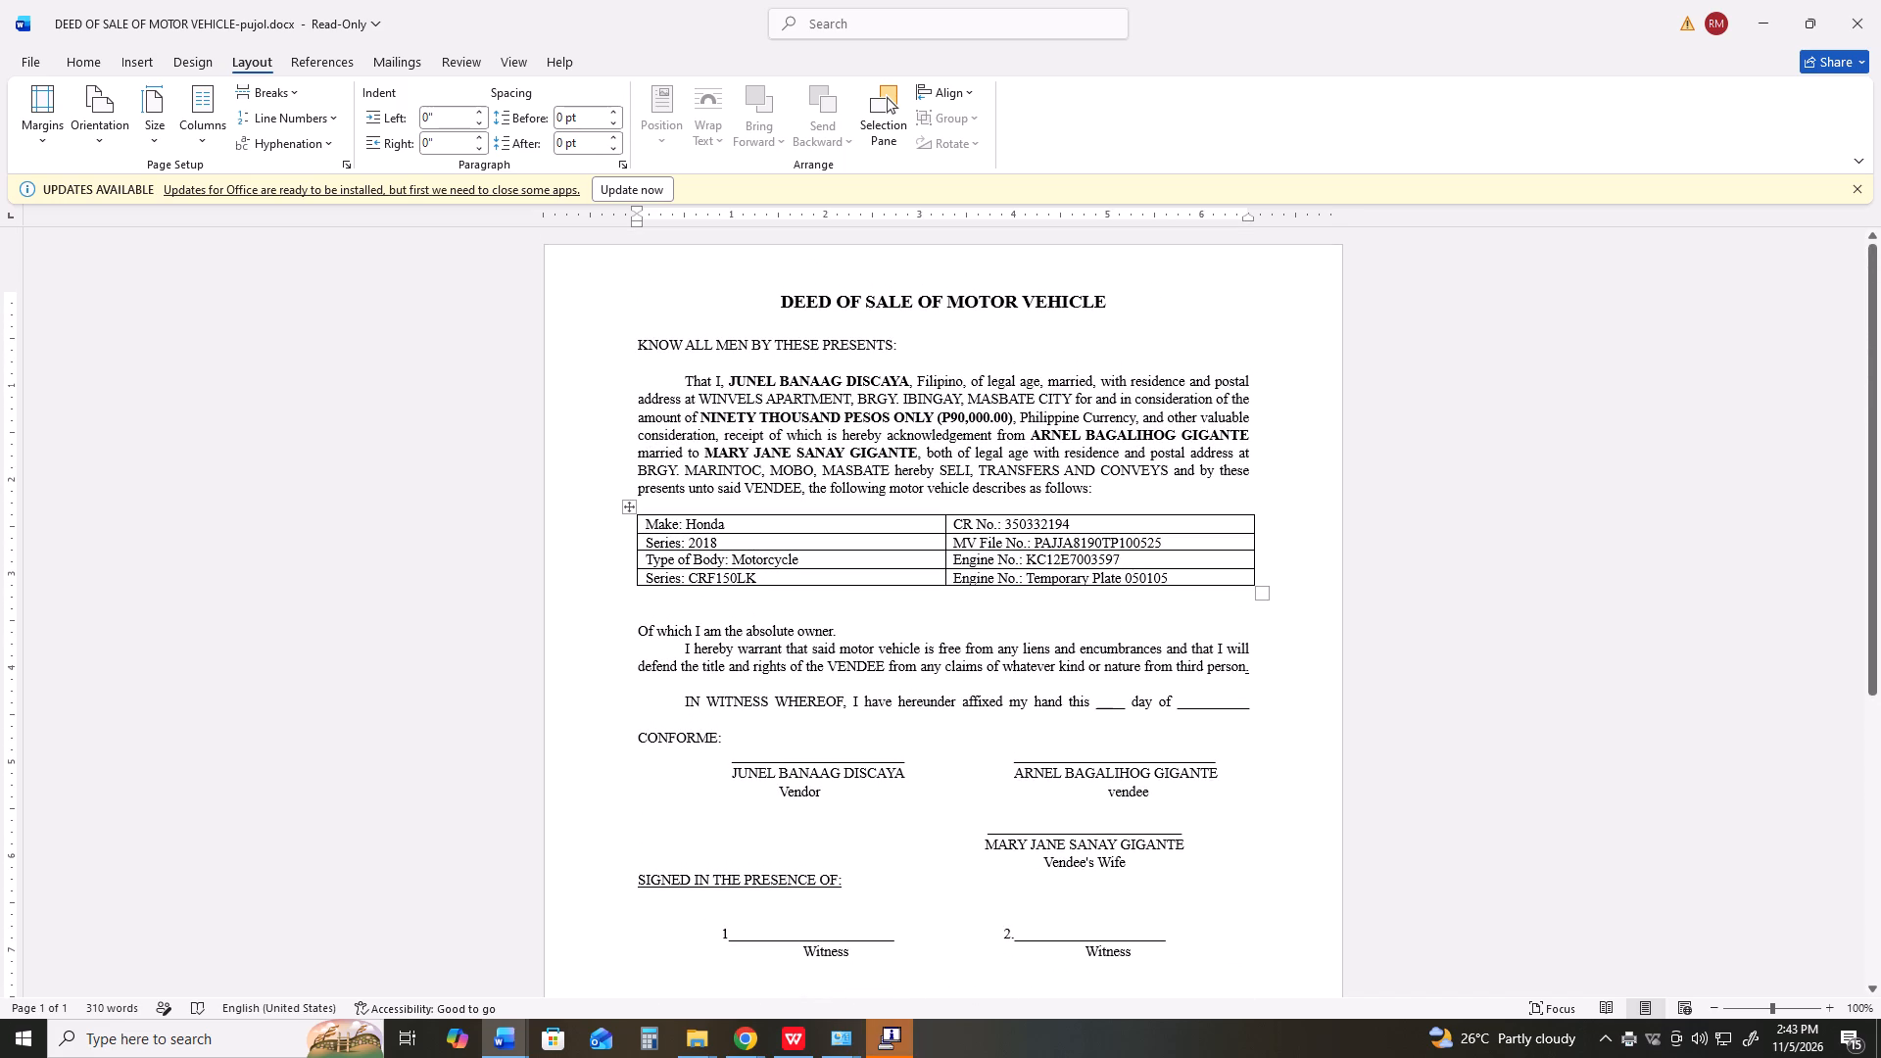
pyautogui.hotkey('ctrl', '-')
pyautogui.hotkey('ctrl', '-')
pyautogui.hotkey('ctrl', '-')
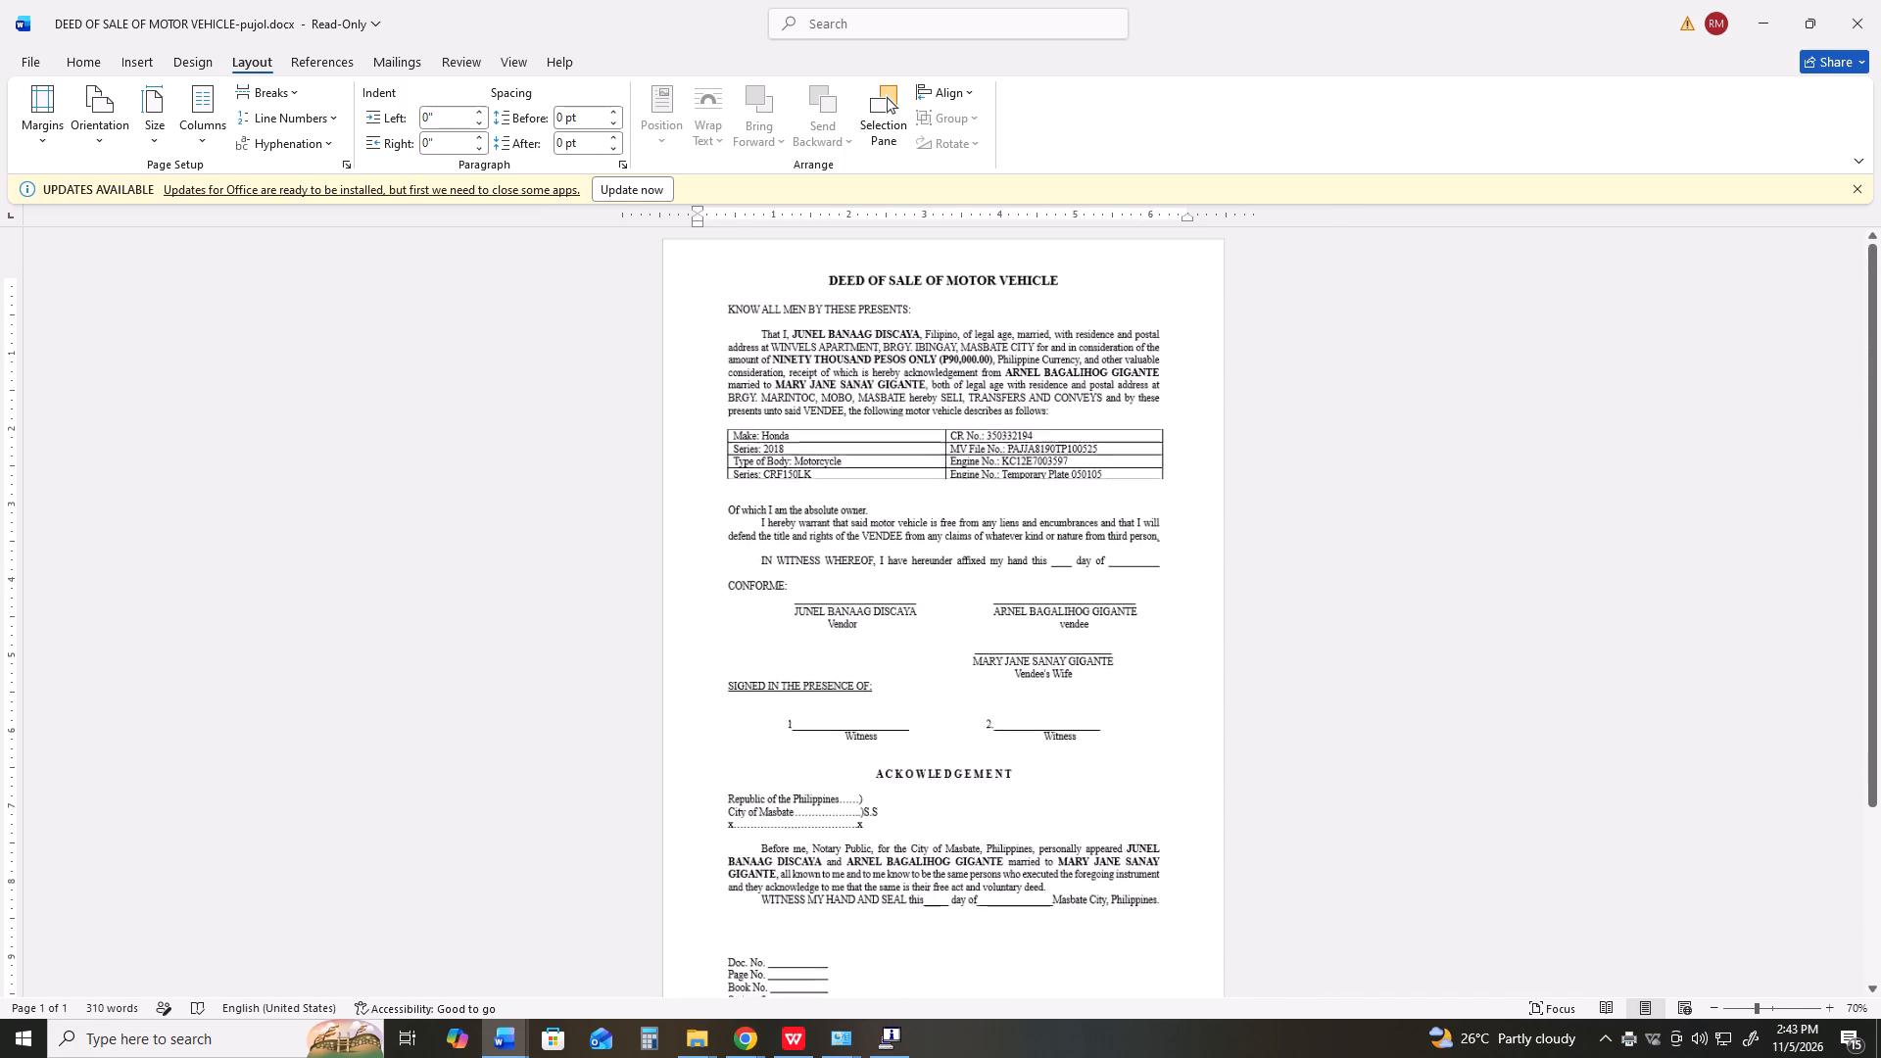
pyautogui.hotkey('ctrl', '-')
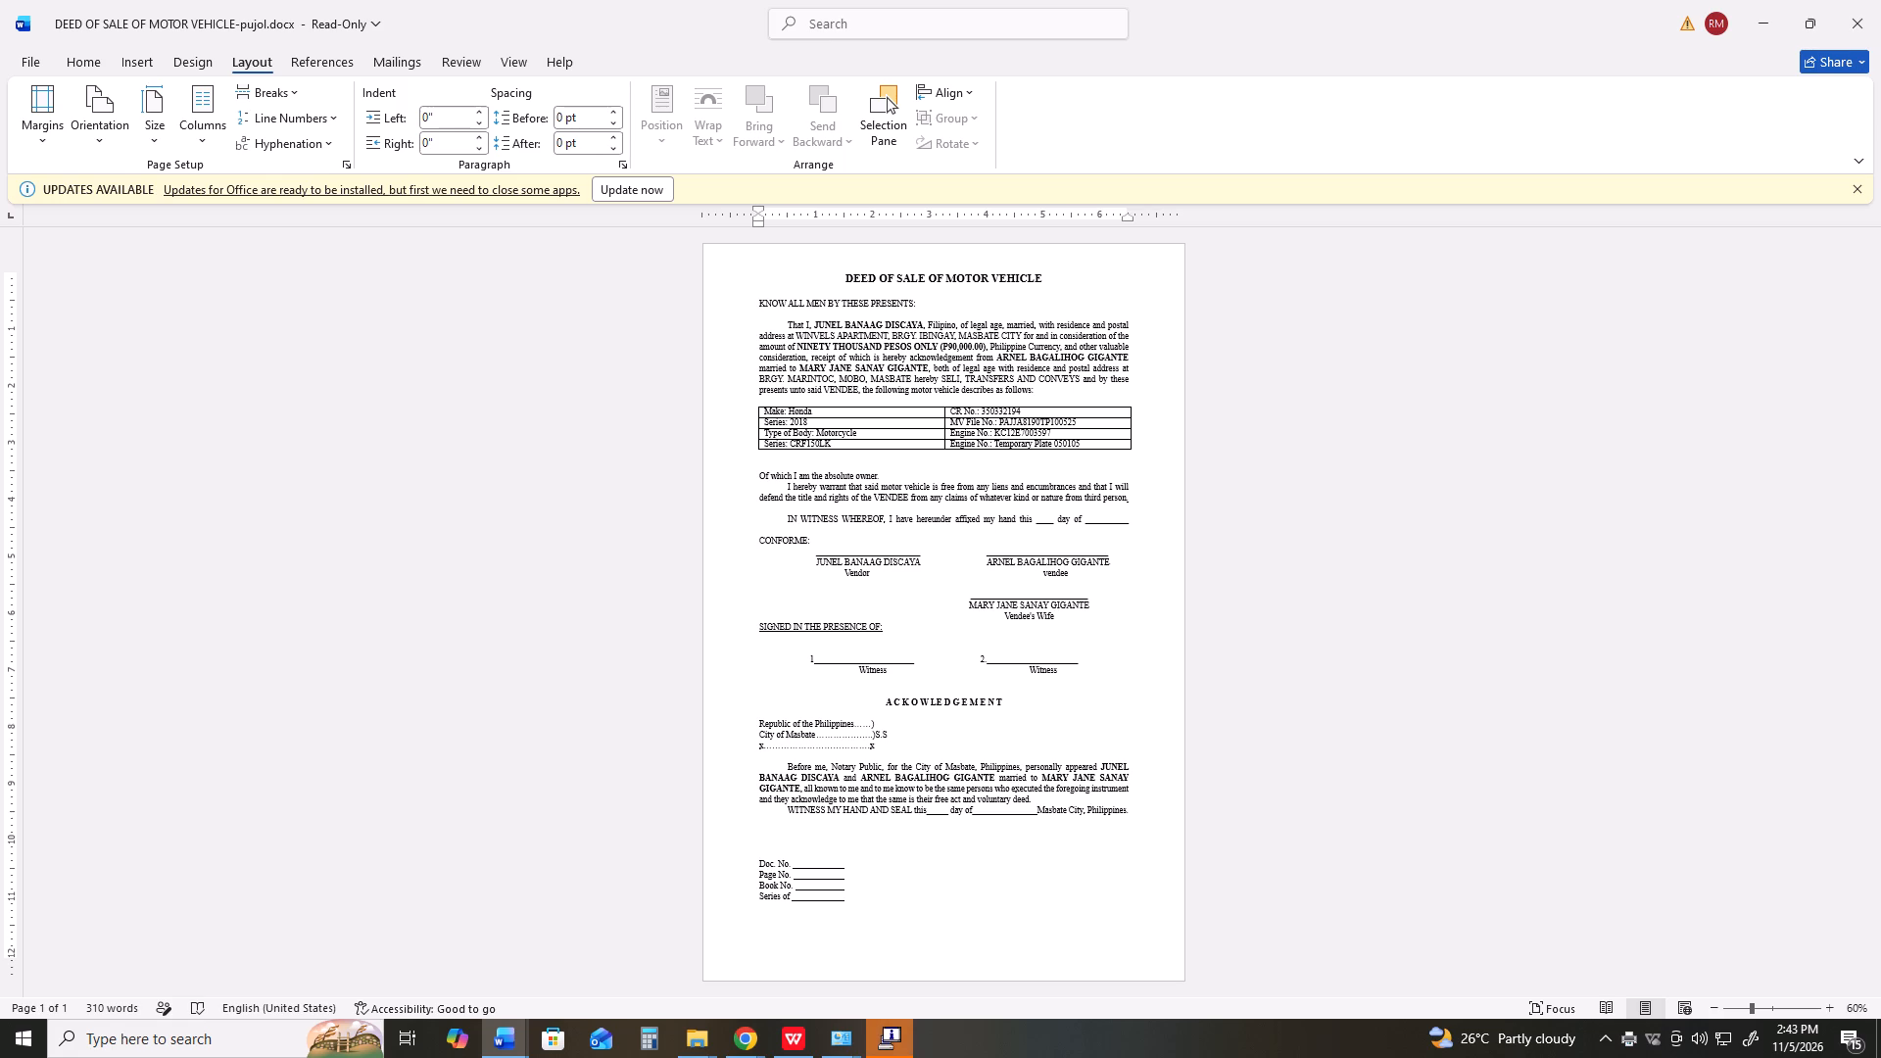
pyautogui.moveTo(781, 274); pyautogui.dragTo(1053, 821)
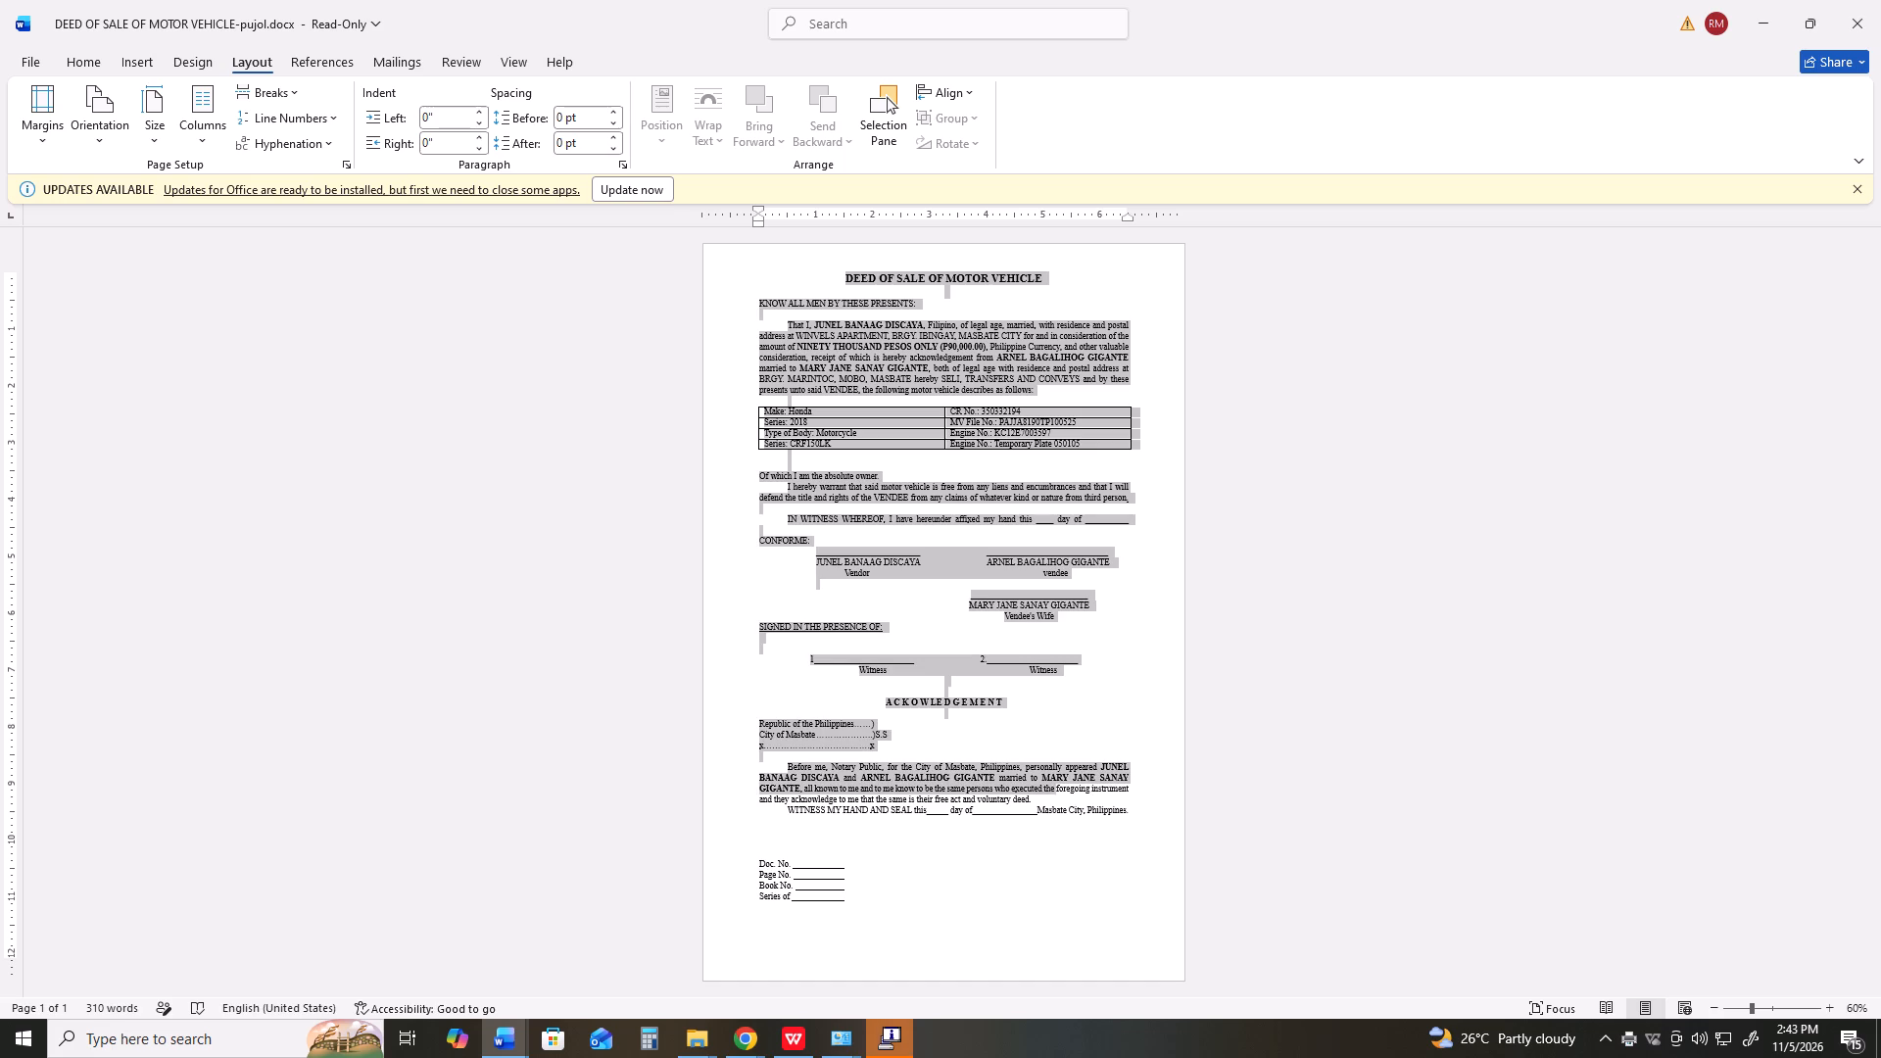
pyautogui.moveTo(1053, 821); pyautogui.dragTo(1109, 909)
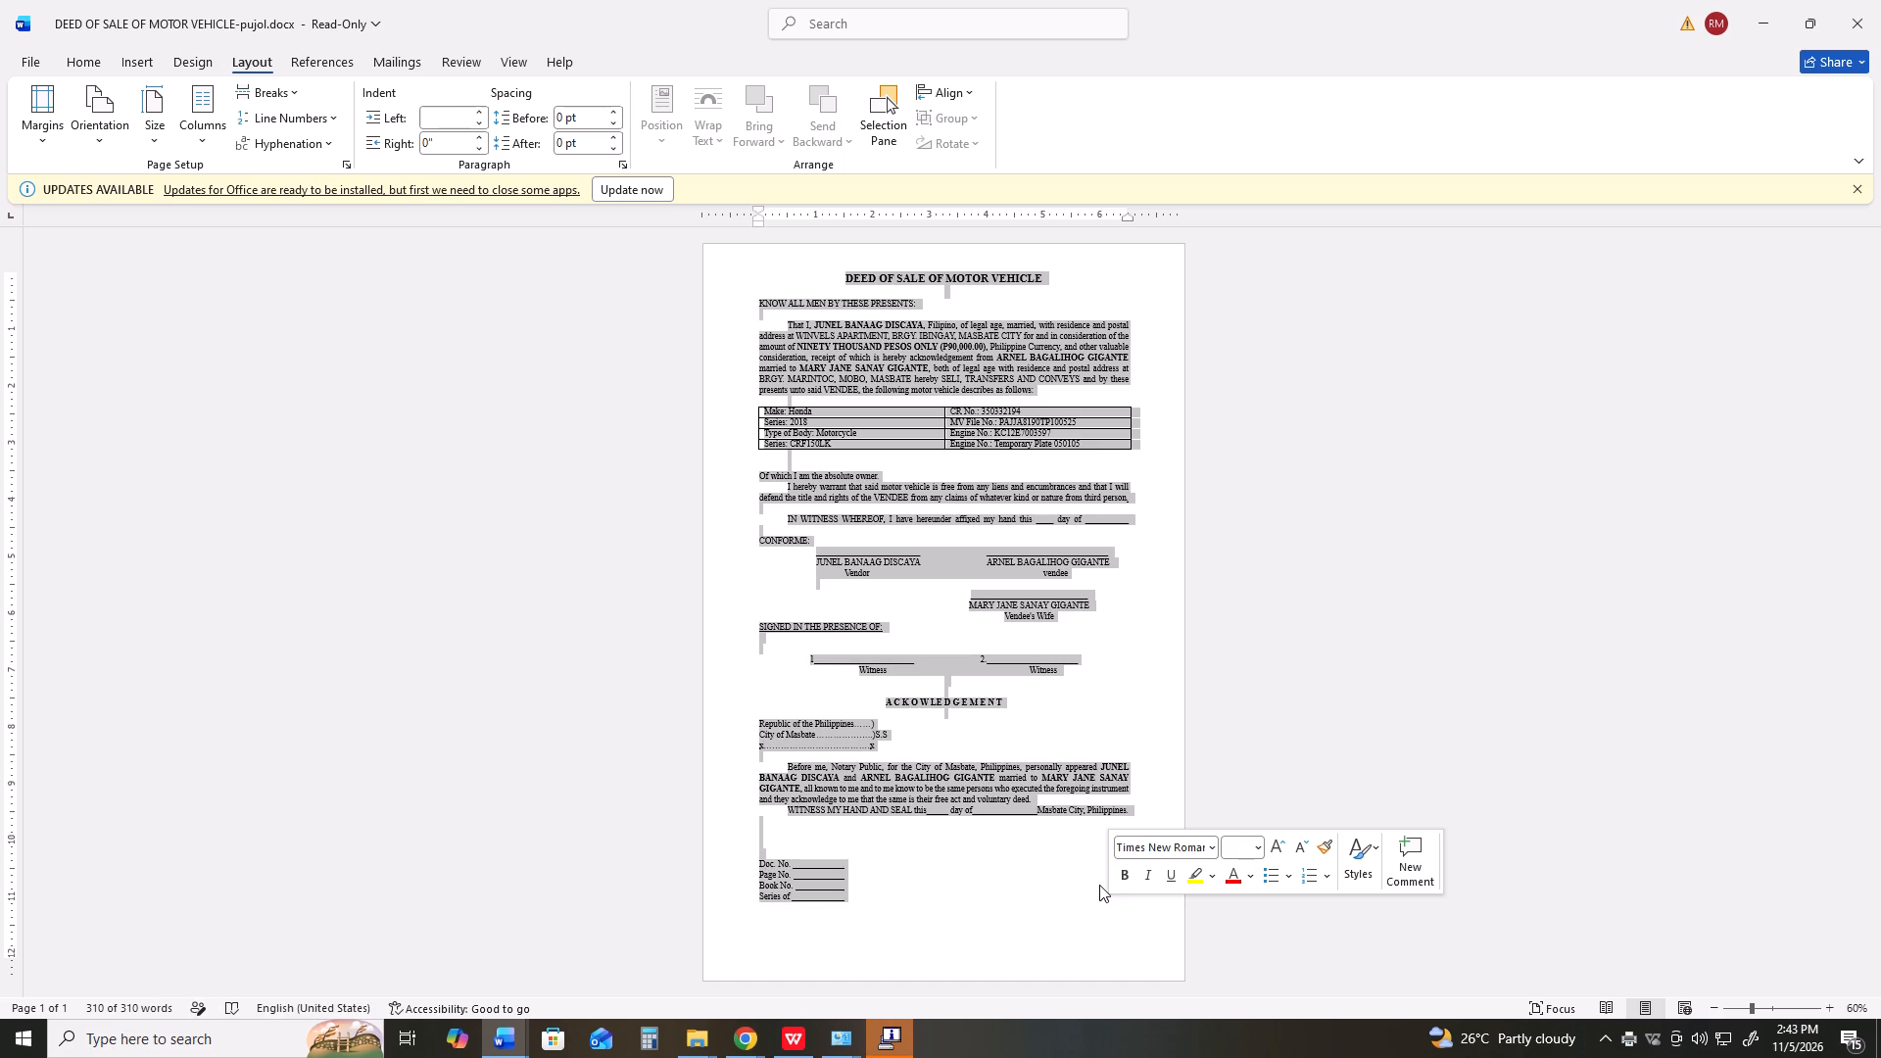
pyautogui.hotkey('ctrl', 'c')
pyautogui.hotkey('ctrl', 'c')
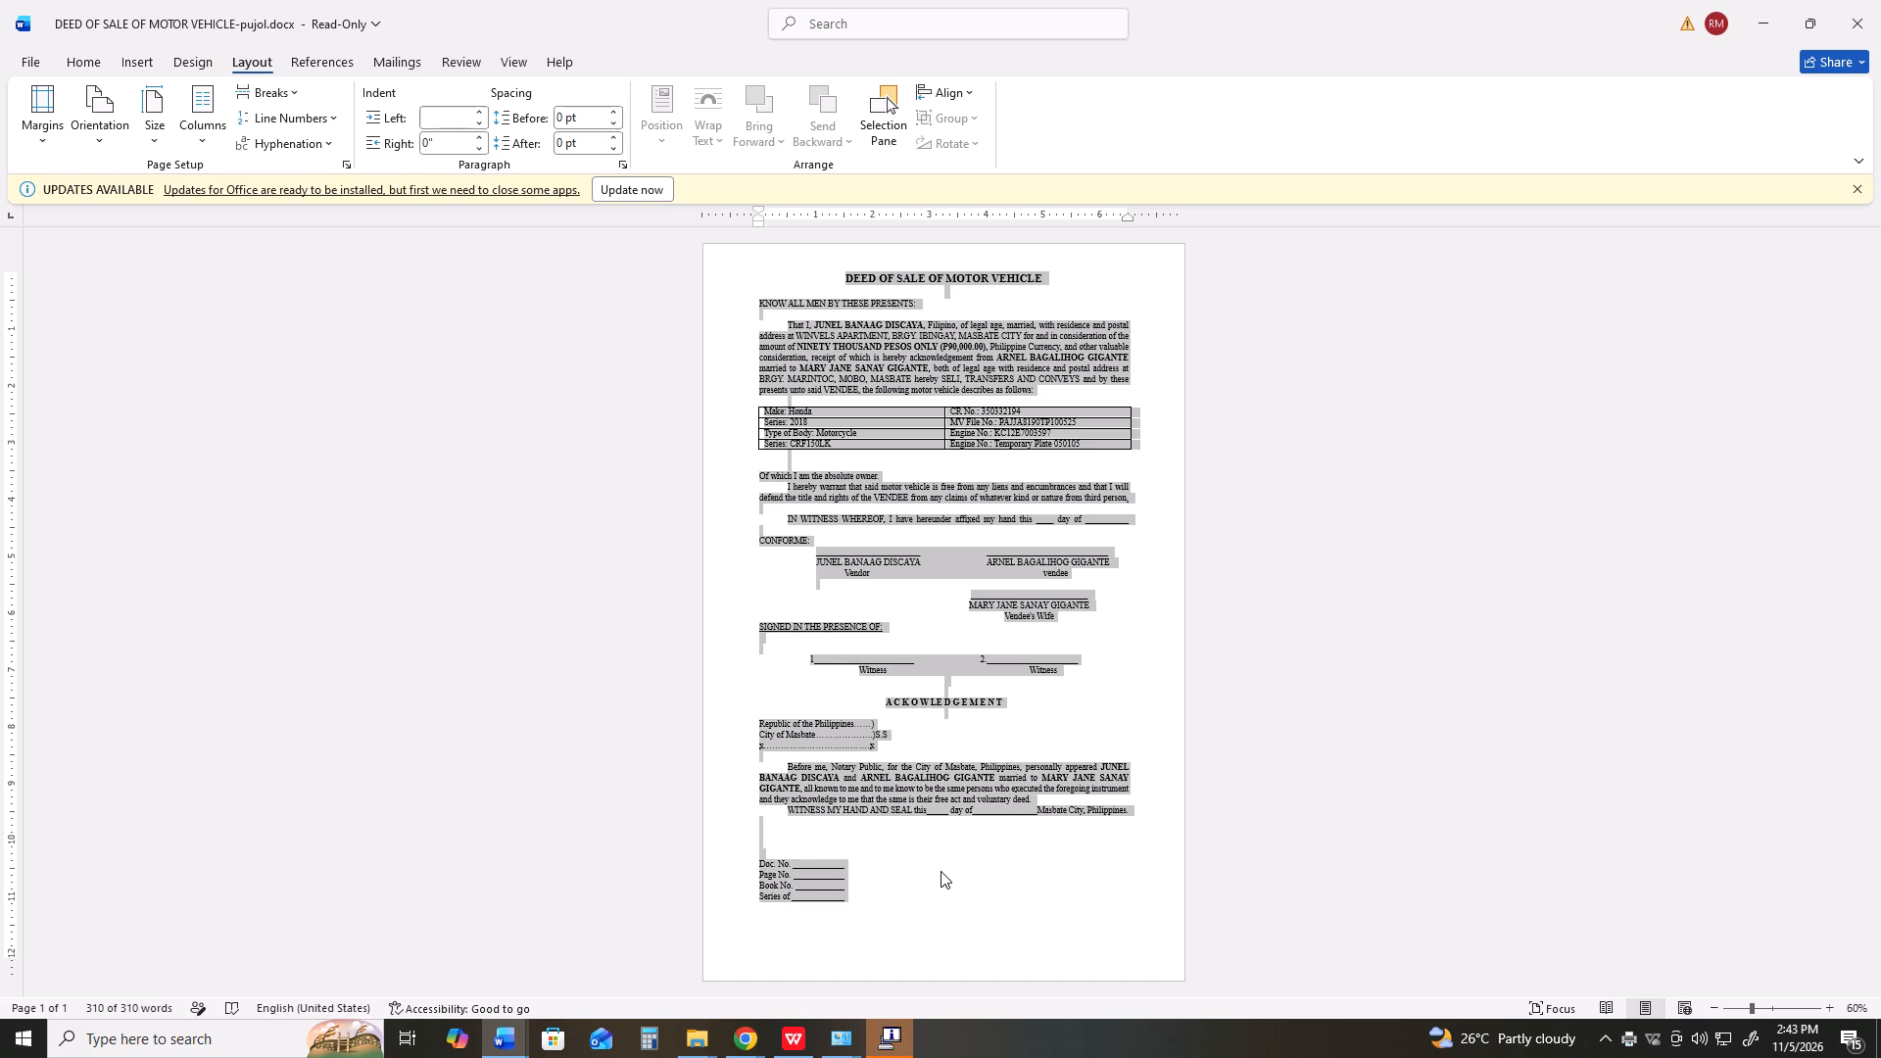
pyautogui.hotkey('ctrl', 'c')
pyautogui.hotkey('ctrl', 'c')
pyautogui.hotkey('ctrl', 'c')
# Create a new blank document.
pyautogui.click(19, 70)
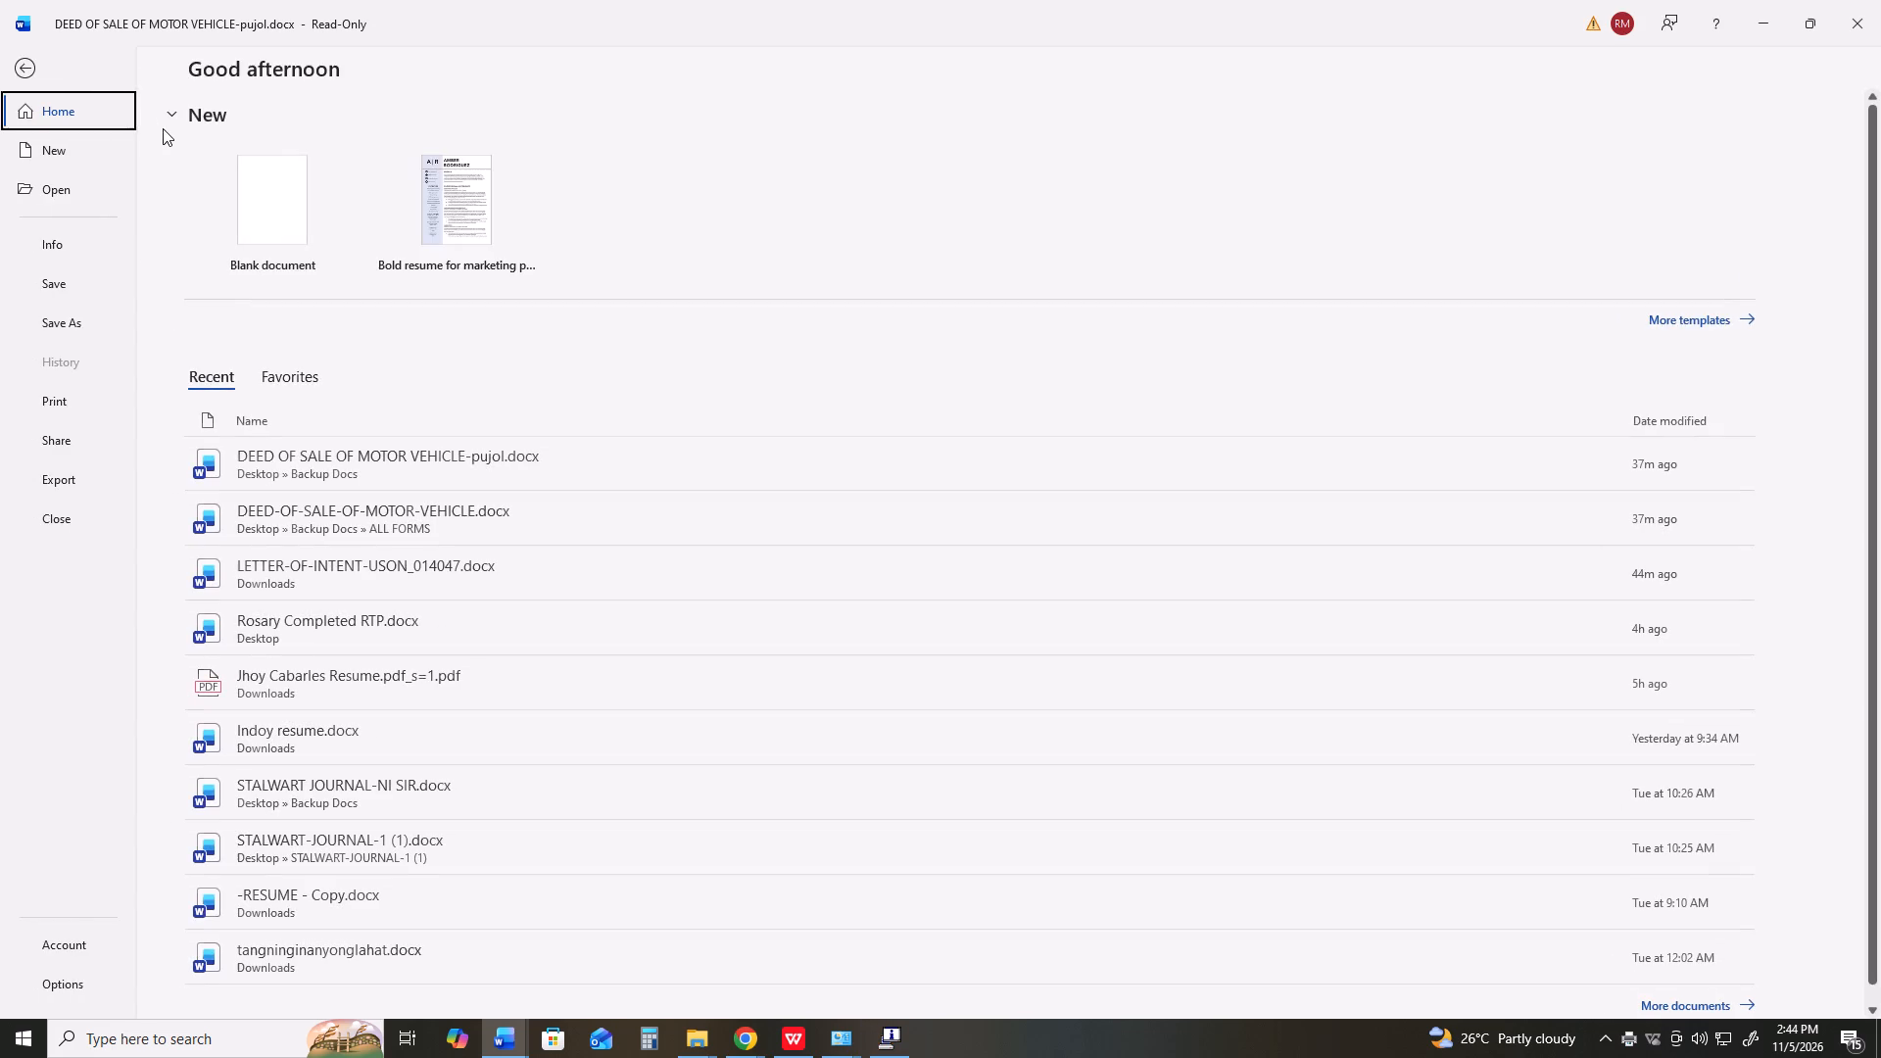
pyautogui.click(293, 197)
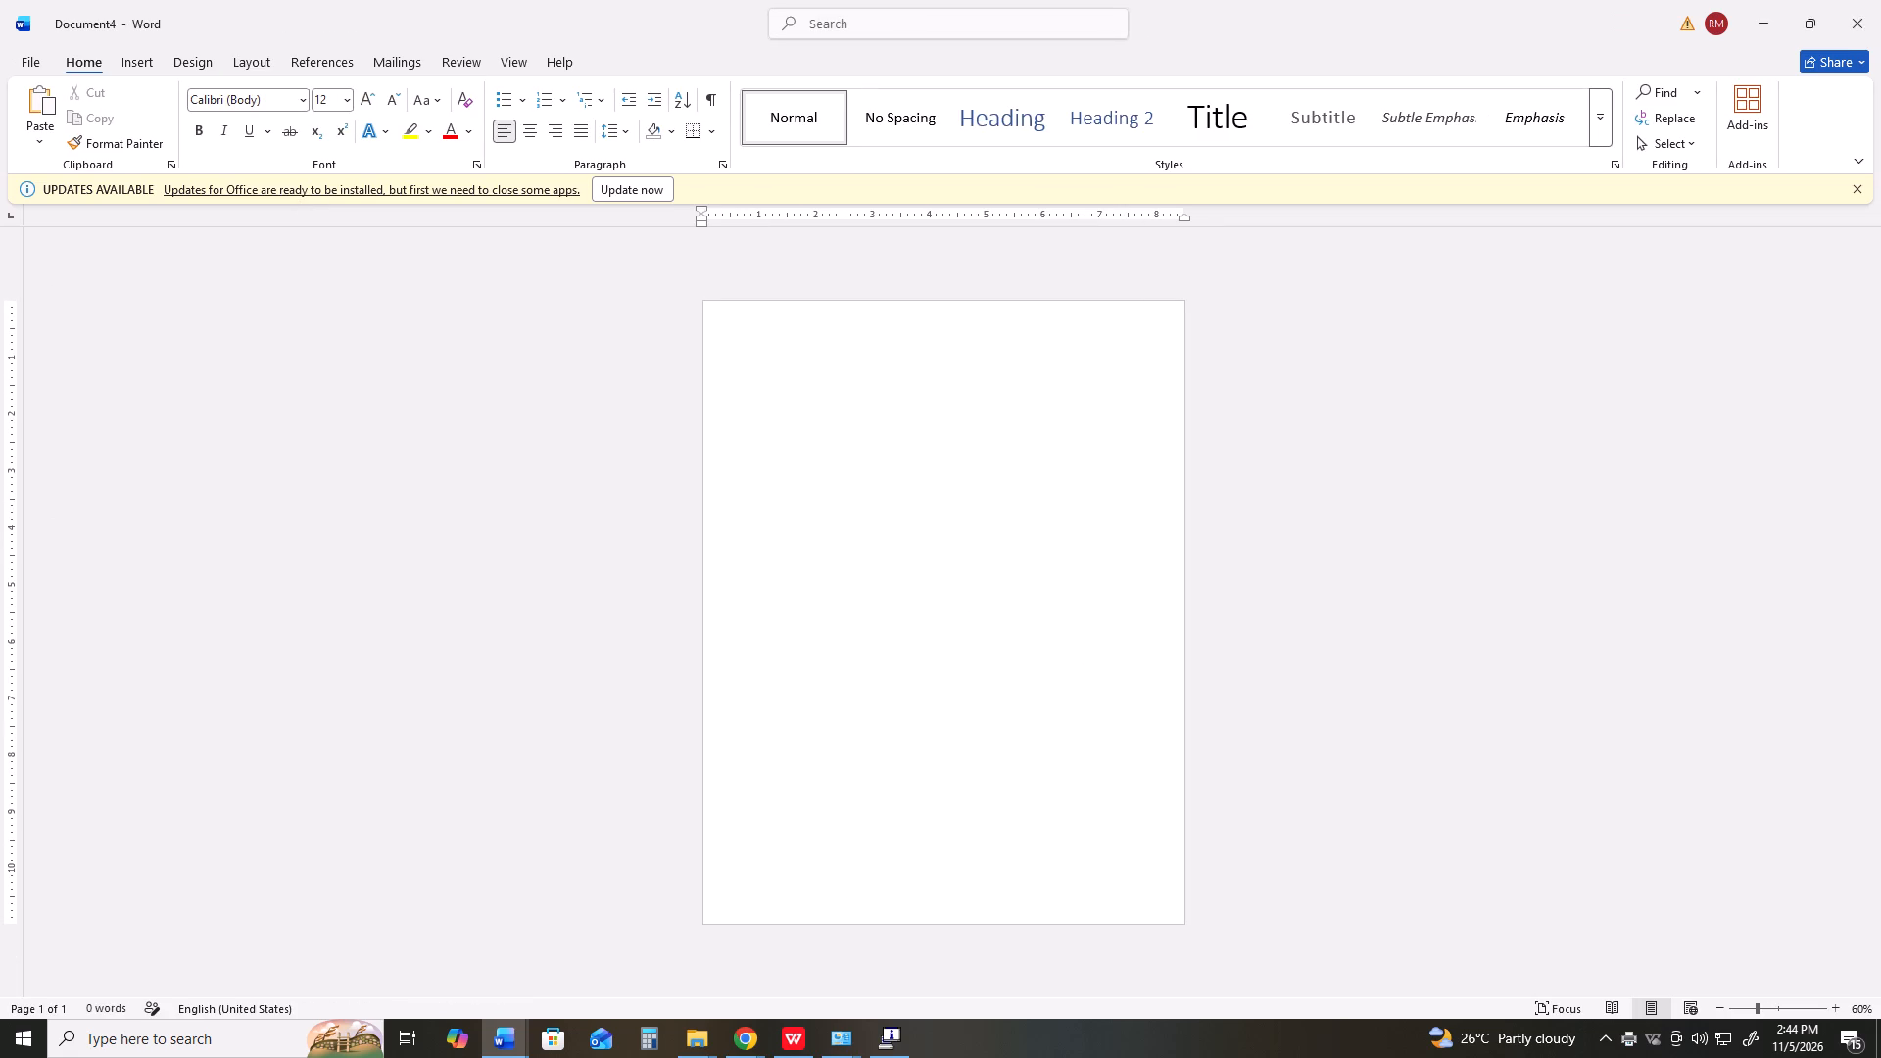
# Set the blank document's paper height to 13" and let the margins be fixed to fit the printable area.
pyautogui.click(237, 54)
pyautogui.click(172, 123)
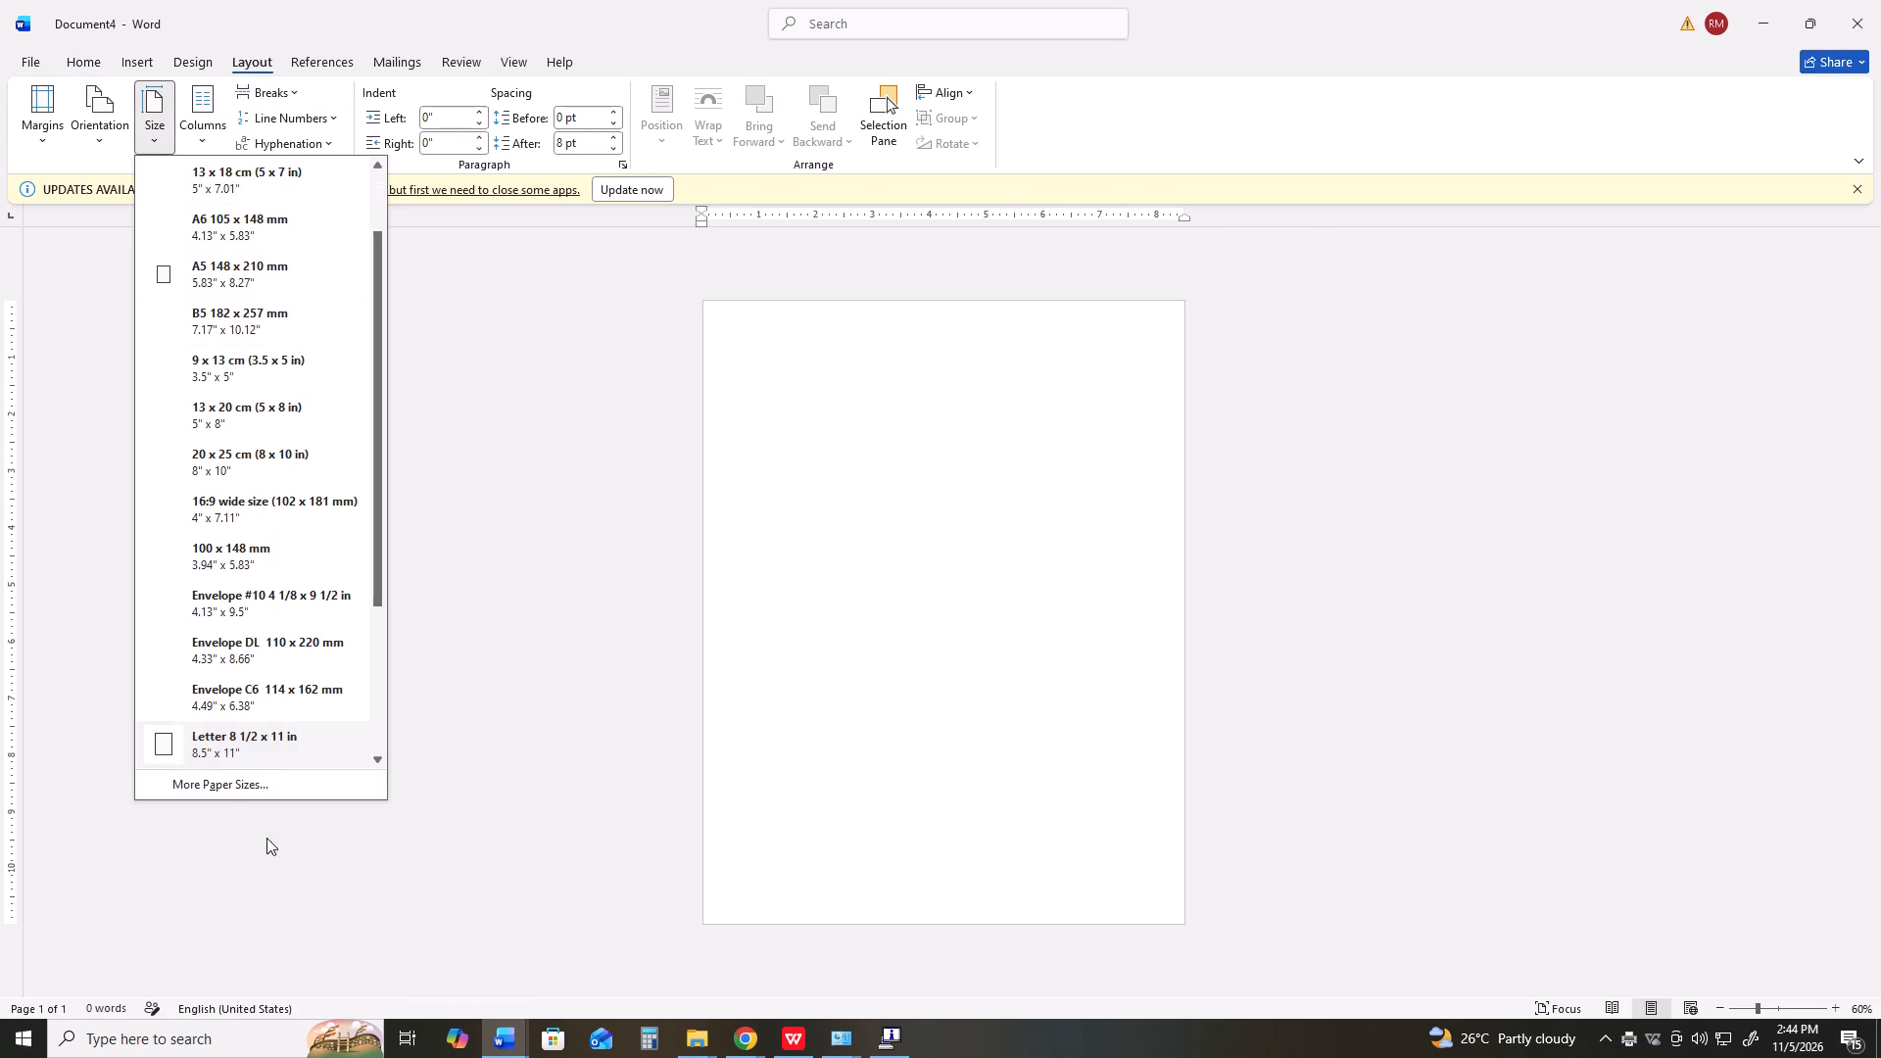
pyautogui.click(245, 783)
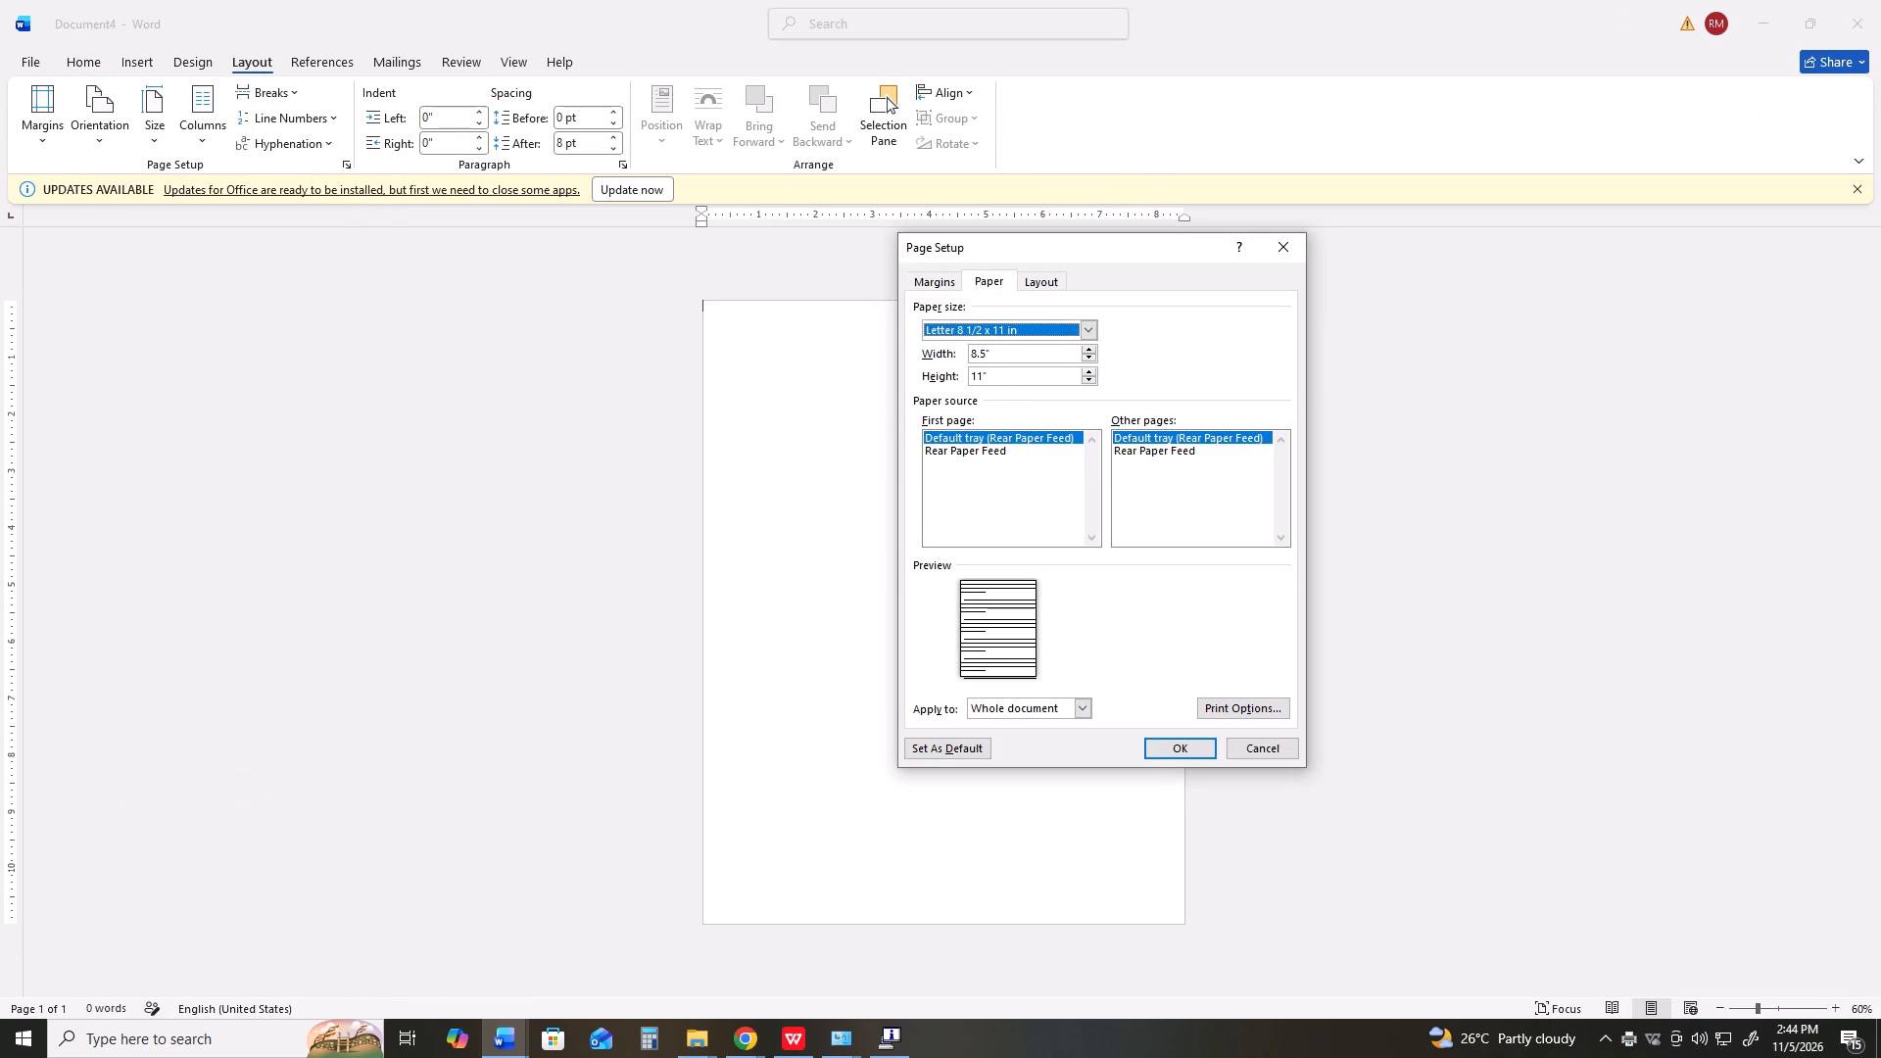
pyautogui.click(979, 377)
pyautogui.press('Right')
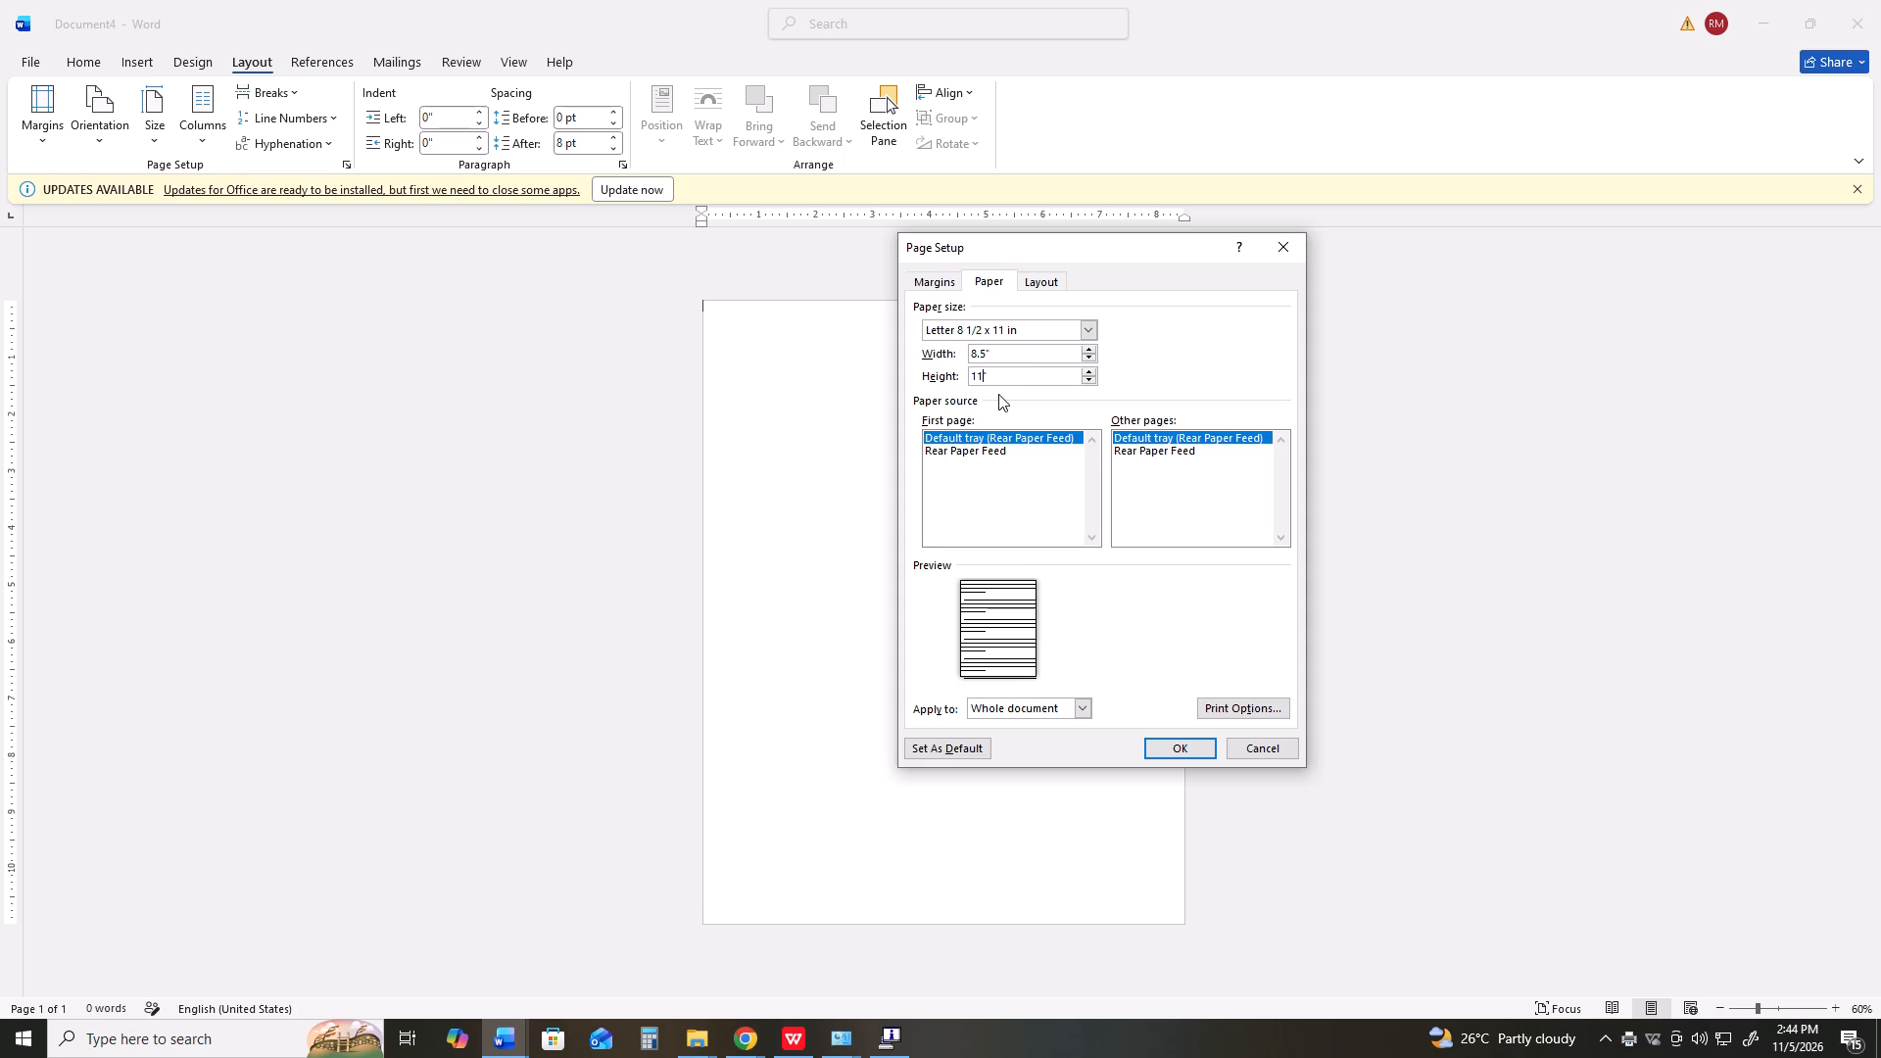
pyautogui.press('BackSpace')
pyautogui.press('3')
pyautogui.press('Return')
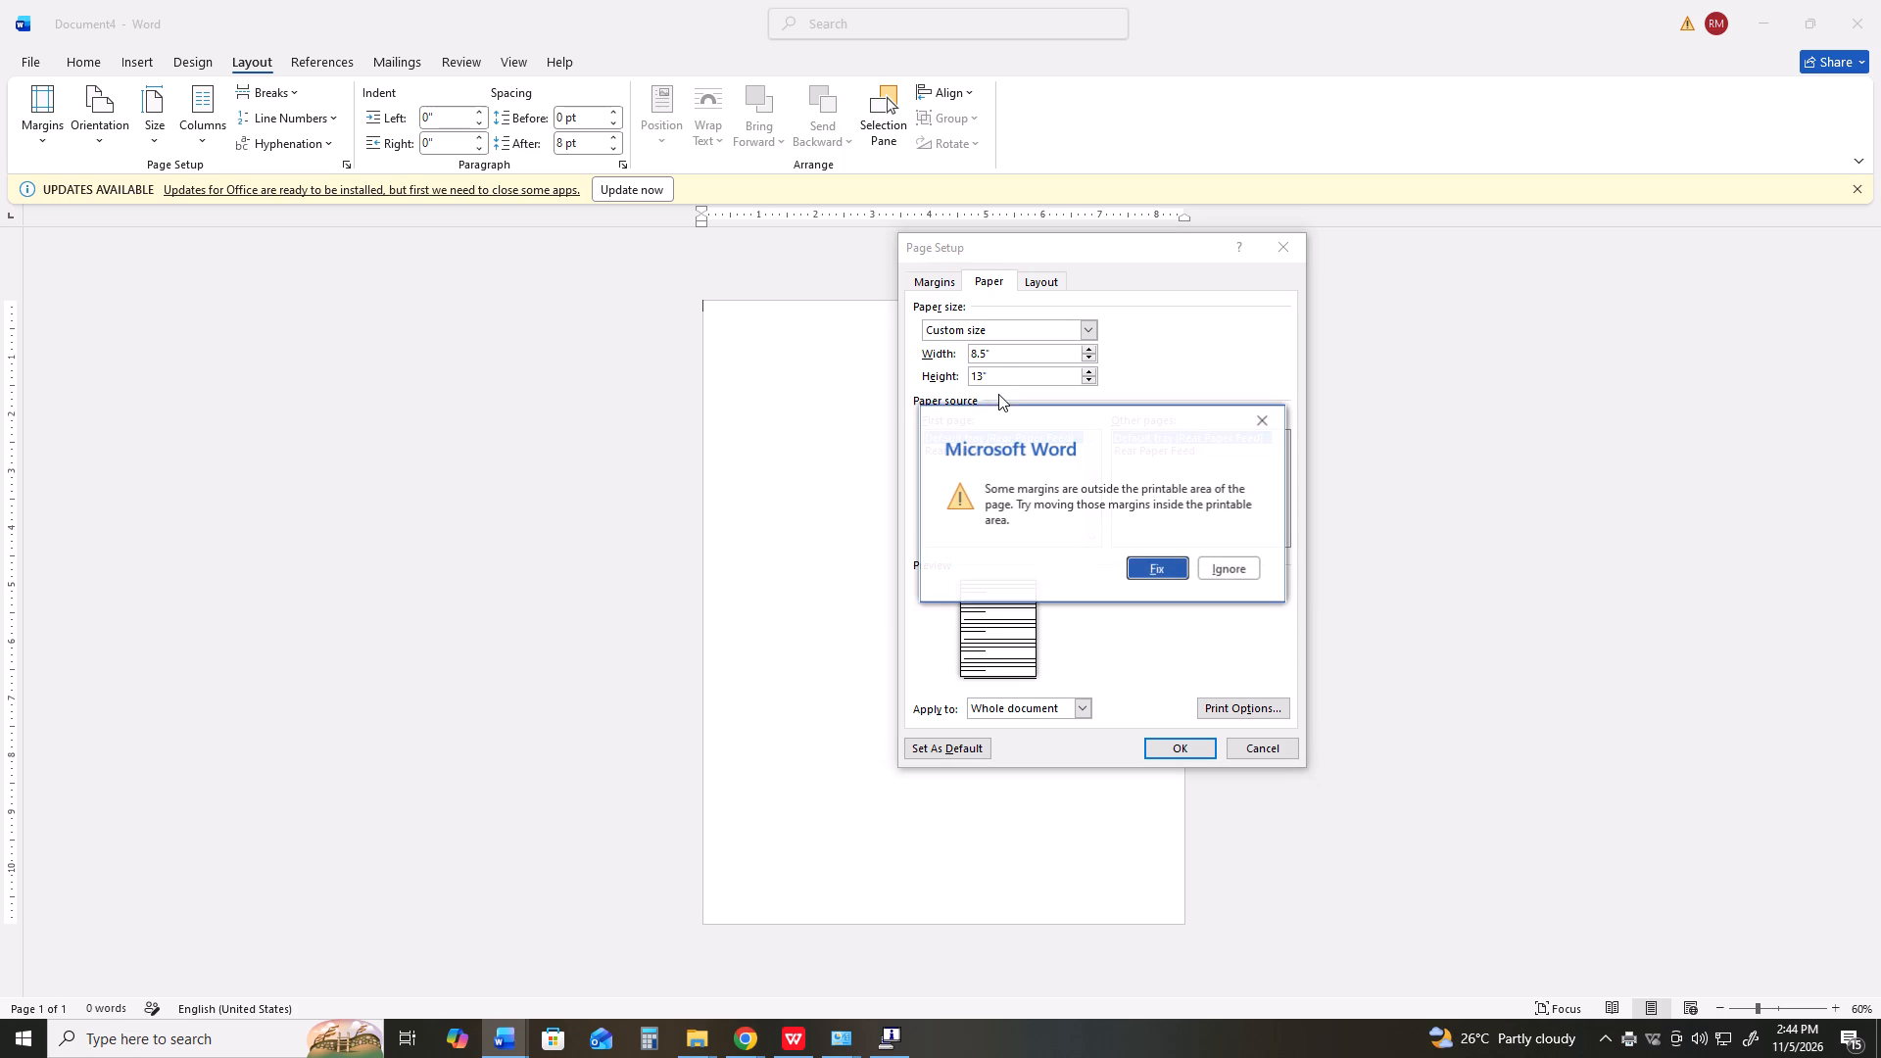
pyautogui.click(1158, 573)
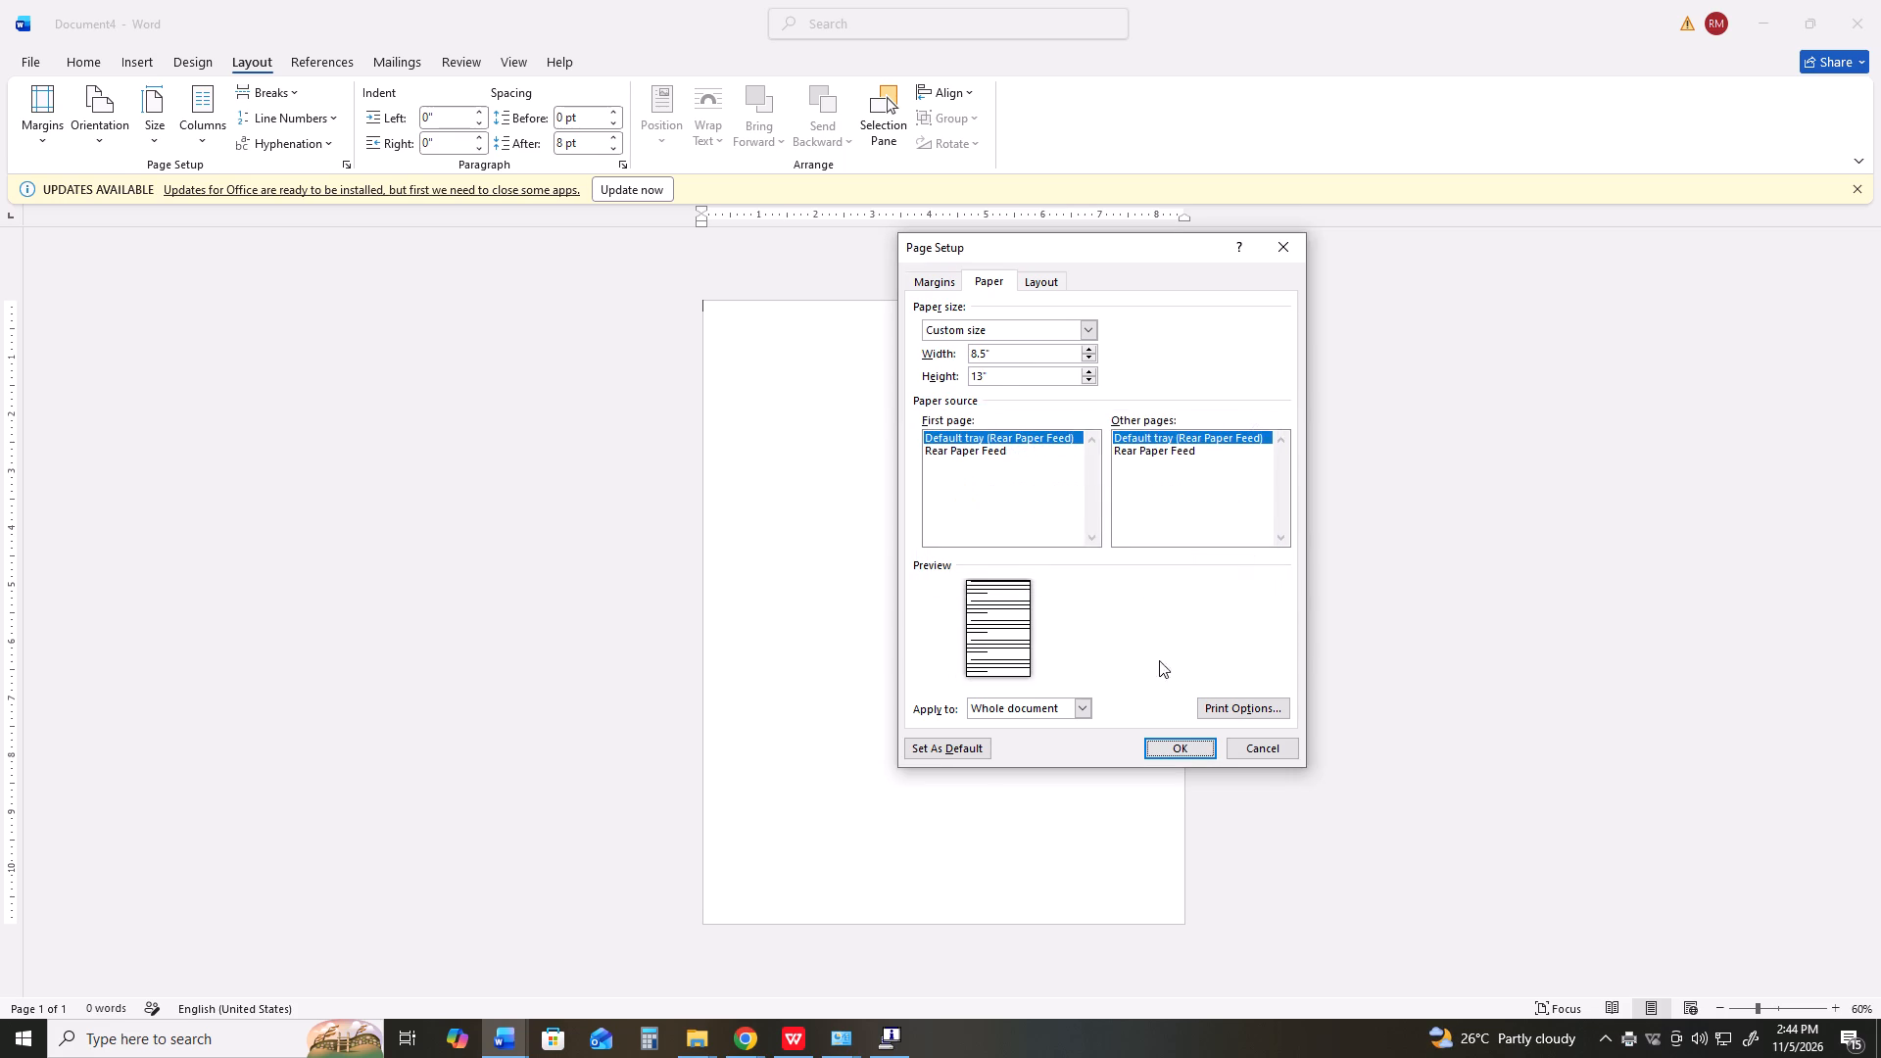
pyautogui.click(1182, 744)
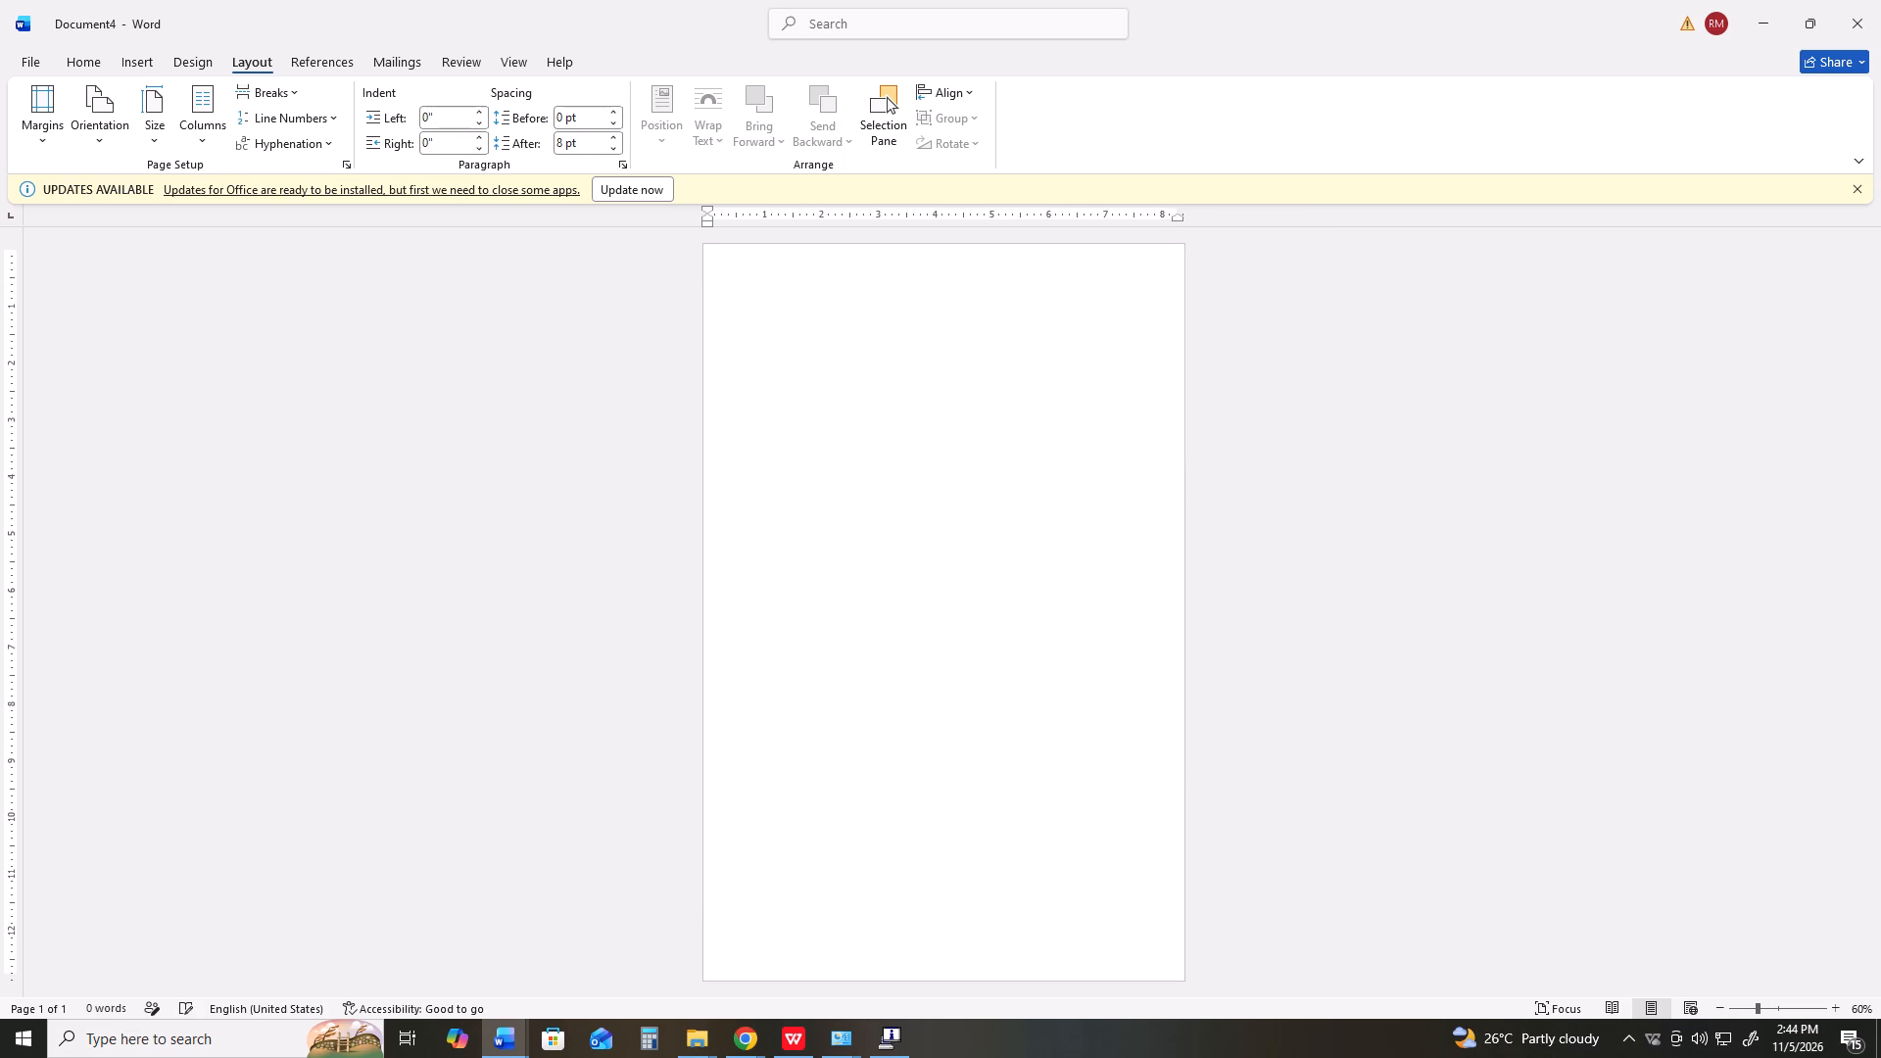
# Paste the copied deed into the blank document.
pyautogui.click(782, 466)
pyautogui.hotkey('ctrl', 'v')
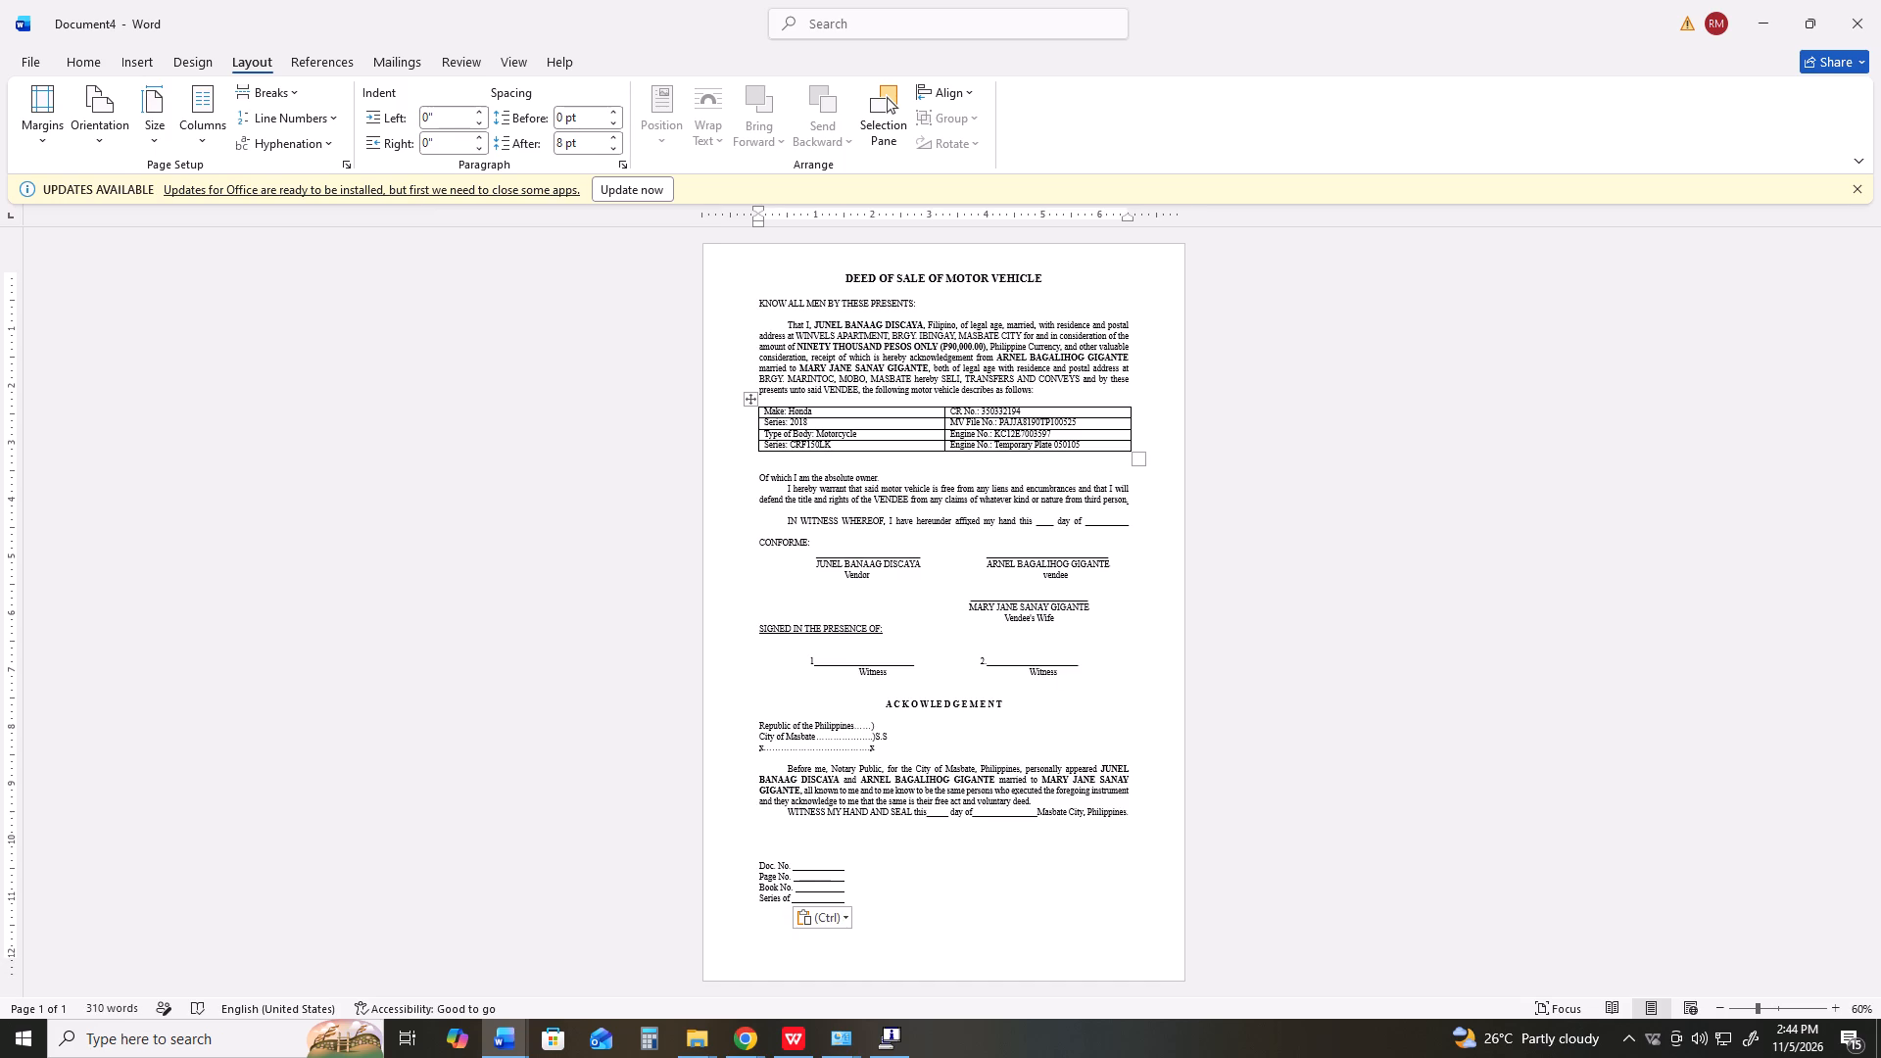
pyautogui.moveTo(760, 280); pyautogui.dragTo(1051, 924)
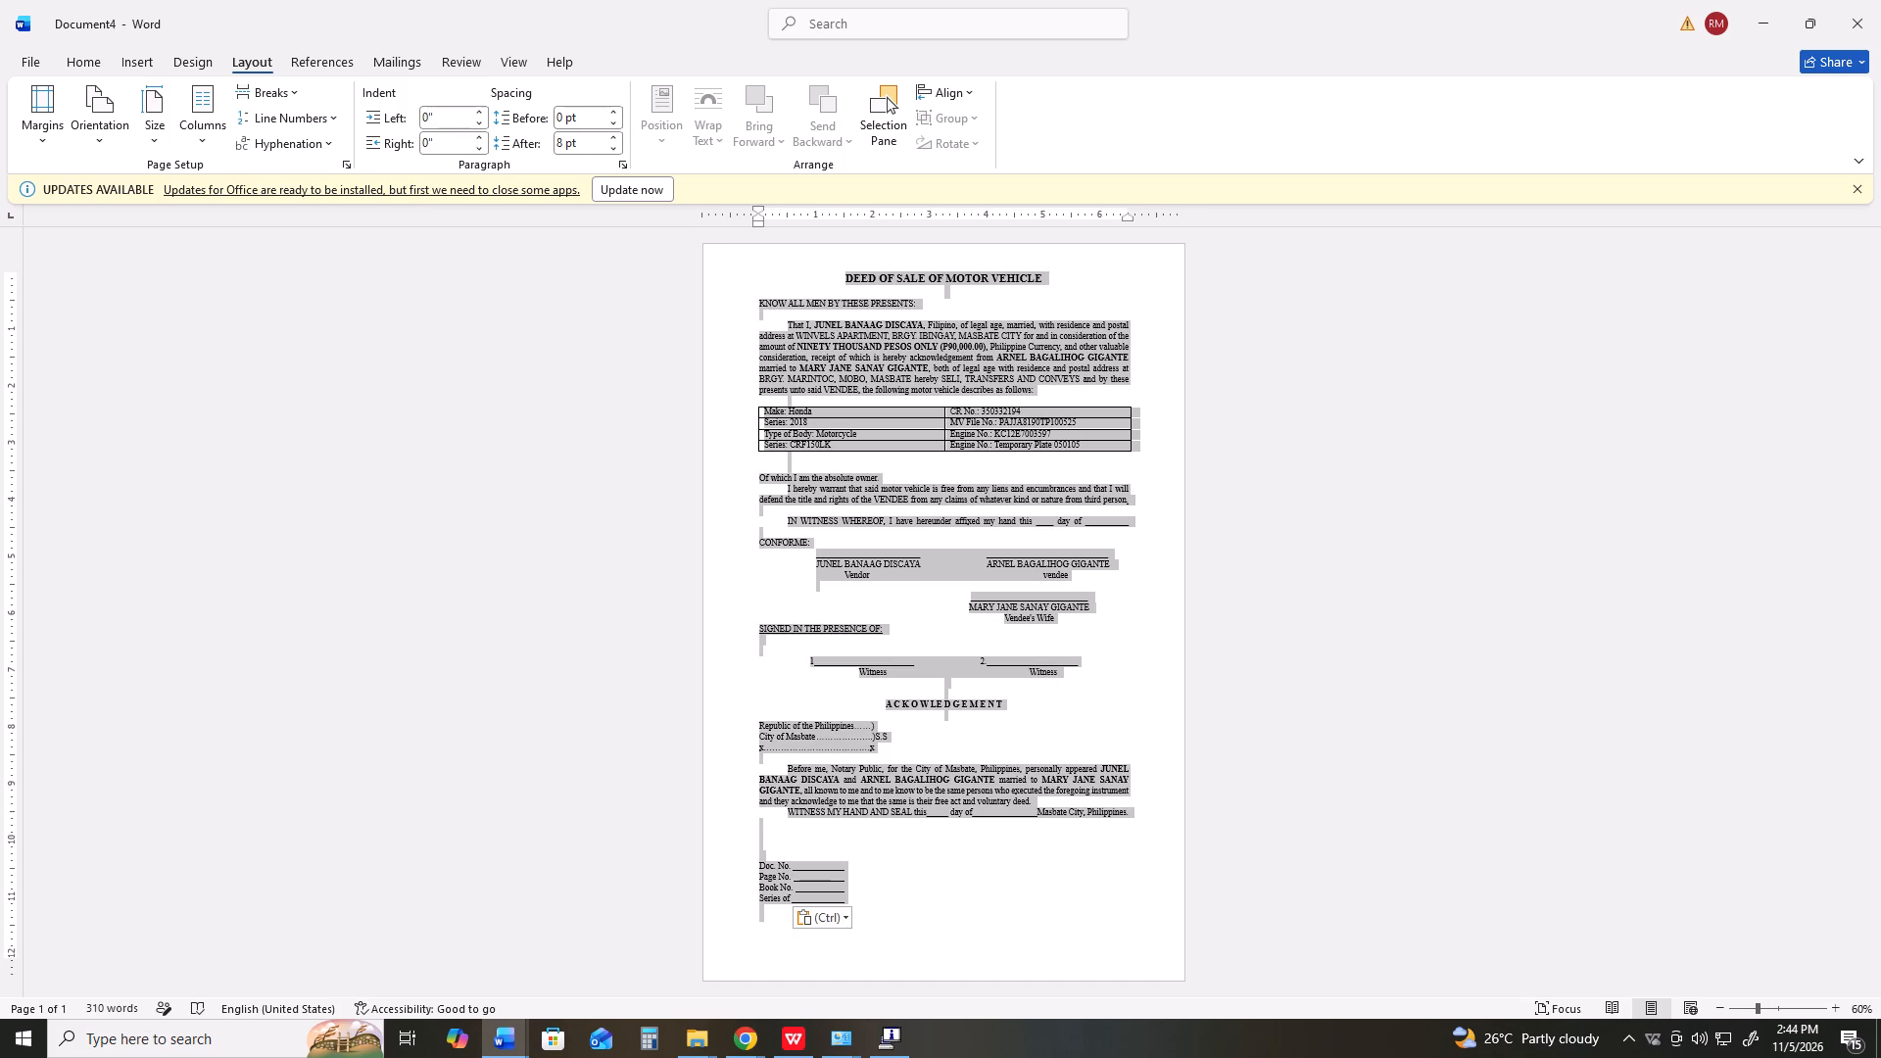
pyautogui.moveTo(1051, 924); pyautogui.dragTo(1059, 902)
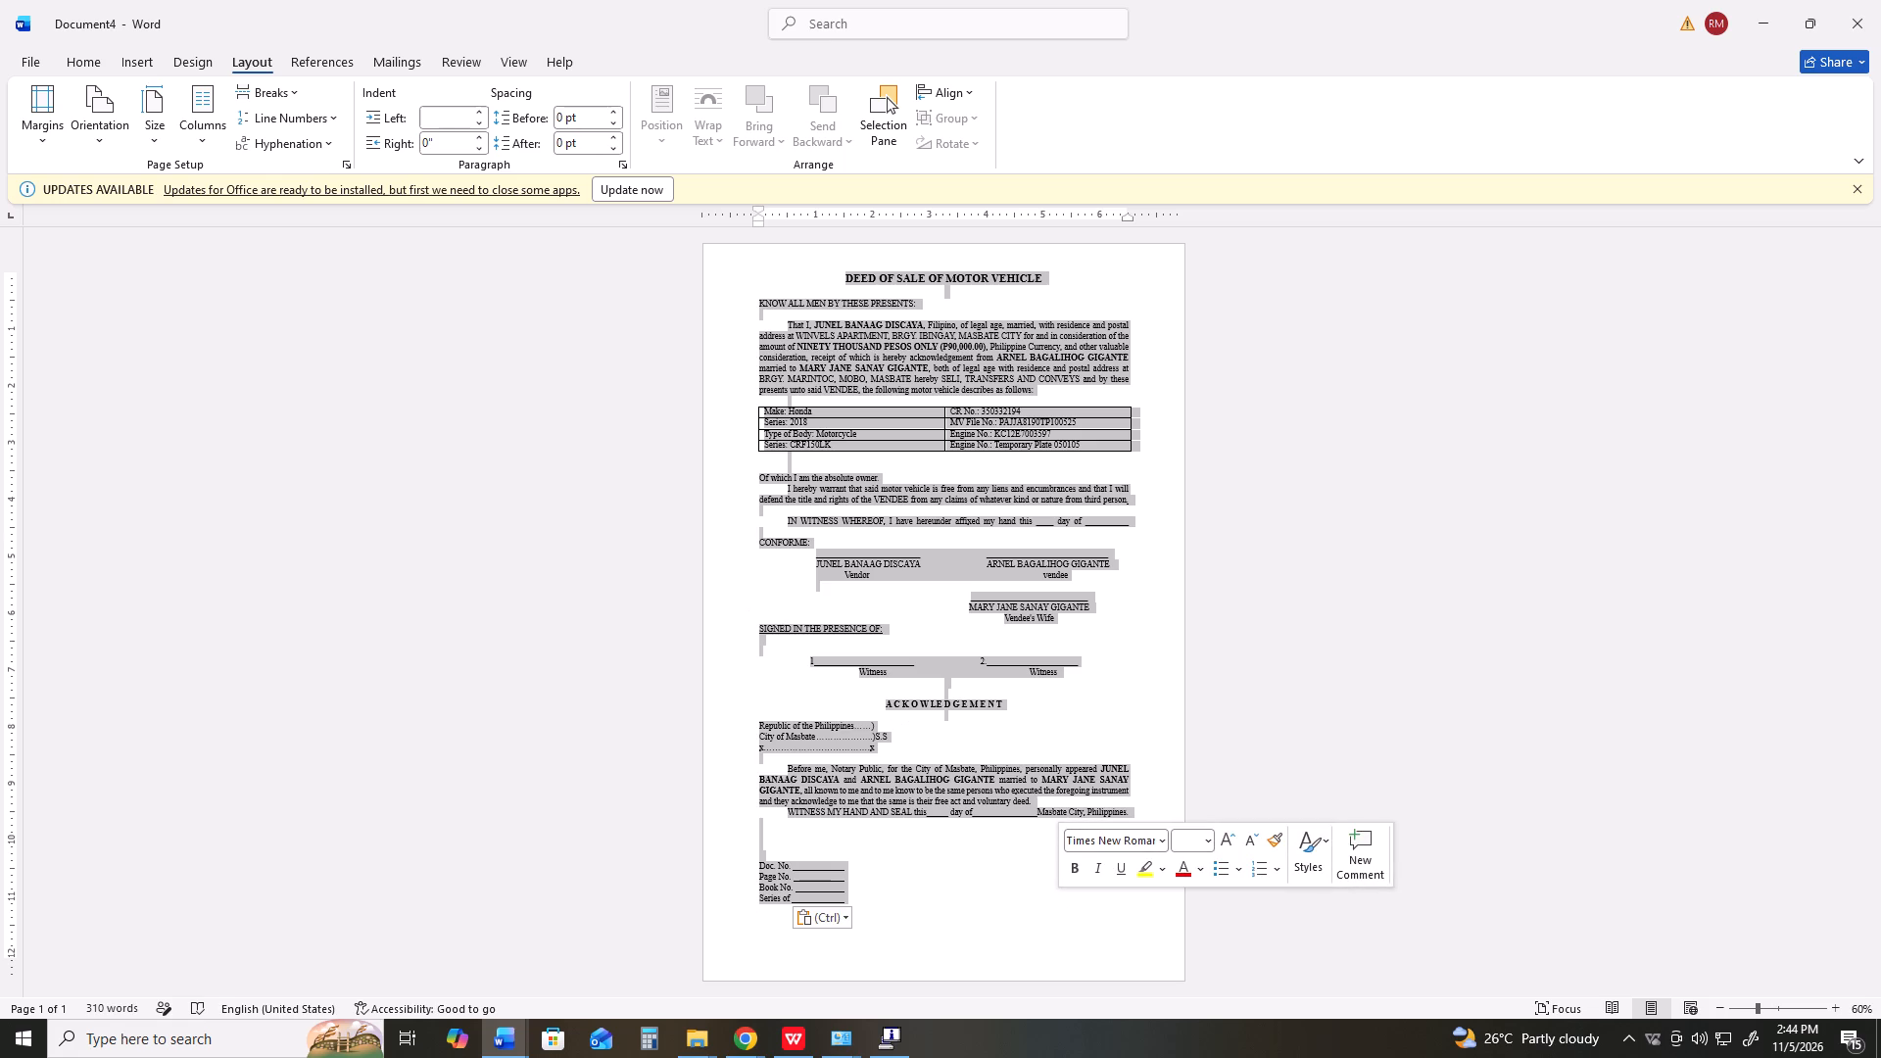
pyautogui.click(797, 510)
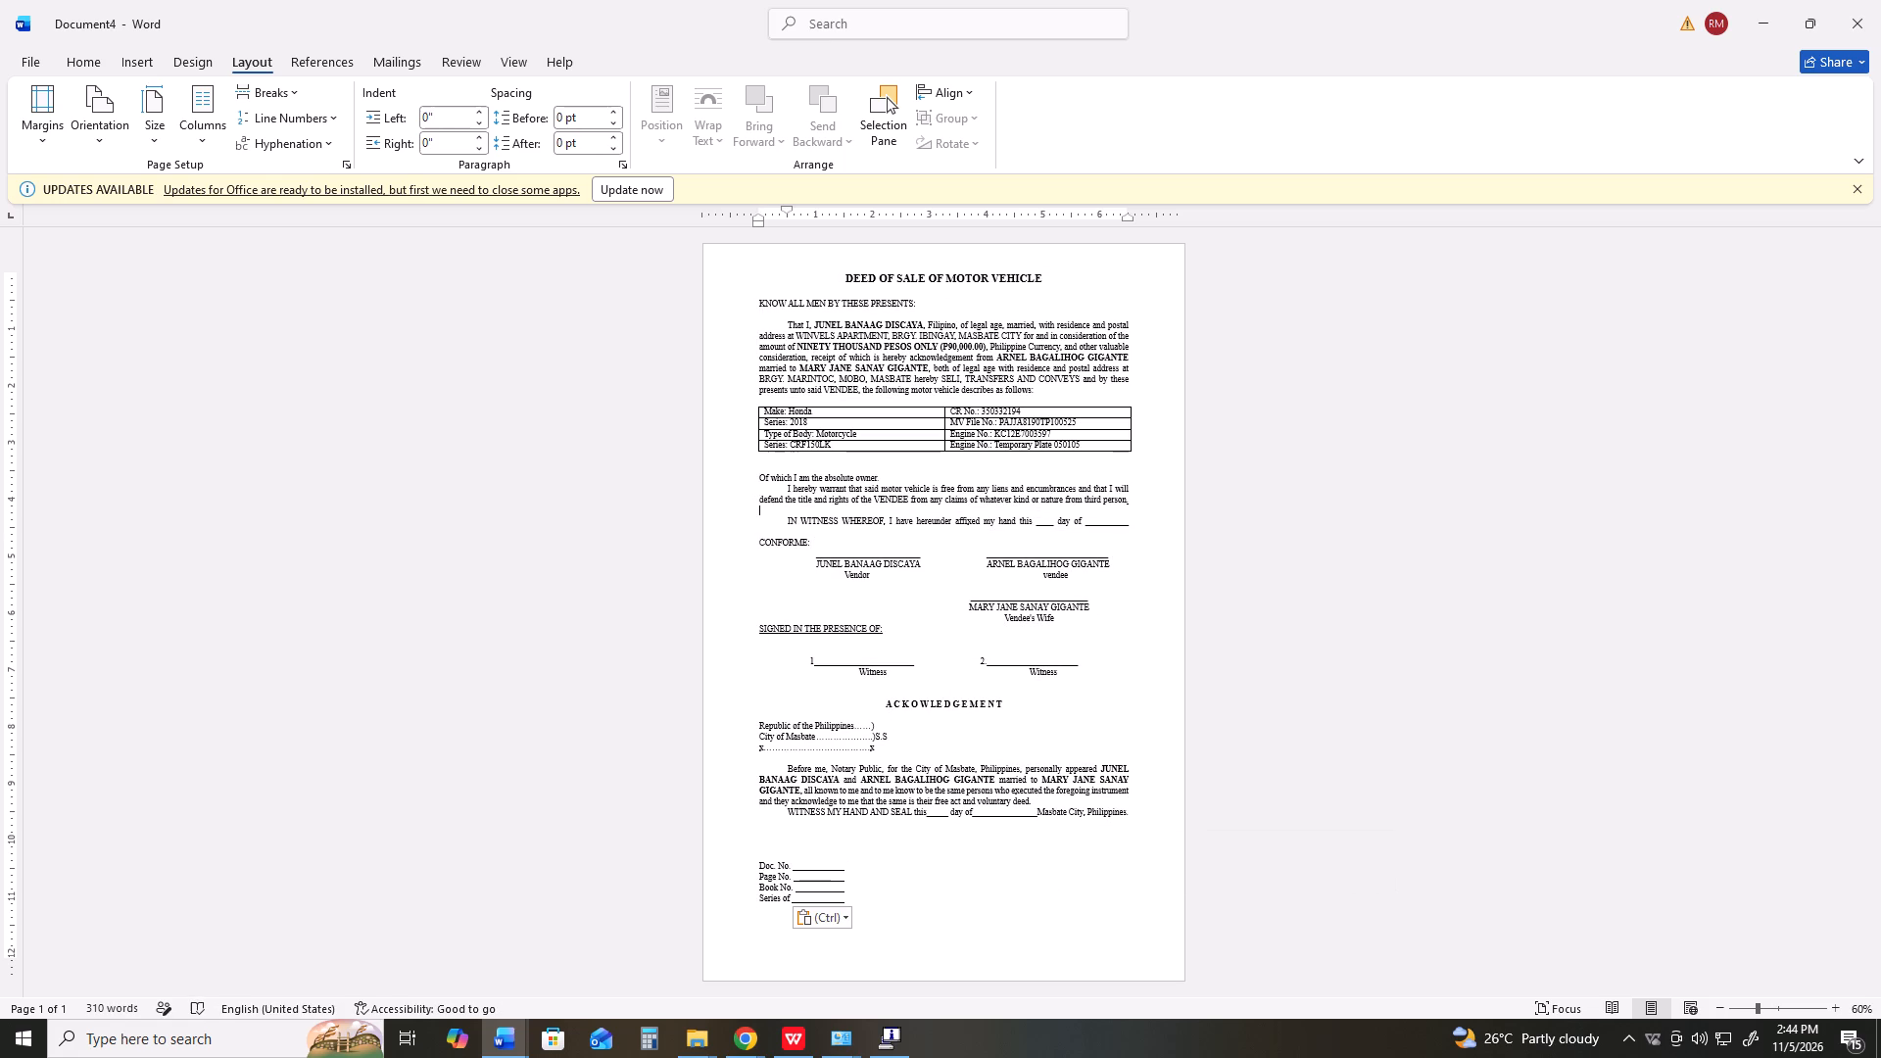
# Save the new document as a Word document in the Desktop folder, keeping the proposed file name.
pyautogui.click(39, 65)
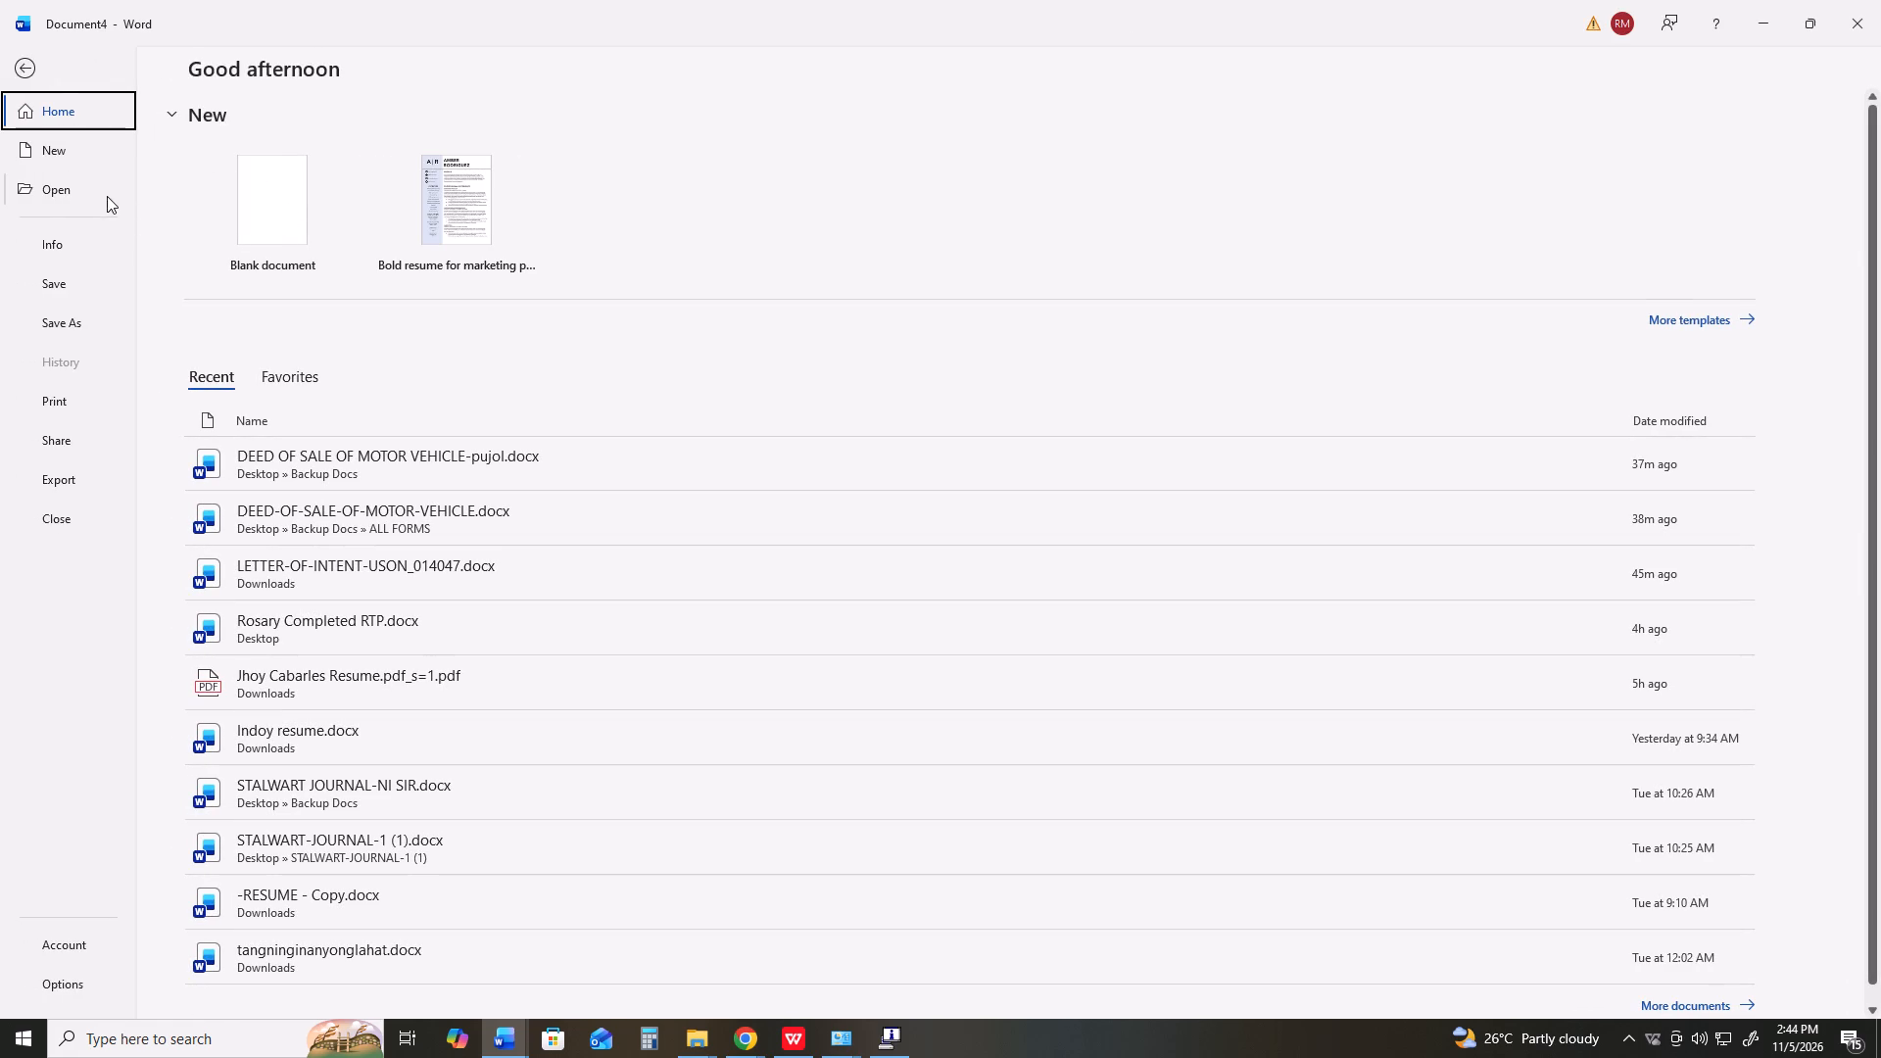
pyautogui.click(73, 323)
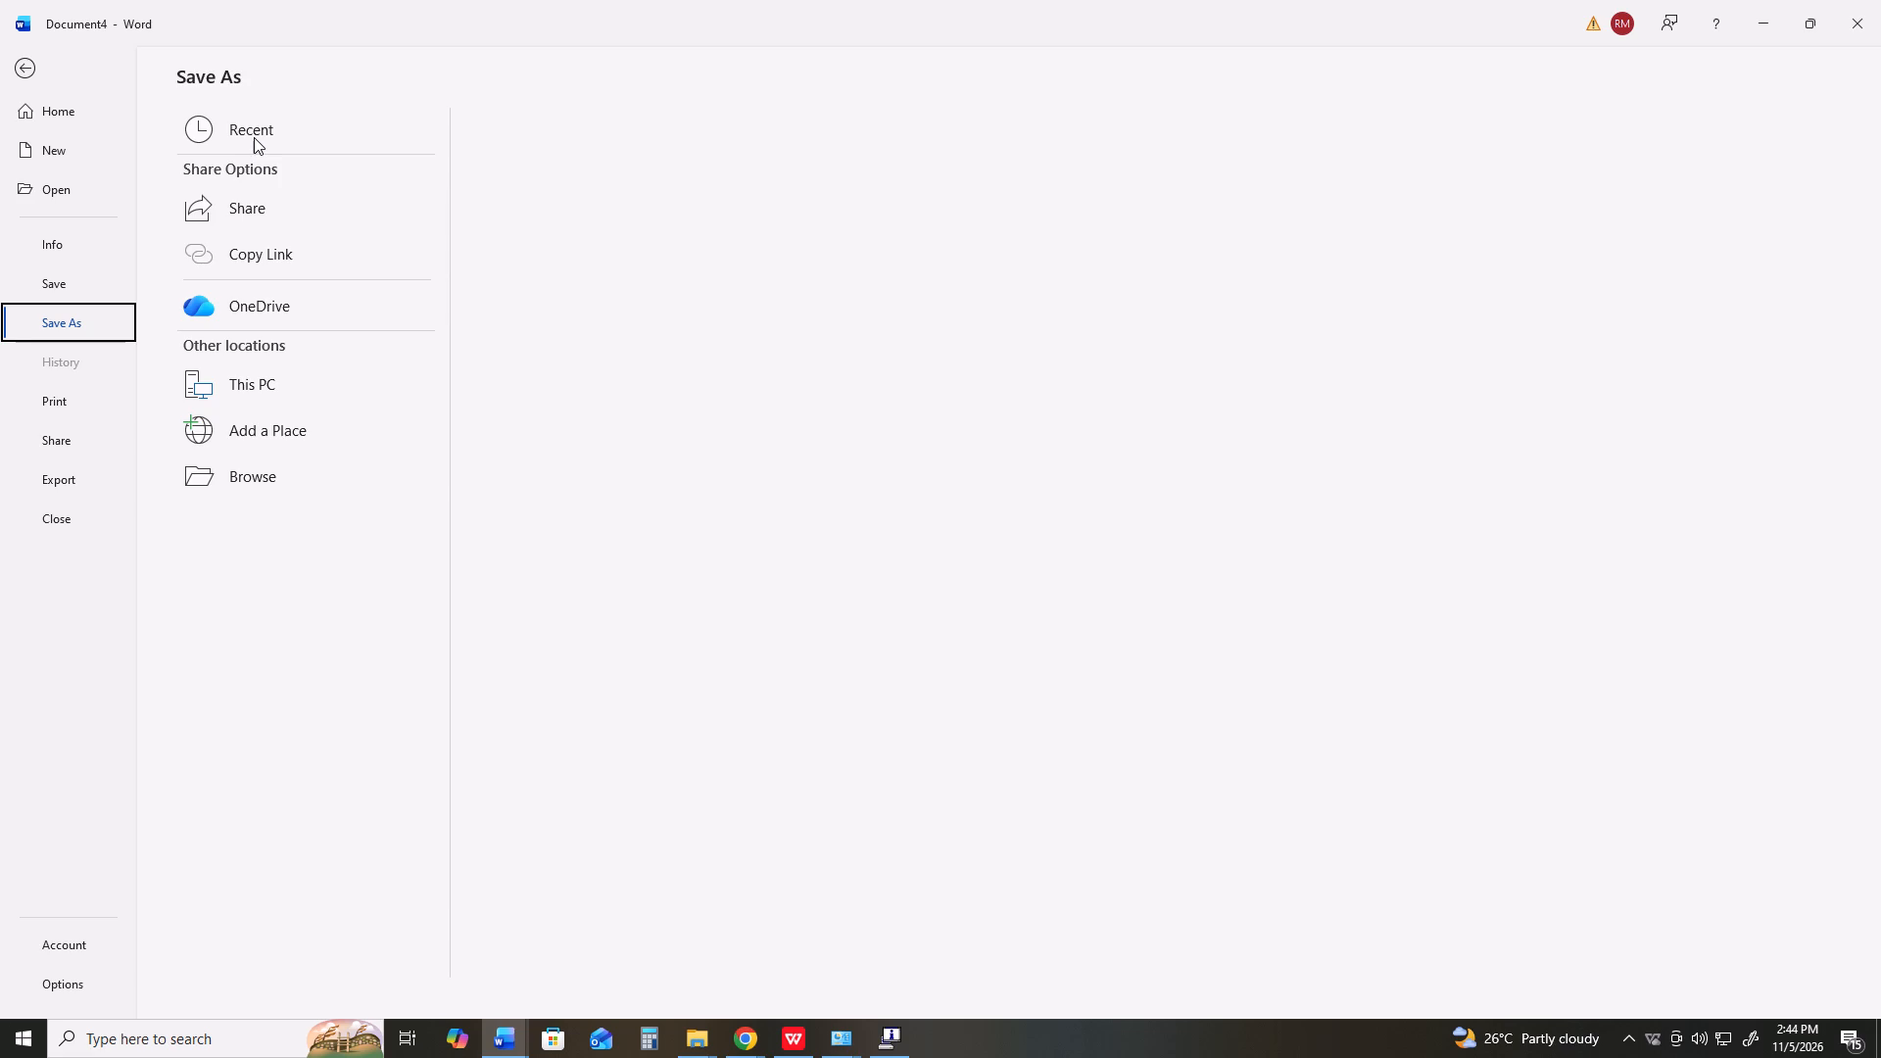
pyautogui.click(230, 389)
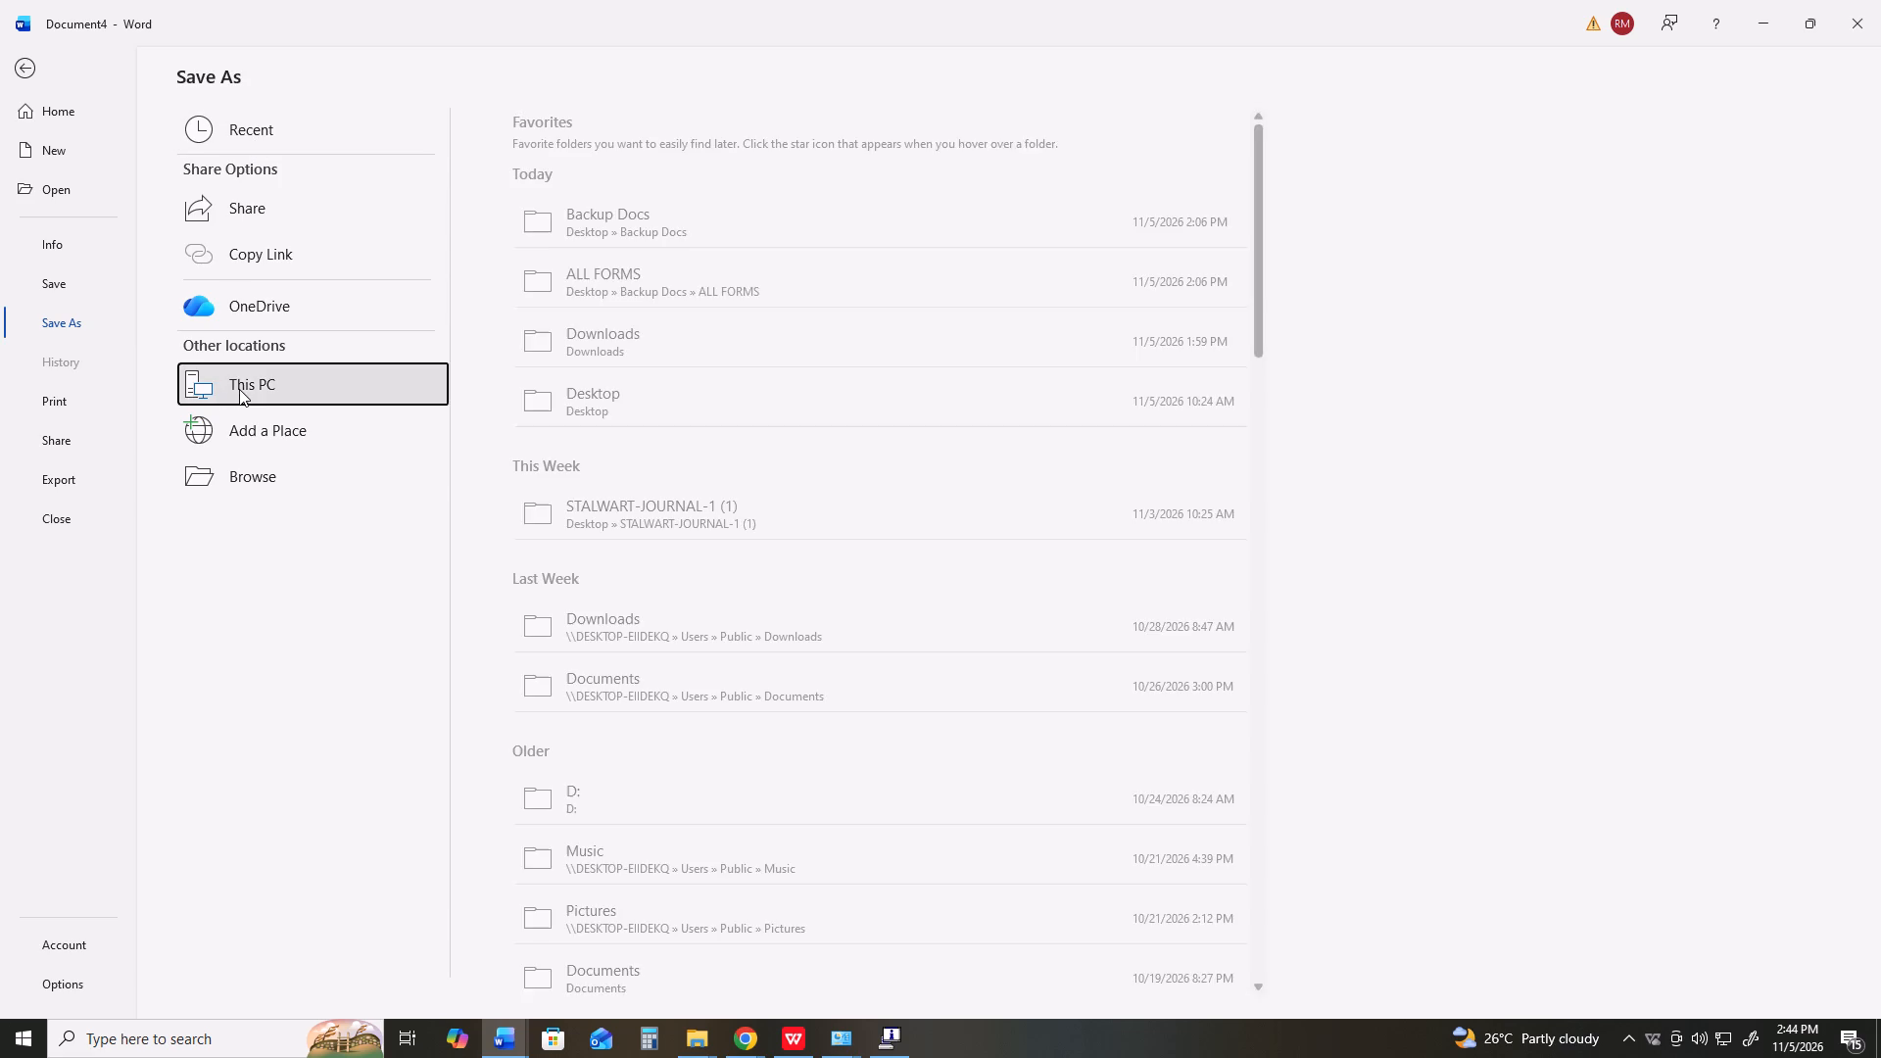
pyautogui.click(619, 395)
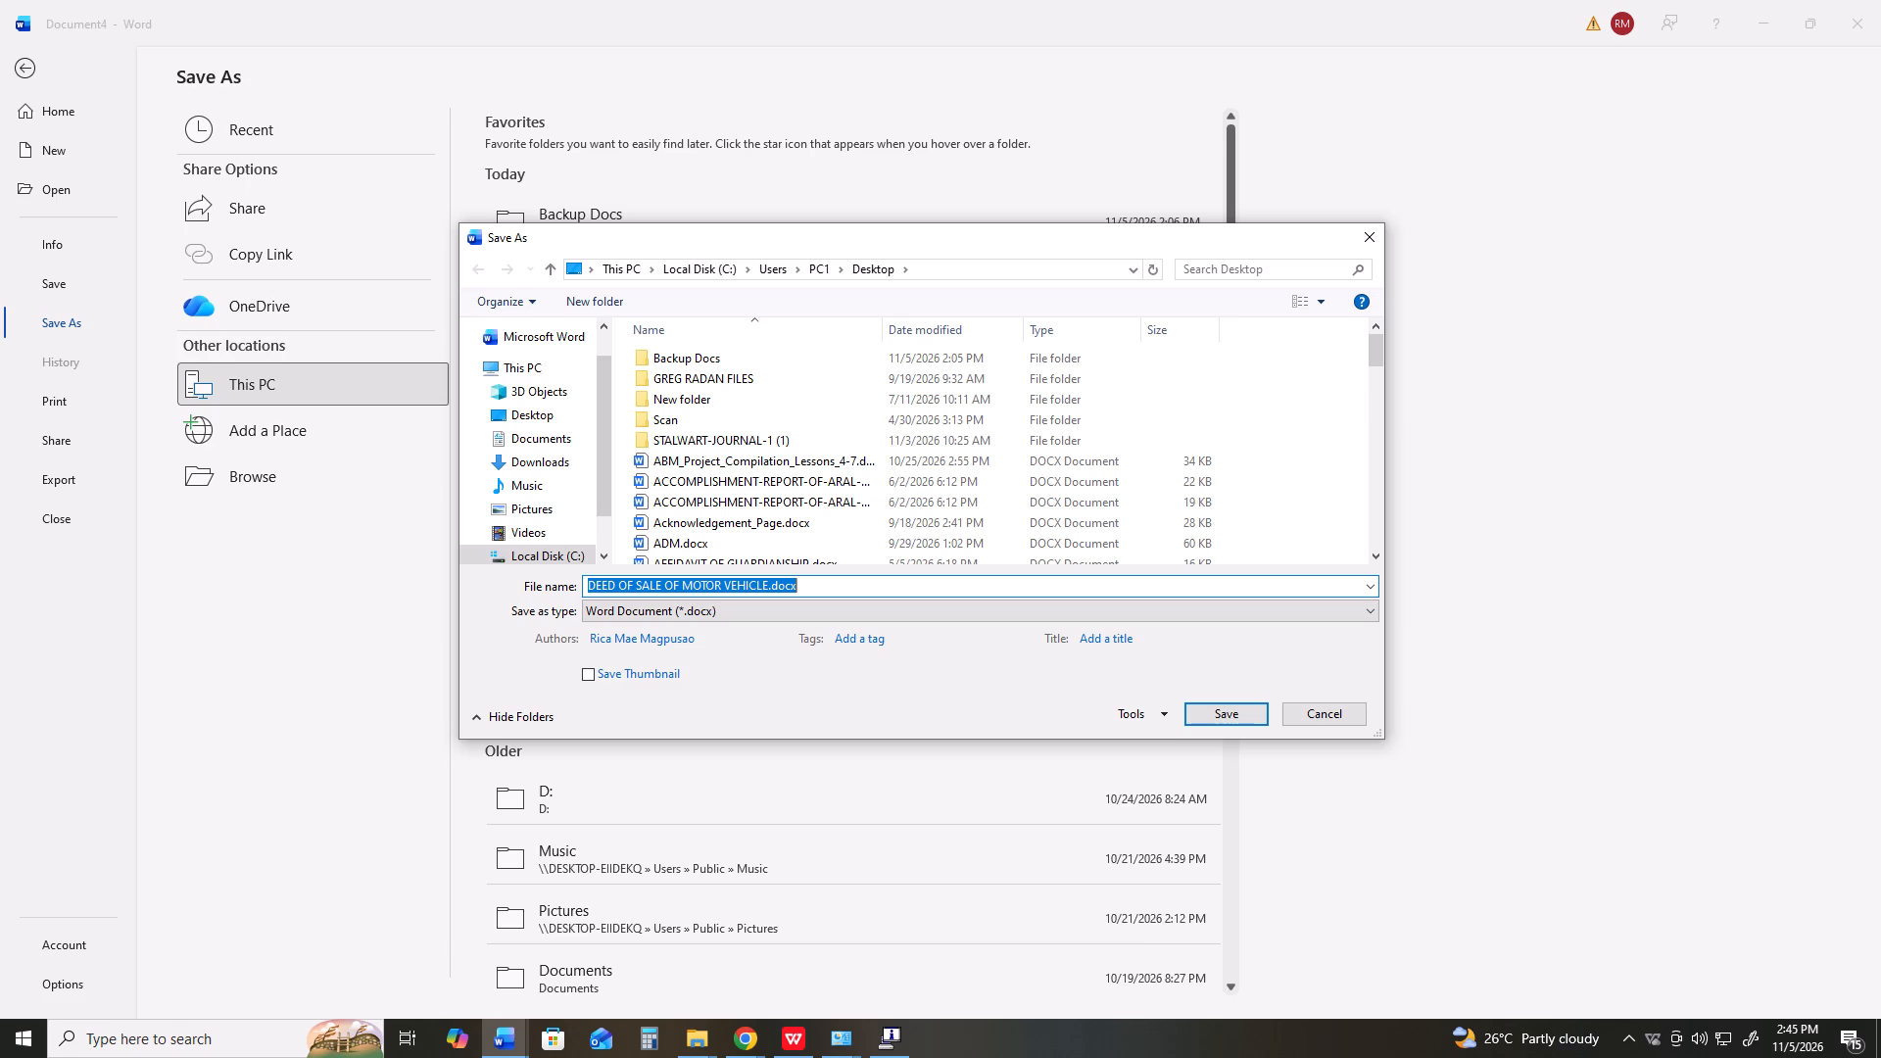
pyautogui.press('Return')
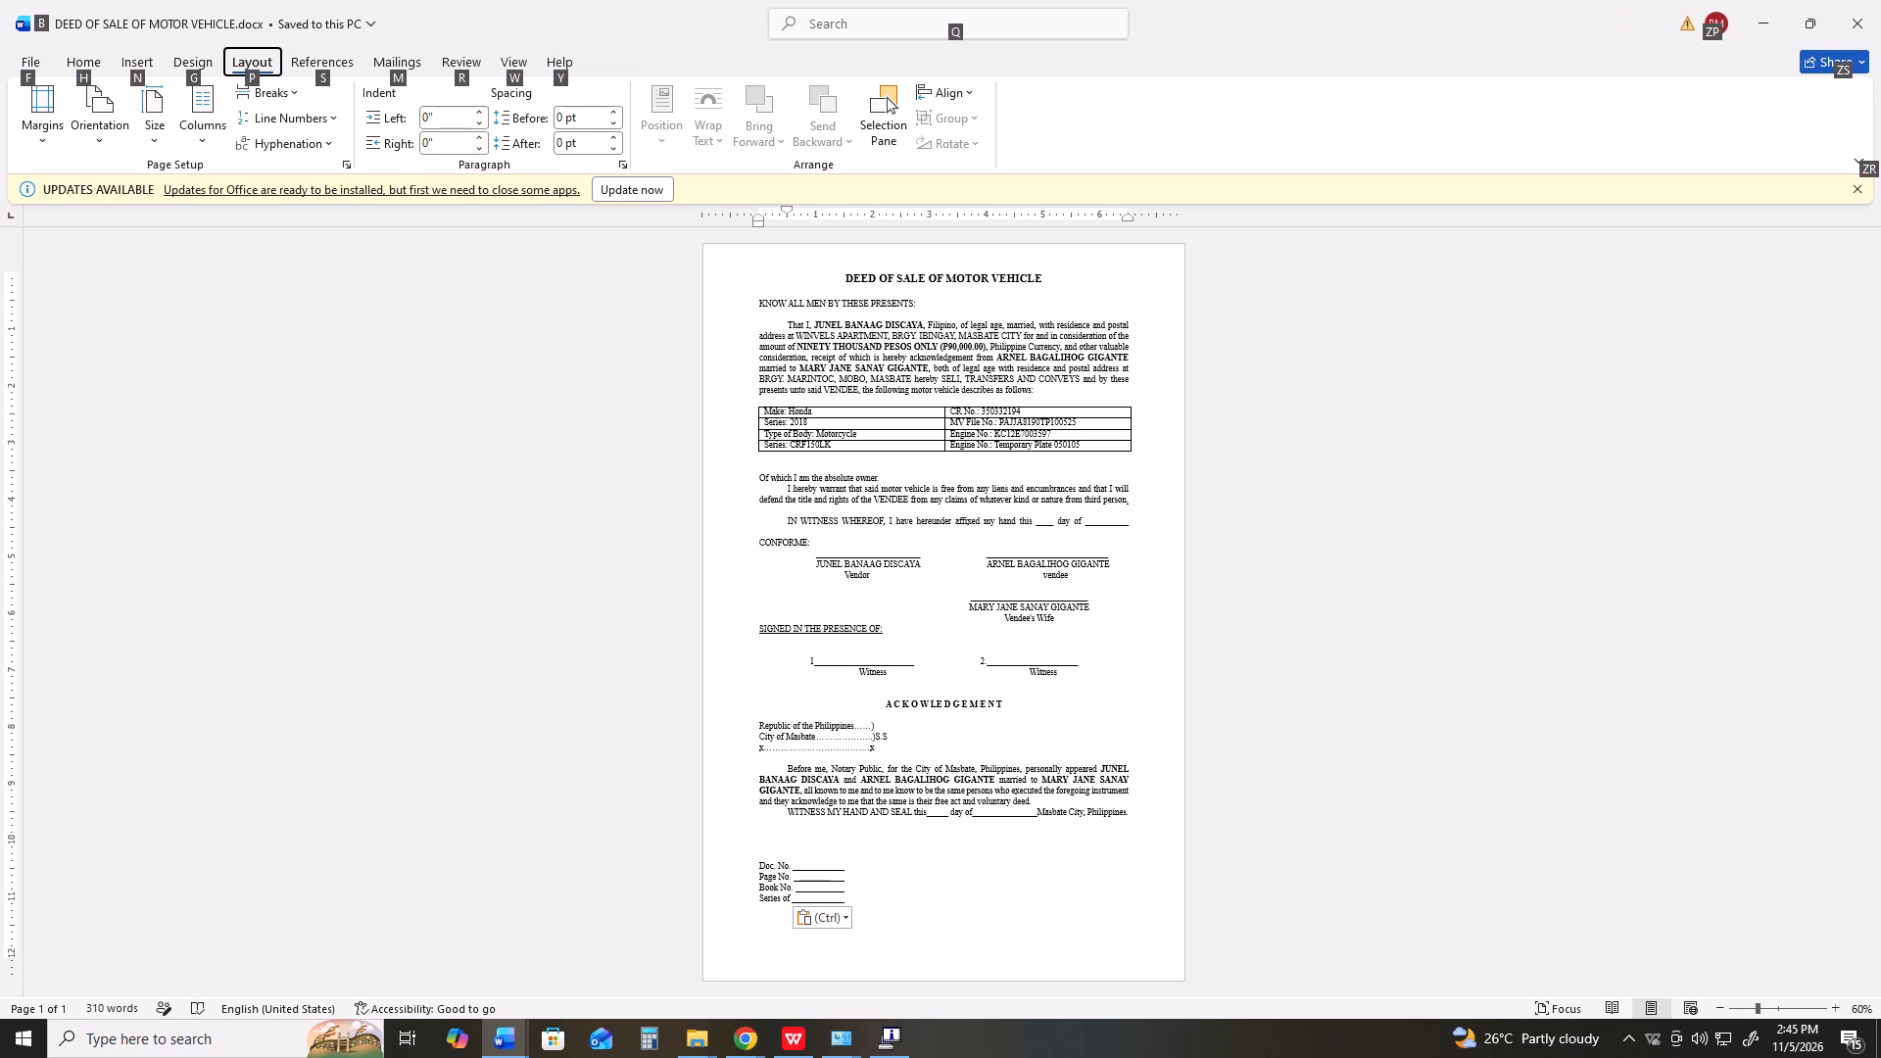
pyautogui.hotkey('alt', 'Tab')
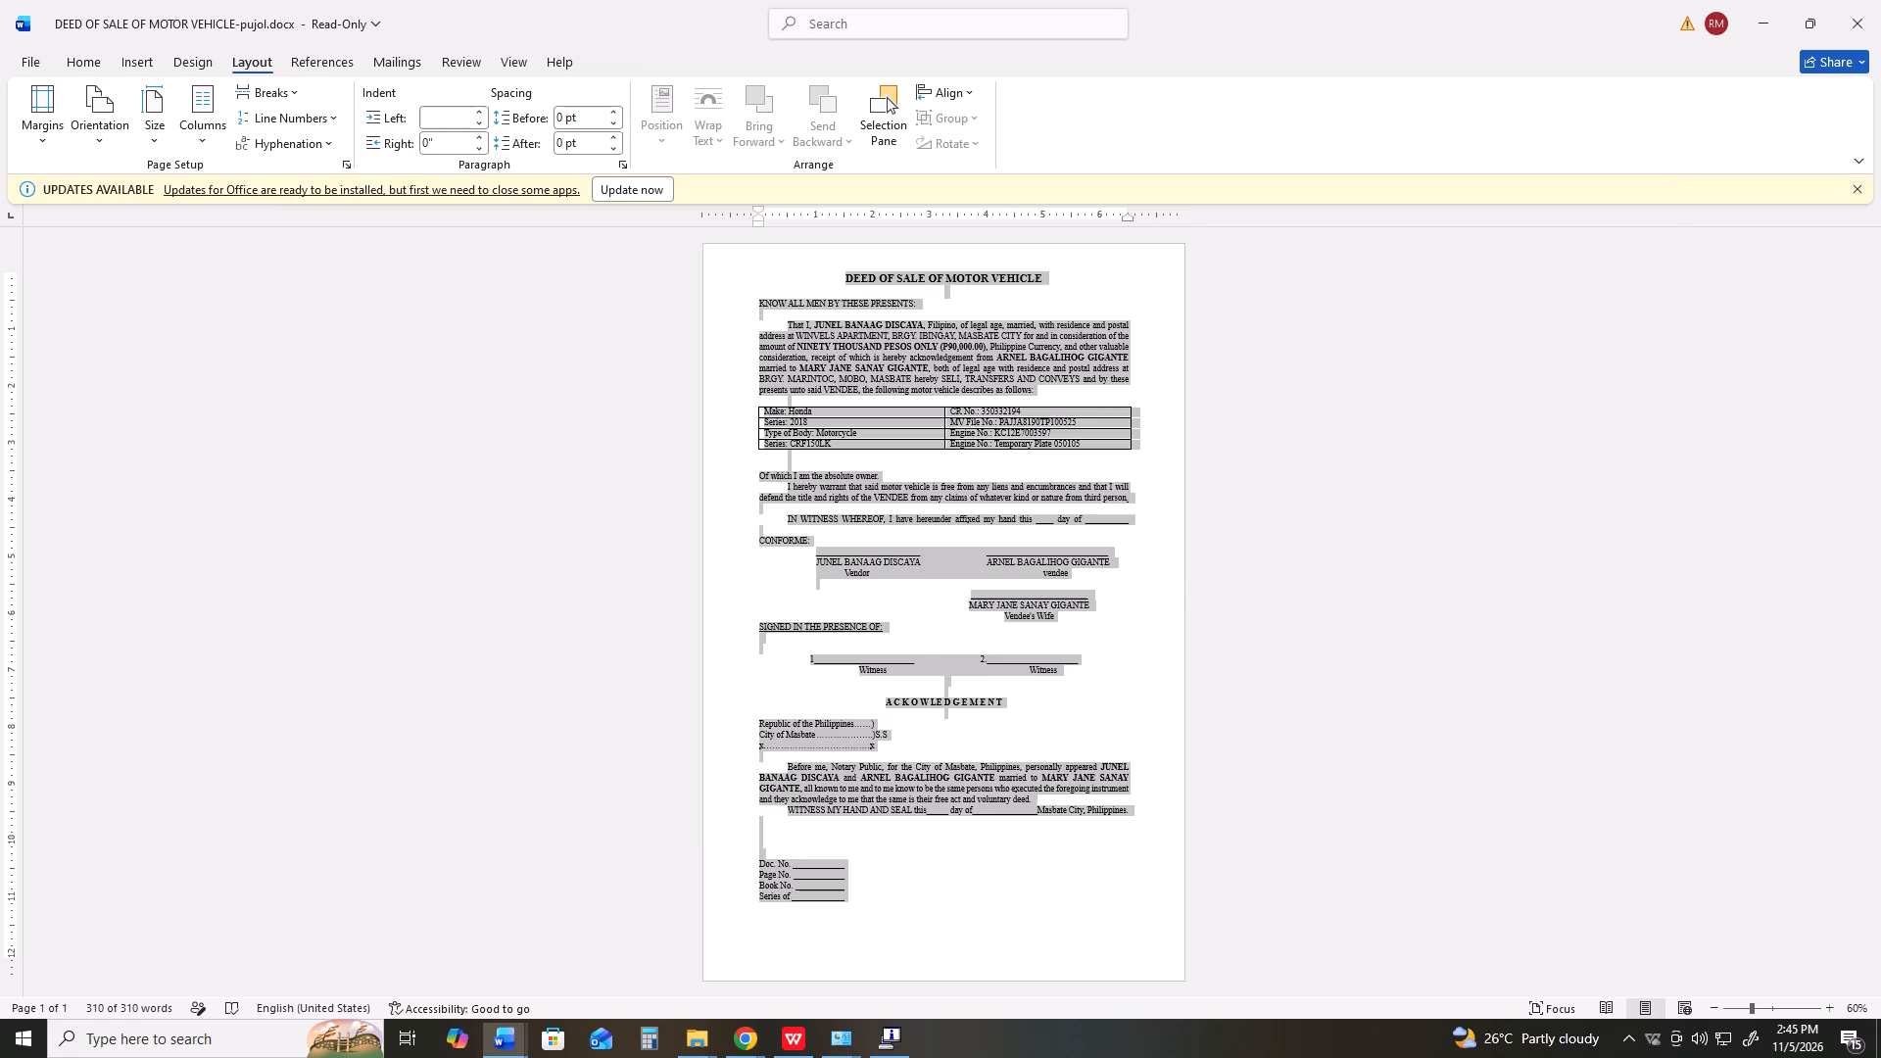
pyautogui.click(1116, 595)
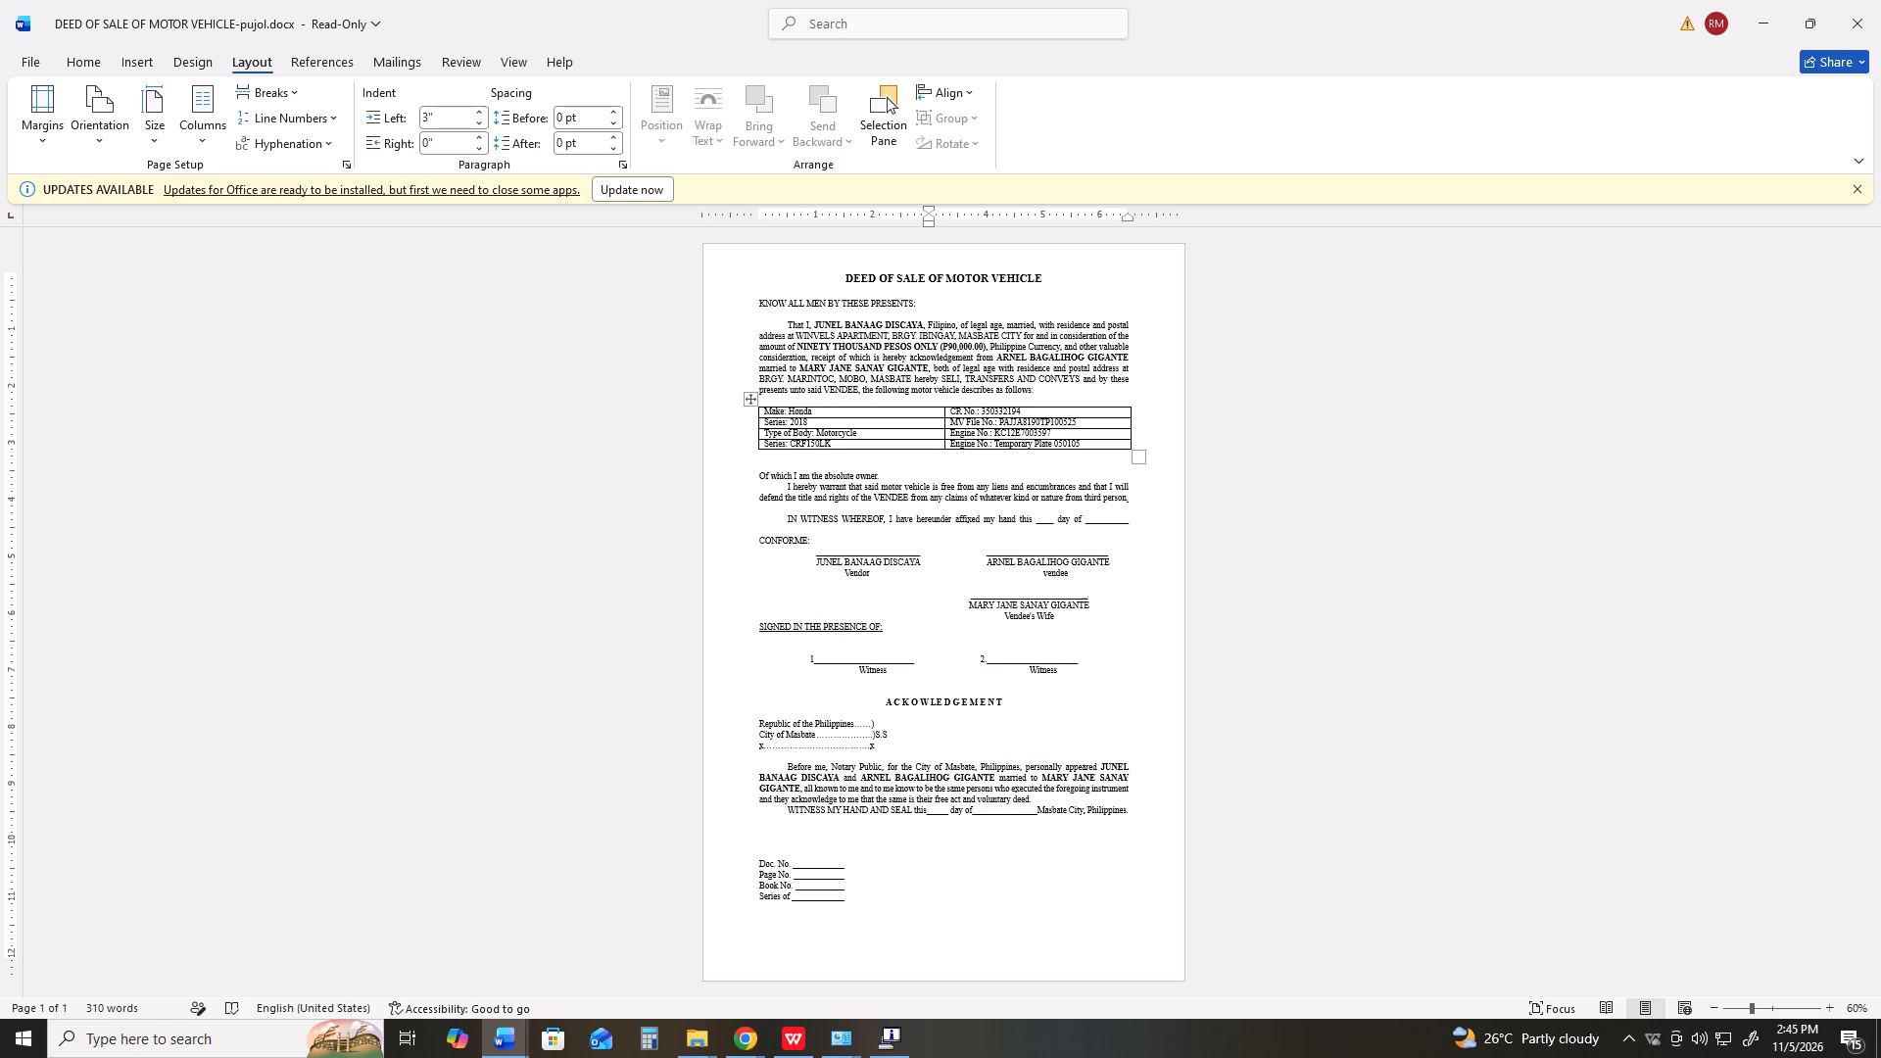
pyautogui.click(1006, 399)
# Correct the misspelled "SELI" to "SELL" before "TRANSFERS AND CONVEYS" in the opening paragraph.
pyautogui.hotkey('ctrl', '-')
pyautogui.hotkey('ctrl', '-')
pyautogui.hotkey('ctrl', '=')
pyautogui.hotkey('ctrl', '=')
pyautogui.hotkey('ctrl', '=')
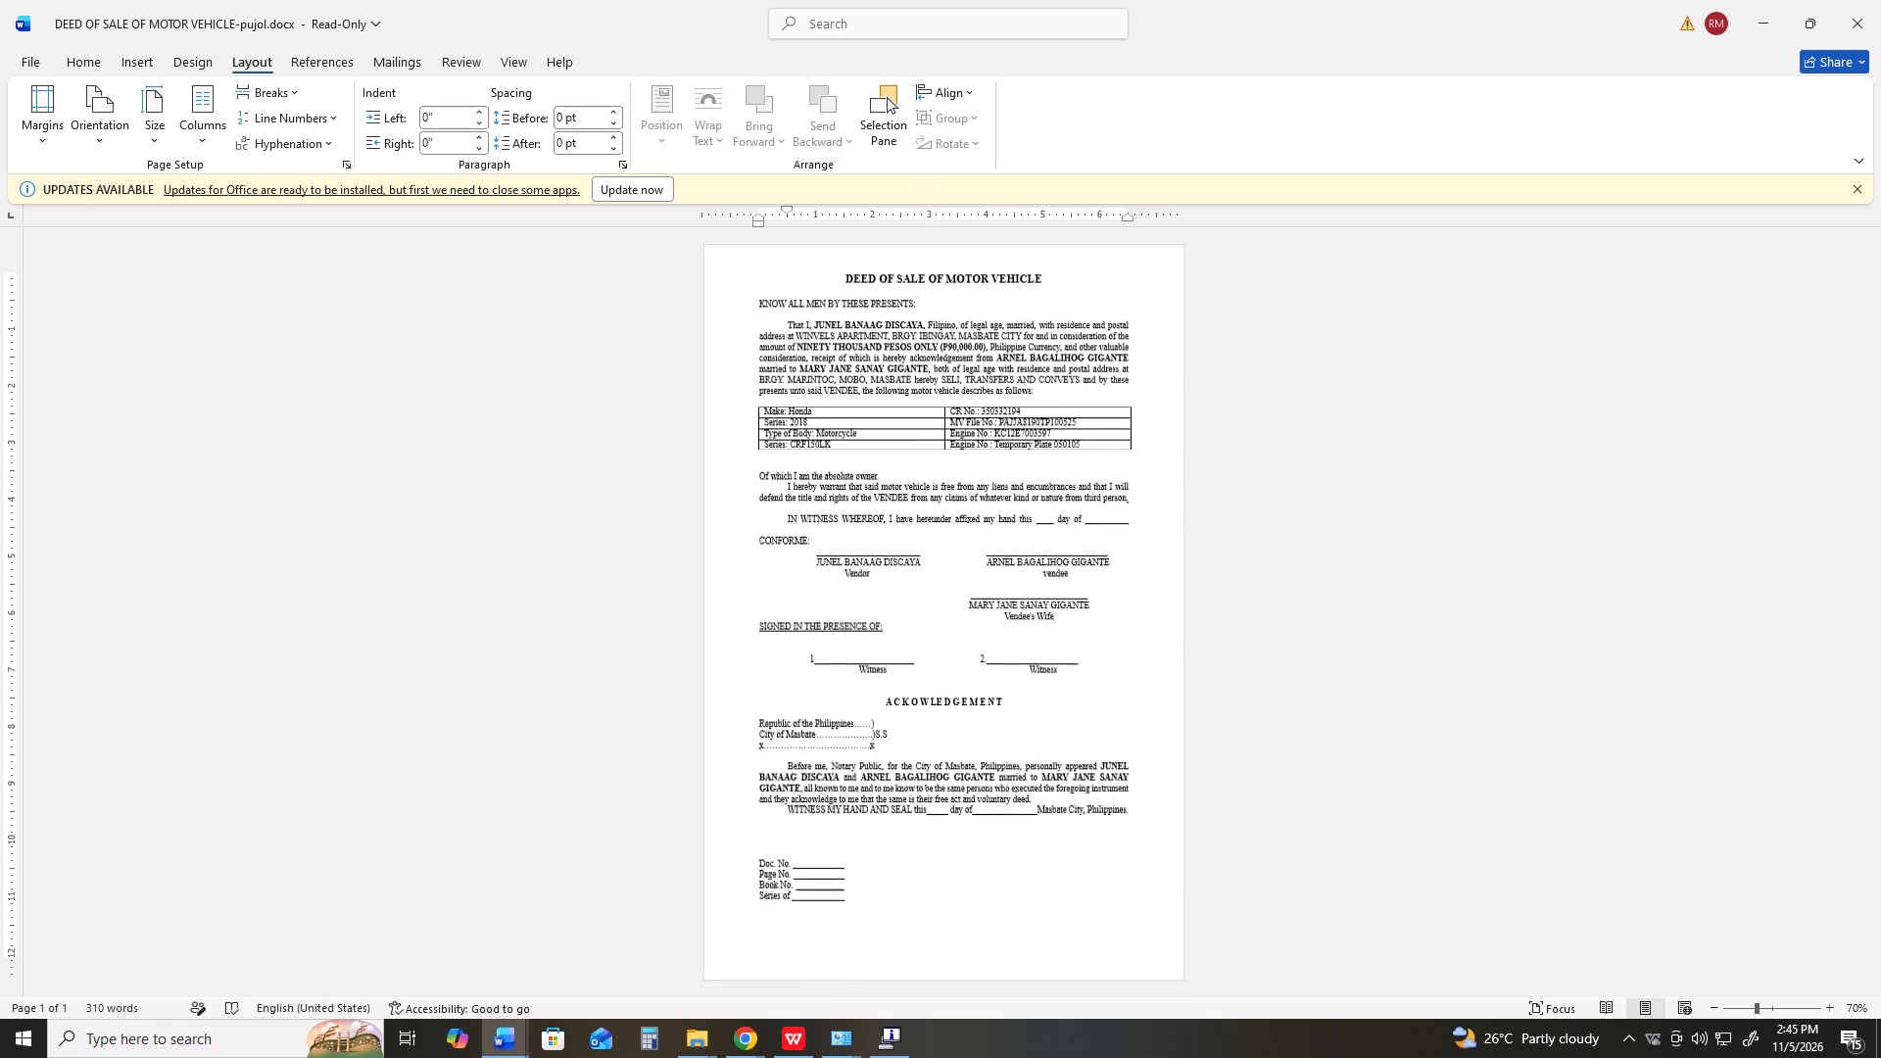
pyautogui.hotkey('ctrl', '=')
pyautogui.hotkey('ctrl', '=')
pyautogui.hotkey('ctrl', '=')
pyautogui.hotkey('ctrl', '=')
pyautogui.hotkey('ctrl', '=')
pyautogui.hotkey('ctrl', '=')
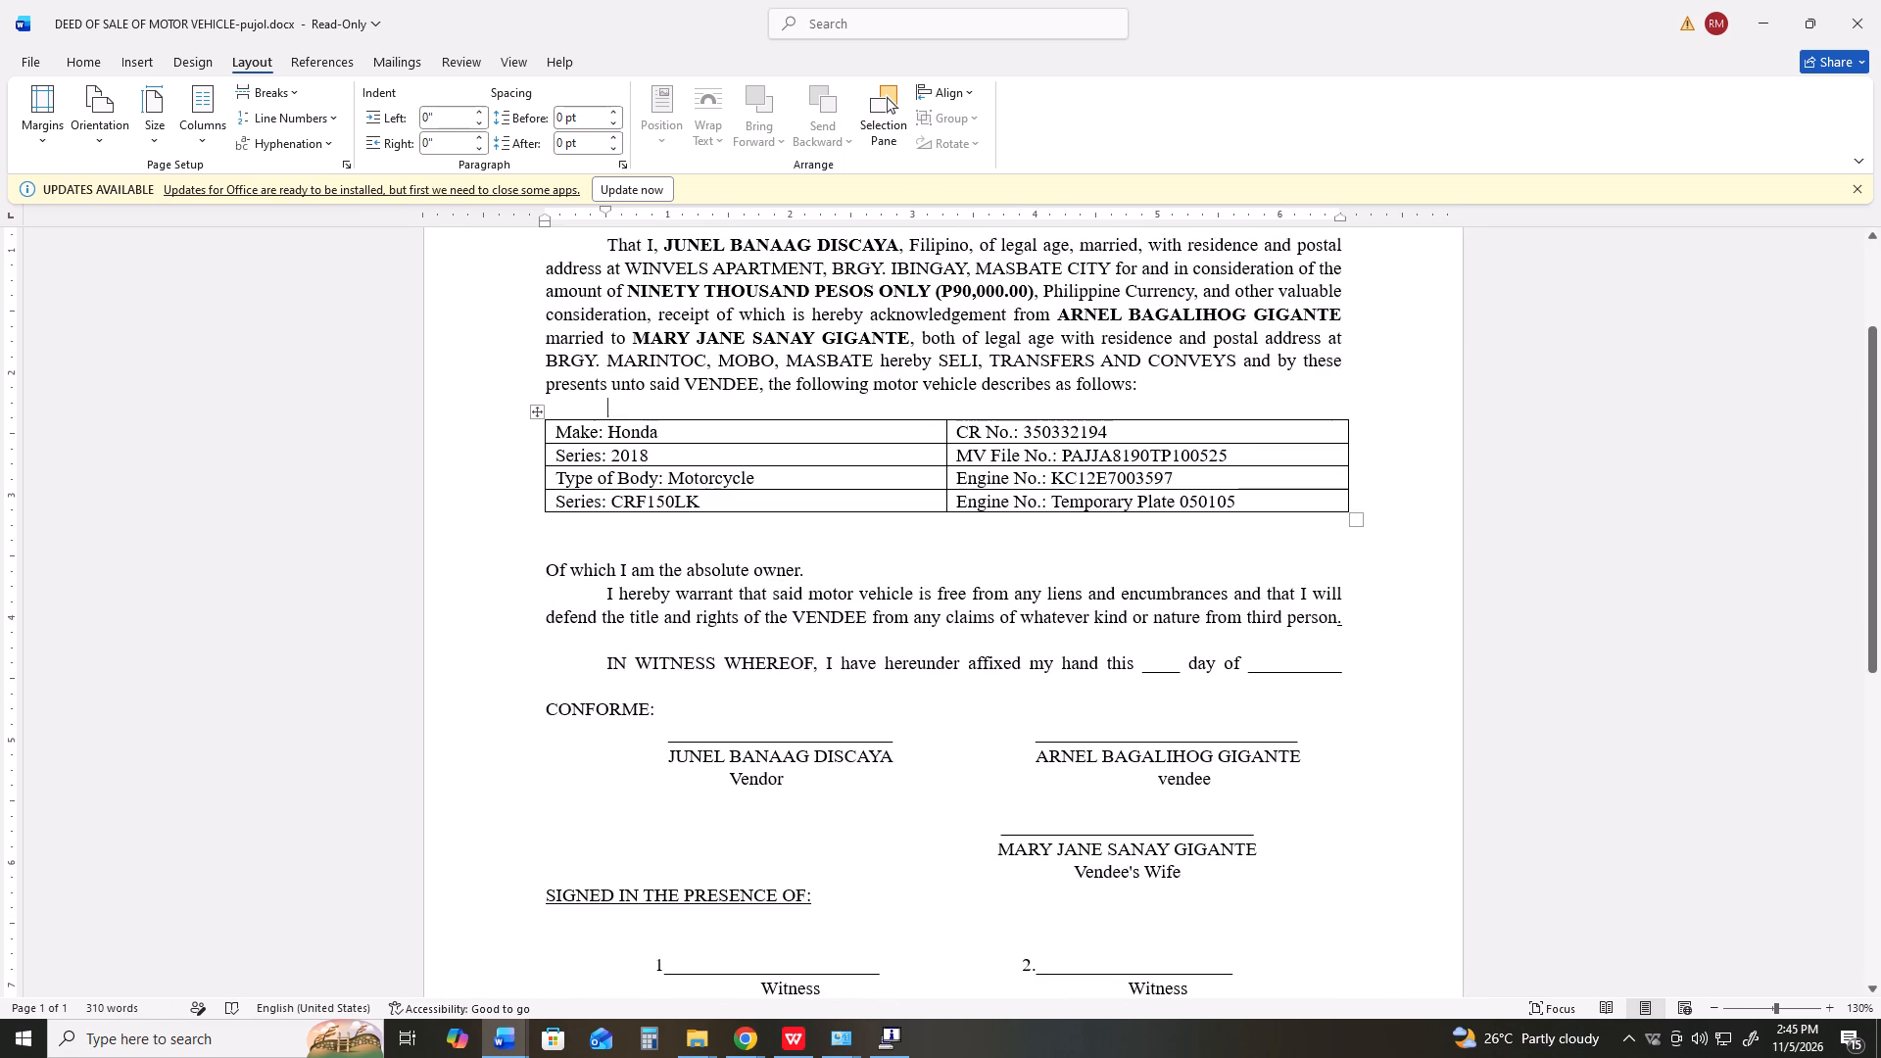
pyautogui.click(974, 362)
pyautogui.press('Right')
pyautogui.press('BackSpace')
pyautogui.hotkey('shift', 'l')
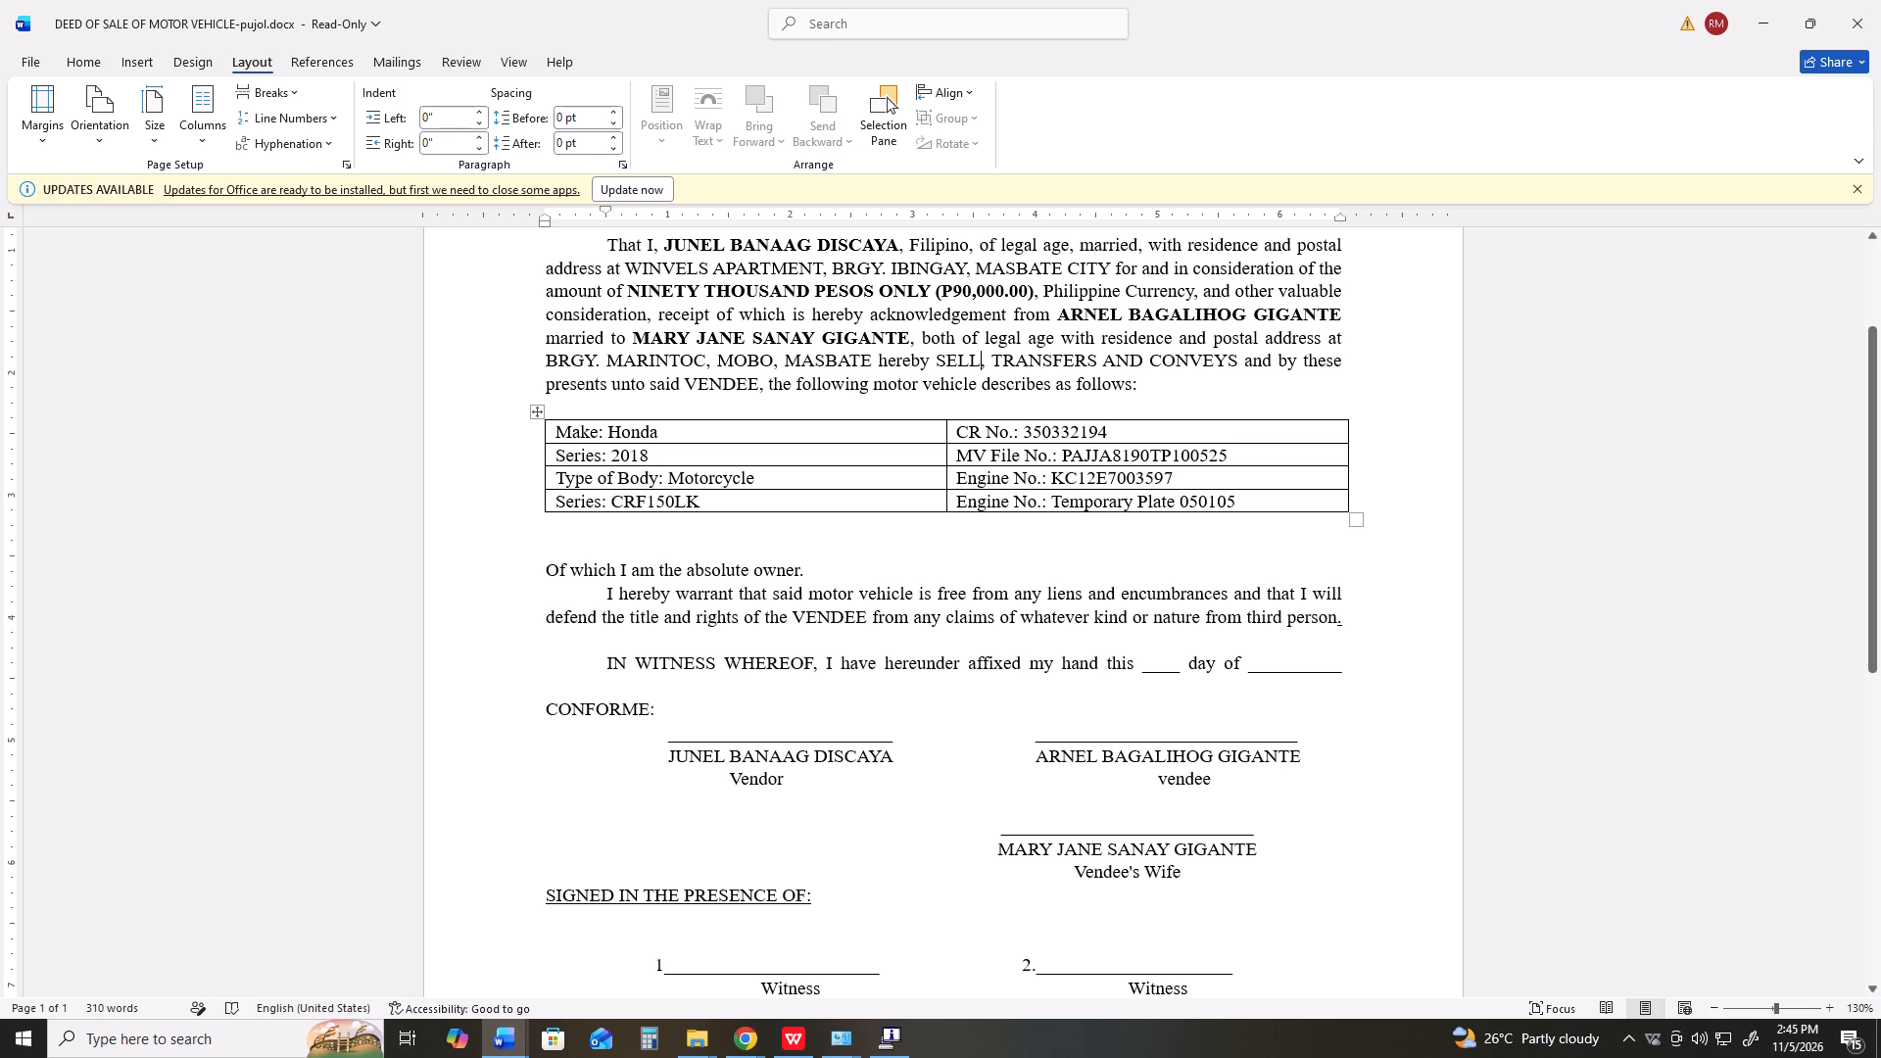
# Change the label before 2018 in the vehicle table's second row to "Model".
pyautogui.click(599, 456)
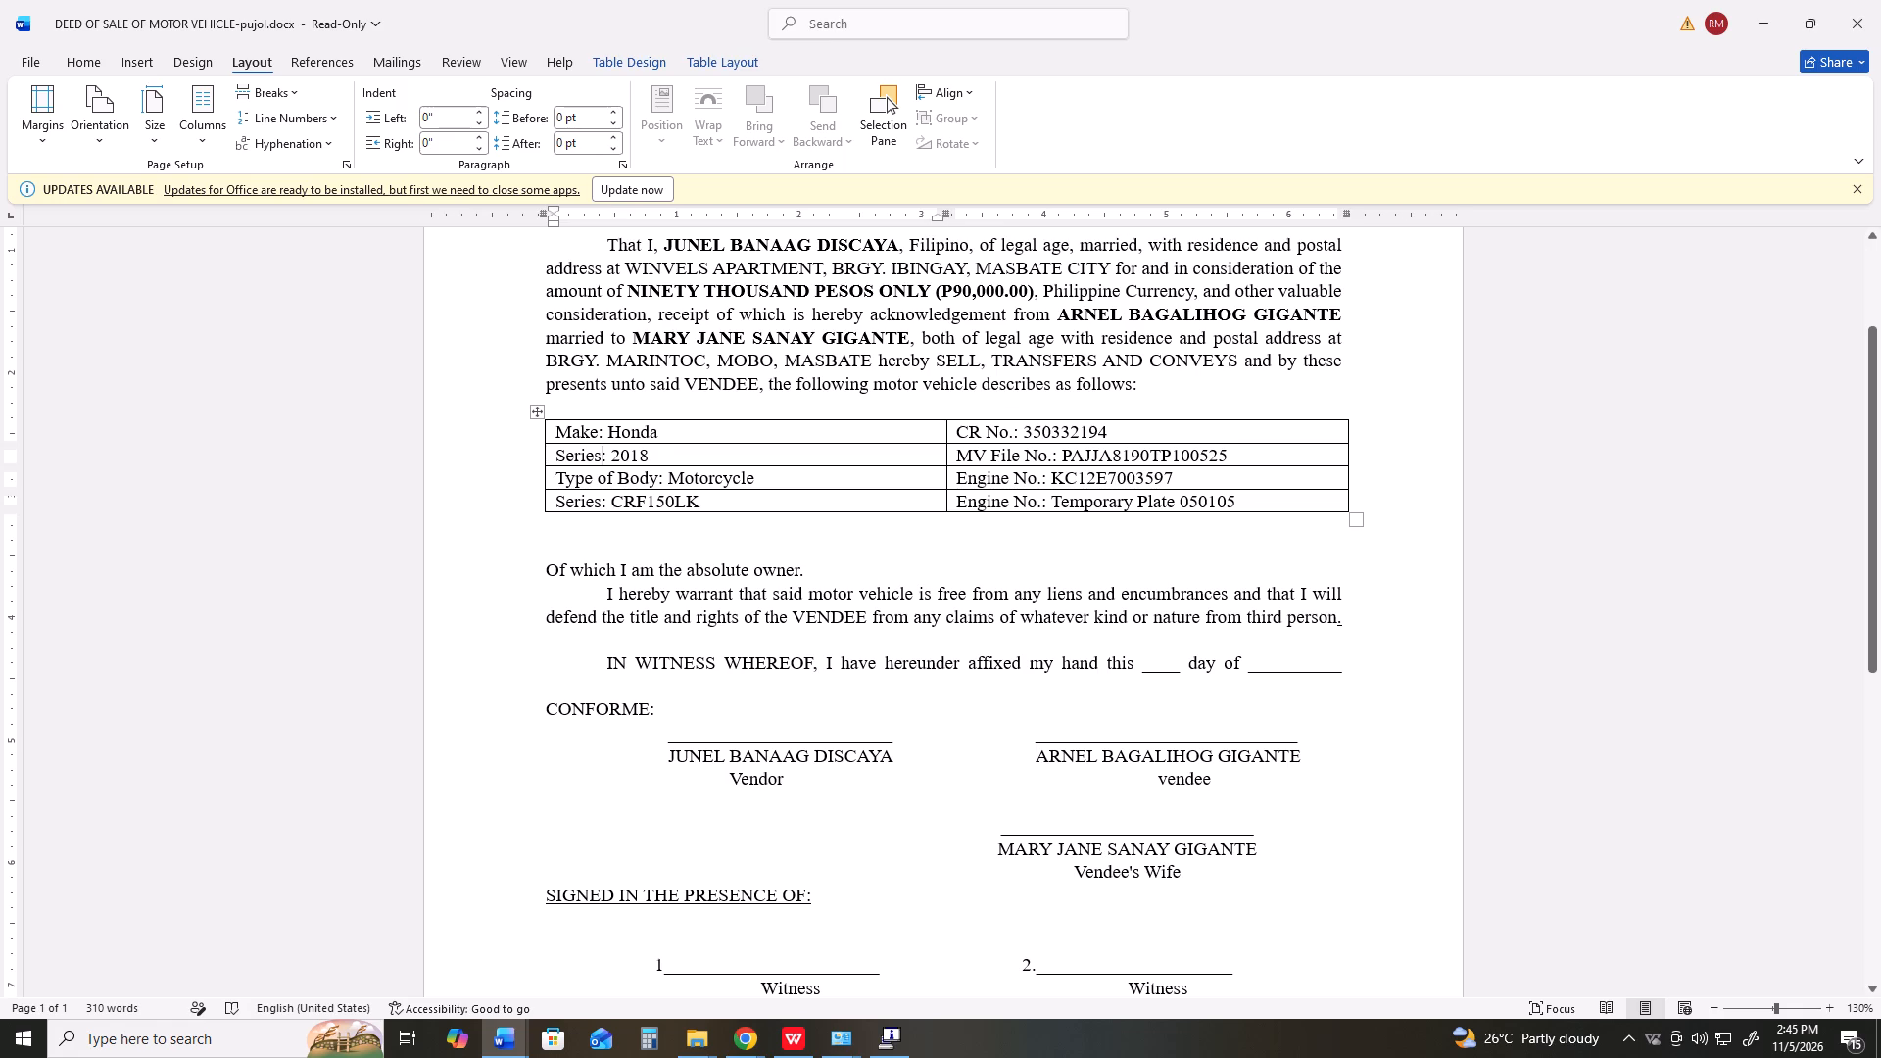
pyautogui.press('BackSpace')
pyautogui.press('BackSpace')
pyautogui.press('BackSpace')
pyautogui.press('BackSpace')
pyautogui.press('BackSpace')
pyautogui.press('BackSpace')
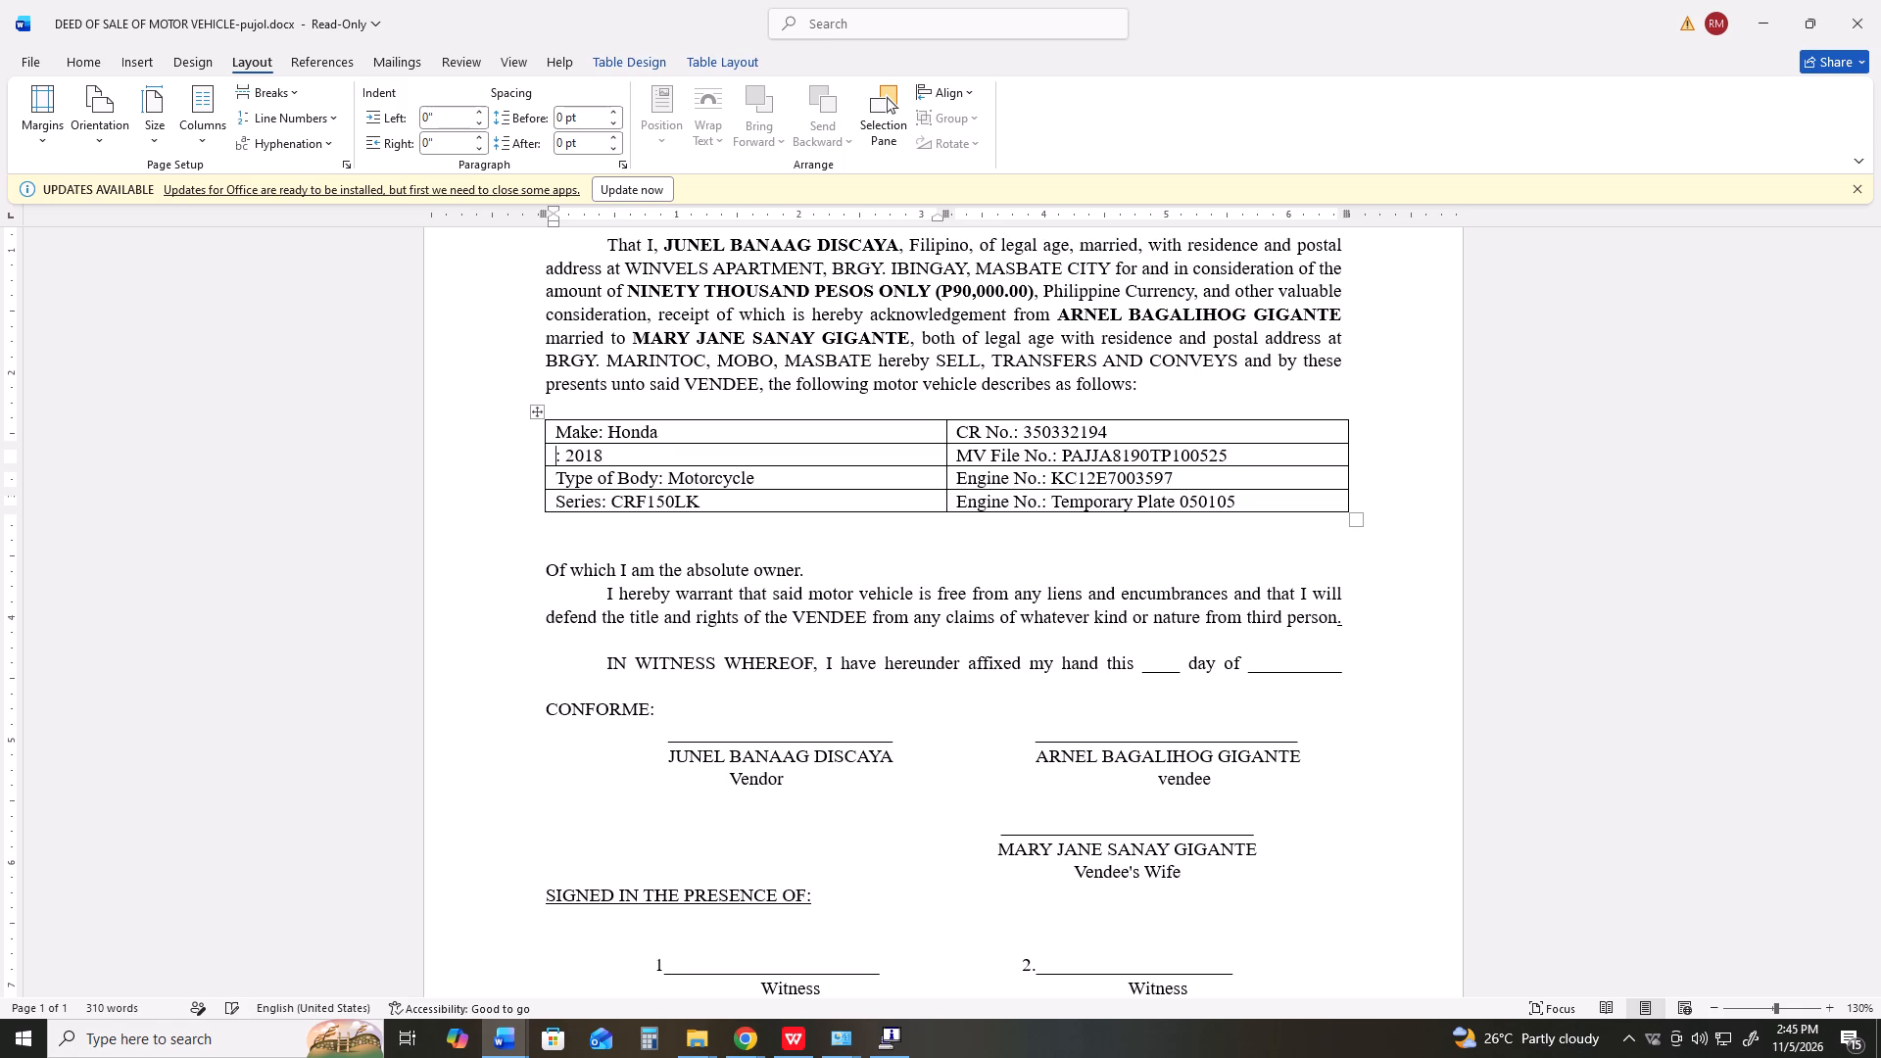
pyautogui.hotkey('shift', 'm')
pyautogui.write('odel')
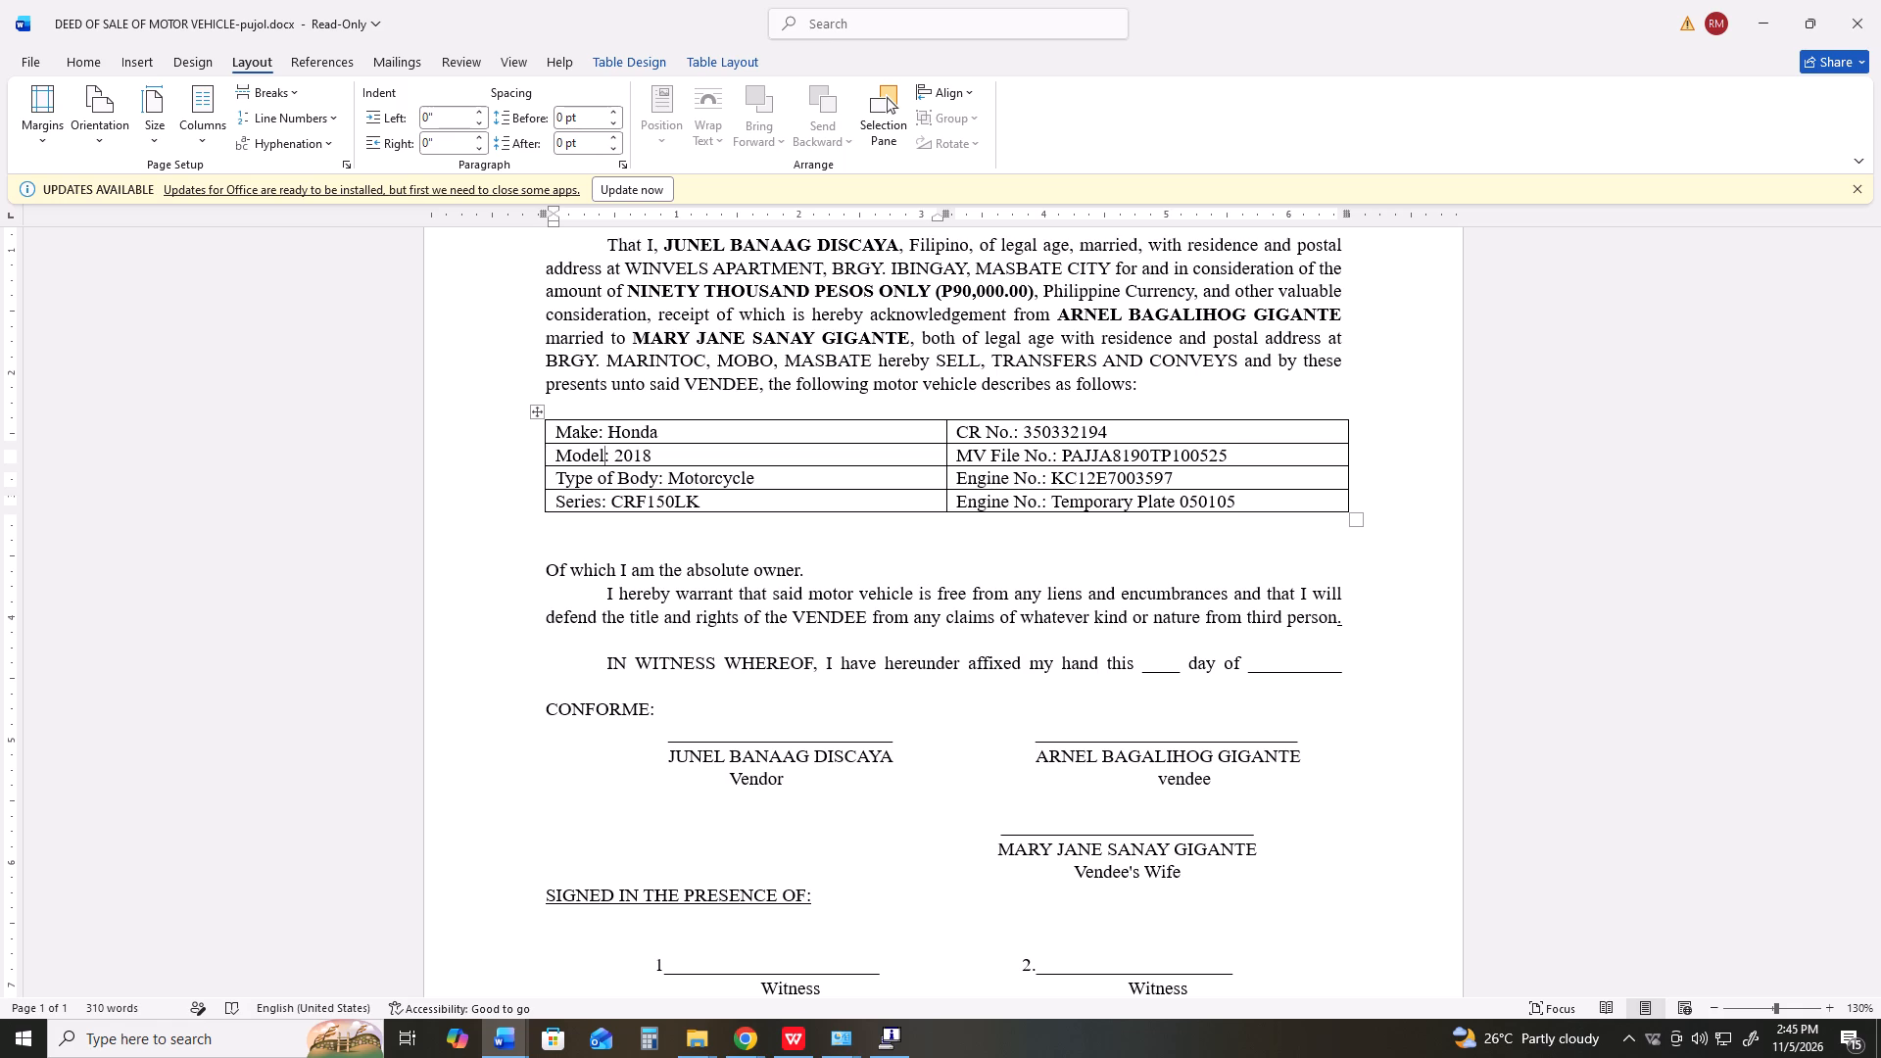
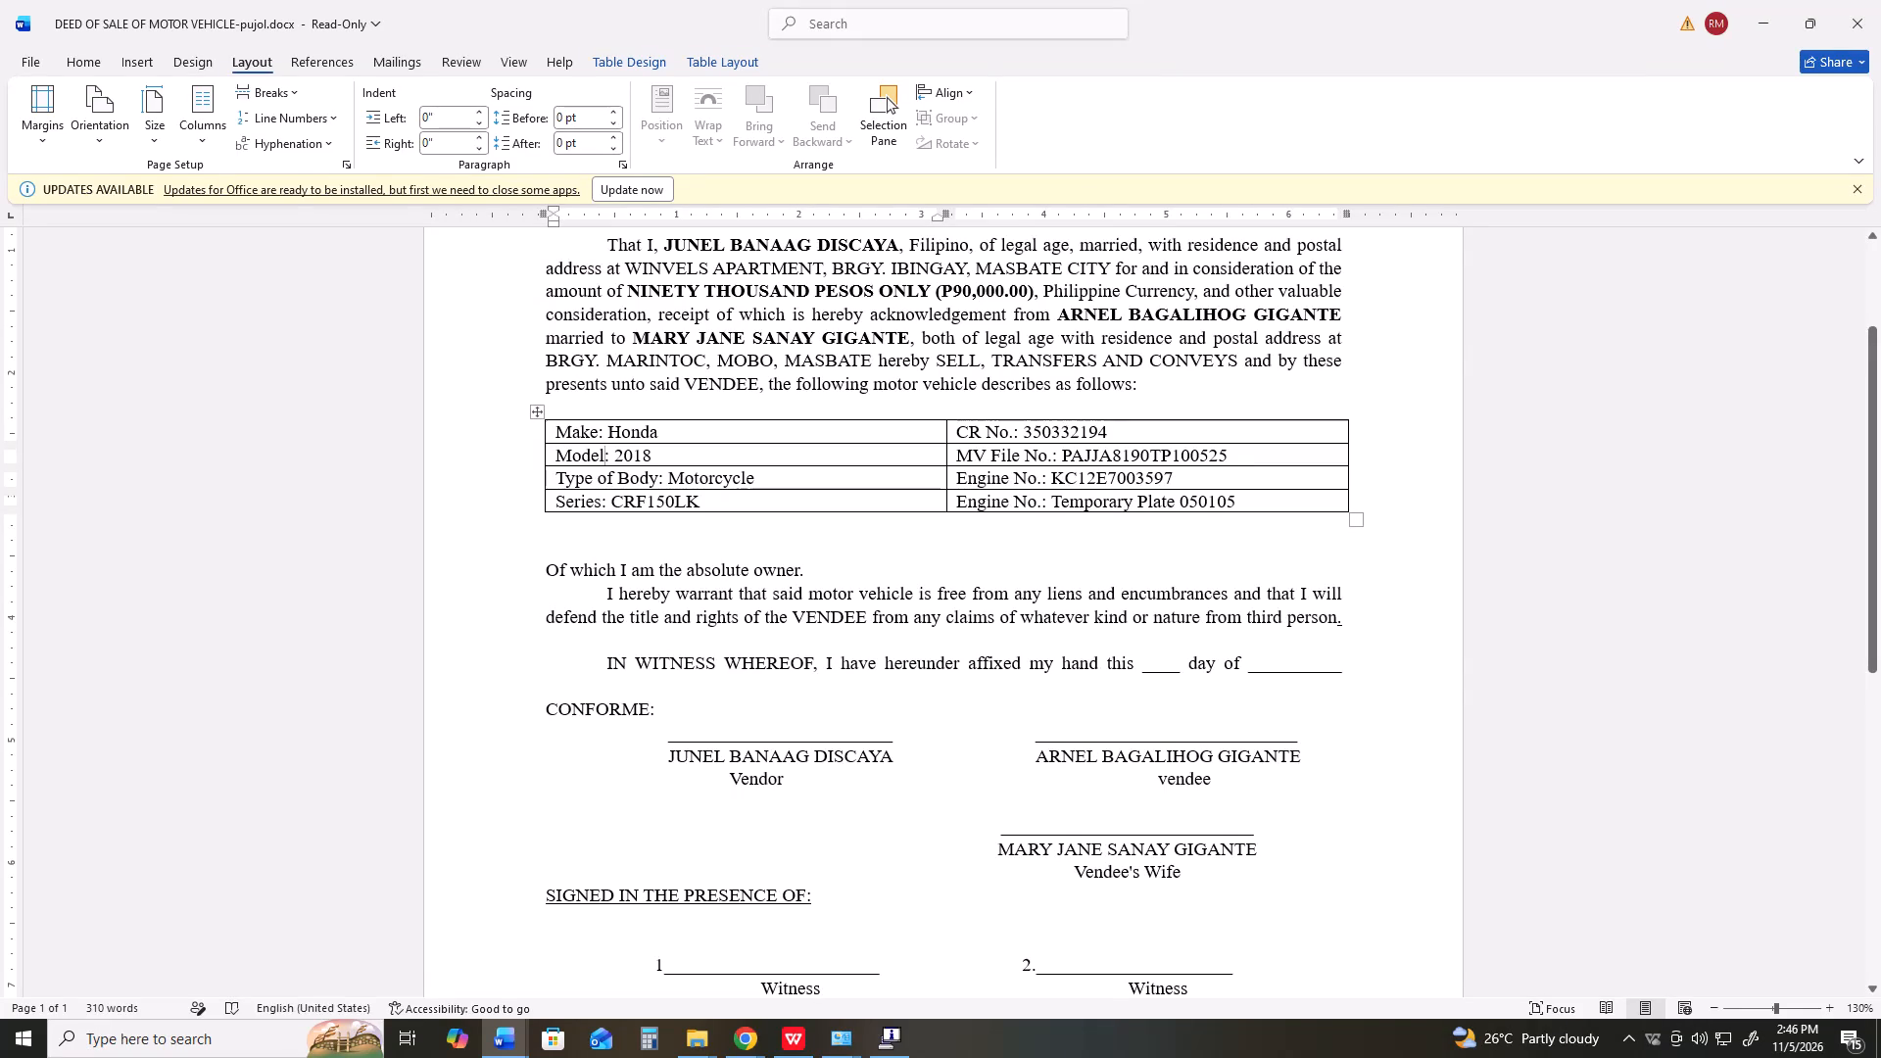
# Replace the MV File No. value in the vehicle table's second row with the correct file number.
pyautogui.moveTo(1063, 456); pyautogui.dragTo(1231, 464)
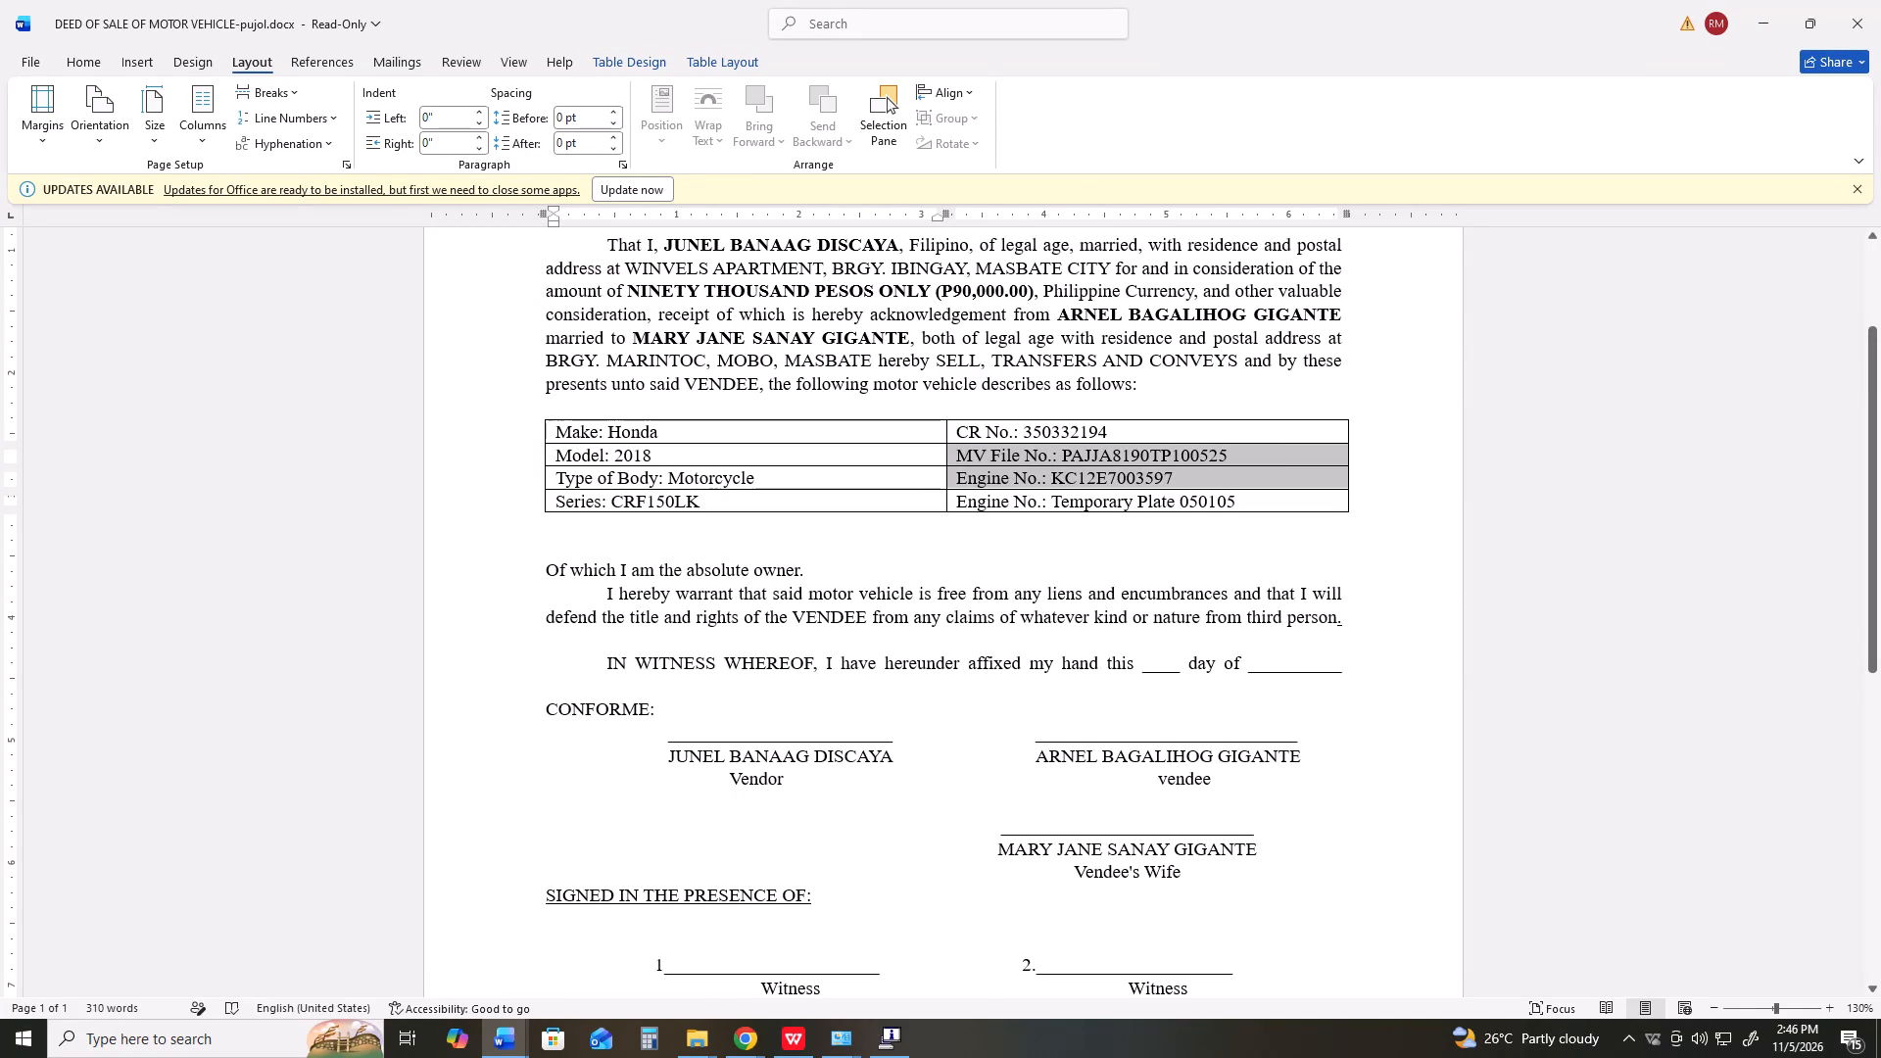
pyautogui.moveTo(1231, 464); pyautogui.dragTo(855, 444)
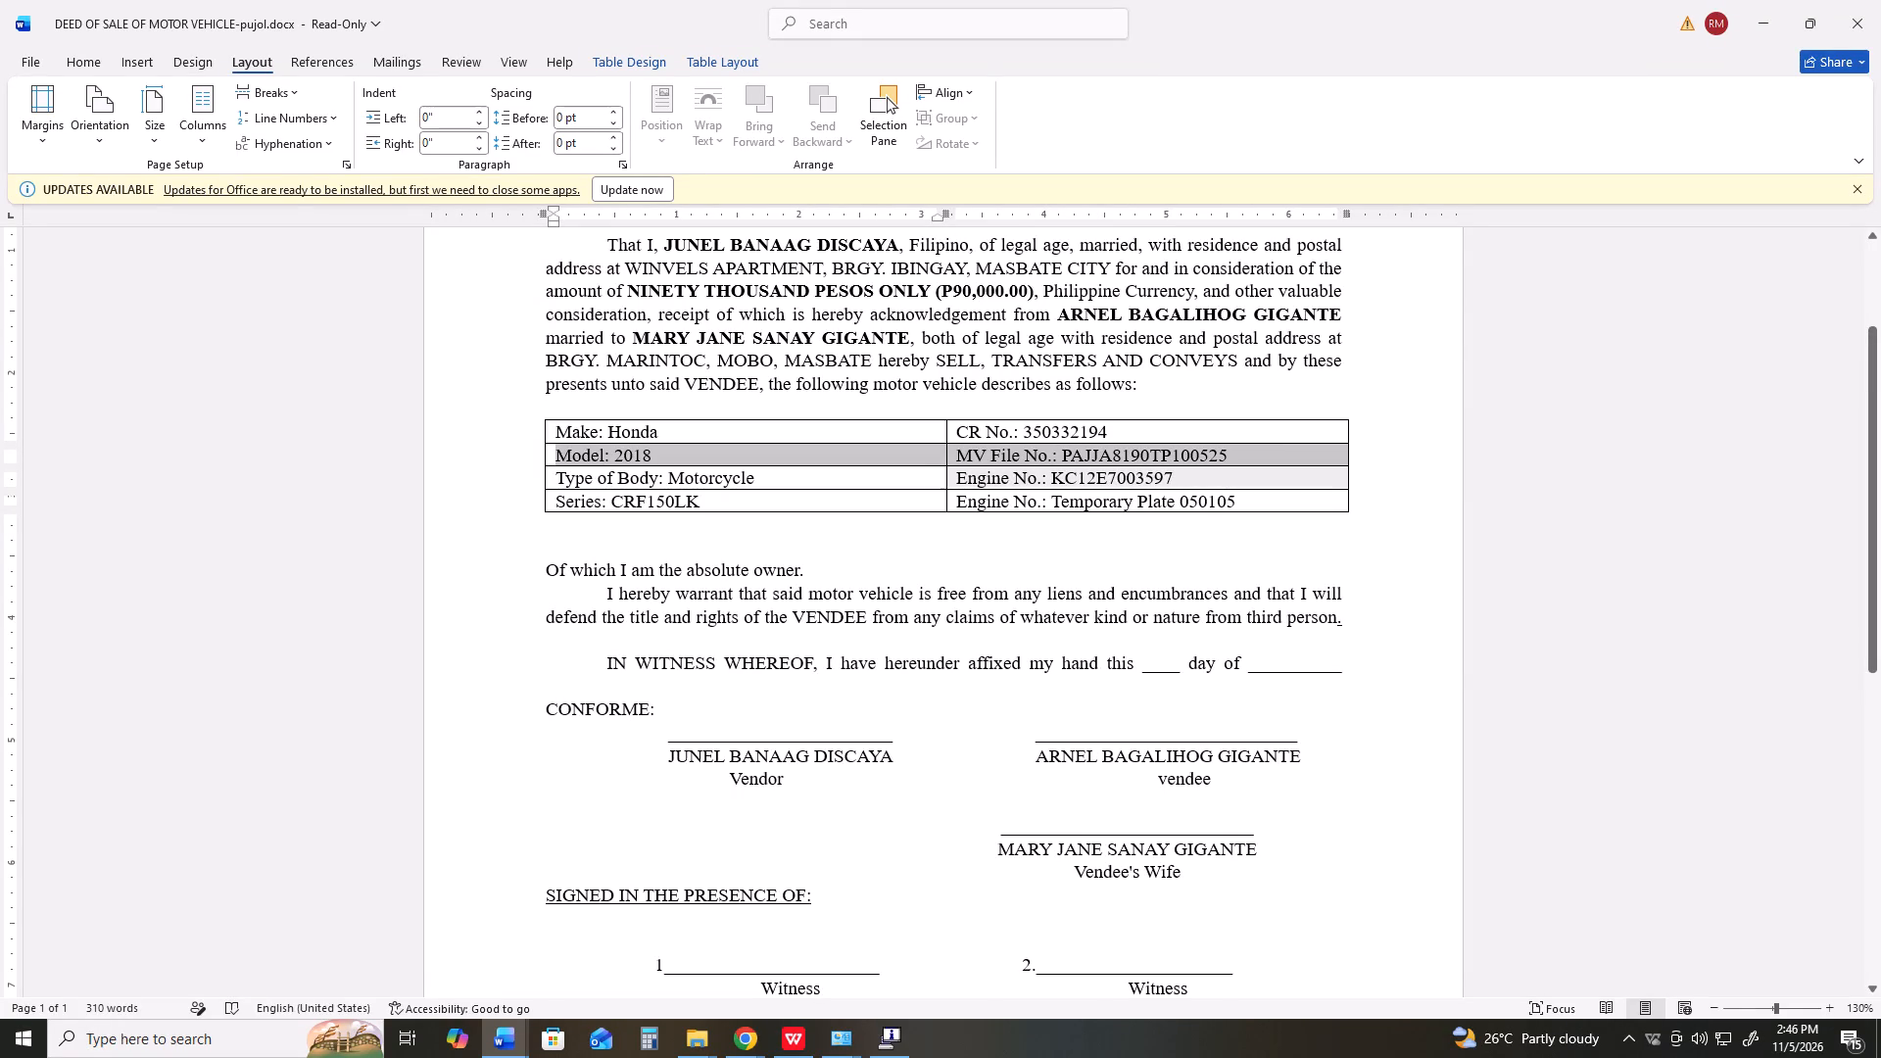
pyautogui.moveTo(855, 444); pyautogui.dragTo(1162, 511)
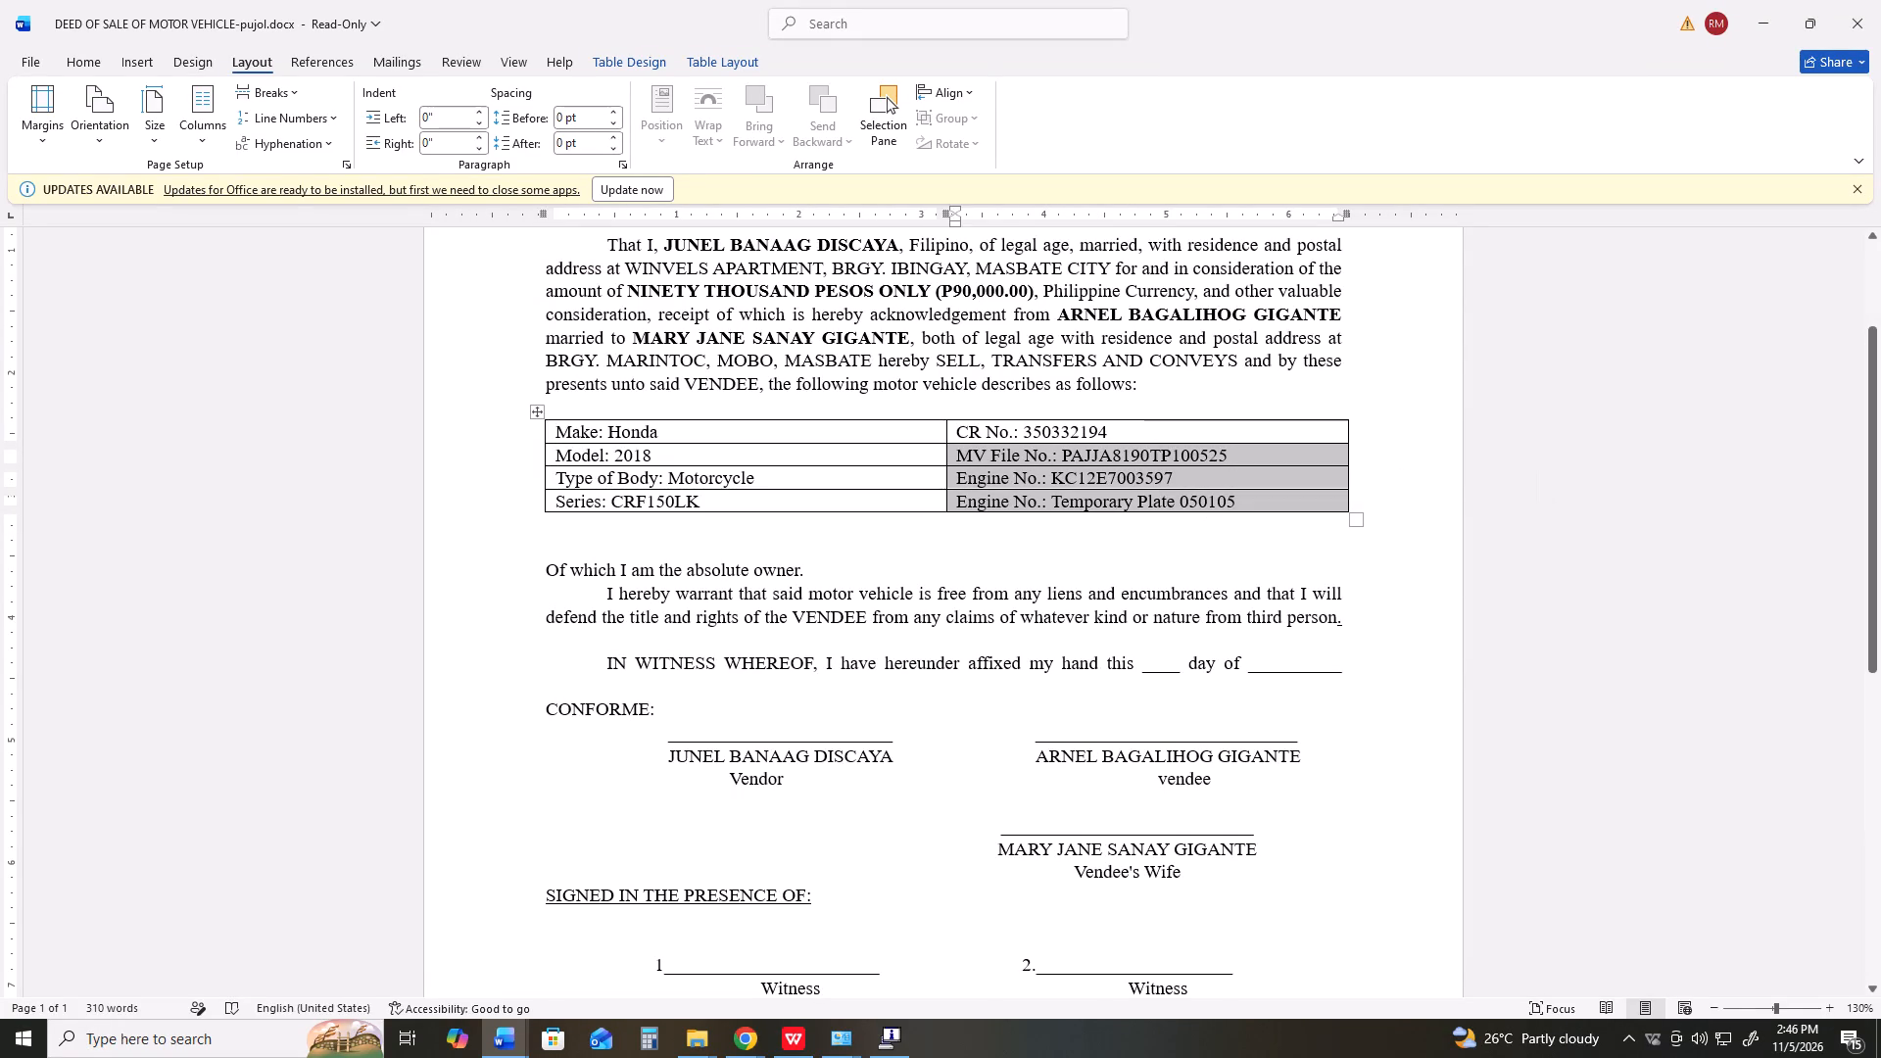
pyautogui.click(981, 559)
pyautogui.moveTo(1224, 454); pyautogui.dragTo(1072, 460)
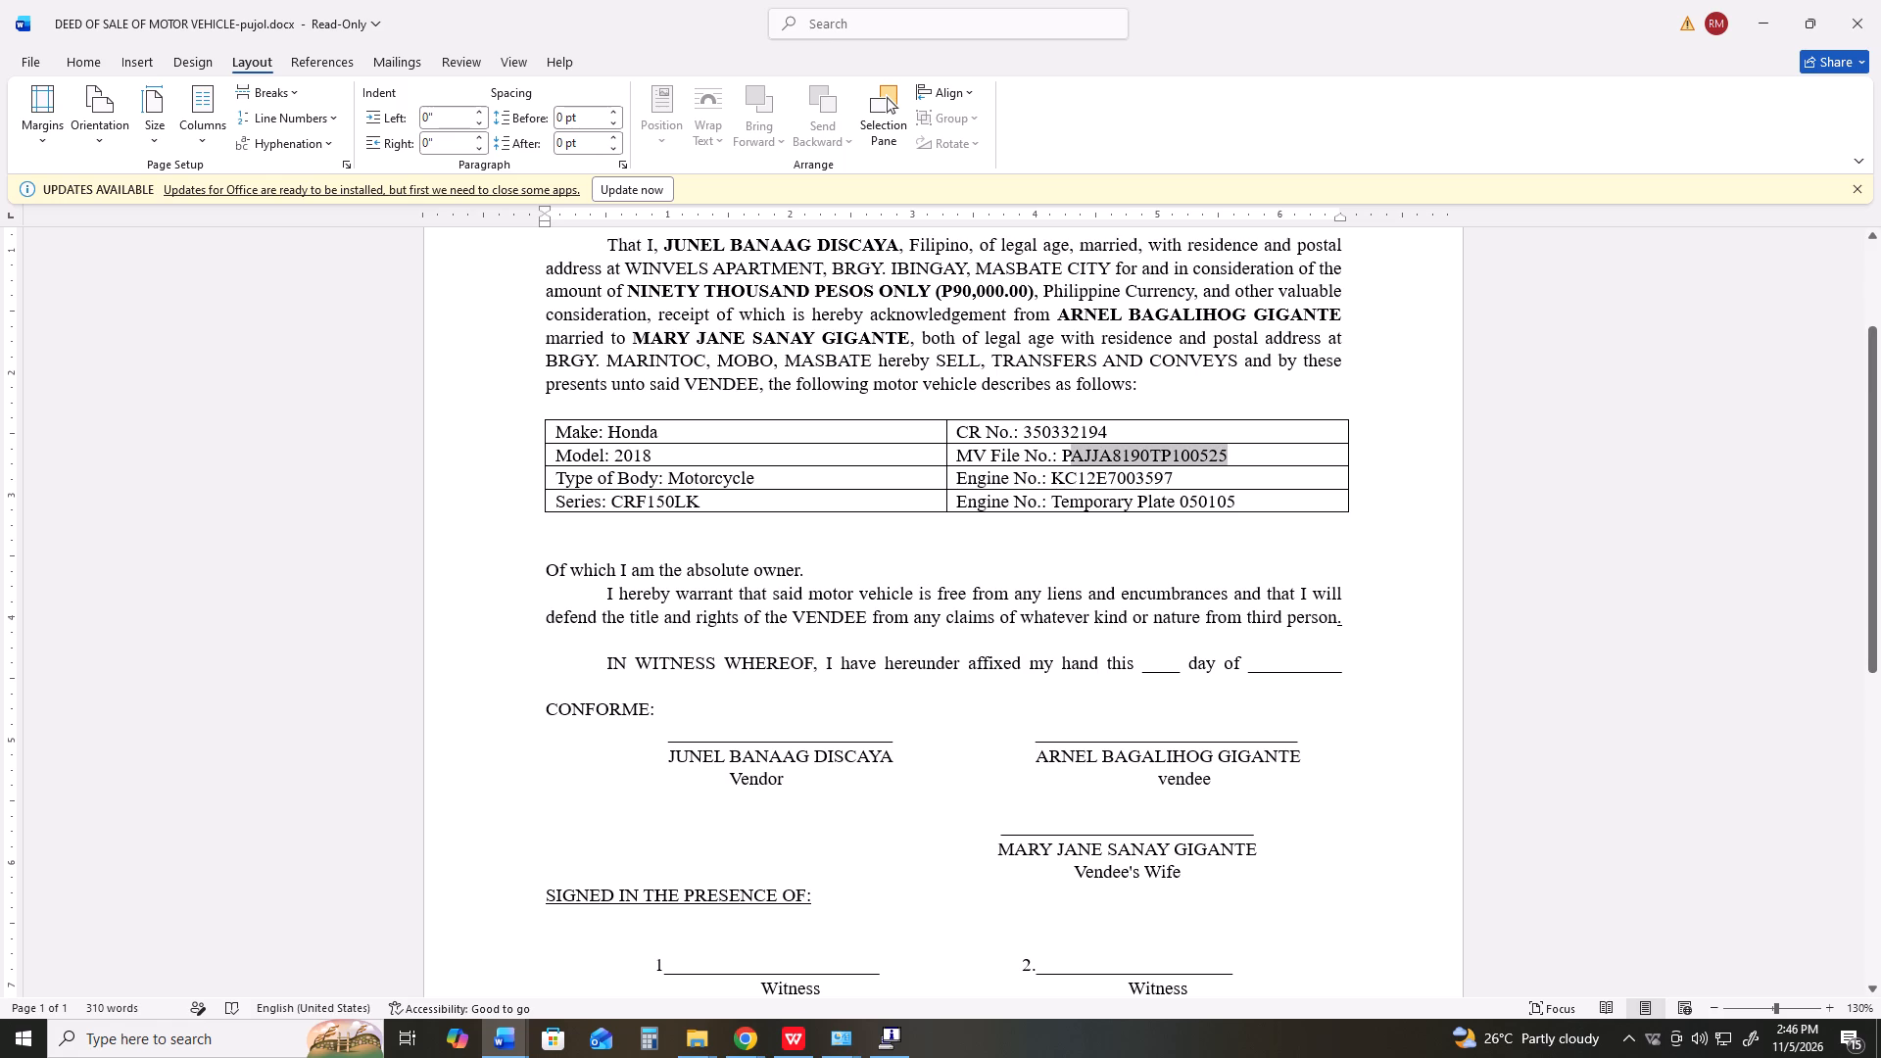
pyautogui.moveTo(1072, 460); pyautogui.dragTo(1066, 462)
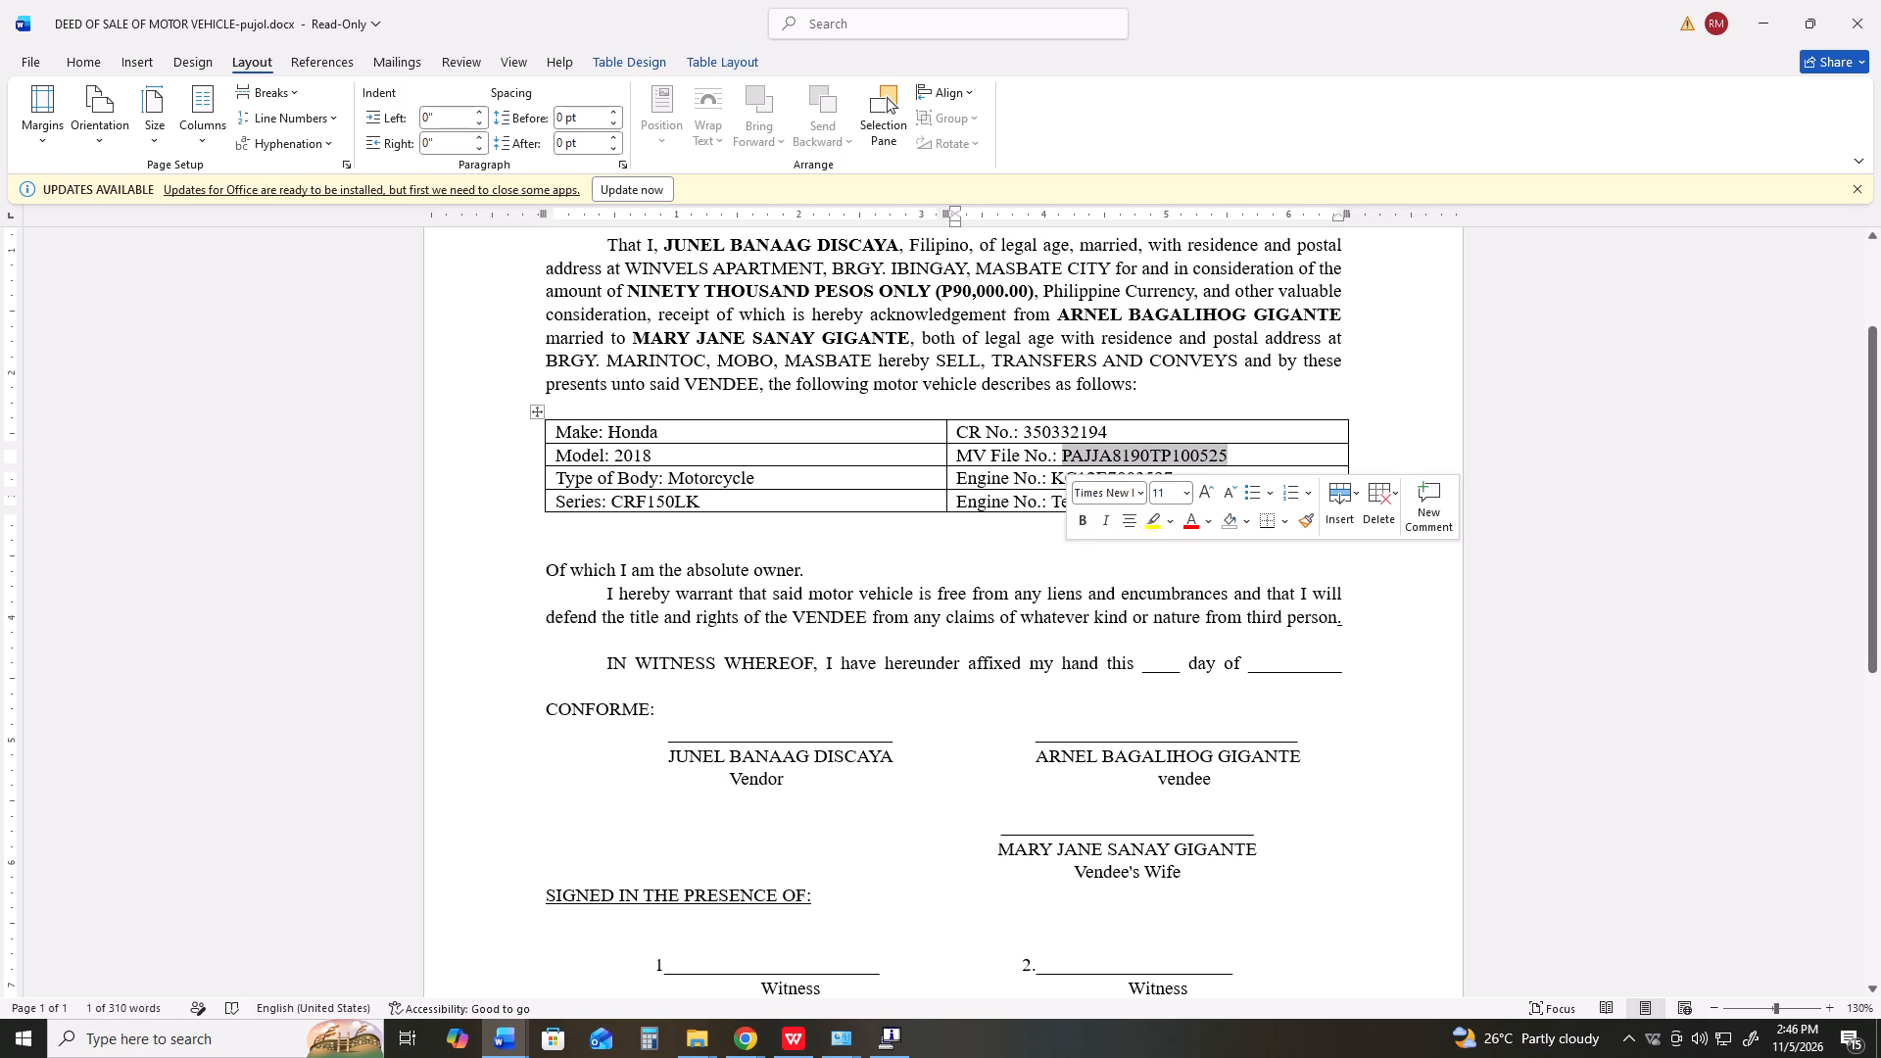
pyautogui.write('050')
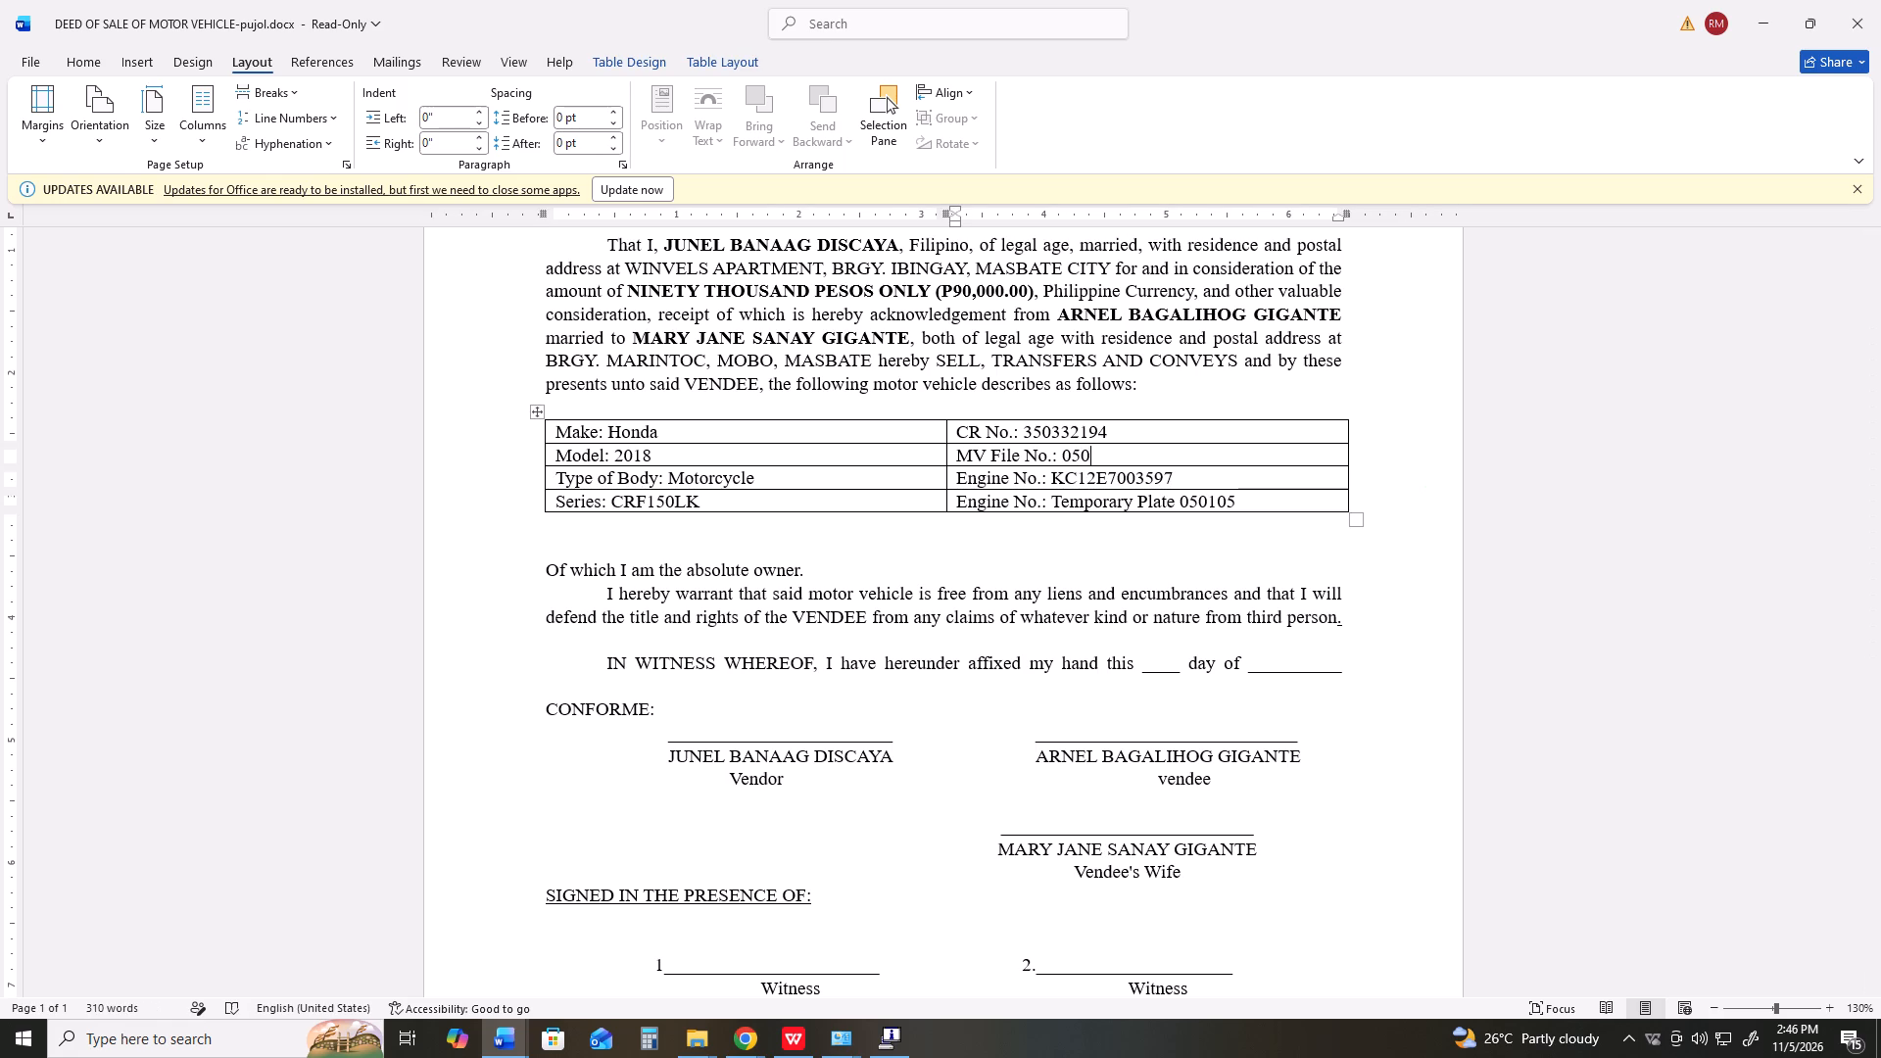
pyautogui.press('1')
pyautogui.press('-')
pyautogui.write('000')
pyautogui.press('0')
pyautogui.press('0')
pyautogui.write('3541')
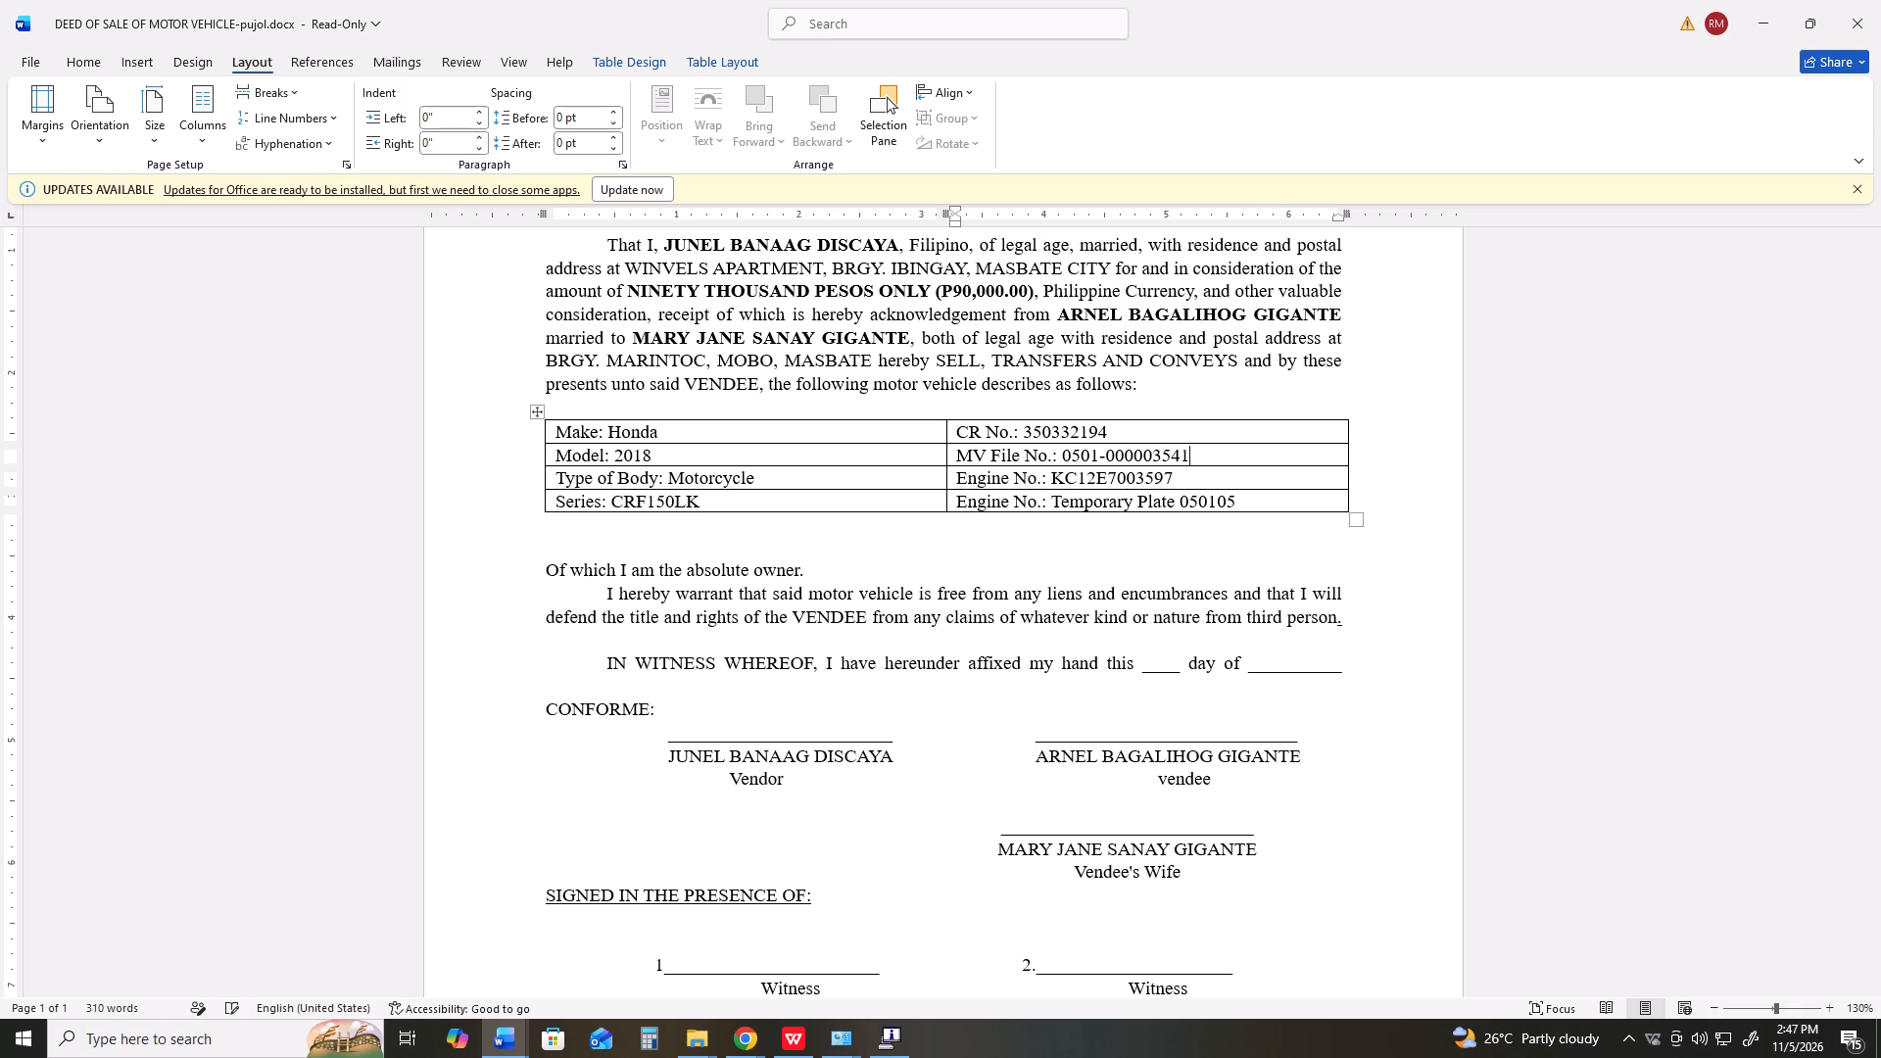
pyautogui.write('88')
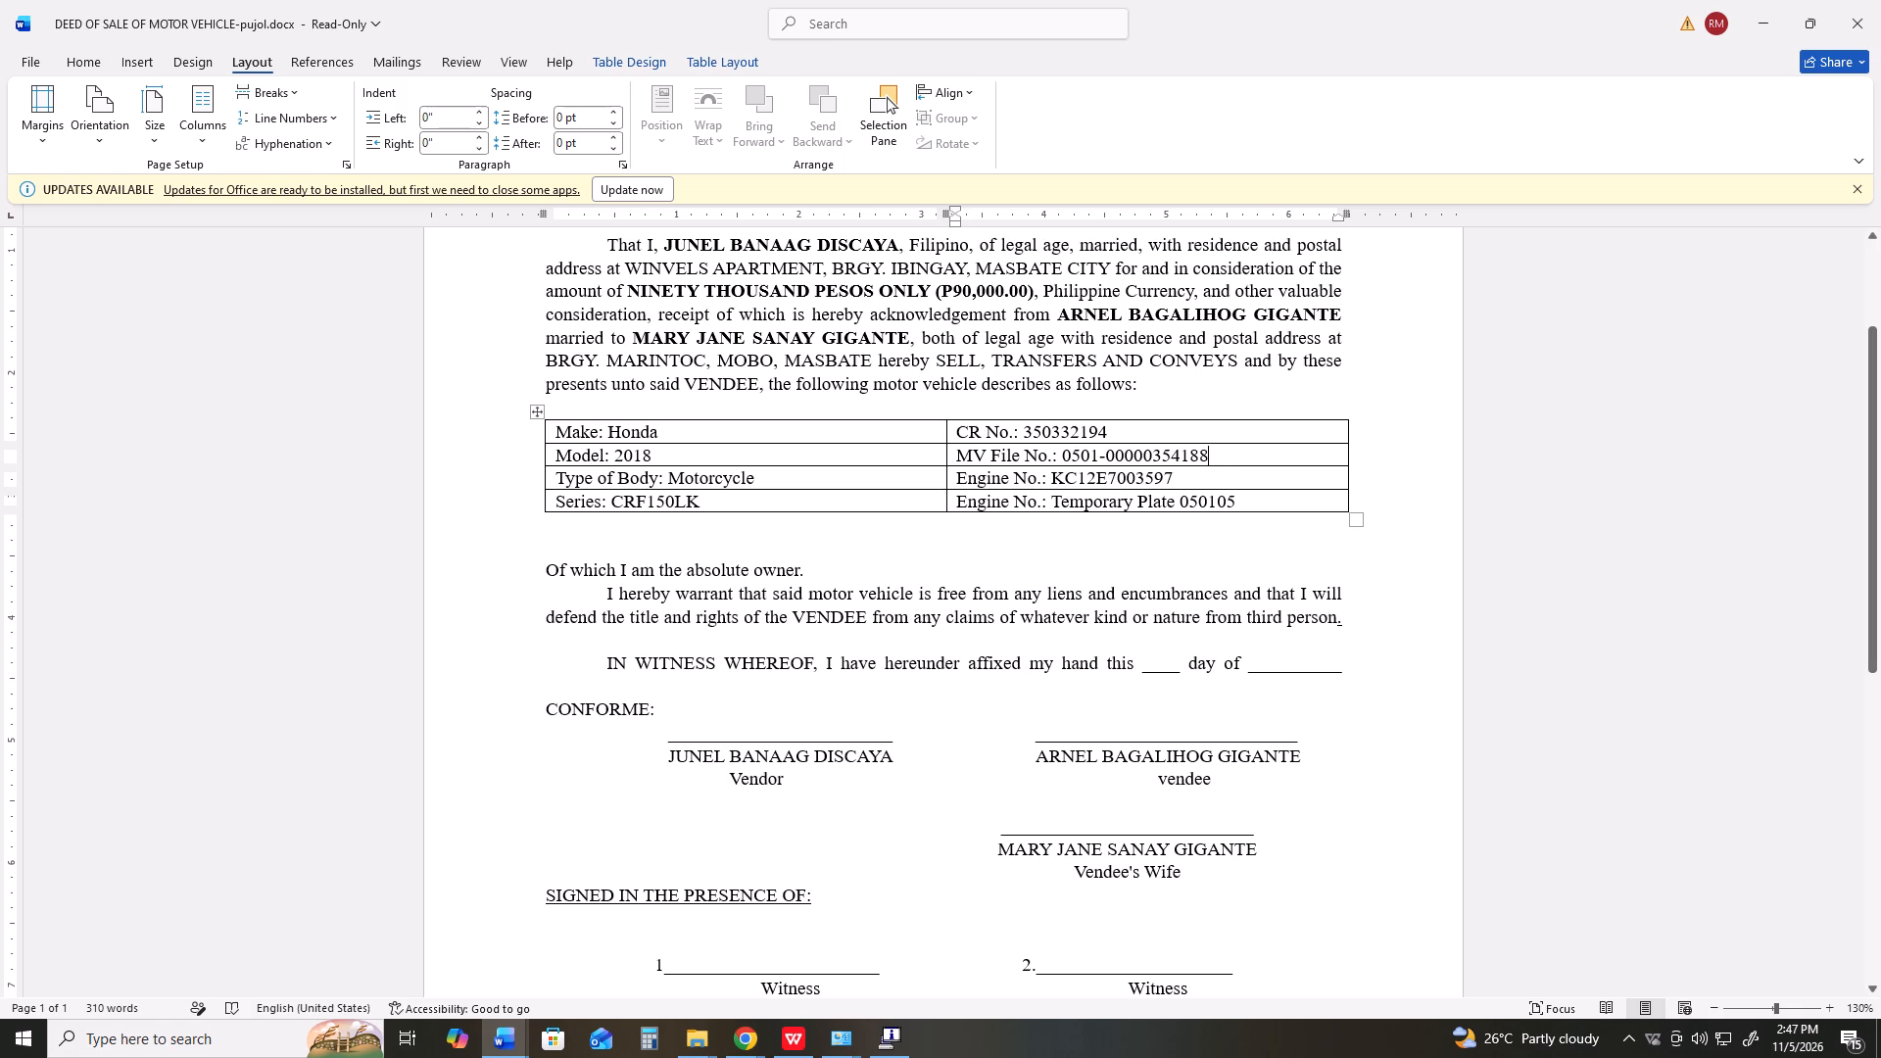
# Delete the word "Temporary" before "Plate" in the vehicle table's last row.
pyautogui.click(1137, 504)
pyautogui.press('BackSpace')
pyautogui.press('BackSpace')
pyautogui.press('BackSpace')
pyautogui.press('BackSpace')
pyautogui.press('BackSpace')
pyautogui.press('BackSpace')
pyautogui.press('BackSpace')
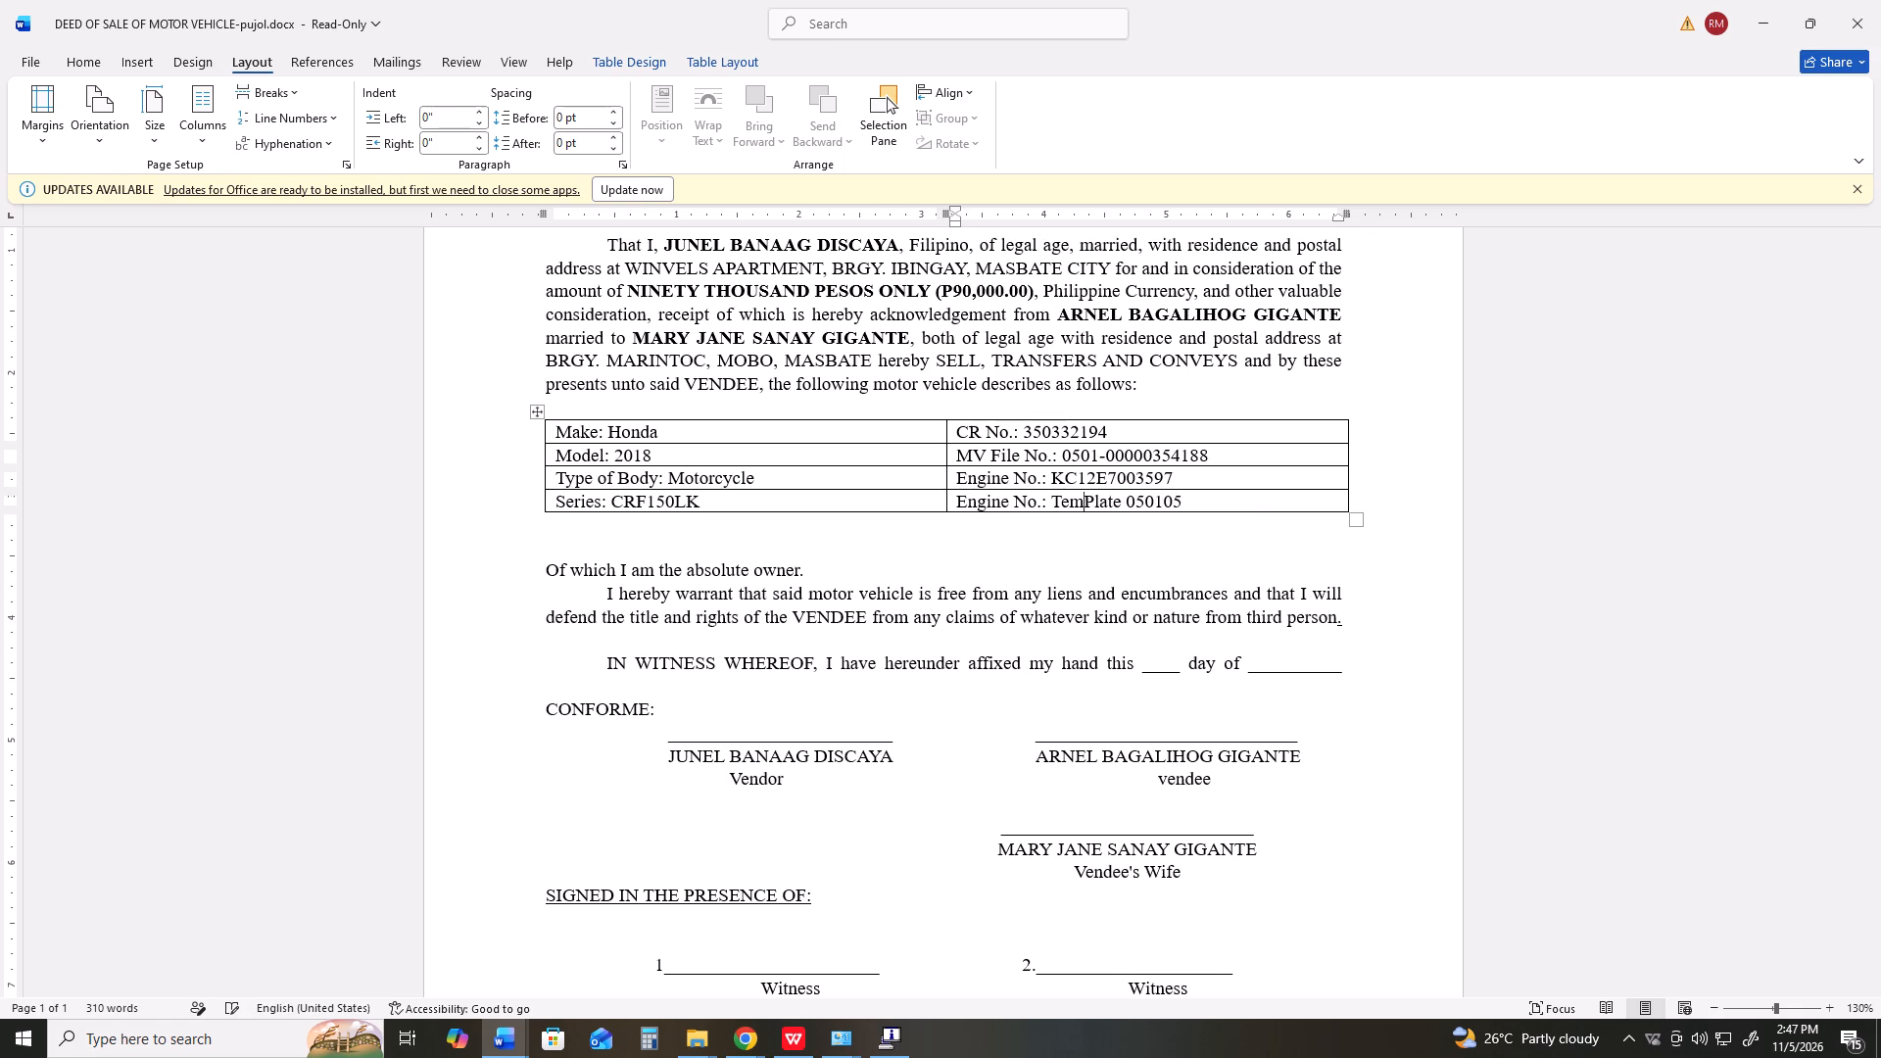
pyautogui.press('BackSpace')
pyautogui.press('BackSpace')
pyautogui.press('BackSpace')
# Add "No:" after "Plate" in the last row so the label reads "Plate No:".
pyautogui.press('Right')
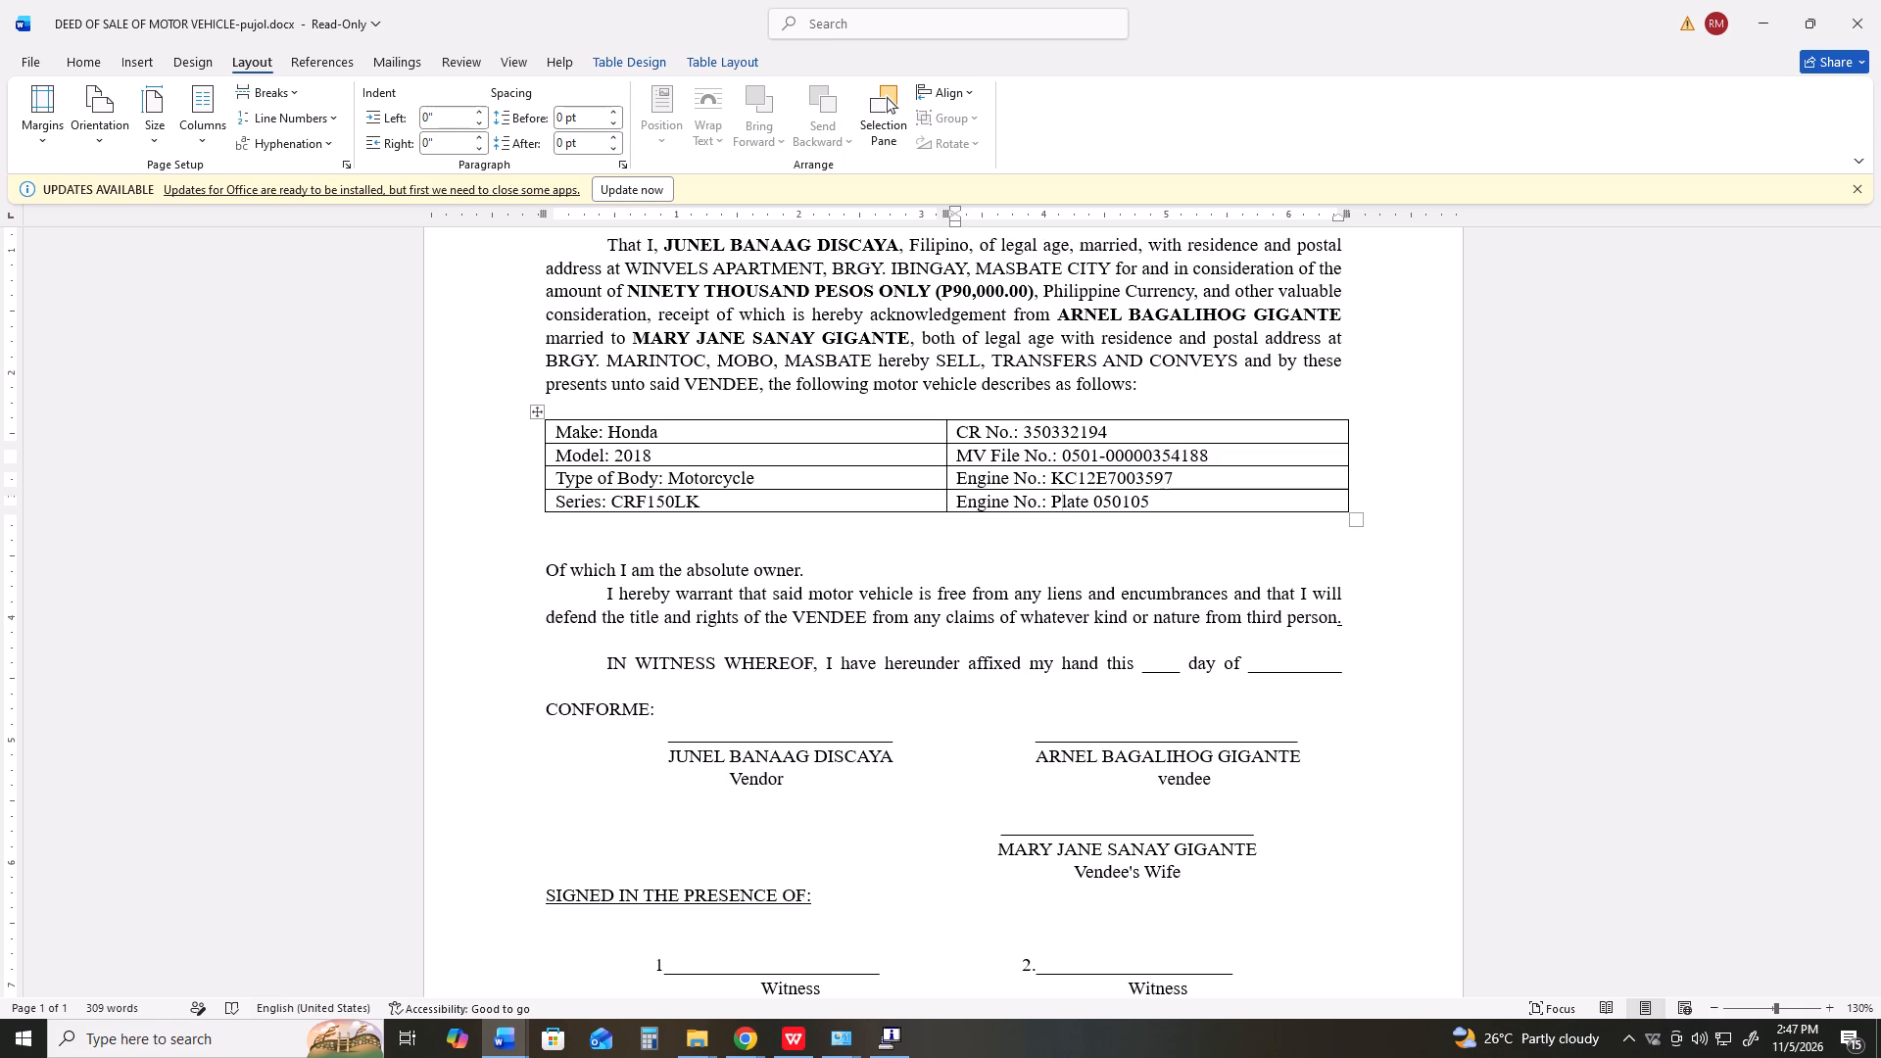
pyautogui.press('Right')
pyautogui.press('Right')
pyautogui.press('Right')
pyautogui.press('Right')
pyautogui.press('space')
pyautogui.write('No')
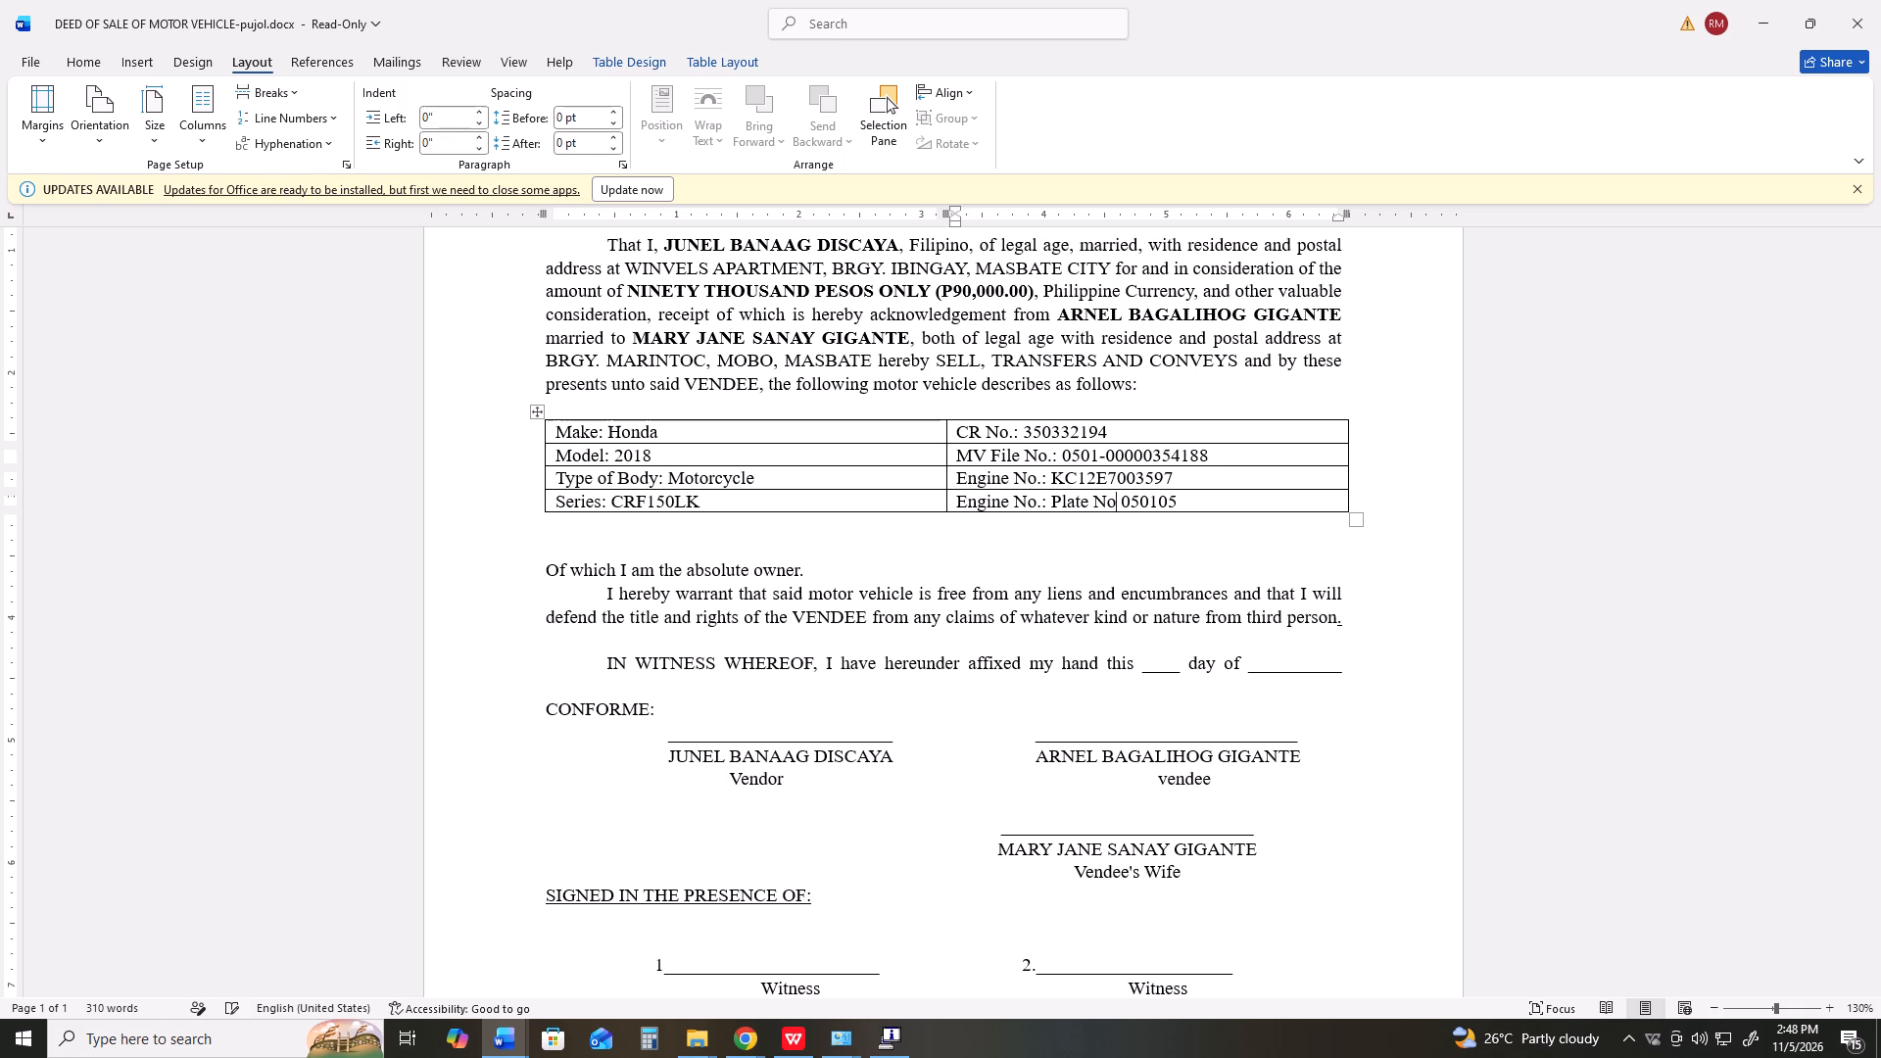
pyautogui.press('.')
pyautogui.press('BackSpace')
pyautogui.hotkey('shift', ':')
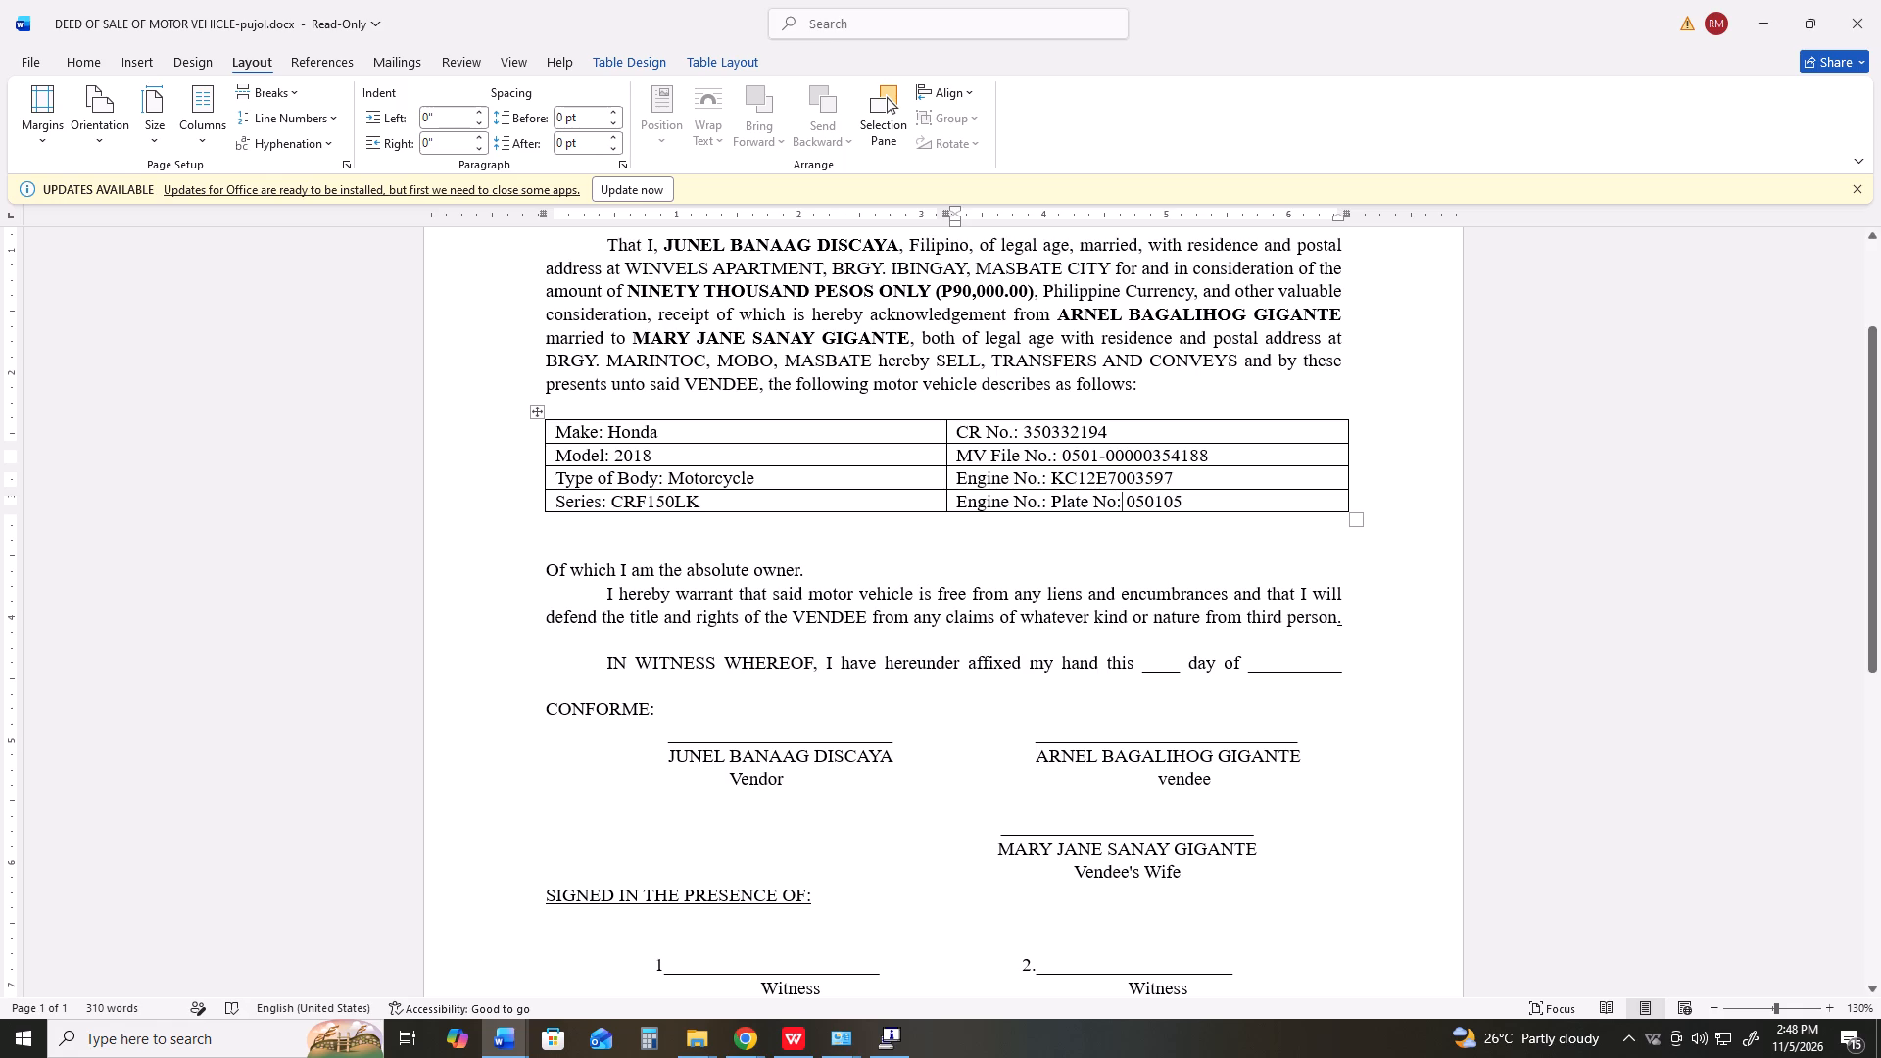
# Replace the number after "Plate No:" with the vehicle's correct plate number, using capital letters.
pyautogui.moveTo(1181, 502); pyautogui.dragTo(1128, 502)
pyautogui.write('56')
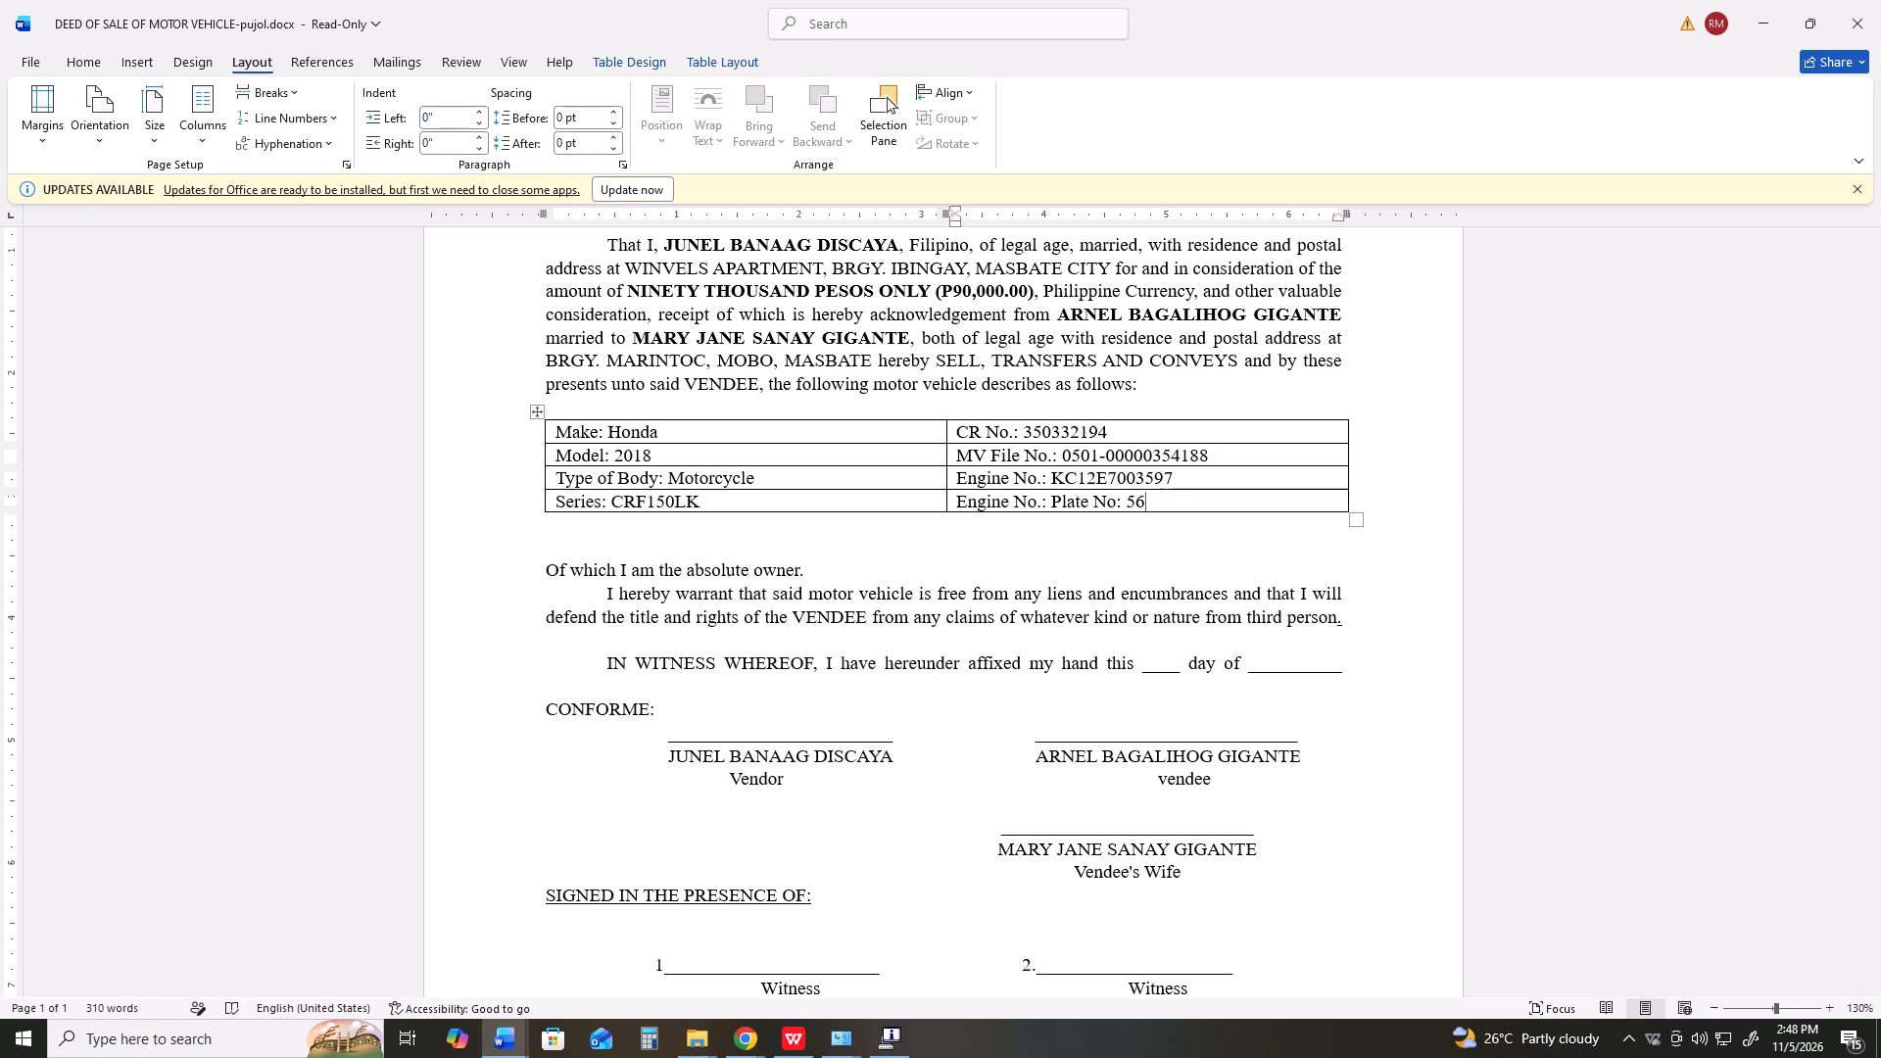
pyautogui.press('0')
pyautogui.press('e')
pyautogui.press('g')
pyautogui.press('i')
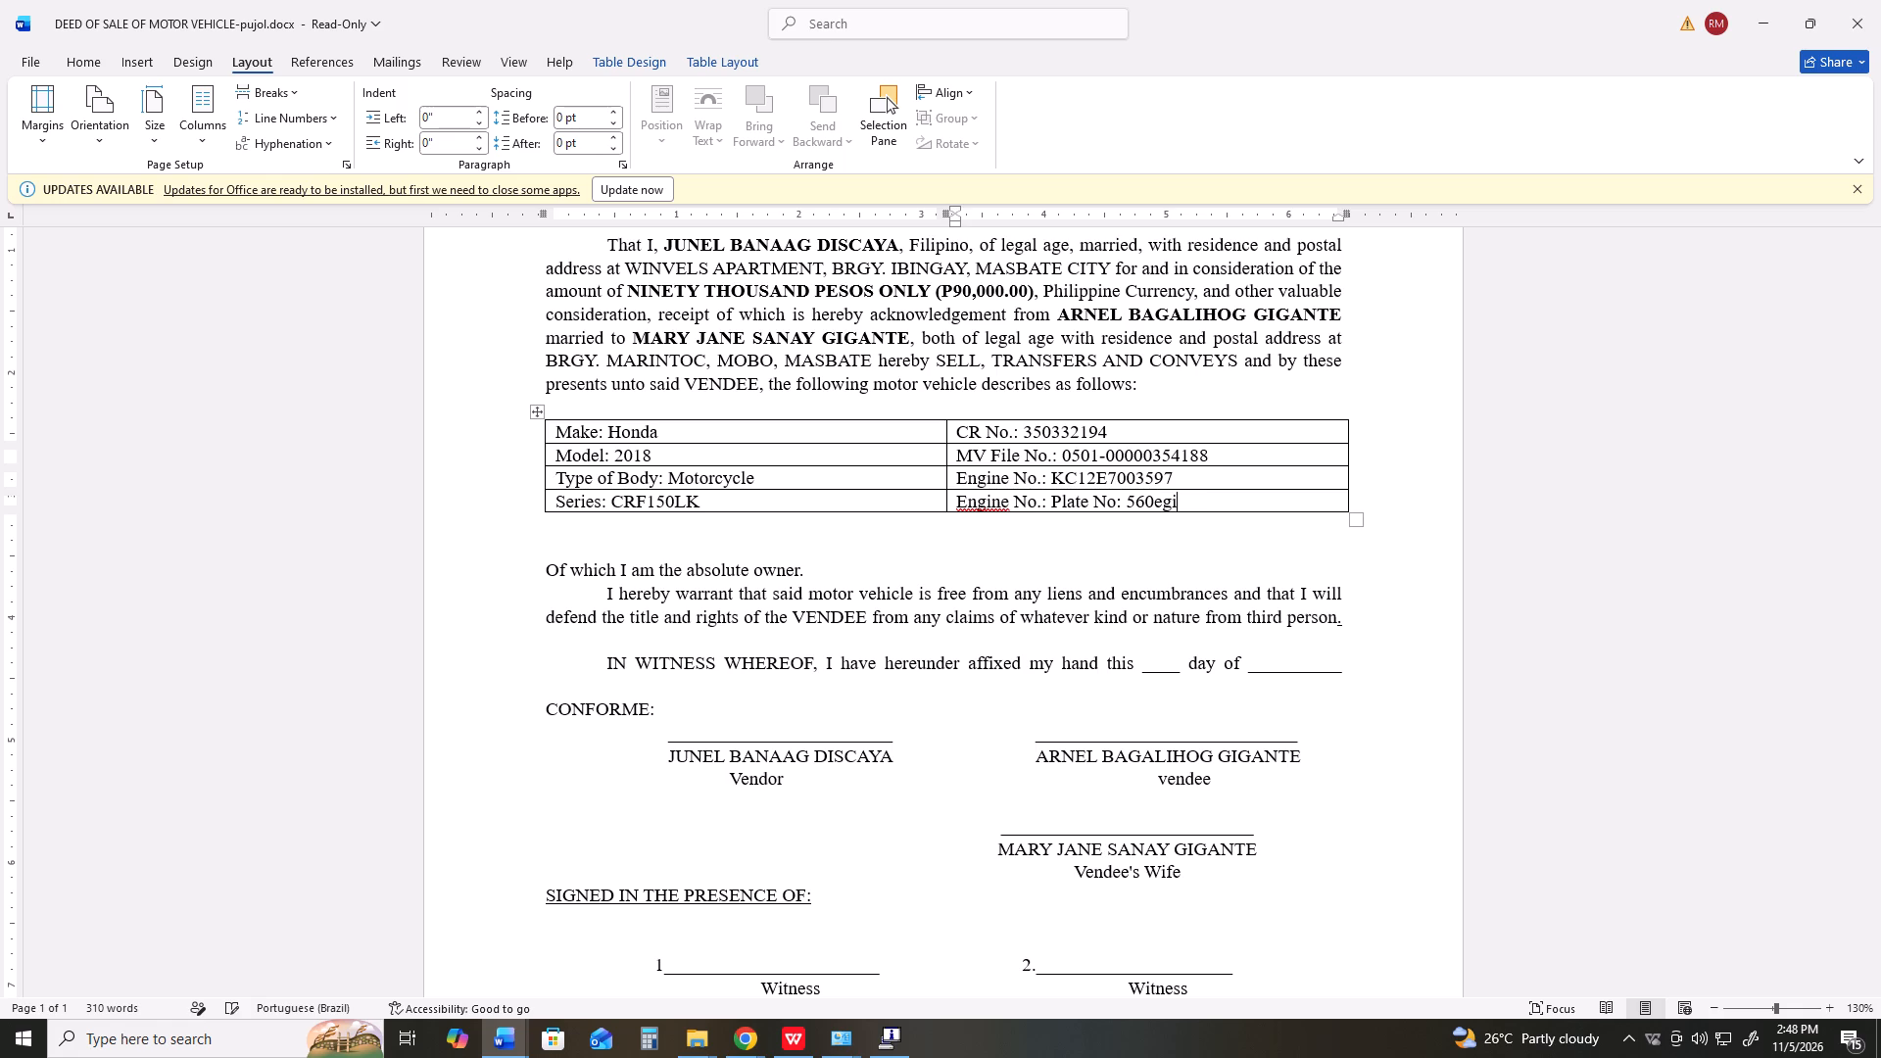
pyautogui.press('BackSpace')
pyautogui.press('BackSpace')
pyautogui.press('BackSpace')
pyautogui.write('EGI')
# Delete the extra "Engine No.:" label before "Plate No:" in the vehicle table's last row.
pyautogui.scroll(-1, 1244, 614)
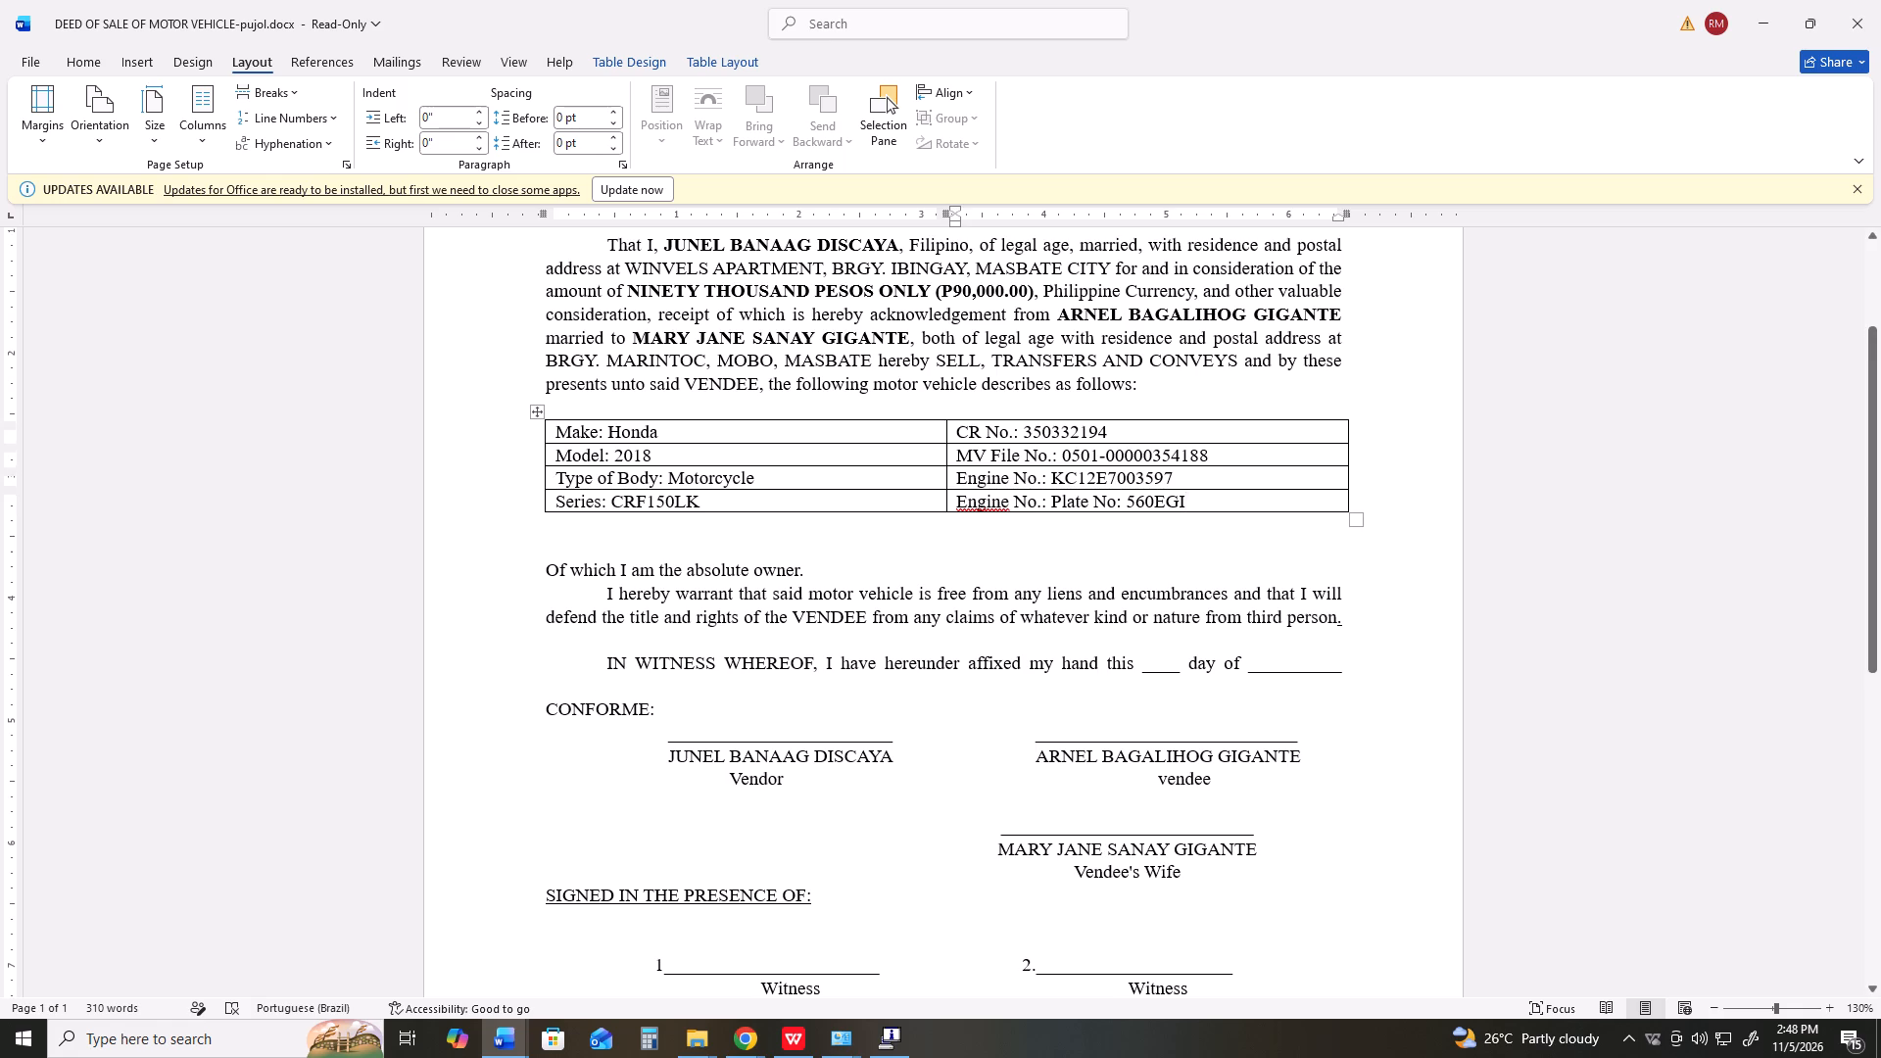
pyautogui.scroll(-1, 1159, 535)
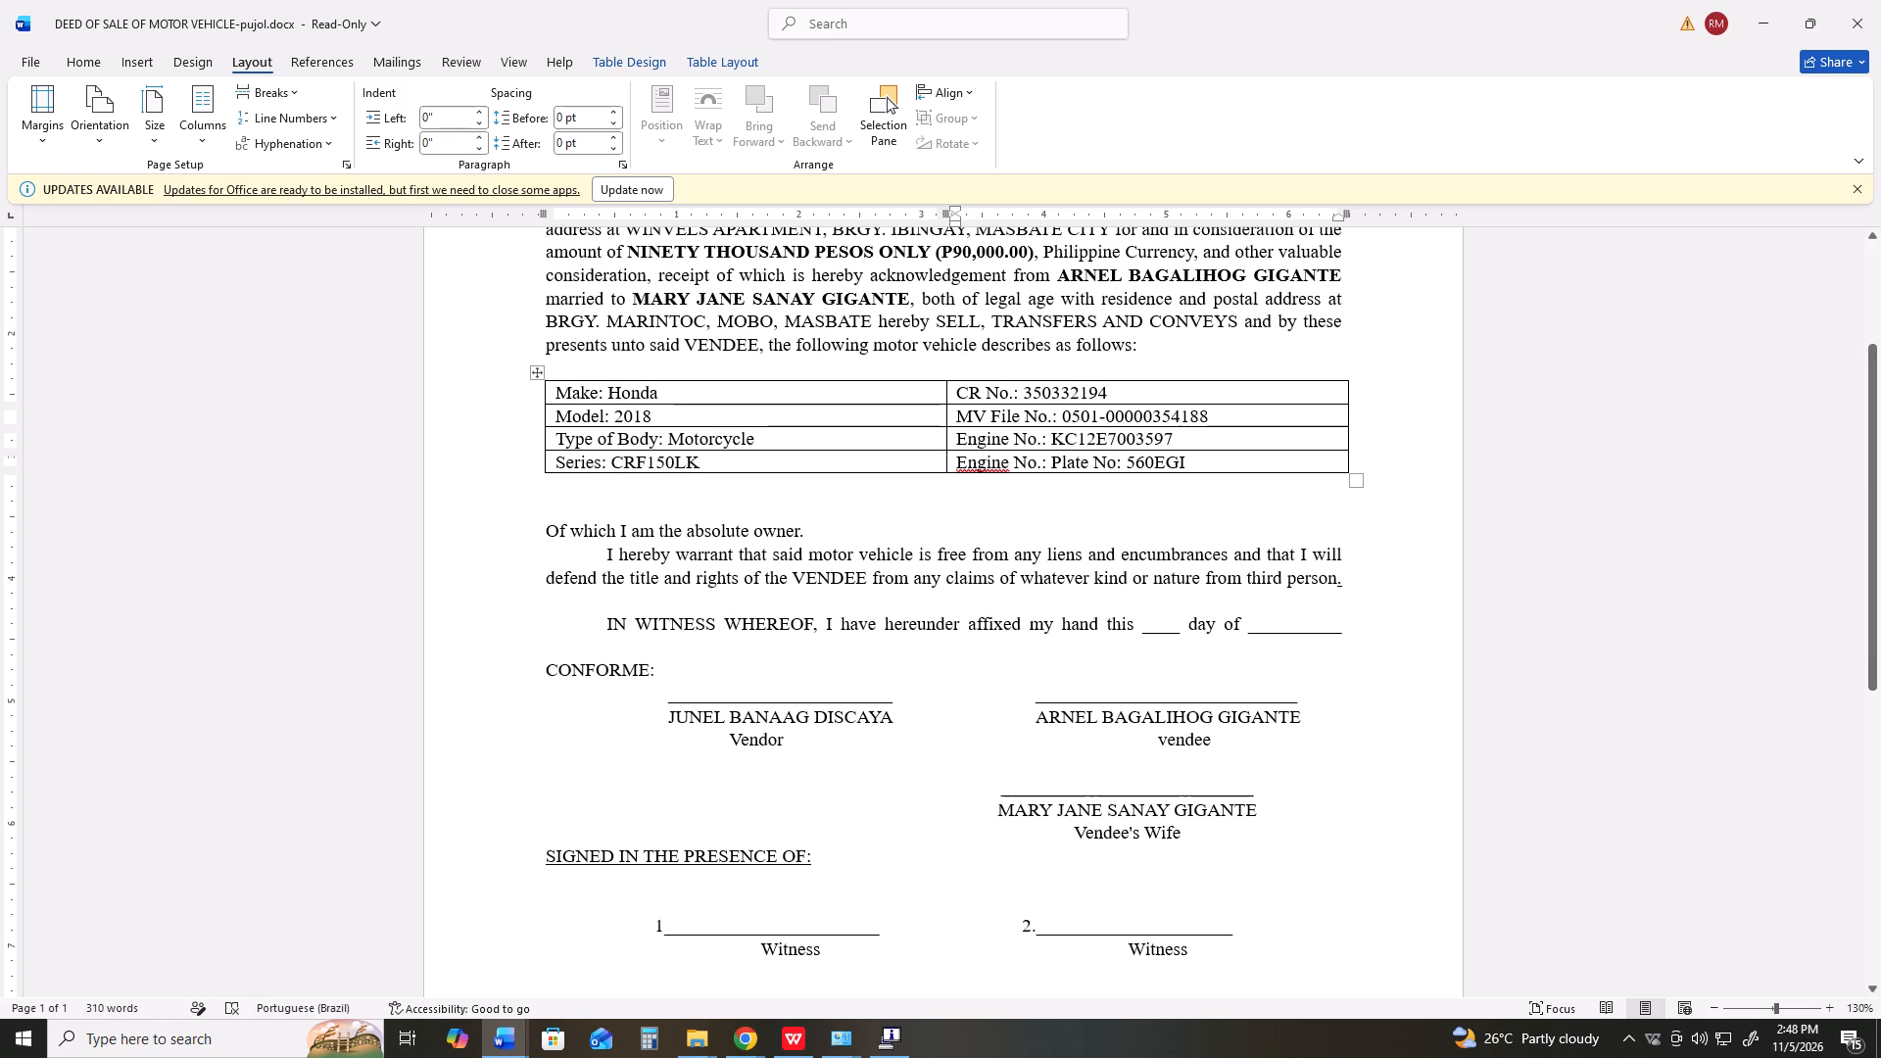
pyautogui.scroll(-2, 1176, 501)
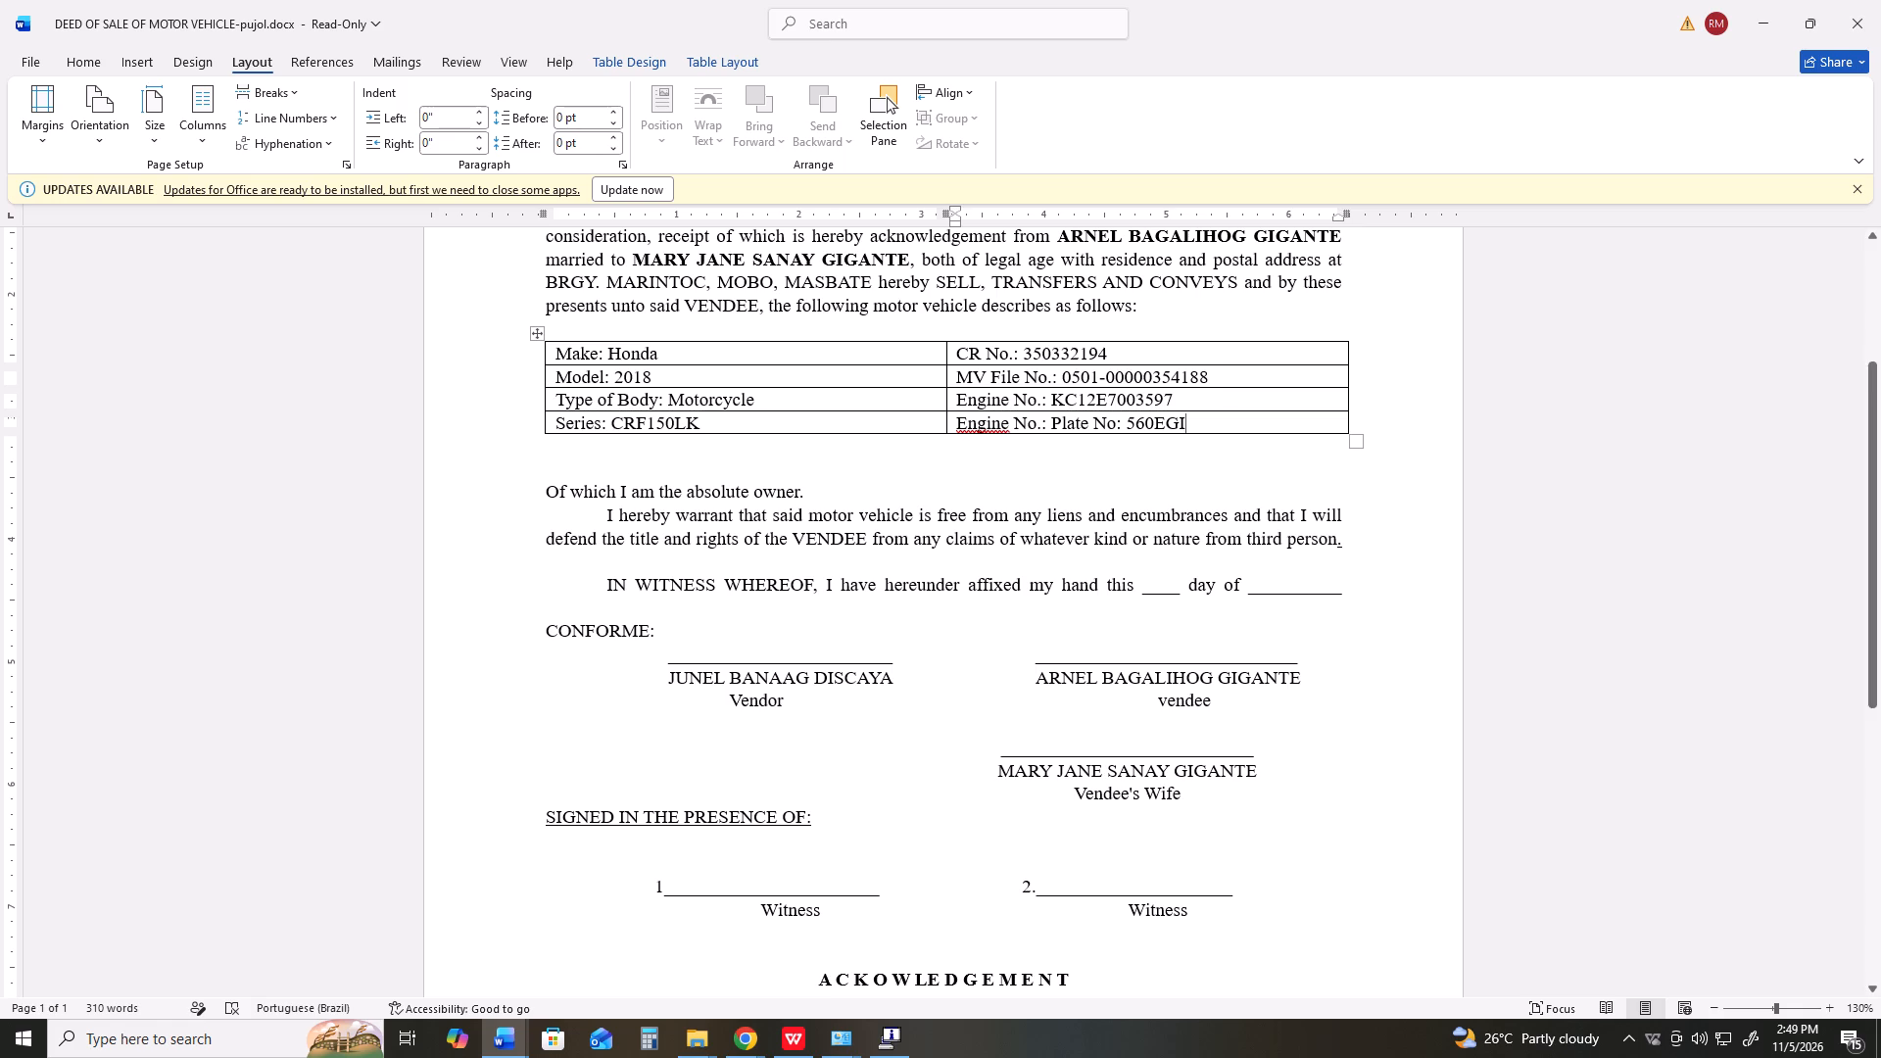
pyautogui.scroll(-4, 913, 559)
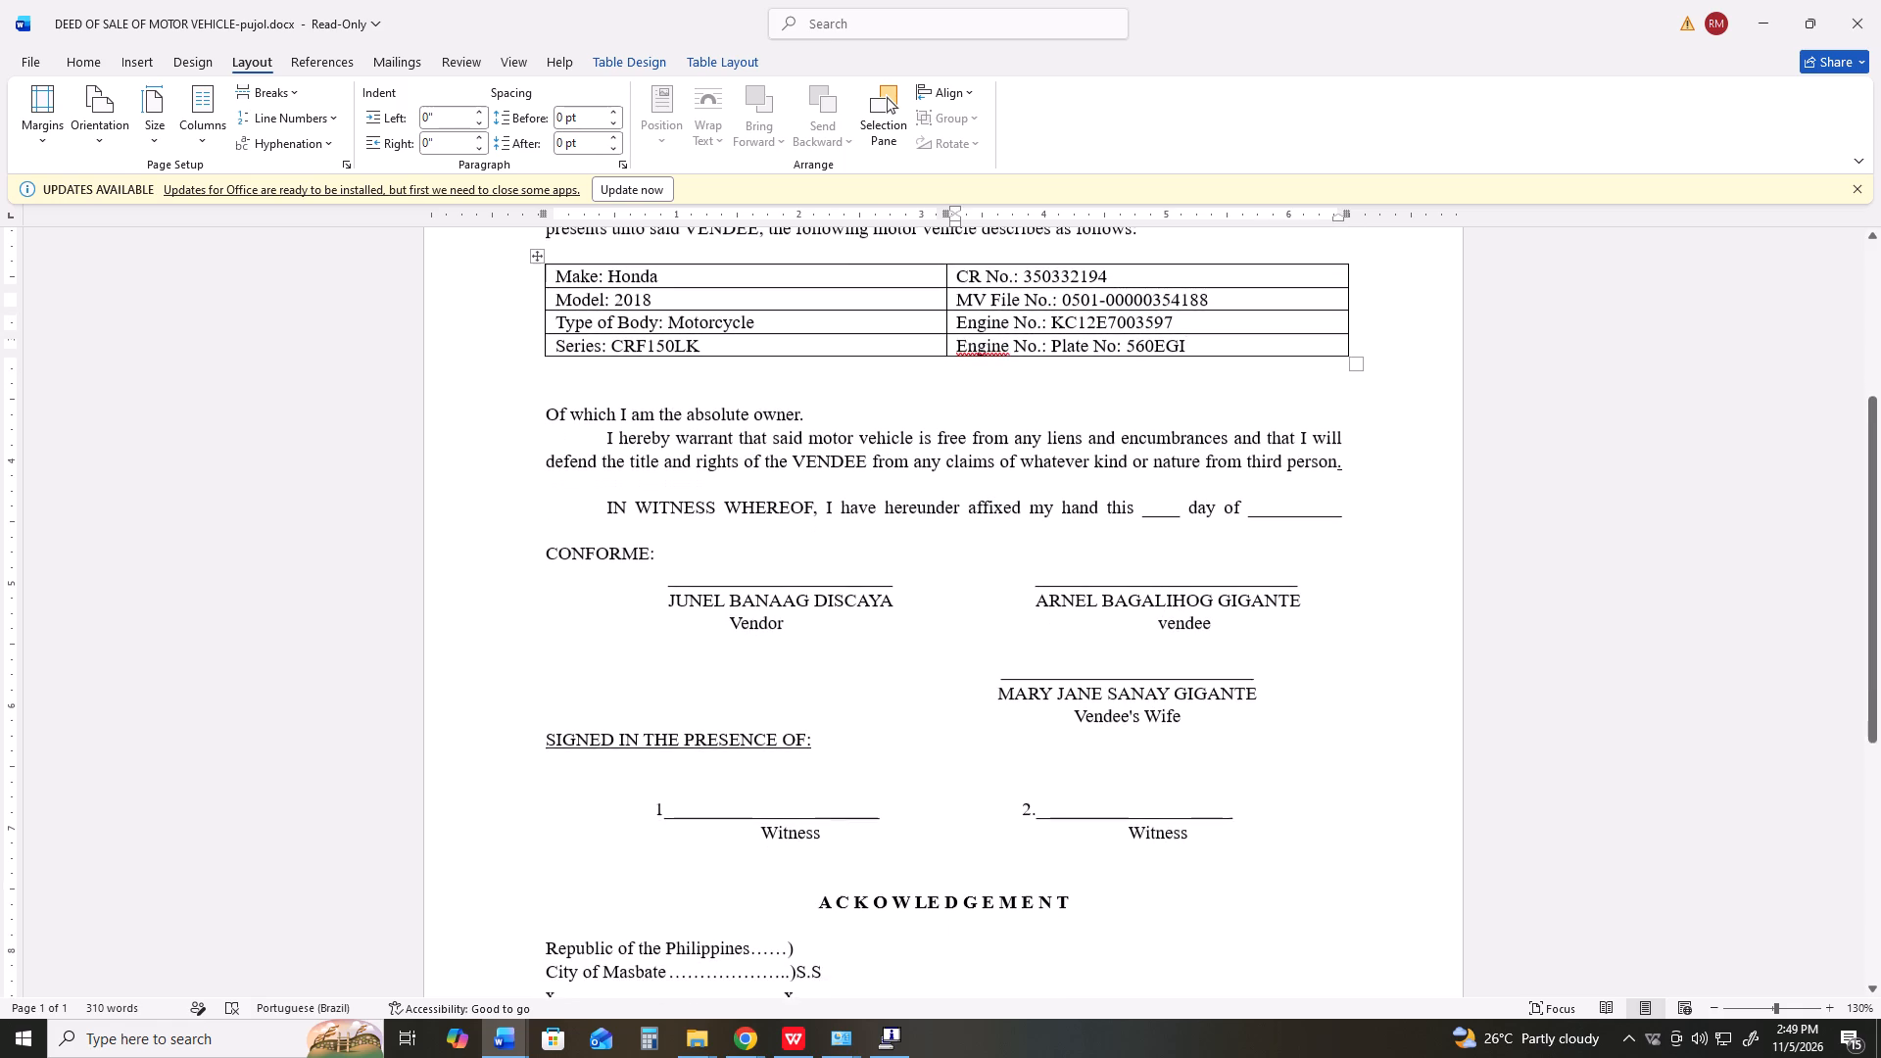
pyautogui.scroll(-1, 913, 554)
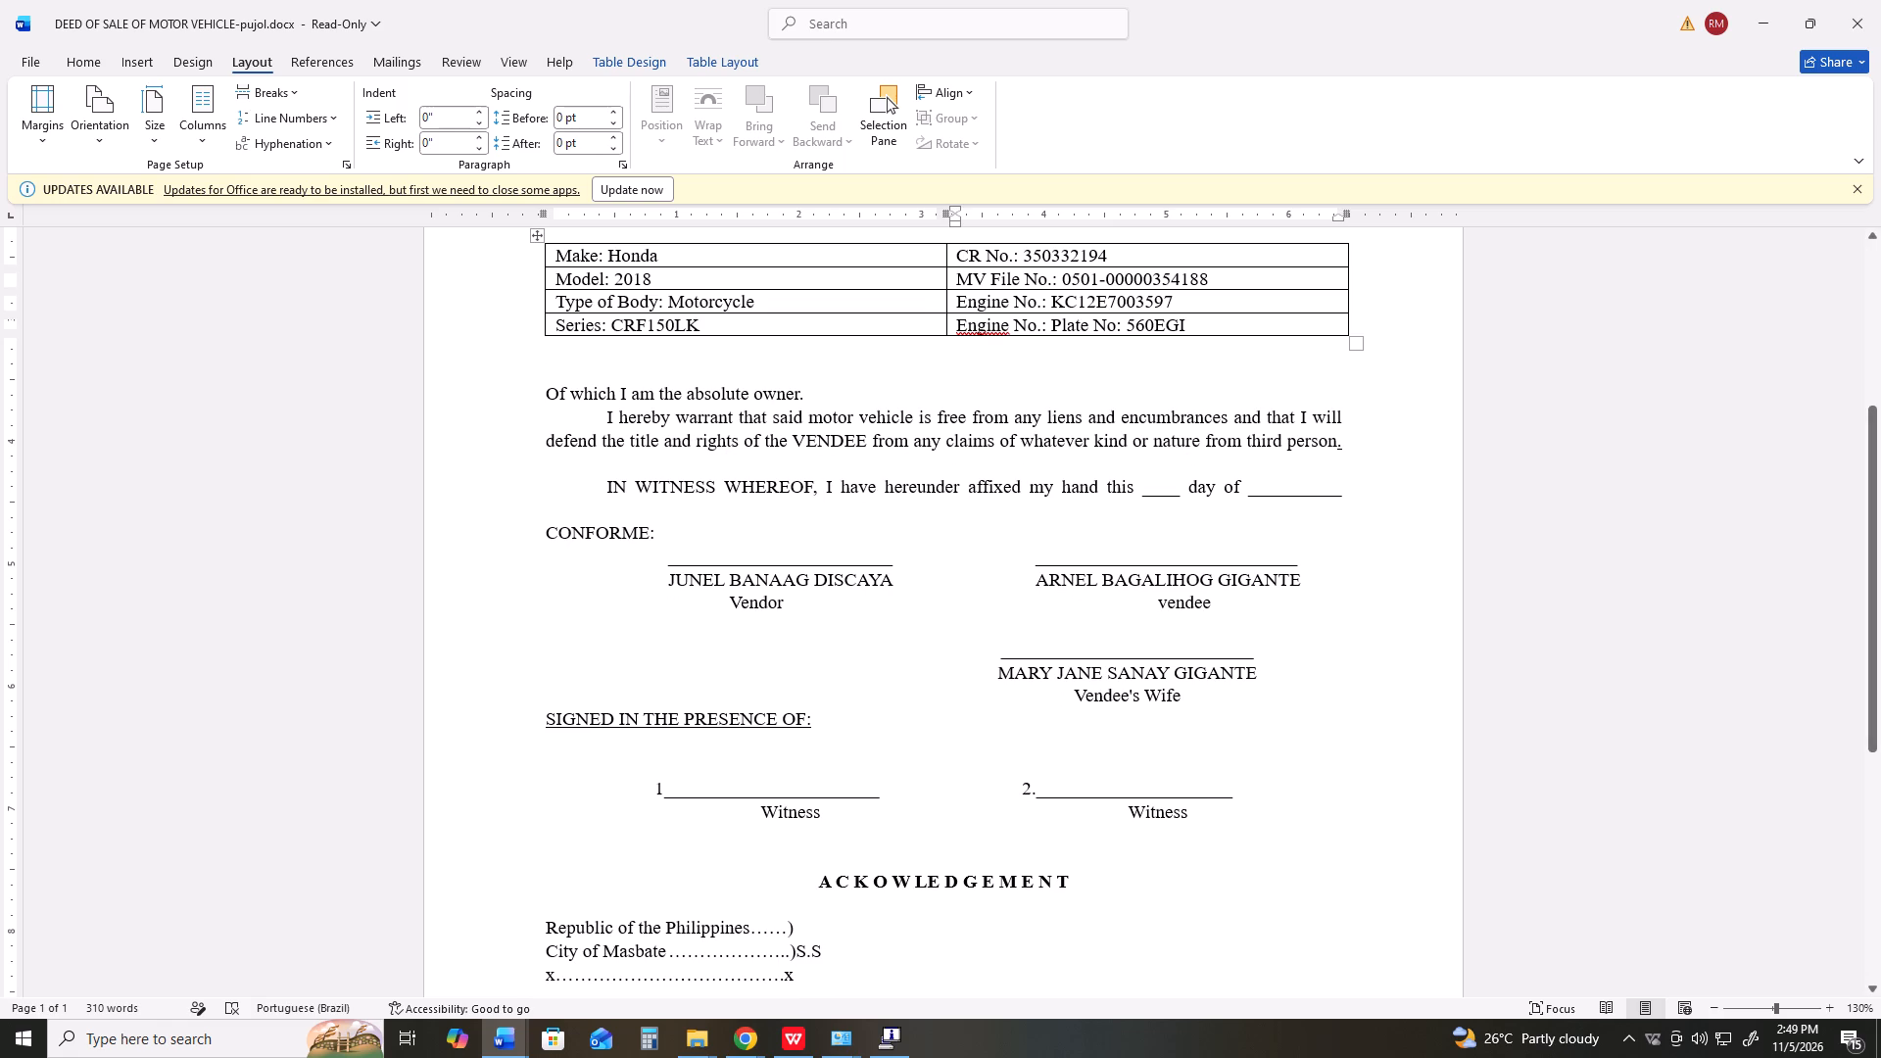
pyautogui.moveTo(1050, 326); pyautogui.dragTo(1043, 327)
pyautogui.moveTo(1043, 327); pyautogui.dragTo(998, 326)
pyautogui.press('BackSpace')
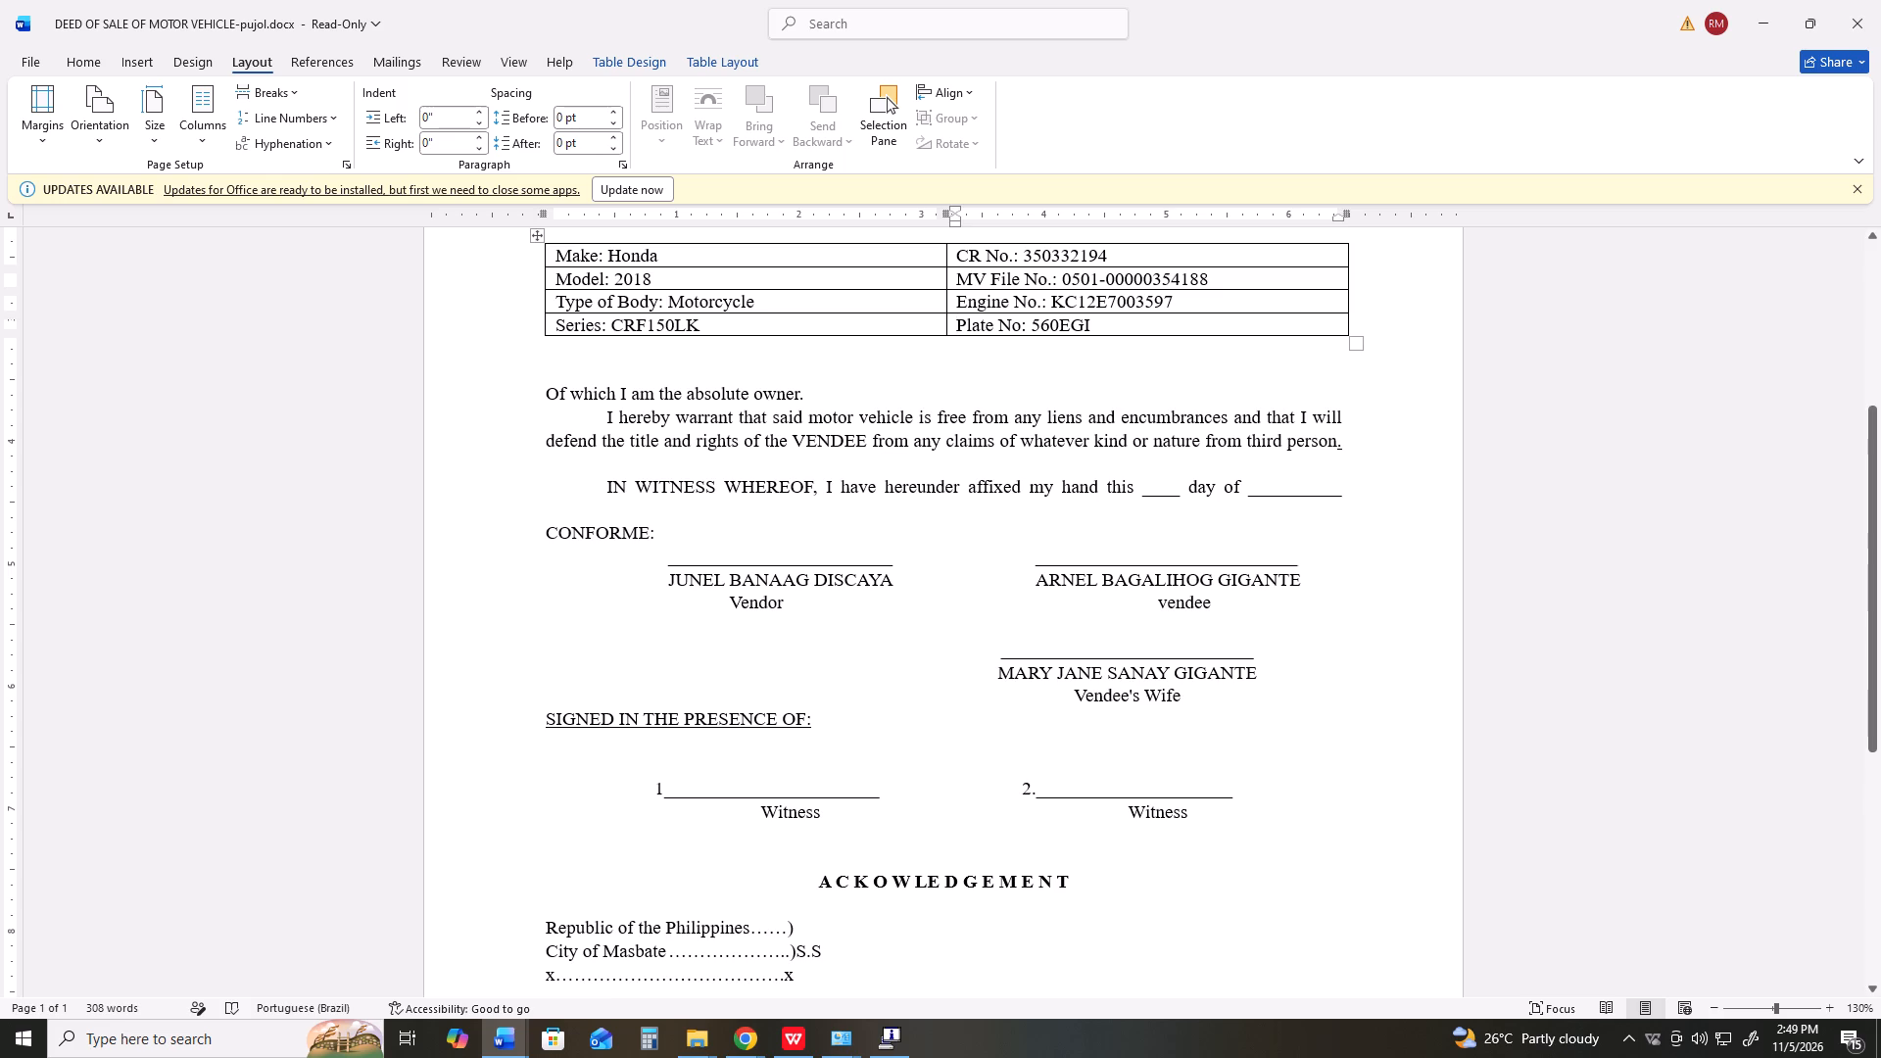
# Review the signature blocks and the acknowledgement section below the vehicle table for text errors.
pyautogui.scroll(-2, 1032, 554)
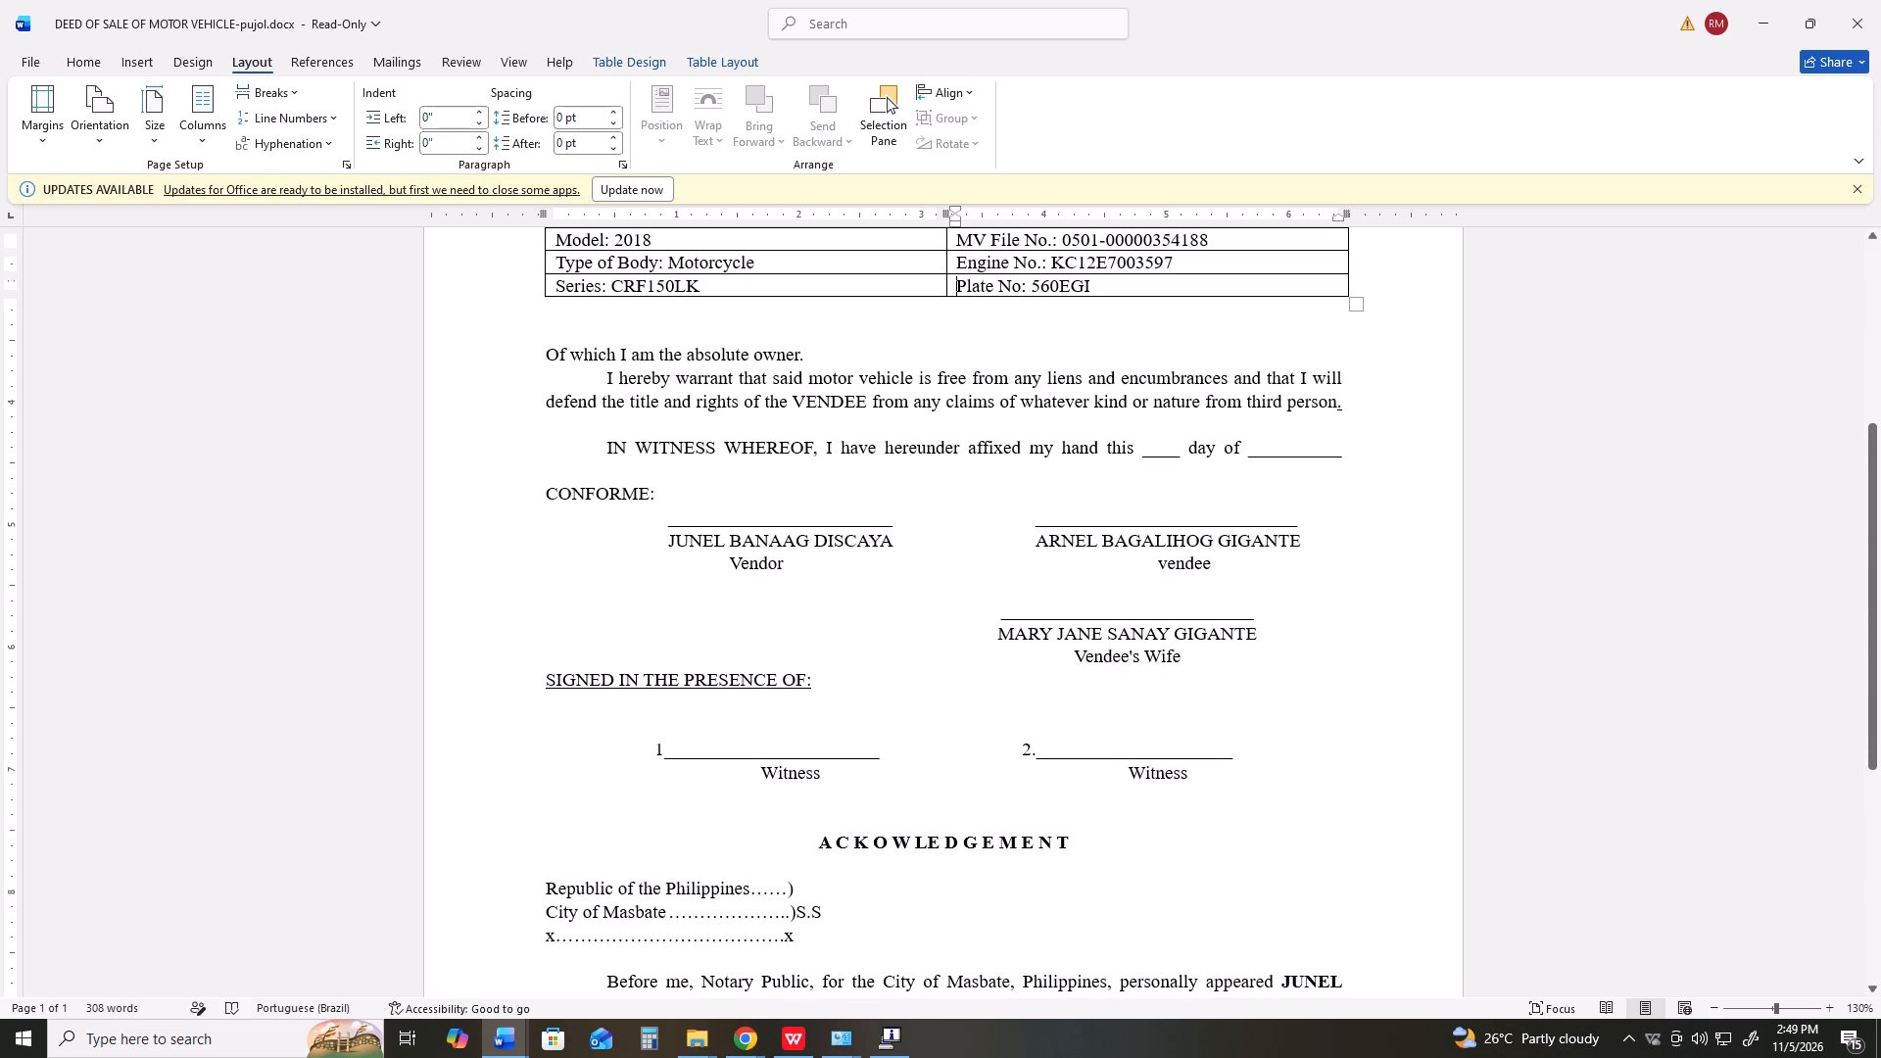
pyautogui.scroll(-1, 1032, 554)
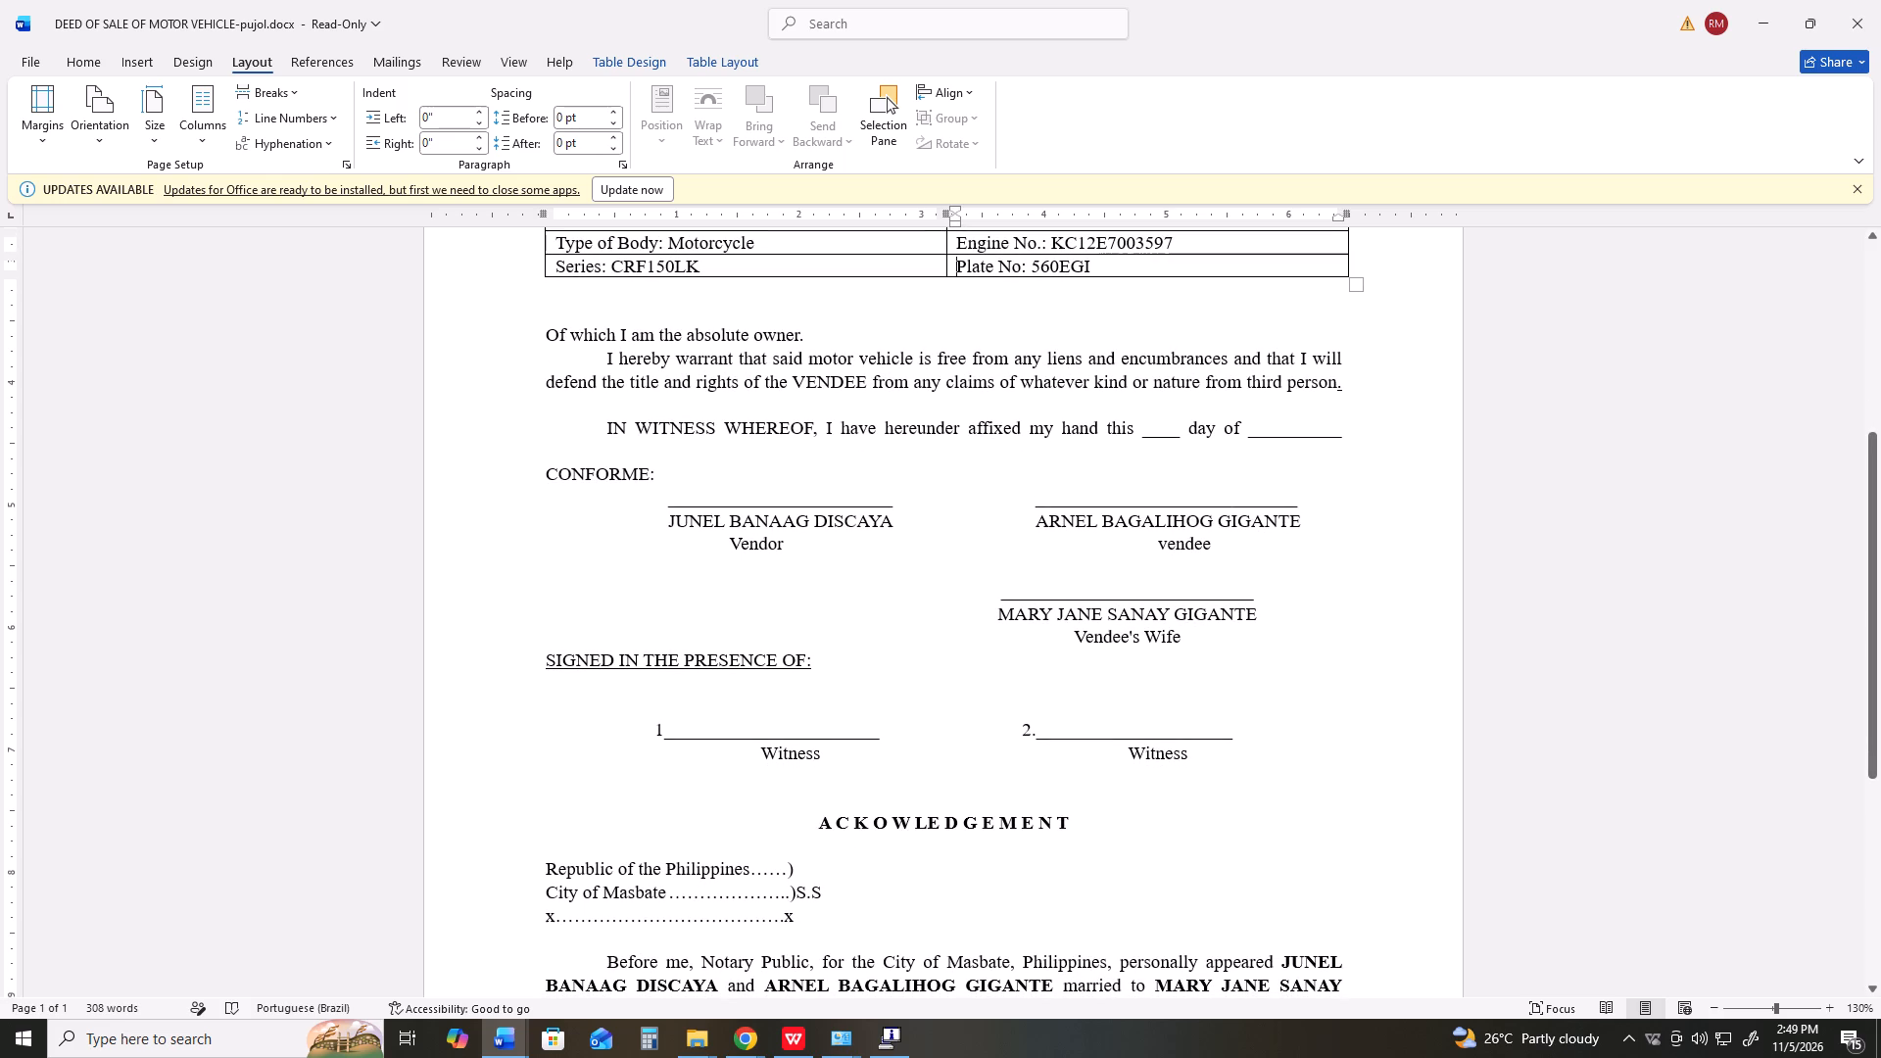
pyautogui.scroll(-1, 804, 530)
pyautogui.scroll(1, 812, 540)
pyautogui.scroll(-2, 830, 519)
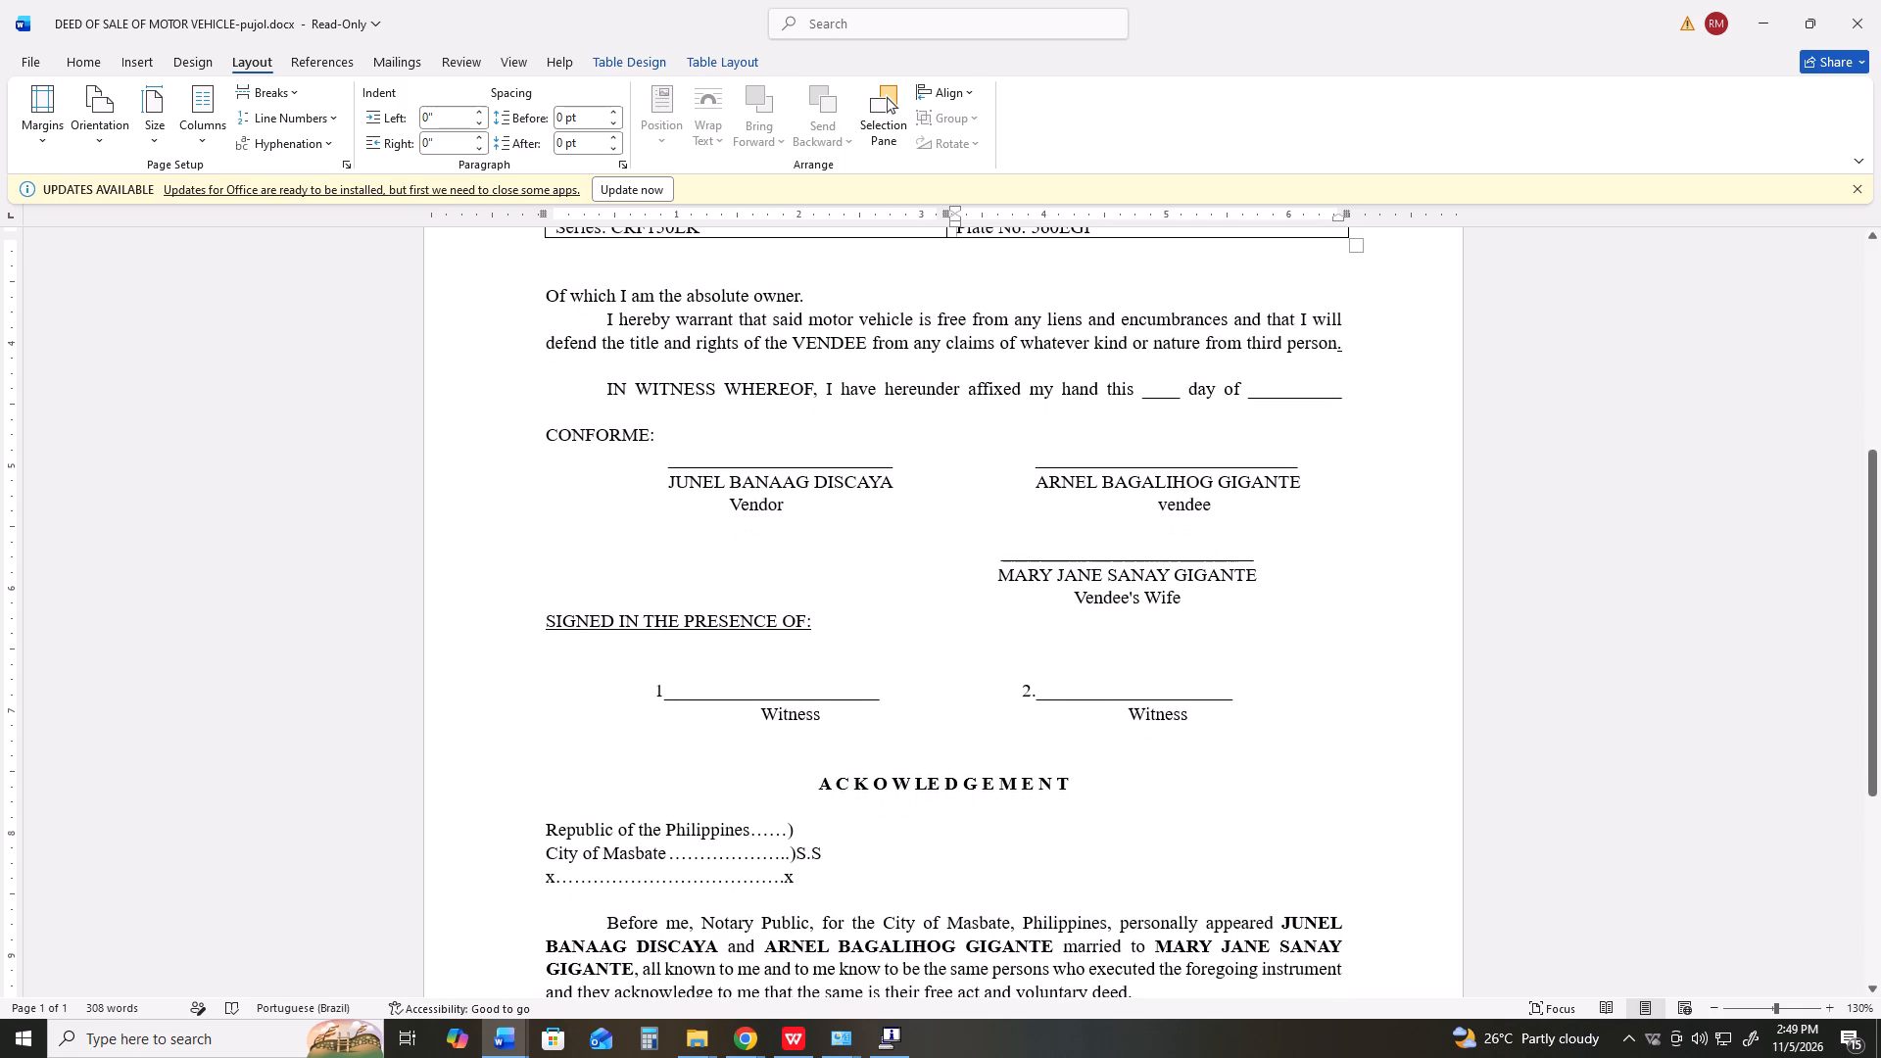
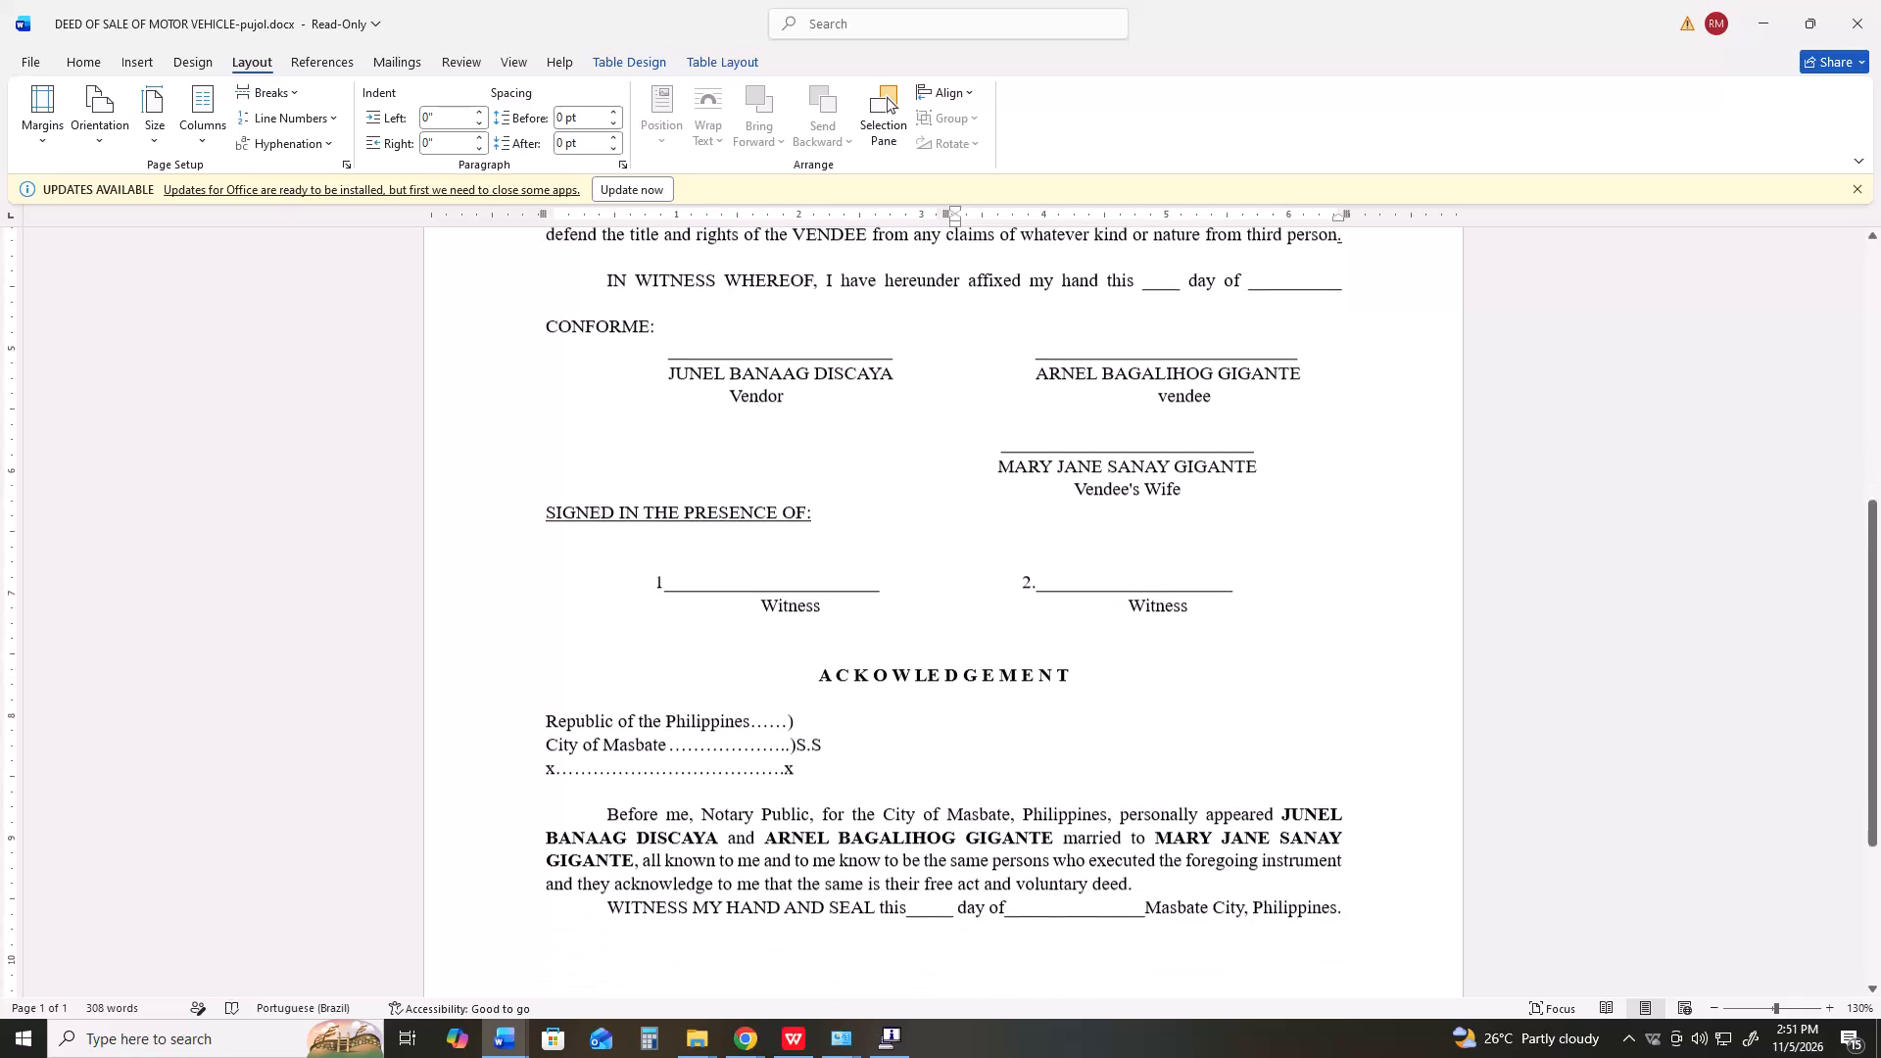
# Print one copy of the corrected Deed of Sale of Motor Vehicle on 8.5" x 13" paper with the EPSON L110 Series printer.
pyautogui.scroll(-5, 851, 518)
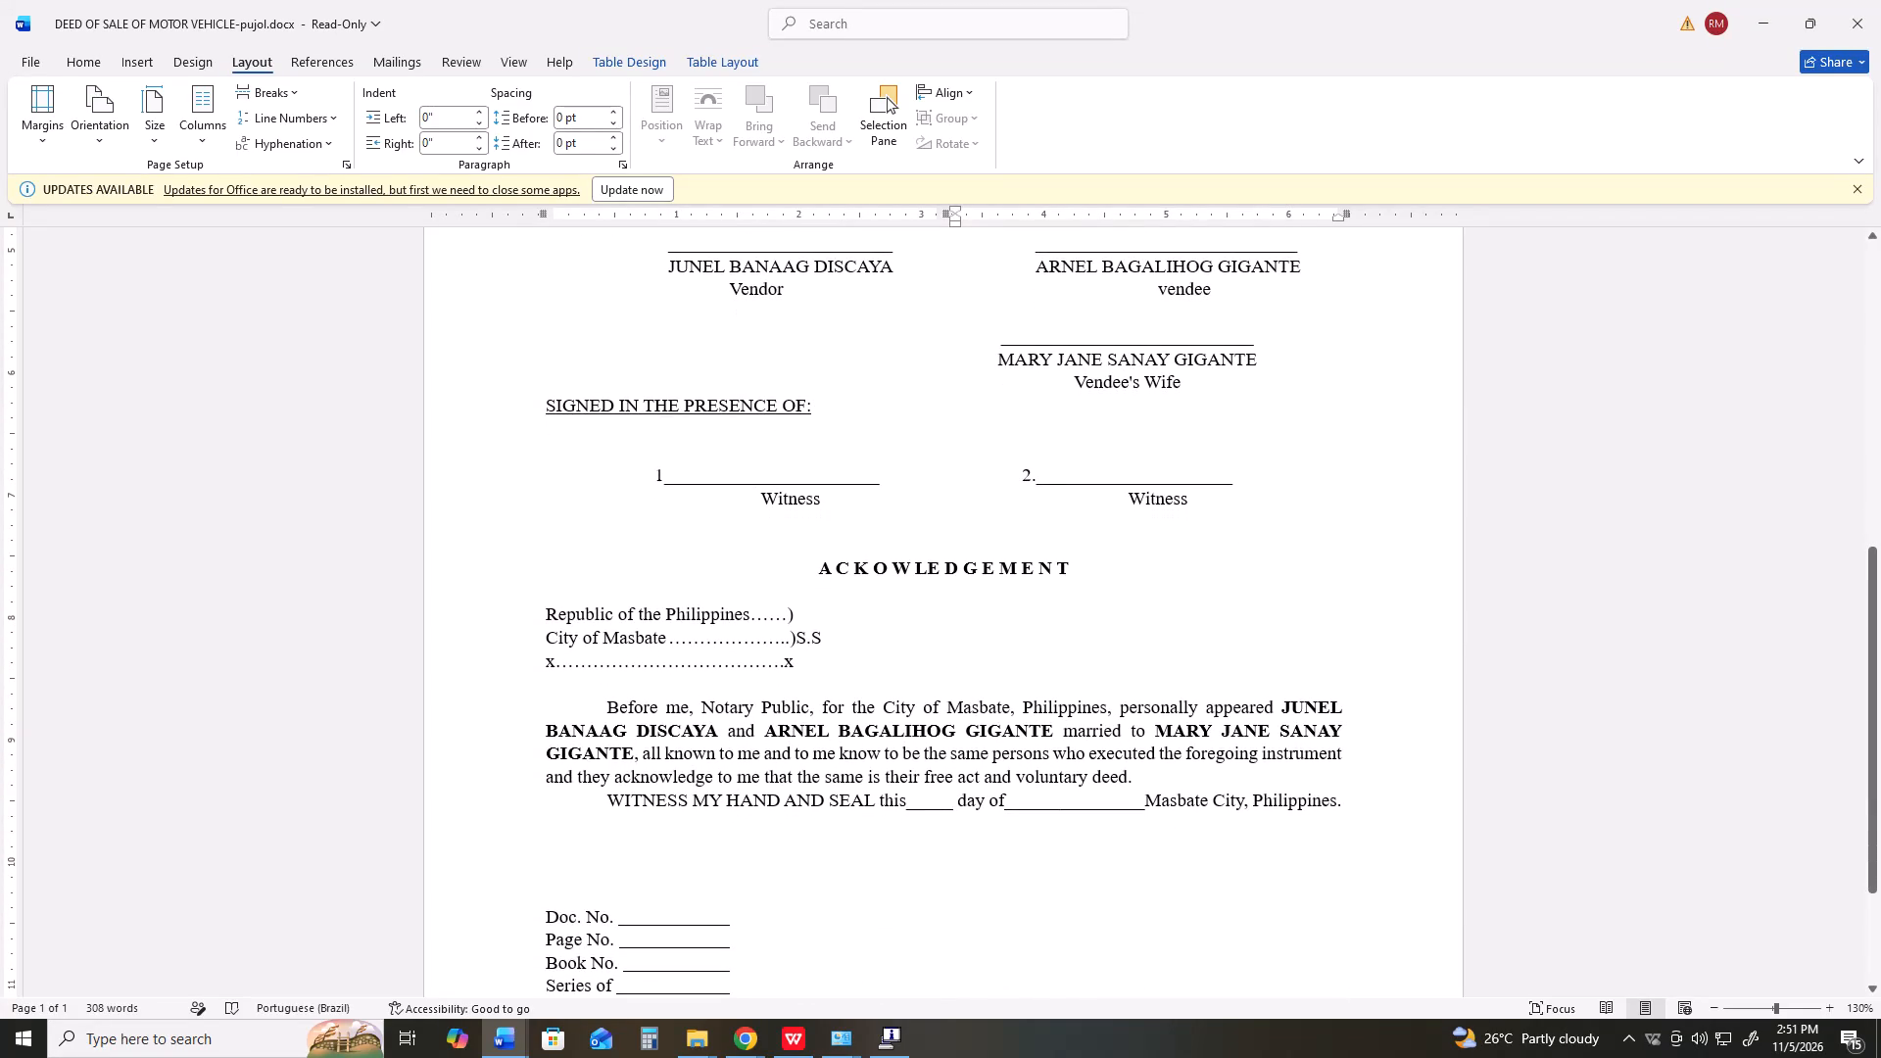
pyautogui.scroll(-2, 870, 544)
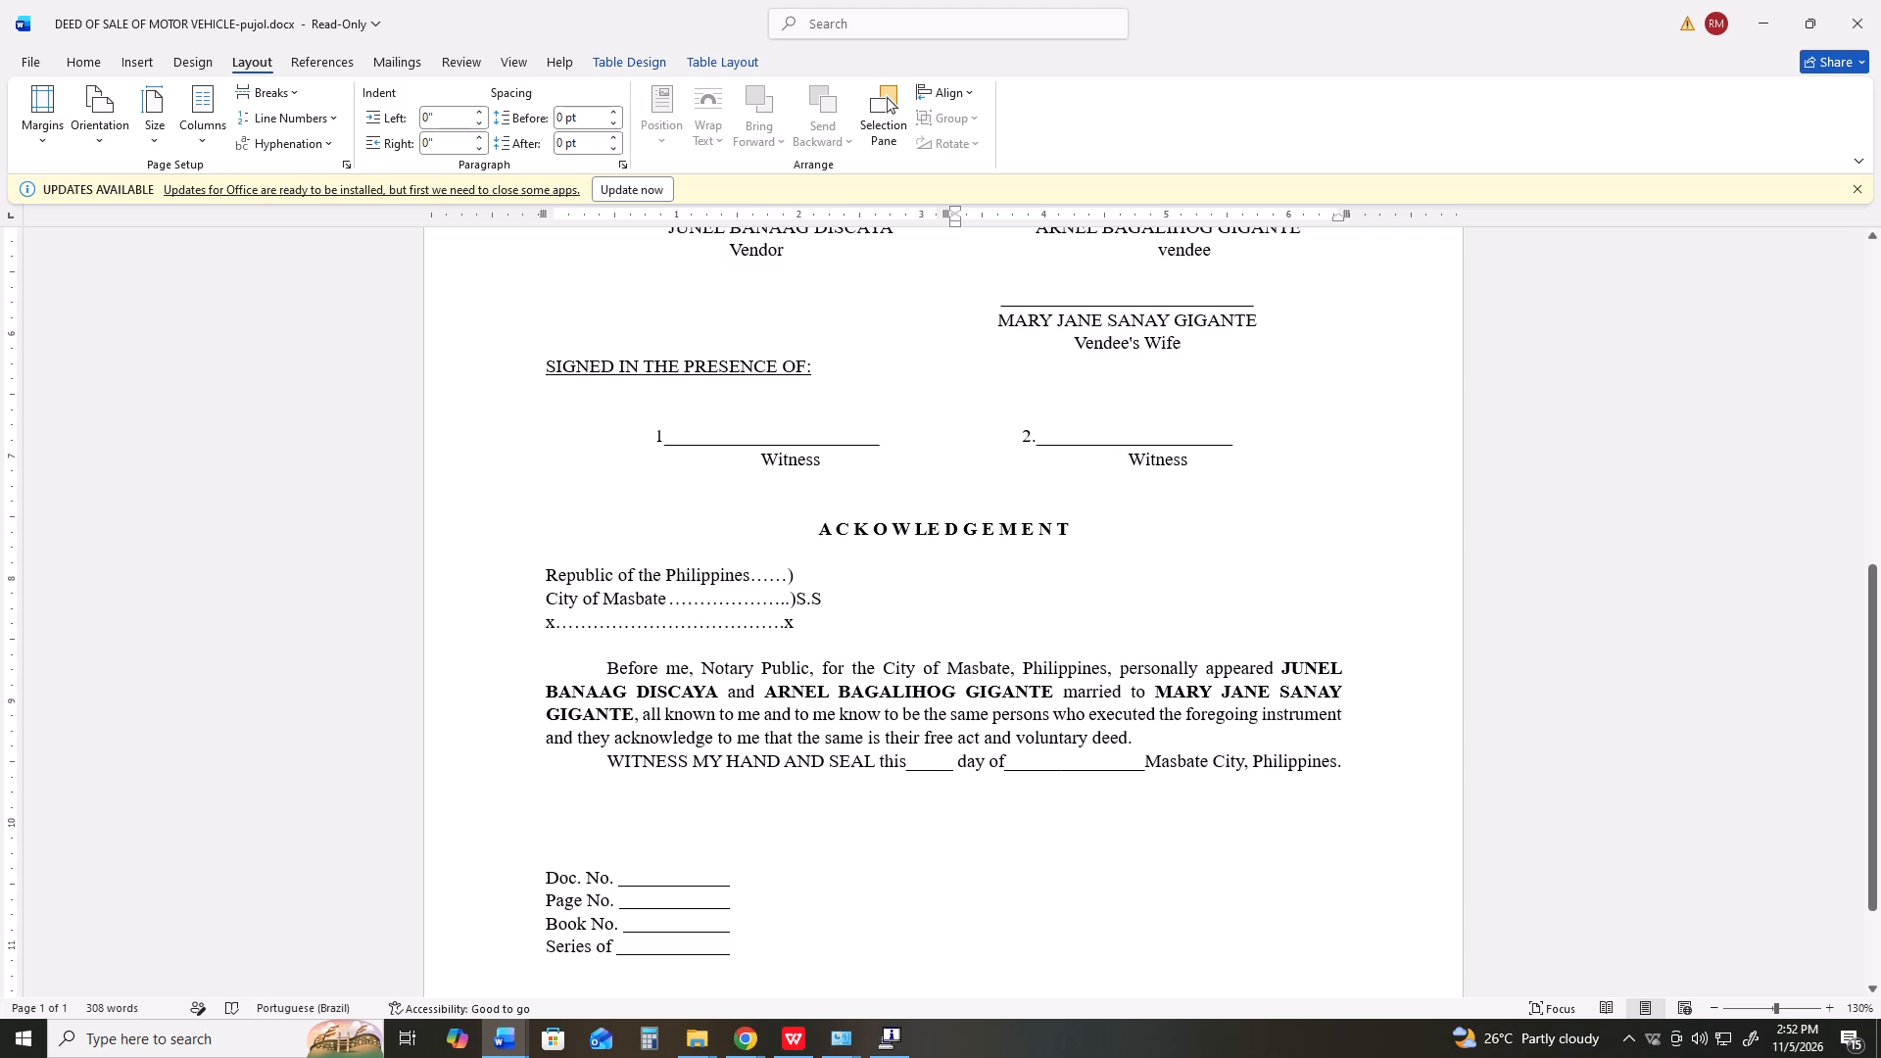
pyautogui.hotkey('ctrl', 'p')
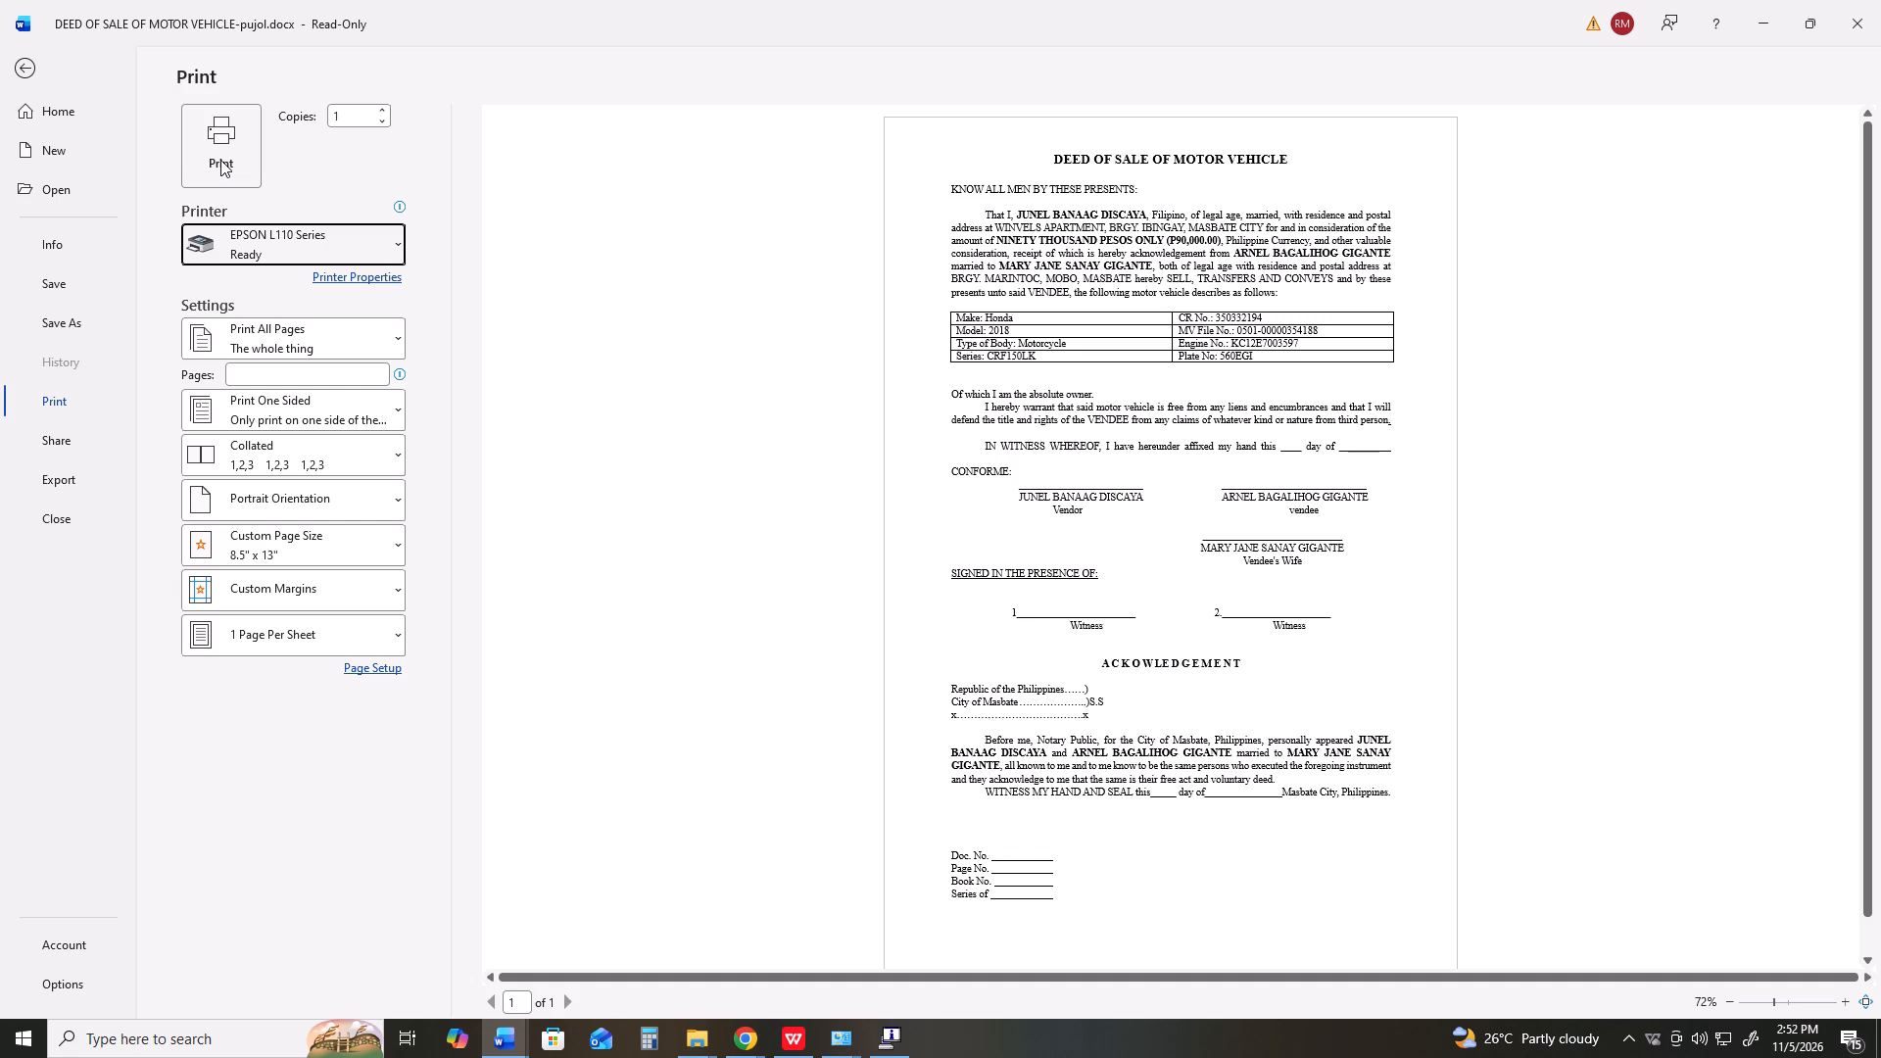
pyautogui.click(220, 160)
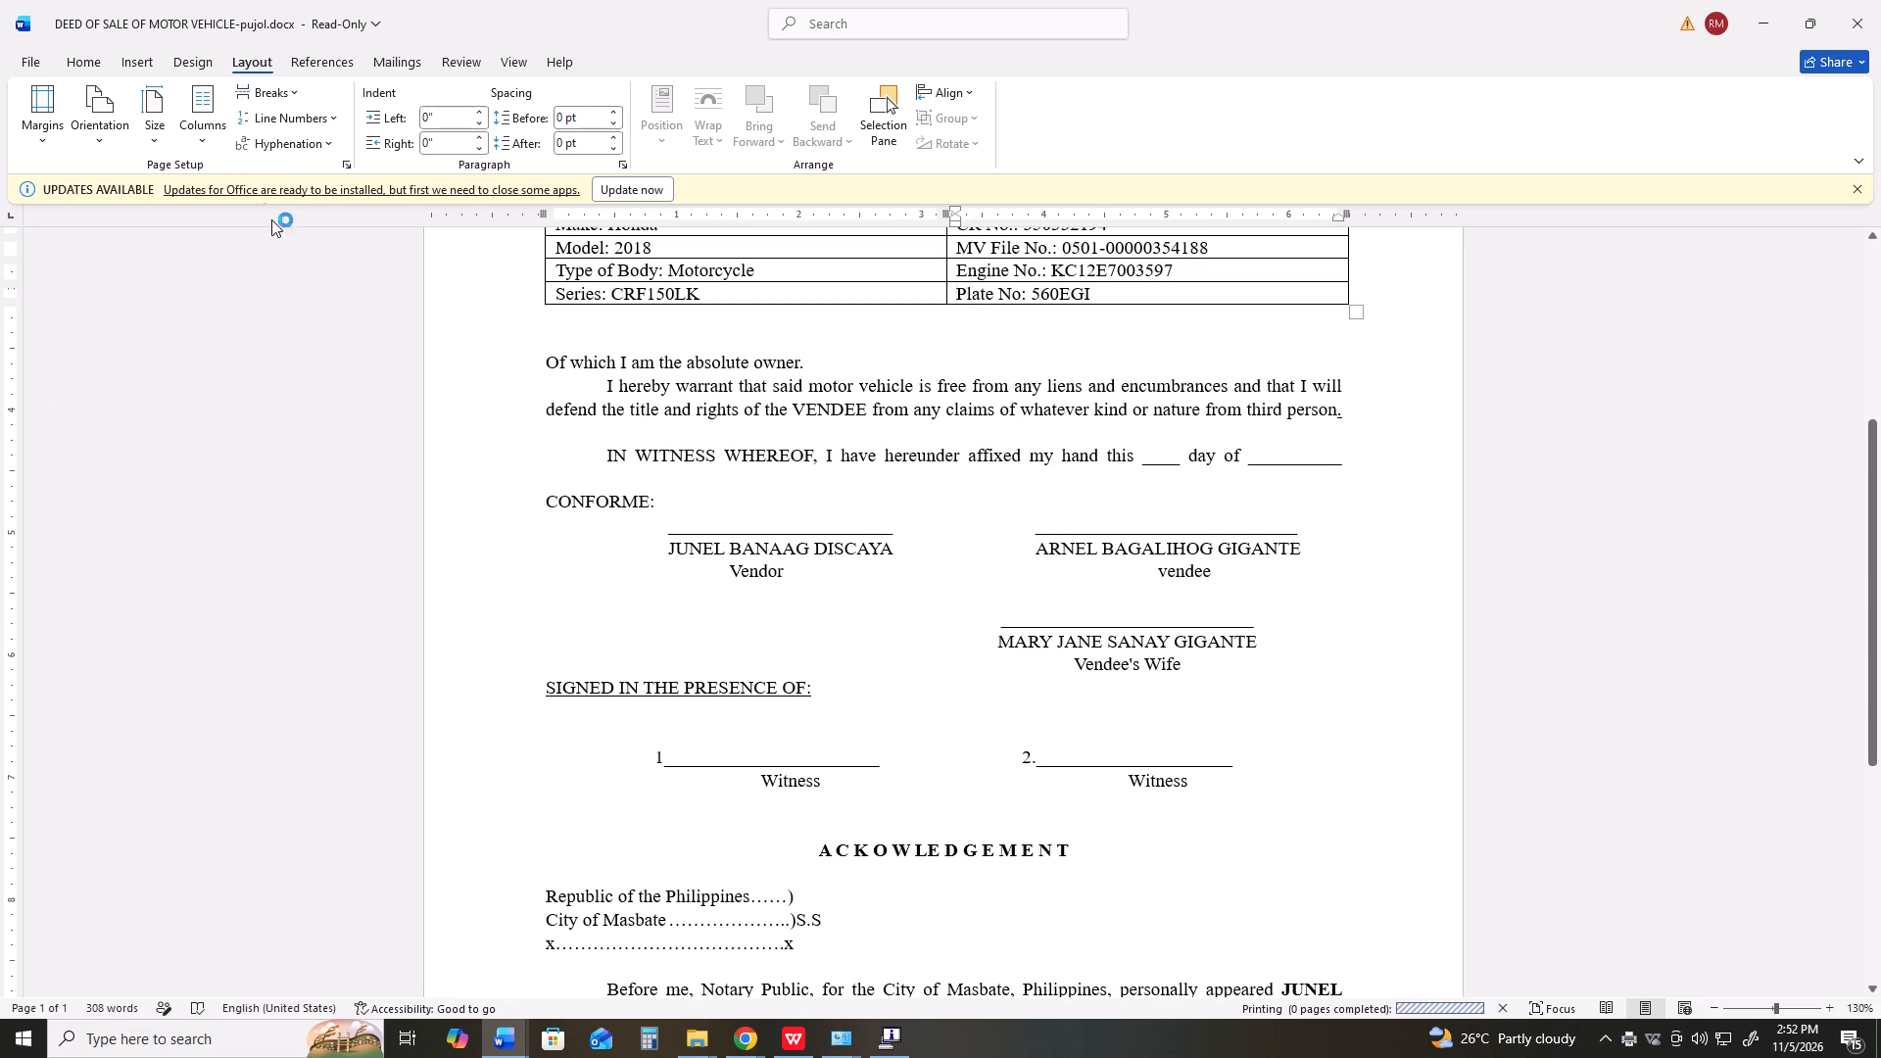